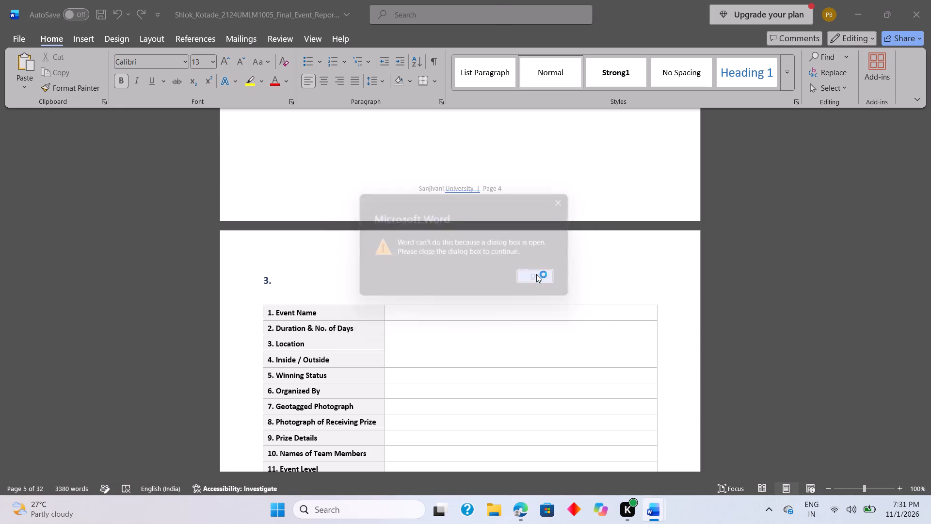
Examine the generated report's pages in Word, including the summary note, certificate tables and certificate images.
scroll(536, 274, down, 11)
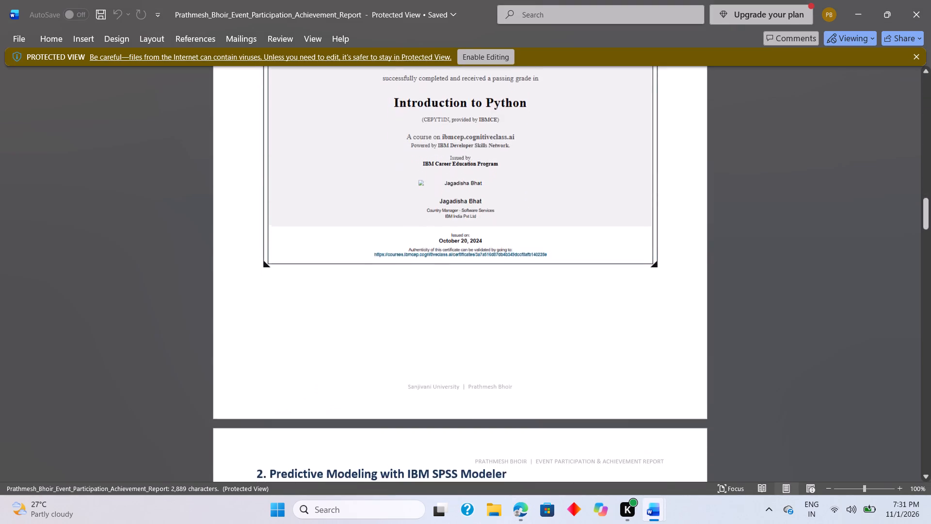
scroll(536, 274, down, 3)
scroll(536, 274, up, 1)
scroll(536, 274, down, 7)
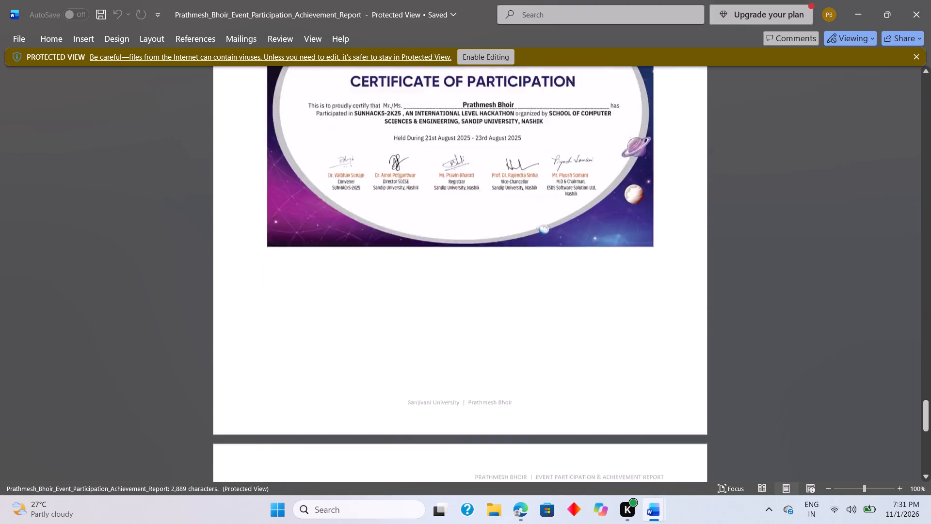
scroll(536, 274, down, 1)
scroll(536, 274, up, 1)
scroll(536, 274, down, 1)
scroll(536, 274, up, 16)
scroll(536, 274, down, 7)
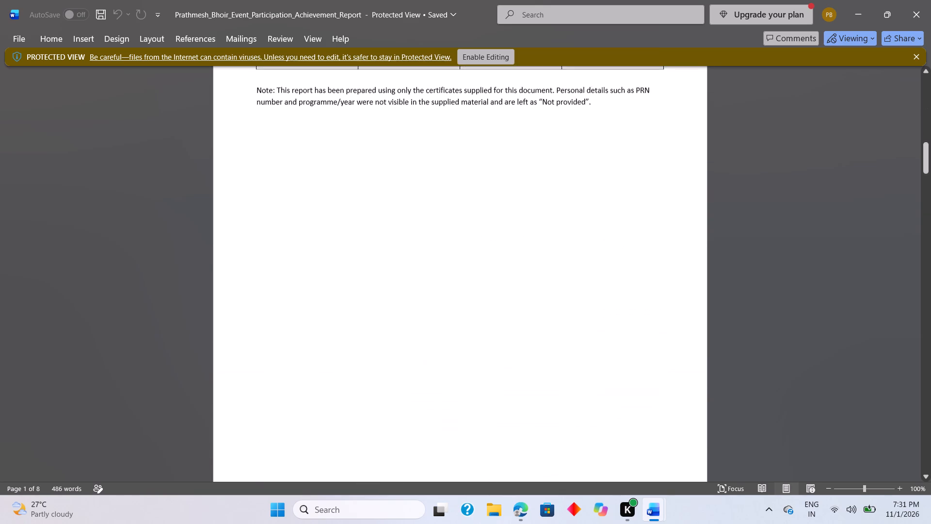
scroll(536, 274, down, 6)
scroll(536, 274, up, 1)
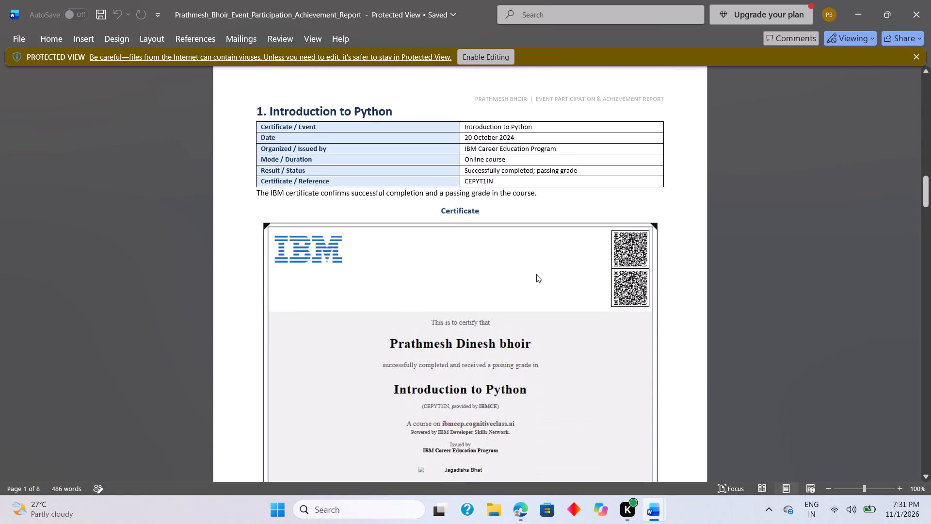
scroll(536, 274, up, 2)
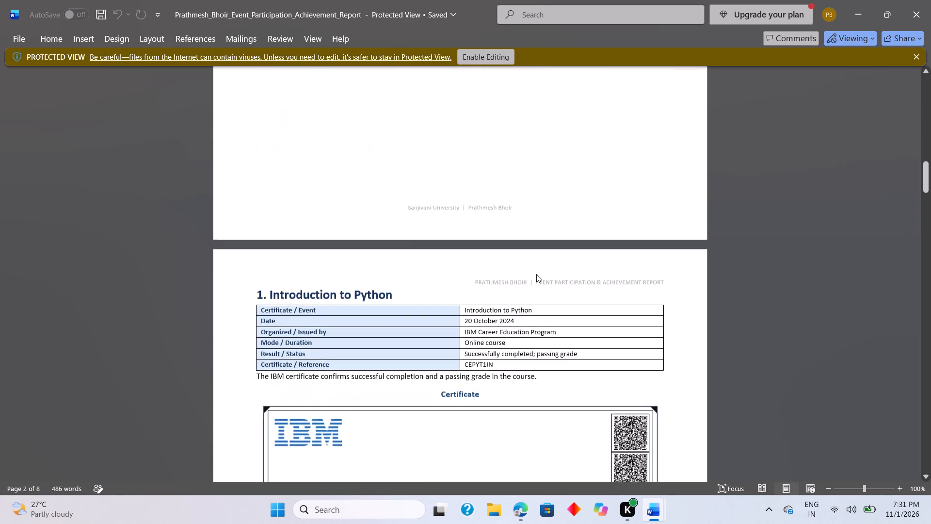
Enable editing of the generated report.
click(467, 332)
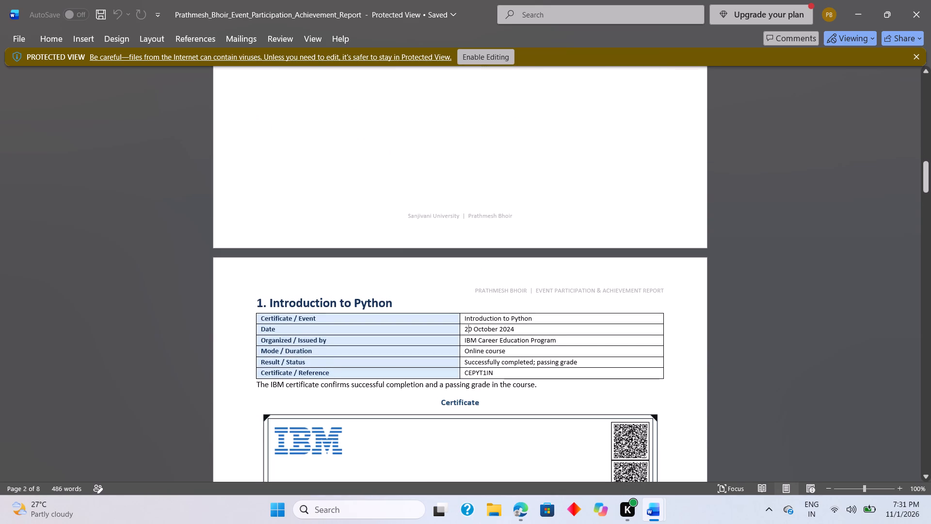
click(480, 64)
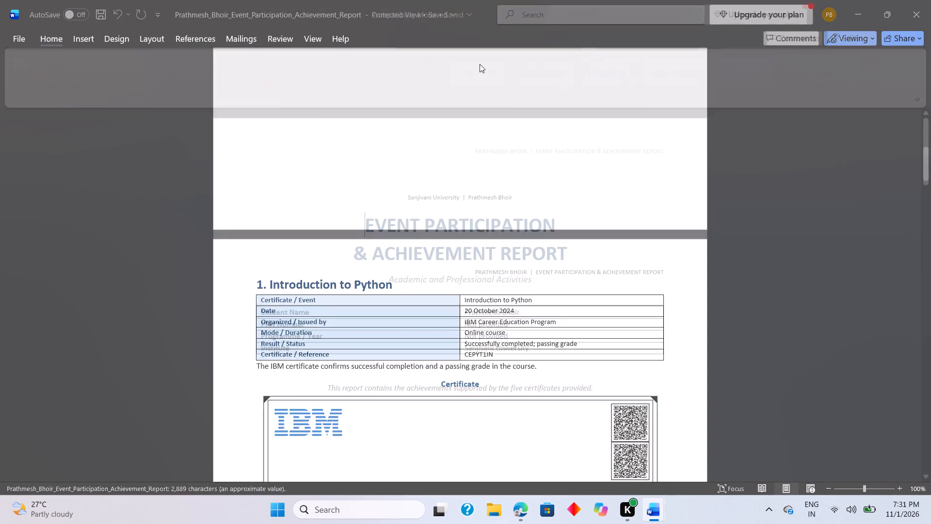
Snap the generated report's window to the left half of the screen.
key(super+Left)
scroll(290, 247, down, 2)
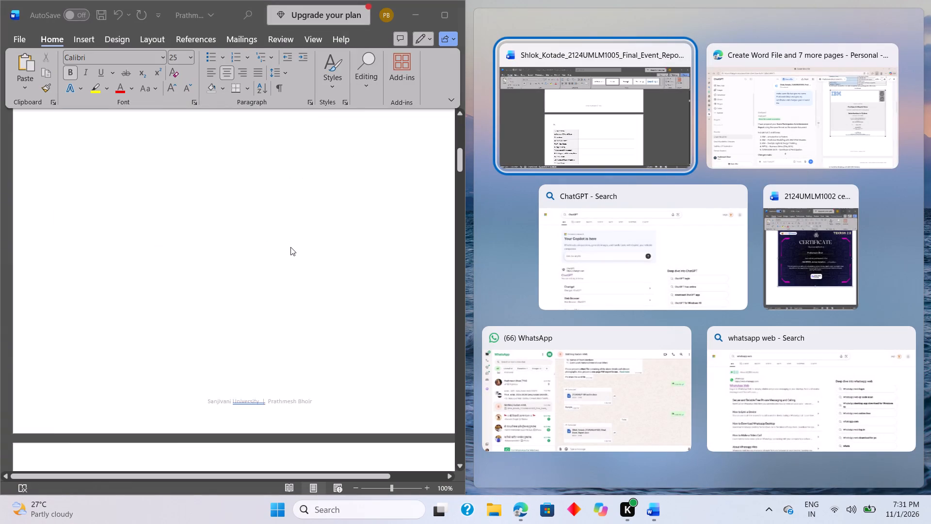
scroll(290, 247, down, 1)
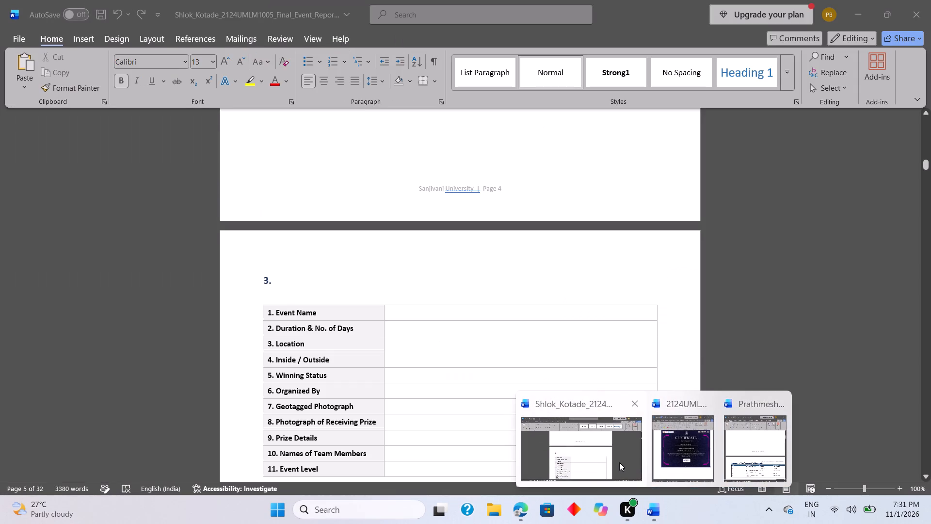
Switch to the sample Final_Event_Report document and undo the earlier edits that cleared section 3's heading and event table.
click(619, 462)
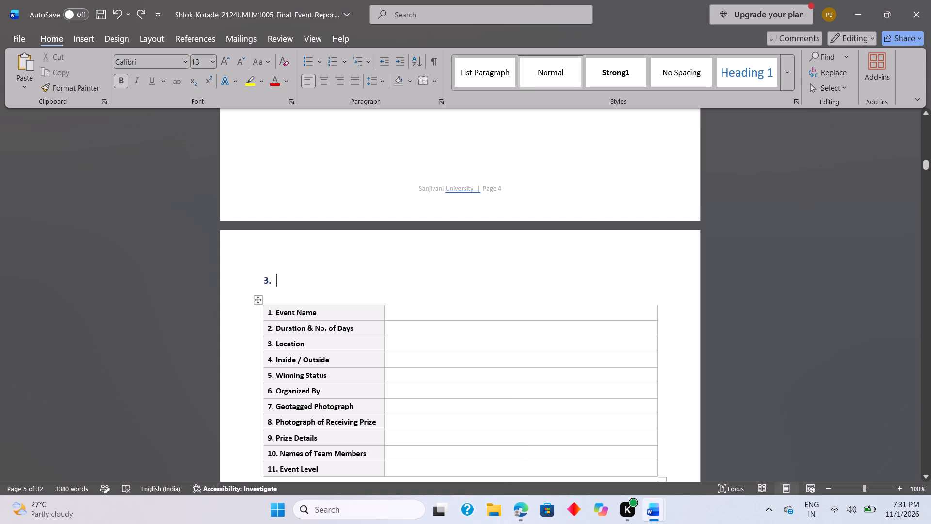
scroll(619, 462, up, 17)
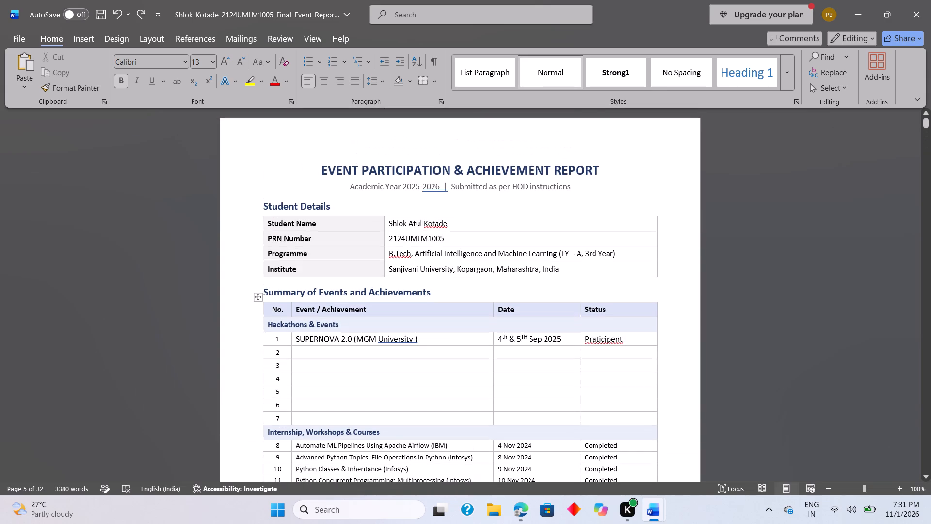
key(ctrl+z)
key(ctrl+z)
key(ctrl+z)
key(ctrl+z)
key(ctrl+z)
key(ctrl+z)
key(ctrl+z)
key(ctrl+z)
key(ctrl+z)
key(ctrl+z)
key(ctrl+z)
key(ctrl+z)
key(ctrl+z)
key(ctrl+z)
key(ctrl+z)
key(ctrl+z)
key(ctrl+z)
key(ctrl+z)
key(ctrl+z)
key(ctrl+z)
key(ctrl+z)
key(ctrl+z)
key(ctrl+z)
key(ctrl+z)
key(ctrl+z)
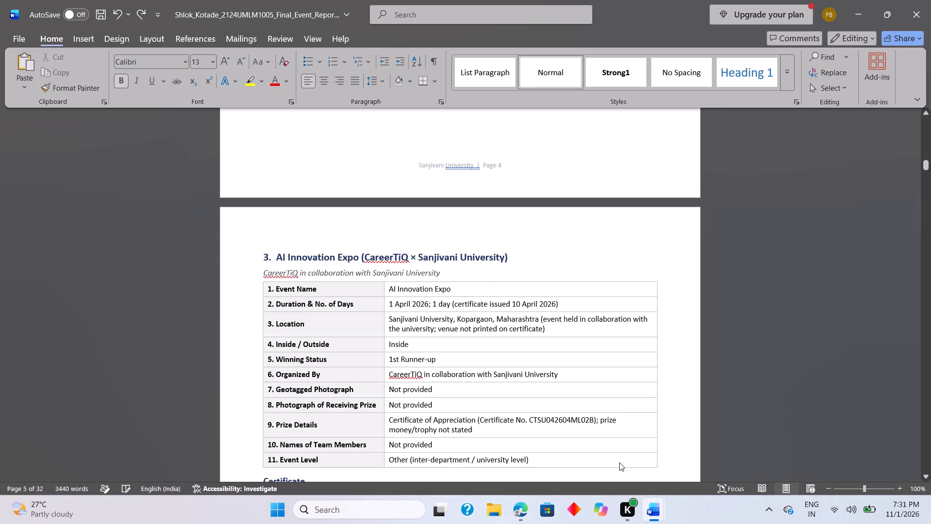
key(ctrl+z)
ctrl+scroll(586, 340, up, 11)
key(ctrl+z)
key(ctrl+z)
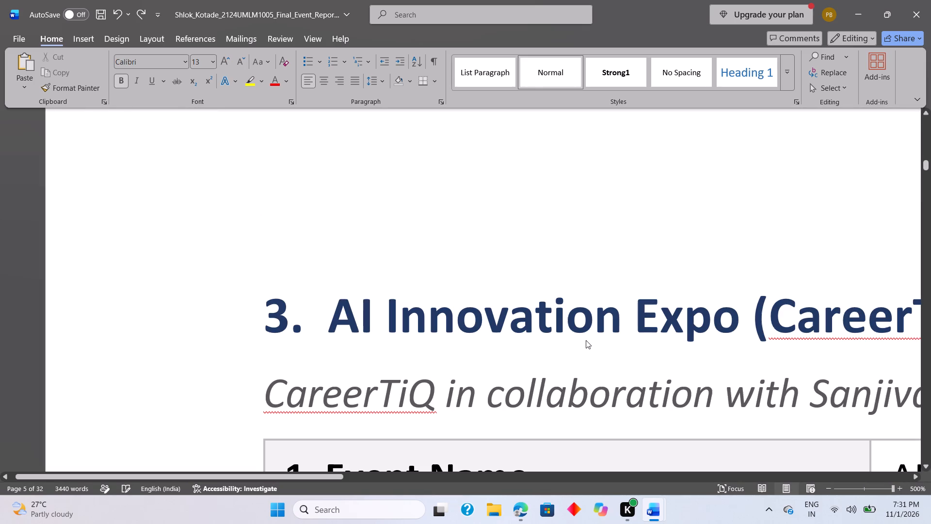
key(ctrl+z)
key(ctrl+z)
key(ctrl+z)
key(ctrl+z)
Examine the sample report's event sections, student details and Summary of Events and Achievements table.
ctrl+scroll(586, 340, down, 14)
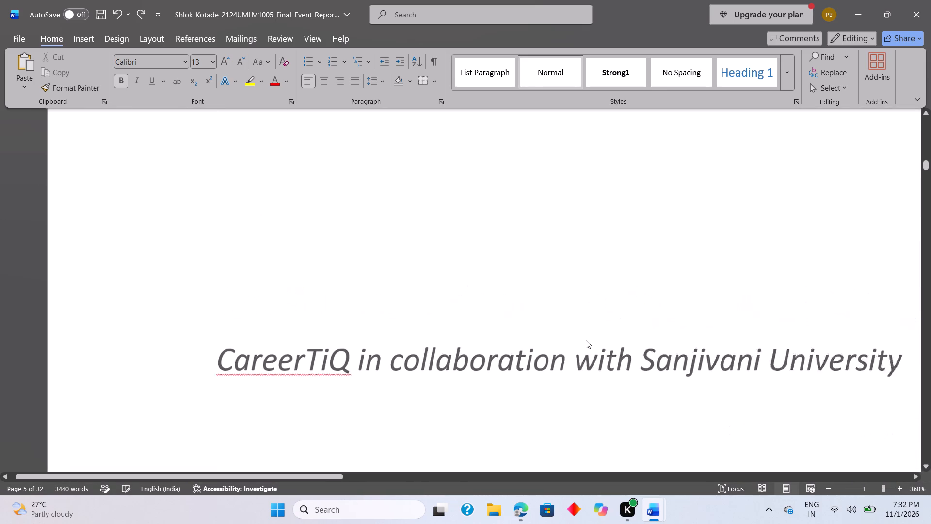
ctrl+scroll(586, 340, down, 20)
ctrl+scroll(586, 340, down, 12)
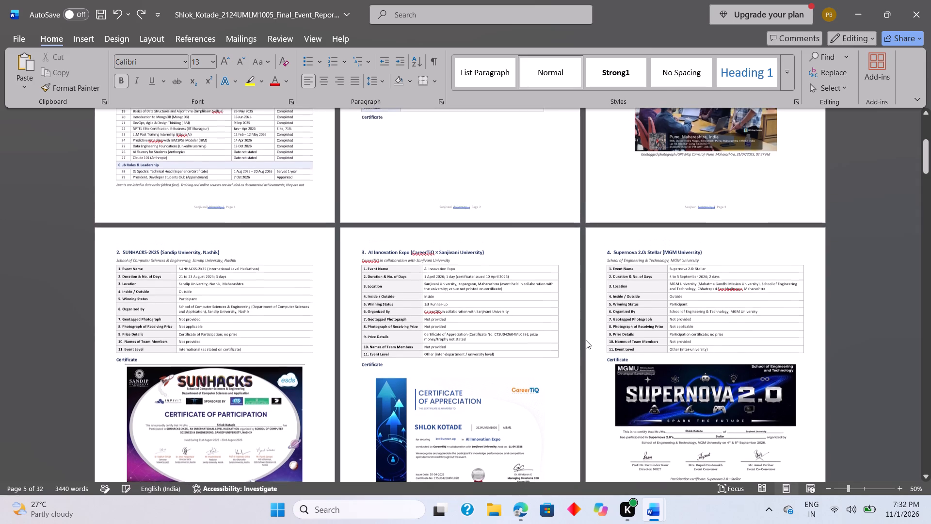
scroll(586, 340, up, 11)
click(586, 340)
scroll(586, 340, up, 7)
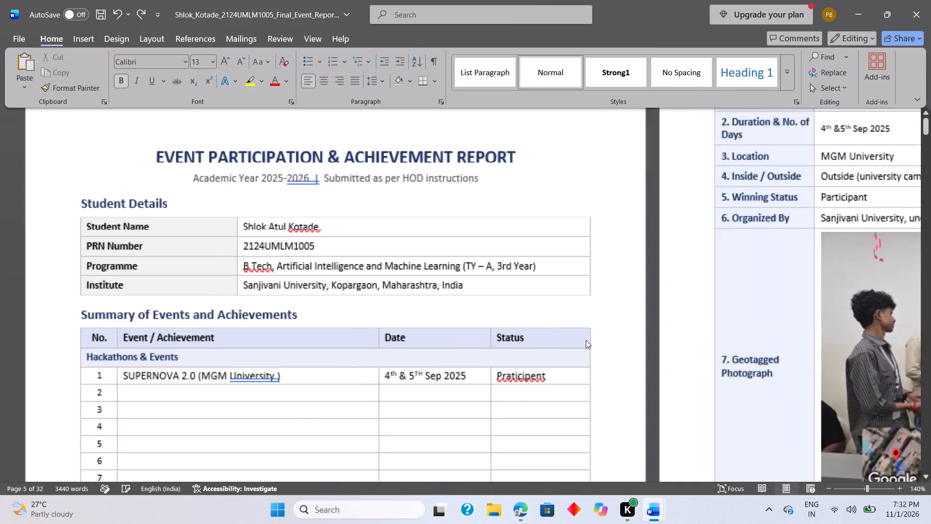
scroll(586, 340, up, 1)
scroll(586, 340, down, 3)
scroll(586, 340, up, 1)
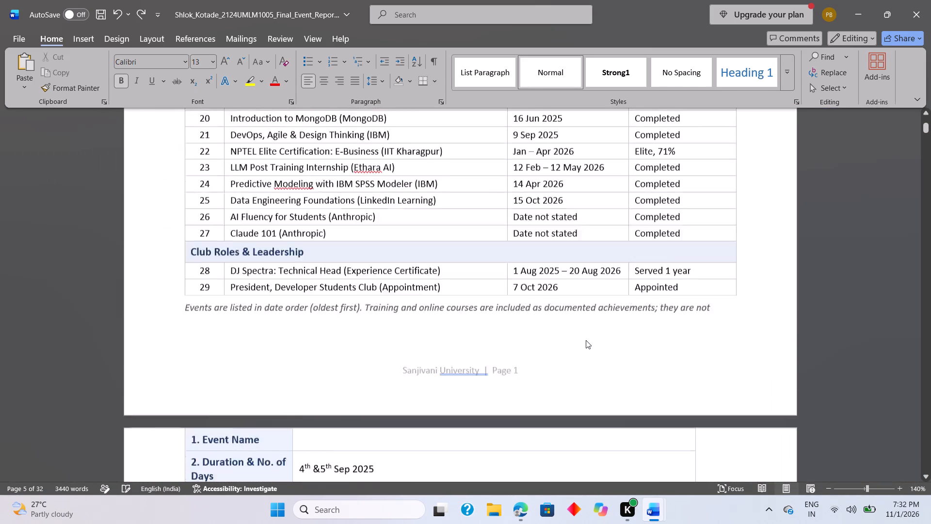
scroll(586, 340, up, 1)
scroll(586, 340, down, 1)
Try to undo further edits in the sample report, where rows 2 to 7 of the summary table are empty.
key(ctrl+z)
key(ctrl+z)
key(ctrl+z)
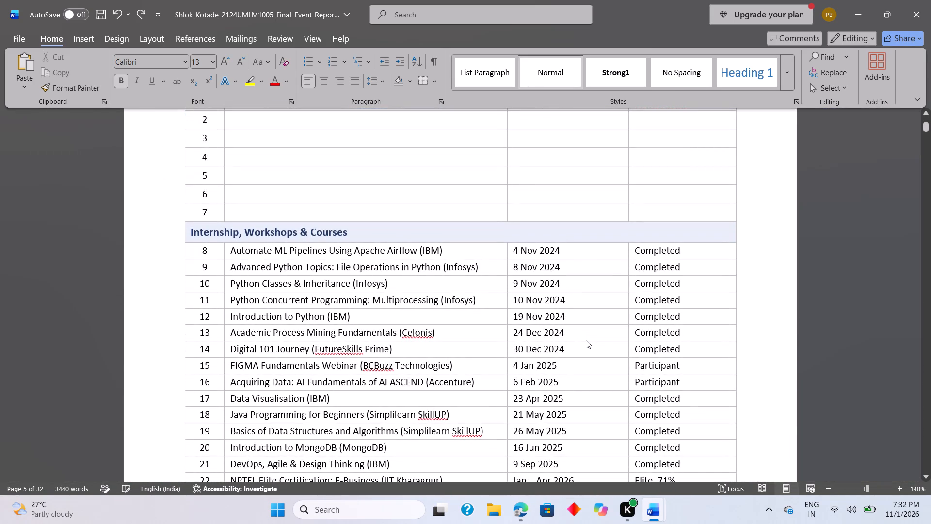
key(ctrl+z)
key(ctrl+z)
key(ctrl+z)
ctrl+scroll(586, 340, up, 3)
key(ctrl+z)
Examine the sample report's opening pages together, covering the summary table, first event table and certificate page.
ctrl+scroll(586, 340, down, 5)
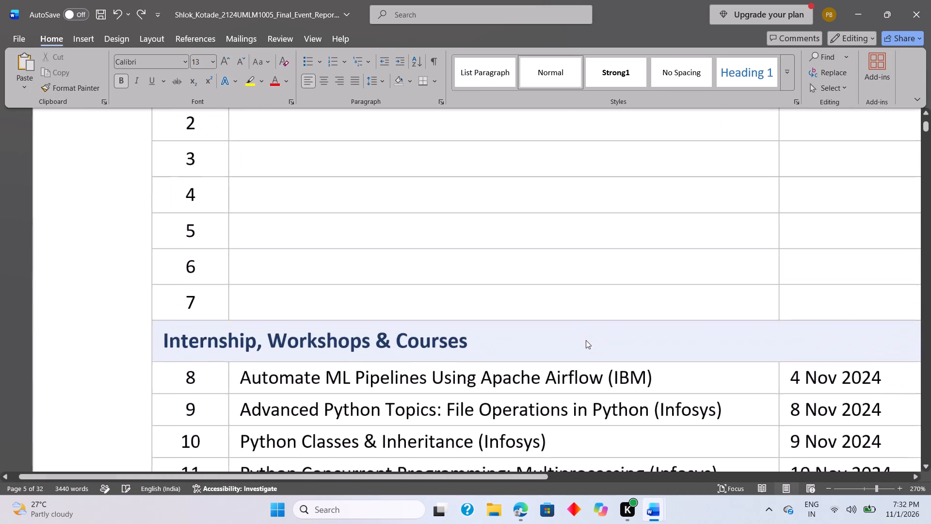
ctrl+scroll(586, 340, down, 17)
ctrl+scroll(586, 340, down, 6)
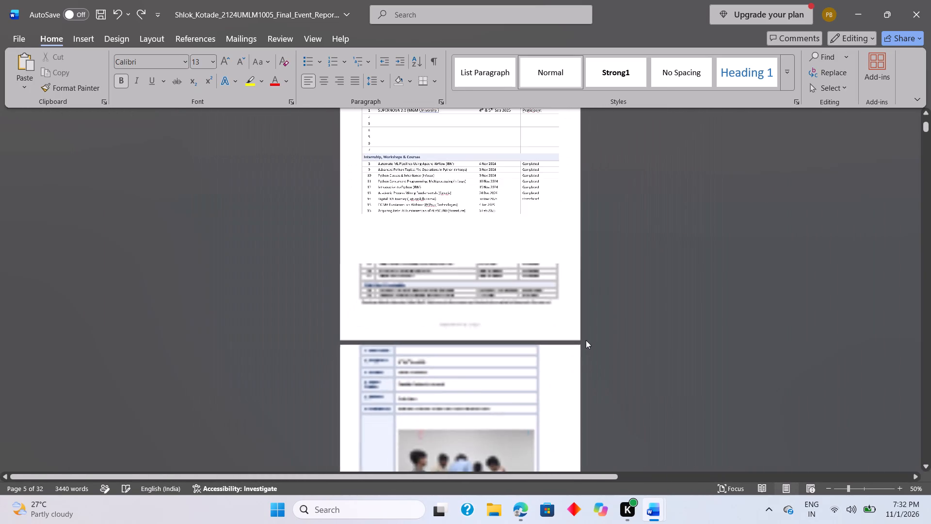
ctrl+scroll(586, 340, down, 1)
click(586, 340)
scroll(586, 340, up, 3)
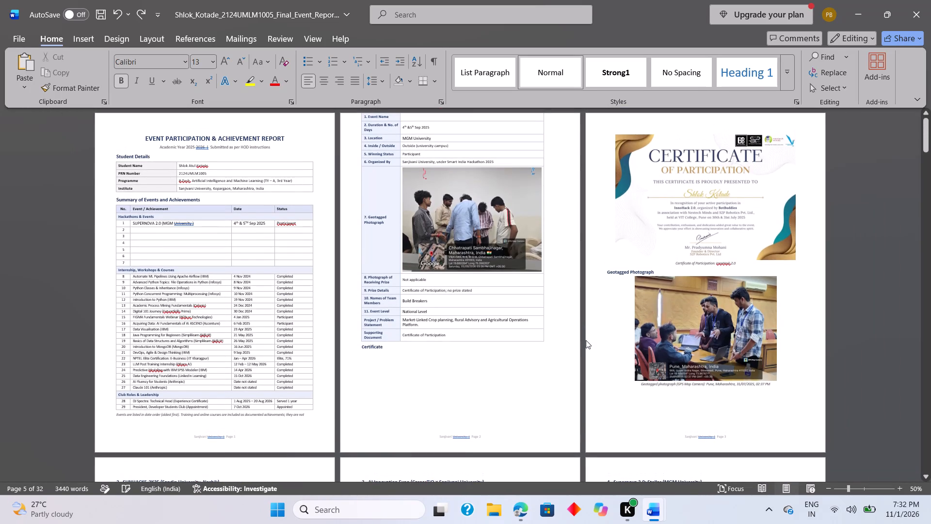
Close the sample Final_Event_Report document without saving its changes.
scroll(586, 340, up, 3)
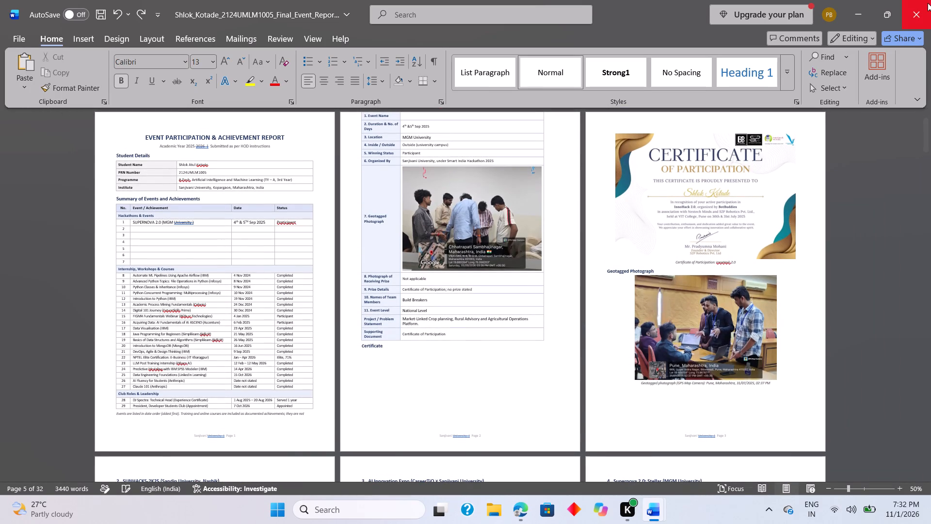
click(928, 3)
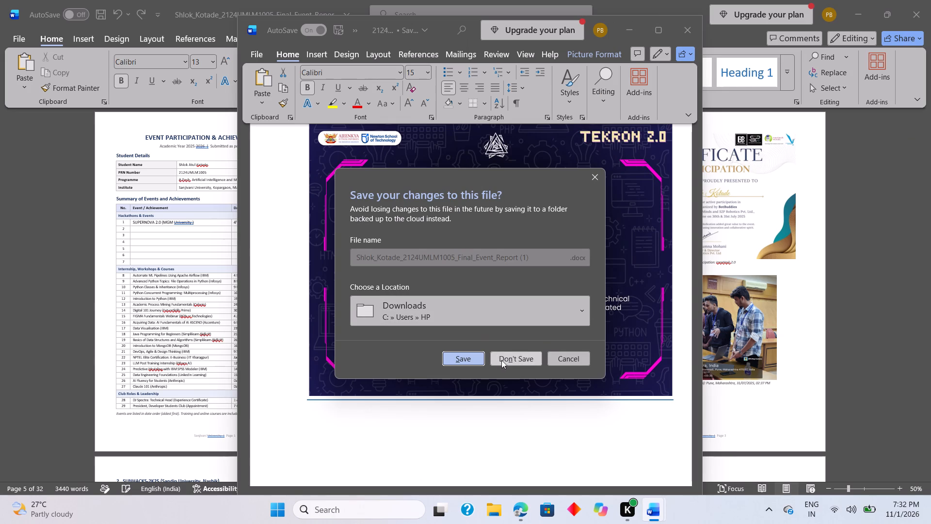
click(505, 360)
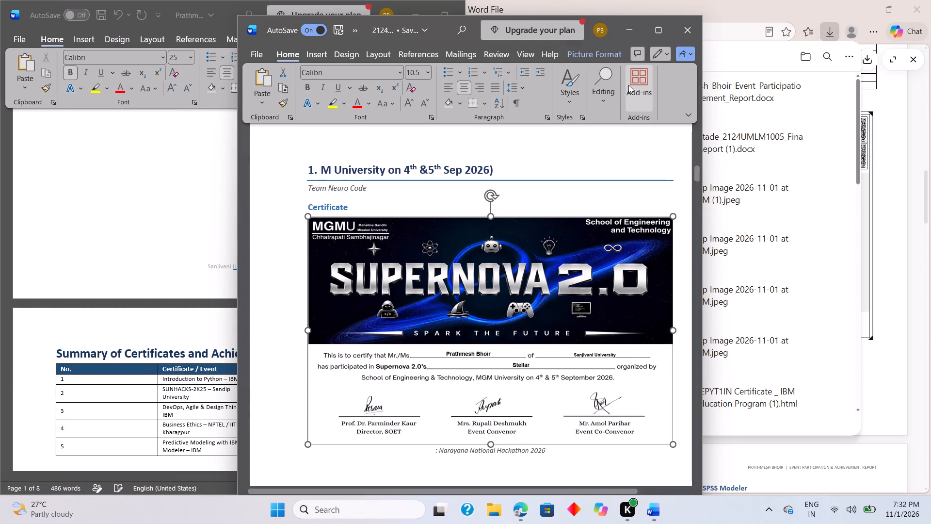
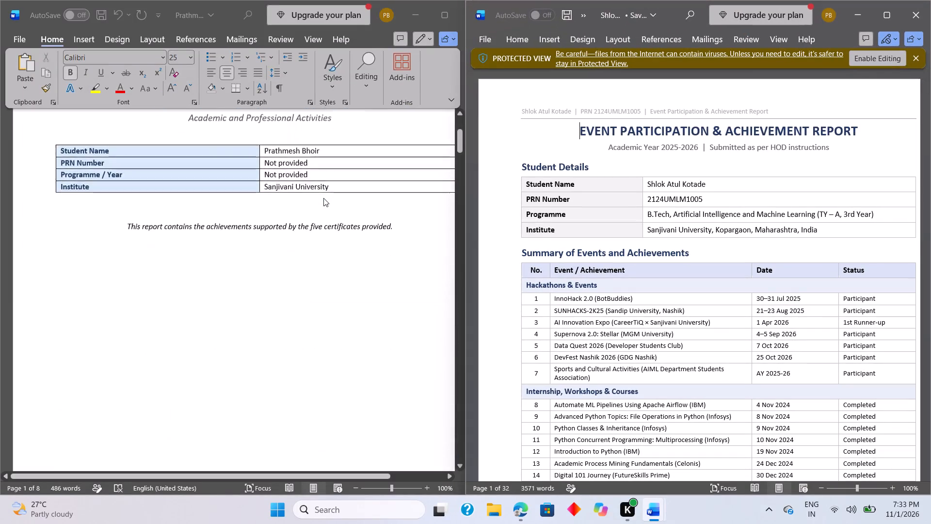
Delete the Summary of Certificates and Achievements heading and its table from page 2 of the generated report.
scroll(323, 198, down, 6)
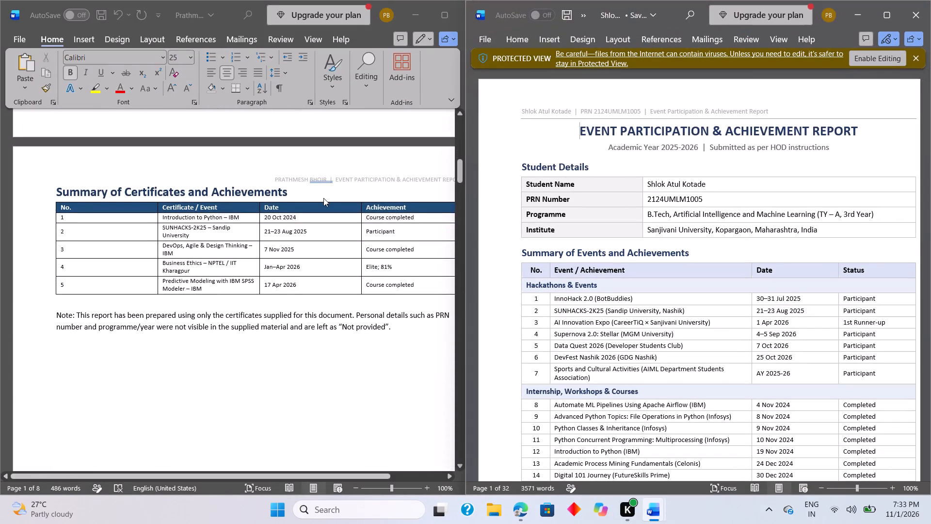
scroll(323, 198, left, 2)
scroll(262, 290, right, 1)
click(159, 256)
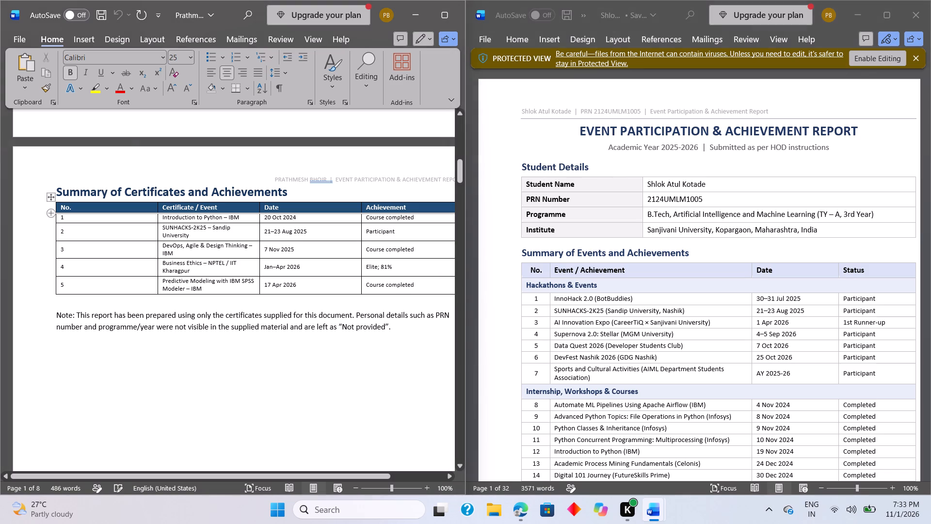
drag(29, 201, 217, 296)
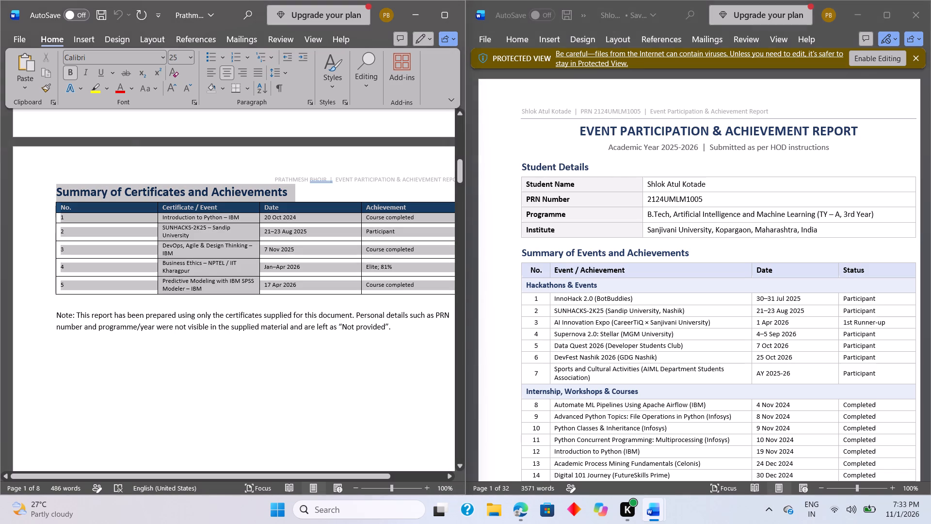
drag(217, 296, 359, 293)
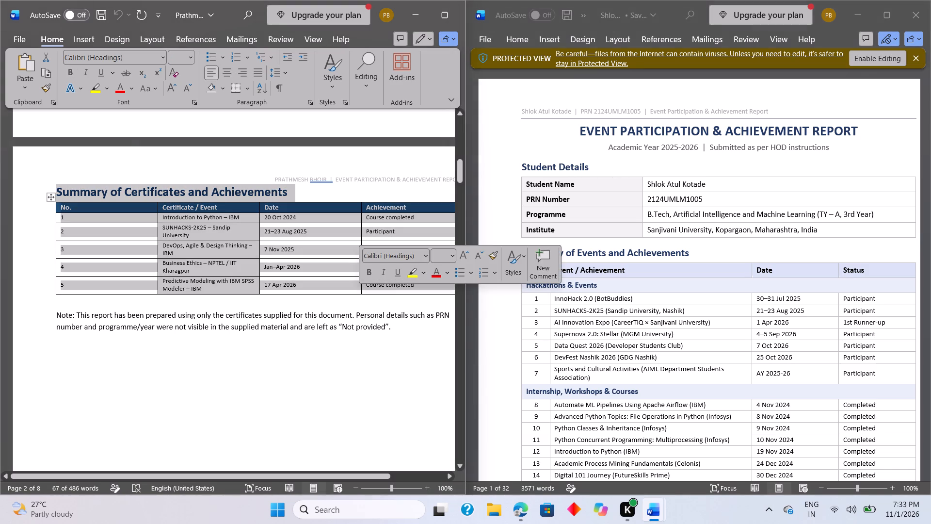
key(Delete)
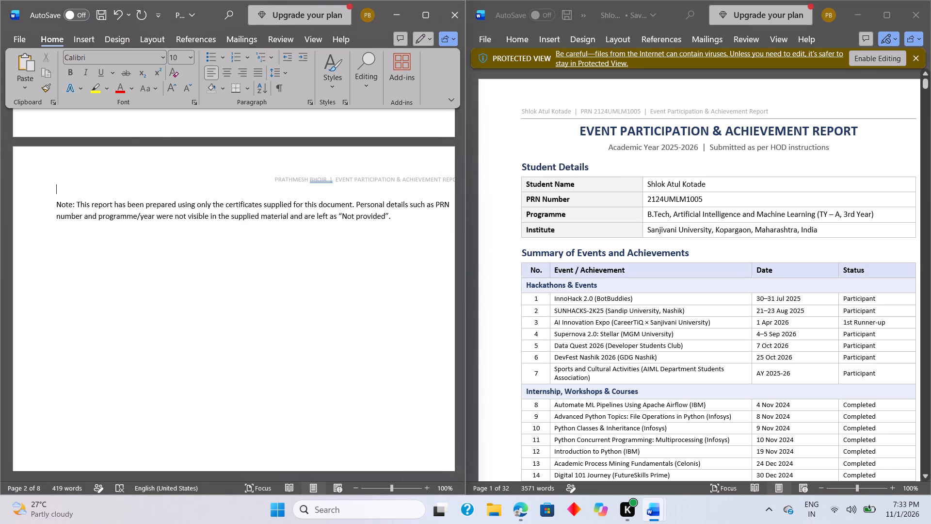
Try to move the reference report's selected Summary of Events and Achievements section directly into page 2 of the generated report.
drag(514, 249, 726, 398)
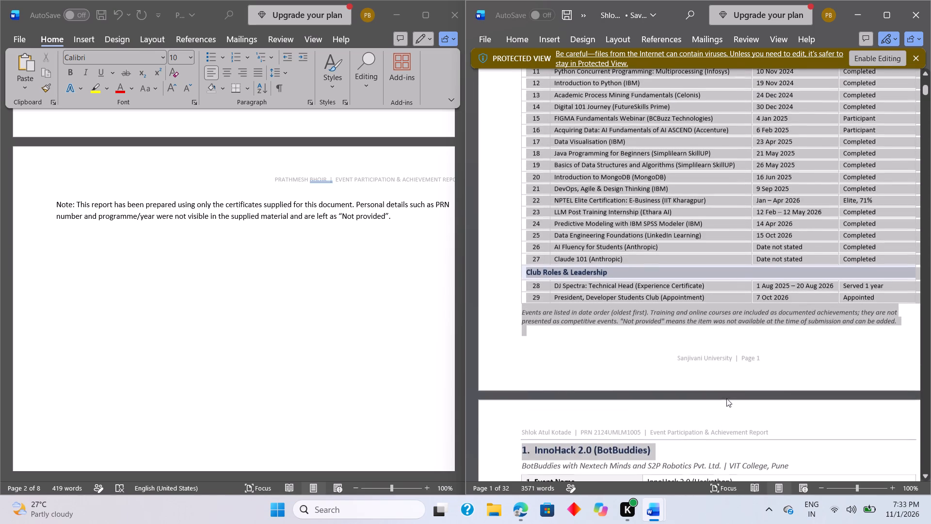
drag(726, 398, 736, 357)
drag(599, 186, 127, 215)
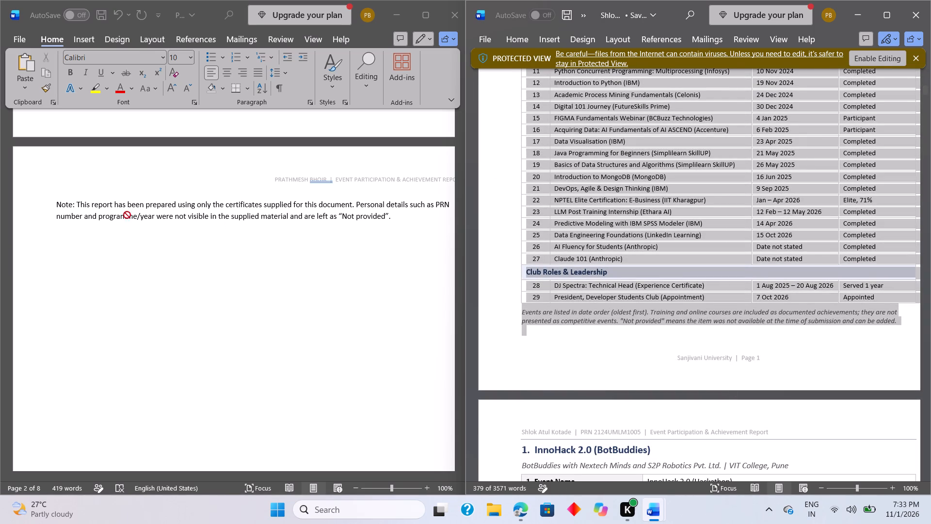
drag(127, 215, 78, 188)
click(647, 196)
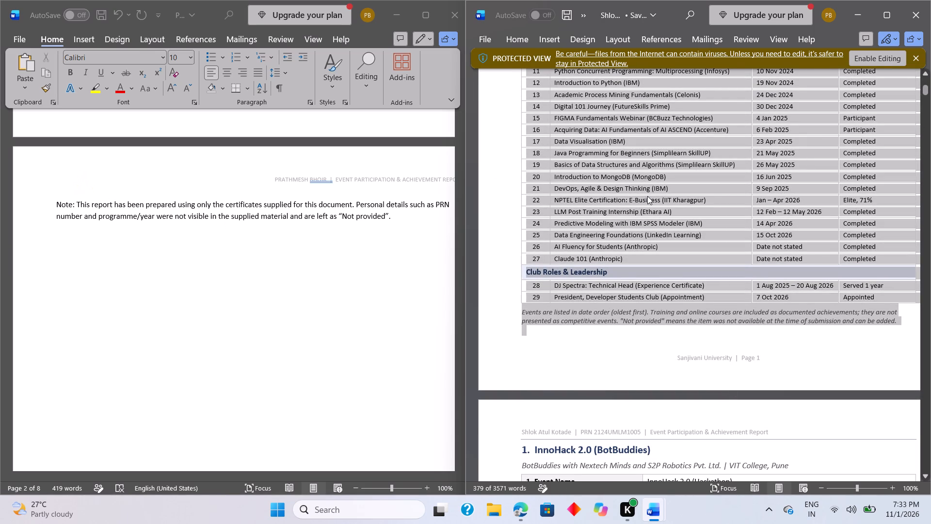
Copy the reference report's Summary of Events and Achievements heading, full table and the italic note beneath it.
scroll(543, 212, up, 5)
drag(517, 263, 515, 252)
click(515, 252)
click(506, 249)
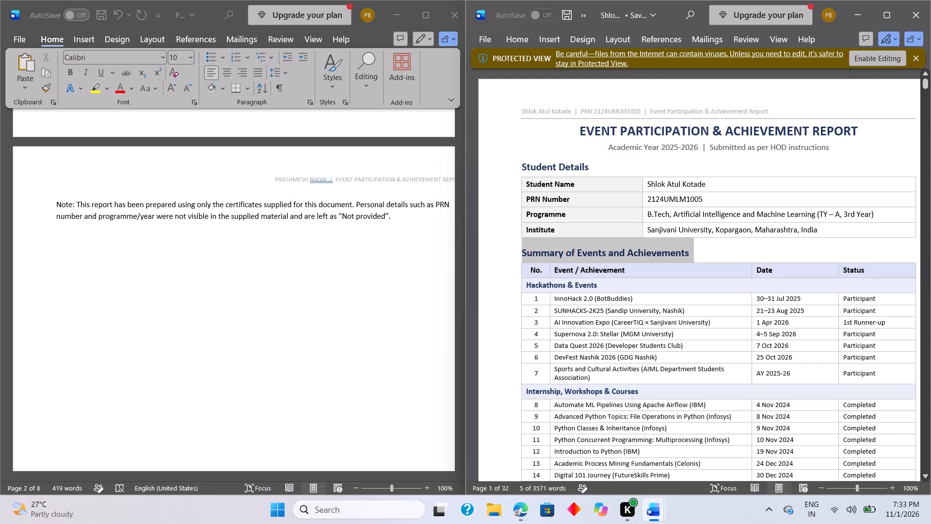
drag(506, 249, 633, 475)
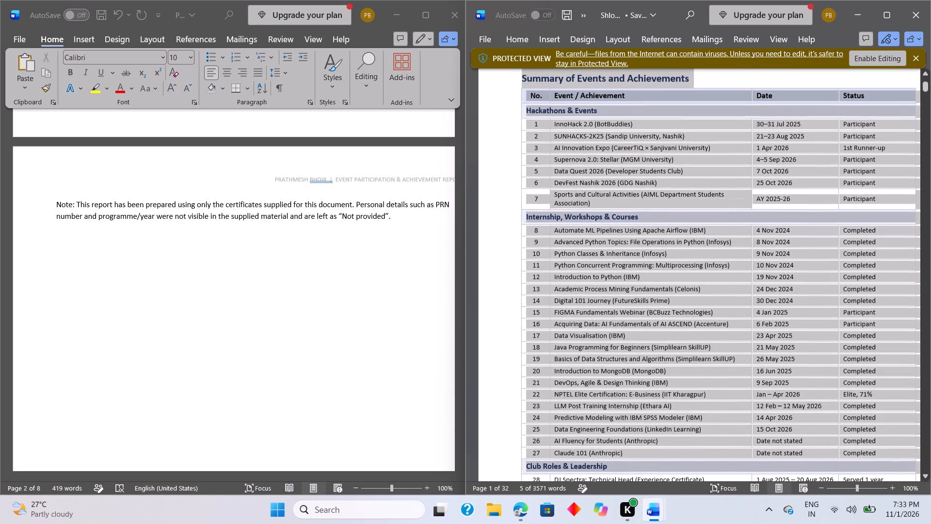
drag(633, 475, 640, 424)
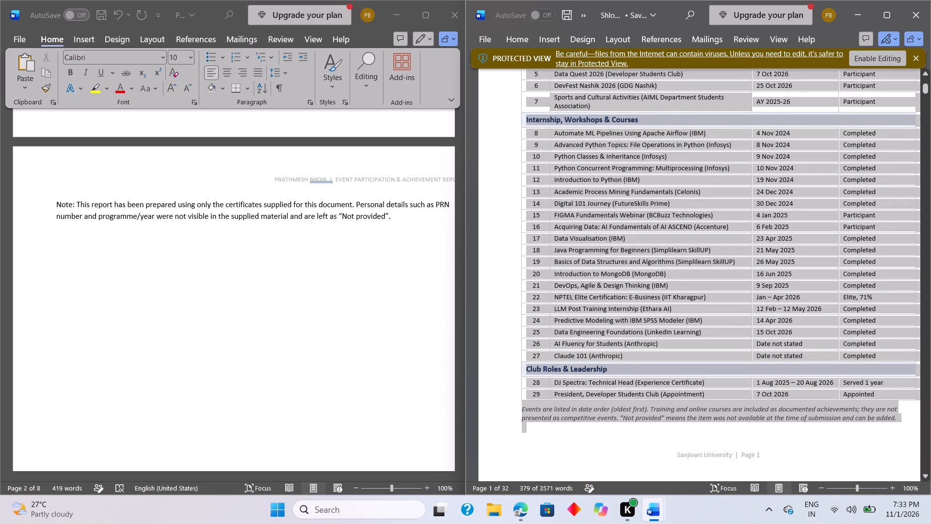
key(ctrl+c)
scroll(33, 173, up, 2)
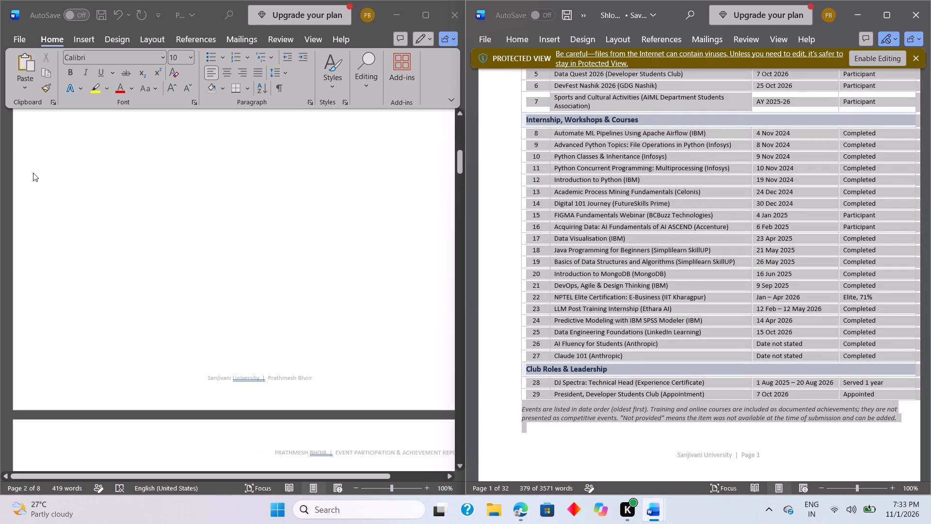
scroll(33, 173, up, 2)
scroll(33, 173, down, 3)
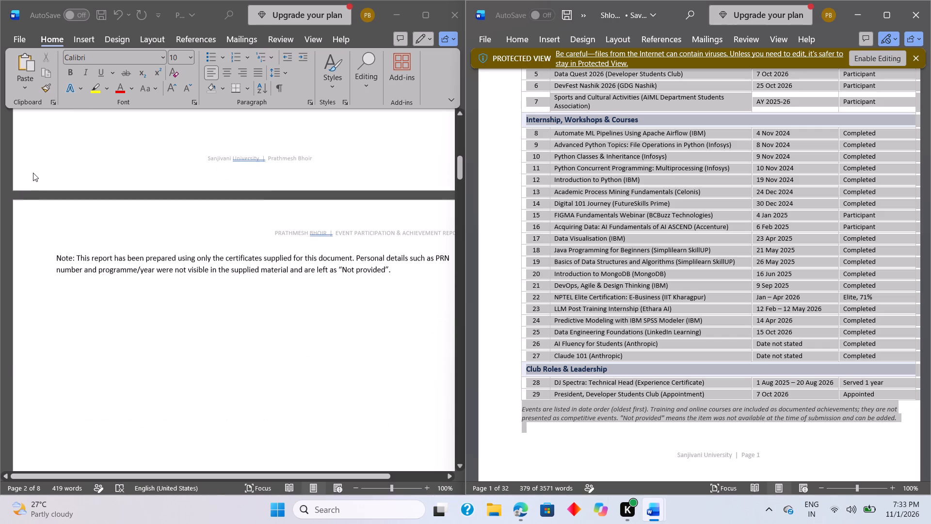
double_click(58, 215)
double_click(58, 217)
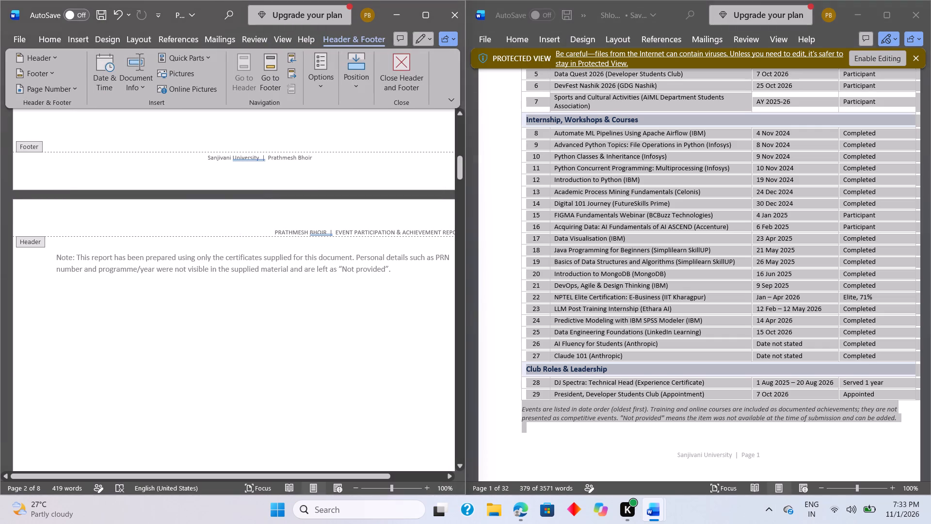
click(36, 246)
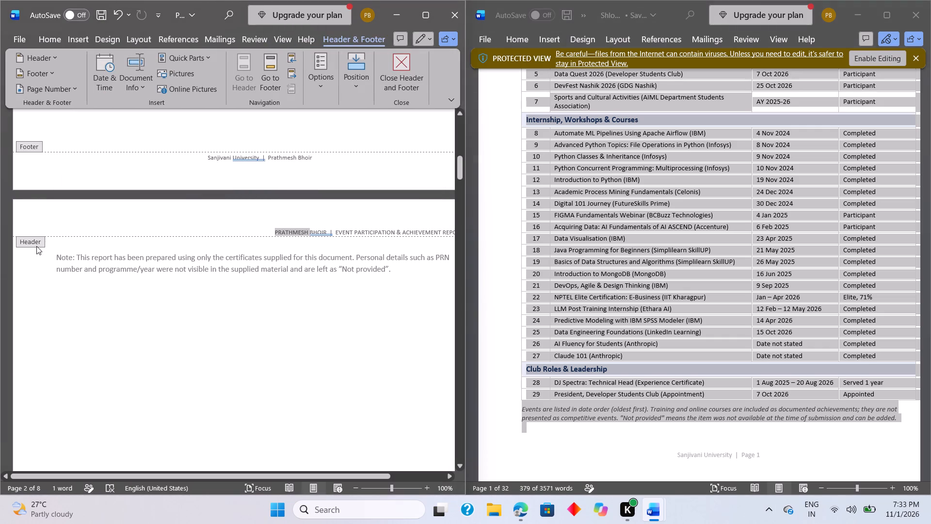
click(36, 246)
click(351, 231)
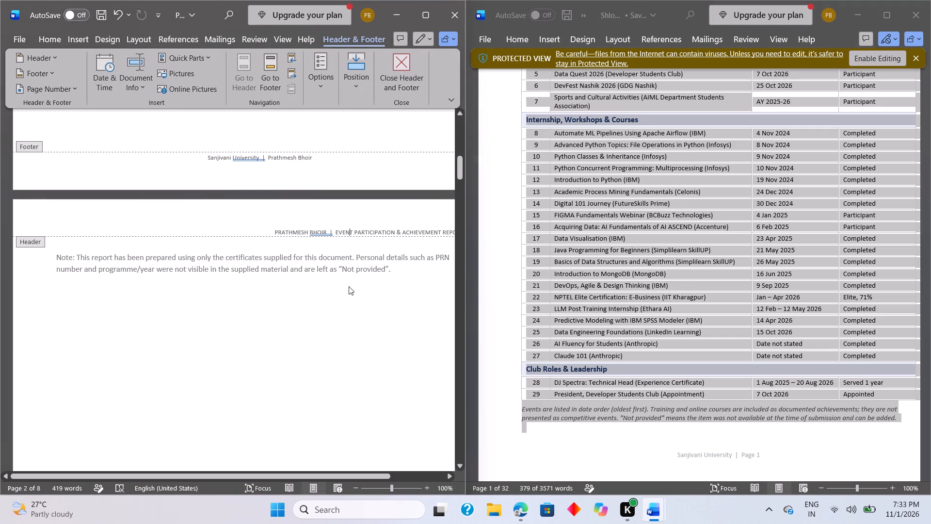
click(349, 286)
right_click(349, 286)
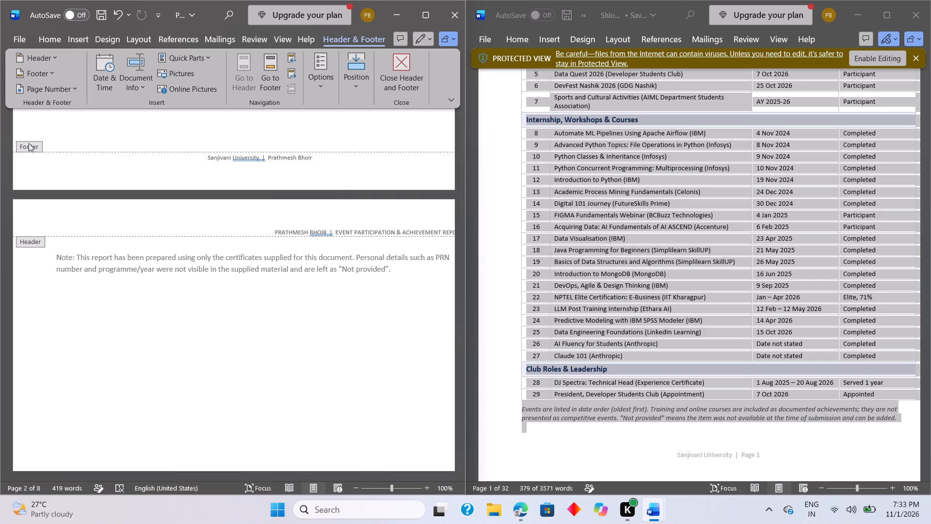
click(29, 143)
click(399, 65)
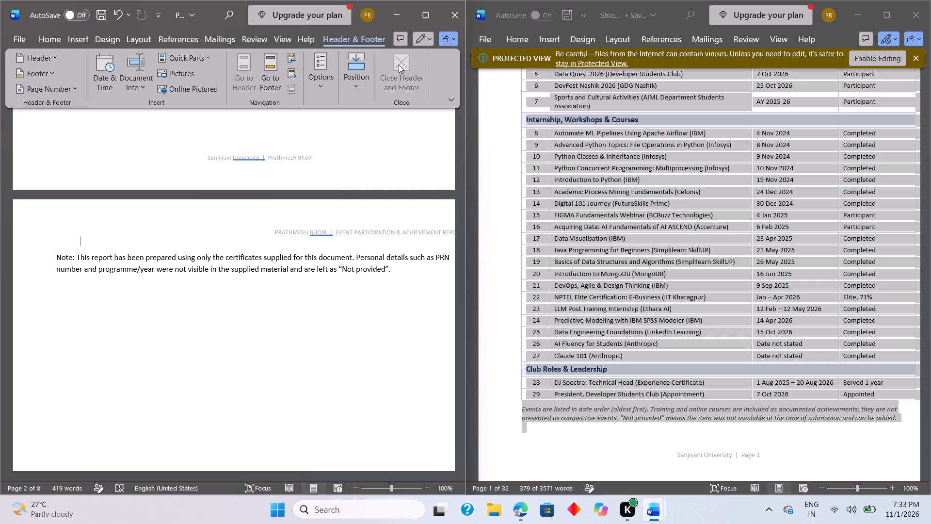
Paste the copied events summary above the note on page 2 of the generated report.
key(ctrl+v)
ctrl+click(95, 220)
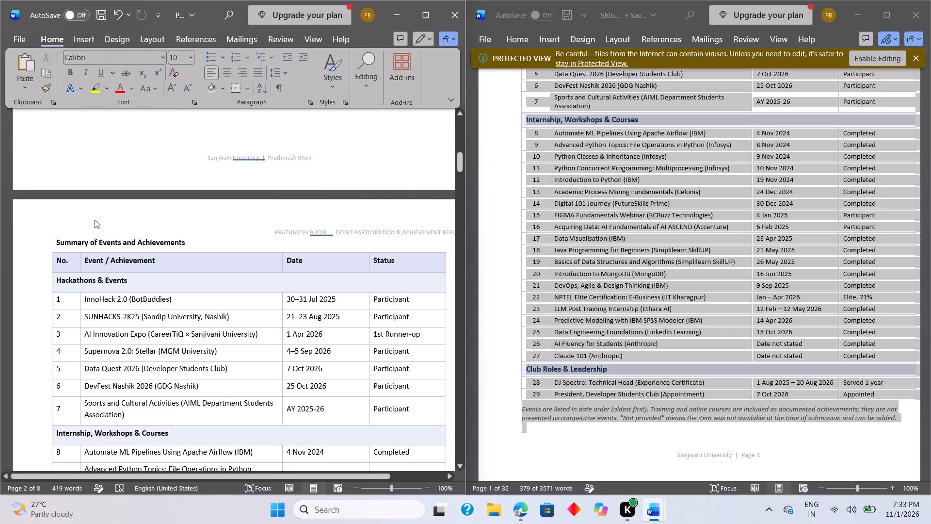
Clear the event names in rows 1, 3, 5, 6 and 7 under Hackathons & Events in the pasted table.
scroll(95, 220, down, 5)
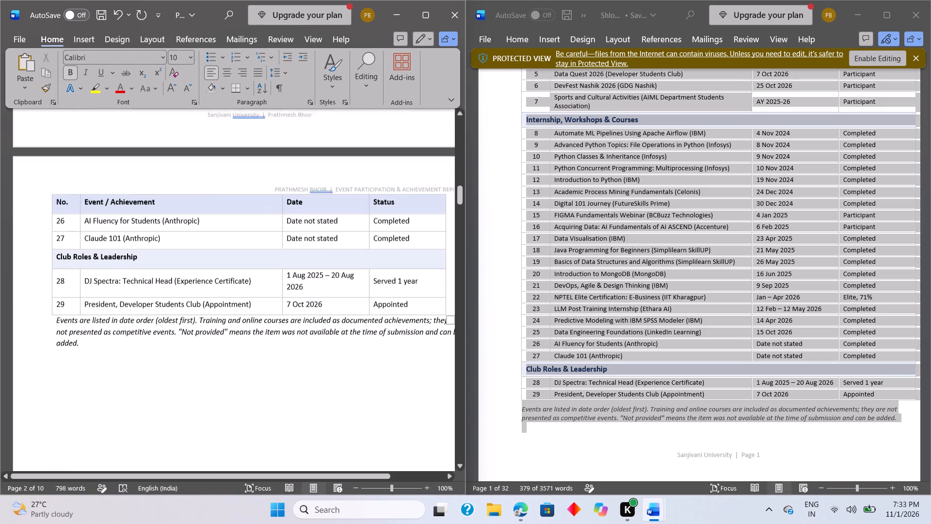
scroll(95, 220, down, 1)
scroll(95, 220, up, 6)
scroll(95, 220, down, 1)
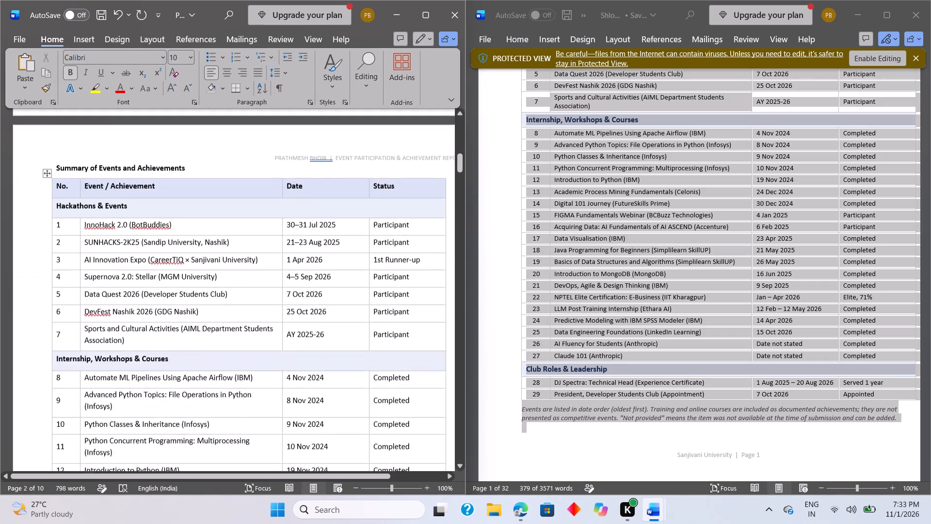
scroll(95, 220, down, 1)
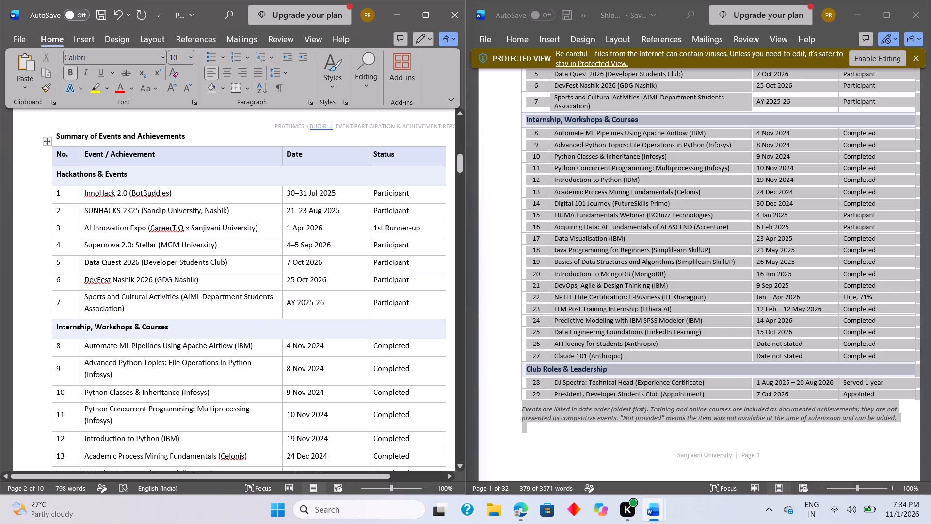
drag(83, 260, 131, 299)
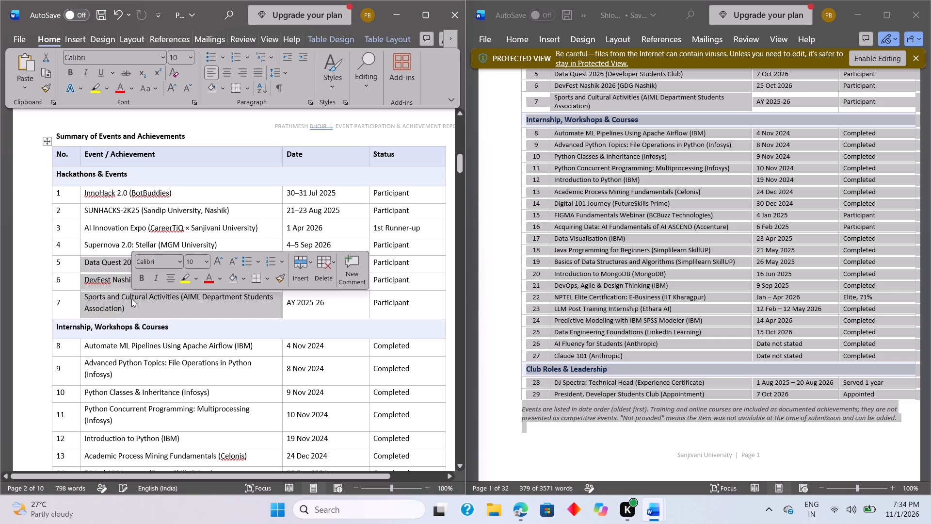
key(Delete)
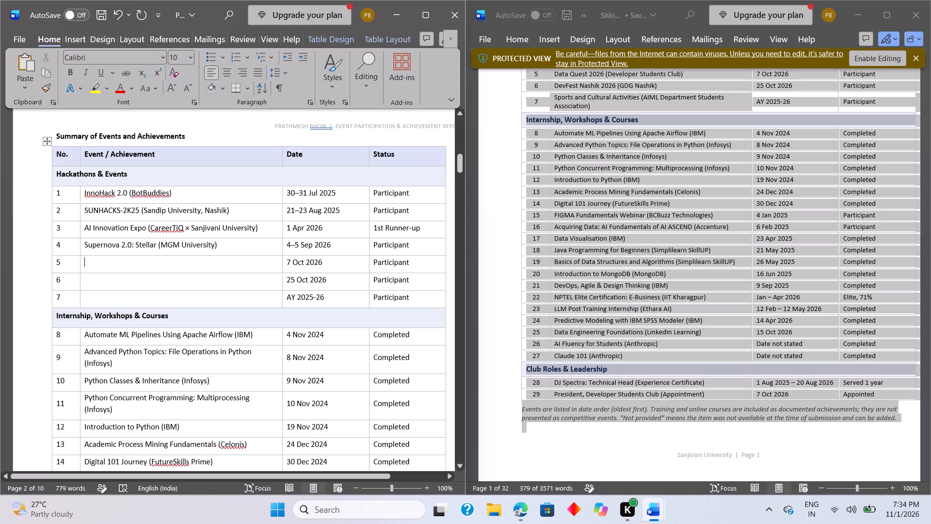
drag(84, 227, 88, 227)
drag(88, 227, 220, 228)
key(Delete)
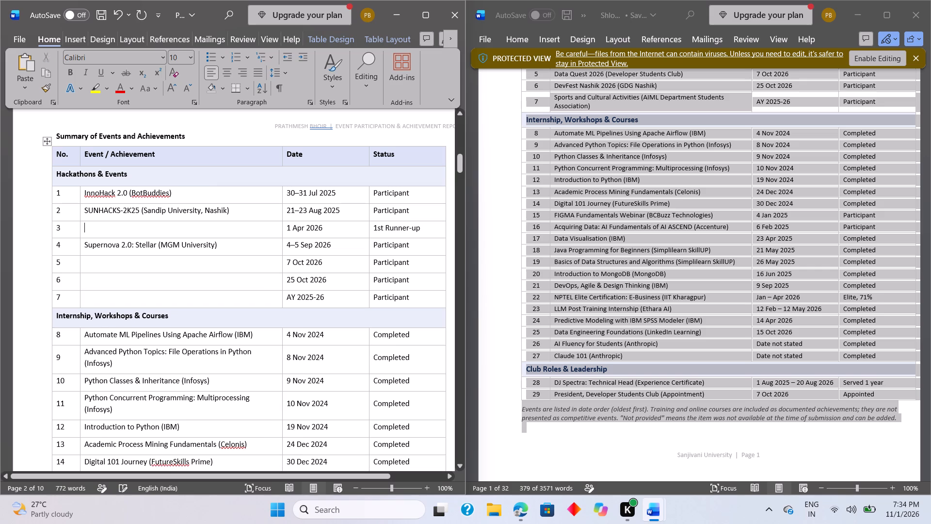
drag(188, 188, 102, 186)
key(Delete)
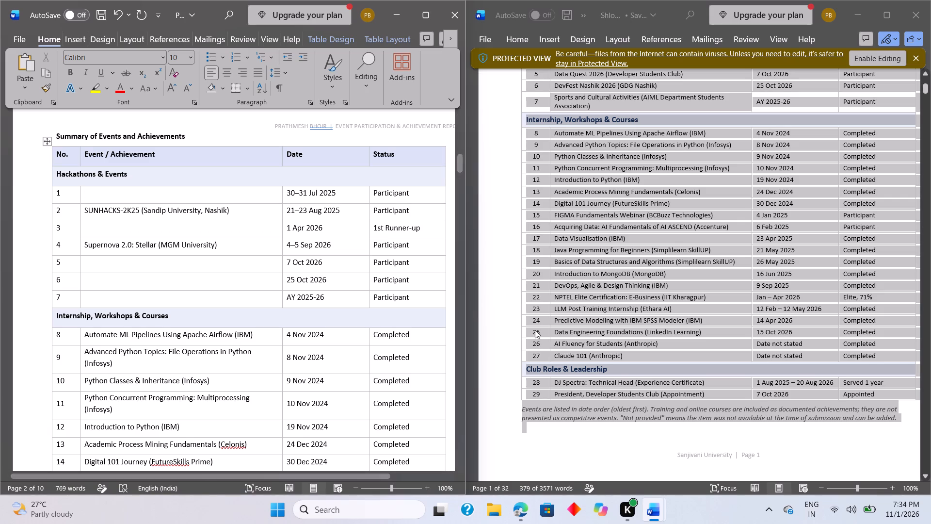
Delete the note about using only the supplied certificates, with the blank line above it, before the Introduction to Python section.
scroll(330, 346, down, 2)
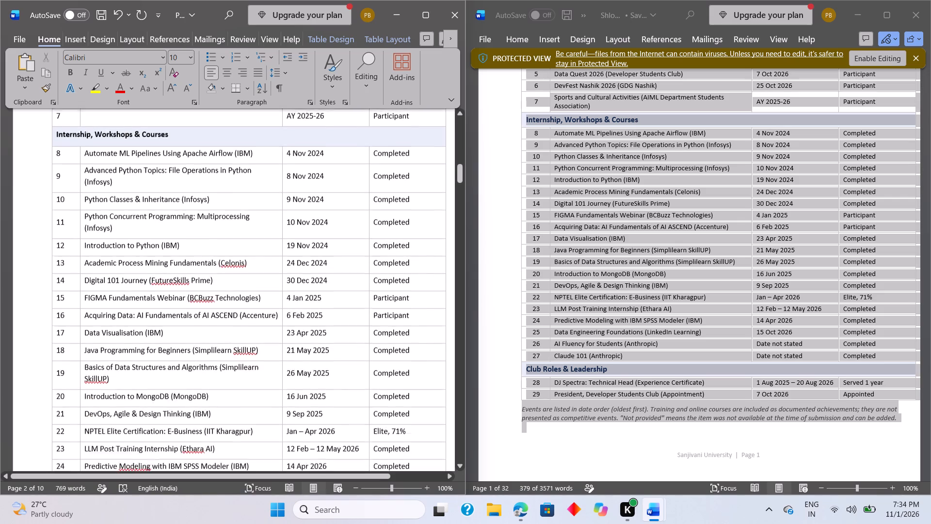
scroll(330, 346, down, 7)
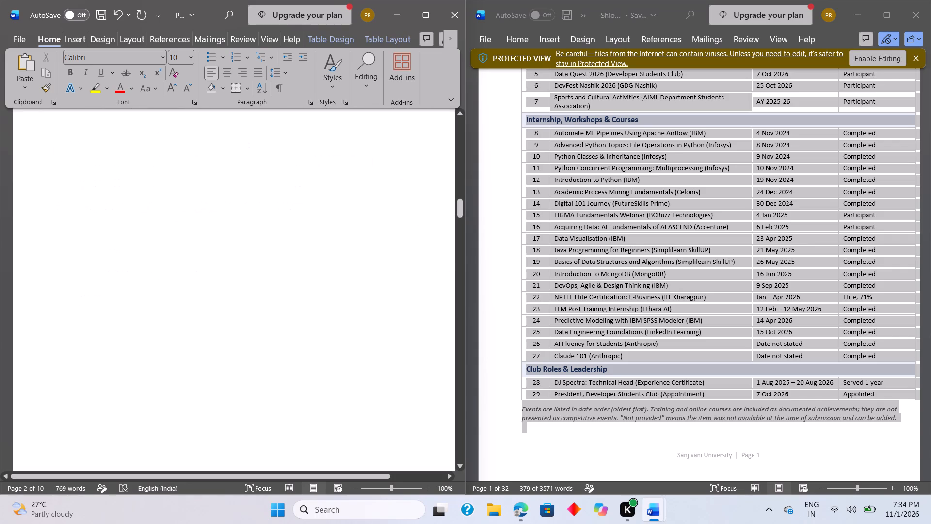
scroll(330, 346, down, 3)
scroll(330, 346, up, 3)
scroll(330, 346, down, 1)
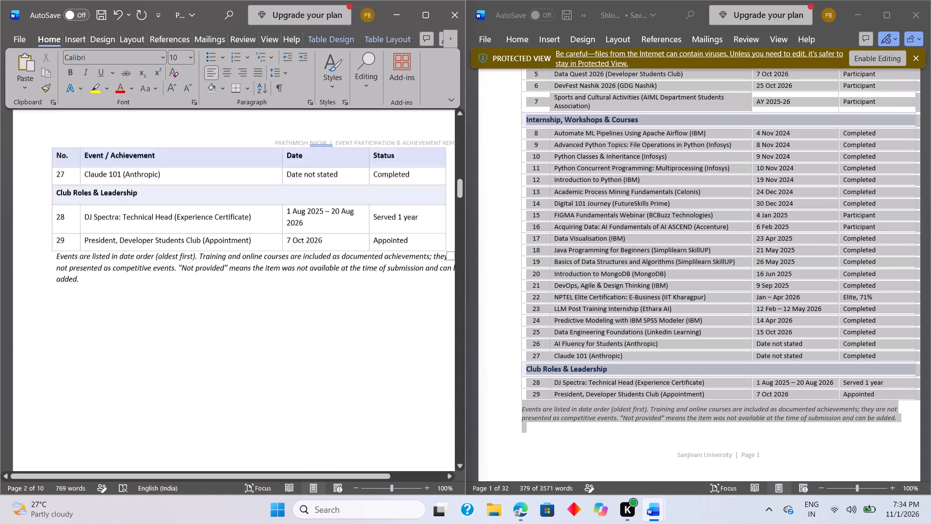
scroll(330, 346, down, 1)
scroll(244, 324, up, 2)
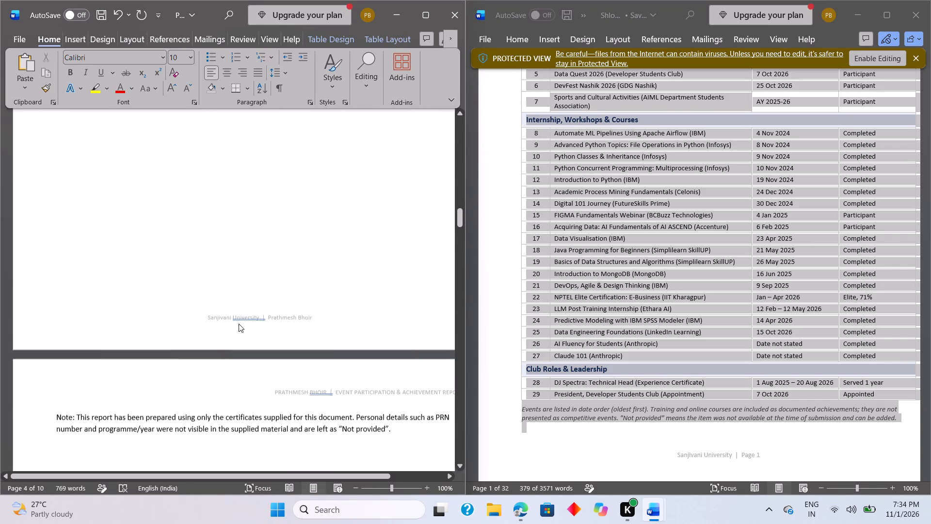
scroll(177, 305, down, 1)
drag(52, 294, 343, 337)
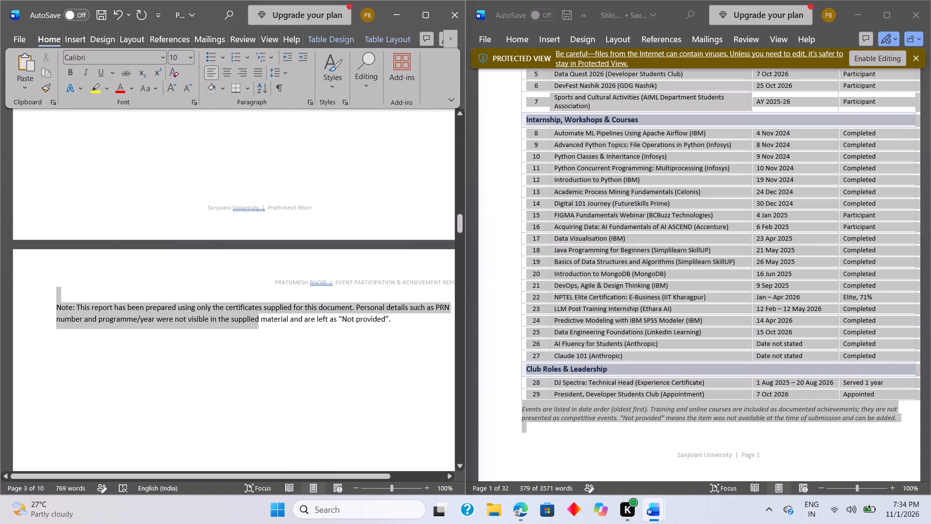
drag(343, 337, 394, 342)
key(Delete)
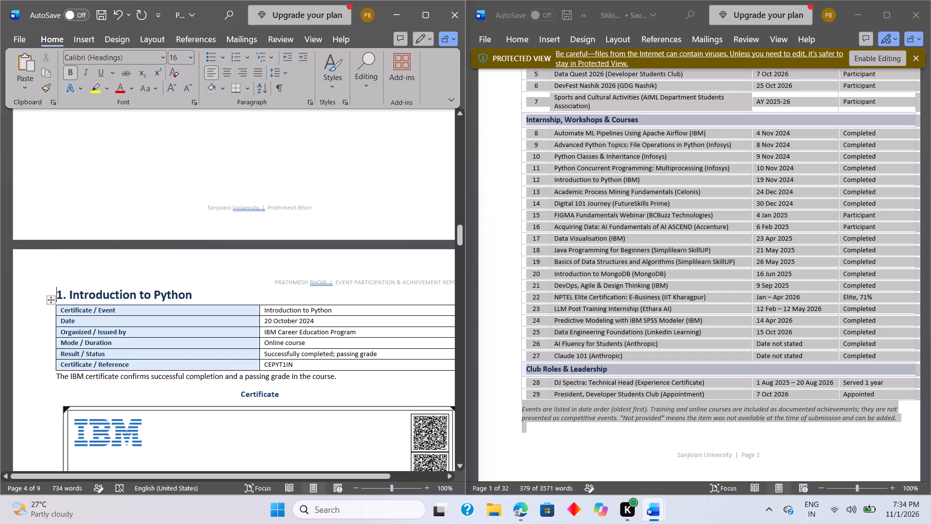
Delete row 27, the Club Roles & Leadership section with rows 28 and 29, and the italic note from the end of the pasted summary.
scroll(394, 342, down, 3)
scroll(394, 342, up, 7)
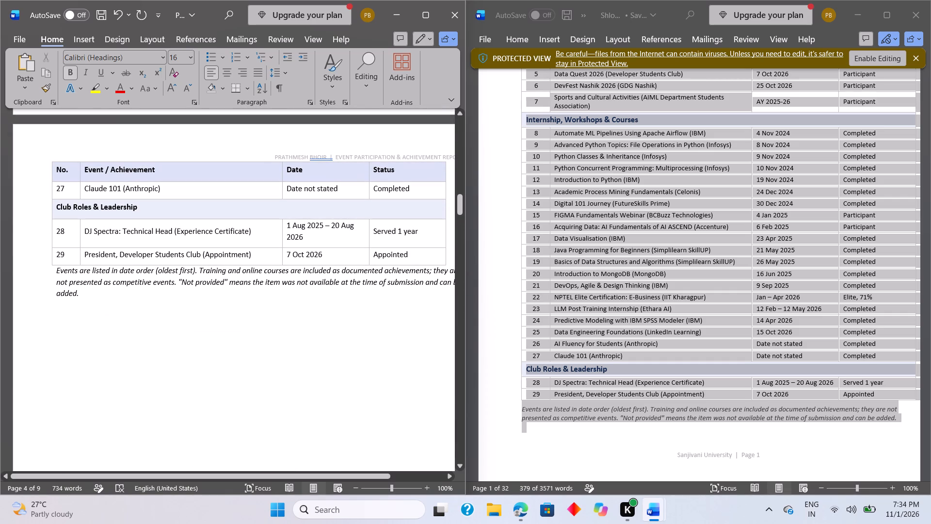
drag(109, 298, 30, 135)
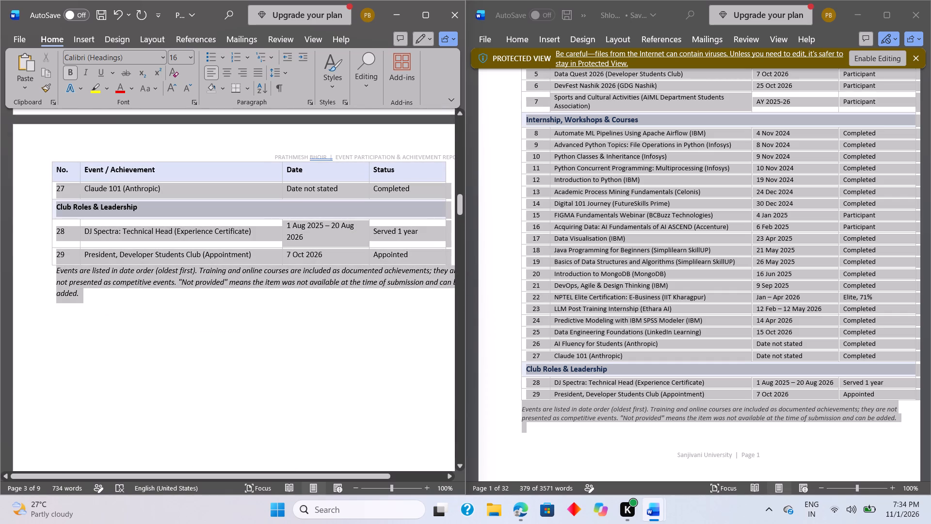
drag(30, 135, 53, 136)
key(Delete)
key(Delete)
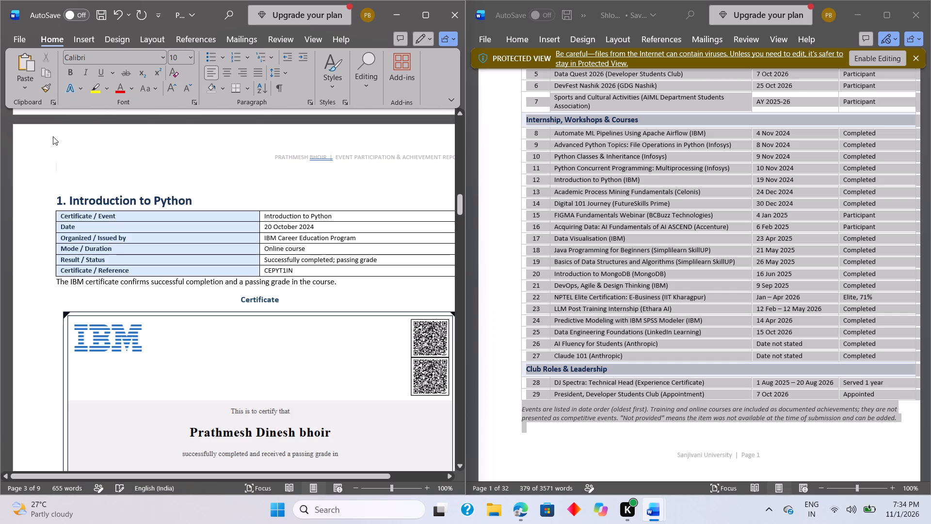
Maximize the generated report's window.
scroll(53, 136, up, 2)
scroll(53, 136, down, 1)
scroll(53, 136, up, 2)
scroll(53, 136, down, 1)
scroll(53, 136, right, 1)
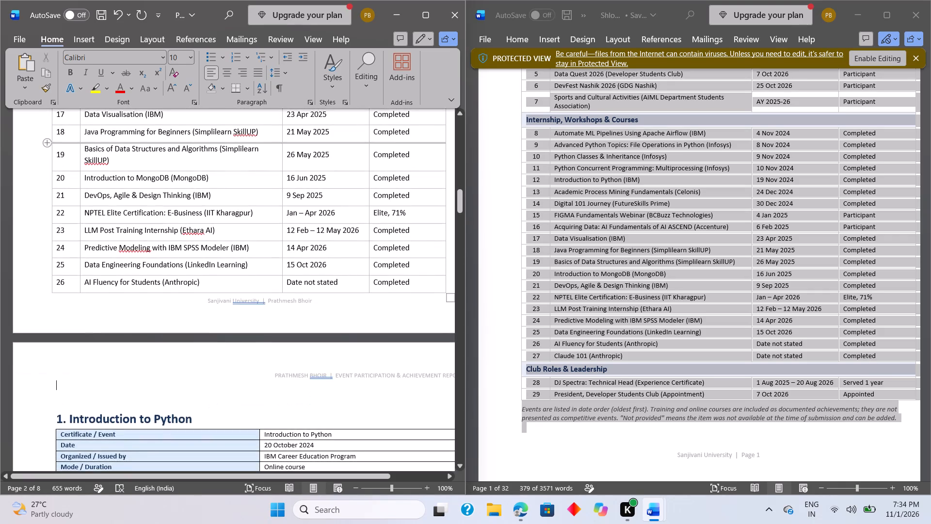
scroll(53, 136, right, 1)
scroll(53, 136, up, 1)
click(423, 11)
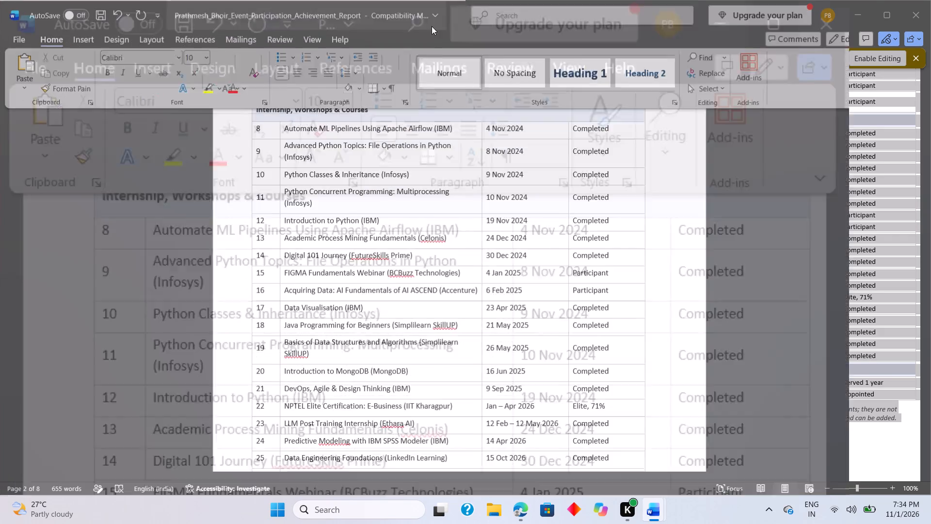
Clear the event names in rows 8 to 11 under Internship, Workshops & Courses in the summary table.
scroll(512, 269, down, 2)
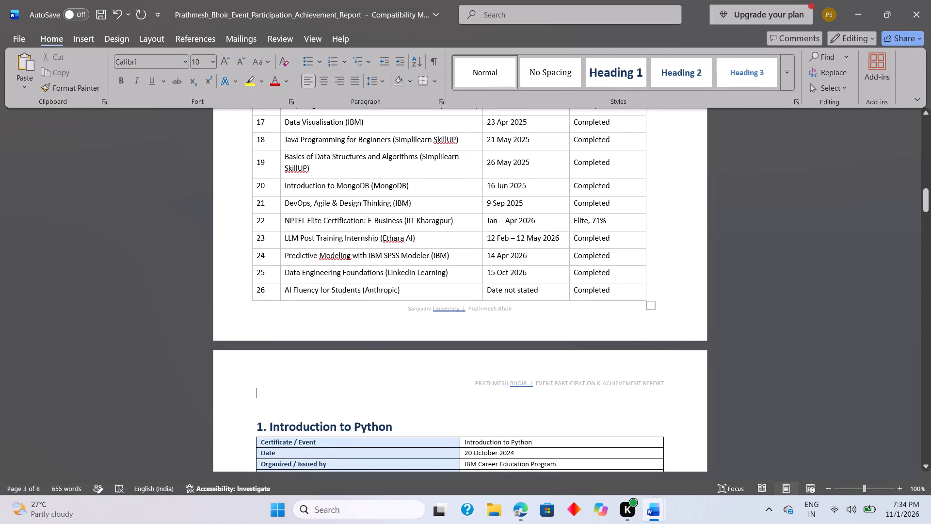
click(631, 295)
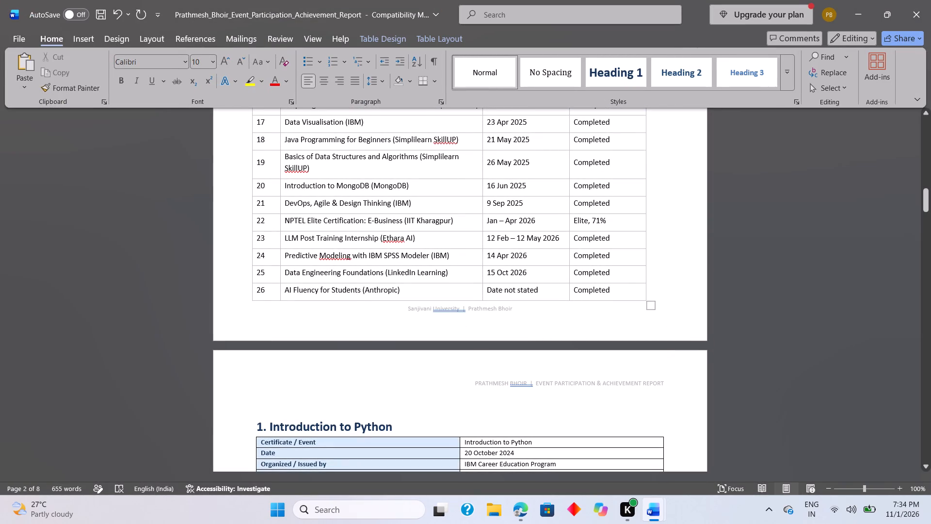
scroll(502, 288, up, 2)
scroll(447, 197, up, 1)
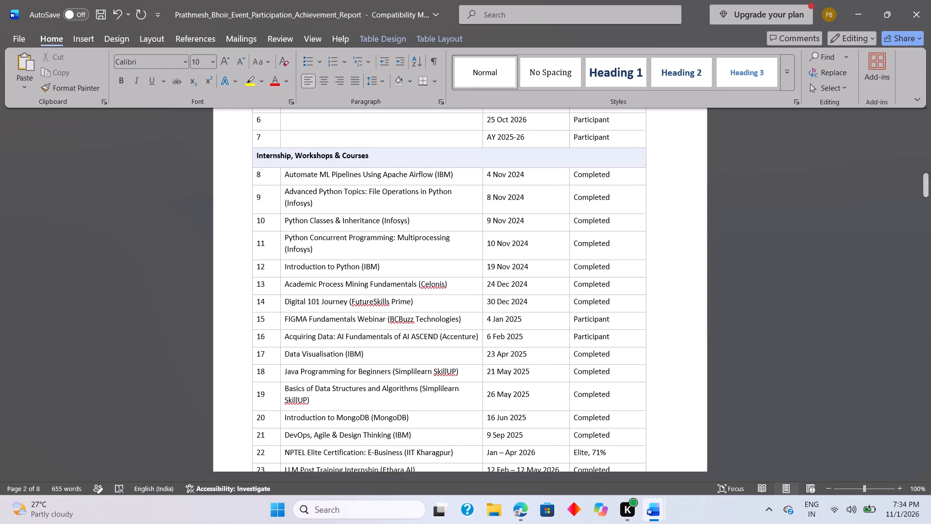
scroll(447, 197, up, 1)
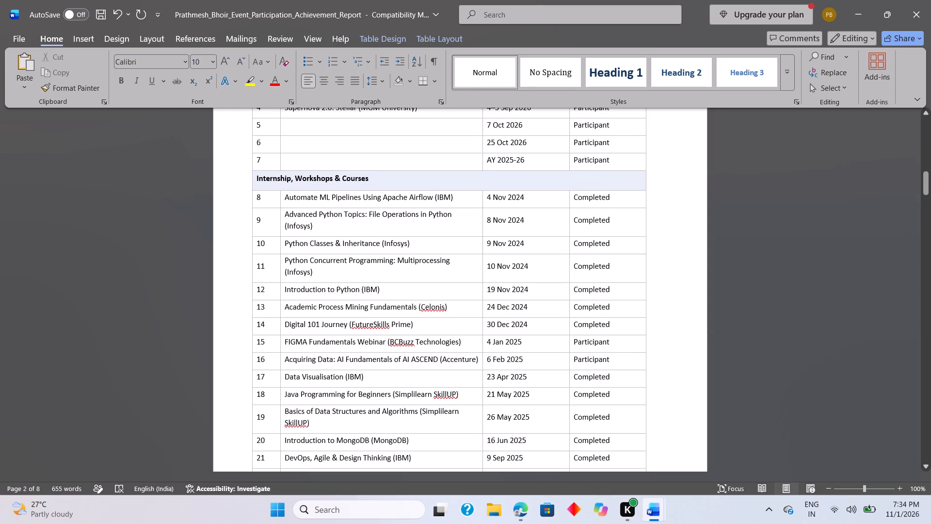
drag(286, 196, 329, 235)
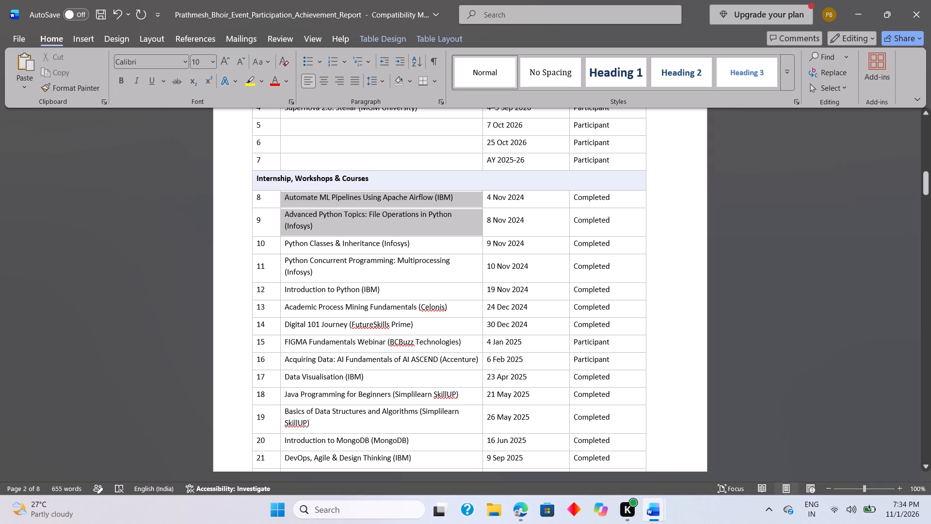
drag(329, 235, 336, 270)
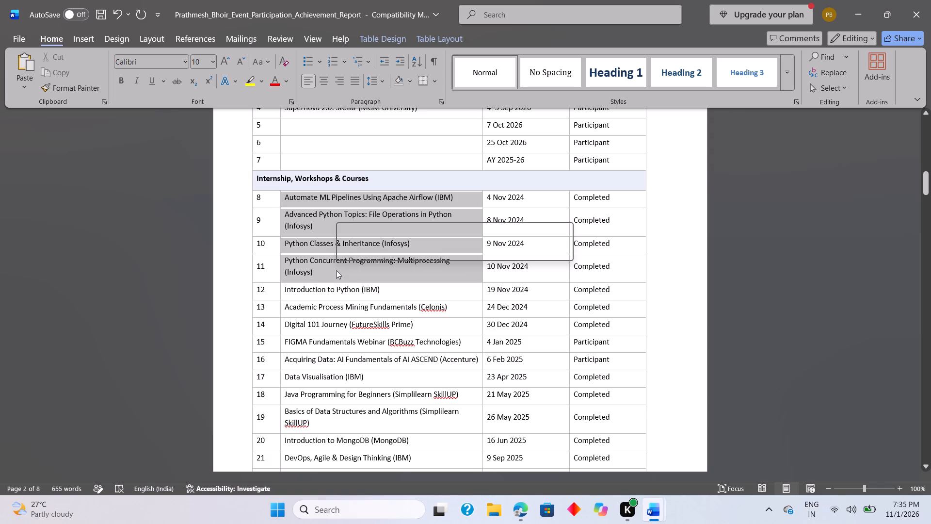
key(Delete)
Clear the event names in rows 13 to 16 under Internship, Workshops & Courses.
scroll(313, 279, down, 1)
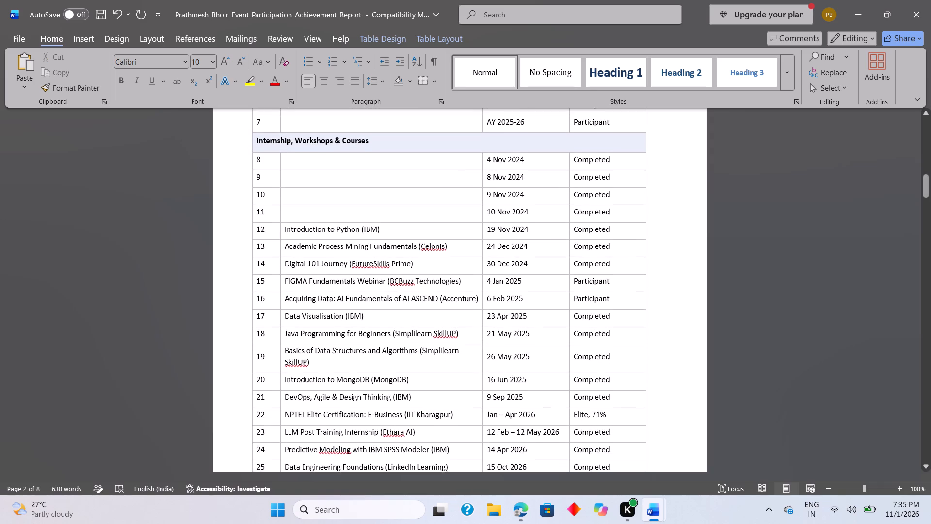
scroll(313, 279, down, 1)
drag(287, 243, 332, 293)
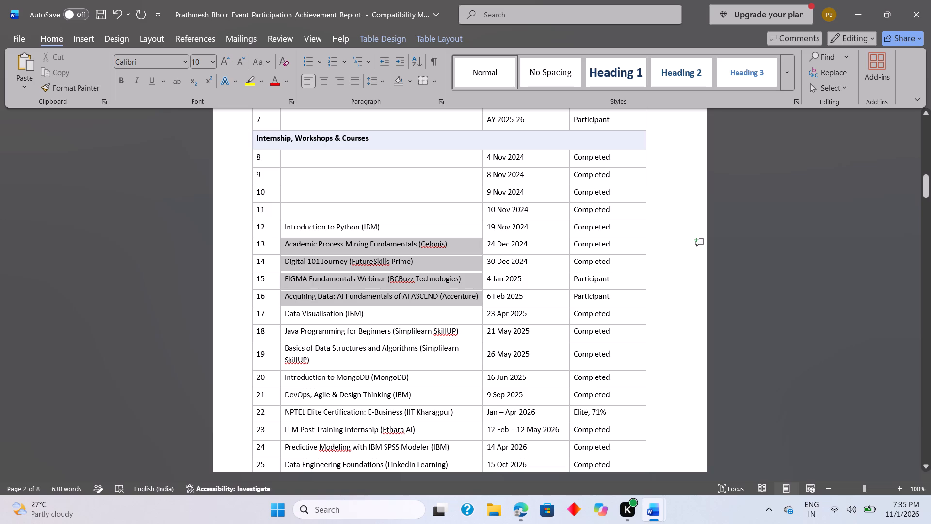
drag(332, 293, 332, 299)
key(Delete)
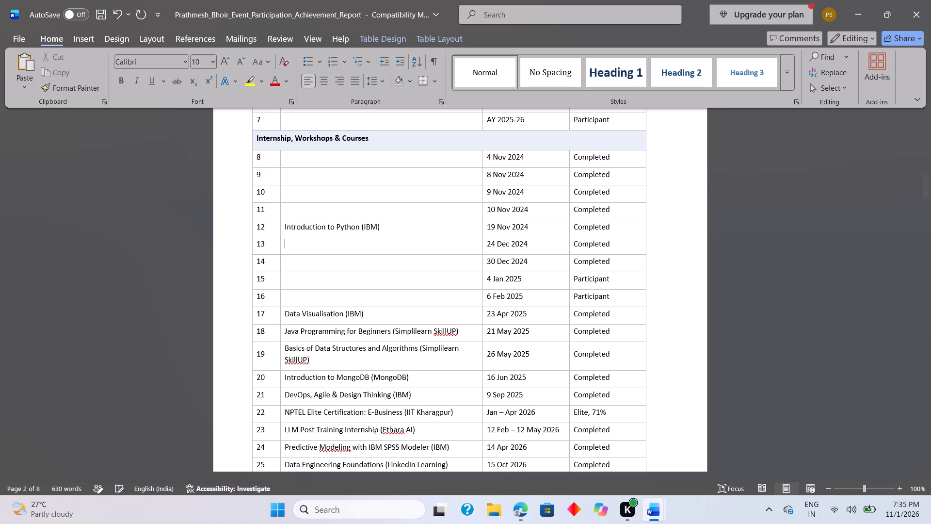
Clear the event name AI Fluency for Students (Anthropic) in row 26 of the summary table.
scroll(317, 319, down, 1)
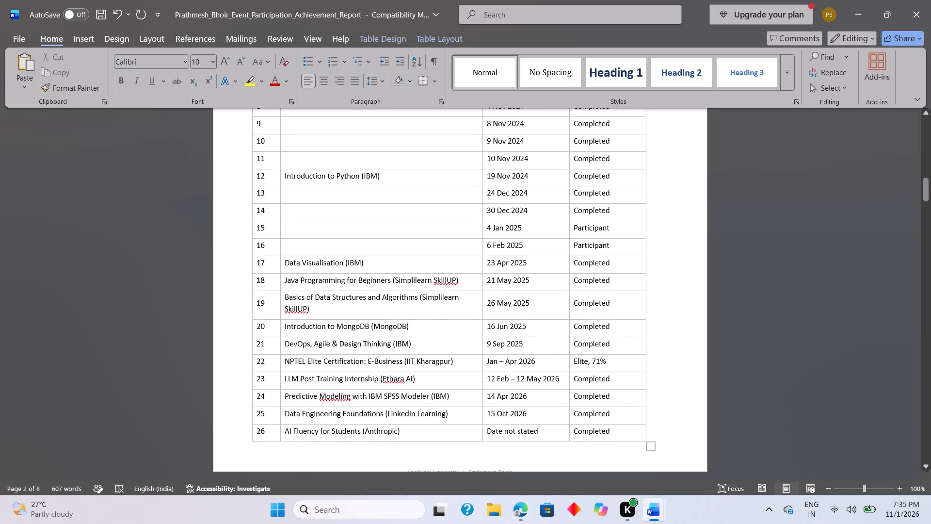
scroll(307, 304, down, 1)
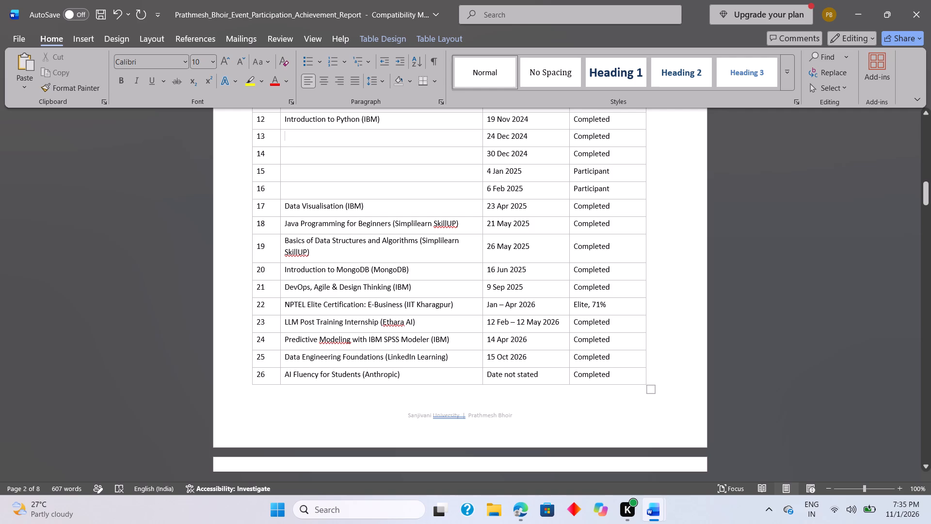
scroll(312, 286, down, 1)
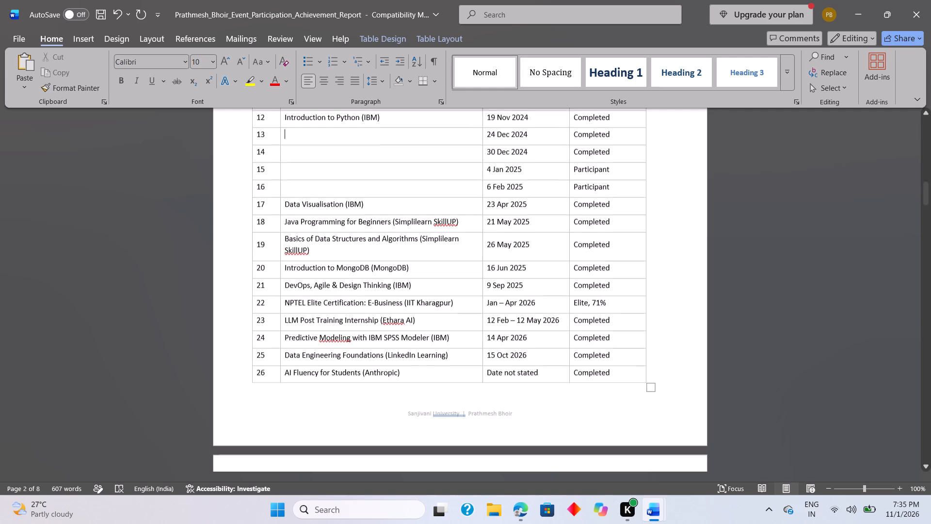
scroll(312, 286, down, 1)
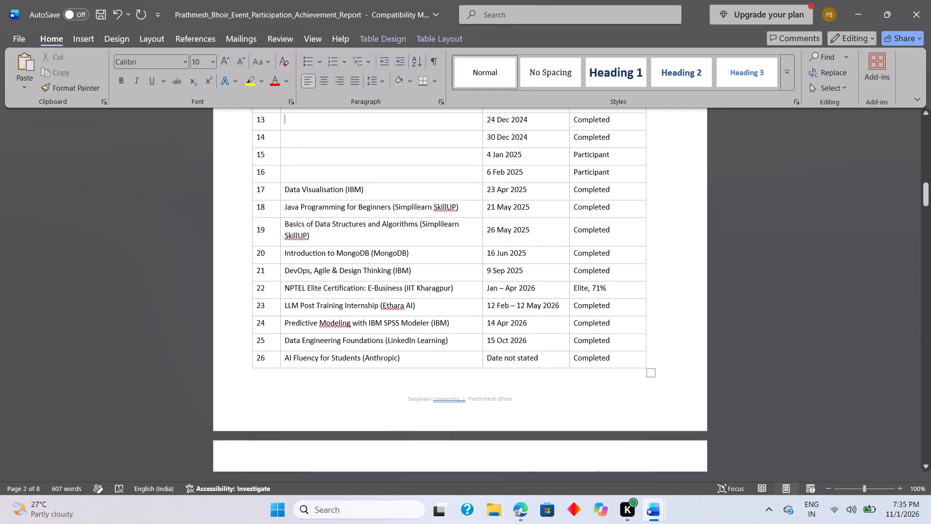
drag(285, 326, 316, 343)
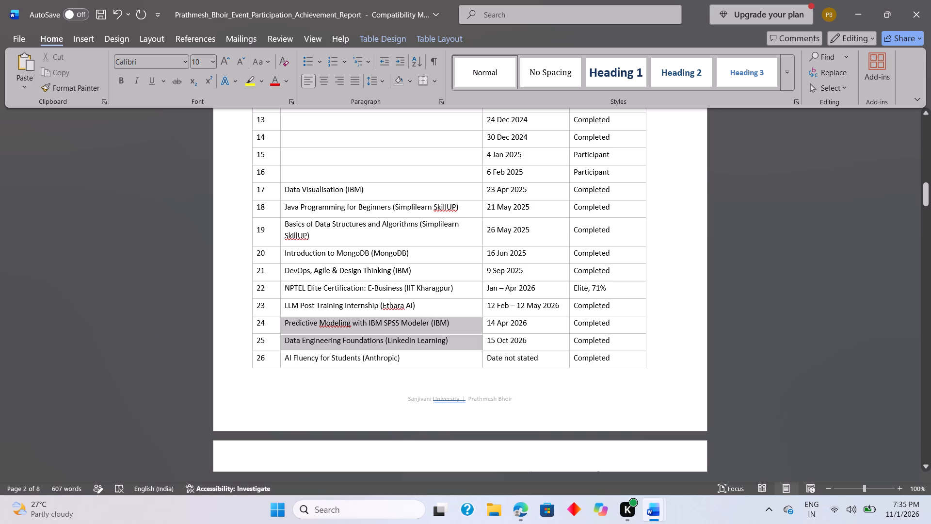
drag(316, 343, 340, 330)
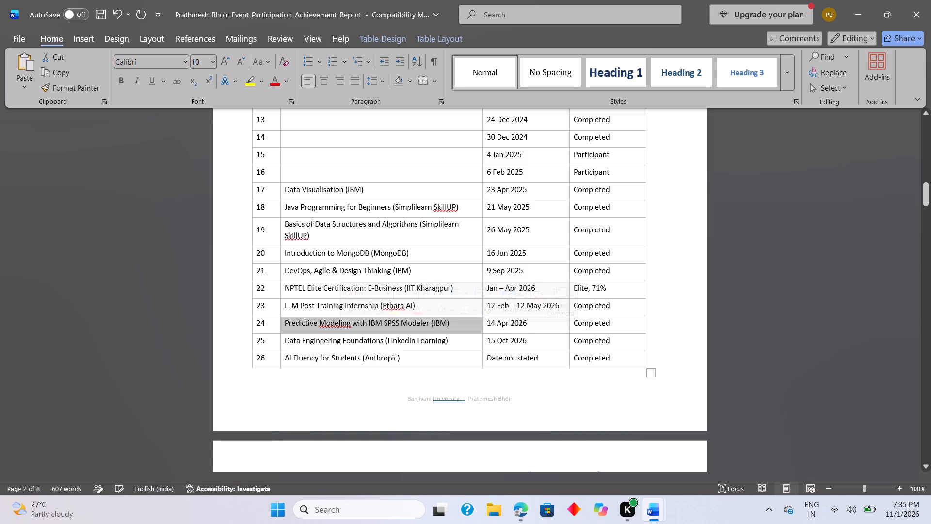
drag(285, 361, 394, 364)
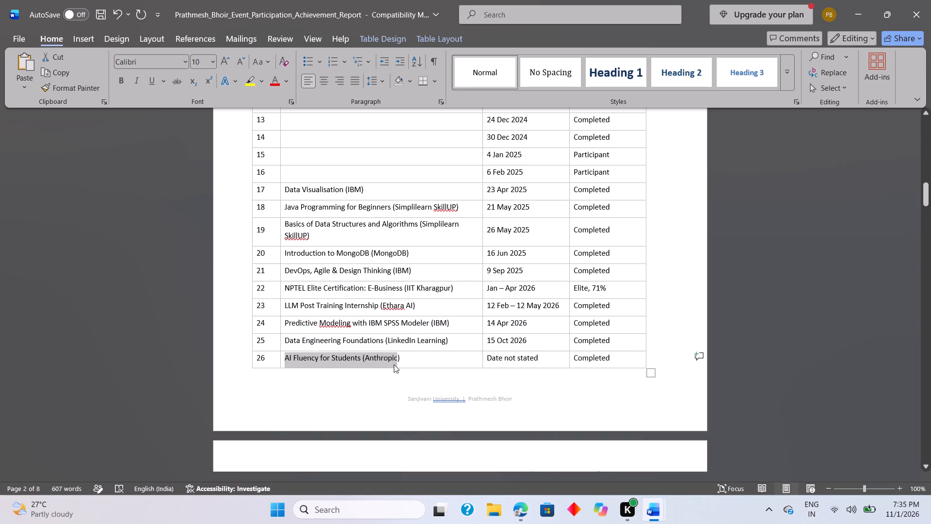
drag(416, 366, 322, 370)
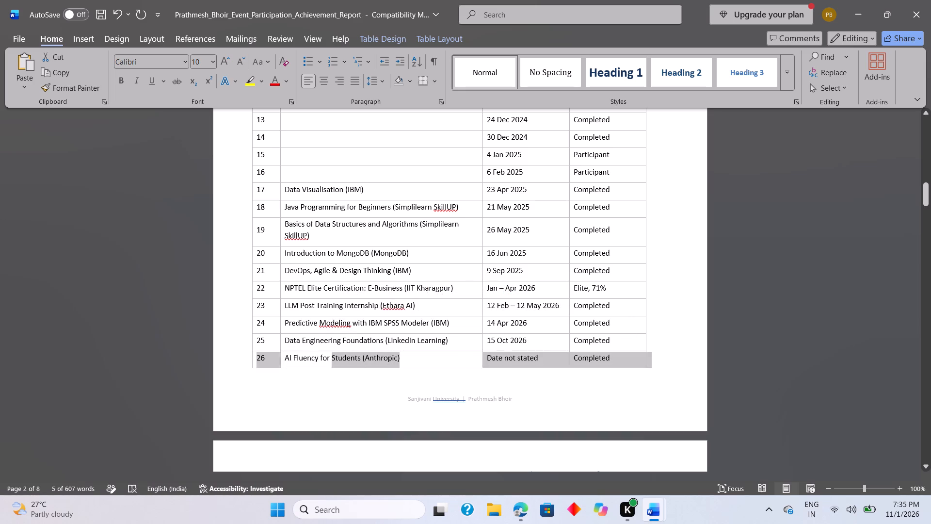
drag(322, 370, 286, 363)
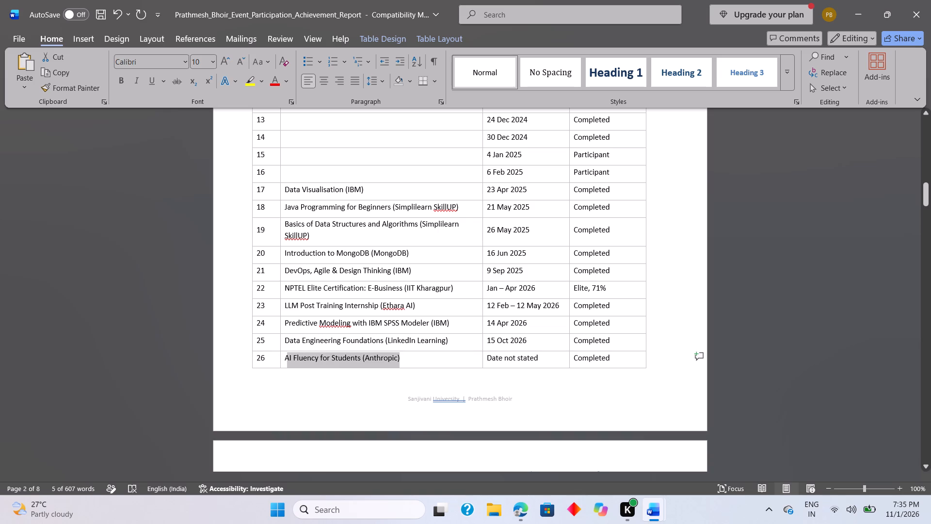
drag(286, 363, 283, 362)
key(Delete)
Clear the date and status cells in row 26 of the summary table.
scroll(283, 362, up, 1)
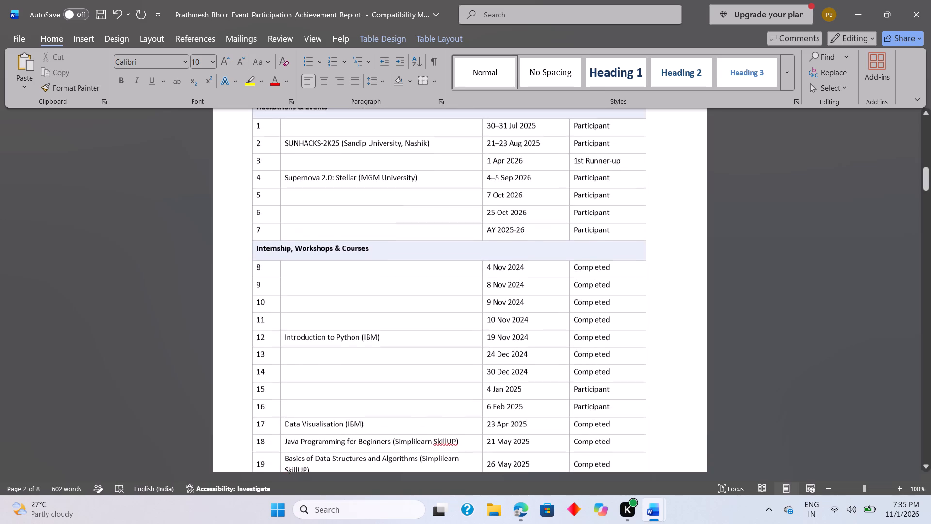
scroll(283, 362, down, 2)
scroll(283, 362, up, 1)
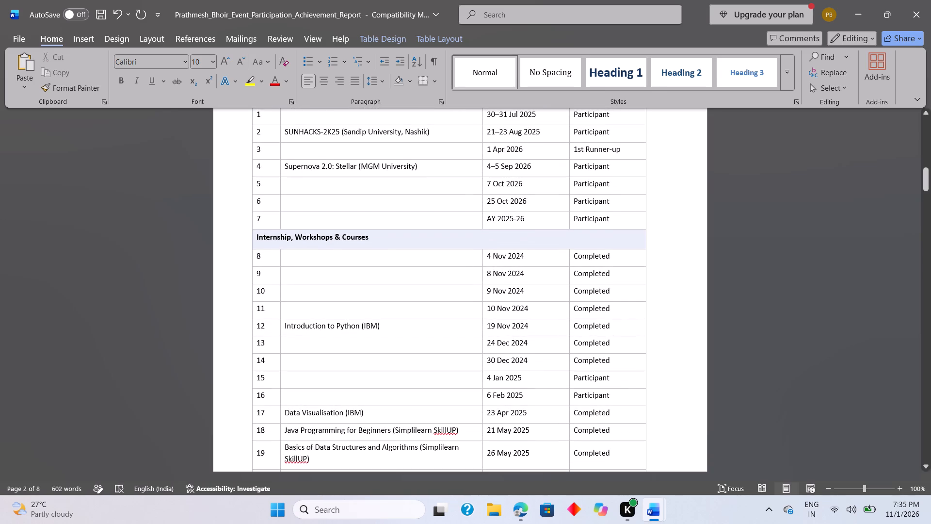
scroll(283, 362, up, 1)
scroll(316, 294, down, 2)
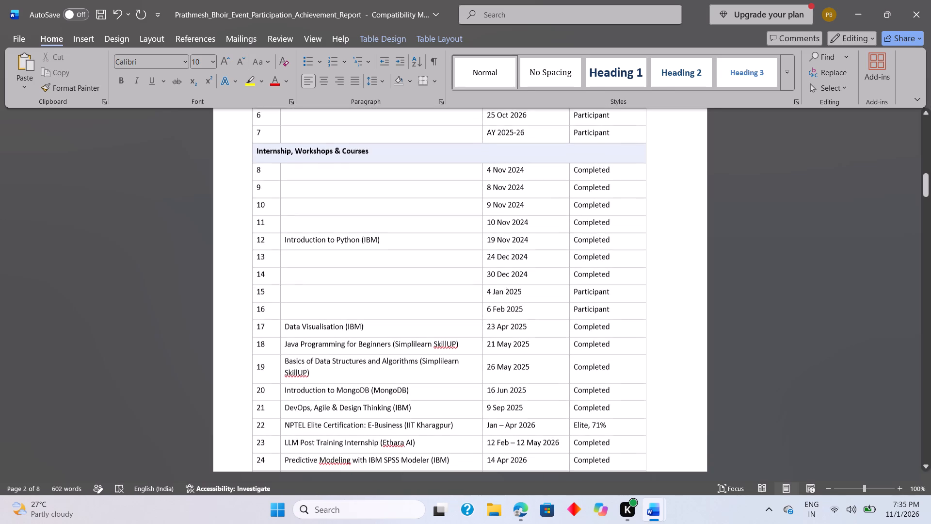
drag(392, 236, 298, 232)
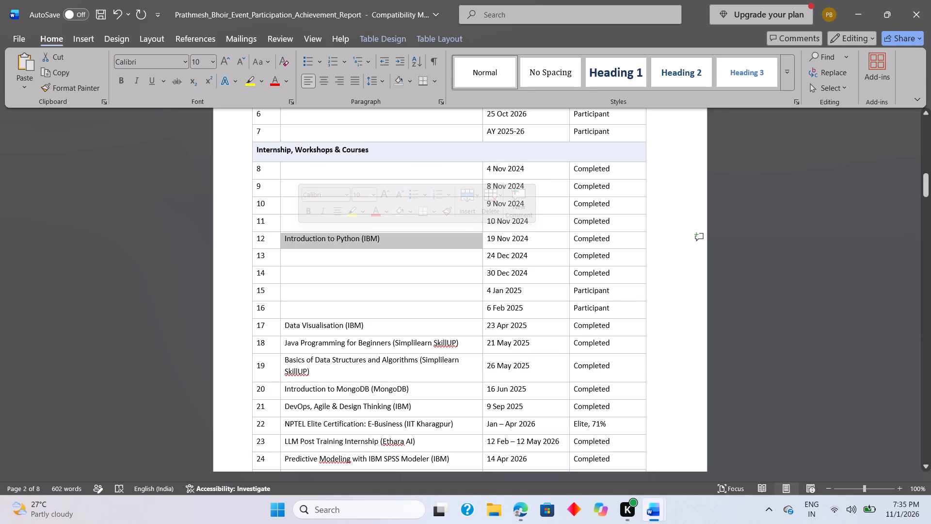
scroll(624, 240, down, 2)
scroll(624, 240, up, 1)
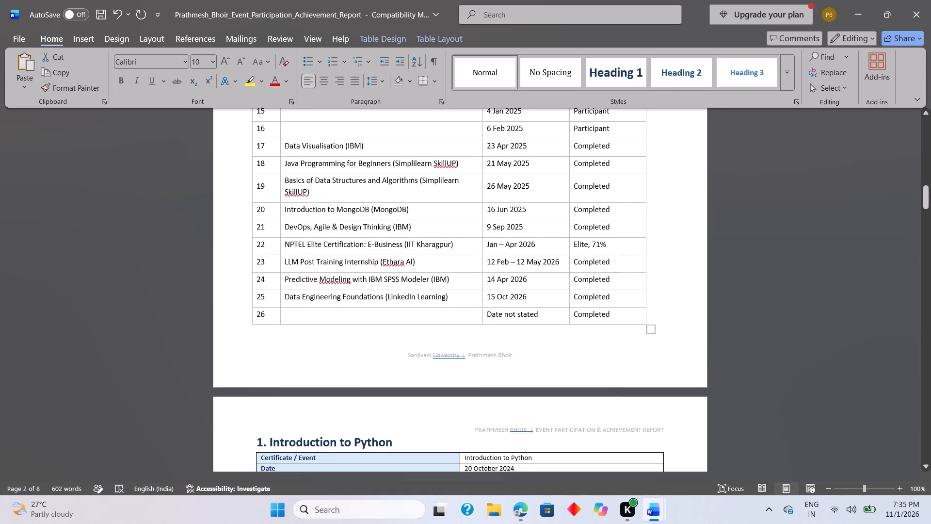
drag(489, 311, 619, 317)
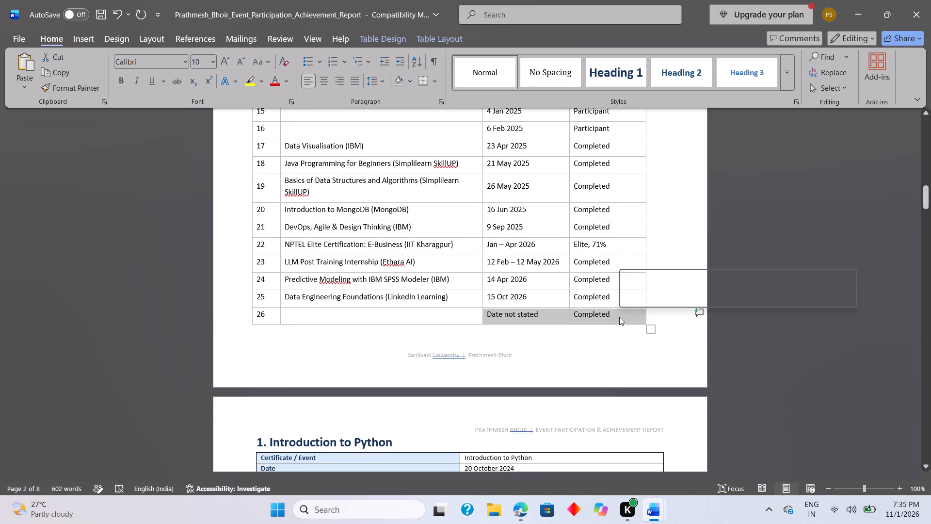
key(Delete)
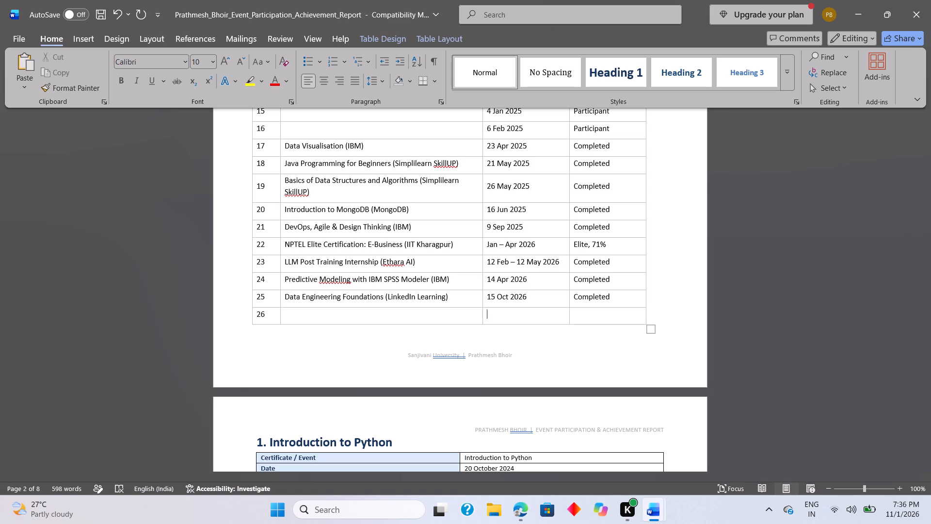
Copy the Introduction to Python (IBM) entry with its date and status from row 12 into the empty row 26.
scroll(392, 261, up, 1)
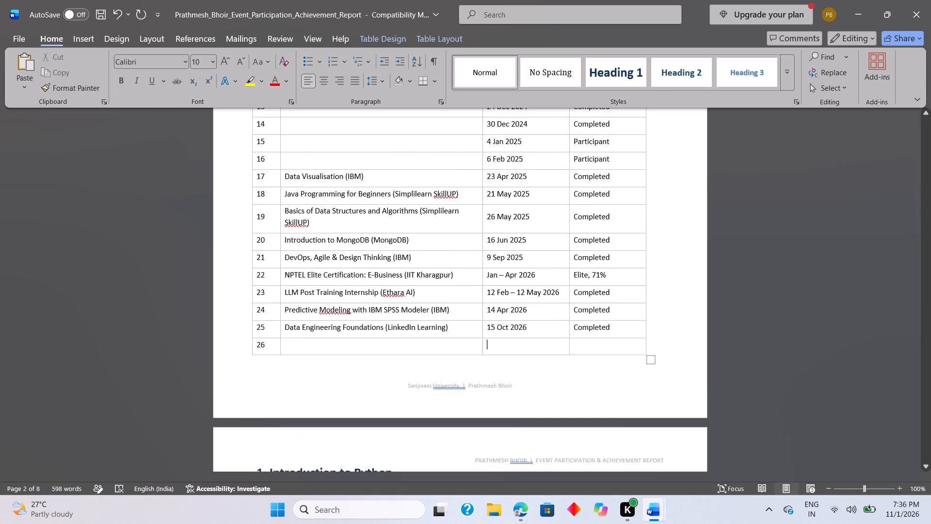
scroll(392, 261, up, 2)
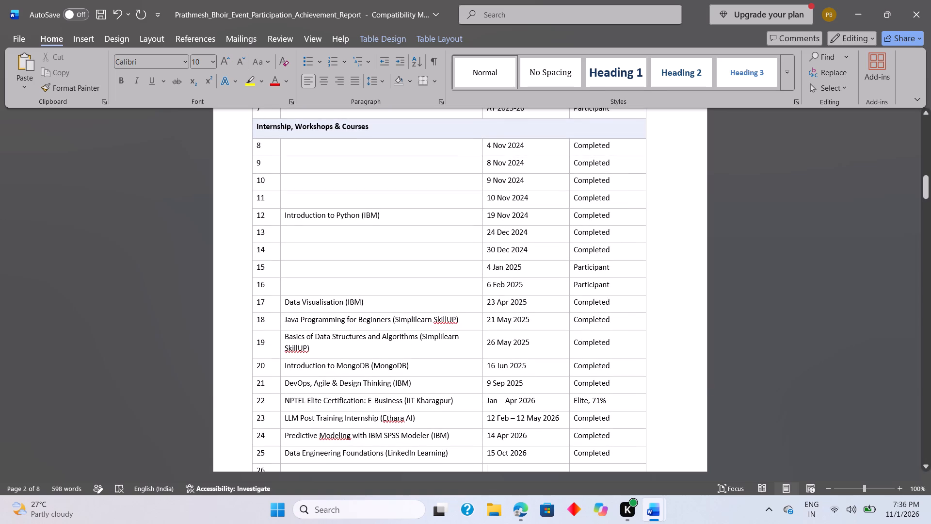
drag(285, 214, 600, 213)
ctrl+click(600, 213)
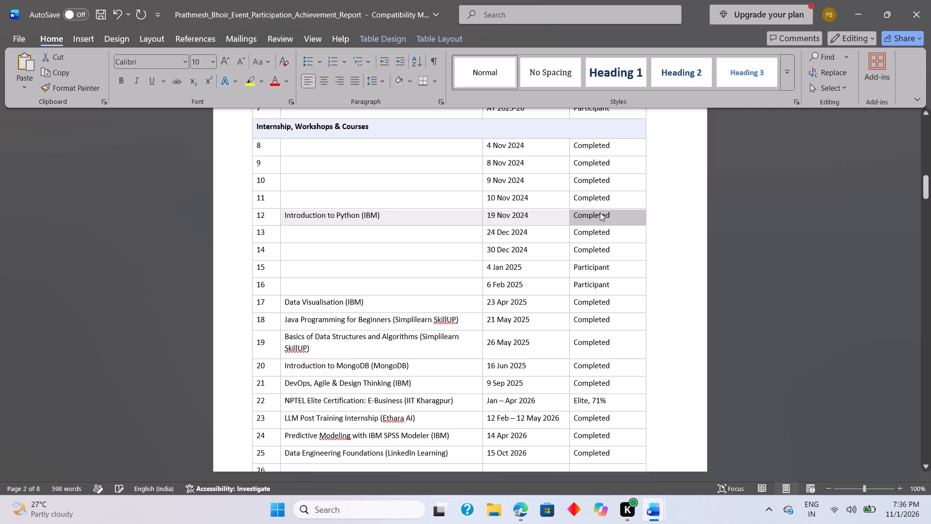
key(ctrl+c)
scroll(600, 213, down, 1)
scroll(600, 213, up, 1)
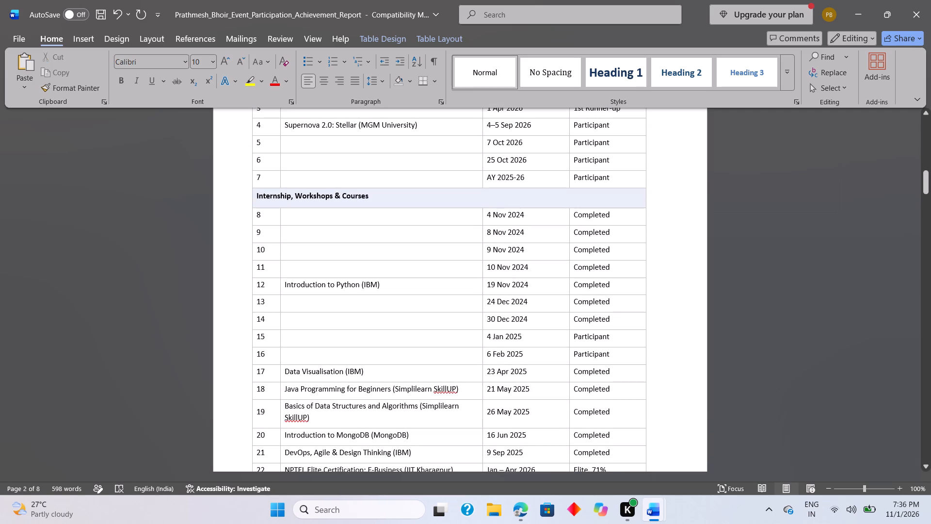
drag(285, 284, 635, 290)
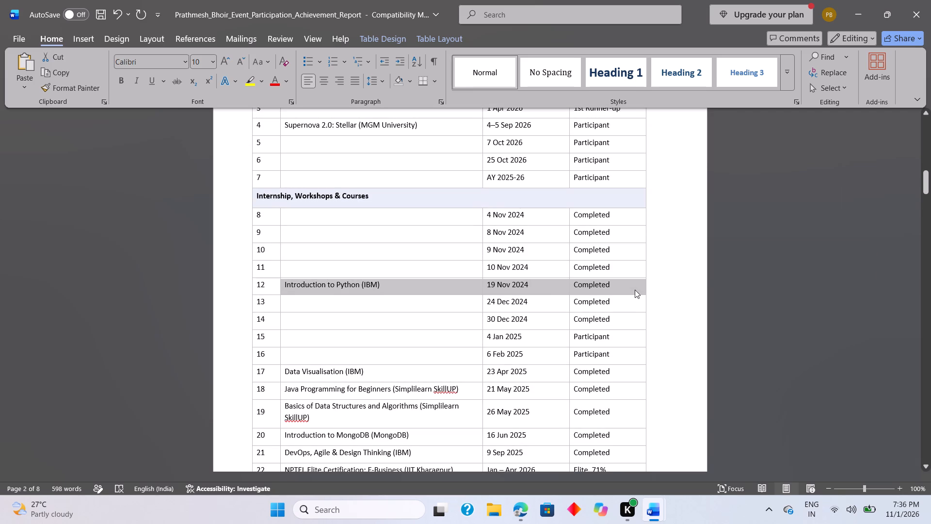
key(ctrl+c)
scroll(348, 323, down, 3)
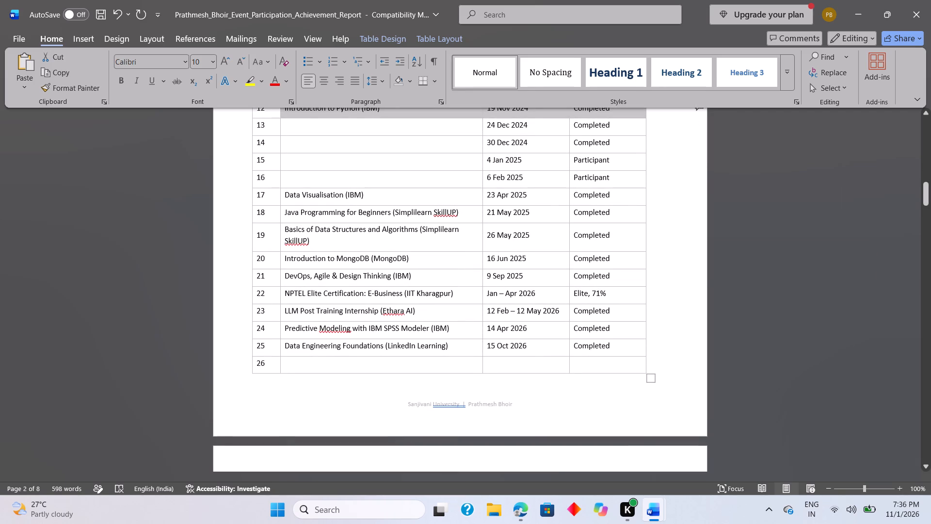
click(297, 363)
drag(297, 363, 557, 375)
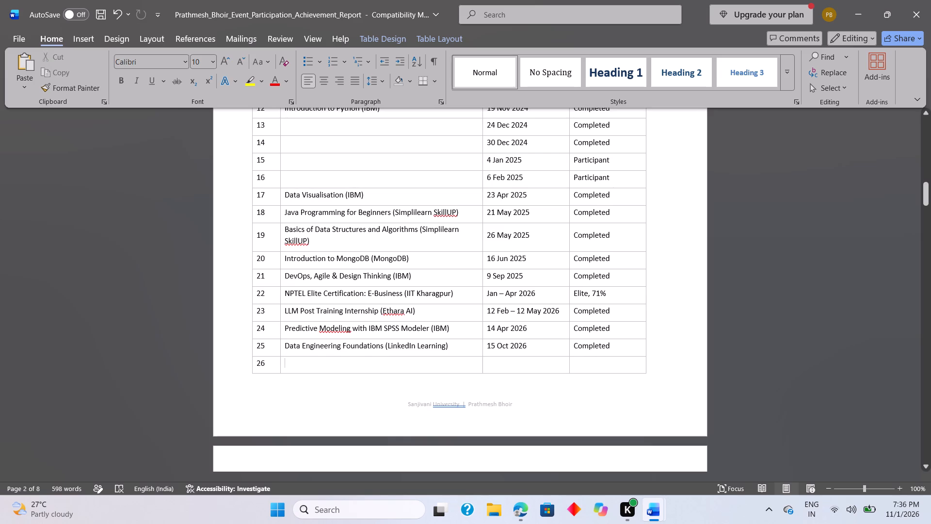
drag(557, 375, 593, 360)
key(ctrl+v)
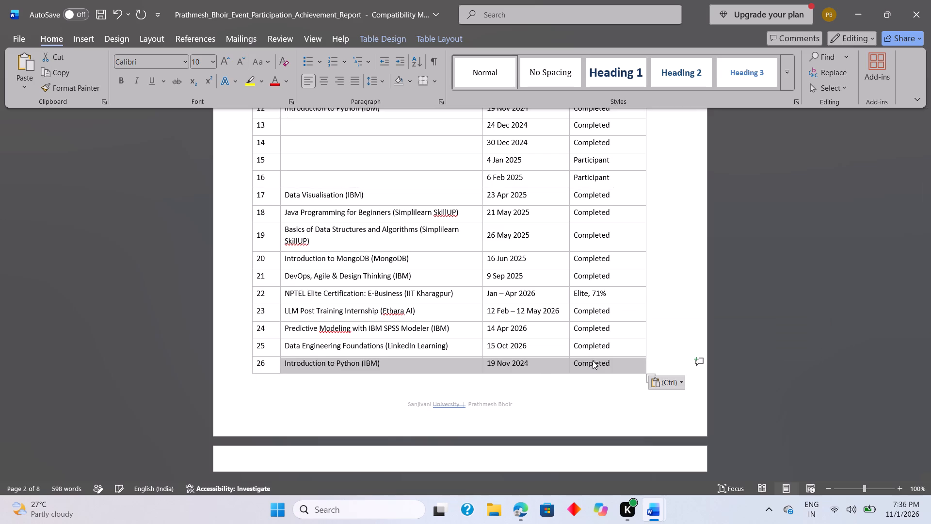
click(410, 411)
Clear the event name, date and status cells in row 12 of the summary table.
scroll(410, 411, up, 1)
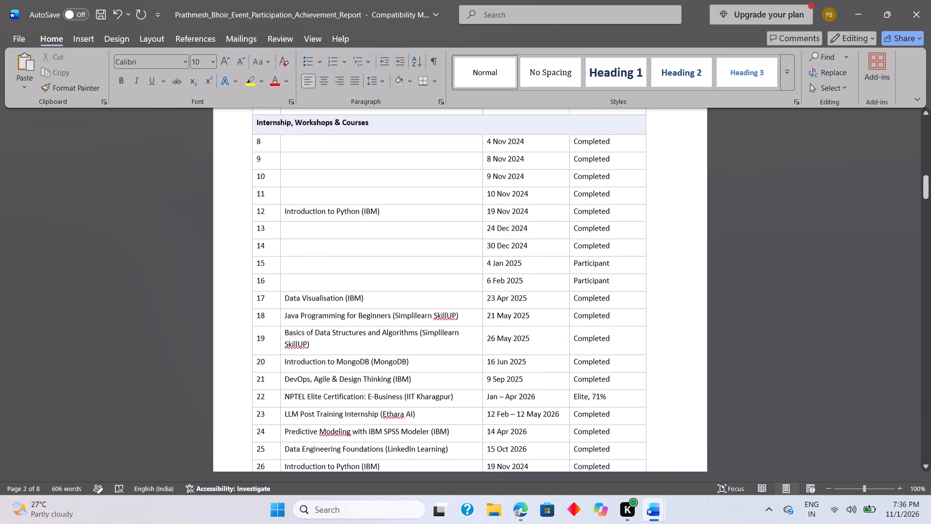
scroll(410, 411, down, 1)
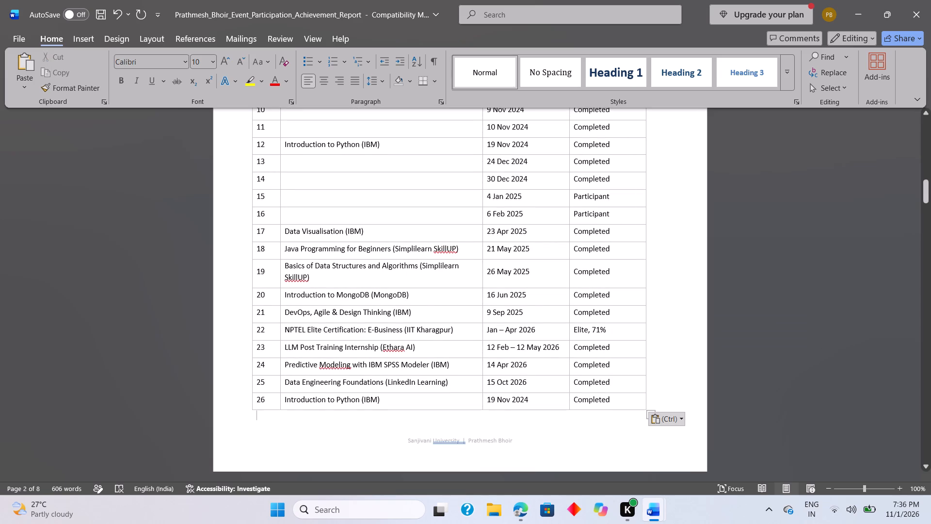
drag(287, 144, 562, 158)
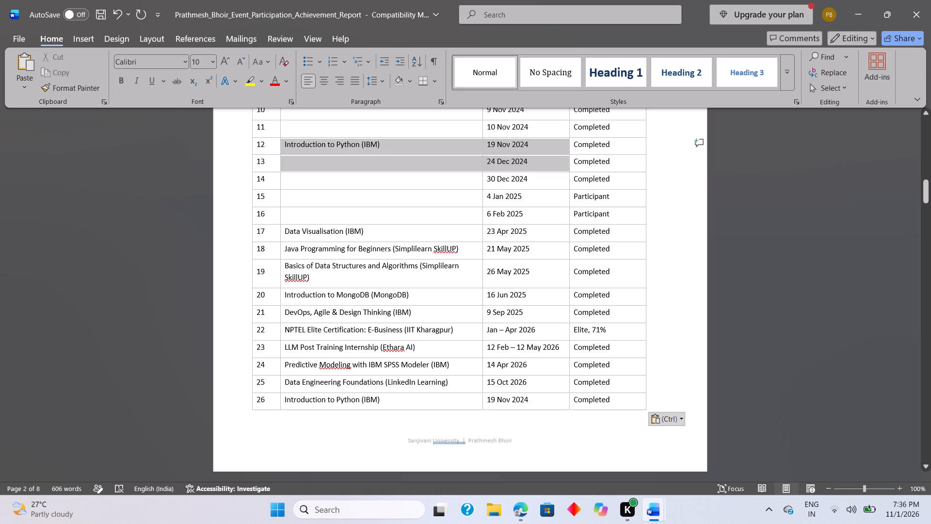
drag(562, 158, 597, 148)
key(Delete)
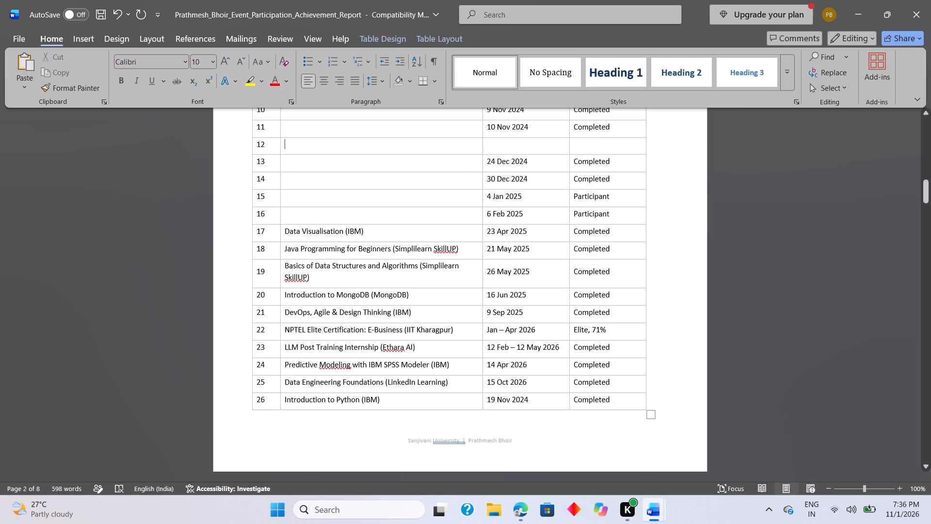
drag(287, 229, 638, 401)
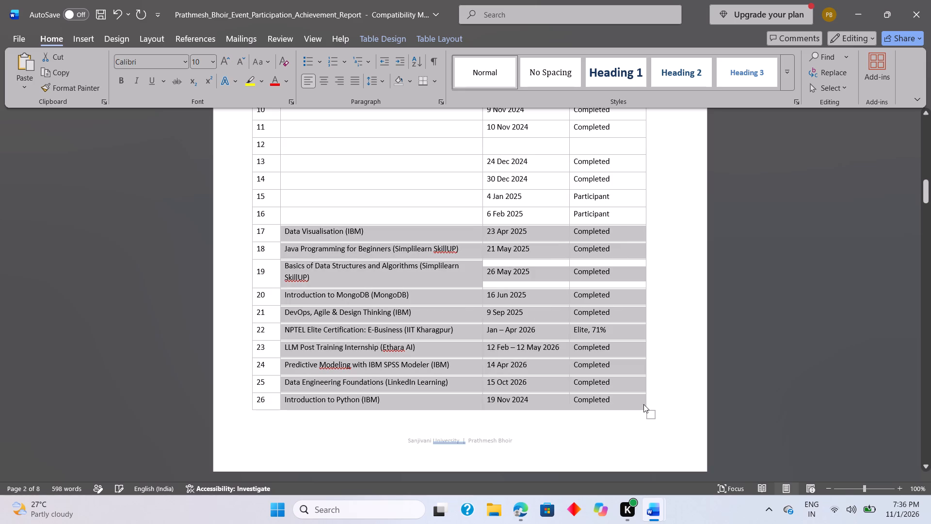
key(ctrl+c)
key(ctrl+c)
Clear the remaining dates and statuses in rows 8 to 16 under Internship, Workshops & Courses.
scroll(643, 404, up, 1)
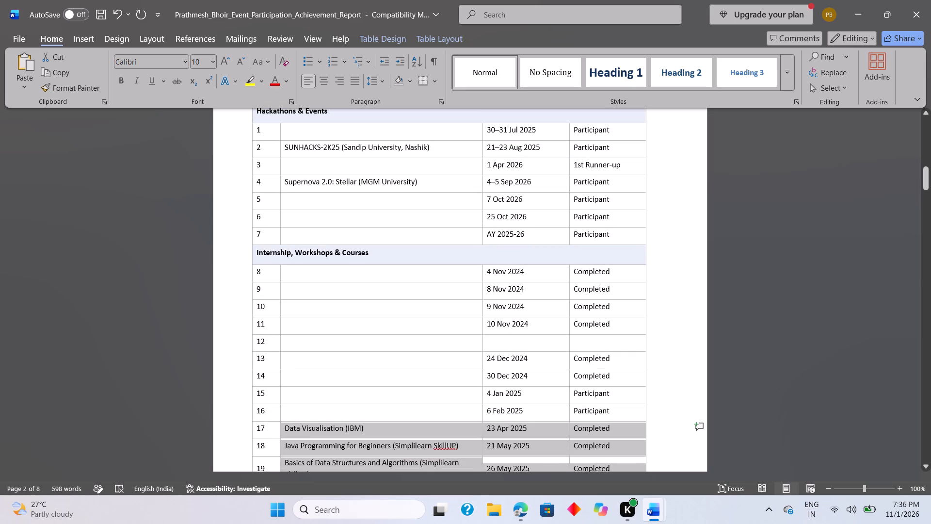
drag(487, 267, 603, 415)
key(Delete)
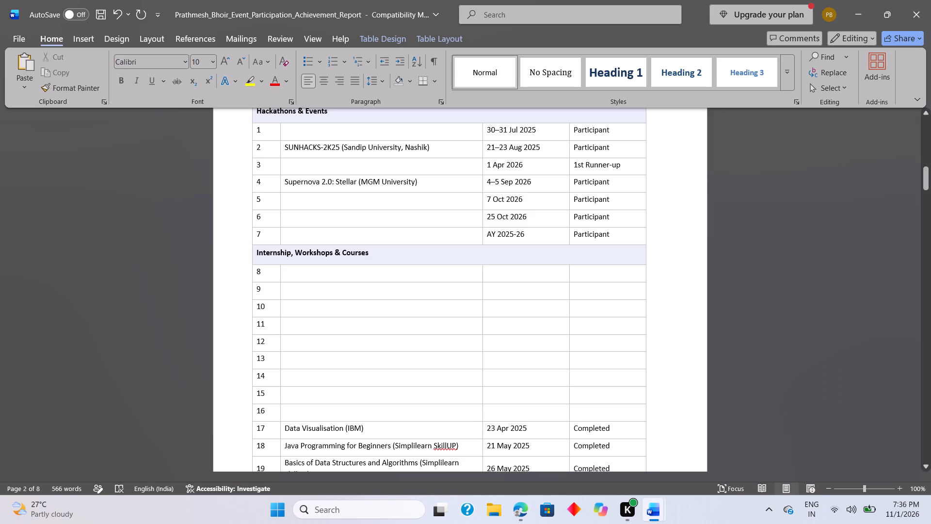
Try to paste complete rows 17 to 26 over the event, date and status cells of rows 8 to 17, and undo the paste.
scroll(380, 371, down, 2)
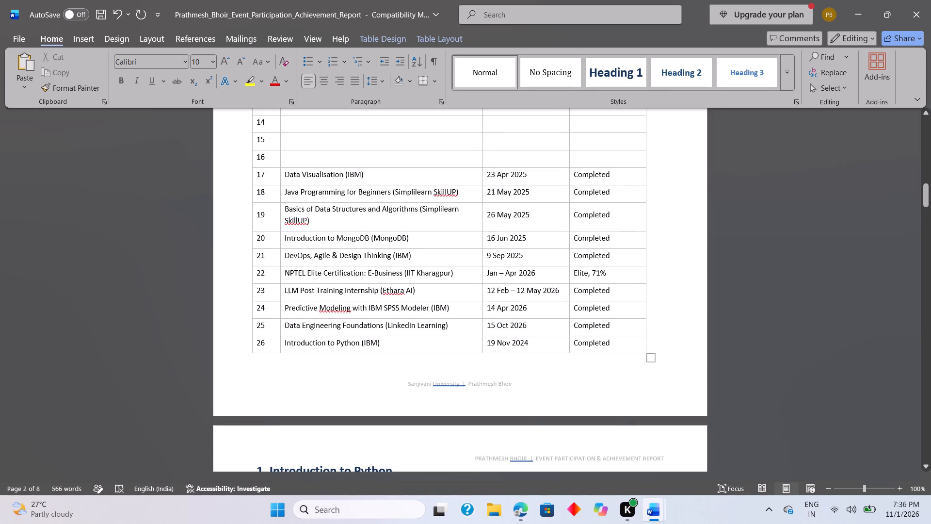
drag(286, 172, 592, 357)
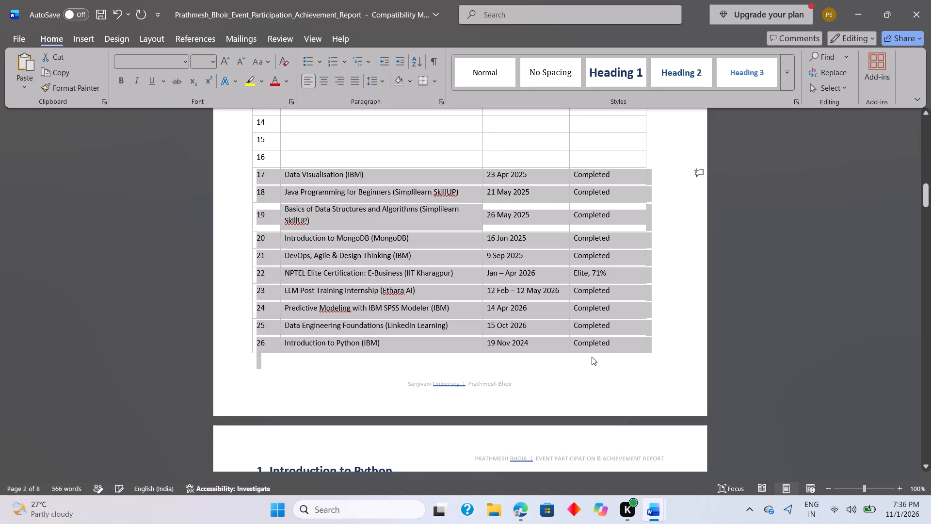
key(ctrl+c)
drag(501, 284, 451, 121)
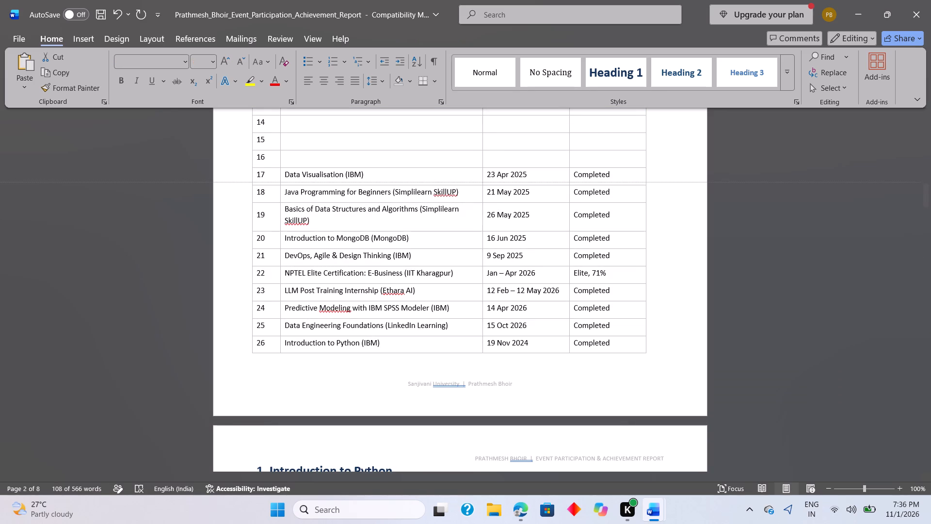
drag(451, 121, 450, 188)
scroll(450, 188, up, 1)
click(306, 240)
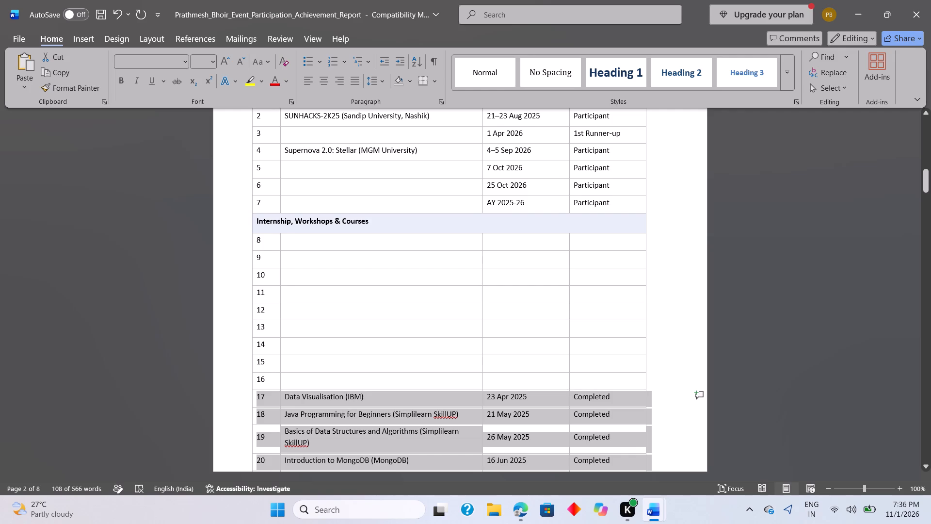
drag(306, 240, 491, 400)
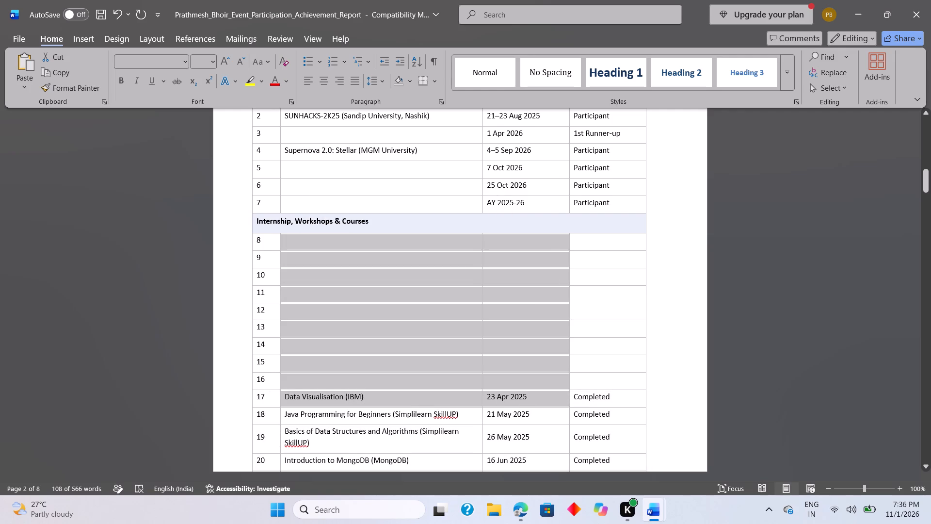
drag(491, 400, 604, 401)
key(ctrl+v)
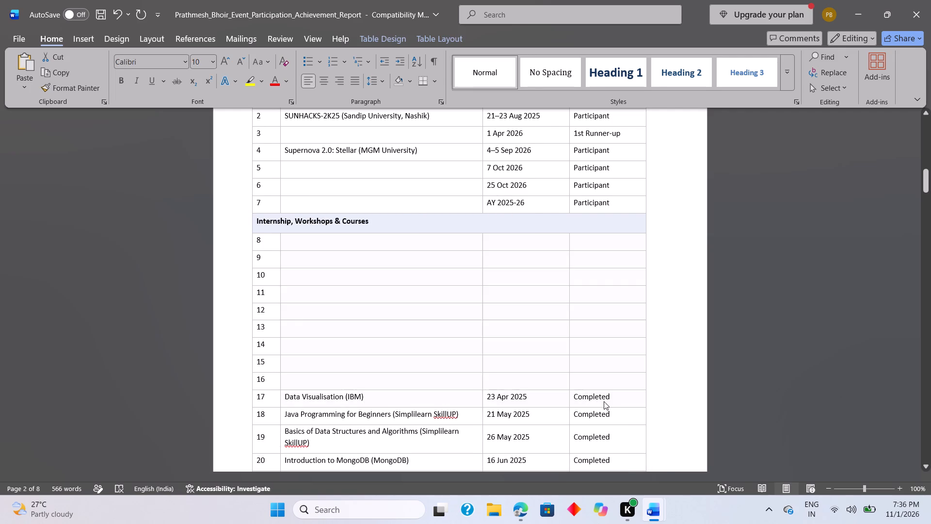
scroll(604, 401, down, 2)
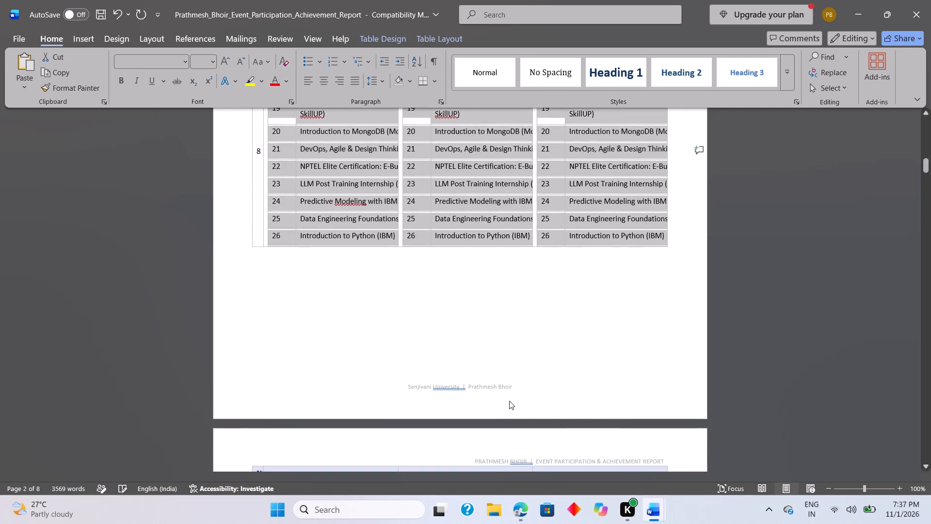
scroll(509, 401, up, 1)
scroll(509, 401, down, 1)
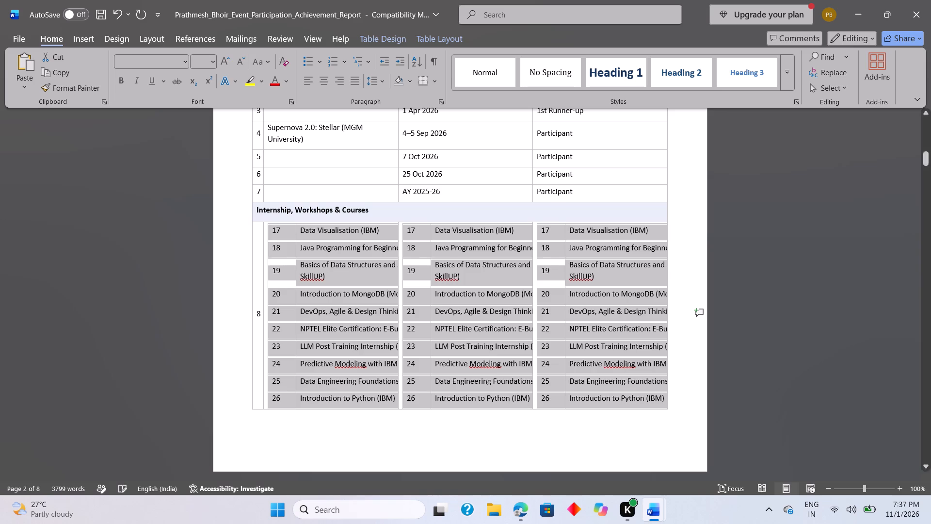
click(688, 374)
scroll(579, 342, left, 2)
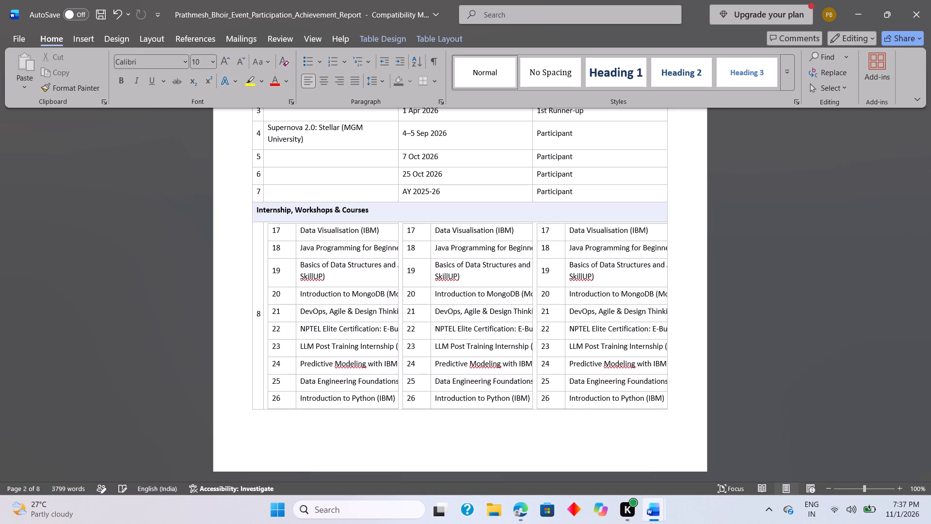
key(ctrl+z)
Copy the event names of rows 17 to 23 into the event name cells of rows 8 to 16.
scroll(579, 342, down, 1)
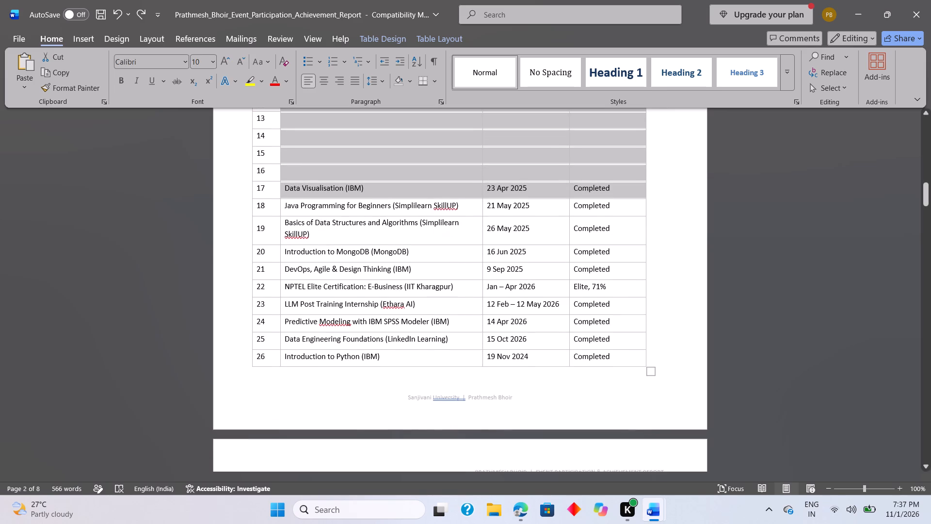
click(546, 393)
scroll(546, 393, up, 1)
scroll(520, 341, down, 1)
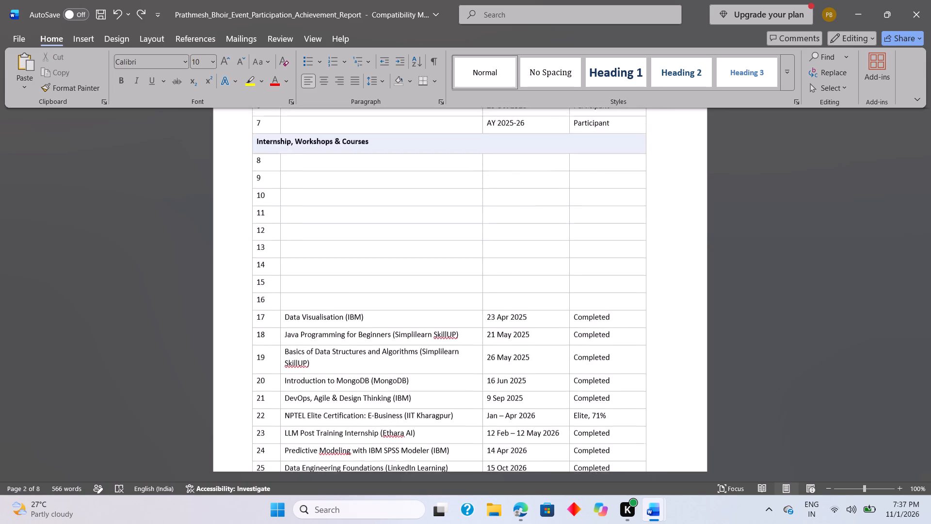
scroll(520, 341, down, 1)
drag(285, 273, 399, 388)
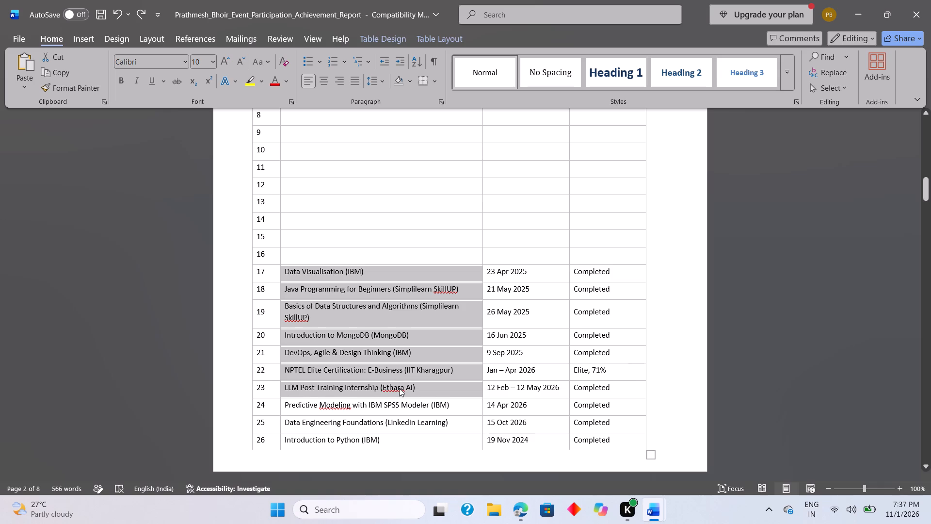
key(ctrl+c)
scroll(399, 388, up, 1)
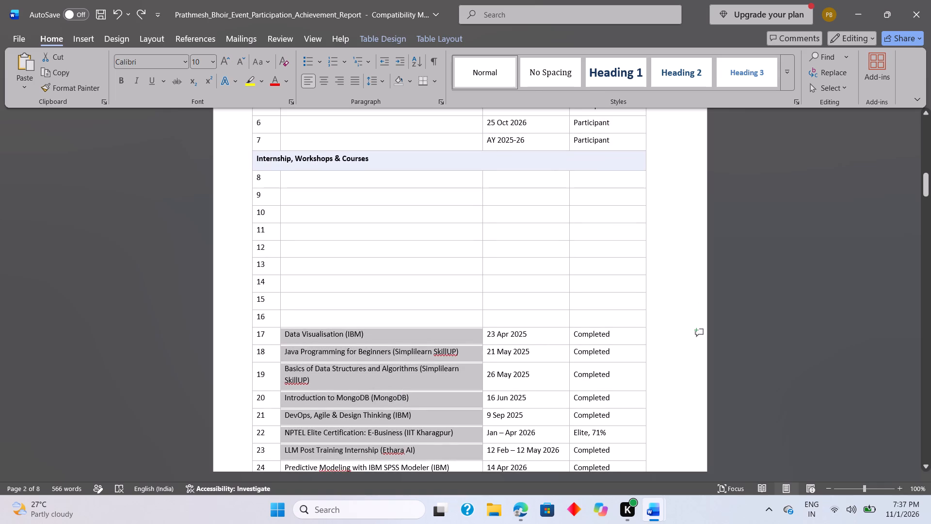
drag(292, 176, 360, 310)
key(ctrl+v)
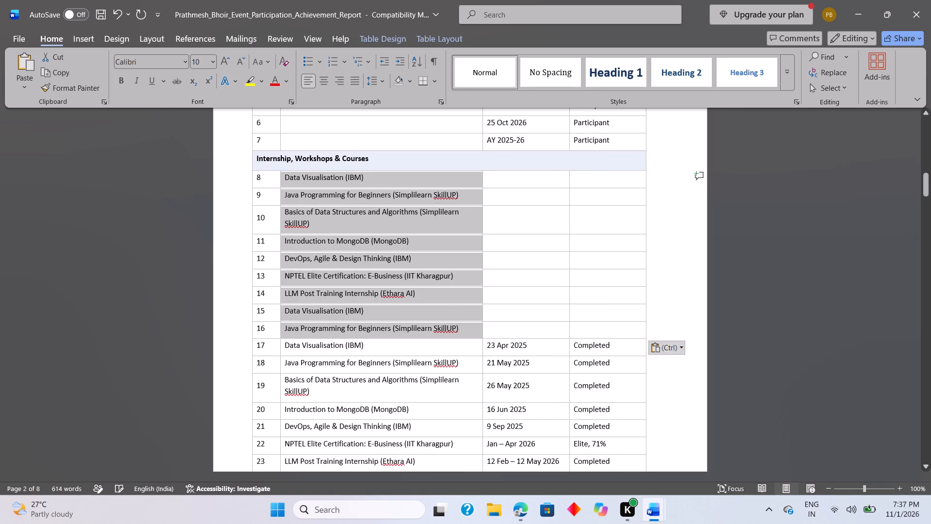
click(543, 300)
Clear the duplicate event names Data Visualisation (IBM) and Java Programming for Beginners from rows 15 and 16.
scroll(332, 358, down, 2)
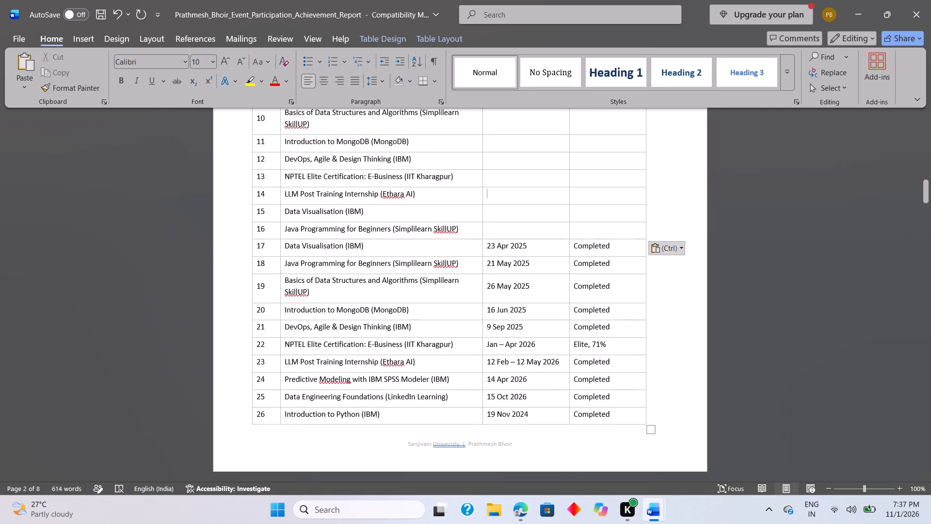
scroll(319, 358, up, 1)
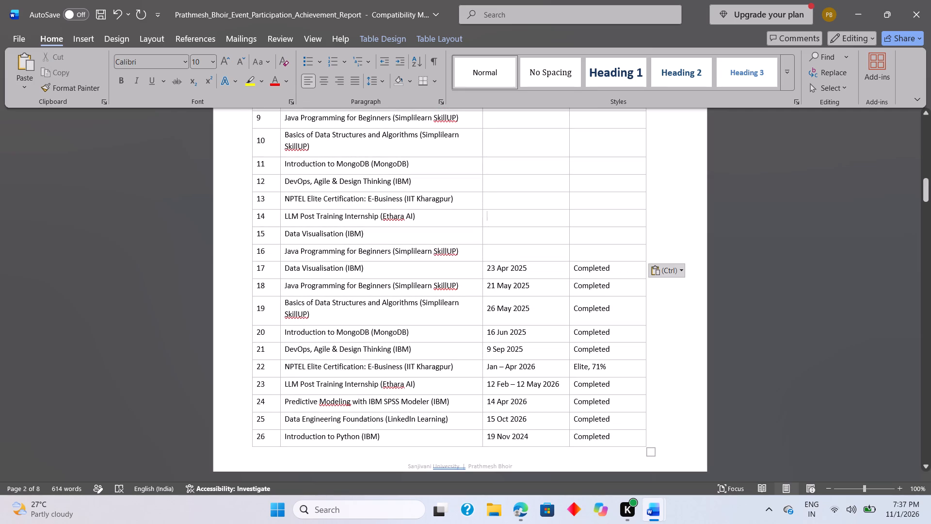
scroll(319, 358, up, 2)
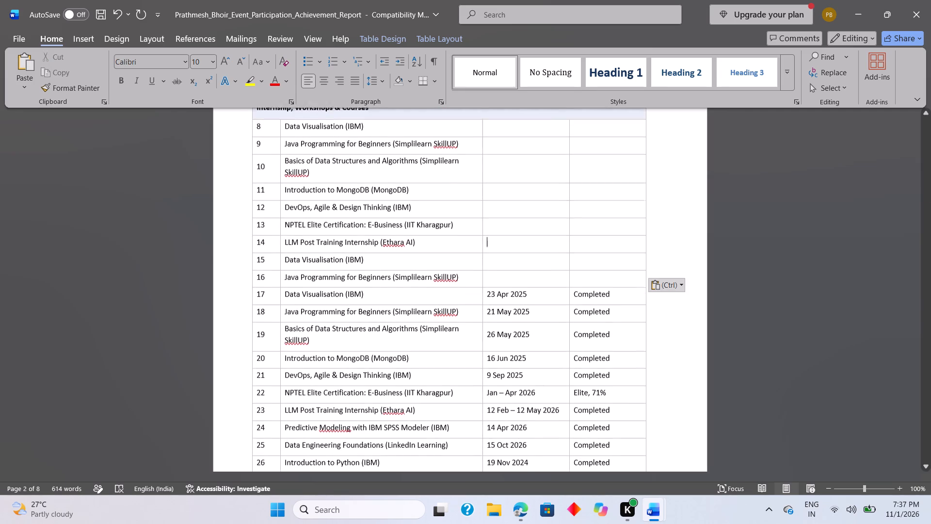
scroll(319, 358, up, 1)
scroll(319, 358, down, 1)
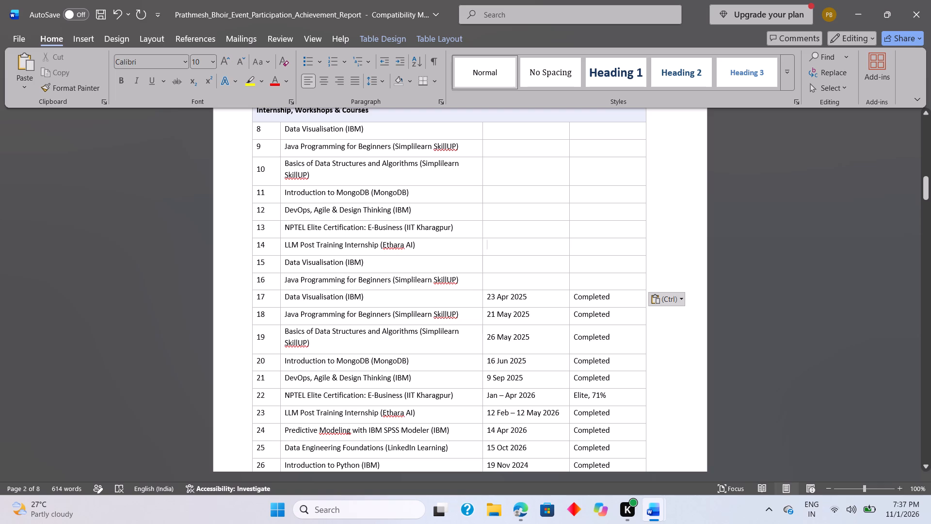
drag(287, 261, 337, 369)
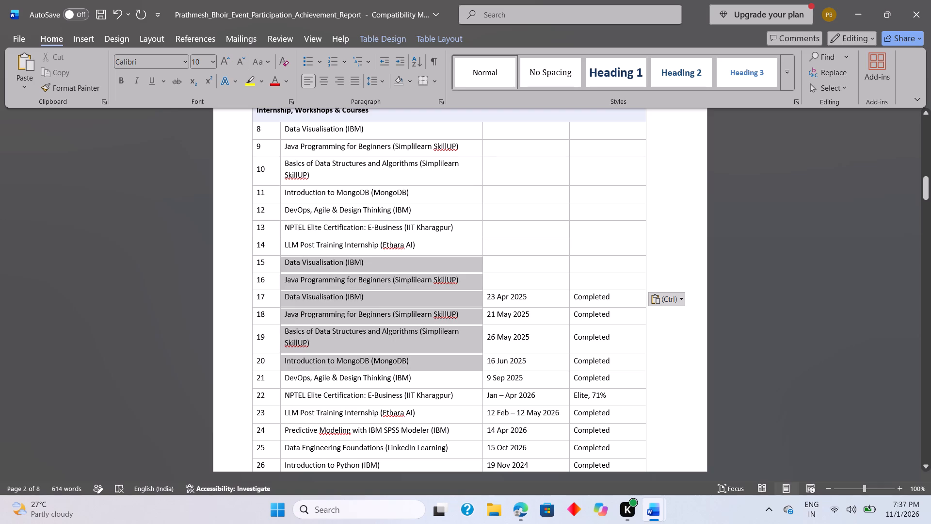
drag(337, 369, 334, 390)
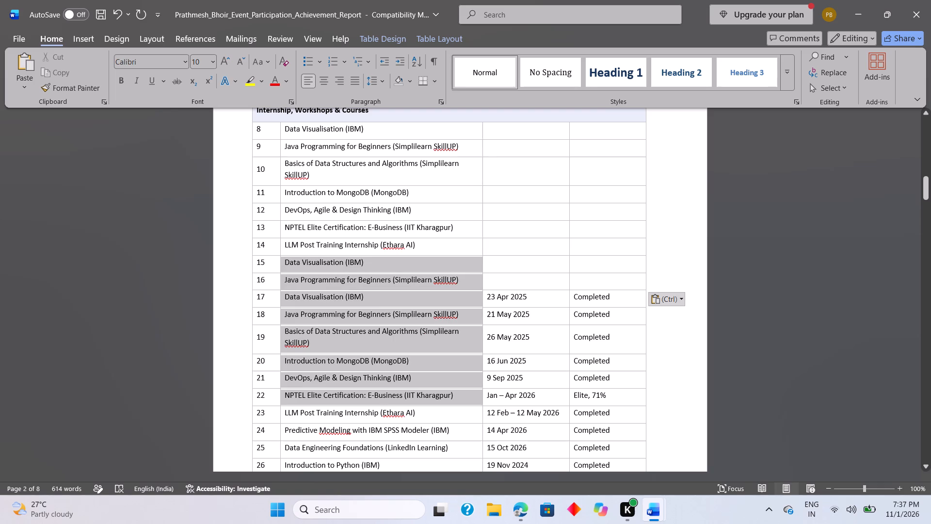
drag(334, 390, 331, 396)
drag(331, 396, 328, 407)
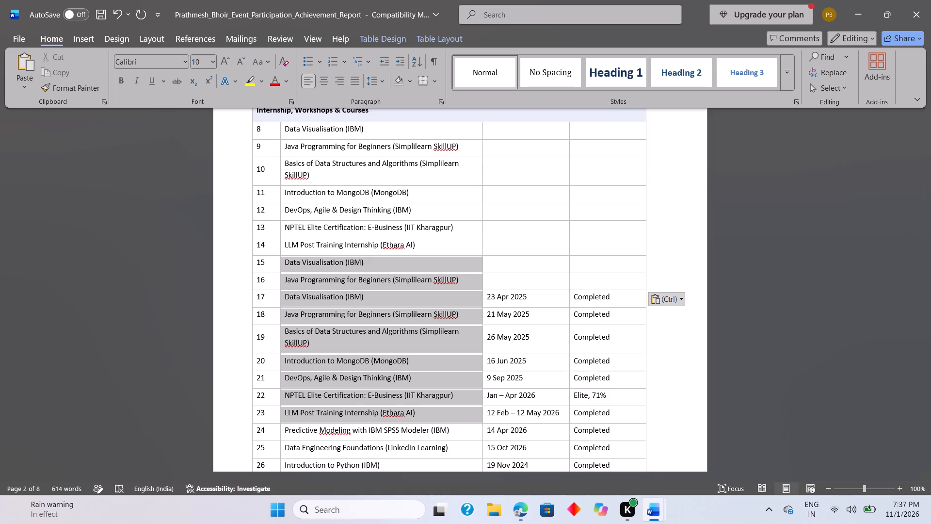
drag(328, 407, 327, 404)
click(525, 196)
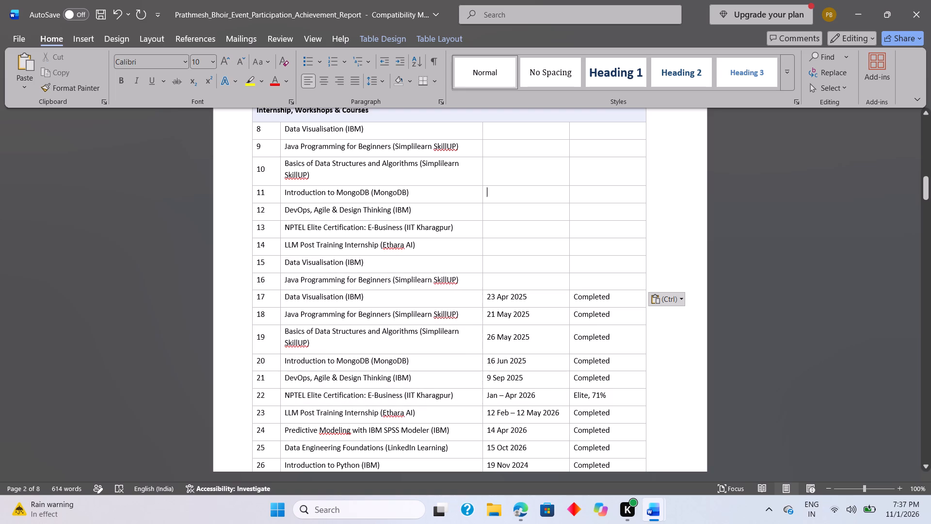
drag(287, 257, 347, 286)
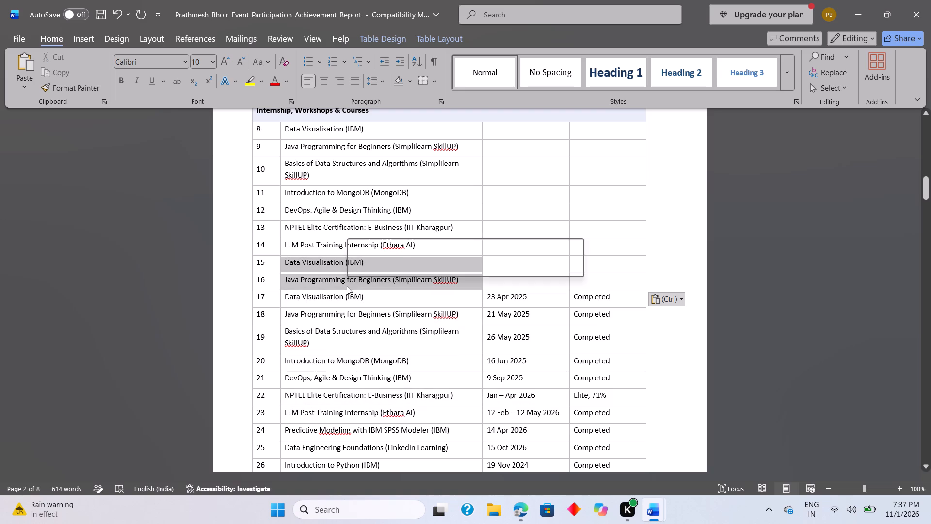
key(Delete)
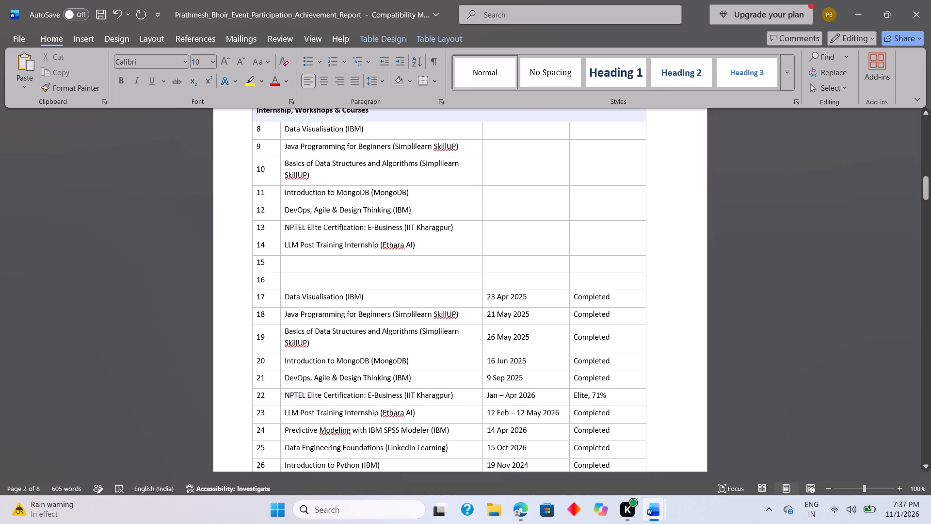
Undo the clearing of rows 15 and 16 and the paste of event names into rows 8 to 16.
drag(286, 294, 367, 303)
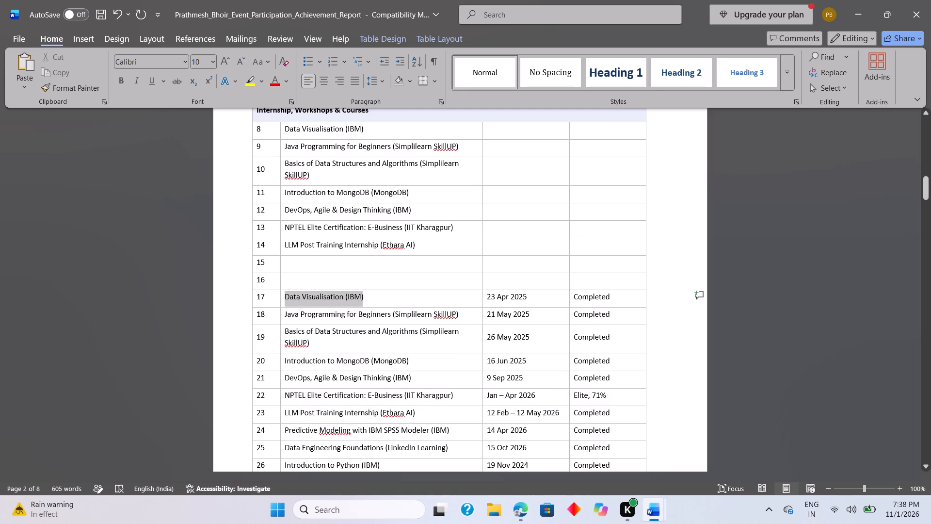
drag(367, 303, 379, 303)
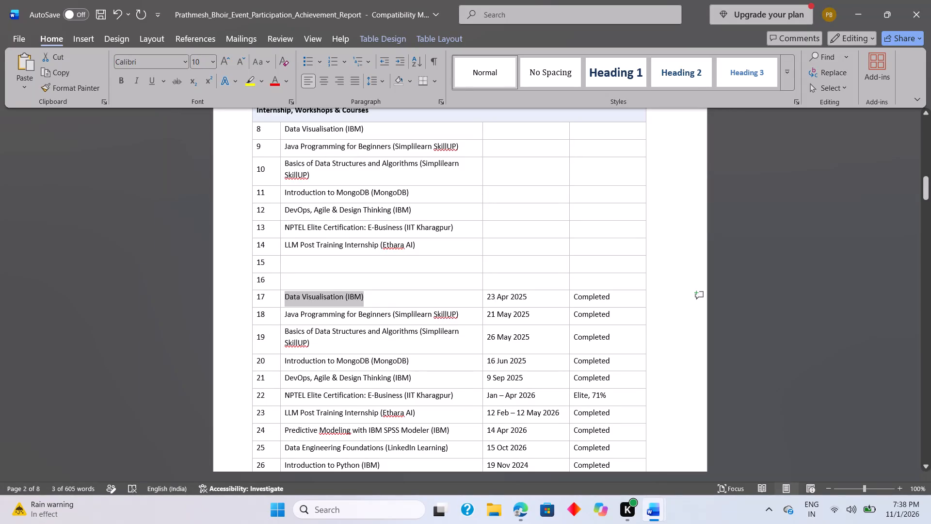
click(564, 278)
key(ctrl+z)
key(ctrl+z)
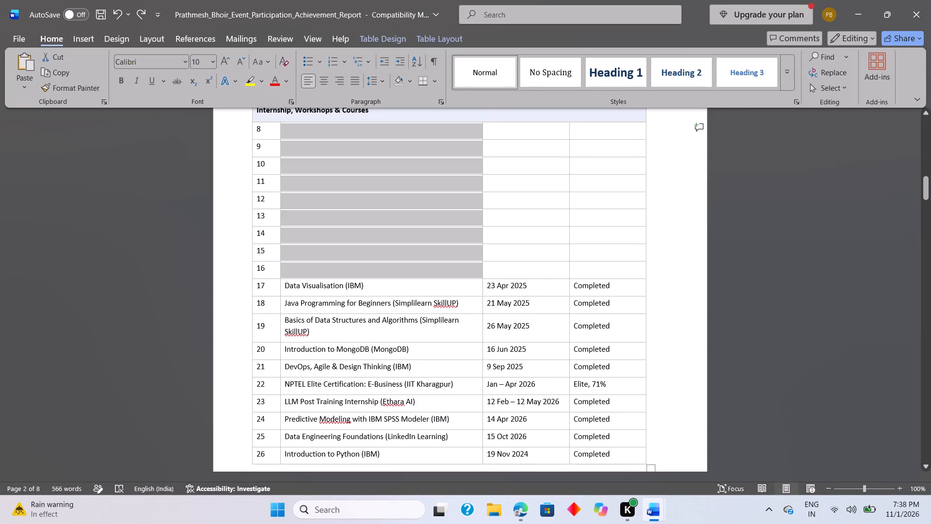
Move the Data Visualisation (IBM) event name, date and status from row 17 into row 8.
drag(287, 284, 628, 289)
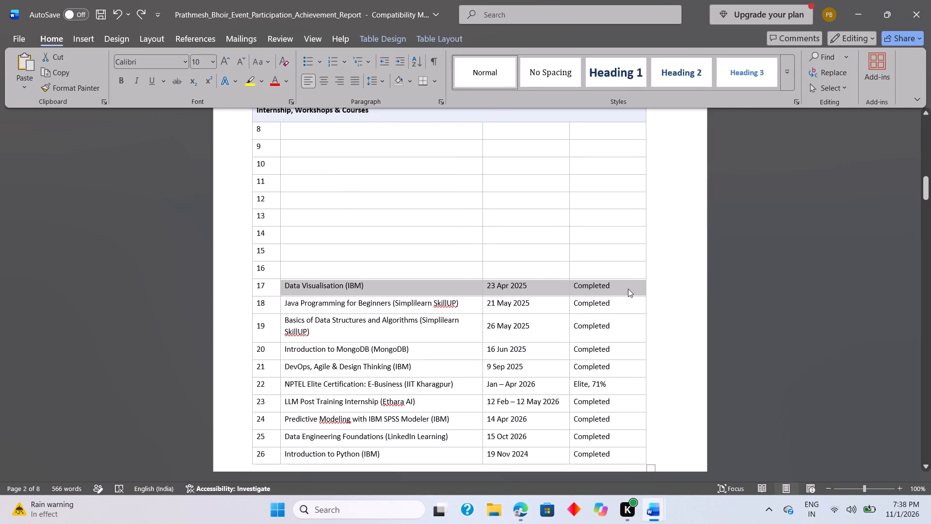
key(ctrl+c)
scroll(628, 289, up, 1)
double_click(380, 240)
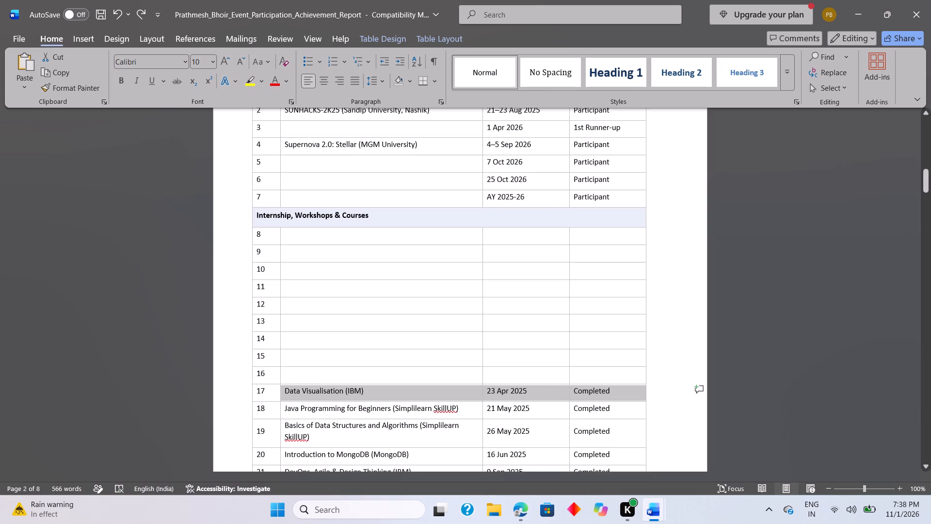
key(ctrl+v)
scroll(338, 268, down, 1)
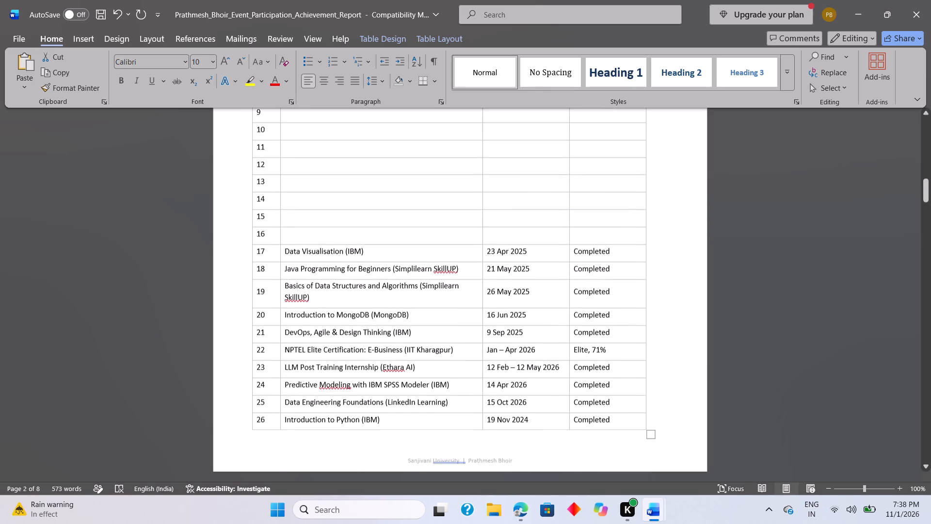
drag(286, 249, 648, 256)
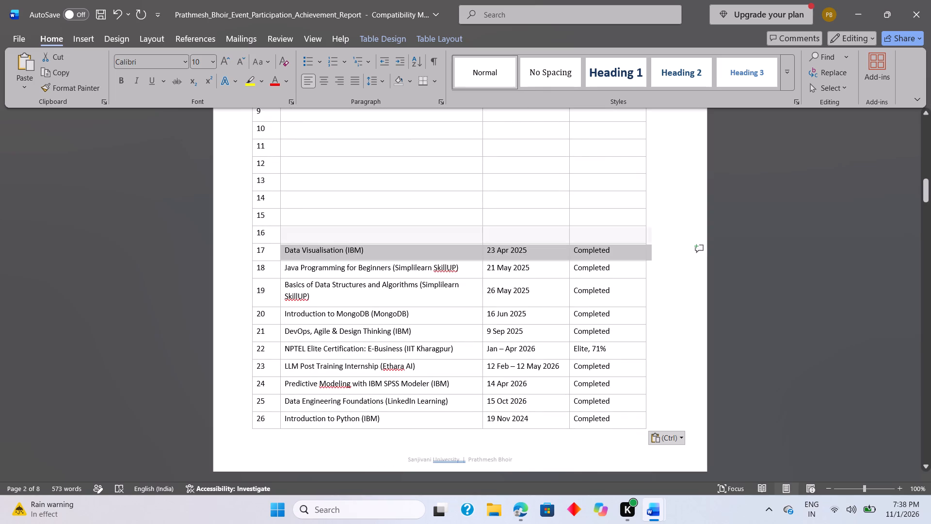
drag(648, 256, 643, 259)
key(Delete)
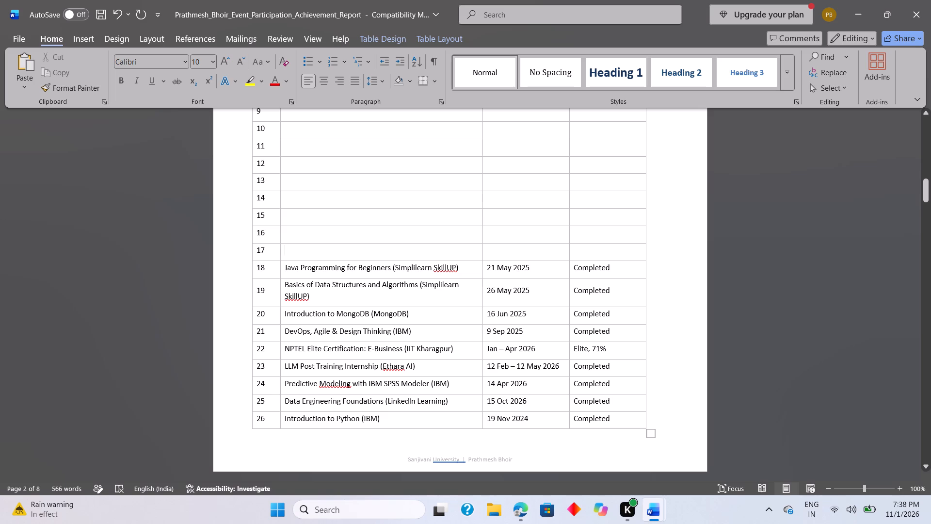
Move the Java Programming for Beginners (Simplilearn SkillUP) event name, date and status from row 18 into row 9.
drag(285, 266, 650, 270)
key(ctrl+c)
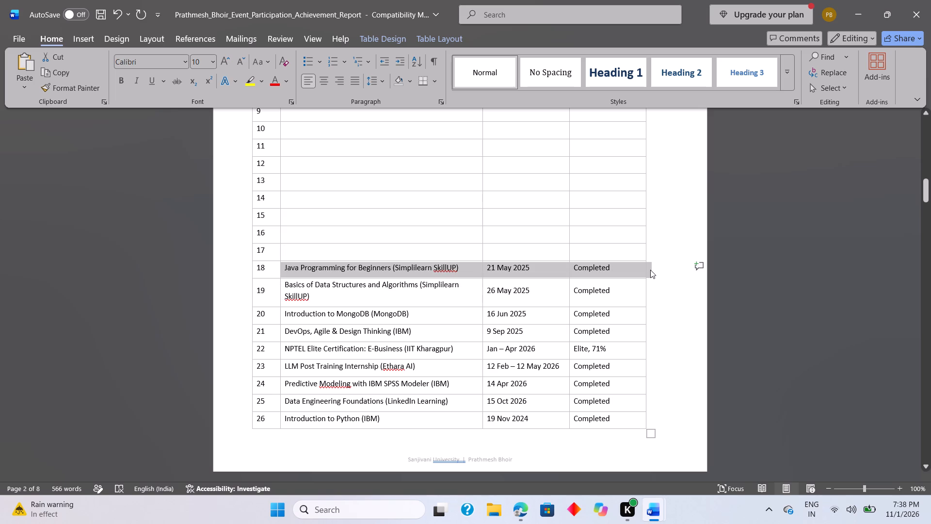
key(Delete)
scroll(650, 270, up, 1)
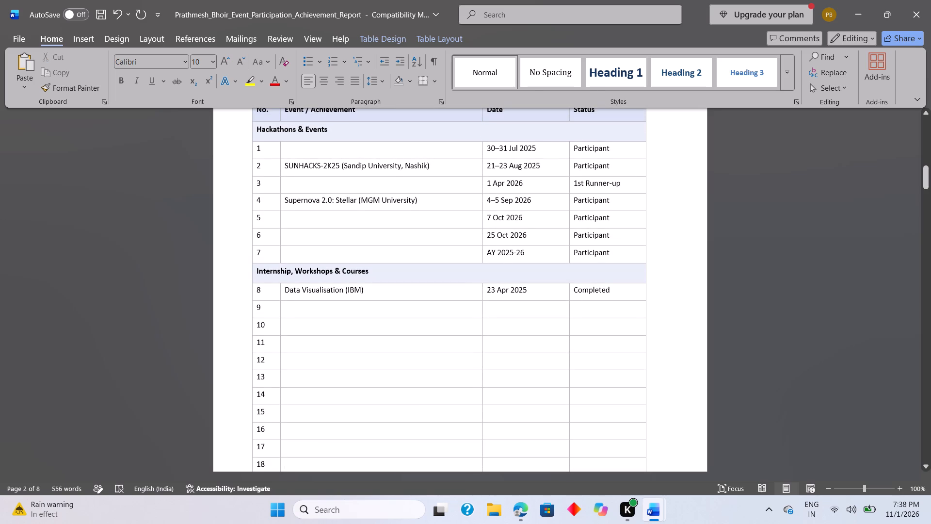
click(358, 307)
drag(358, 307, 581, 335)
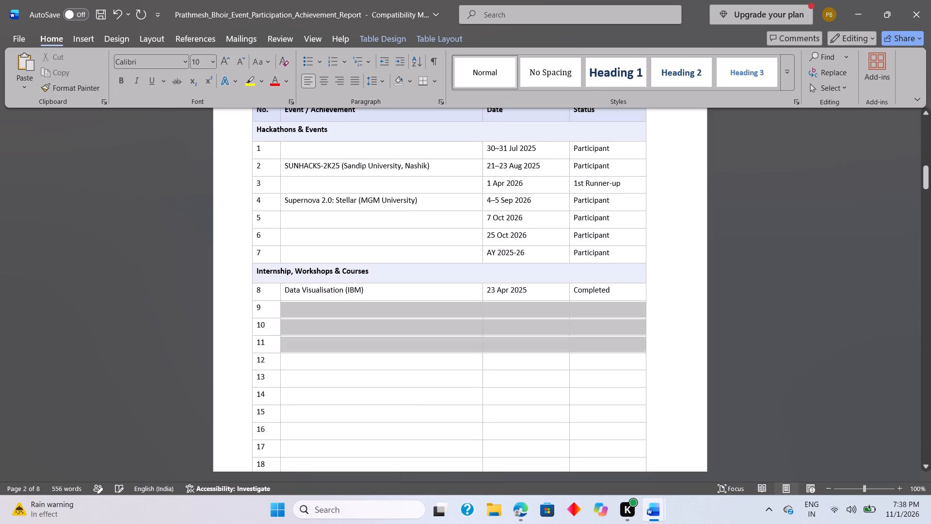
drag(581, 335, 609, 310)
key(ctrl+v)
Move the Basics of Data Structures and Algorithms (Simplilearn SkillUP) event name, date and status from row 19 into row 10.
scroll(609, 310, down, 1)
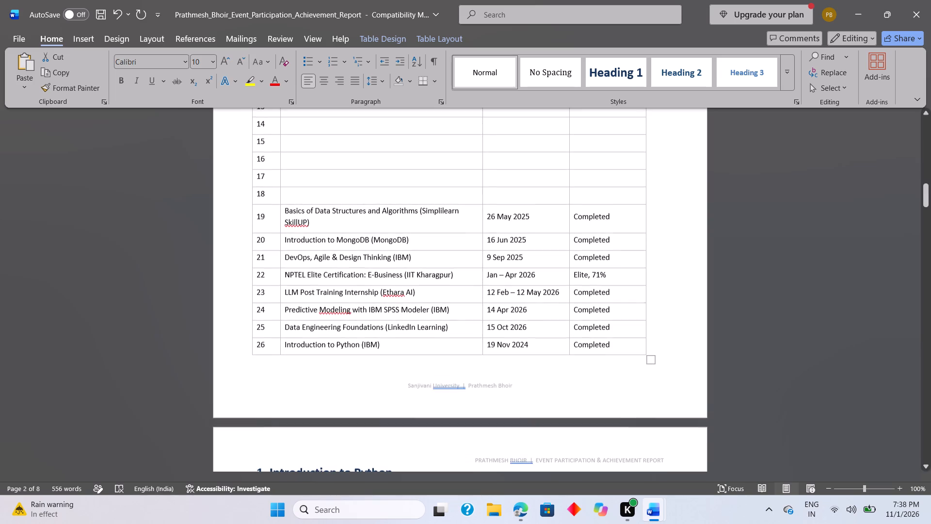
drag(287, 212, 438, 227)
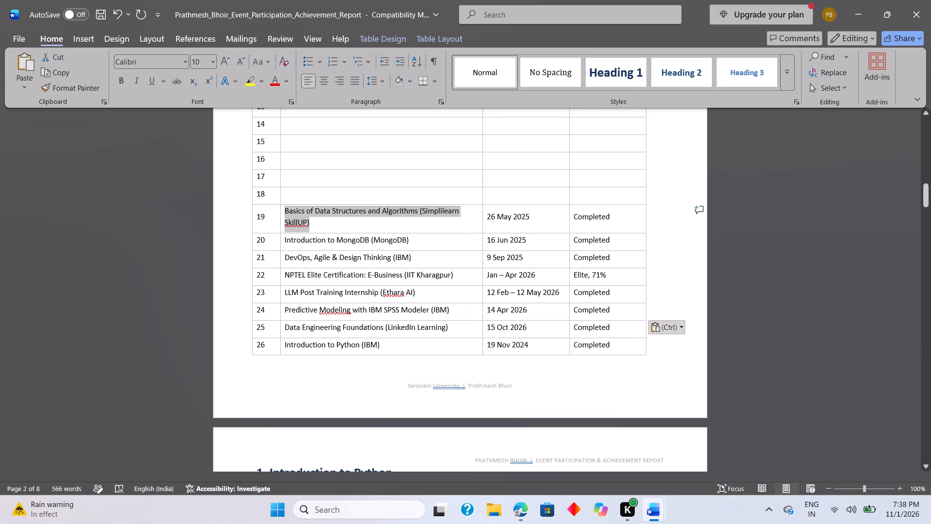
drag(438, 227, 593, 220)
key(ctrl+c)
key(ctrl+c)
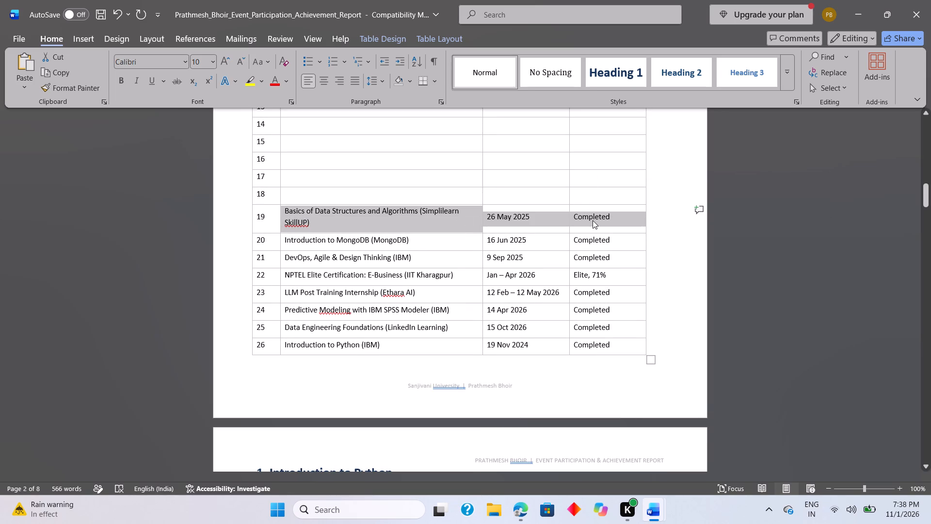
key(Delete)
scroll(593, 220, up, 2)
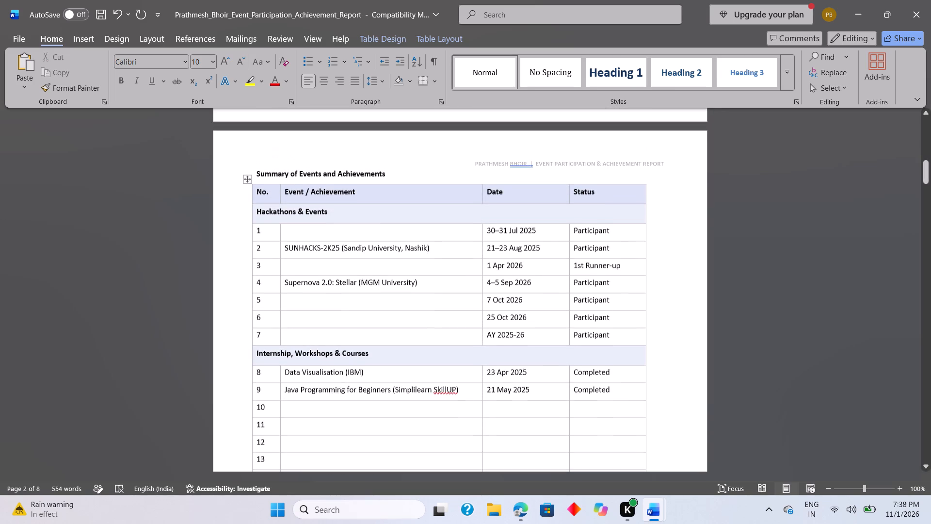
scroll(448, 264, down, 1)
drag(297, 179, 514, 179)
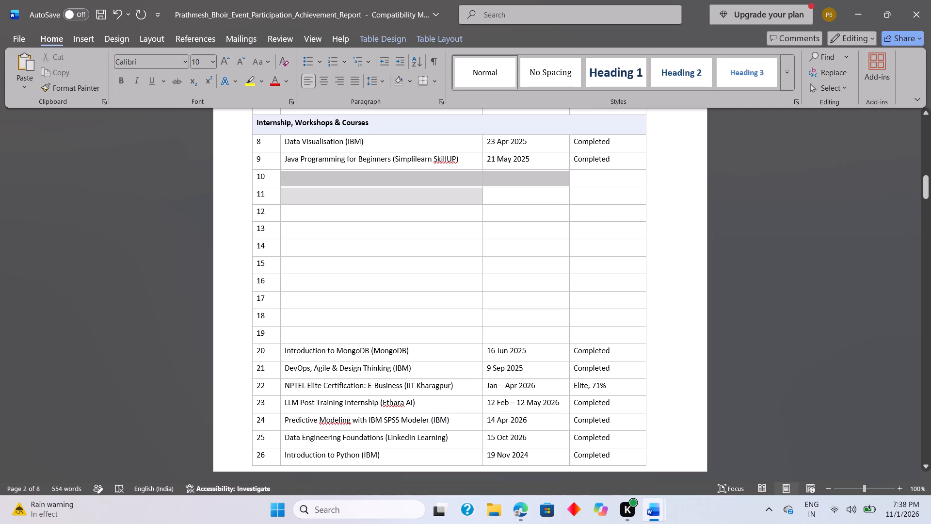
drag(514, 179, 594, 171)
key(ctrl+v)
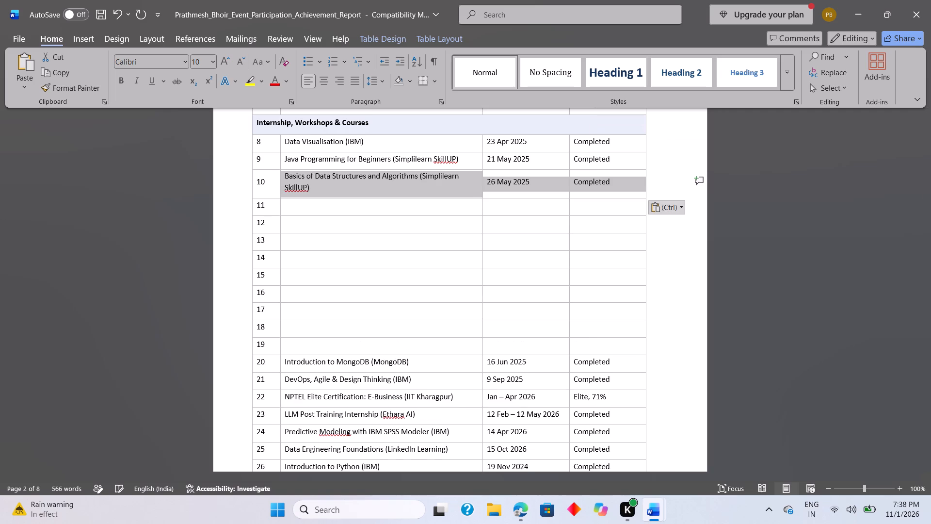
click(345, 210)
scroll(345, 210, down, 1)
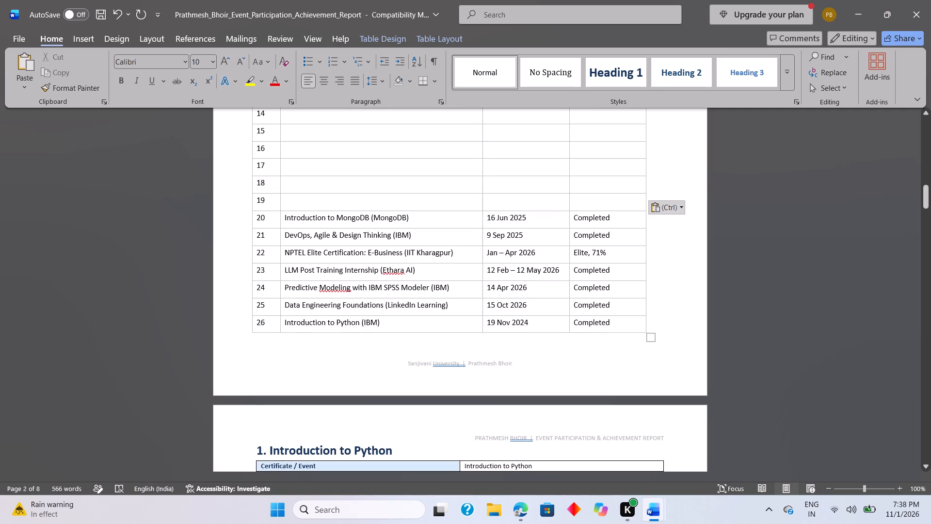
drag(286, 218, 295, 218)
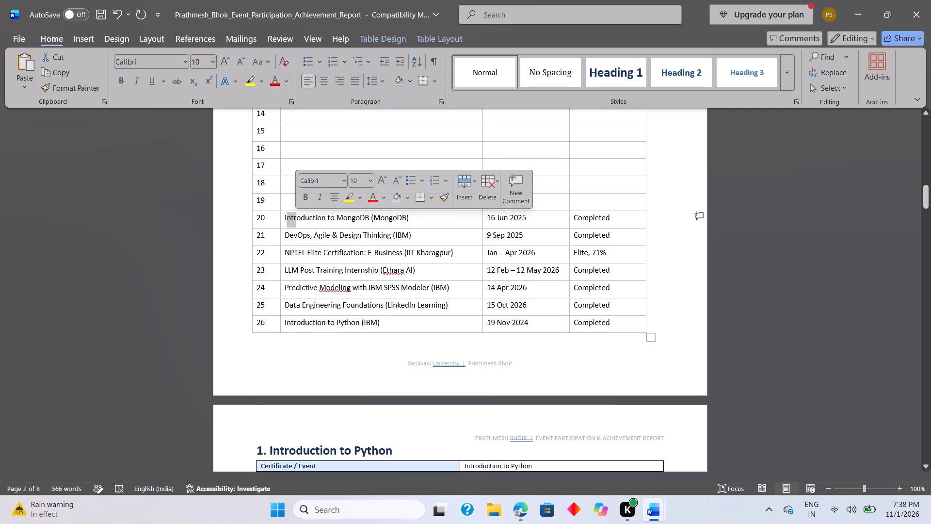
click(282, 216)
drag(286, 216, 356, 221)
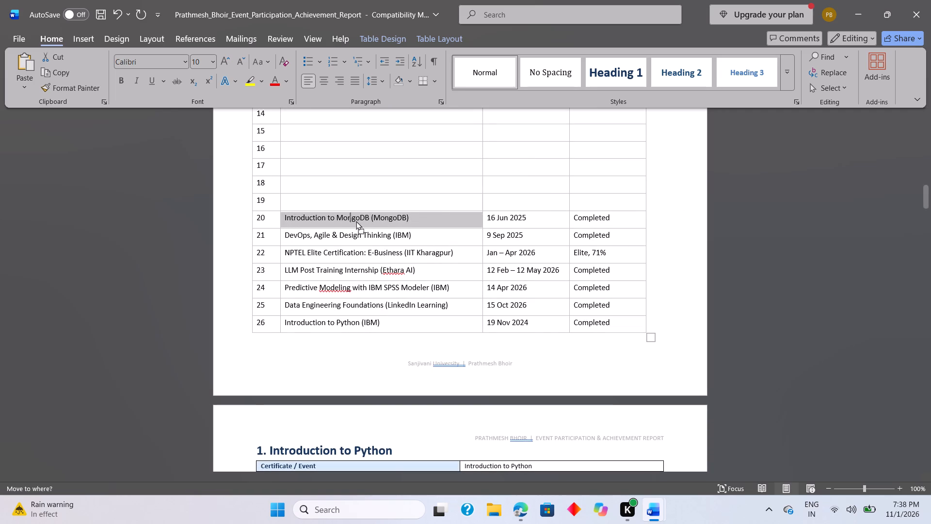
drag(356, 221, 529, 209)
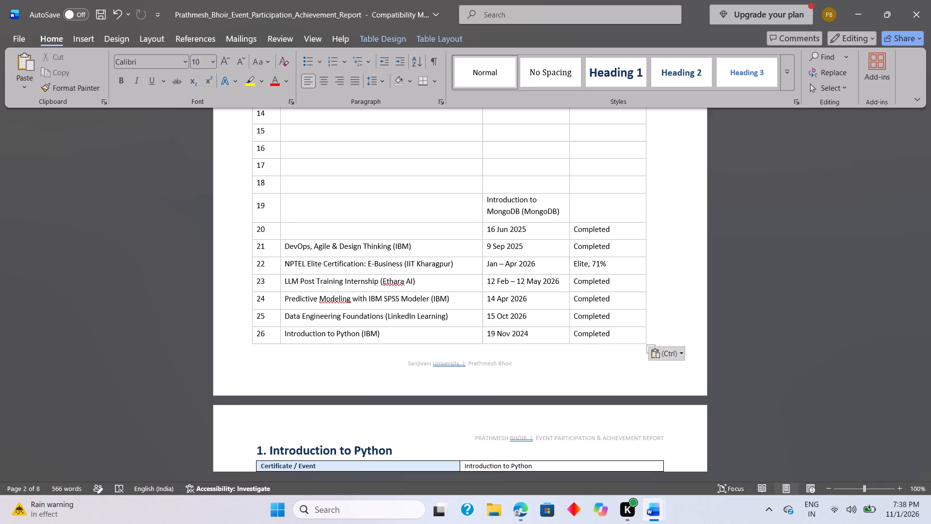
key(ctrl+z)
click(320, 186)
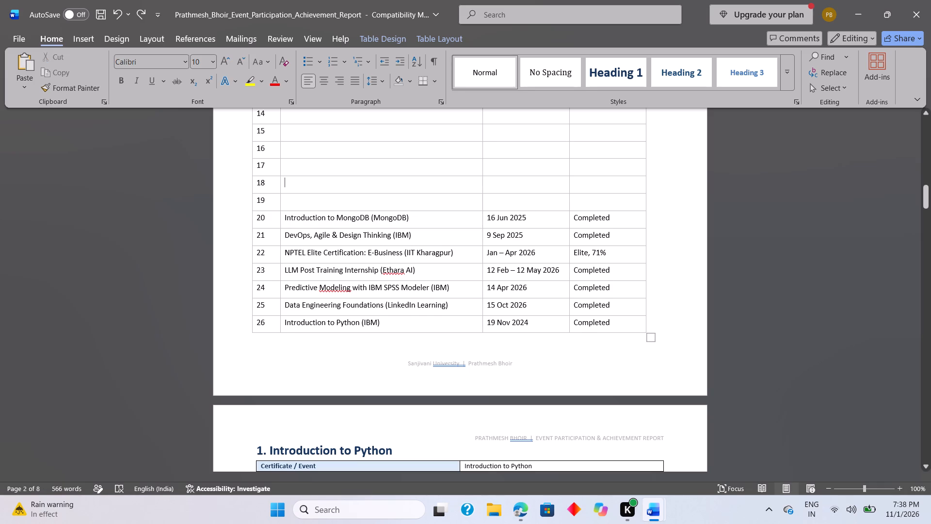
Move the event names, dates and statuses from rows 20 to 26 into the empty rows starting at row 11.
drag(285, 217, 580, 219)
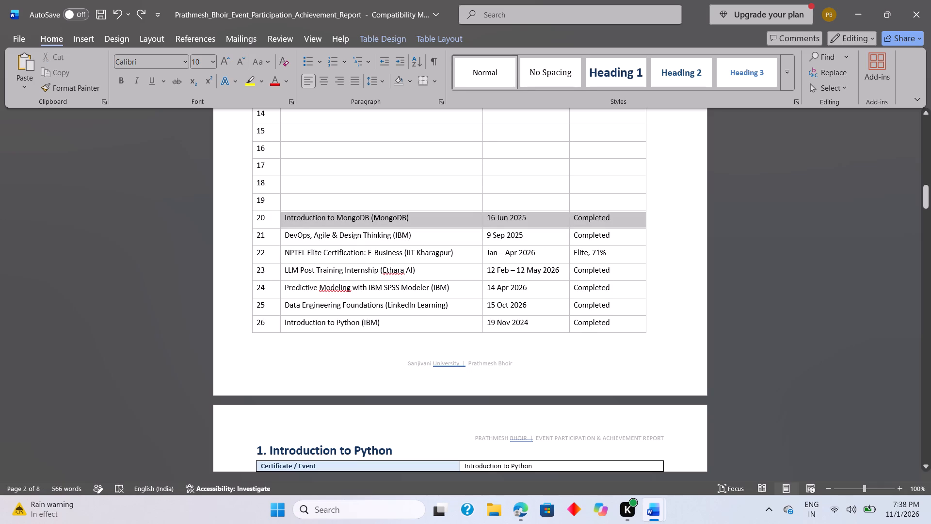
drag(580, 219, 603, 264)
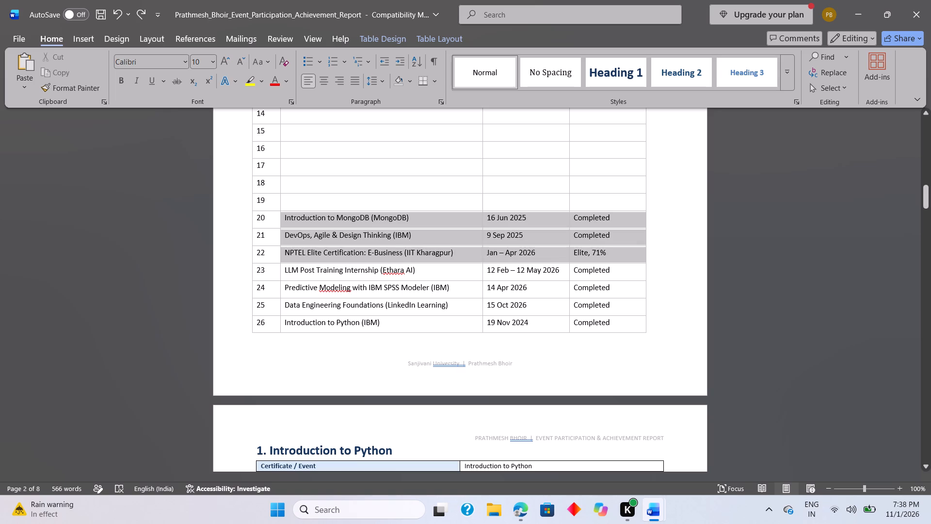
drag(603, 264, 576, 323)
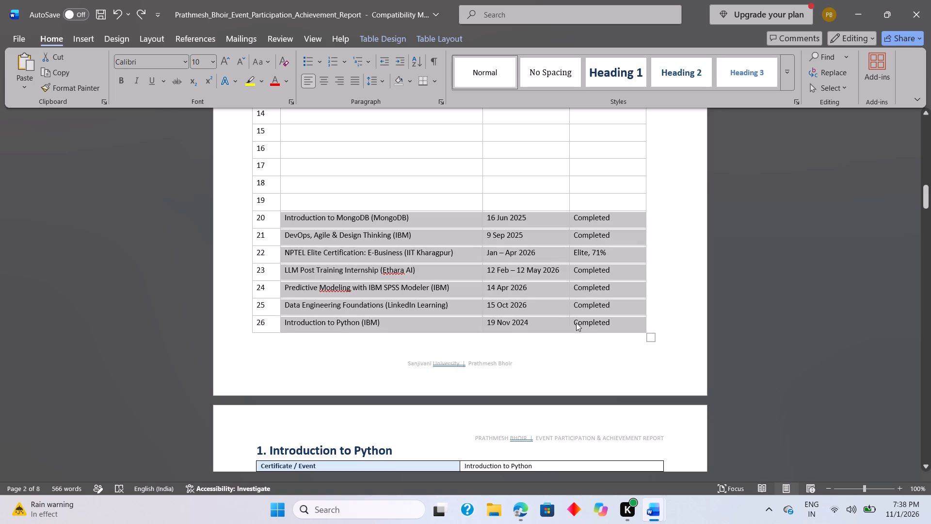
key(ctrl+c)
key(Delete)
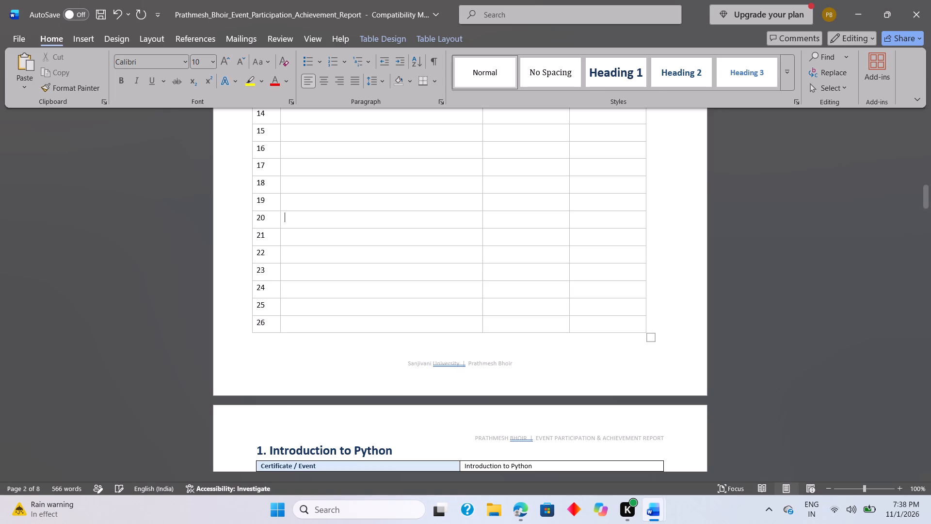
scroll(576, 323, up, 1)
drag(297, 226, 587, 340)
key(ctrl+v)
ctrl+click(587, 340)
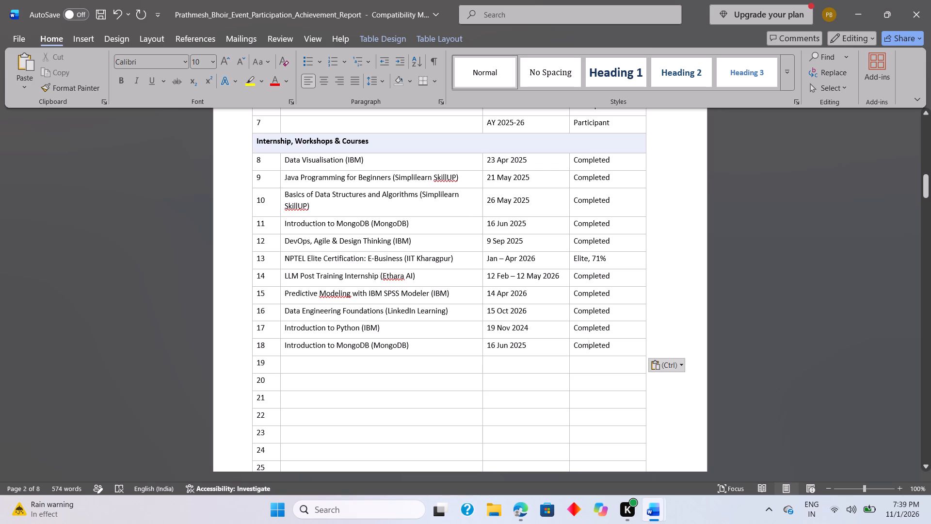
Clear the duplicate Introduction to MongoDB (MongoDB) event name, date and status from row 18.
drag(286, 344, 524, 346)
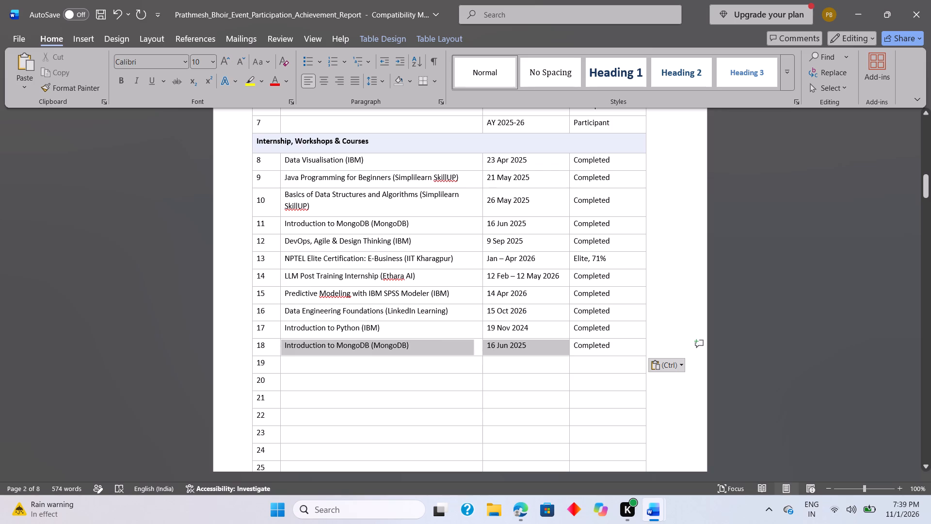
drag(524, 346, 599, 347)
key(Delete)
Place the text cursor in the empty event name cell of row 1 under Hackathons & Events.
scroll(599, 347, up, 1)
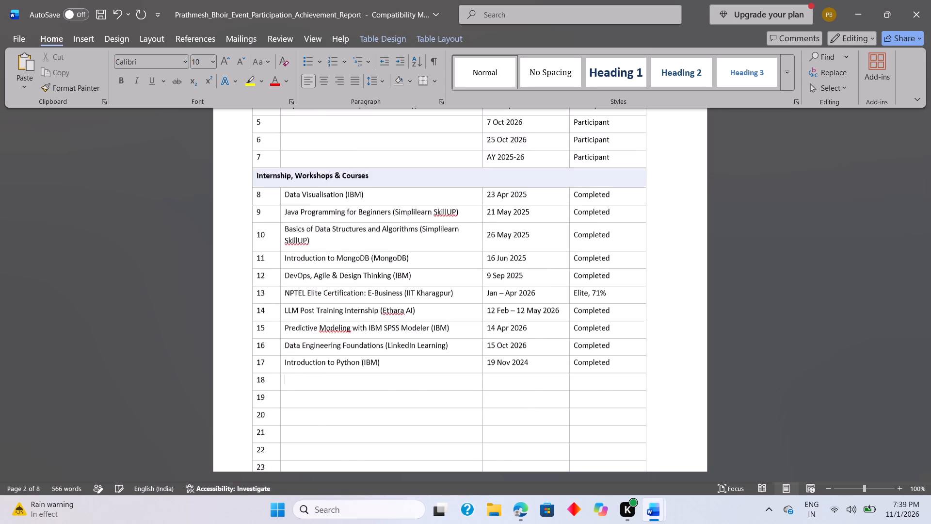
scroll(599, 347, up, 1)
scroll(599, 347, down, 1)
scroll(599, 347, up, 1)
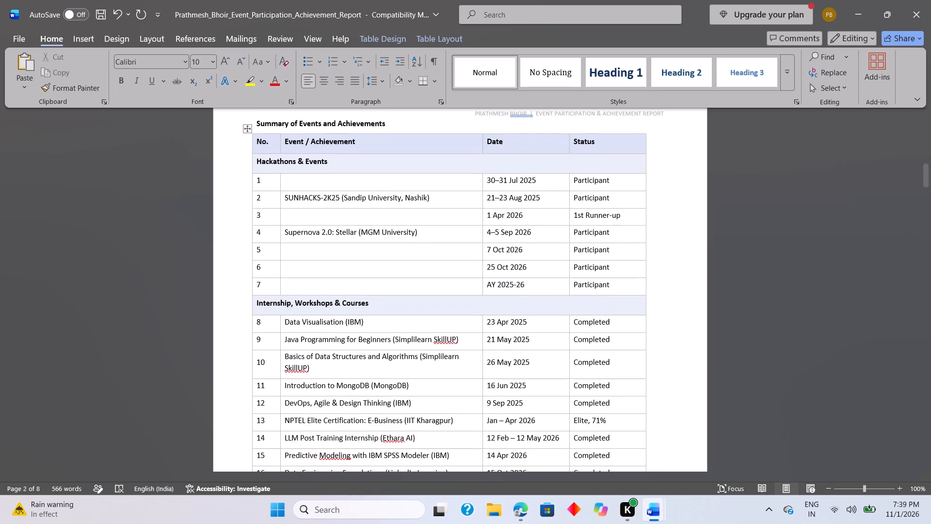
click(352, 183)
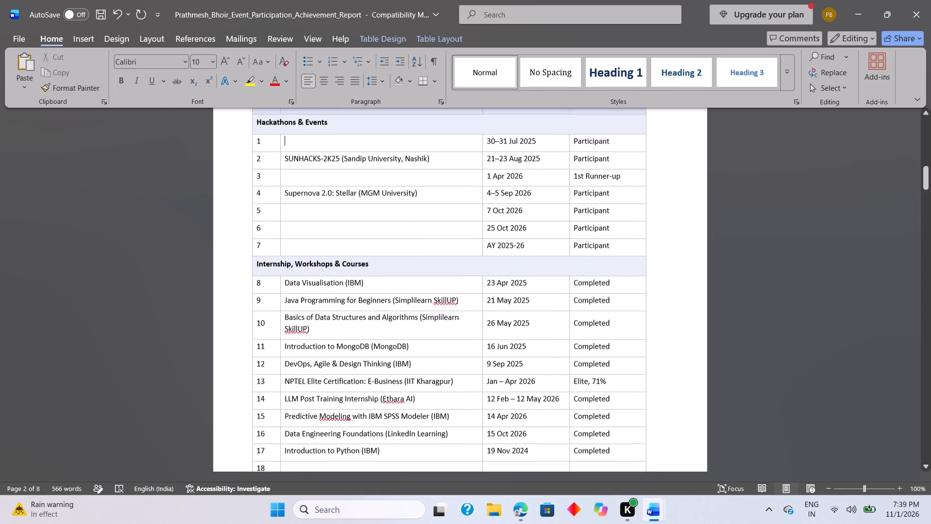
scroll(352, 183, up, 2)
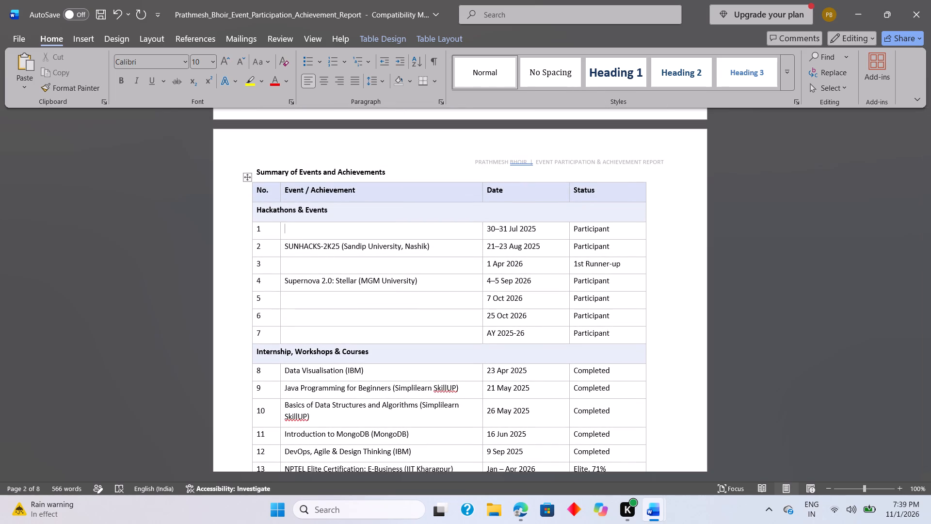
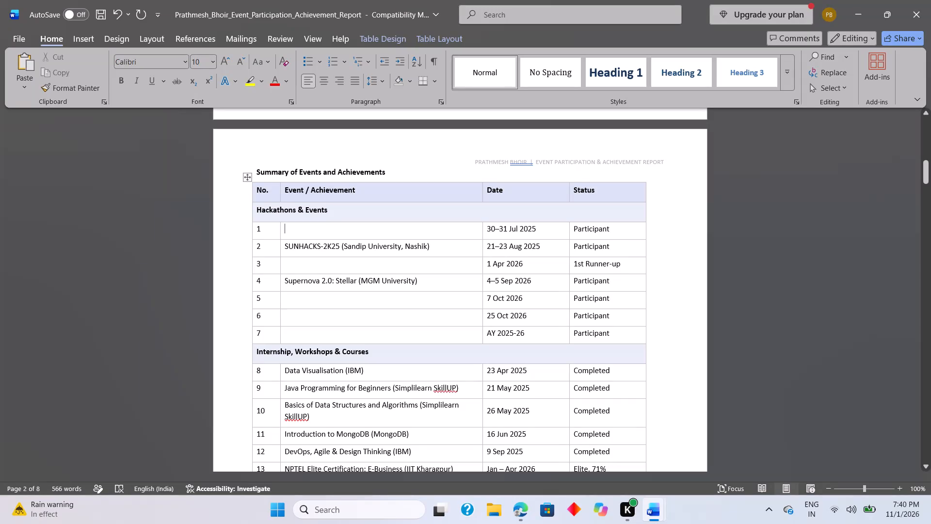
Clear the leftover dates and statuses from rows 1 and 3 under Hackathons & Events.
drag(487, 226, 516, 227)
drag(516, 227, 600, 234)
key(Delete)
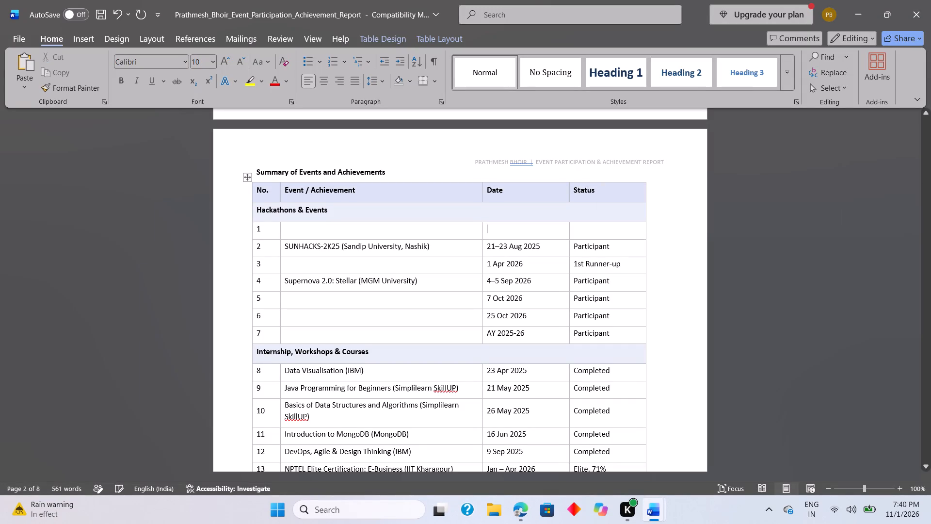
drag(487, 263, 632, 268)
key(Delete)
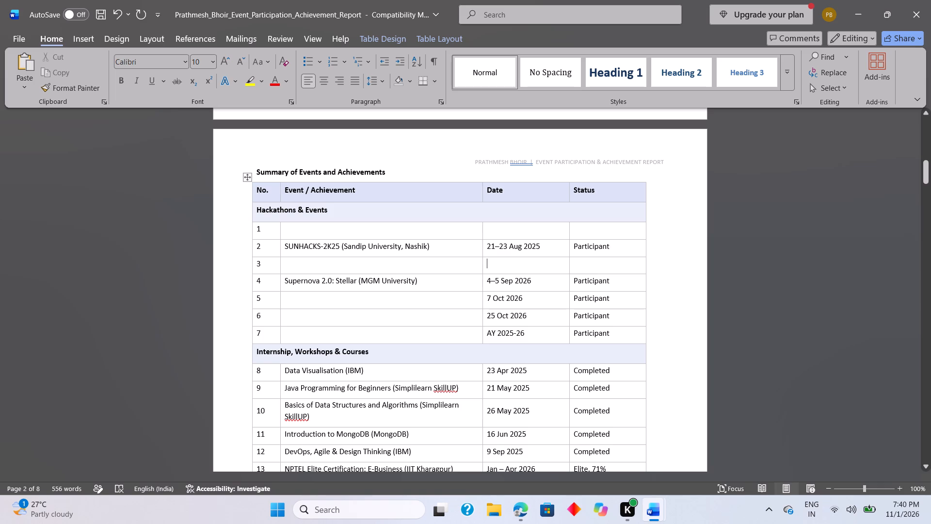
Enter TEKRON 2.0 as the event name in row 1 under Hackathons & Events.
click(366, 230)
key(t)
key(e)
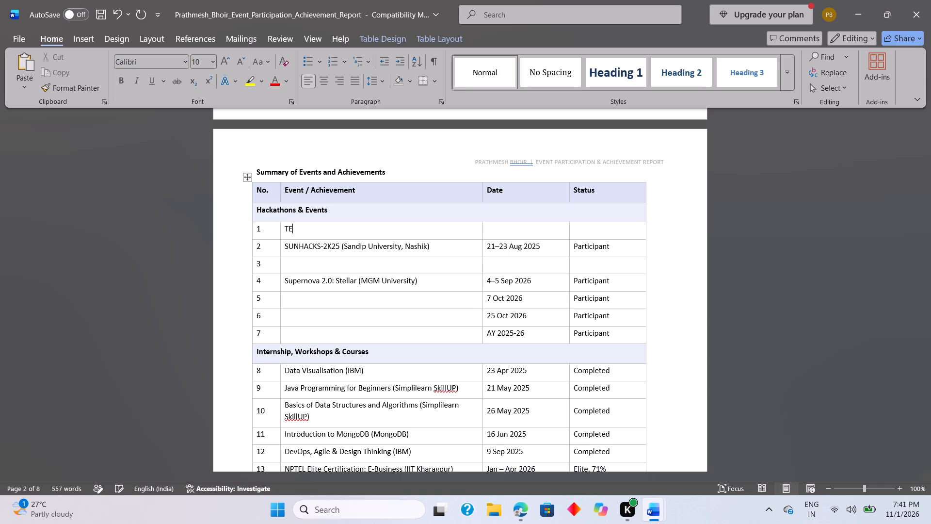
key(k)
text(RON)
key(space)
text(2)
text(.0)
Enter 31 Jan 2026 as the date of the TEKRON 2.0 event in row 1.
click(493, 235)
key(2)
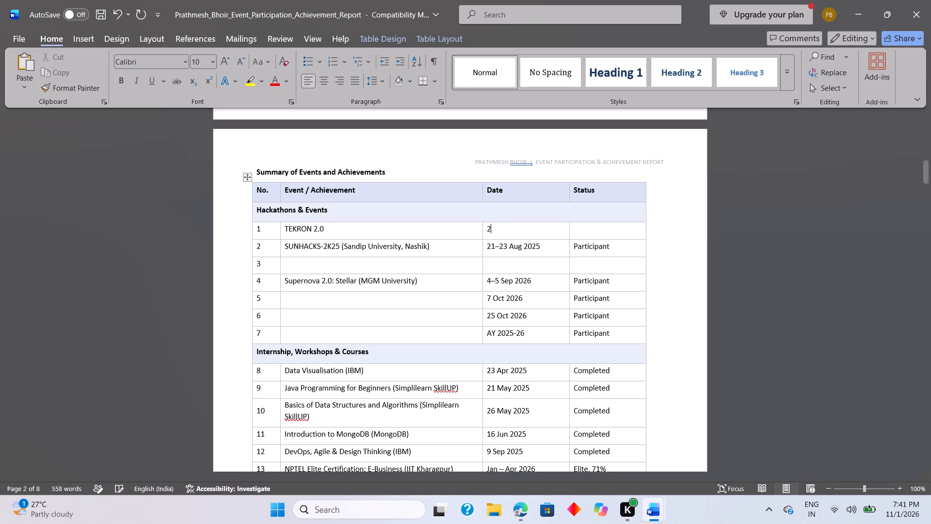
key(BackSpace)
key(1)
key(BackSpace)
text(31)
key(space)
key(shift+j)
key(BackSpace)
text(JA)
key(BackSpace)
text(an)
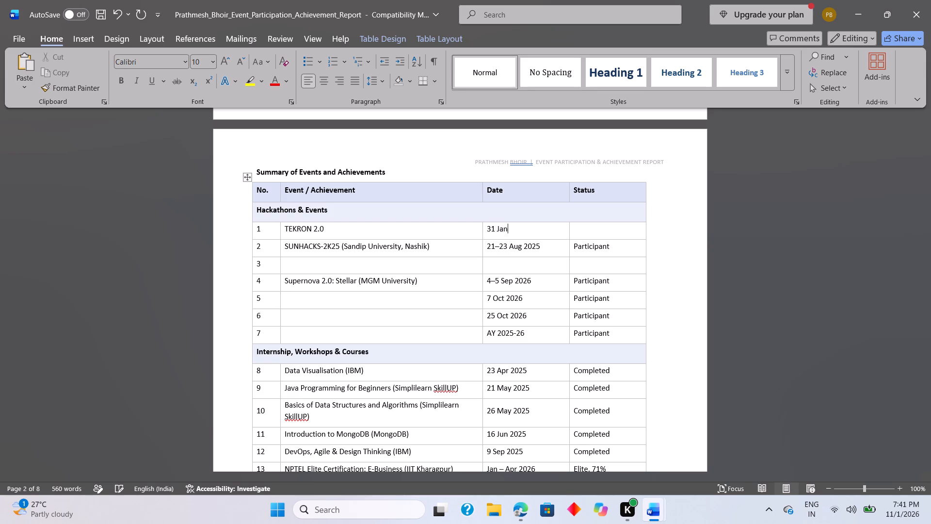
key(space)
text(202)
key(6)
Copy the Participant status from the SUNHACKS-2K25 row into the TEKRON 2.0 row's status cell.
drag(616, 242, 591, 245)
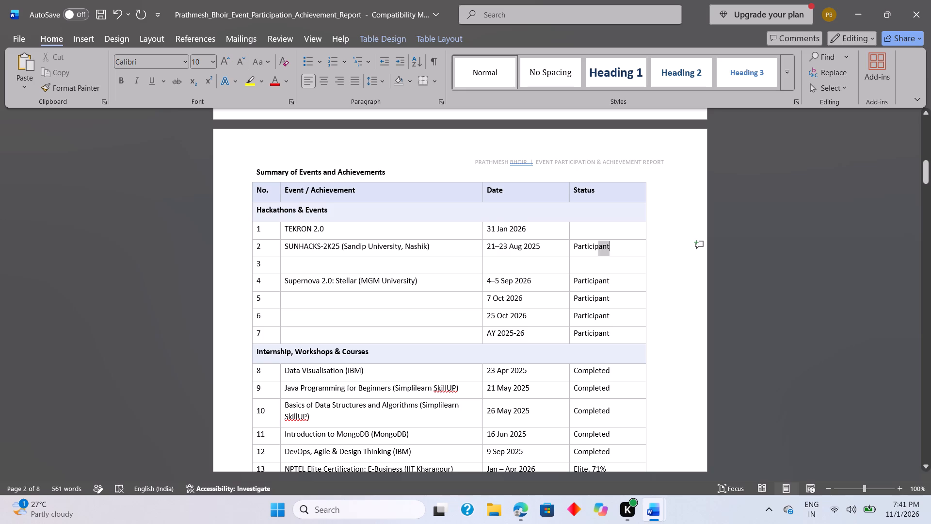
drag(591, 245, 573, 246)
key(ctrl+c)
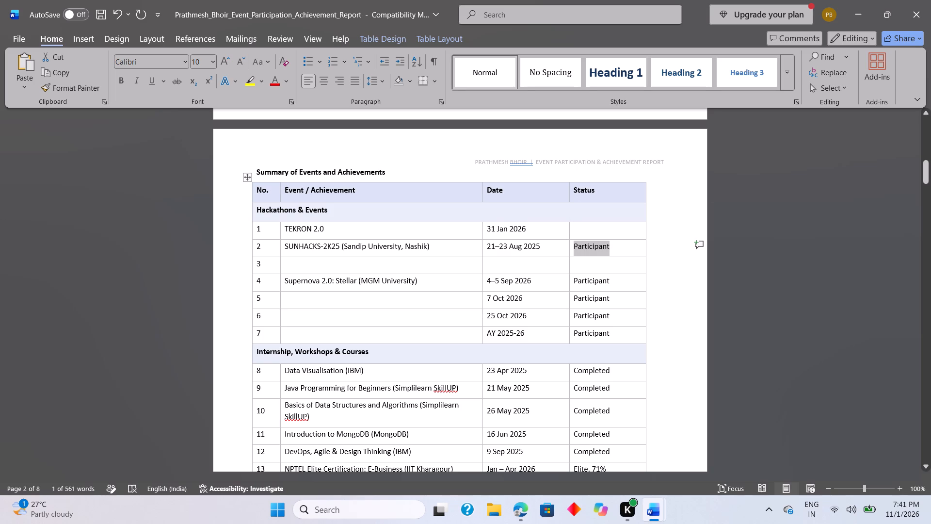
click(605, 228)
key(ctrl+v)
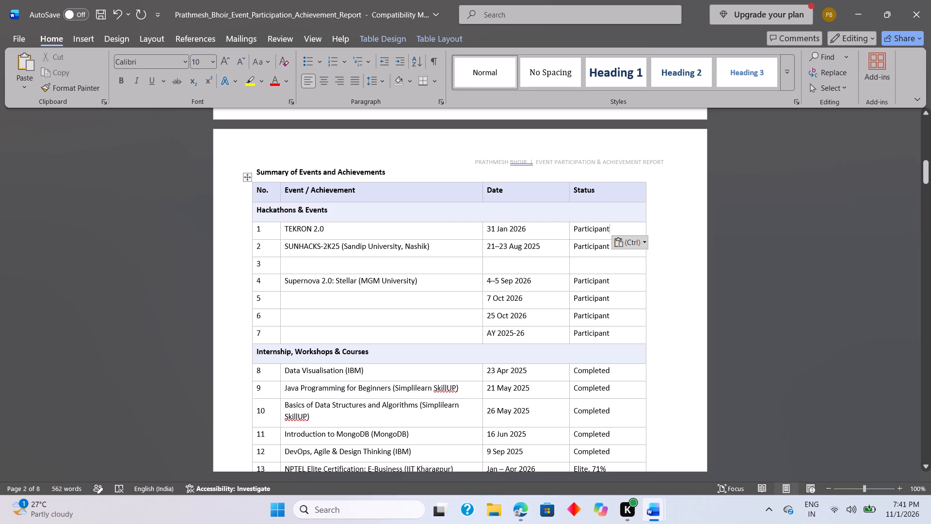
Clear the leftover dates and statuses from rows 5 to 7 under Hackathons & Events.
drag(489, 298, 630, 333)
key(Delete)
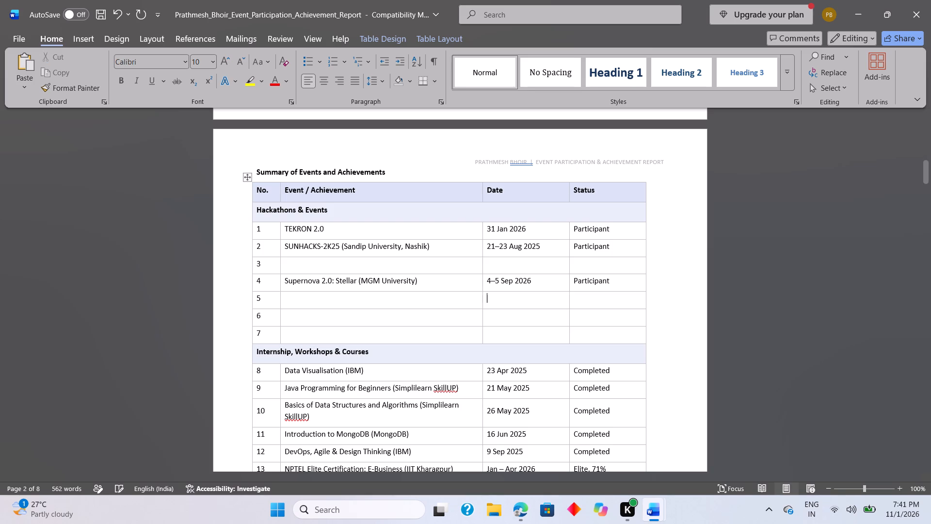
Move the Supernova 2.0: Stellar (MGM University) event name, date and status from row 4 into the empty row 3.
drag(286, 281, 543, 290)
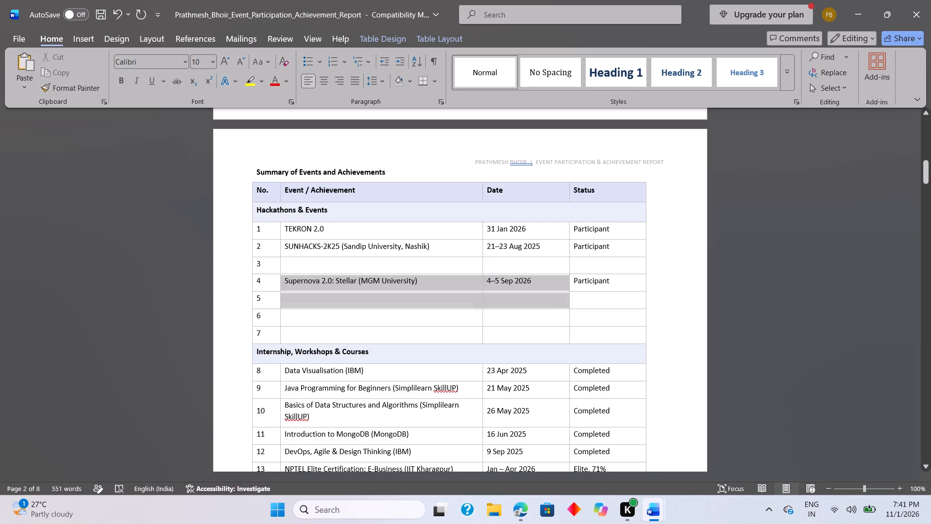
drag(543, 290, 590, 281)
key(ctrl+v)
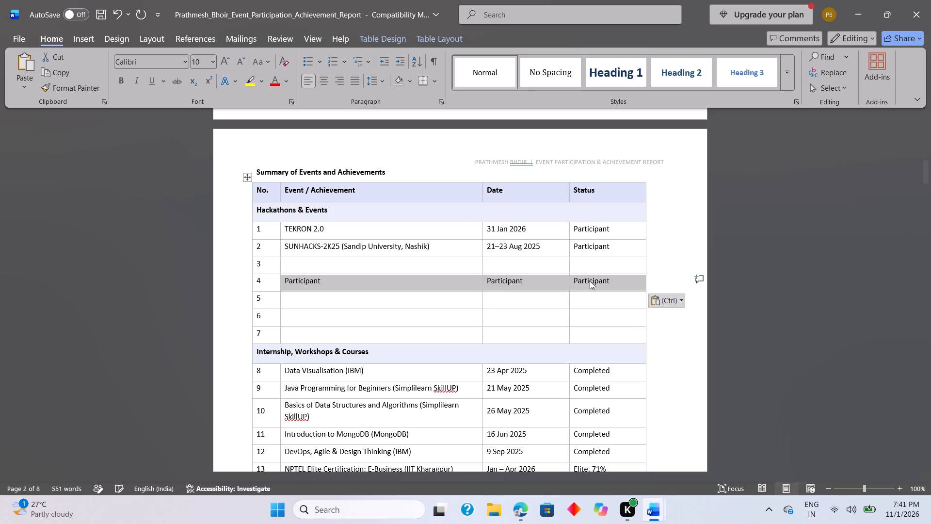
key(ctrl+z)
key(ctrl+c)
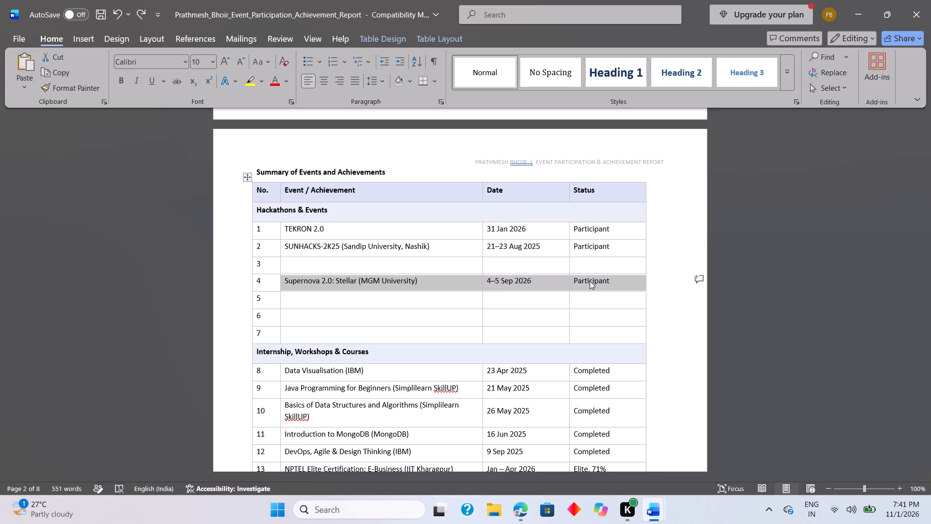
drag(376, 264, 583, 274)
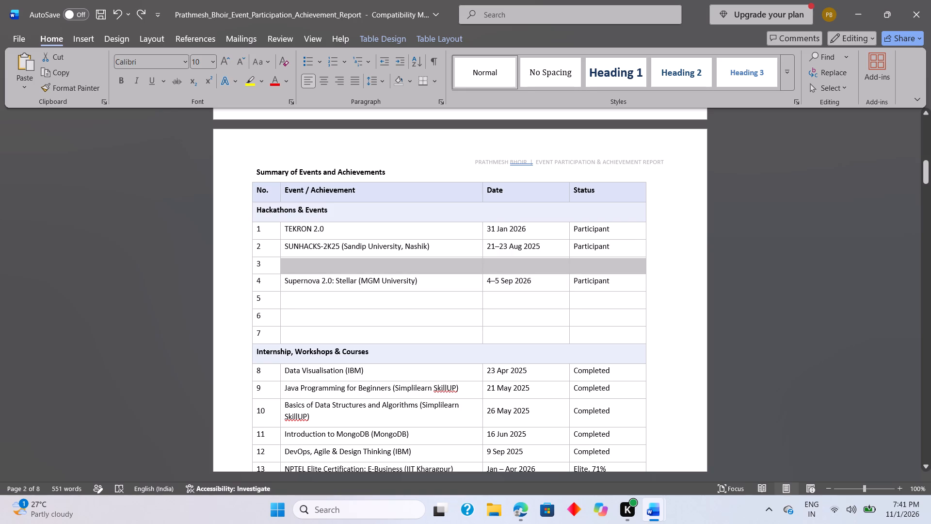
drag(583, 274, 590, 268)
key(ctrl+v)
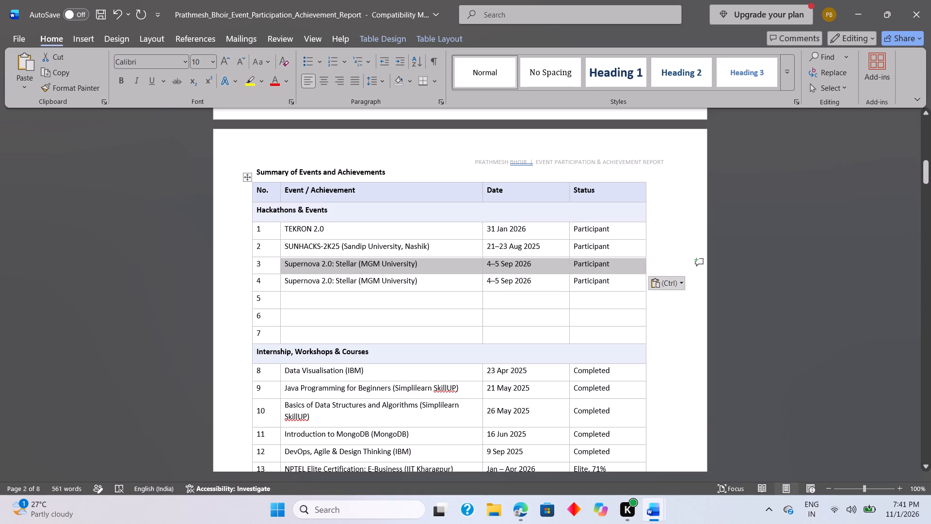
drag(615, 280, 286, 287)
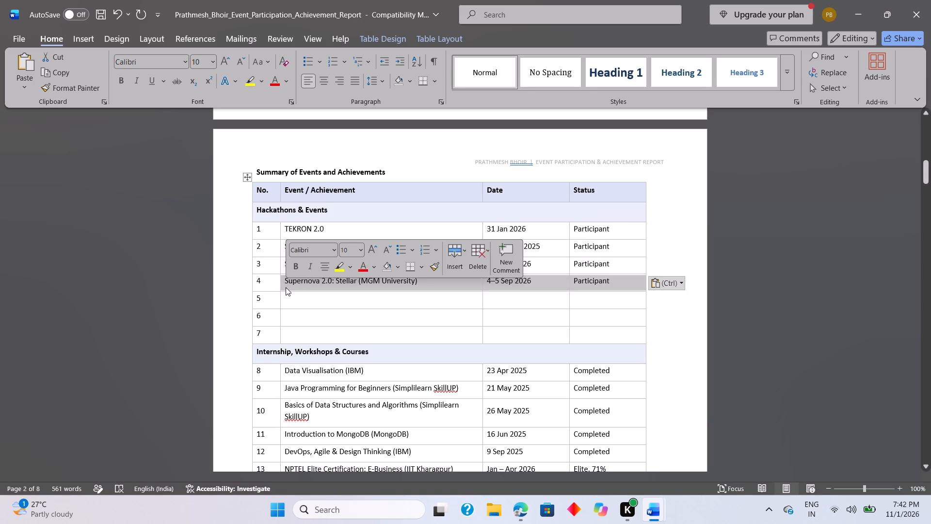
key(Delete)
Review the remaining summary table rows and the start of the Introduction to Python section below the table.
scroll(338, 297, down, 1)
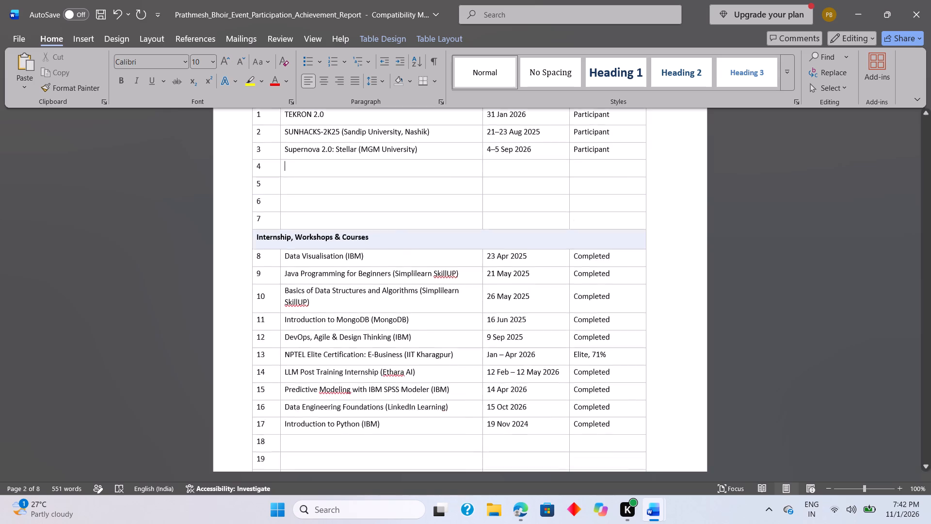
scroll(338, 297, down, 6)
scroll(338, 297, up, 4)
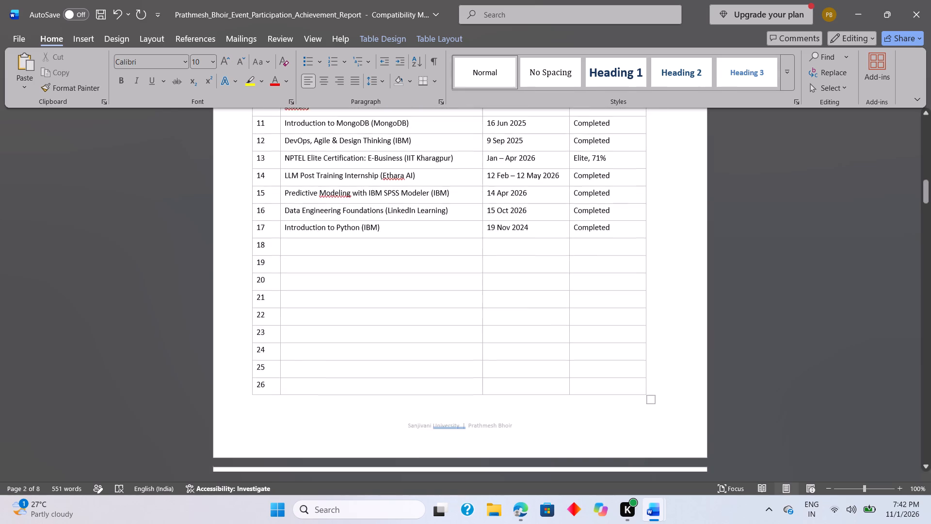
scroll(338, 297, down, 1)
click(262, 323)
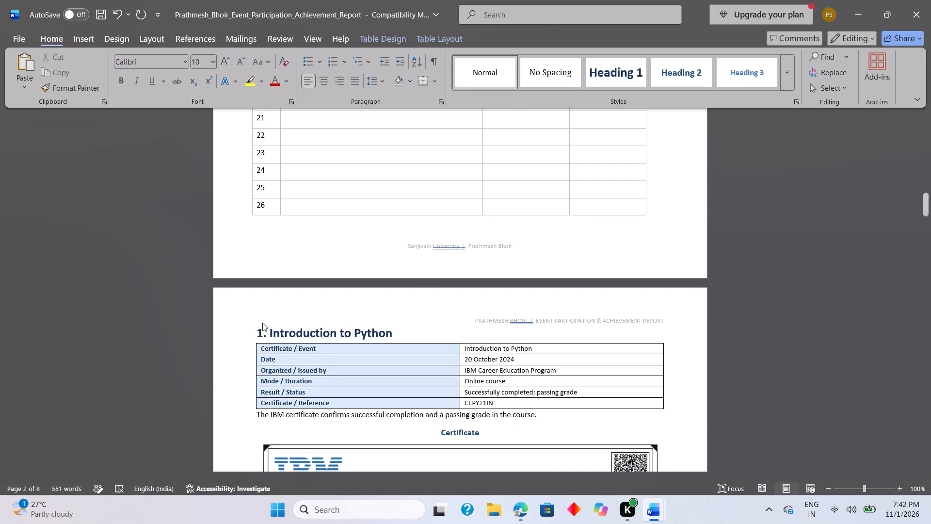
click(253, 326)
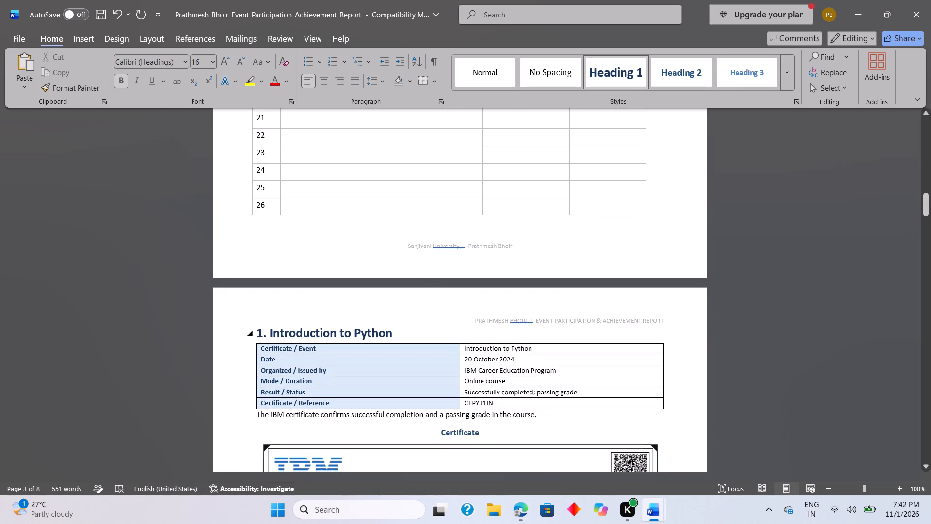
scroll(253, 326, up, 2)
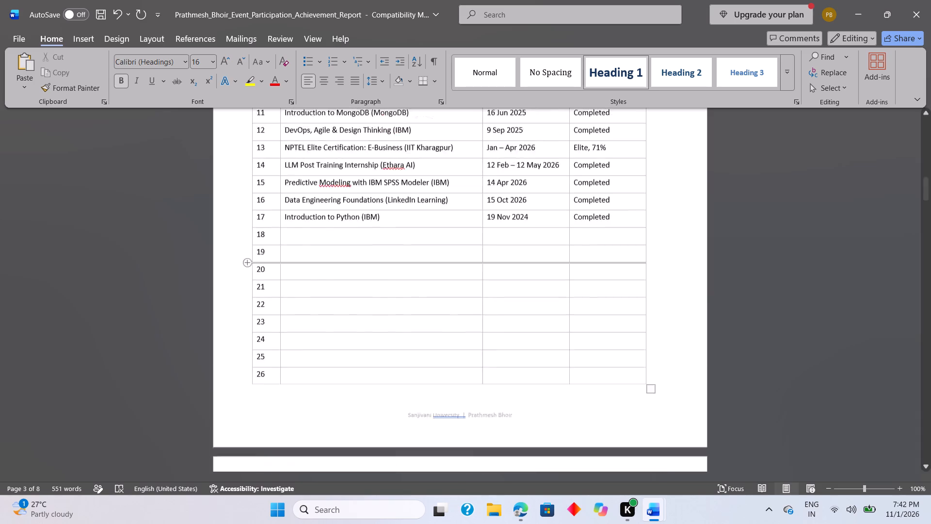
scroll(253, 326, up, 2)
scroll(253, 326, down, 1)
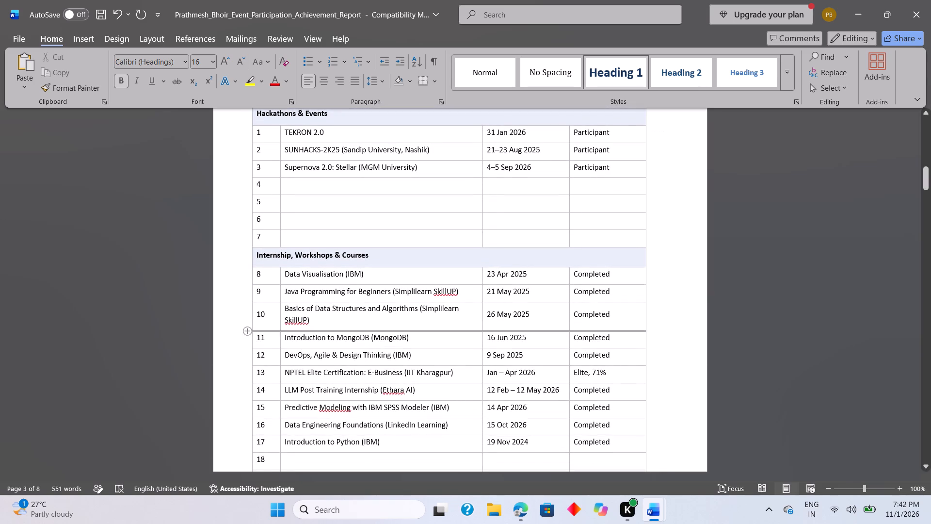
Place the report beside the reference report and examine the reference's InnoHack 2.0 and SUNHACKS-2K25 sections.
key(super+Left)
scroll(141, 323, down, 3)
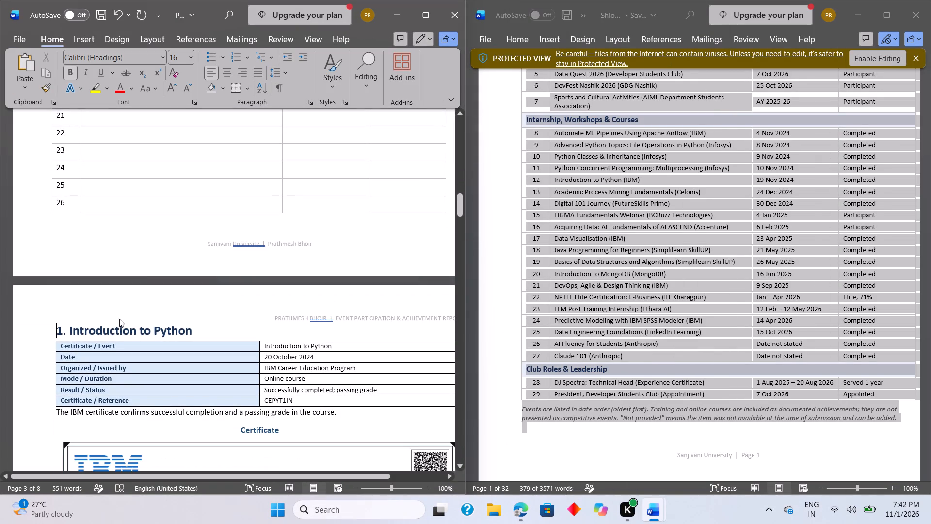
scroll(657, 237, down, 3)
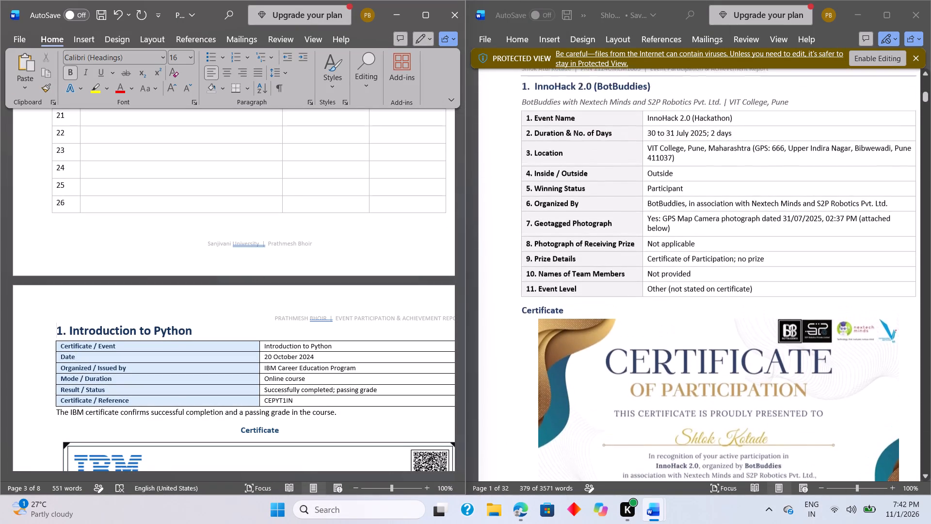
scroll(657, 237, up, 1)
scroll(657, 237, down, 1)
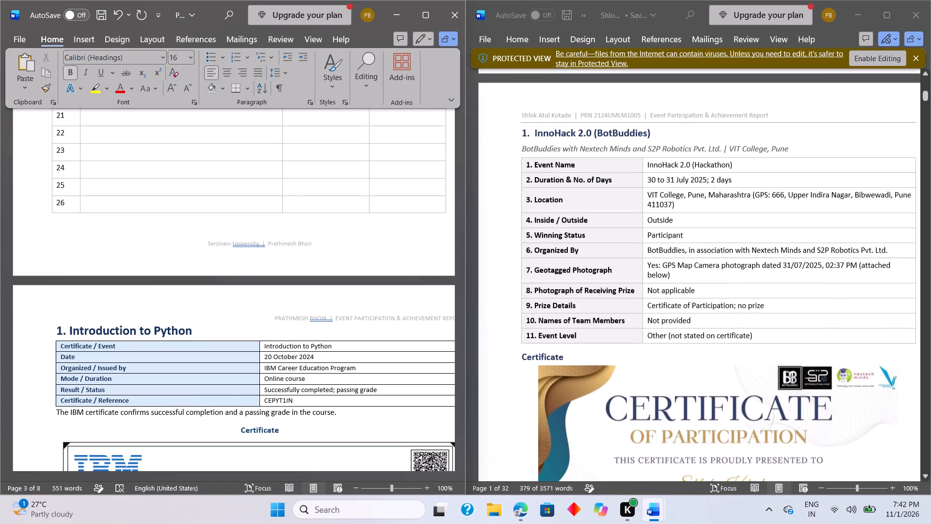
scroll(551, 157, down, 2)
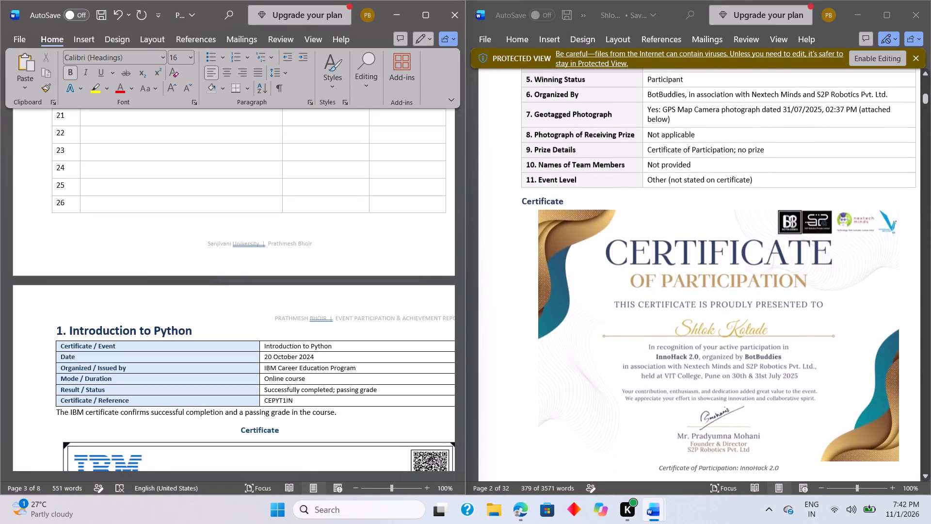
scroll(551, 157, up, 1)
scroll(551, 128, down, 5)
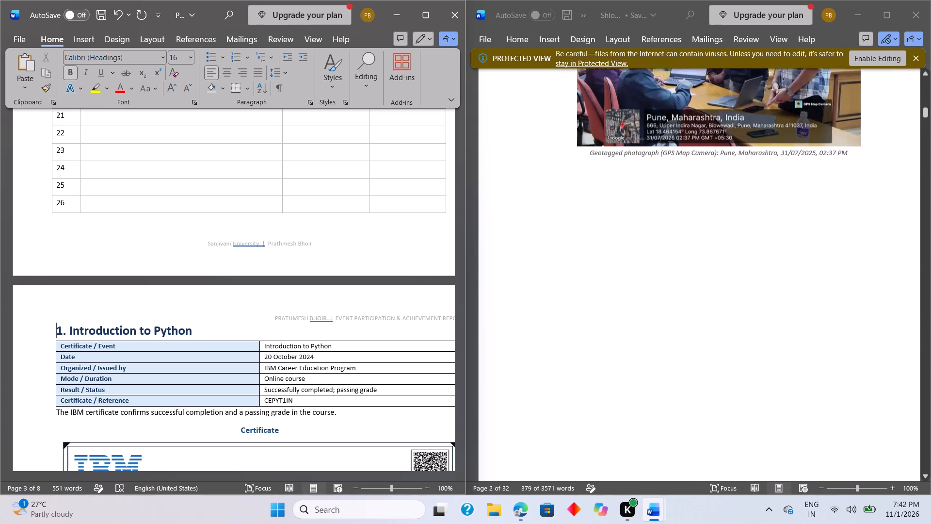
scroll(551, 128, down, 2)
scroll(551, 128, up, 1)
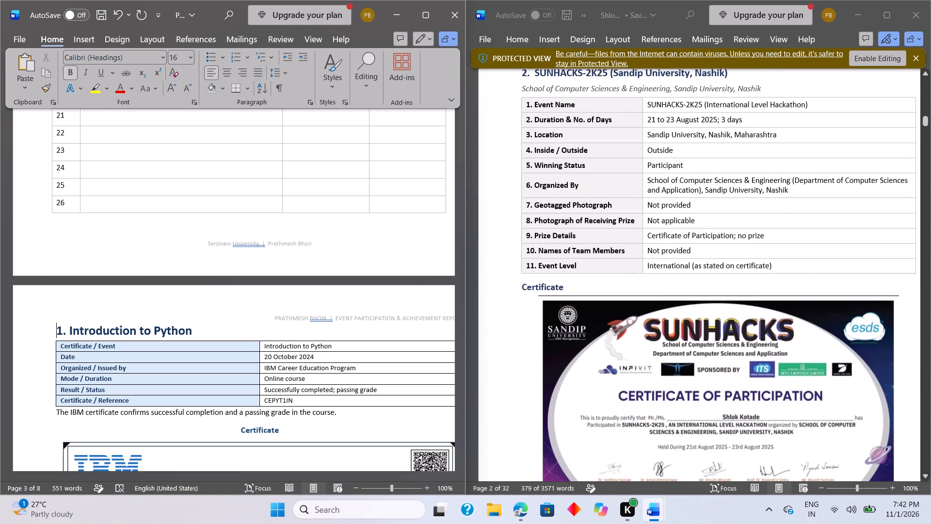
scroll(551, 150, up, 1)
scroll(541, 192, down, 1)
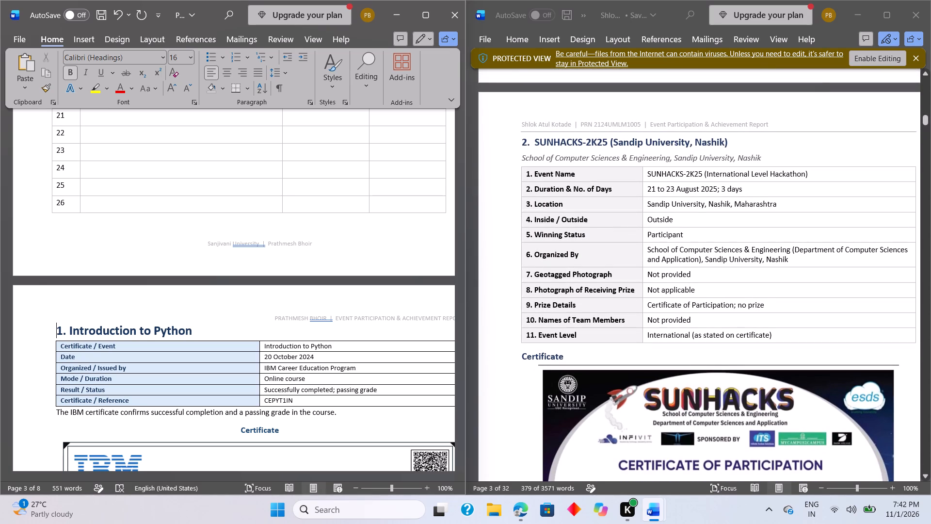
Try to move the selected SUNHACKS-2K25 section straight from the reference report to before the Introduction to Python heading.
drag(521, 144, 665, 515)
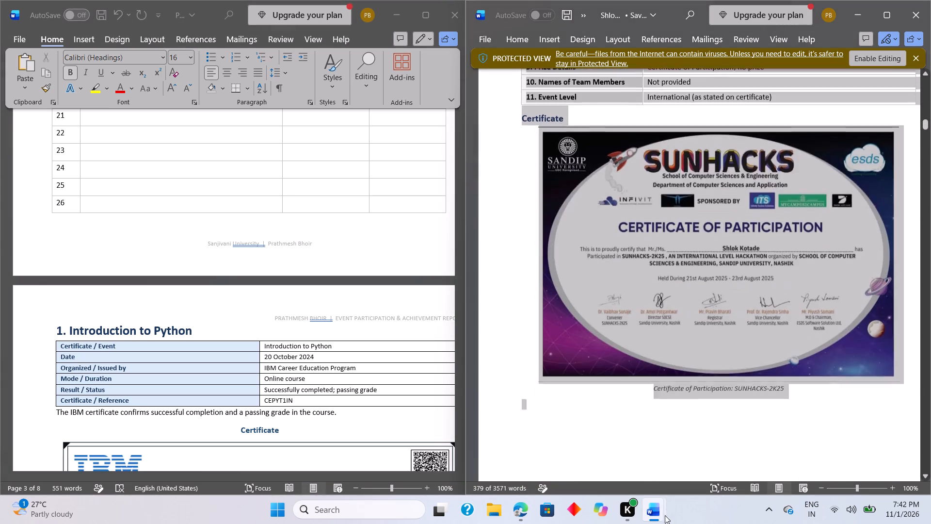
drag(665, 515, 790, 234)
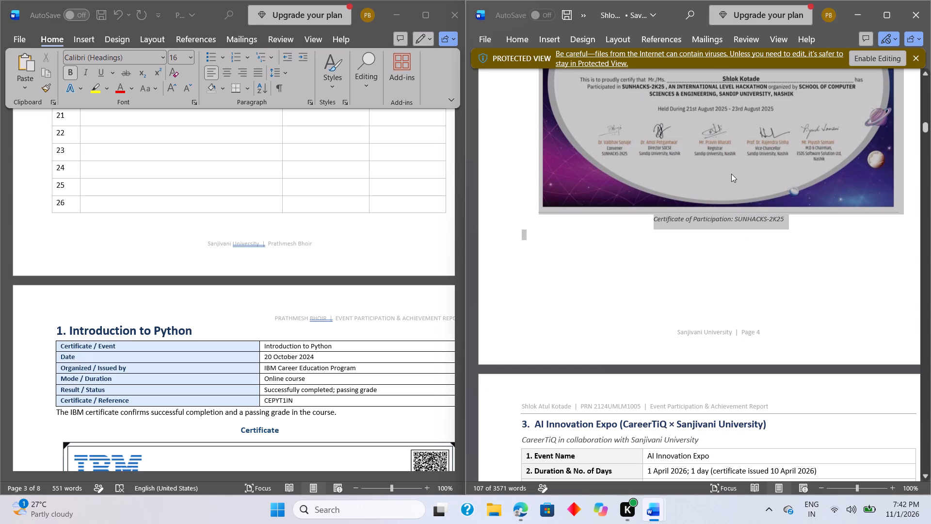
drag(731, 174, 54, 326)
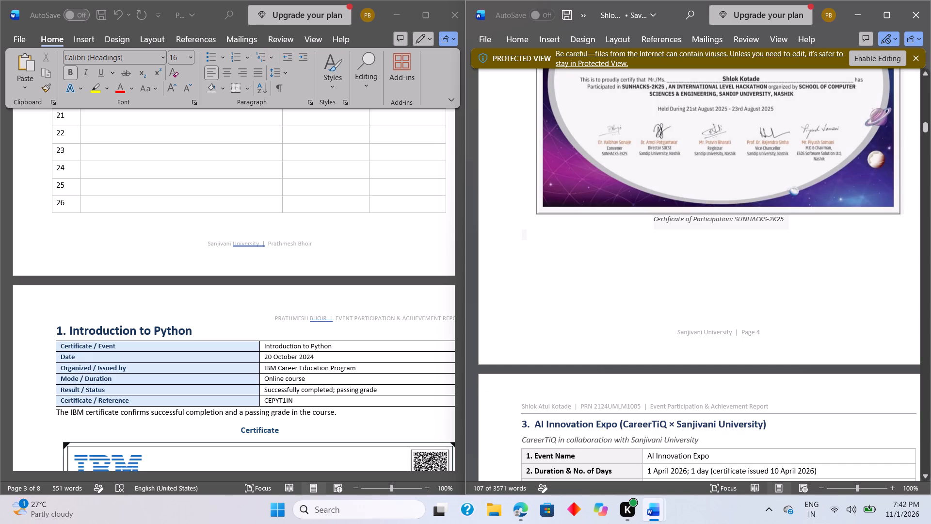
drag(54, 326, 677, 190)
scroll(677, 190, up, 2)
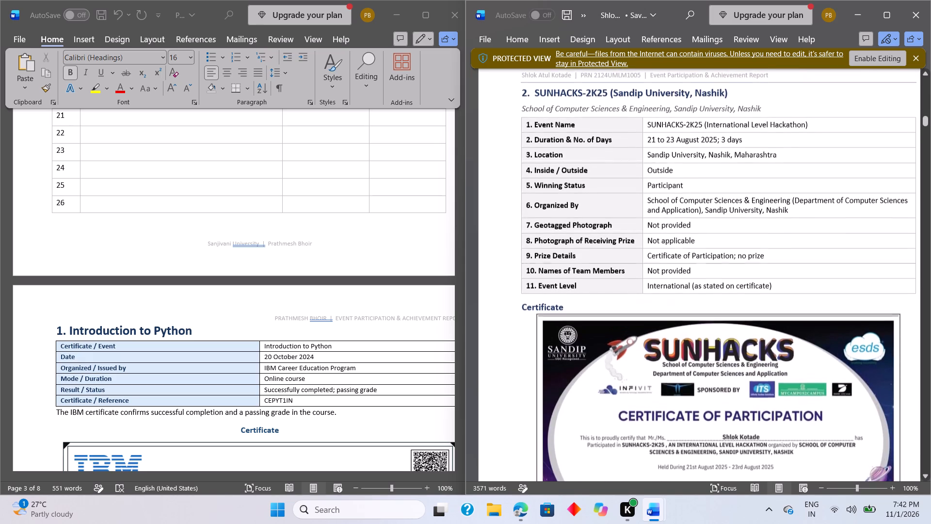
Copy the reference report's whole SUNHACKS-2K25 section, from heading to certificate caption, and paste it before the Introduction to Python heading.
drag(516, 86, 670, 404)
click(574, 96)
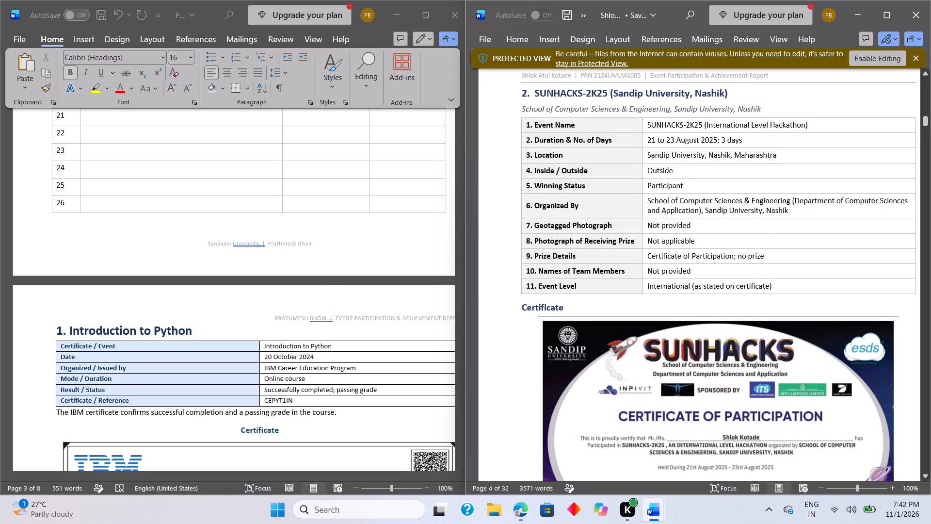
drag(519, 86, 695, 462)
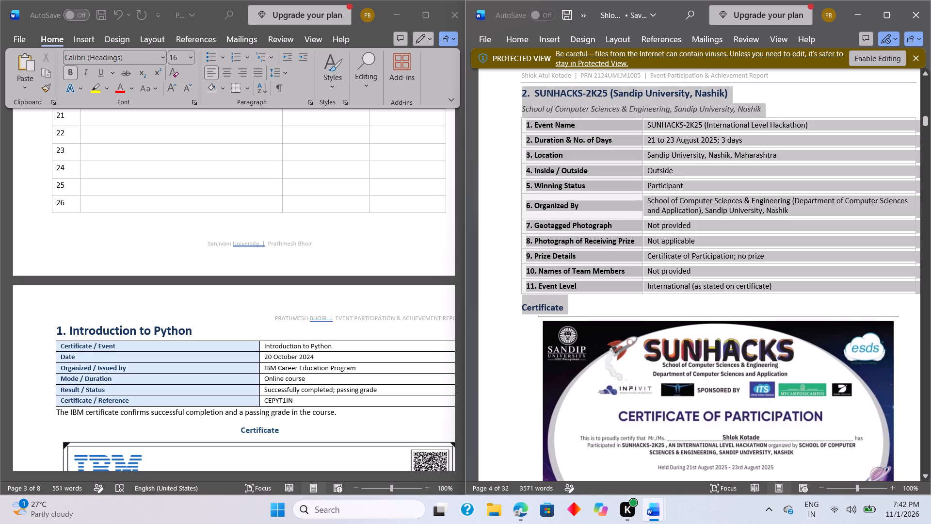
drag(695, 462, 713, 416)
scroll(713, 416, up, 2)
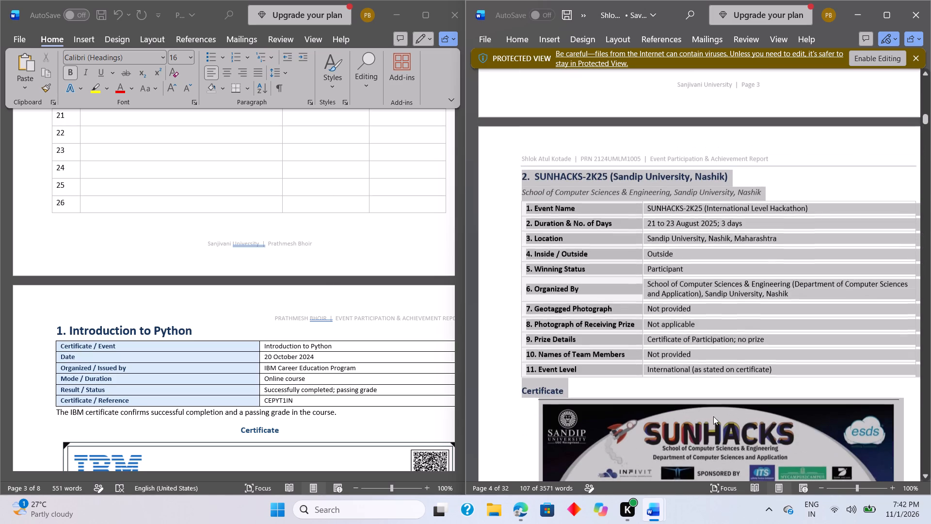
drag(614, 178, 387, 263)
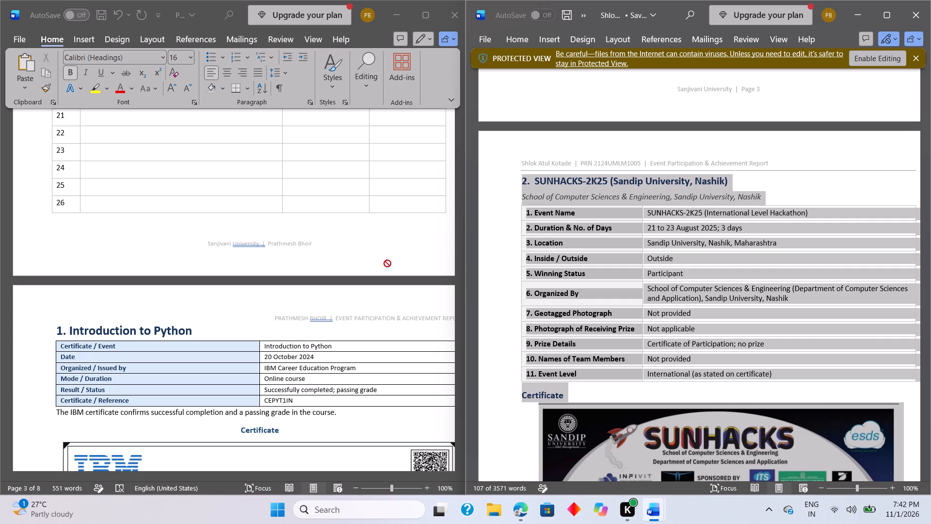
drag(387, 263, 64, 344)
drag(64, 344, 40, 327)
drag(589, 187, 256, 245)
drag(256, 245, 53, 321)
right_click(591, 180)
right_click(591, 180)
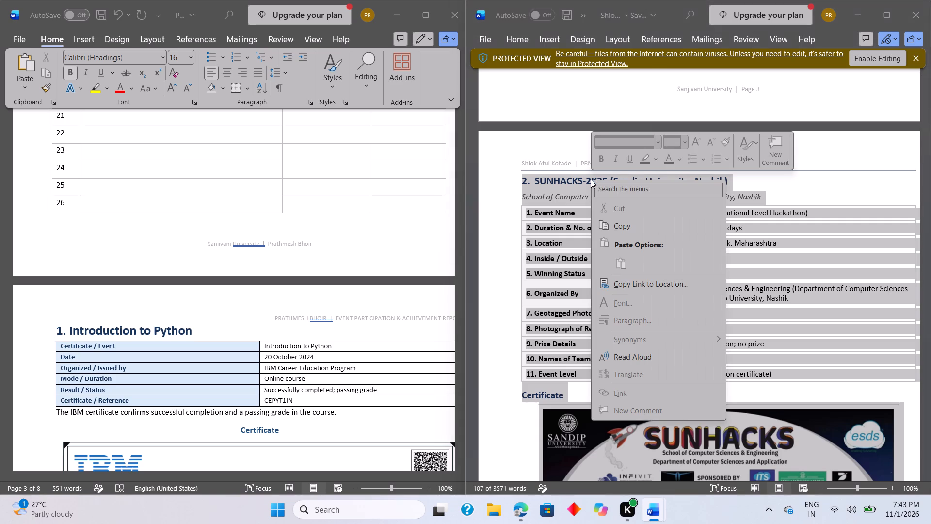
click(609, 223)
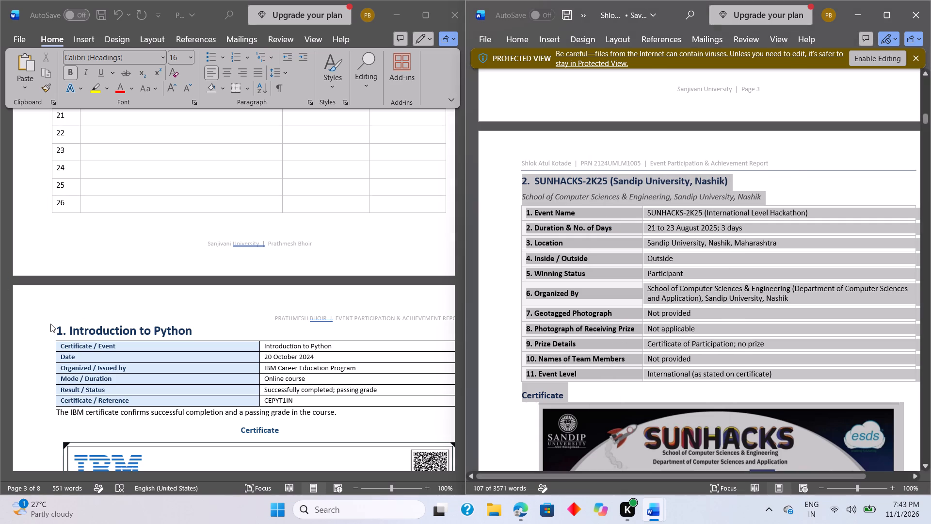
click(50, 324)
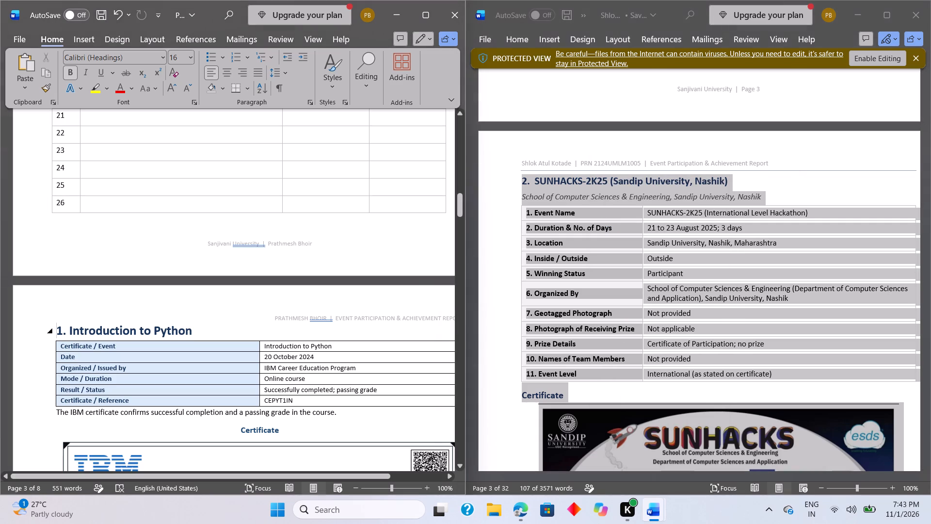
key(ctrl+v)
Reduce the text of the pasted SUNHACKS-2K25 details table, rows 1 to 11, to 12 pt.
scroll(55, 327, up, 6)
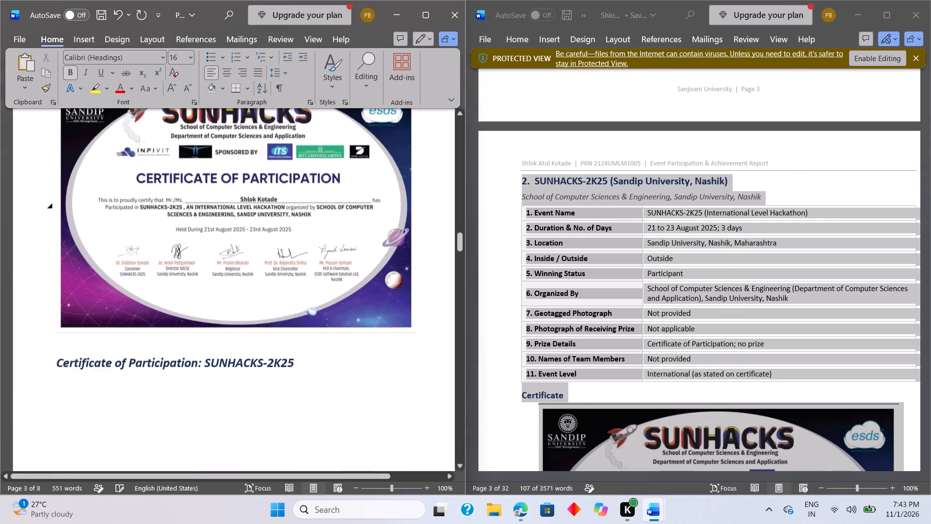
scroll(55, 327, up, 17)
scroll(55, 327, up, 4)
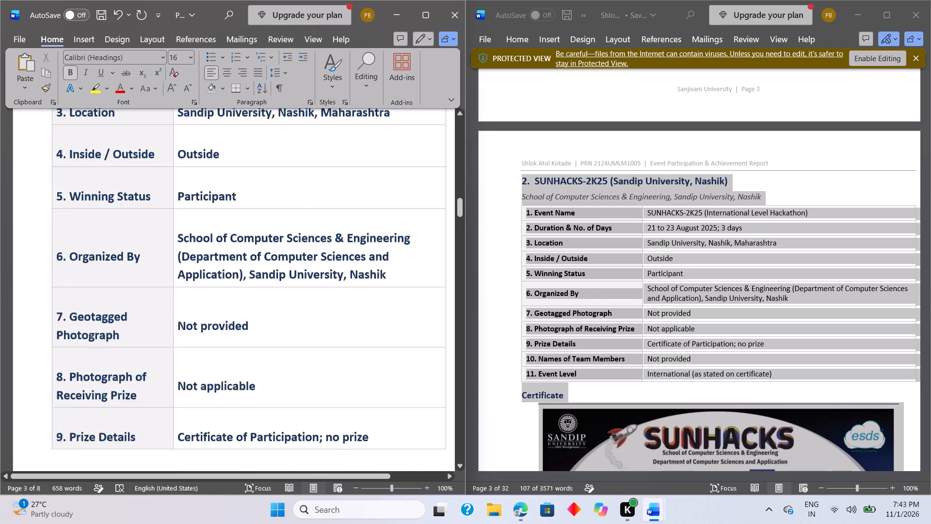
scroll(55, 327, up, 14)
scroll(55, 327, down, 3)
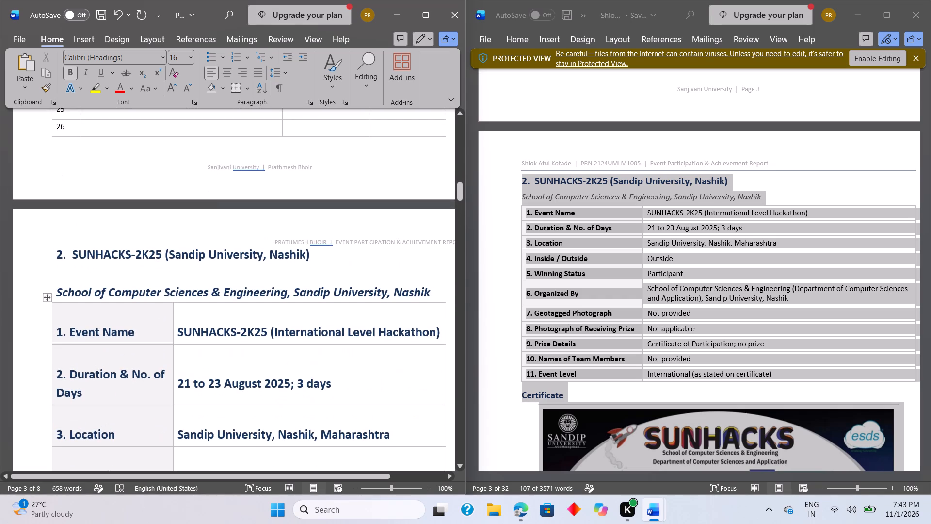
drag(30, 309, 194, 519)
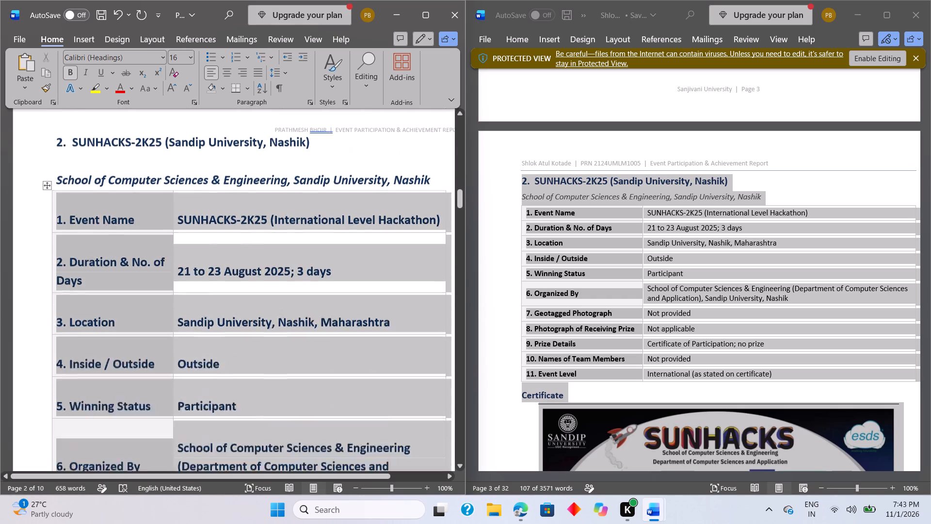
drag(194, 519, 218, 313)
scroll(194, 519, down, 2)
scroll(196, 386, down, 5)
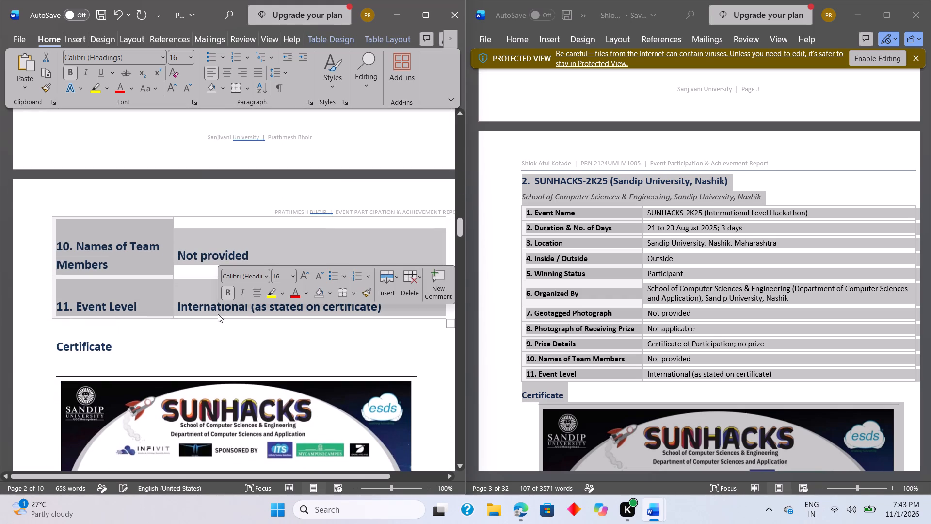
click(317, 276)
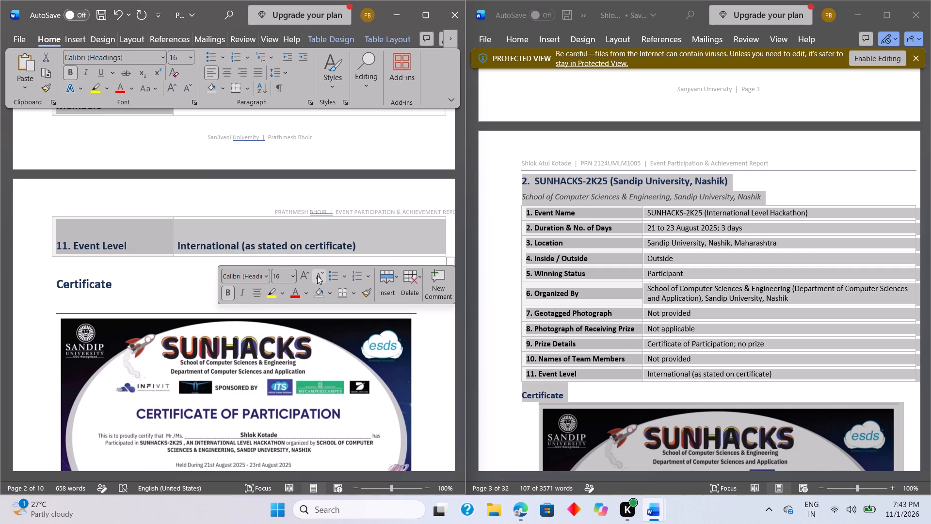
click(317, 276)
Shrink the SUNHACKS-2K25 organiser subtitle, details table and Certificate heading together by three font-size increments.
scroll(239, 276, up, 8)
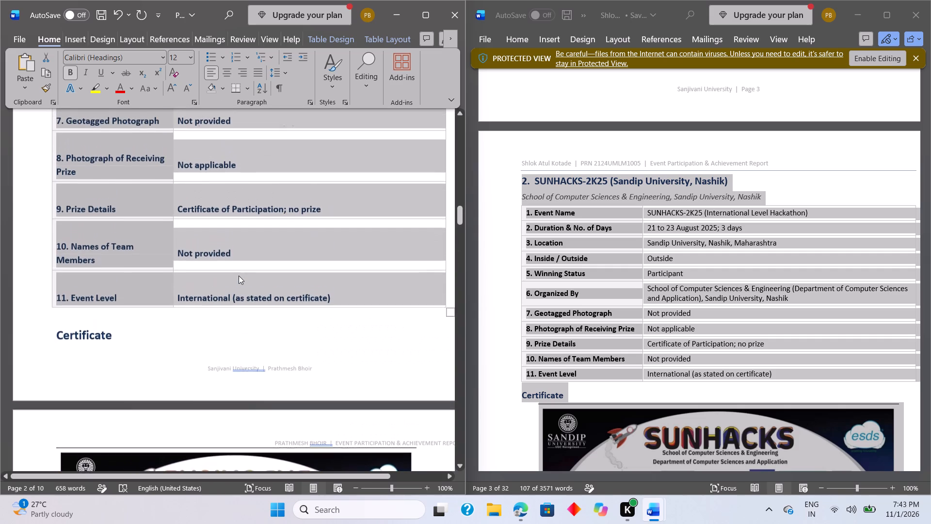
scroll(239, 276, up, 14)
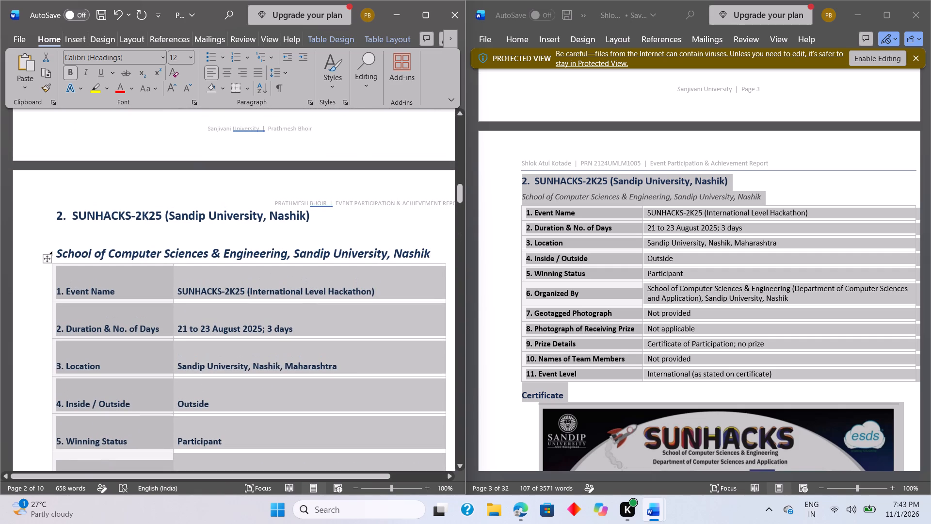
click(37, 318)
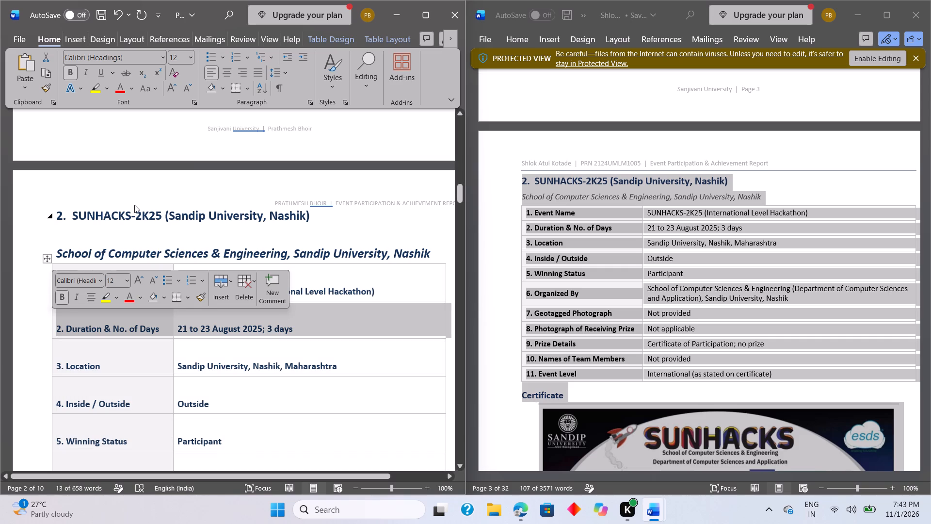
scroll(237, 210, down, 1)
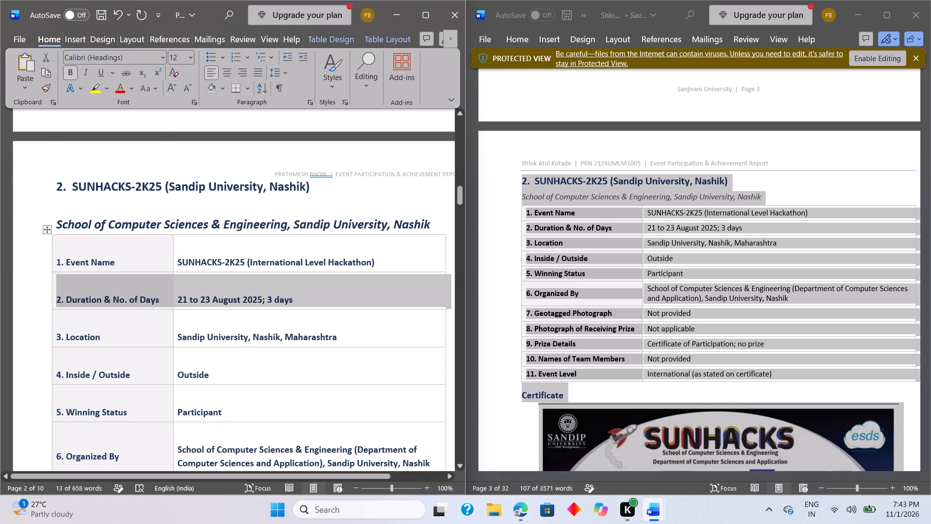
drag(37, 215, 98, 338)
scroll(99, 353, down, 14)
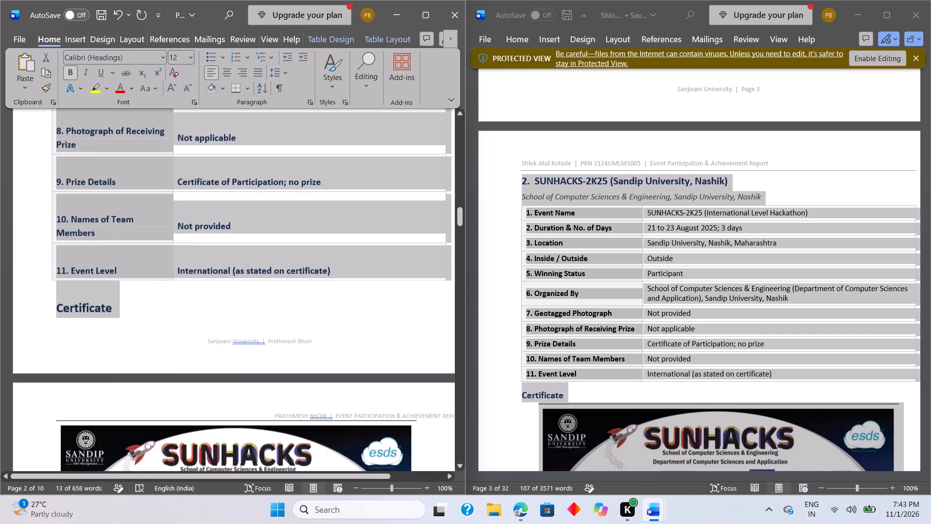
drag(98, 338, 108, 317)
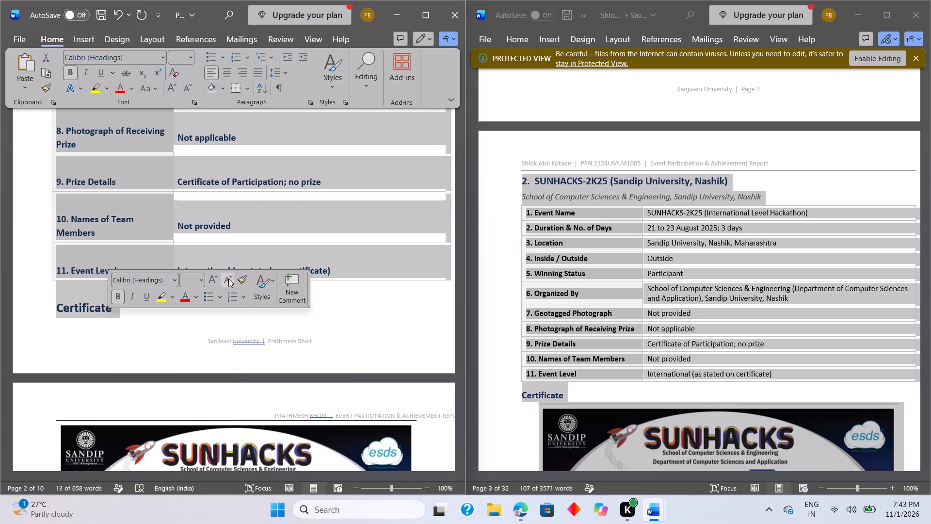
click(225, 279)
click(225, 279)
click(225, 279)
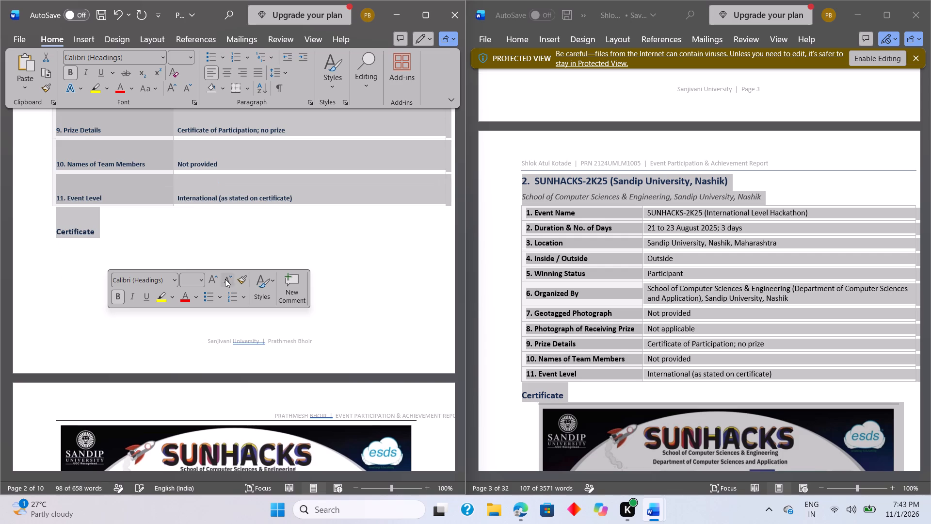
Undo all the font-size reductions and the paste of the SUNHACKS-2K25 section before the Introduction to Python heading.
click(225, 279)
scroll(220, 279, up, 10)
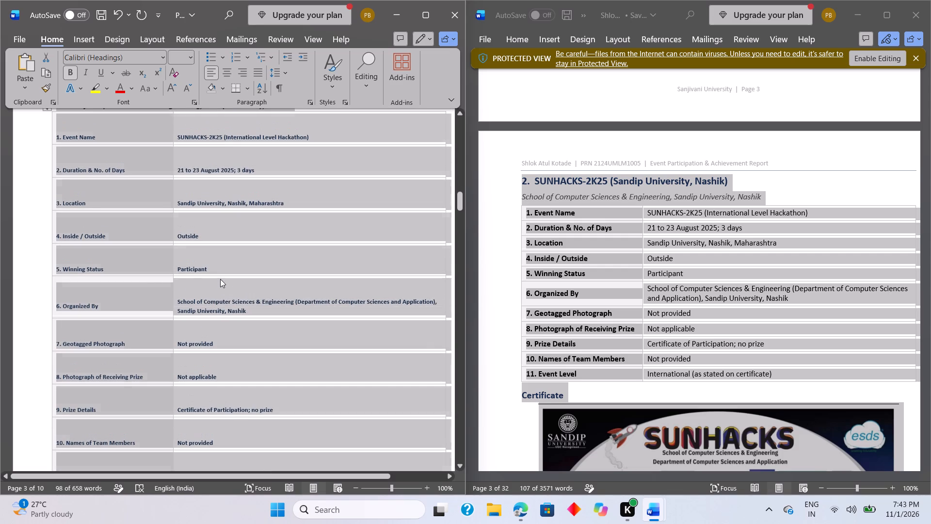
key(ctrl+z)
key(ctrl+z)
key(ctrl+z)
key(ctrl+z)
key(ctrl+z)
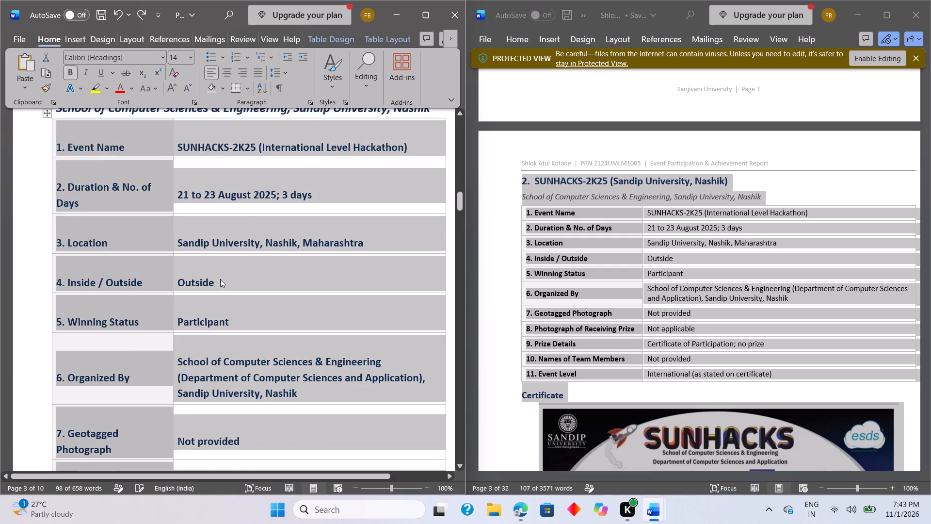
key(ctrl+z)
key(ctrl+z)
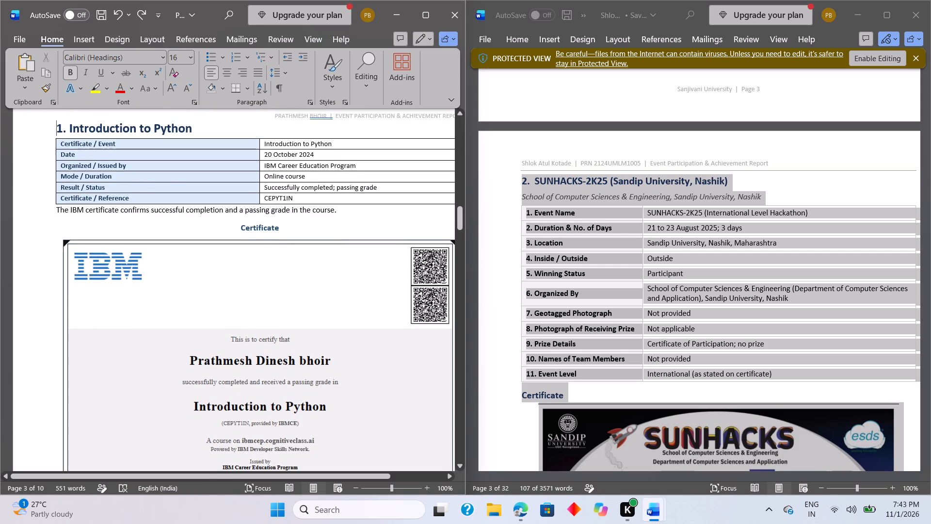
Review the end of the summary table and the layout of the Introduction to Python and Predictive Modeling certificate sections.
scroll(102, 268, up, 3)
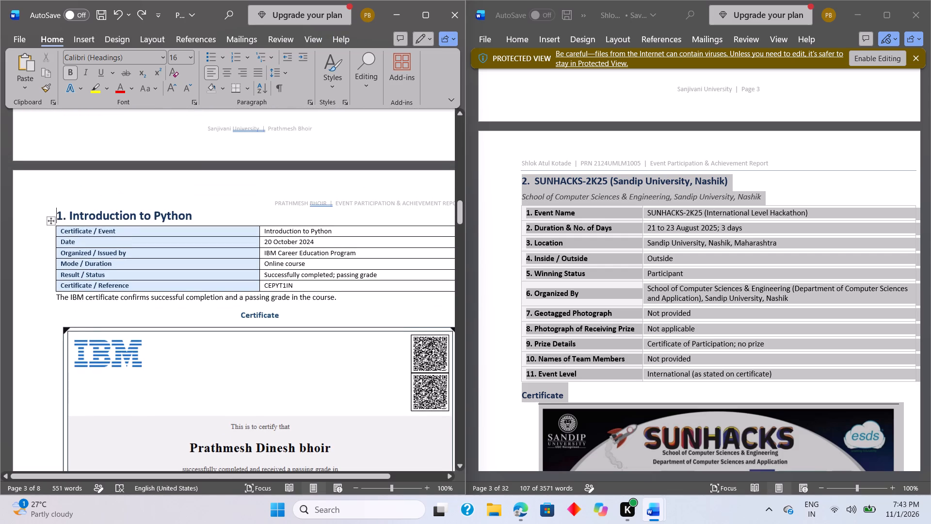
scroll(144, 237, down, 1)
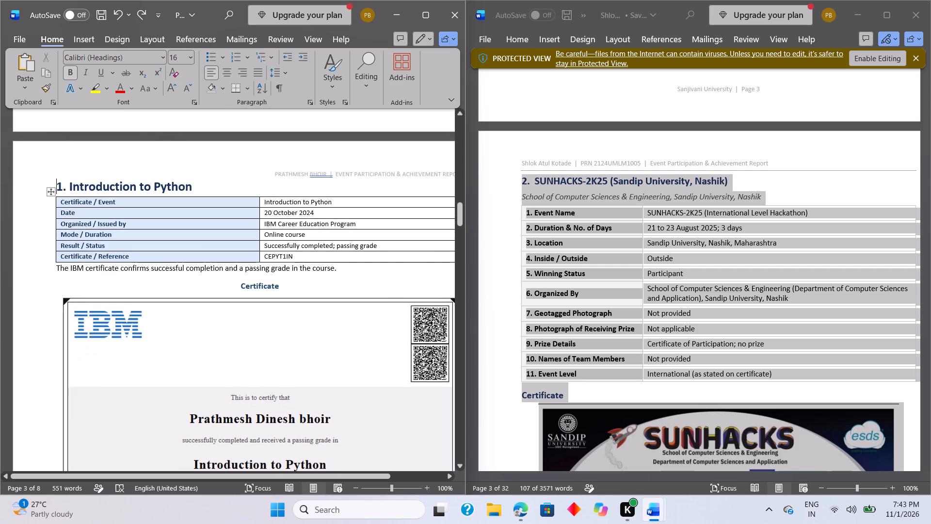
scroll(144, 237, up, 1)
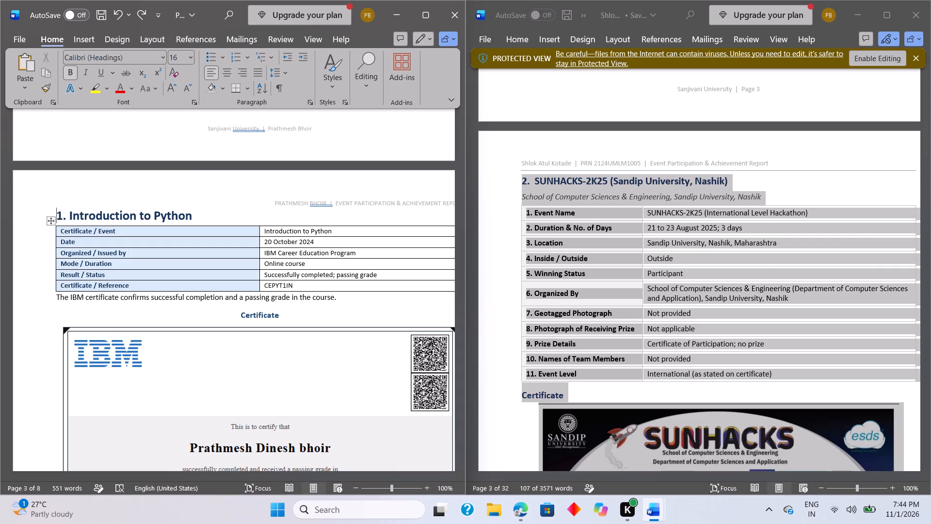
scroll(144, 237, up, 13)
scroll(144, 237, down, 4)
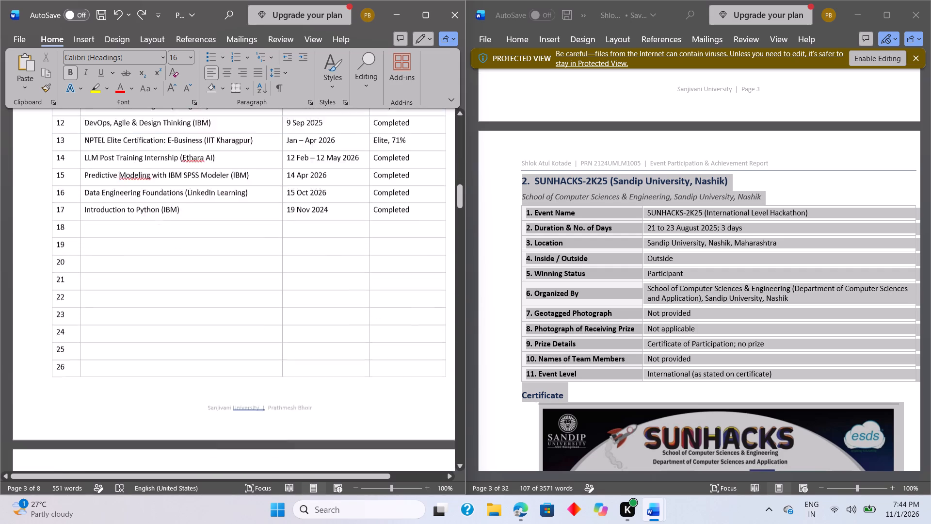
scroll(144, 237, down, 20)
scroll(144, 237, down, 17)
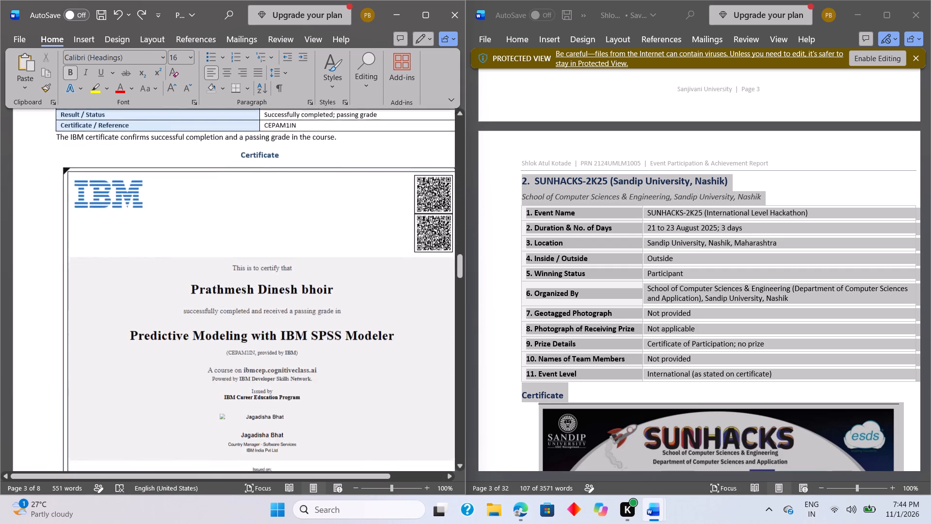
scroll(144, 238, down, 16)
scroll(144, 238, down, 6)
scroll(144, 238, up, 20)
scroll(144, 238, up, 1)
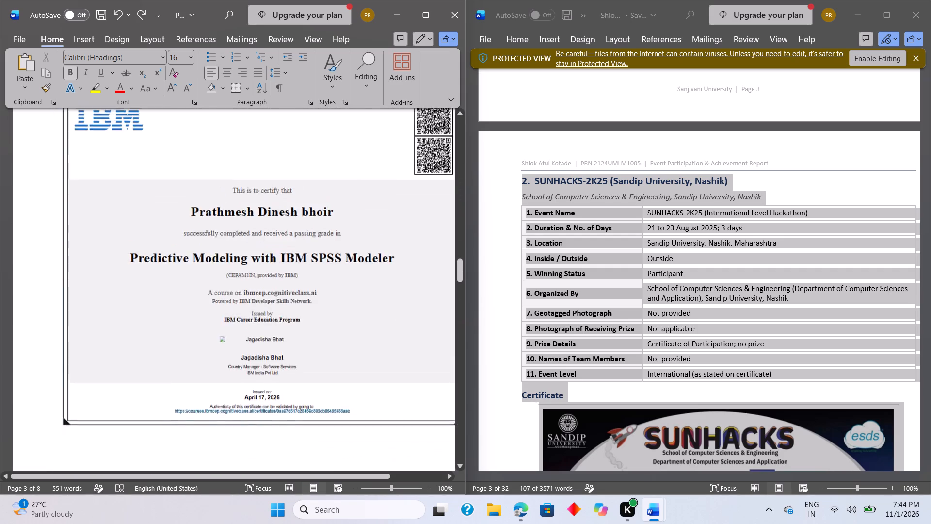
scroll(144, 238, up, 20)
scroll(144, 238, up, 11)
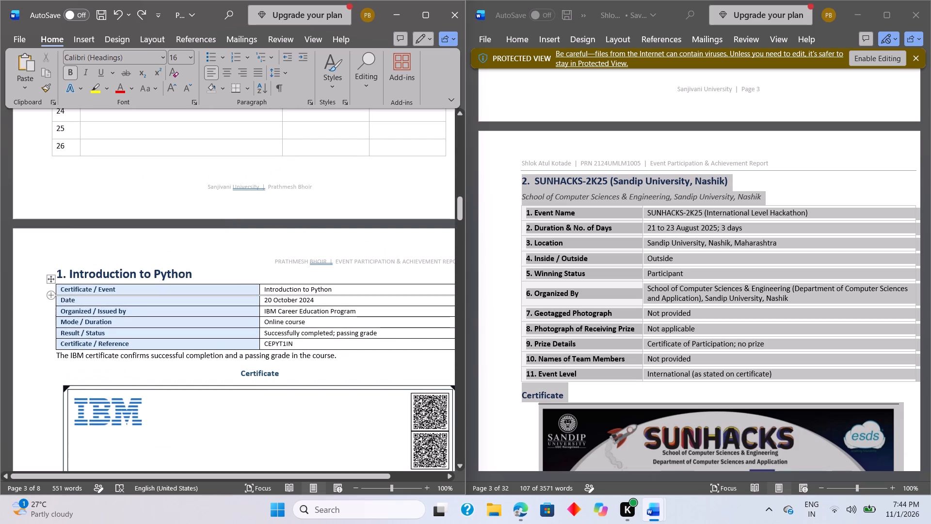
Duplicate the Introduction to Python heading, details table, closing sentence and Certificate heading directly before the original section.
drag(42, 267, 67, 302)
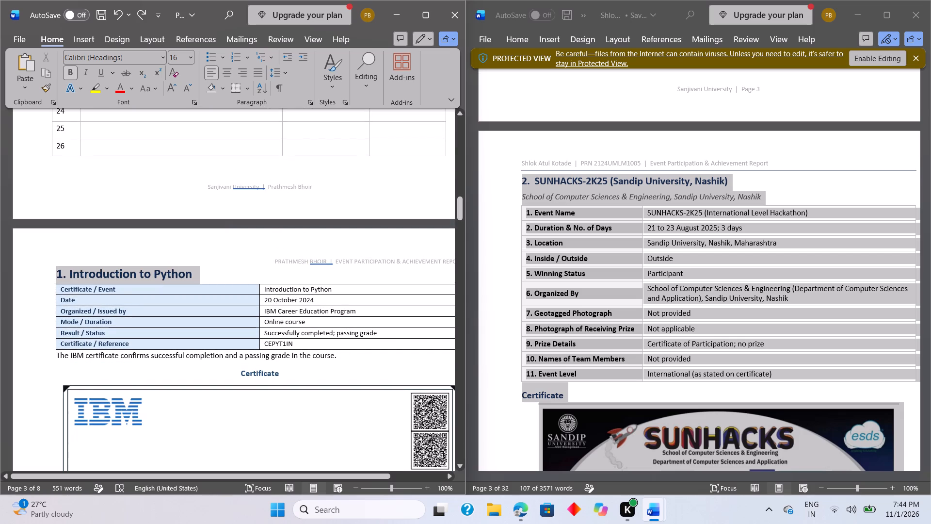
drag(67, 302, 96, 368)
right_click(89, 293)
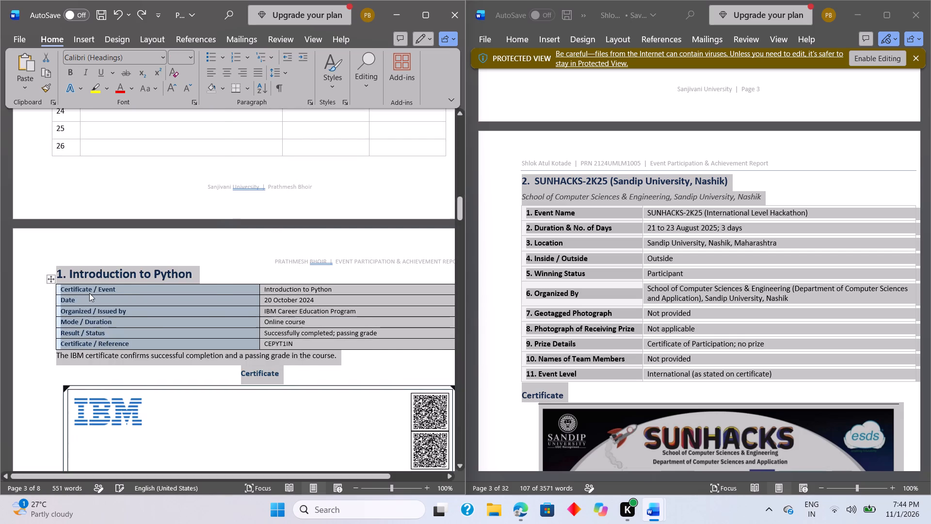
click(125, 75)
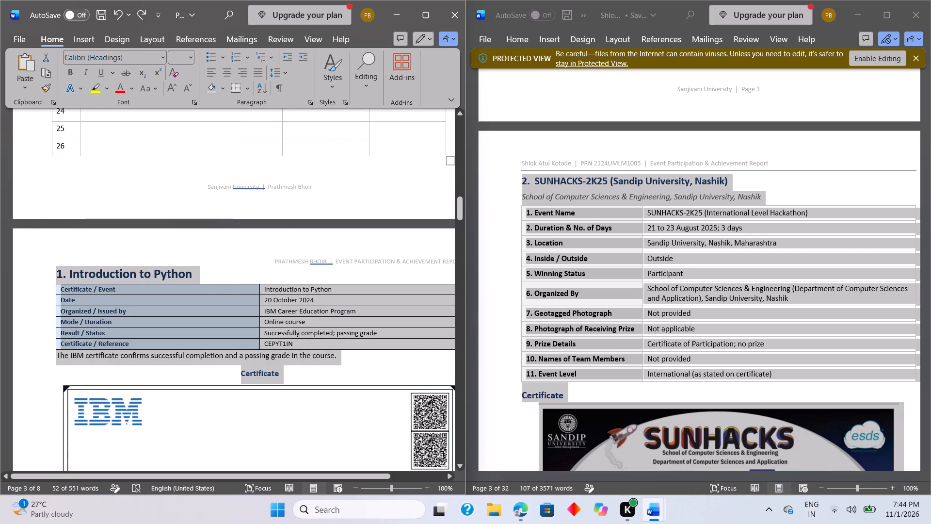
click(17, 266)
click(44, 264)
click(53, 265)
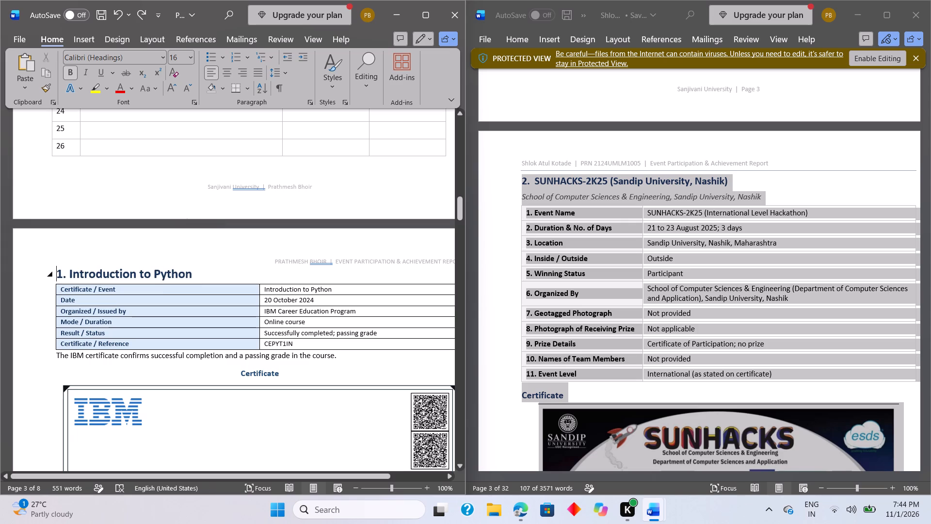
key(ctrl+v)
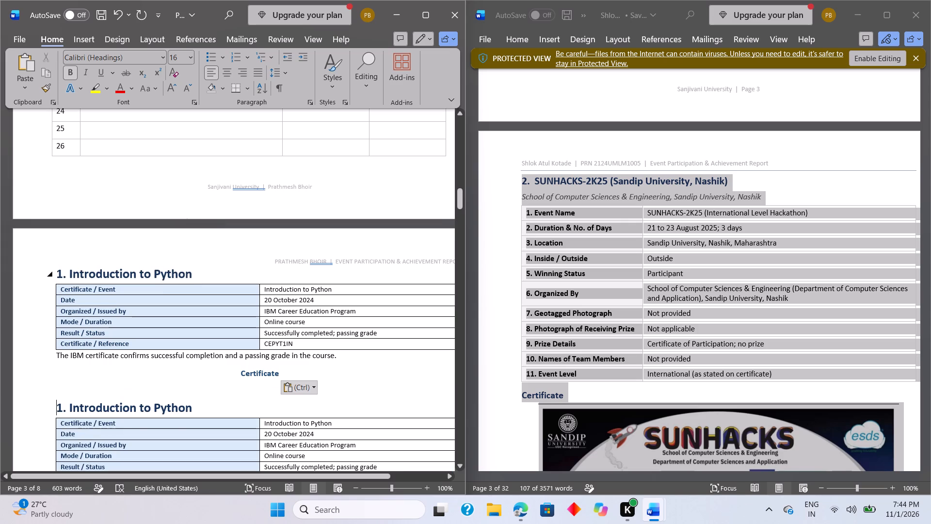
Replace the first duplicated heading with the reference report's "2. SUNHACKS-2K25 (Sandip University, Nashik)" and remove the extra line beneath it.
scroll(72, 272, up, 1)
scroll(72, 272, down, 1)
scroll(746, 287, down, 1)
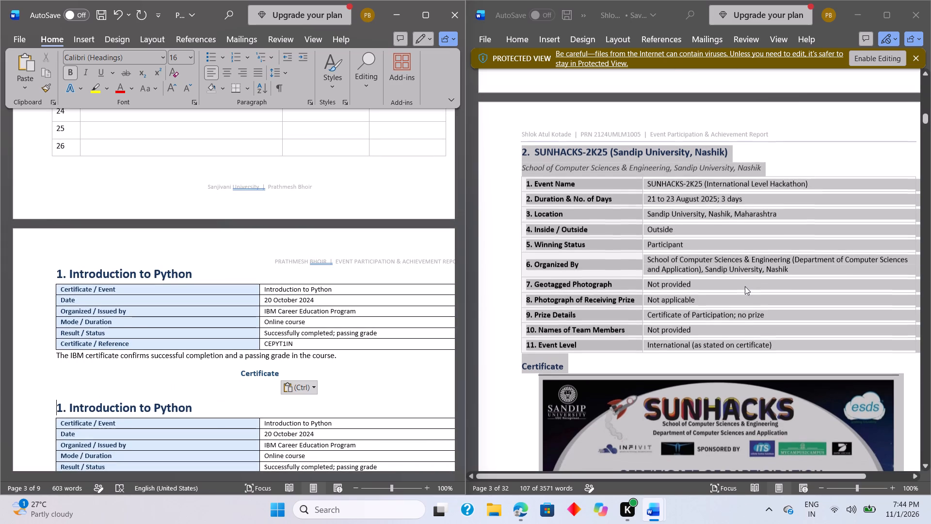
click(645, 154)
drag(740, 147, 588, 155)
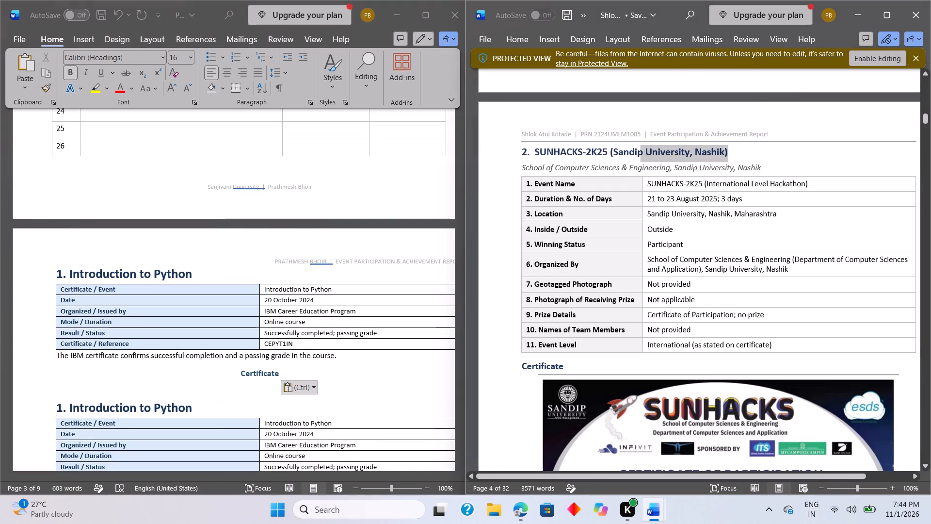
drag(588, 155, 510, 155)
key(ctrl+c)
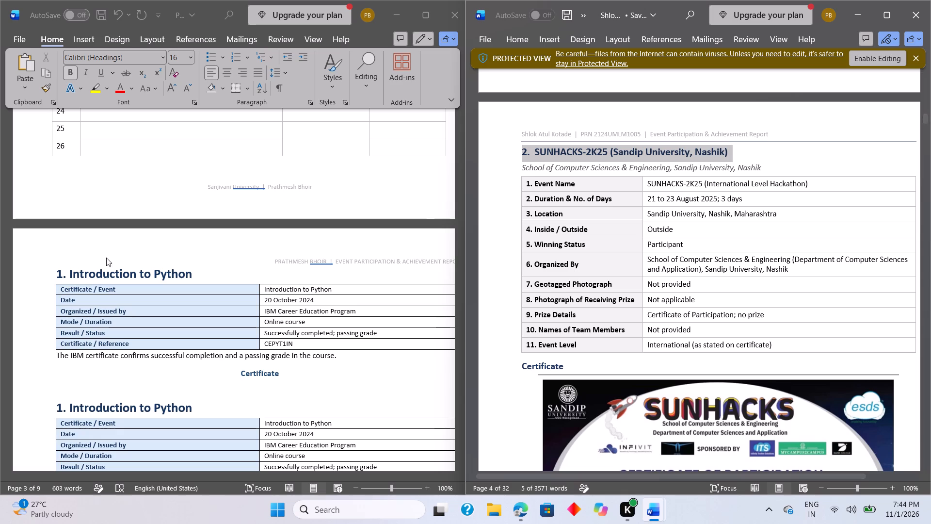
click(197, 269)
drag(196, 269, 132, 269)
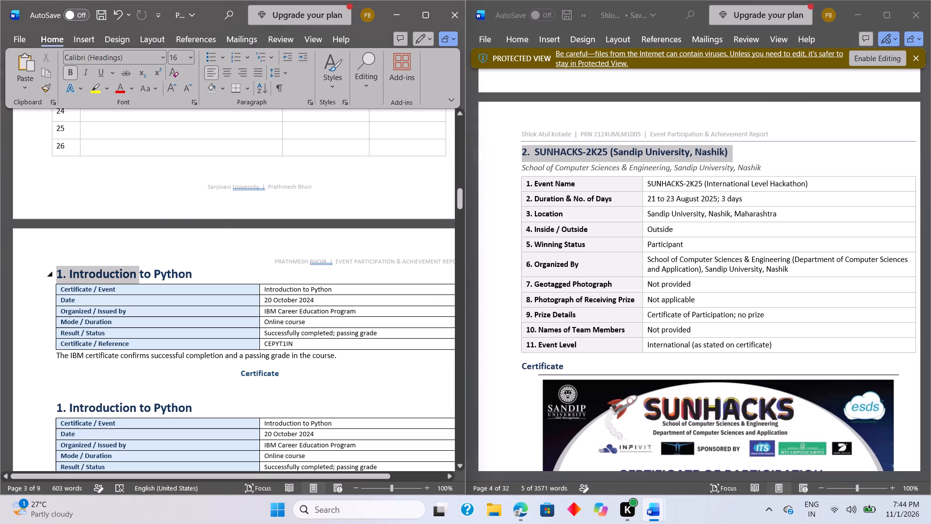
drag(132, 269, 187, 270)
key(Delete)
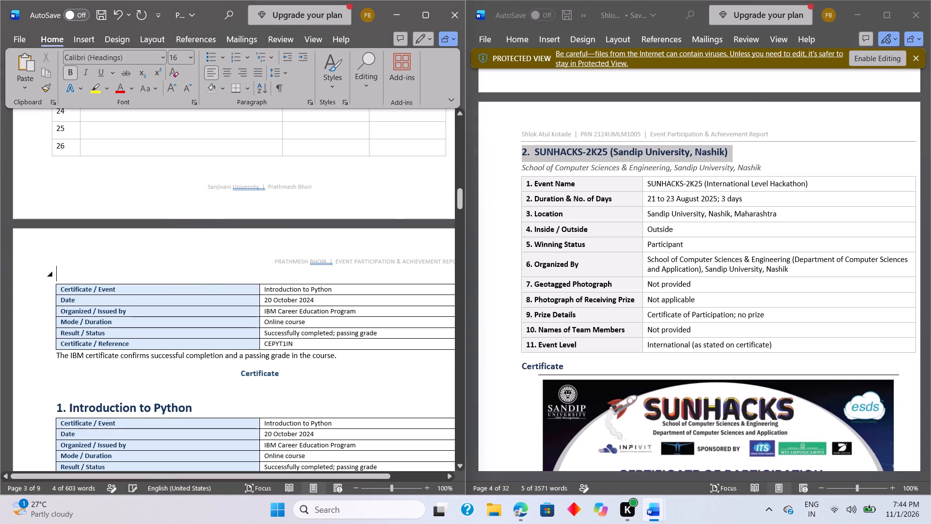
key(ctrl+v)
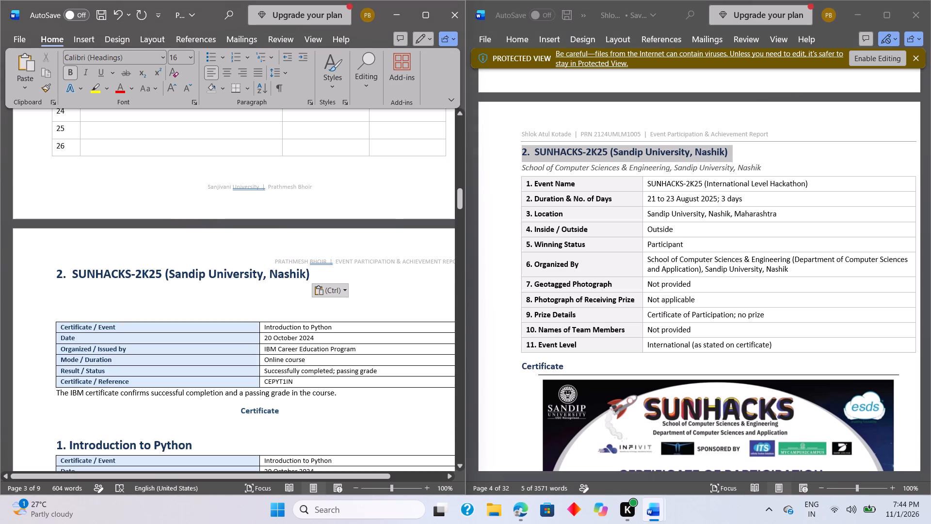
key(BackSpace)
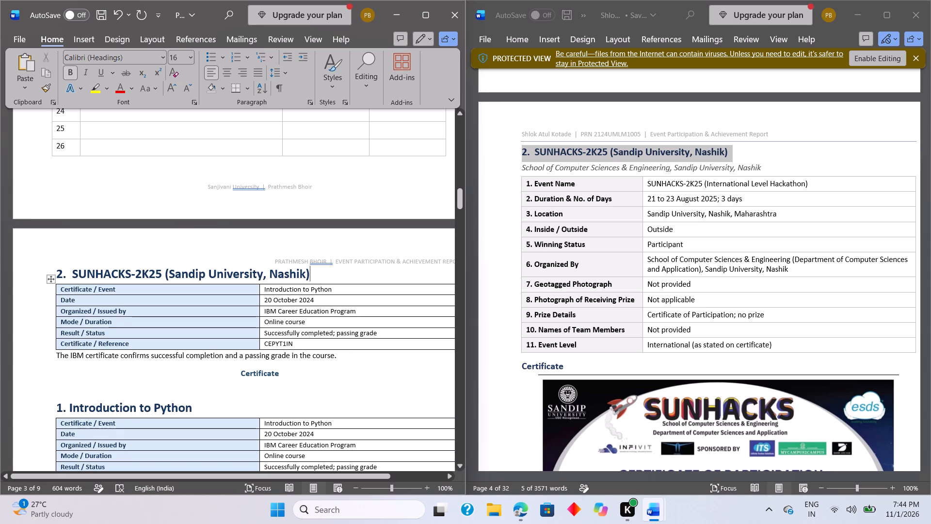
Replace the Certificate / Event value in the SUNHACKS table with "SUNHACKS-2K25 (International Level Hackathon)" copied from the reference report.
drag(352, 292, 279, 293)
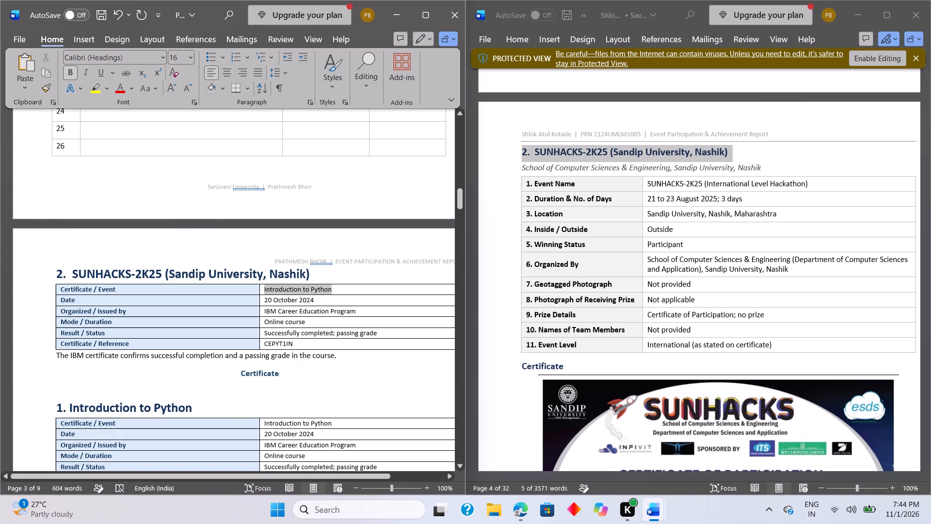
drag(279, 293, 270, 293)
key(Delete)
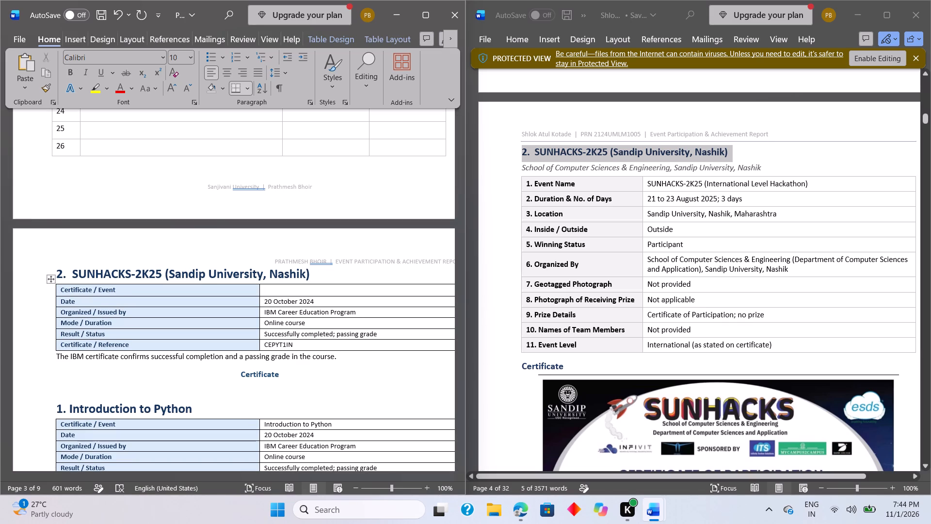
drag(833, 183, 664, 181)
drag(664, 181, 336, 292)
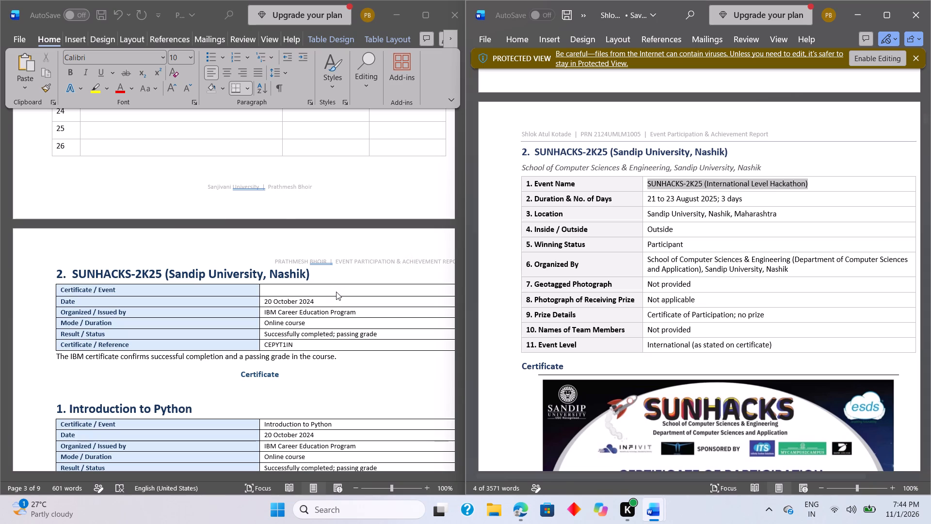
right_click(716, 185)
click(747, 223)
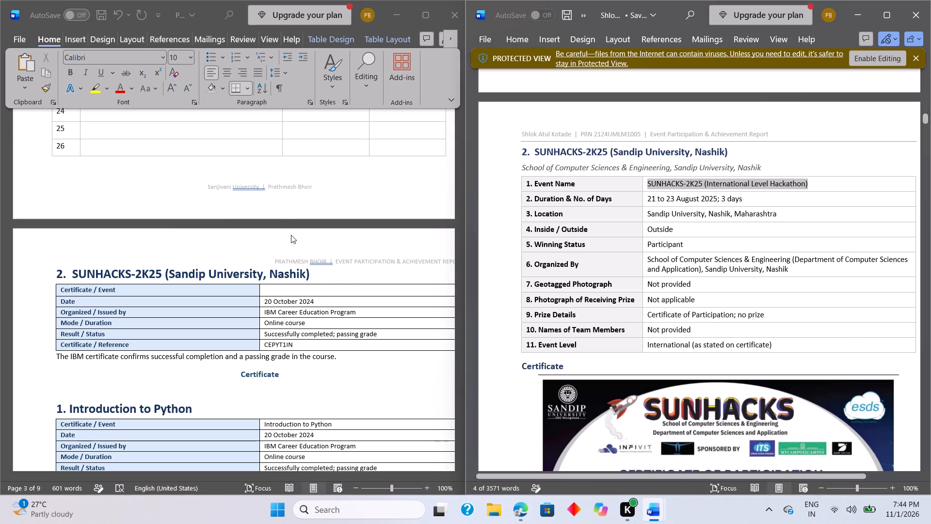
click(296, 295)
key(ctrl+v)
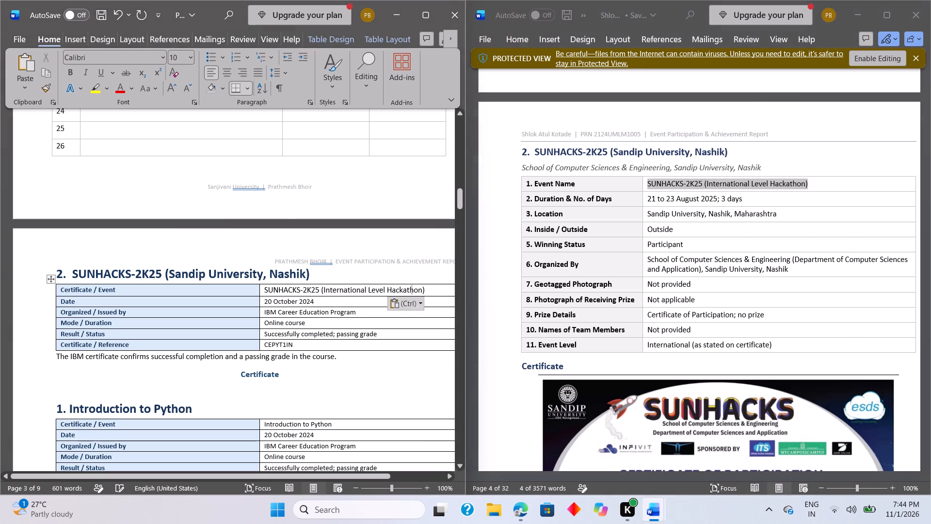
Replace the SUNHACKS table's Date value with "21 to 23 August 2025; 3 days" from the reference report, without an extra line.
click(327, 306)
drag(327, 306, 273, 305)
drag(273, 305, 269, 304)
key(Delete)
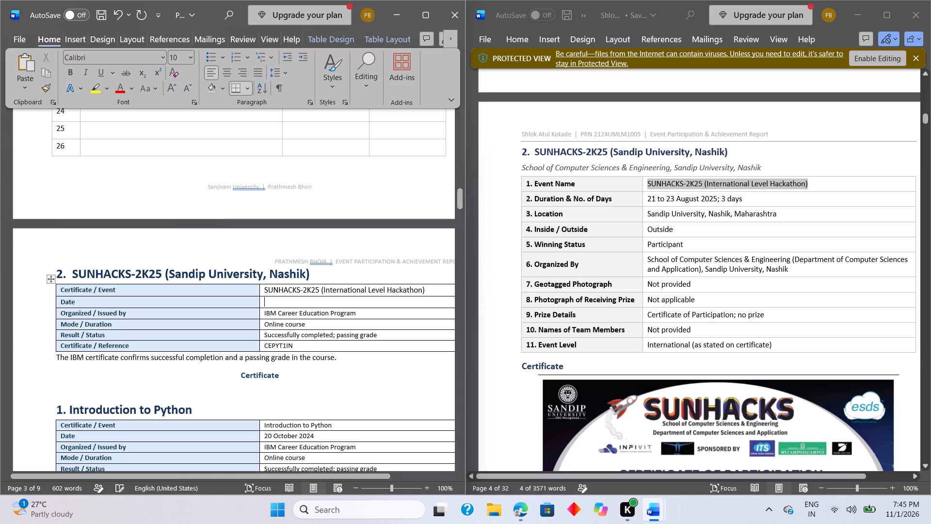
drag(763, 198, 652, 197)
key(ctrl+c)
click(302, 297)
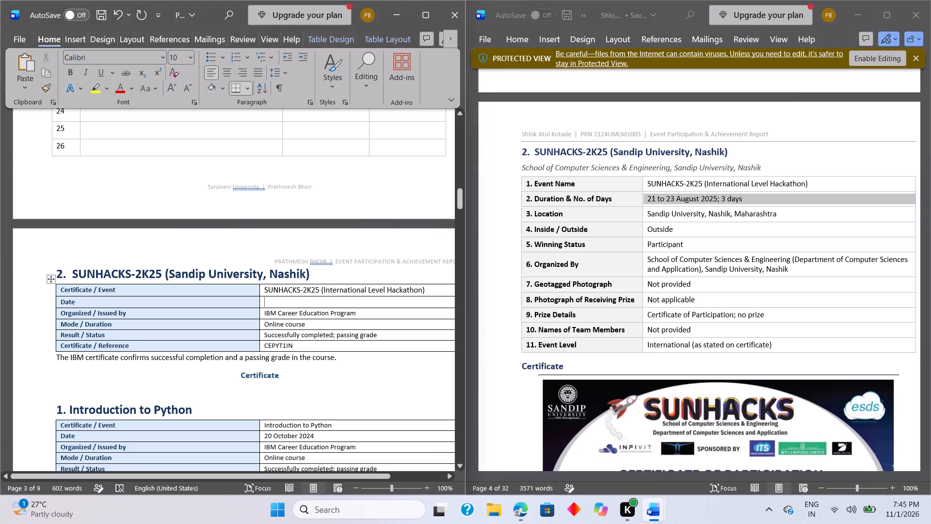
key(ctrl+v)
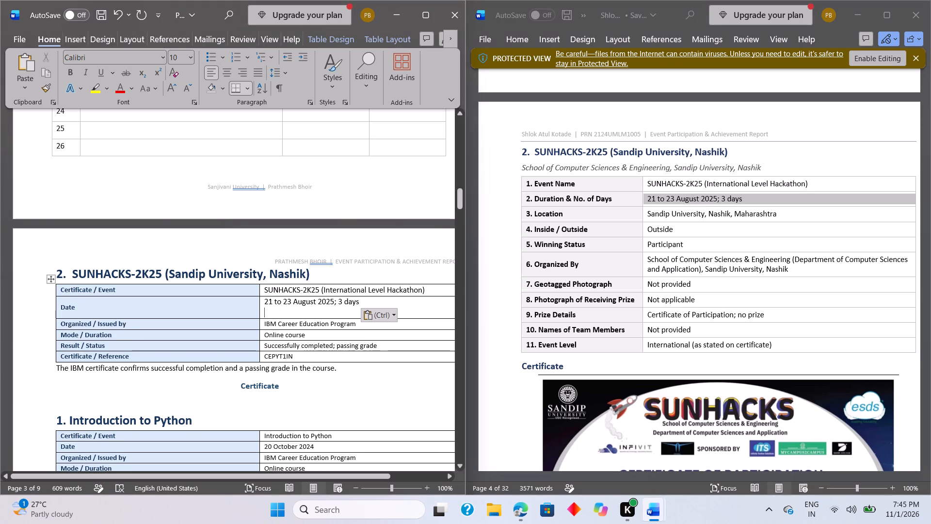
key(BackSpace)
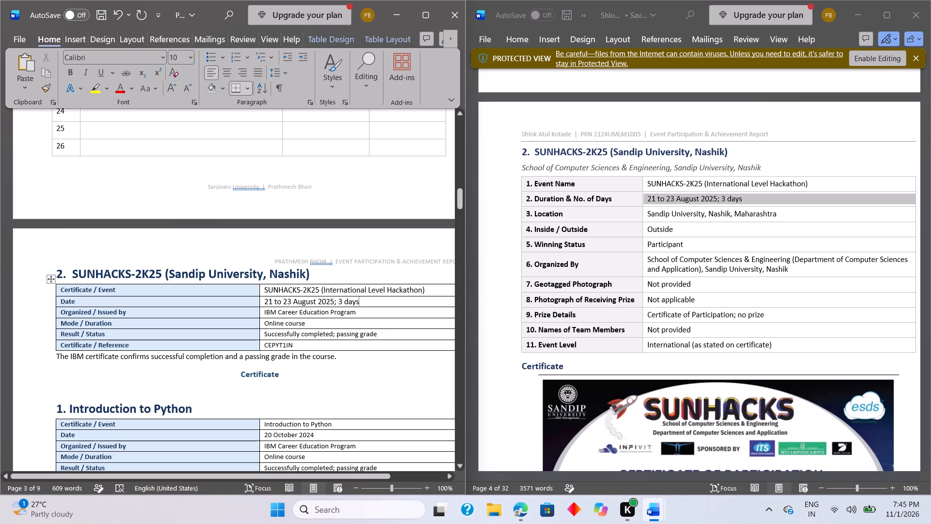
Clear the SUNHACKS table's values from Organized / Issued by through Certificate / Reference.
drag(264, 310, 286, 344)
key(Delete)
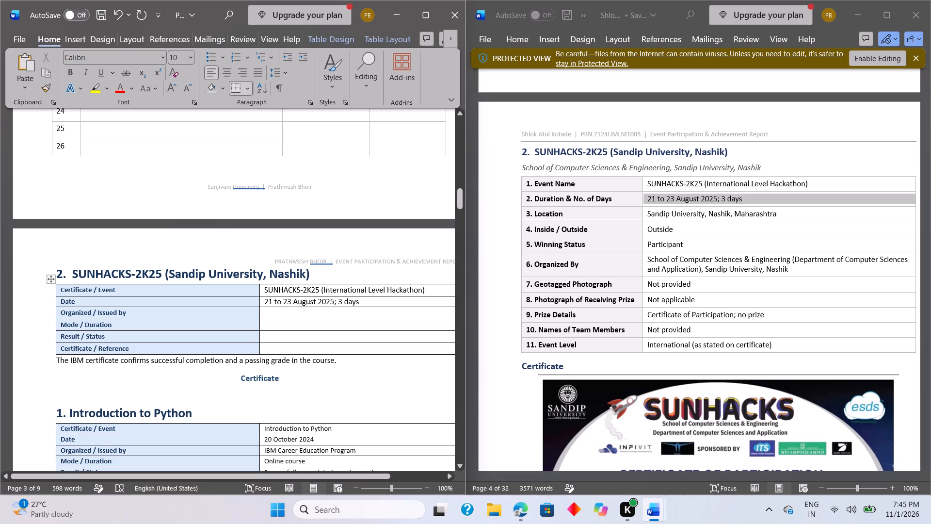
Copy the reference report's location "Sandip University, Nashik, Maharashtra" into the SUNHACKS table's Organized / Issued by row.
drag(788, 213, 658, 214)
right_click(658, 214)
click(693, 228)
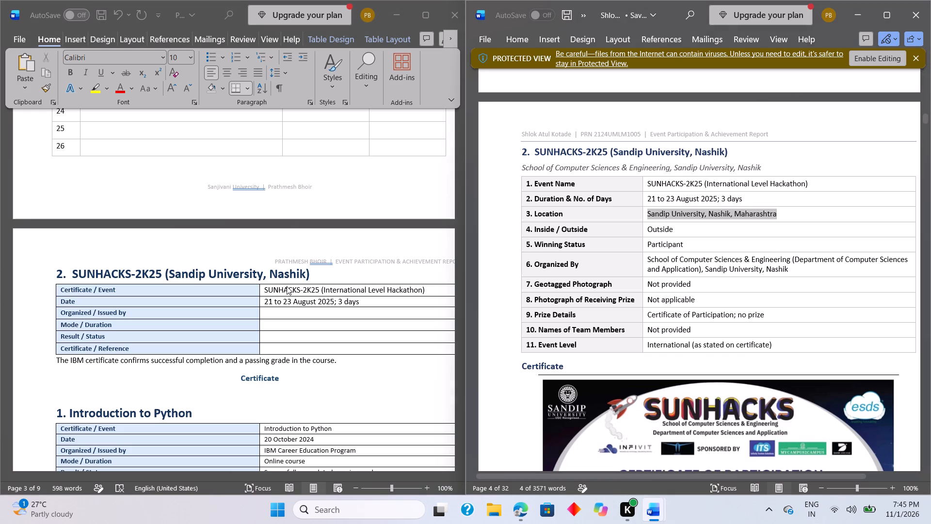
click(292, 309)
ctrl+click(292, 316)
key(ctrl+v)
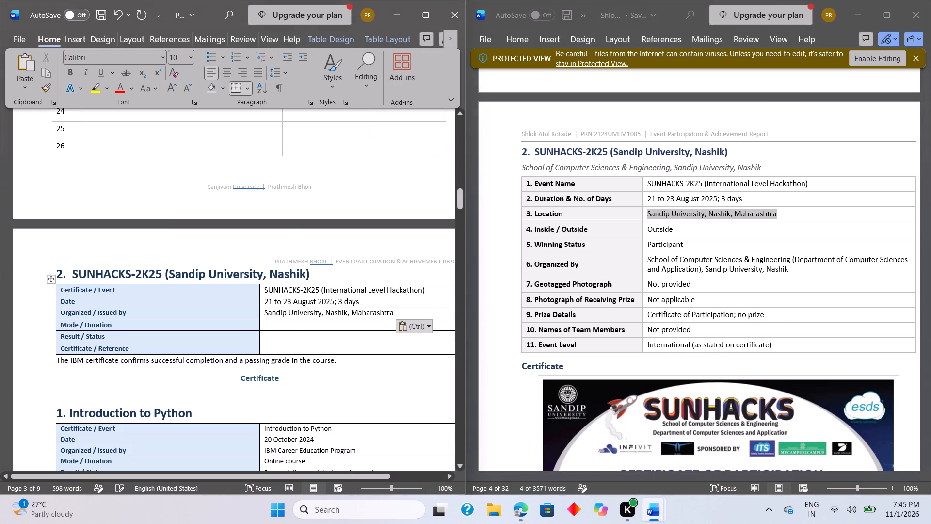
Enable editing of the reference report and place its window beside the participation report.
click(868, 64)
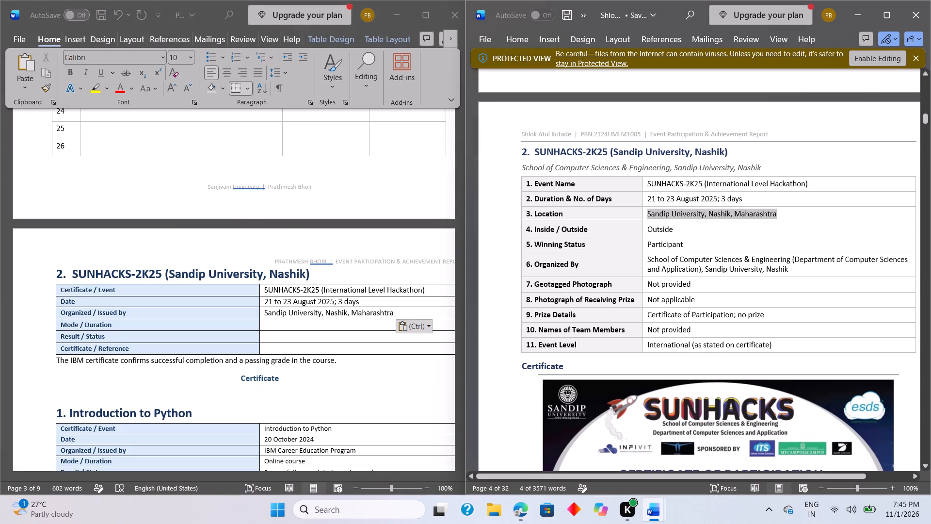
click(889, 59)
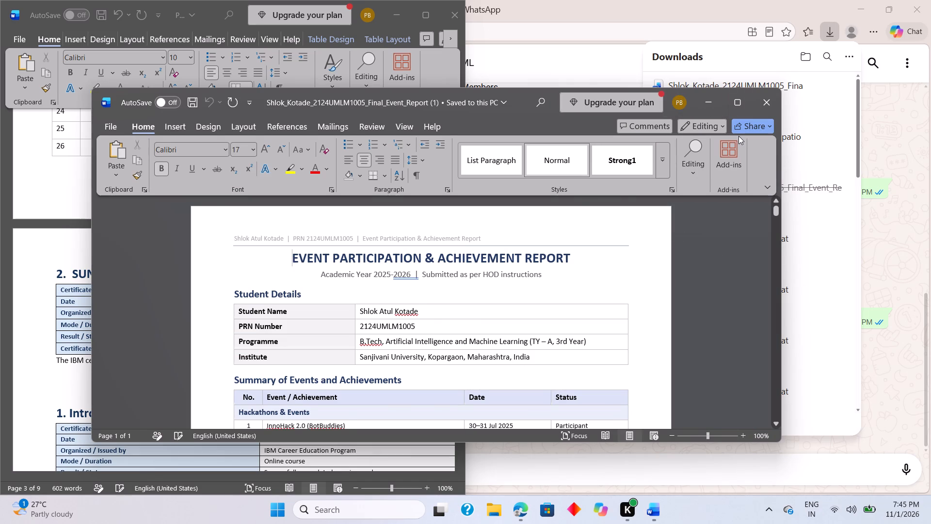
key(super+Right)
Move the Winning Status value "Participant" from the reference report's SUNHACKS section into the Result / Status row of the SUNHACKS table.
scroll(829, 283, down, 10)
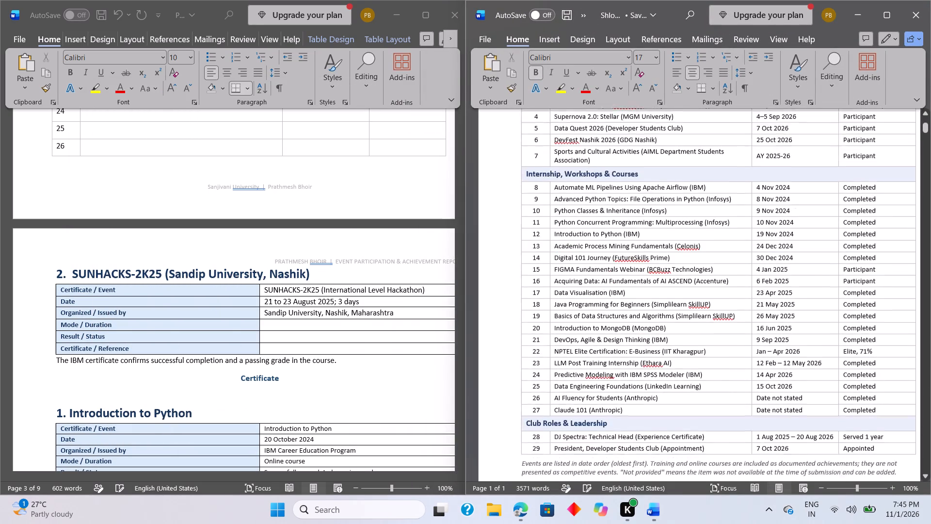
scroll(830, 285, down, 11)
scroll(830, 289, down, 20)
scroll(830, 289, down, 3)
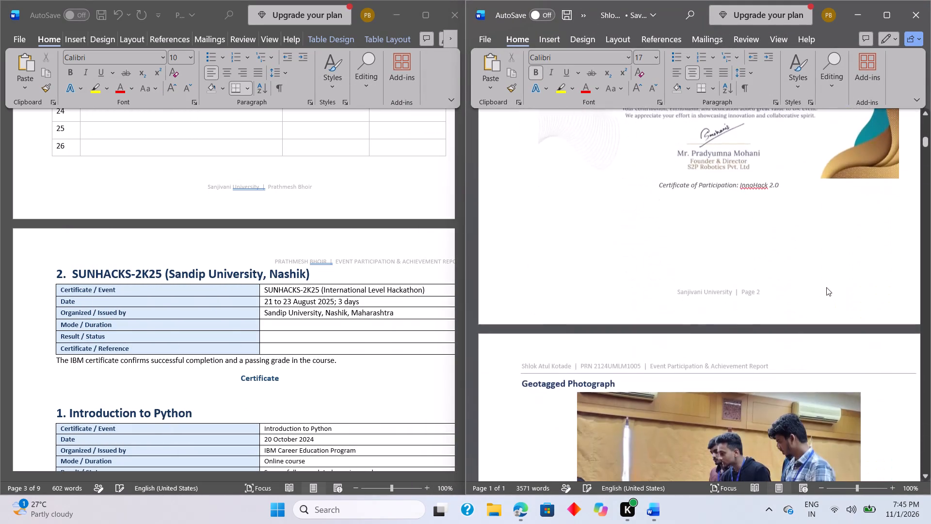
scroll(826, 287, down, 20)
scroll(778, 291, down, 8)
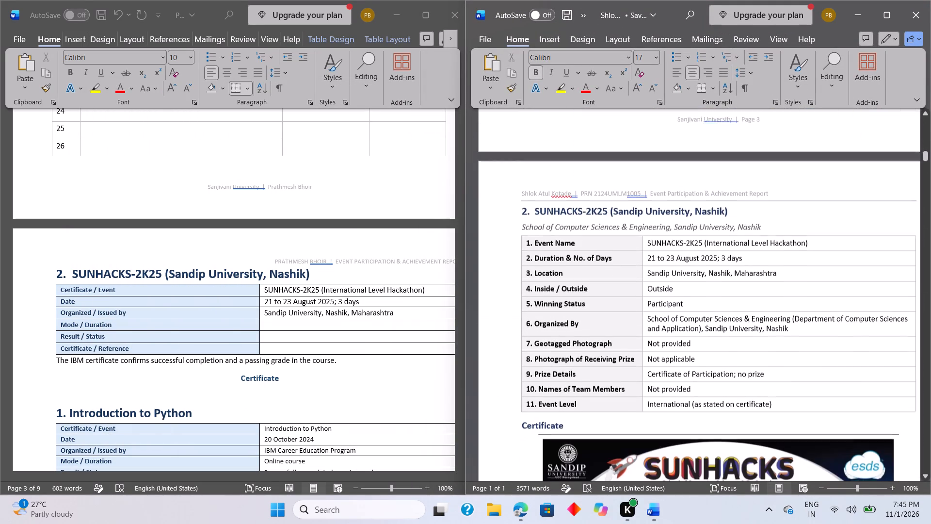
scroll(778, 291, down, 4)
scroll(778, 291, up, 3)
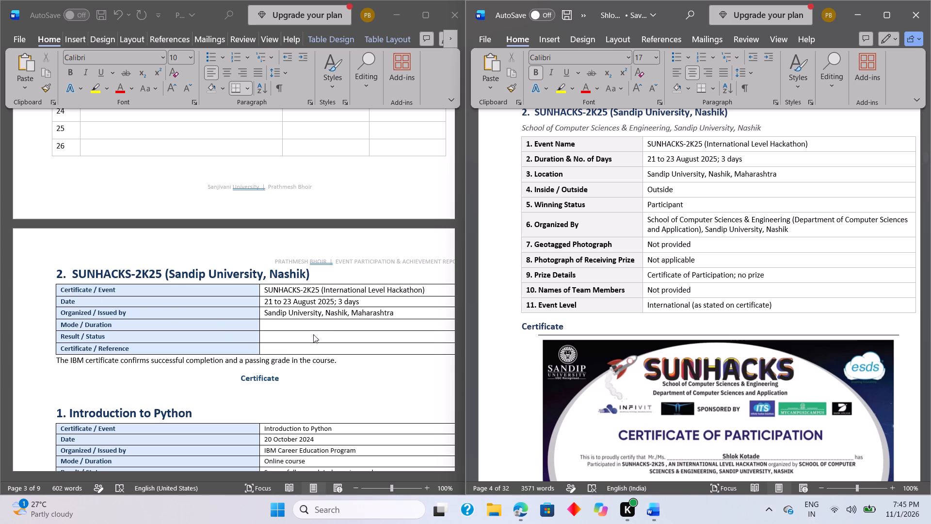
click(313, 321)
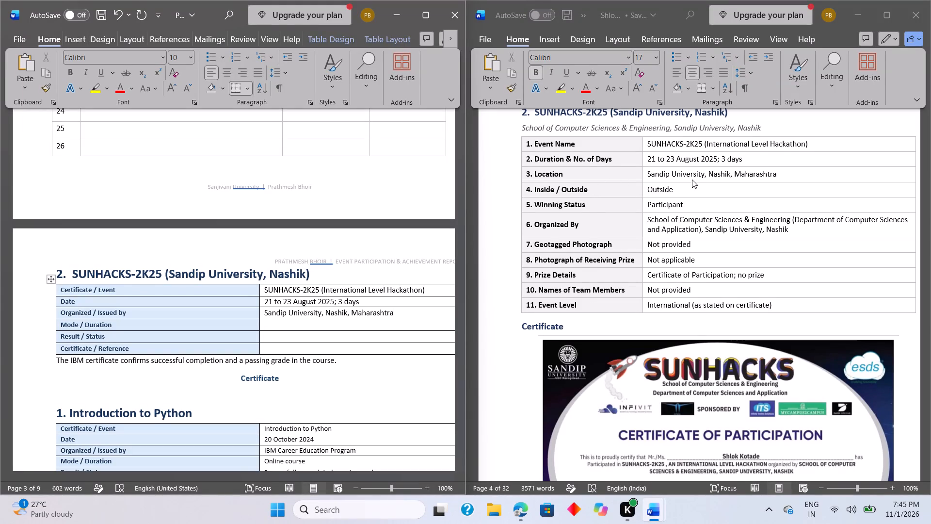
drag(689, 201, 653, 206)
drag(648, 206, 685, 202)
drag(669, 204, 401, 327)
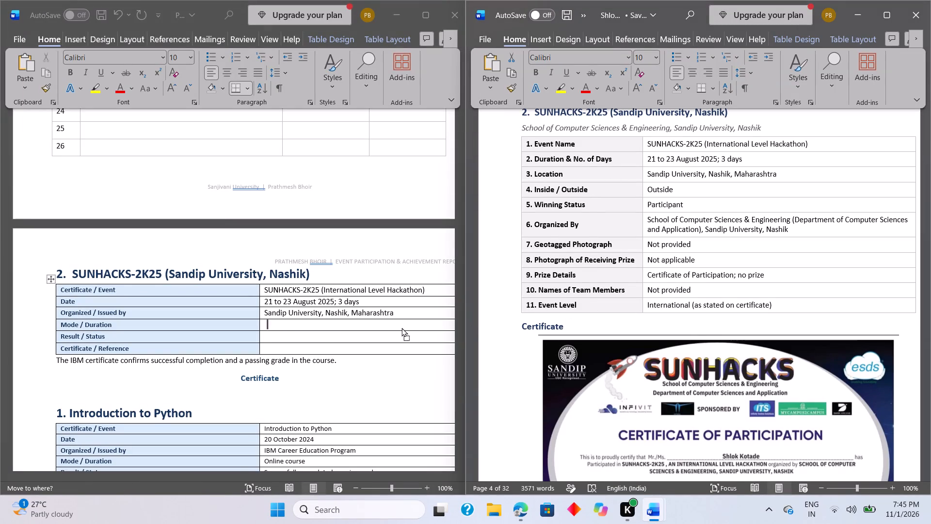
drag(401, 327, 319, 335)
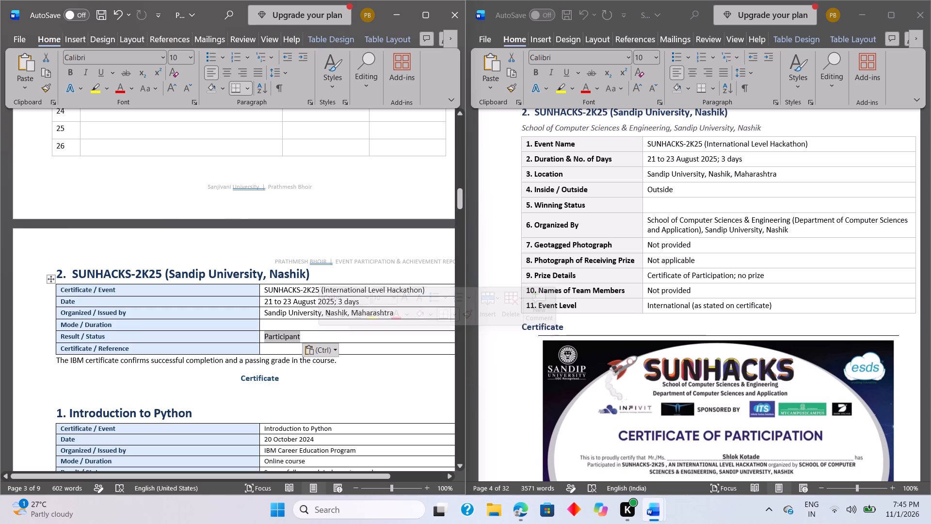
Move the Prize Details value "Certificate of Participation; no prize" from the reference report into the SUNHACKS table's Certificate / Reference row.
click(282, 349)
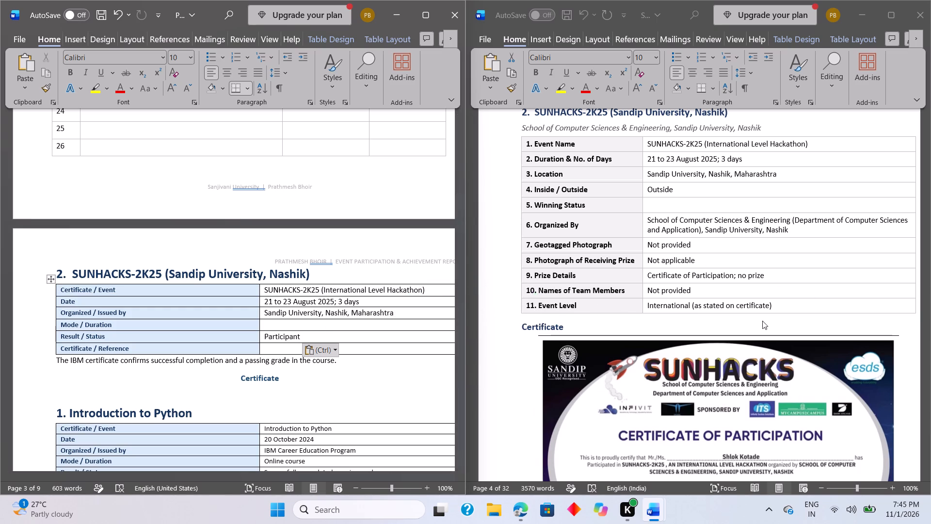
drag(644, 270, 784, 282)
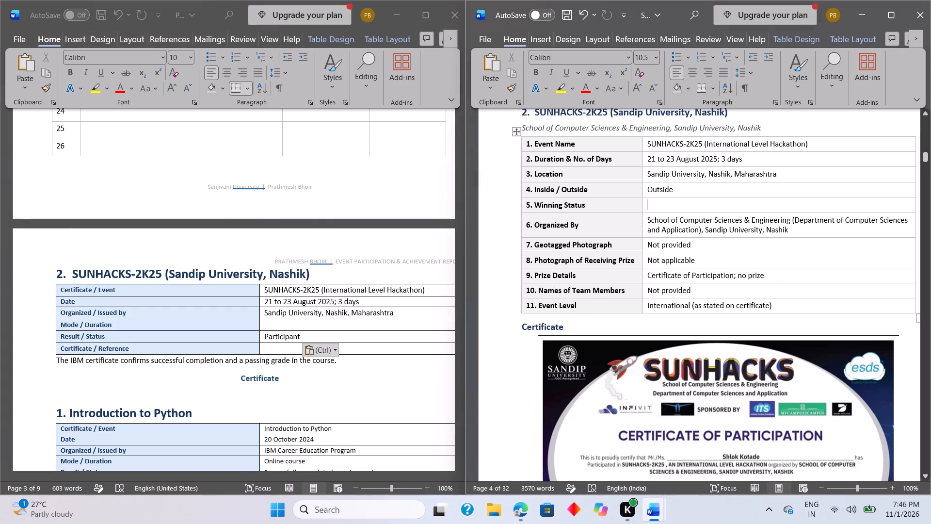
drag(781, 280, 661, 274)
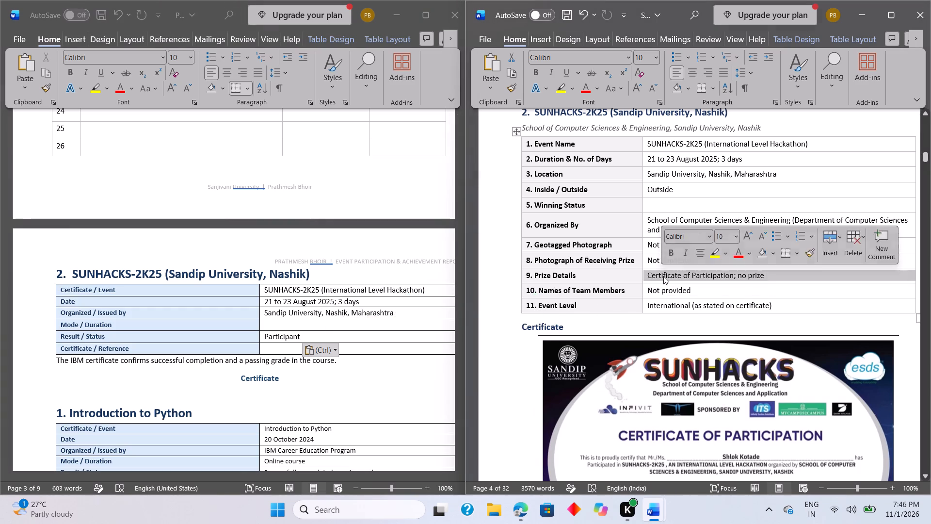
drag(663, 276, 286, 344)
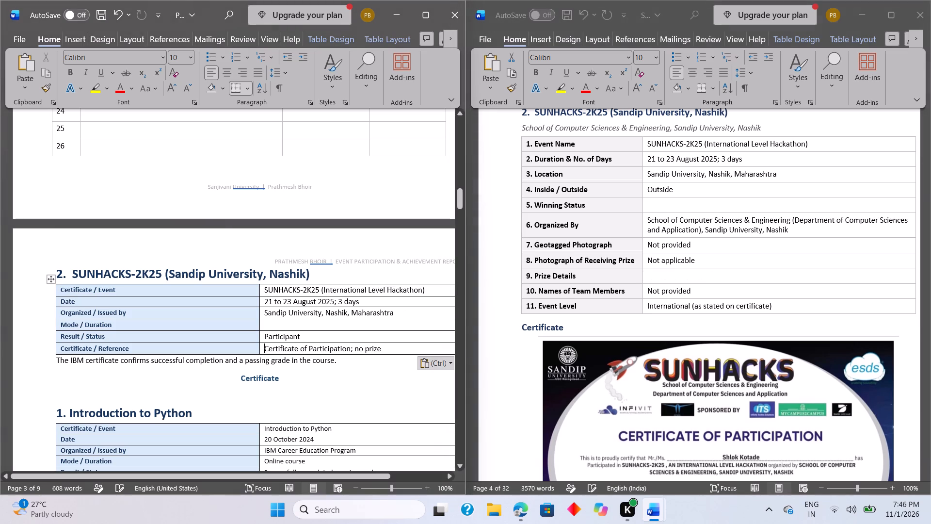
Delete the "Mode / Duration" label from the SUNHACKS table, leaving that label cell empty.
click(286, 320)
click(286, 325)
click(124, 325)
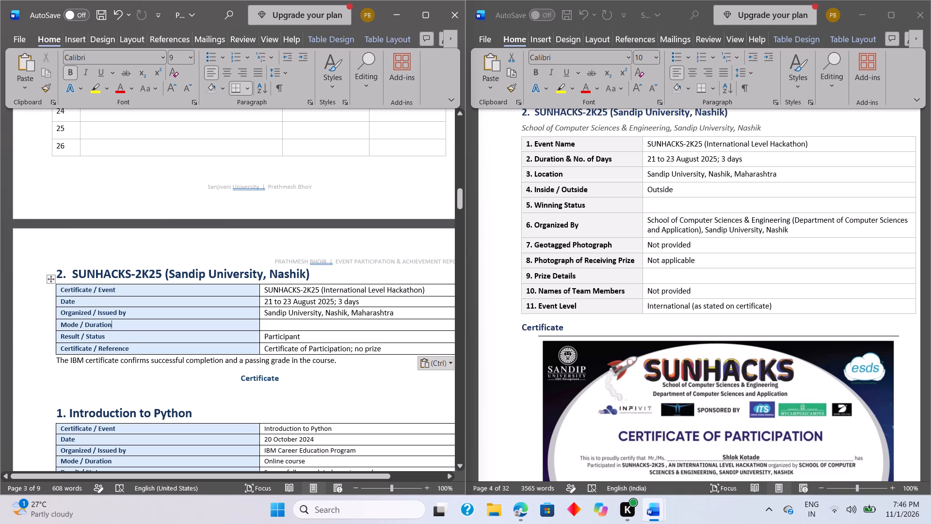
key(BackSpace)
key(BackSpace)
key(BackSpace)
key(BackSpace)
key(BackSpace)
key(BackSpace)
key(BackSpace)
key(BackSpace)
key(BackSpace)
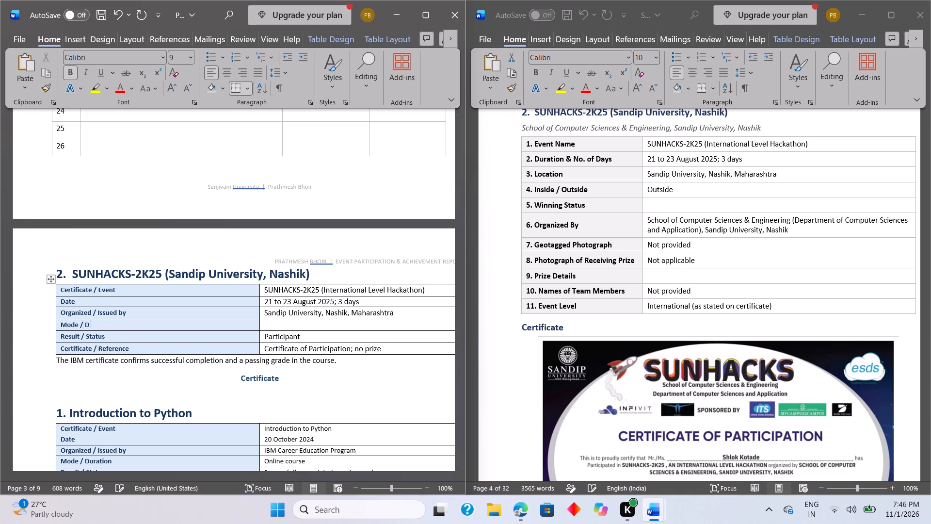
key(BackSpace)
key(BackSpace)
key(BackSpace)
key(BackSpace)
key(BackSpace)
key(BackSpace)
key(BackSpace)
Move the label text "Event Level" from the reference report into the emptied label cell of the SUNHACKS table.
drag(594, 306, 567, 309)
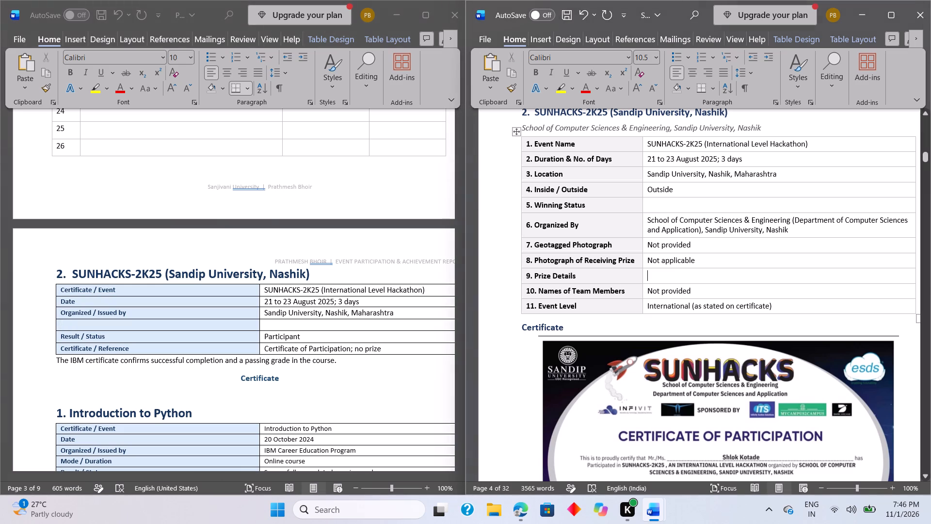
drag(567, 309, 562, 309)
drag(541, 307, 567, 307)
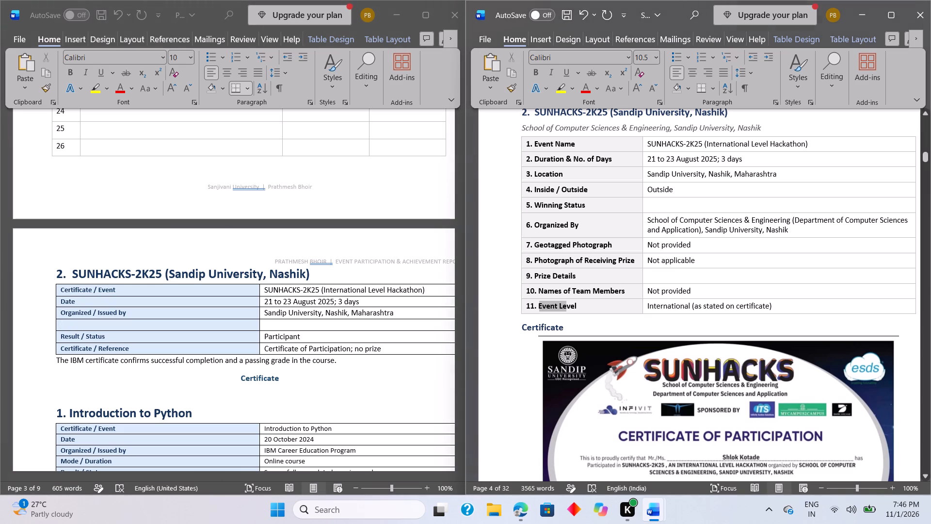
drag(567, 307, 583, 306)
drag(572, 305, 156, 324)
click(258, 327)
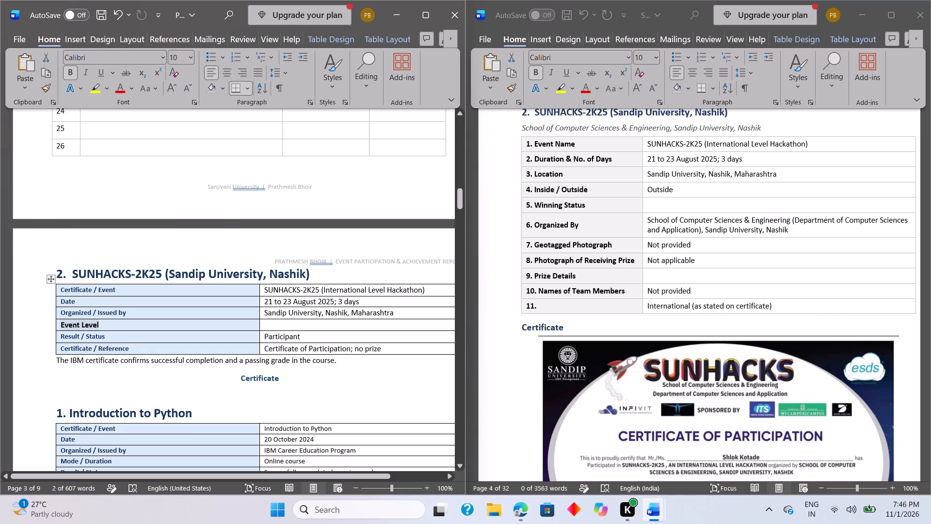
Replace the label brought over from the reference report with "Event level" written directly in the SUNHACKS table's cell.
click(206, 328)
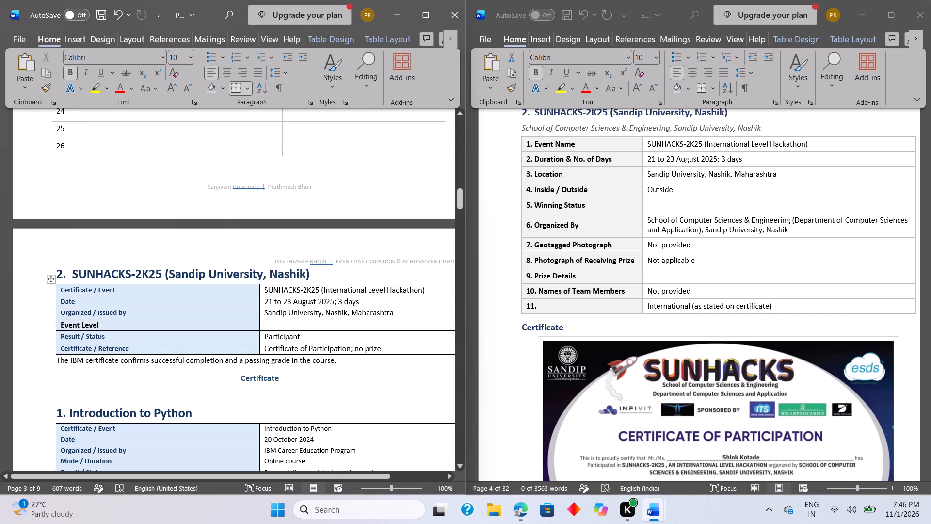
key(BackSpace)
key(BackSpace)
key(BackSpace)
key(BackSpace)
key(BackSpace)
key(BackSpace)
key(BackSpace)
key(BackSpace)
key(BackSpace)
key(BackSpace)
key(BackSpace)
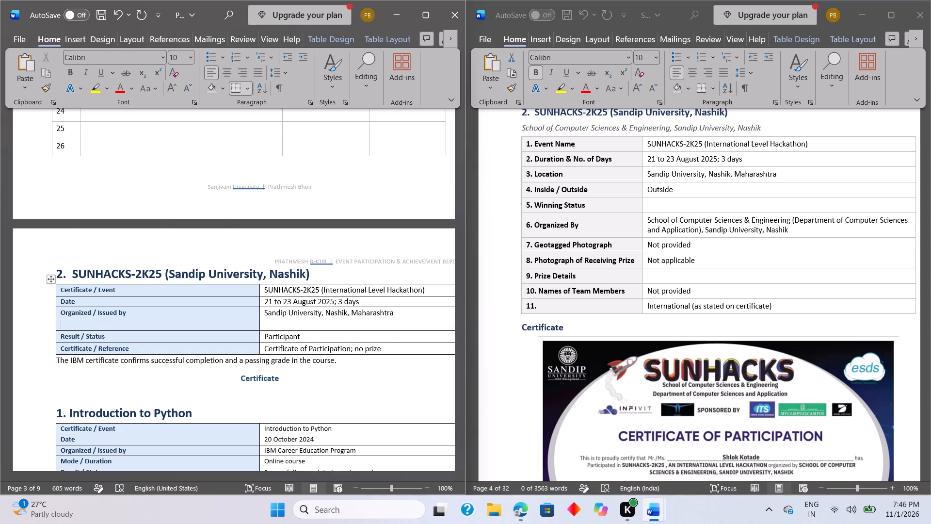
key(shift+e)
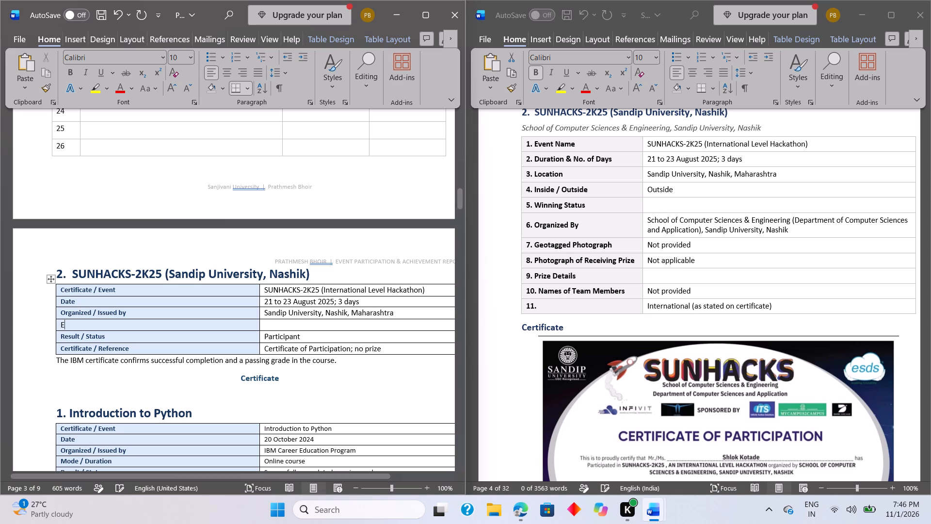
text(vent level)
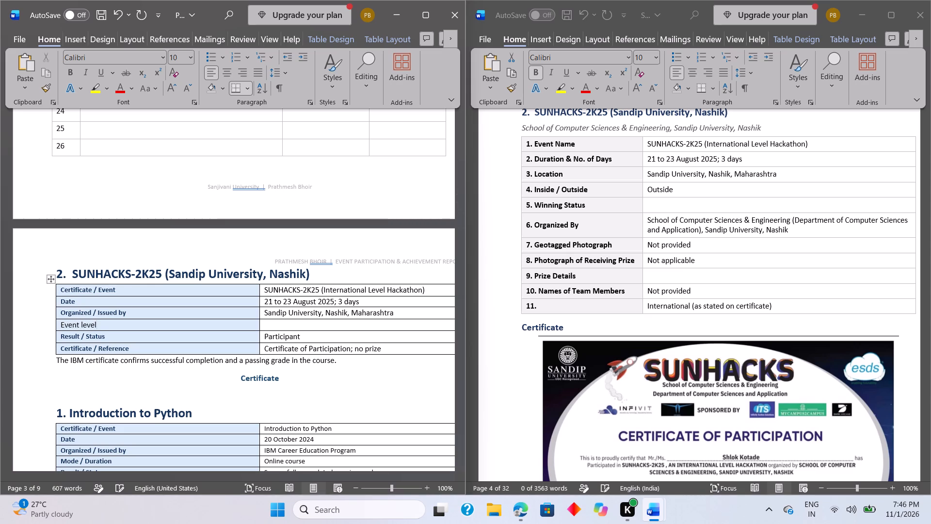
Move "International (as stated on certificate)" from the reference report into the SUNHACKS table's Event level row.
click(312, 323)
drag(648, 305, 775, 302)
drag(781, 302, 669, 303)
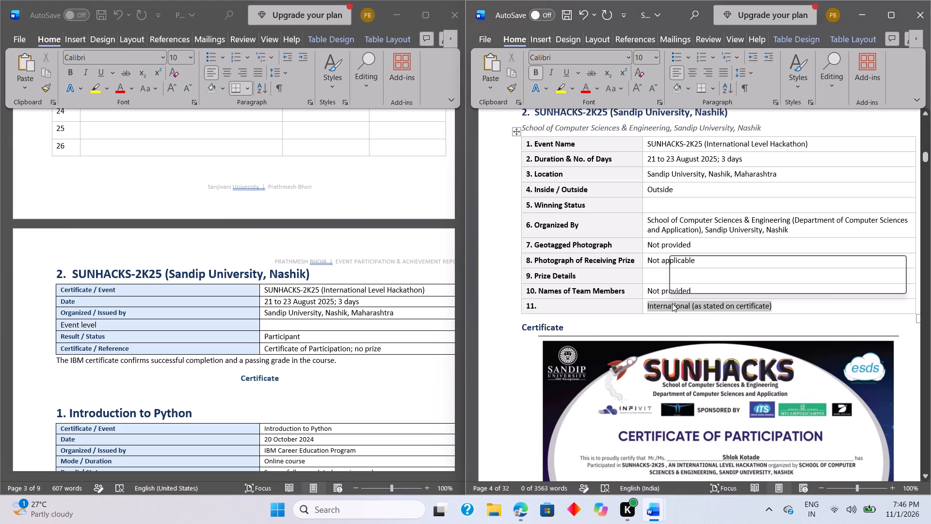
drag(672, 303, 321, 322)
Add an empty line below the Certificate heading of the SUNHACKS section.
scroll(415, 332, down, 3)
scroll(731, 309, down, 1)
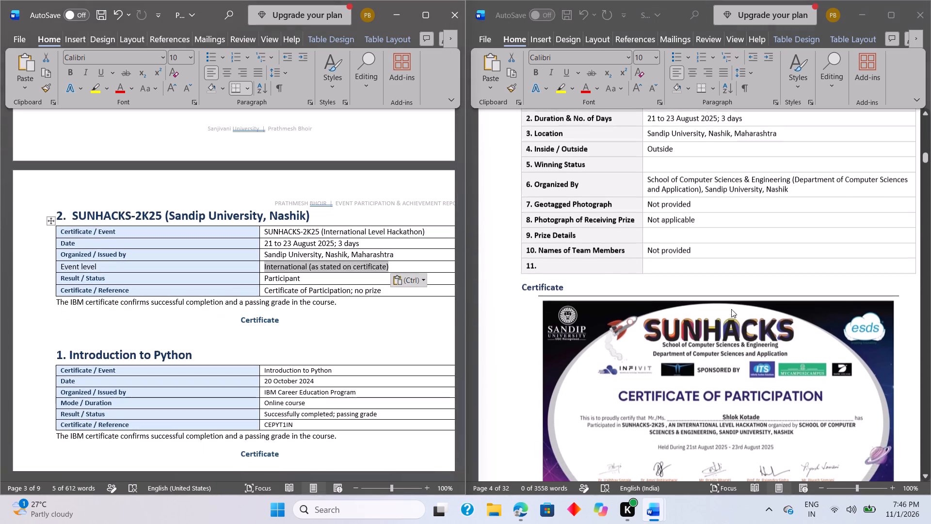
scroll(731, 309, down, 2)
scroll(260, 307, down, 2)
click(290, 265)
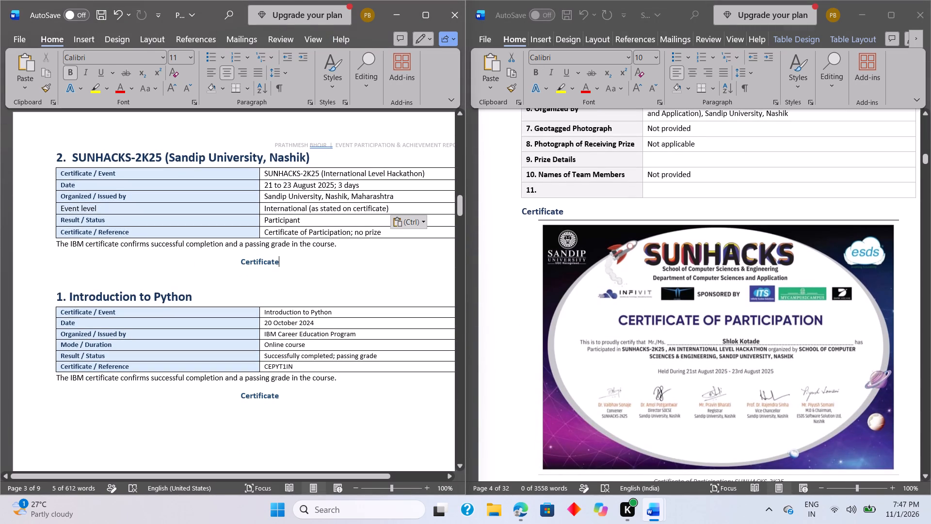
click(303, 264)
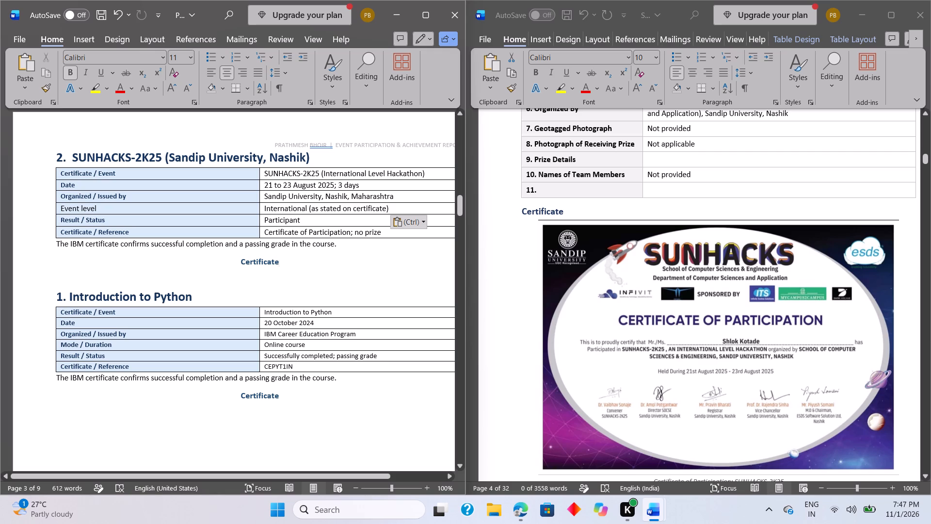
key(Return)
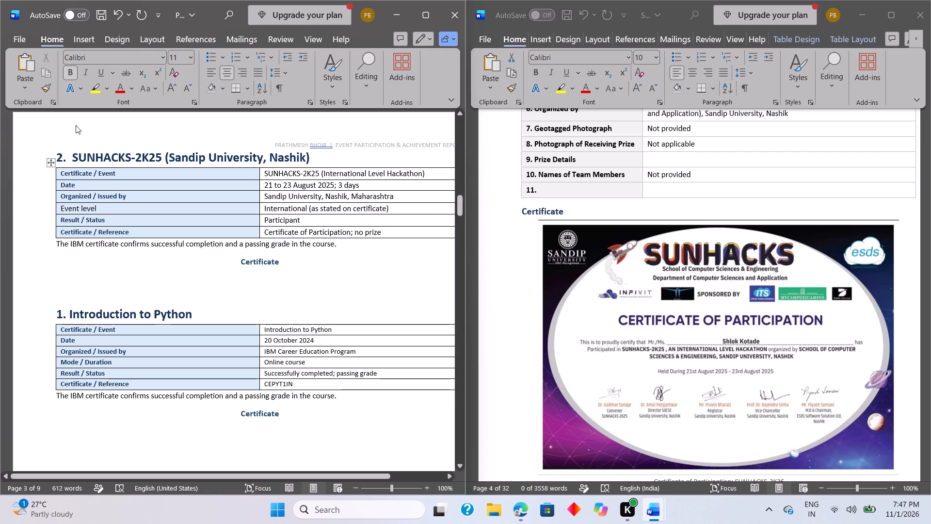
click(80, 41)
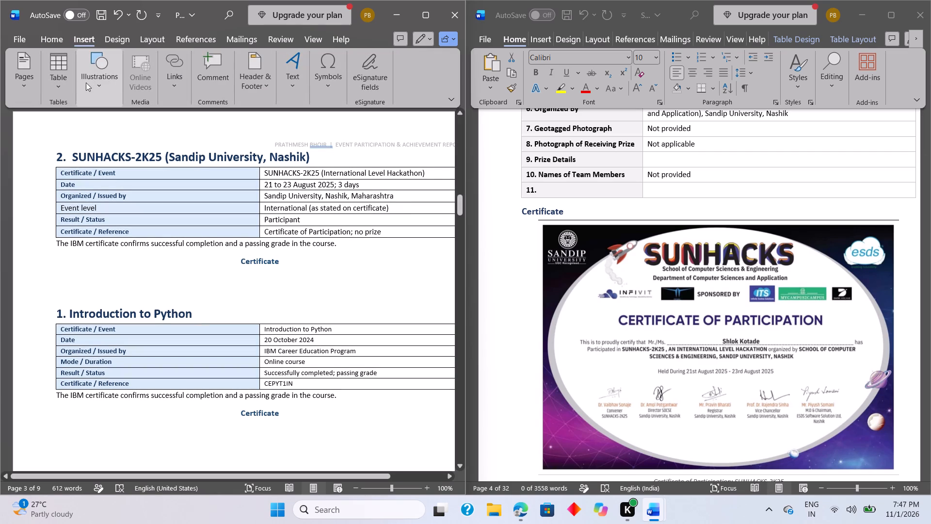
click(424, 15)
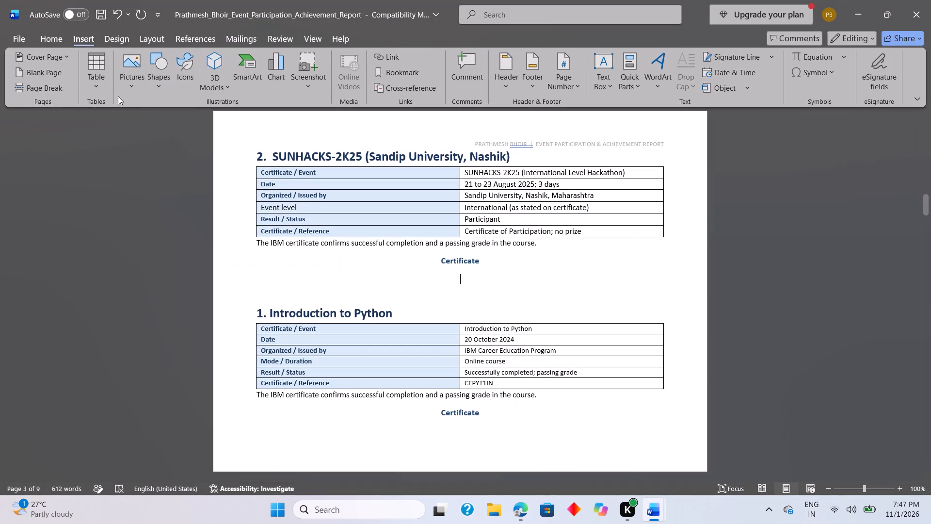
click(128, 93)
click(181, 125)
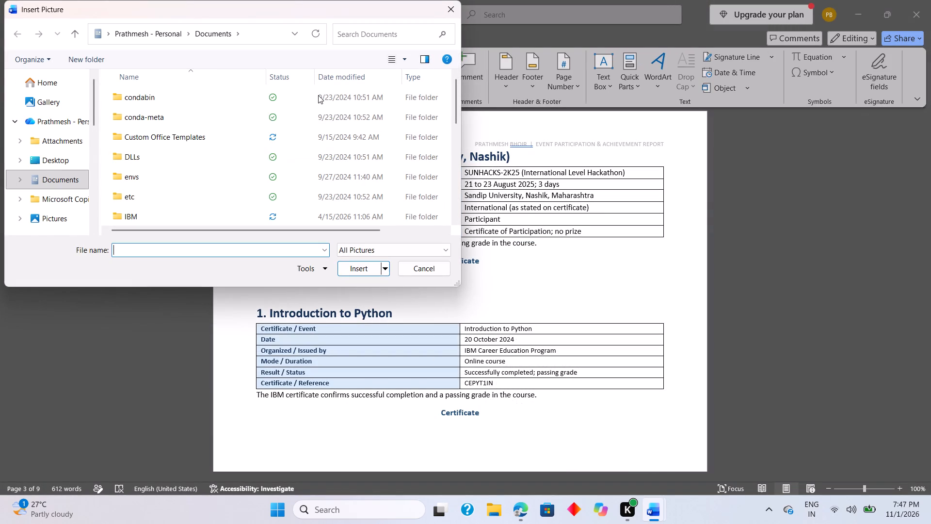
click(63, 163)
scroll(61, 167, down, 1)
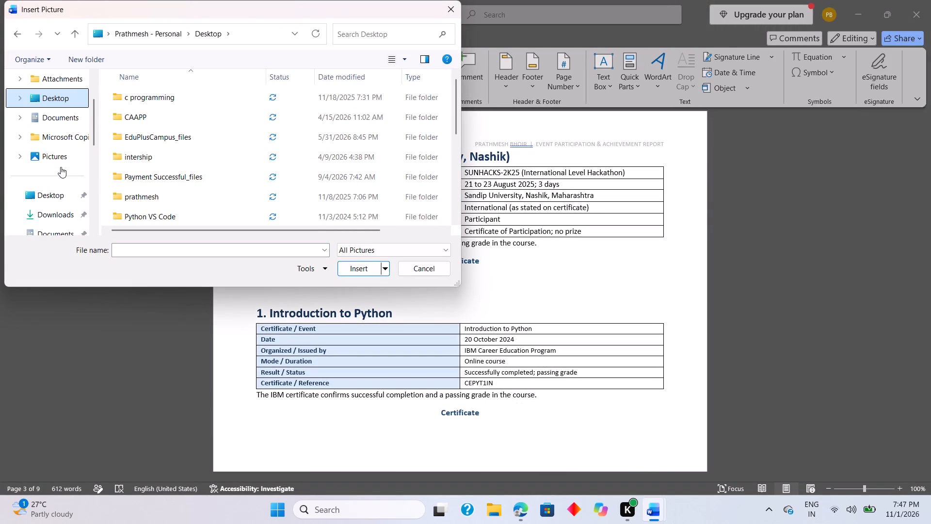
click(56, 208)
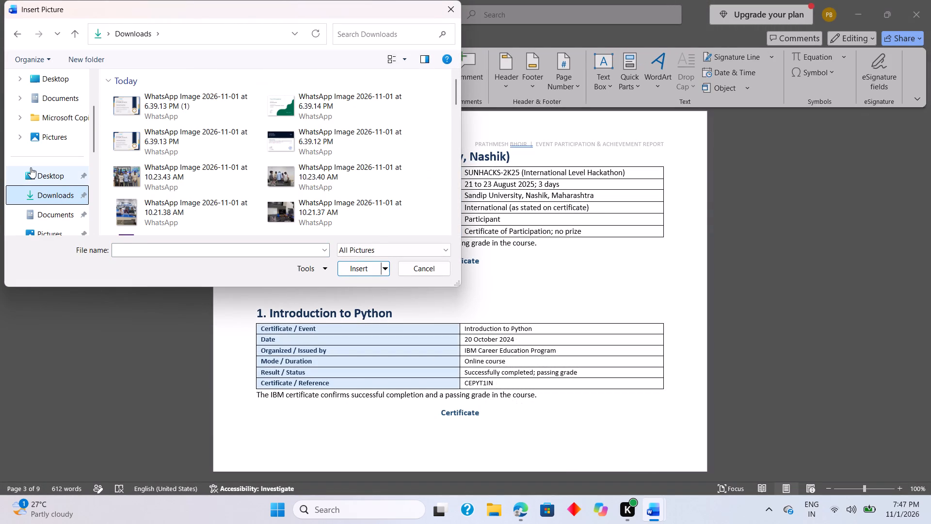
click(31, 167)
scroll(50, 110, up, 4)
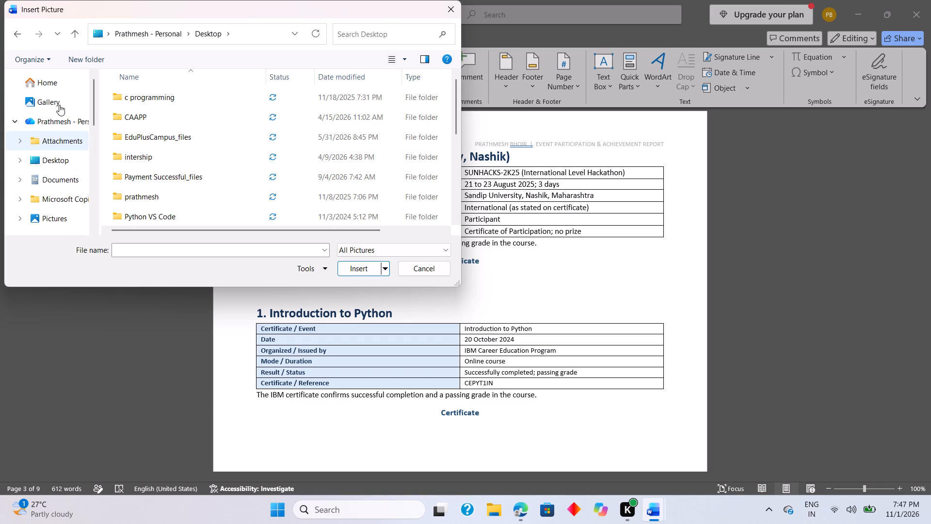
click(59, 104)
click(53, 114)
click(49, 102)
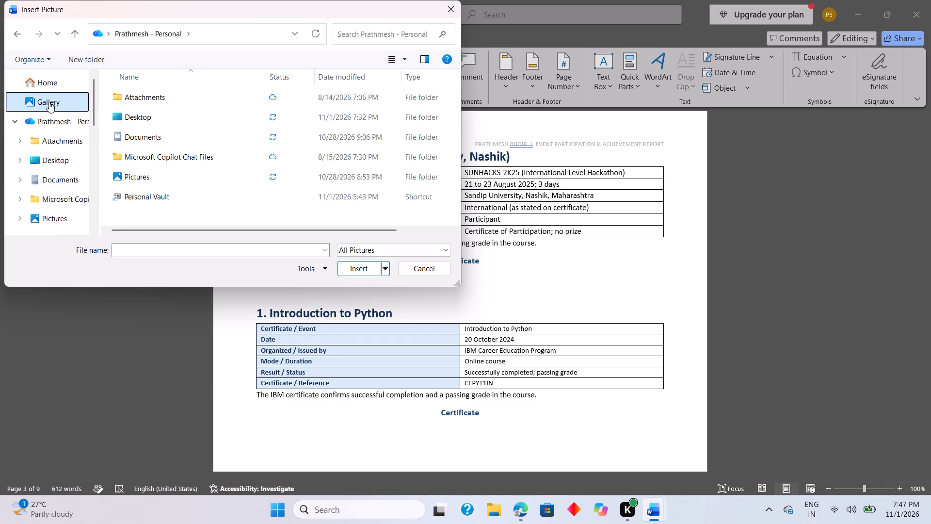
click(393, 123)
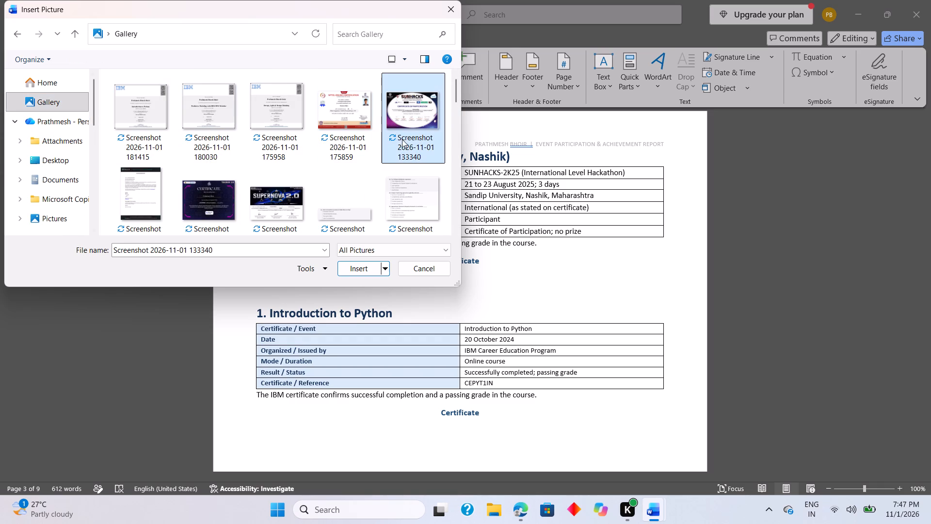
click(369, 267)
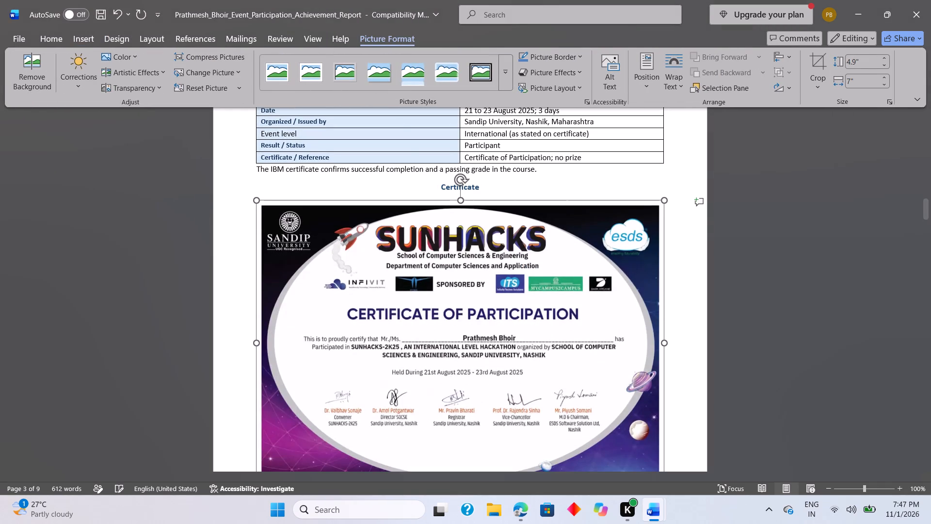
Delete the sentence about the IBM certificate below the SUNHACKS table.
scroll(369, 267, up, 3)
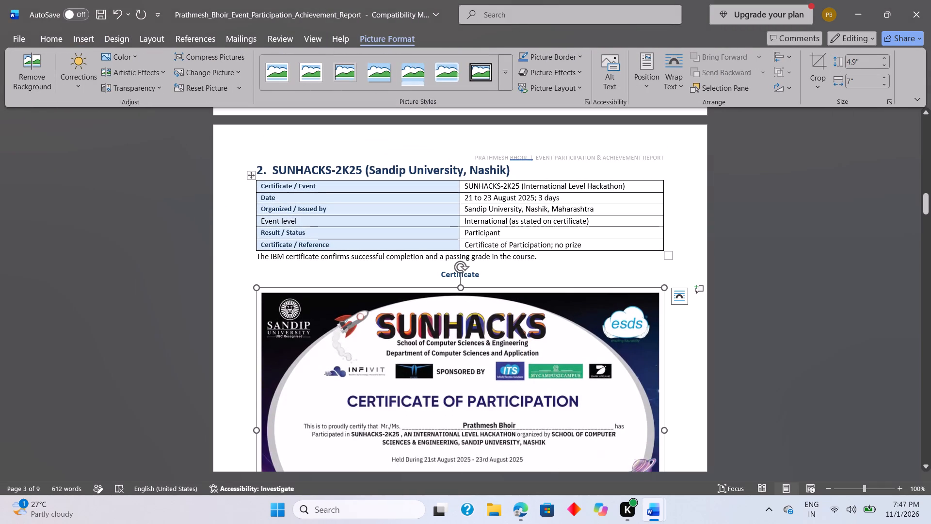
drag(546, 255, 259, 256)
key(Delete)
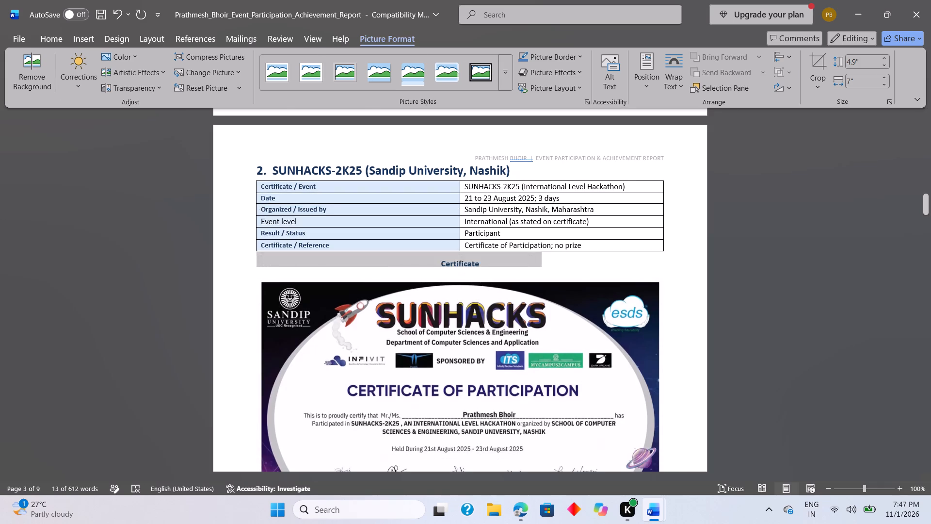
Copy the SUNHACKS heading with its table and paste it between the SUNHACKS certificate and the Introduction to Python section.
scroll(267, 258, down, 7)
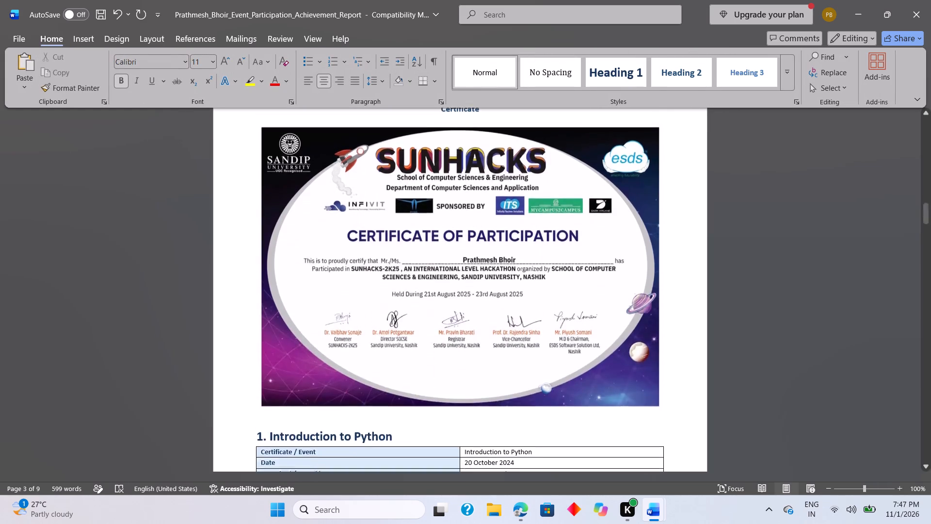
scroll(267, 258, down, 6)
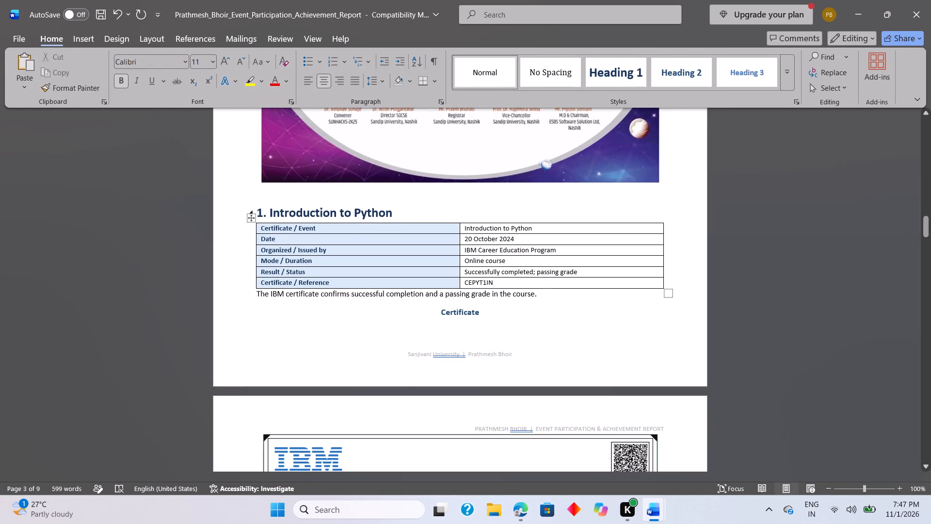
click(257, 210)
scroll(265, 207, up, 11)
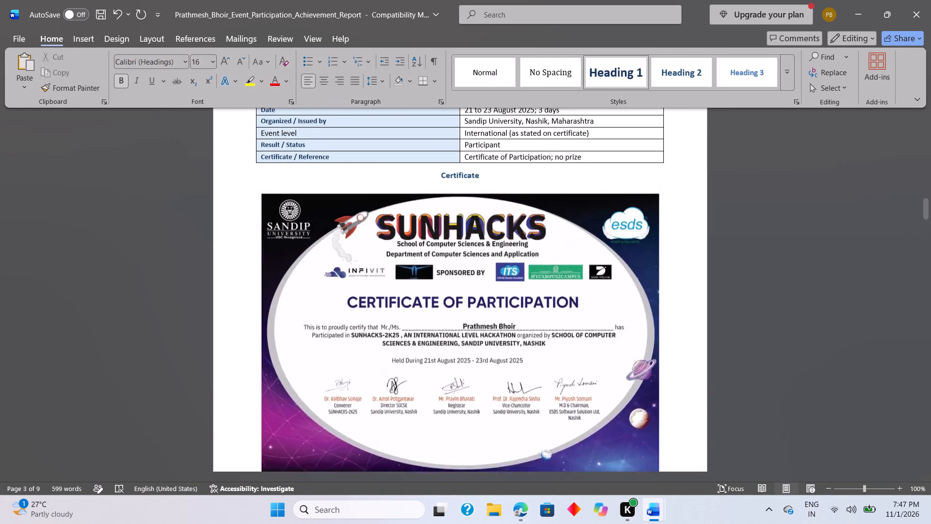
scroll(265, 207, up, 1)
drag(241, 130, 600, 206)
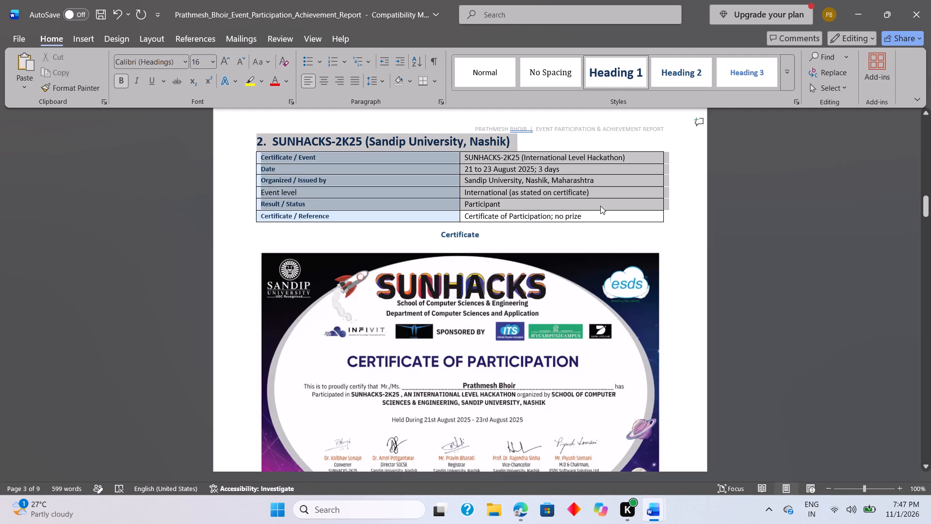
drag(600, 206, 606, 216)
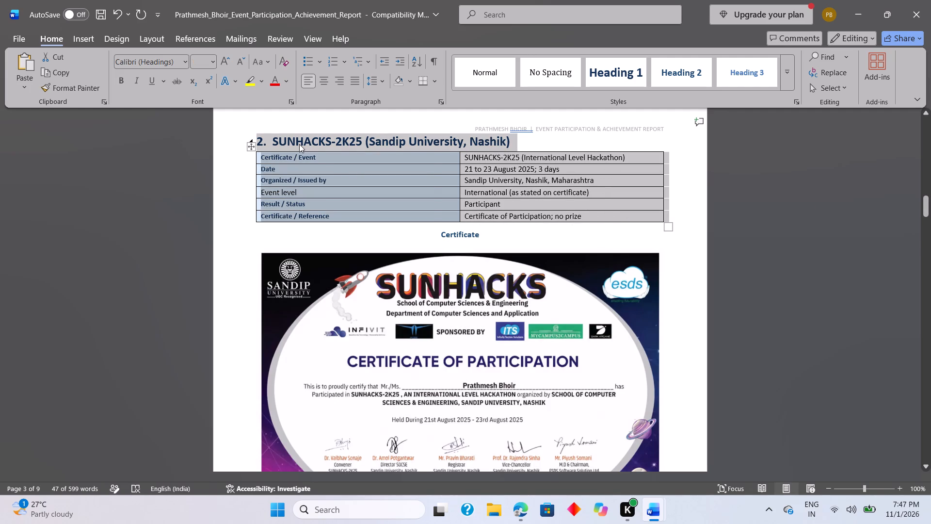
right_click(299, 144)
click(336, 188)
scroll(335, 193, down, 9)
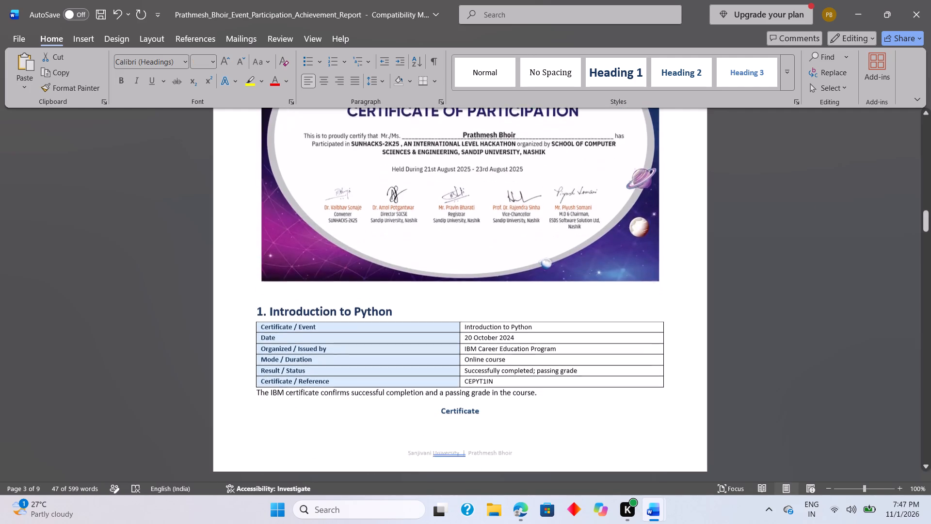
click(255, 290)
key(ctrl+v)
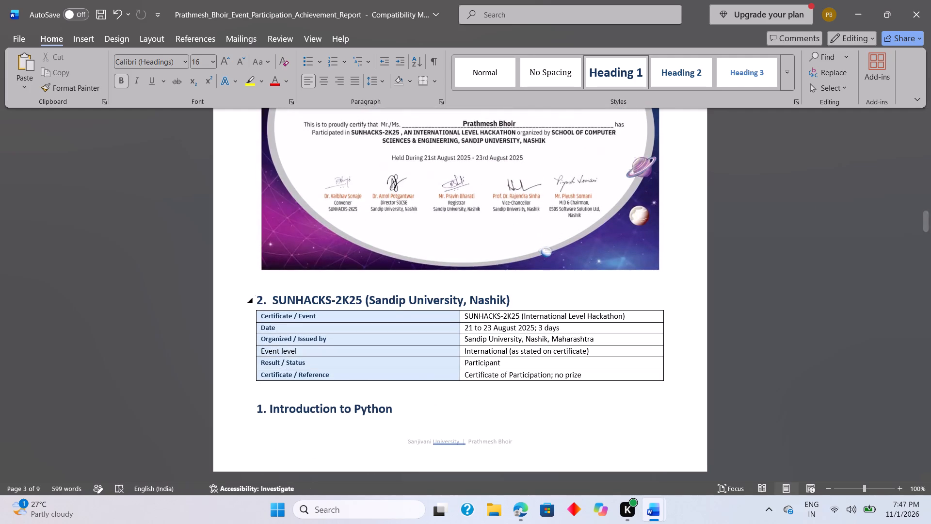
scroll(275, 357, up, 1)
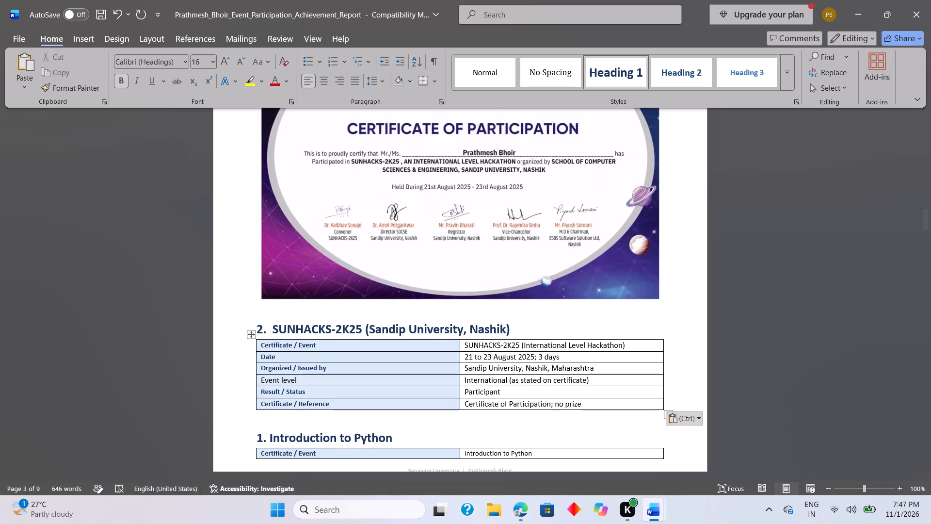
Show both reports side by side and check the event summary table and the reference report's Supernova 2.0 section for the next event.
key(super+Left)
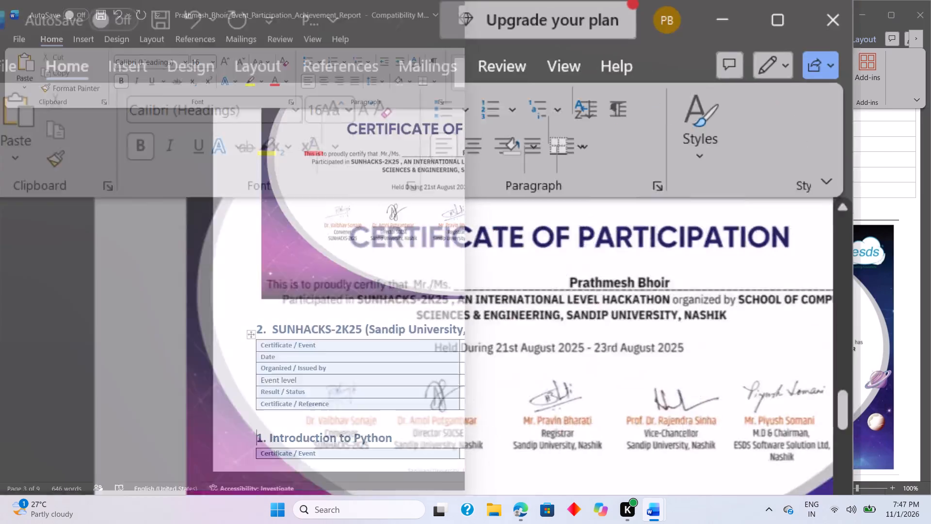
scroll(705, 247, down, 11)
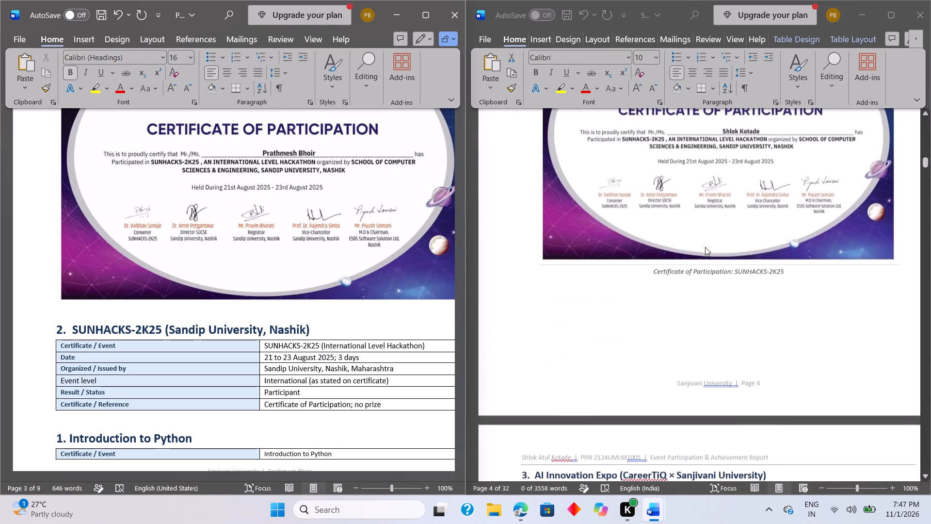
scroll(705, 247, down, 11)
scroll(705, 247, down, 19)
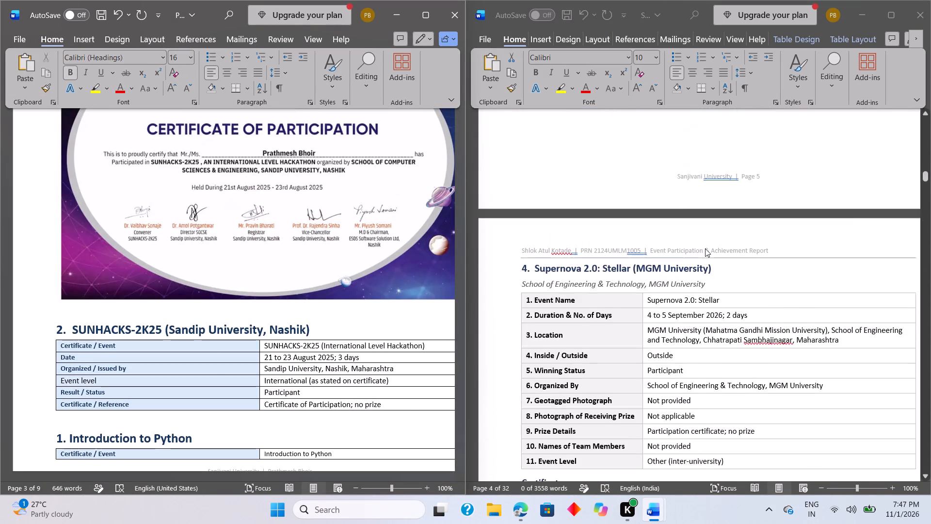
scroll(705, 248, down, 8)
scroll(288, 126, up, 12)
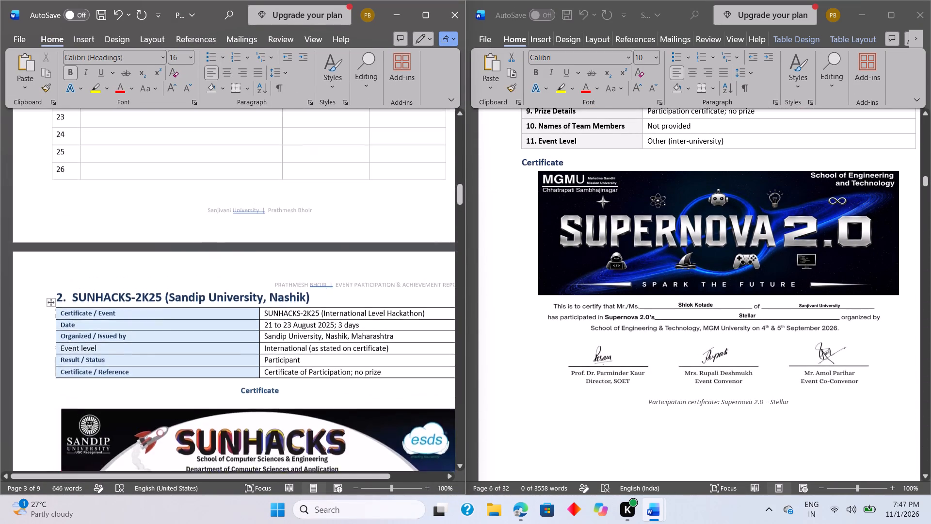
scroll(288, 127, up, 20)
scroll(288, 127, up, 15)
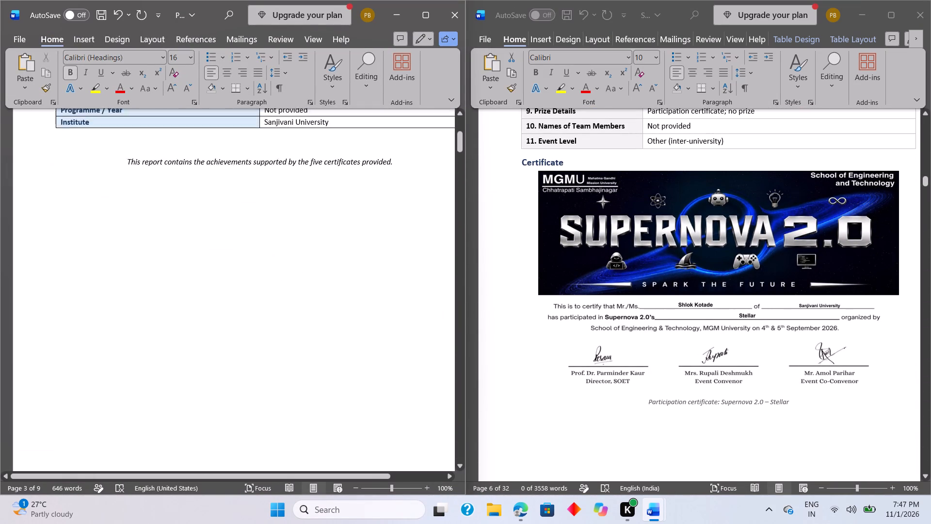
scroll(288, 127, up, 7)
scroll(288, 130, down, 20)
scroll(288, 131, down, 5)
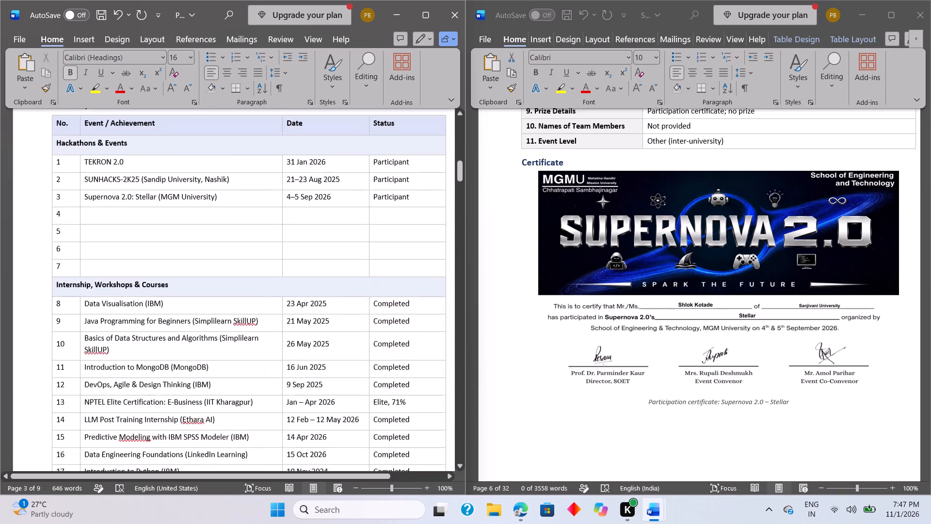
scroll(288, 131, down, 20)
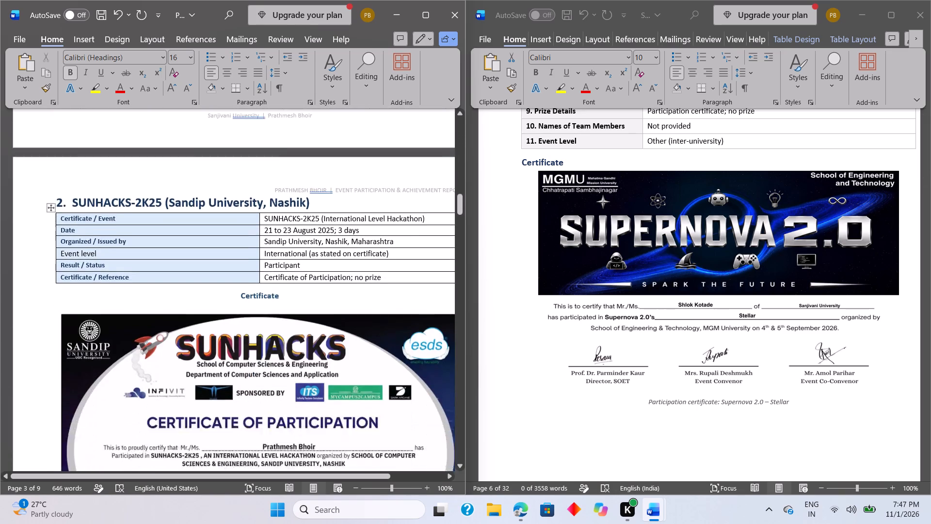
scroll(288, 131, down, 16)
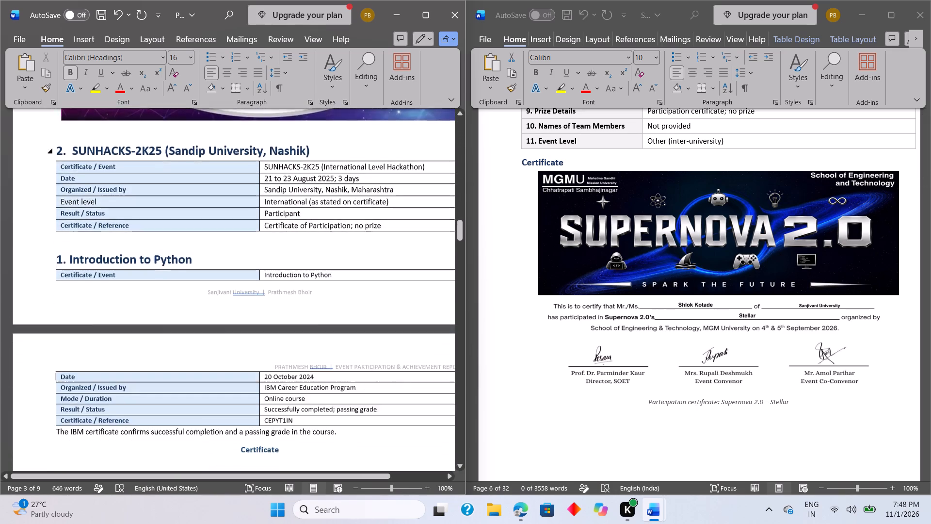
scroll(288, 131, up, 4)
scroll(311, 246, up, 1)
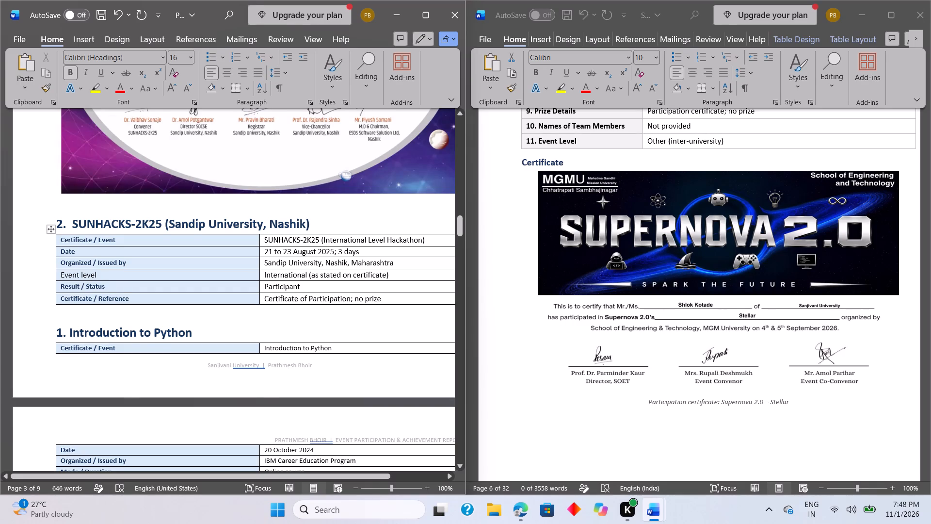
Delete the title "SUNHACKS-2K25 (Sandip University, Nashik)" from the copied section's heading, keeping the section number.
drag(326, 253, 28, 254)
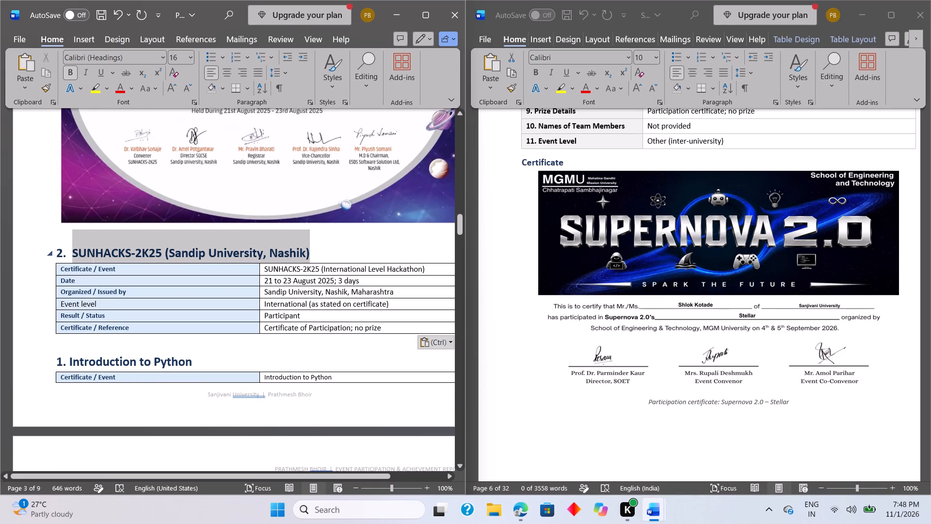
drag(28, 254, 75, 252)
drag(75, 252, 73, 252)
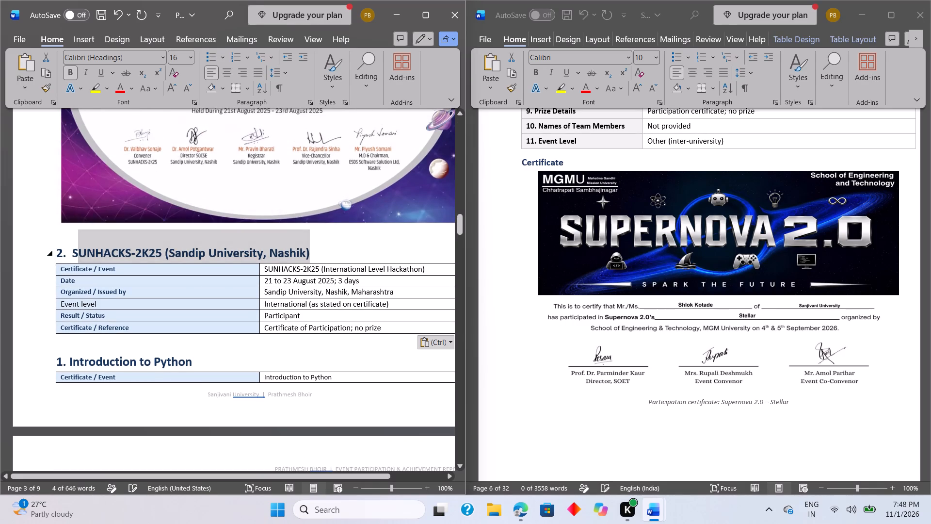
drag(73, 252, 65, 252)
drag(343, 249, 82, 252)
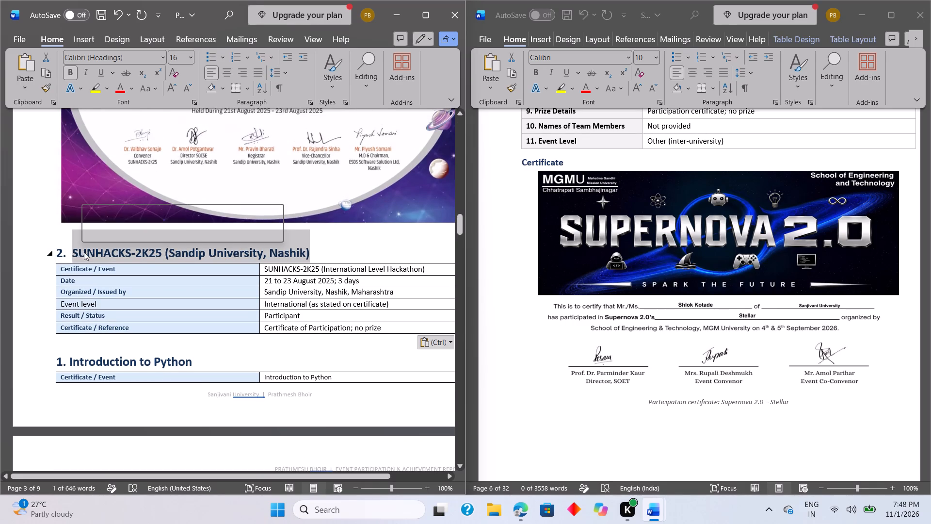
key(Delete)
Move the title "Supernova 2.0: Stellar (MGM University)" from the reference report into the copied section's emptied heading.
scroll(621, 273, up, 4)
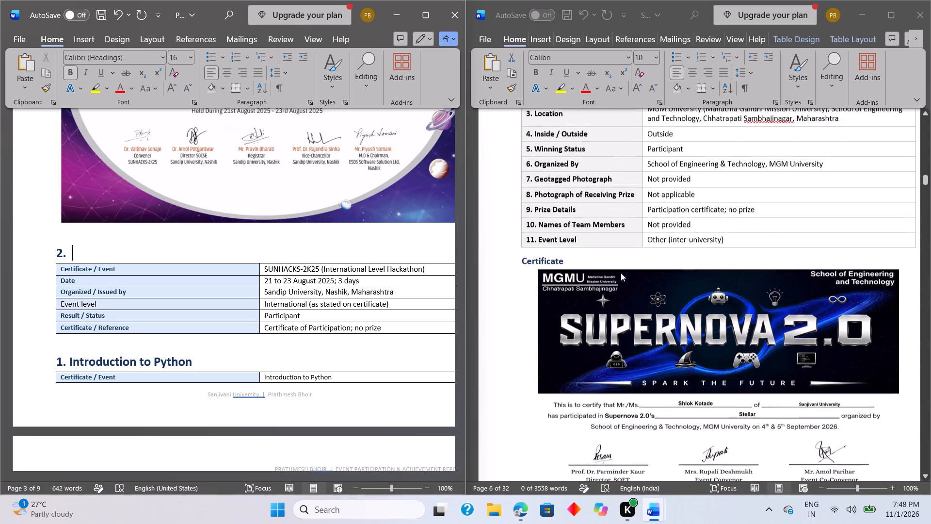
scroll(621, 273, up, 4)
drag(722, 181, 586, 187)
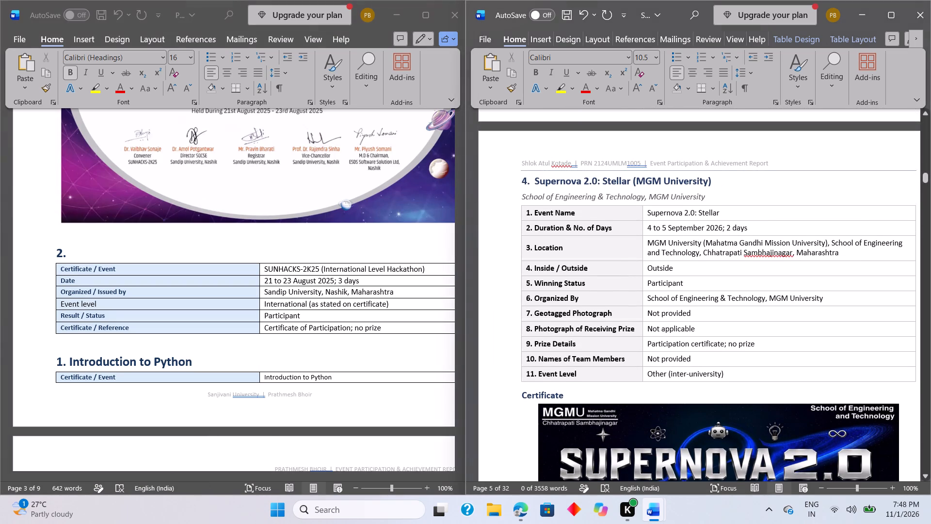
drag(586, 187, 573, 187)
drag(535, 179, 728, 166)
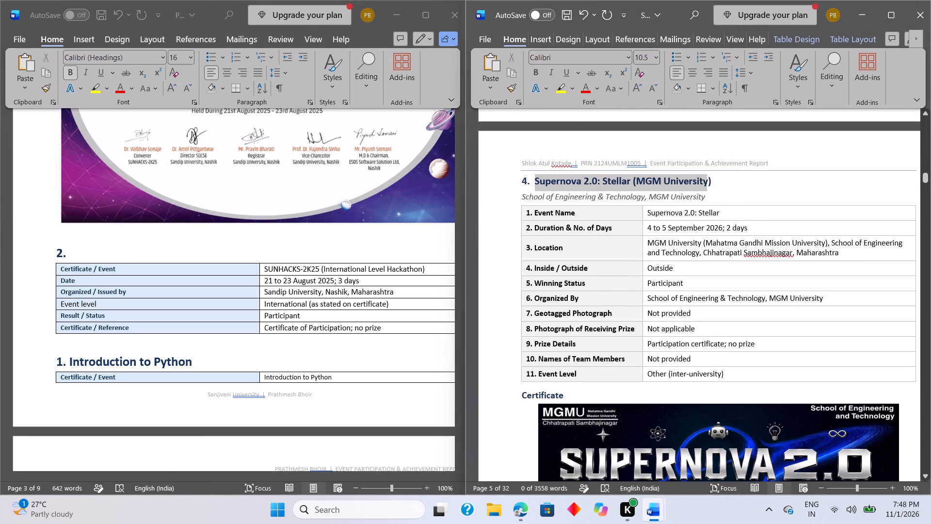
drag(728, 166, 729, 166)
drag(668, 180, 150, 251)
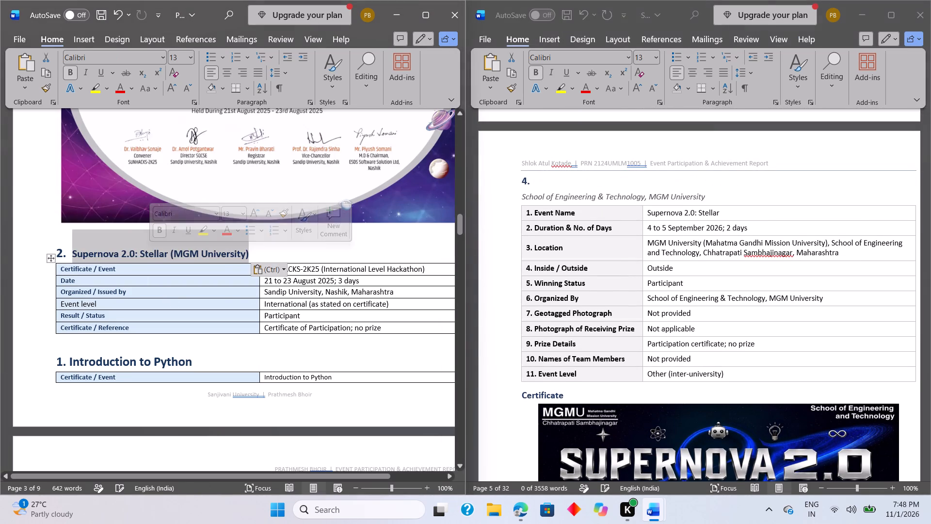
Clear all the SUNHACKS values from the second column of the Supernova 2.0 section's table, keeping the row labels.
click(13, 311)
click(337, 305)
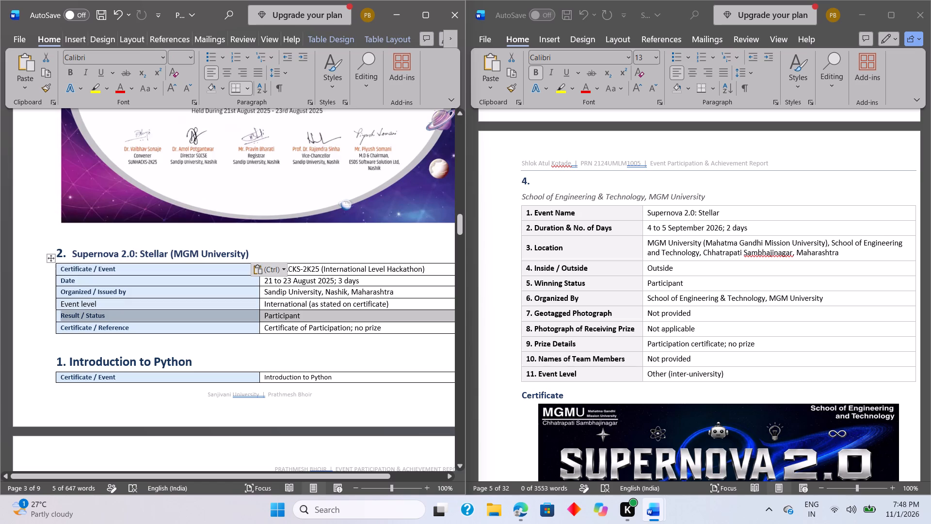
click(300, 253)
click(376, 254)
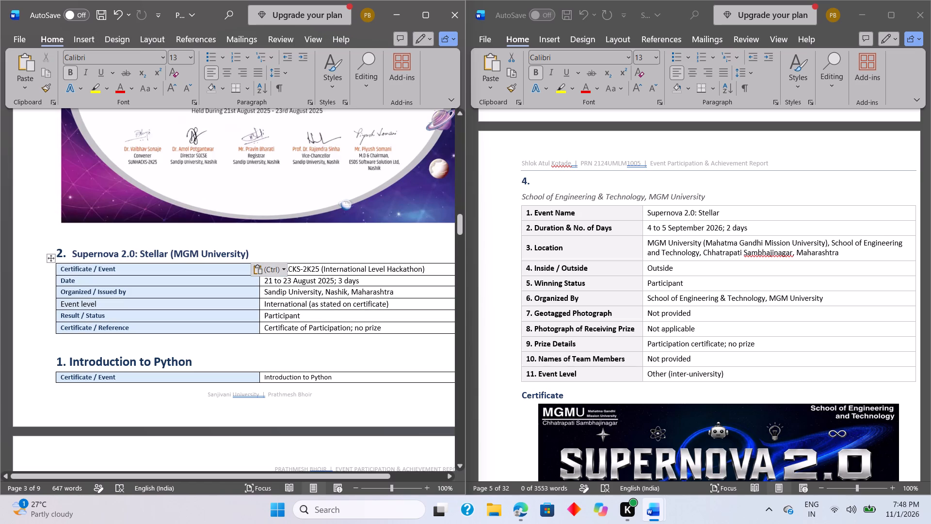
click(327, 272)
click(330, 358)
drag(389, 333, 316, 299)
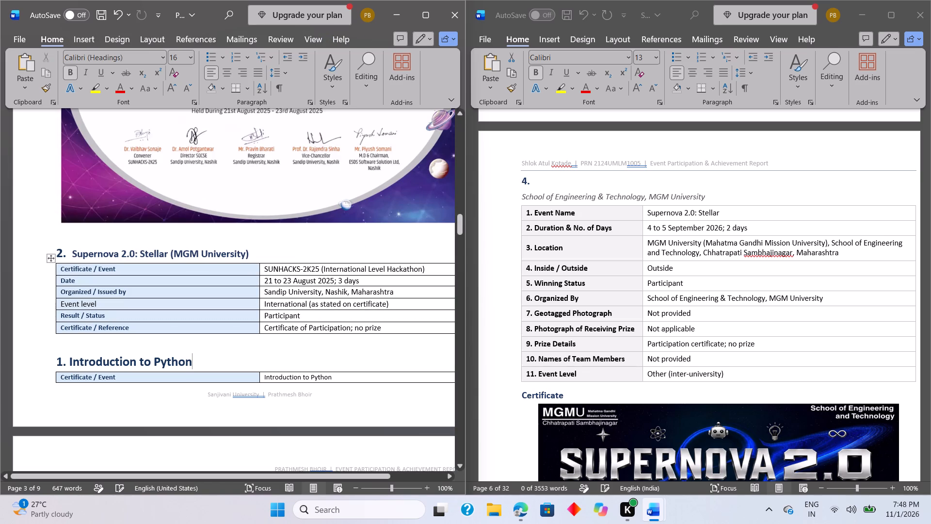
click(390, 332)
drag(389, 326, 307, 252)
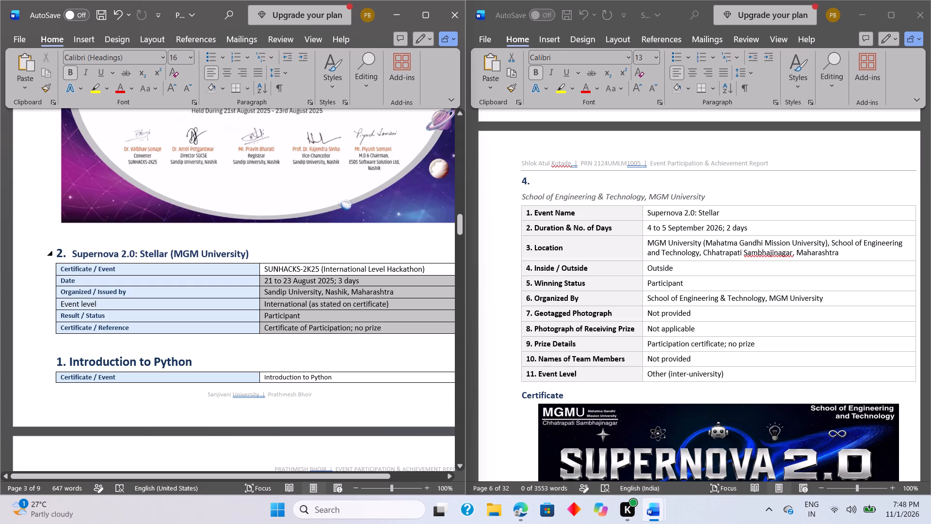
drag(307, 252, 270, 253)
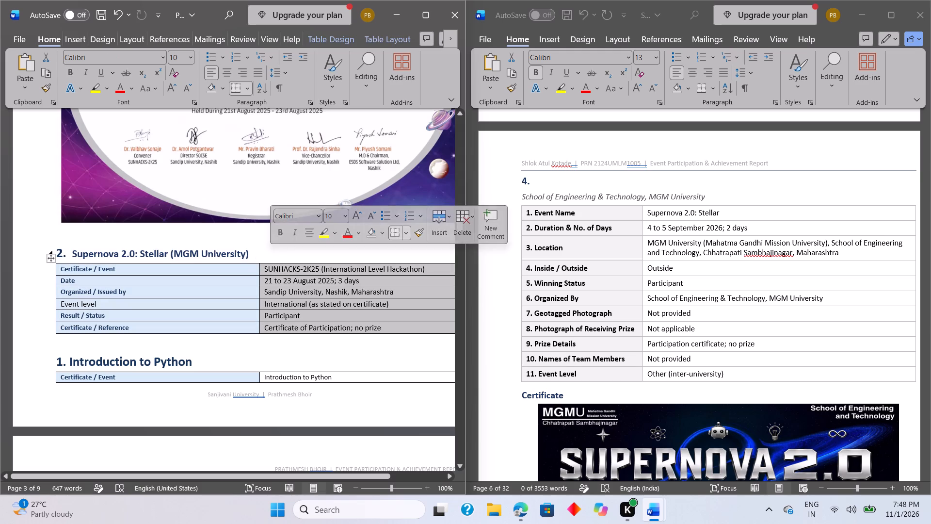
key(Delete)
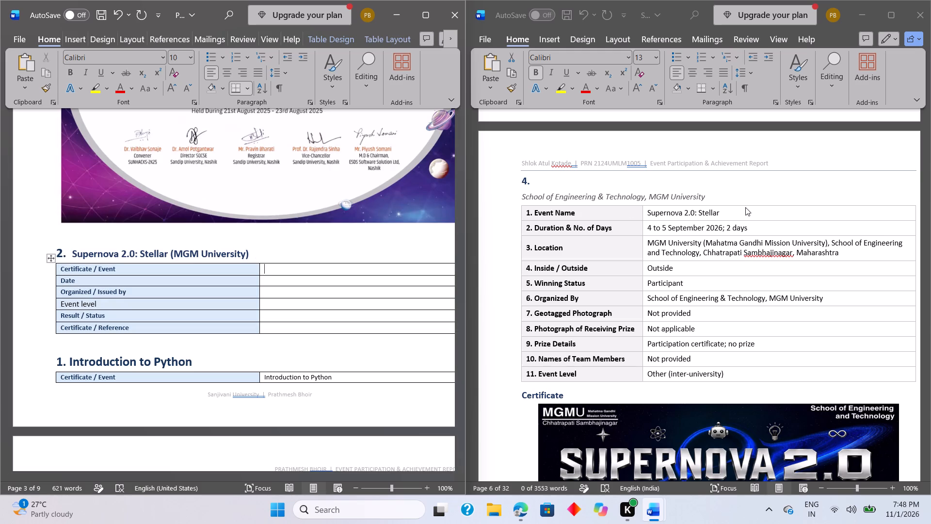
Move the event name "Supernova 2.0: Stellar" from the reference report's table into the Certificate / Event row.
drag(747, 207, 694, 212)
drag(720, 216, 642, 213)
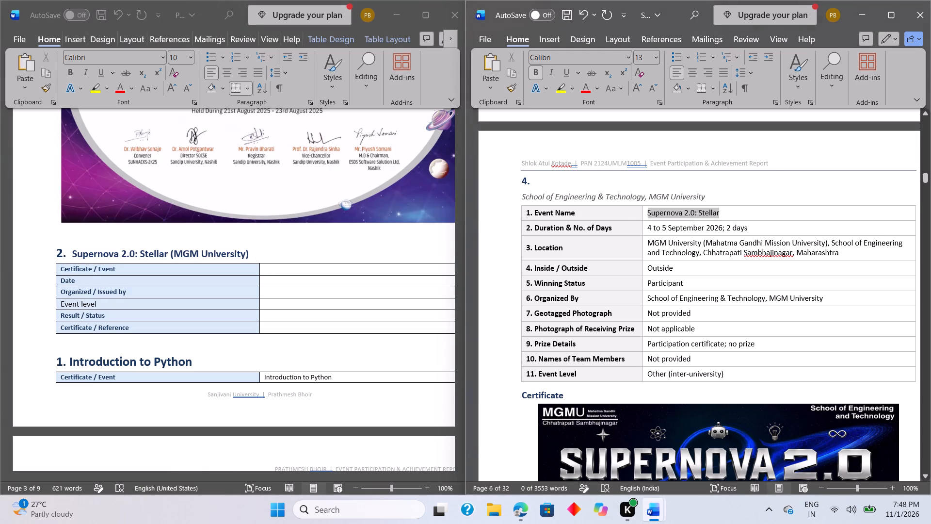
drag(642, 213, 643, 213)
click(711, 202)
drag(743, 212, 663, 217)
drag(663, 216, 365, 267)
Move "4 to 5 September 2026; 2 days" from the reference report's duration row into the Date row.
click(292, 278)
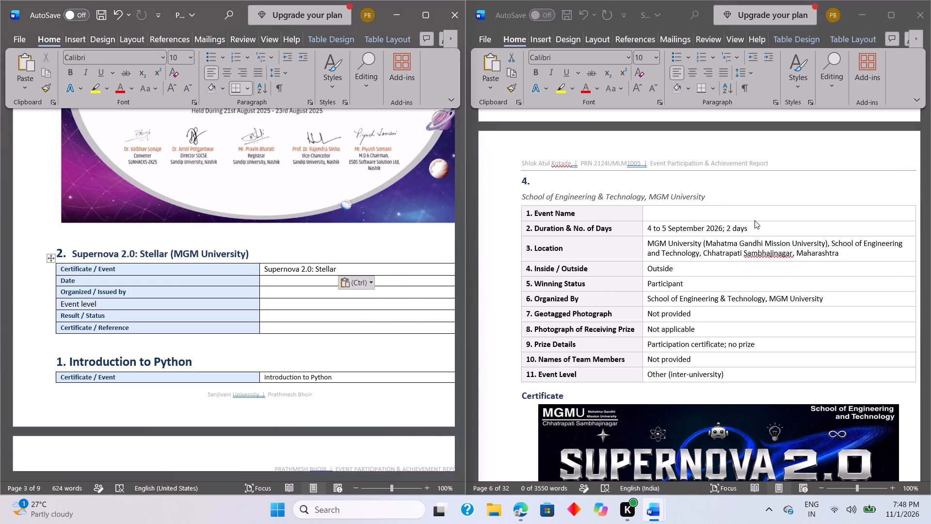
drag(754, 227, 693, 227)
drag(752, 228, 645, 230)
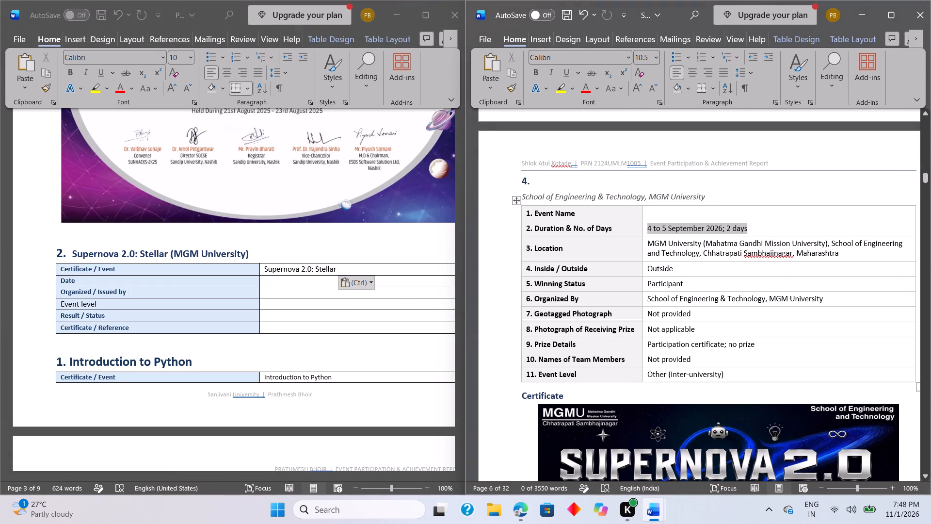
drag(672, 227, 328, 279)
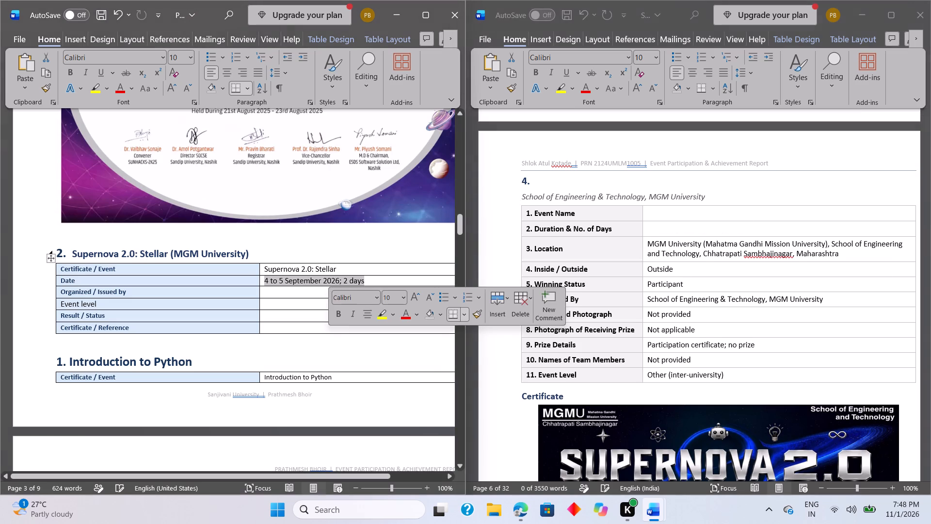
click(337, 253)
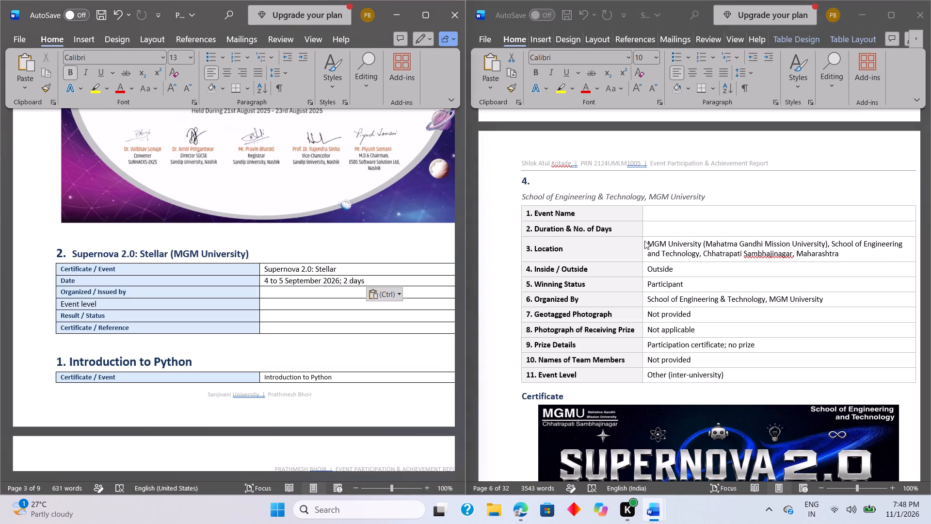
Move "GM University (Mahatma Gandhi Mission University" from the reference report's Location row into the Organized / Issued by row.
drag(644, 241, 759, 242)
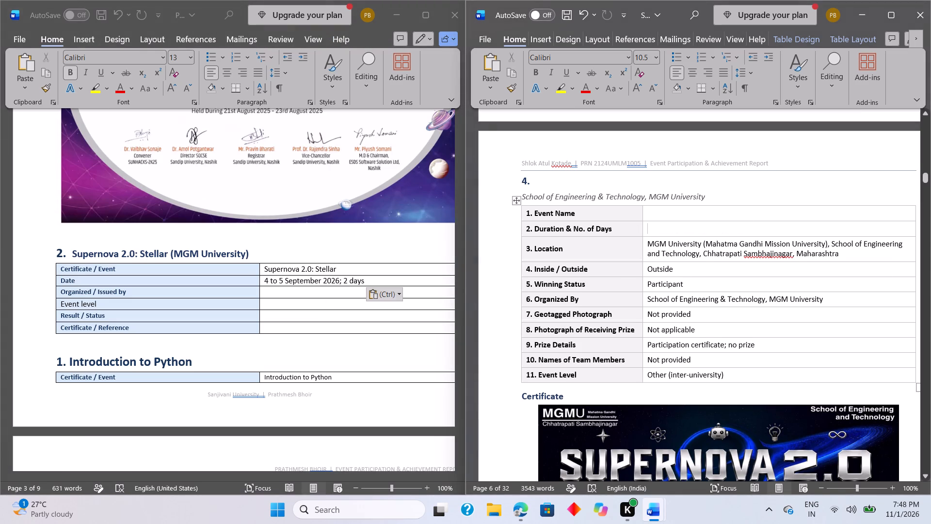
drag(828, 248, 644, 251)
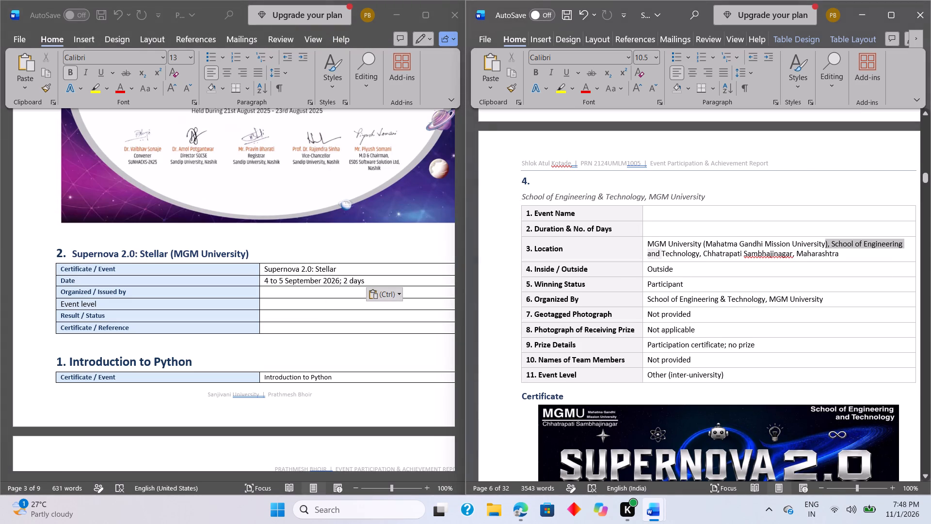
drag(644, 251, 652, 239)
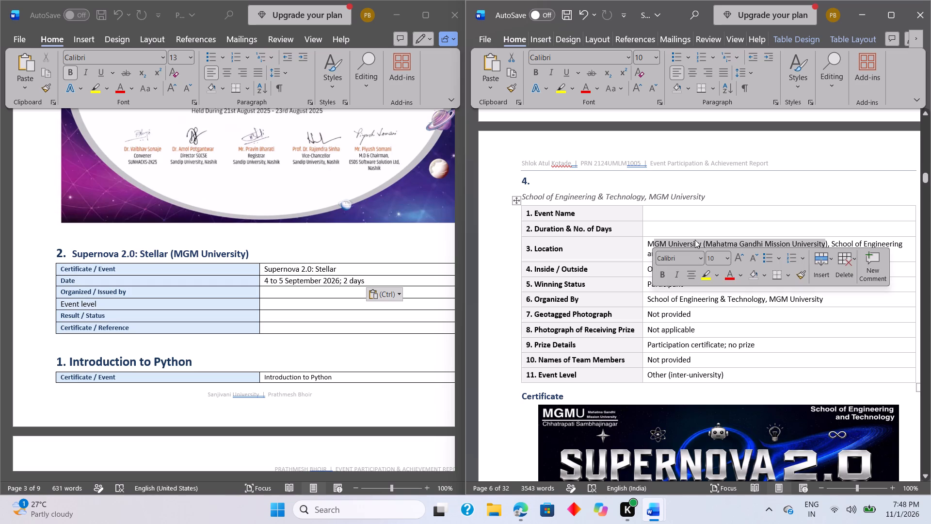
drag(695, 240, 319, 293)
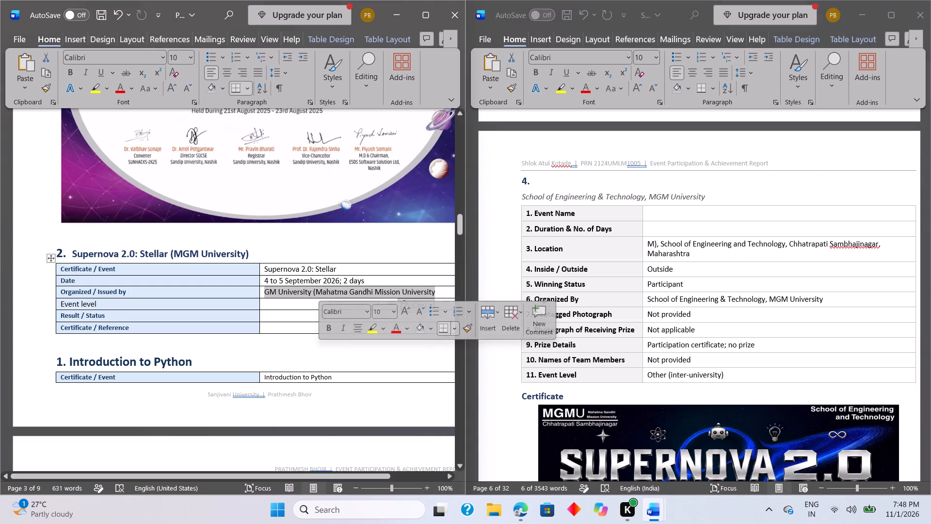
click(439, 290)
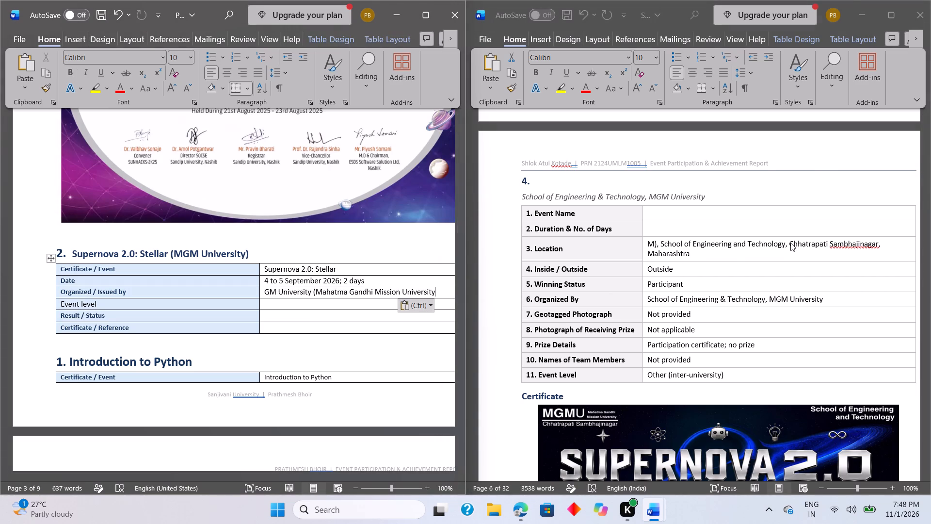
Move ", Chhatrapati Sambhajinagar, Maharashtra" from the reference report's Location row to the end of the Organized / Issued by text.
drag(790, 243, 799, 249)
drag(790, 243, 812, 262)
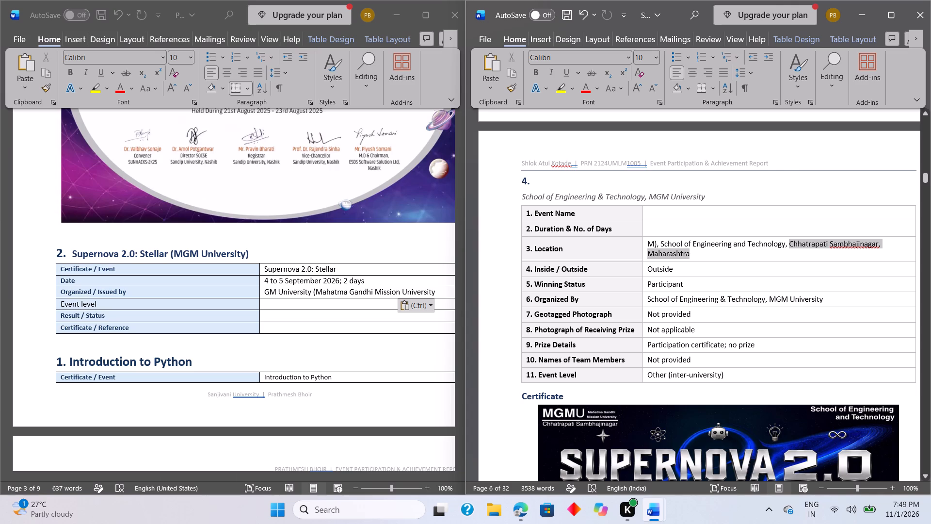
drag(812, 262, 820, 256)
click(820, 256)
click(810, 247)
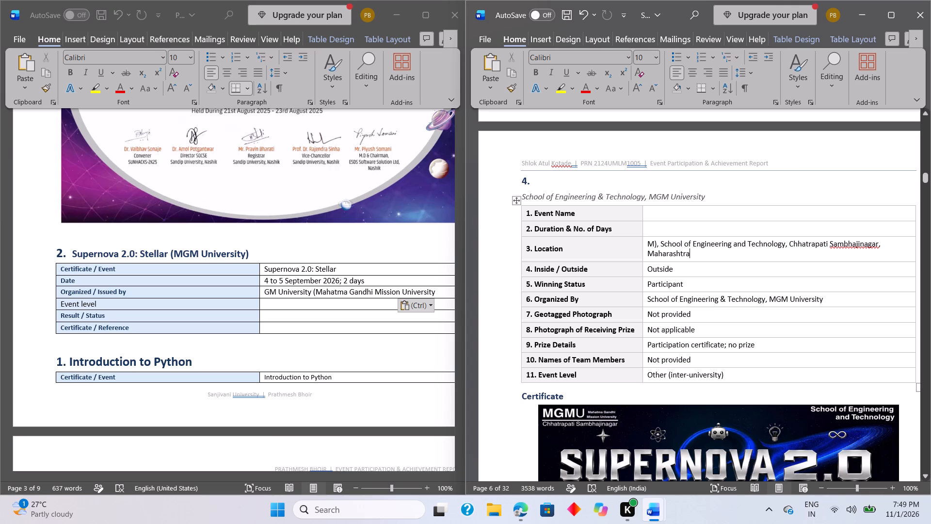
drag(788, 244, 800, 247)
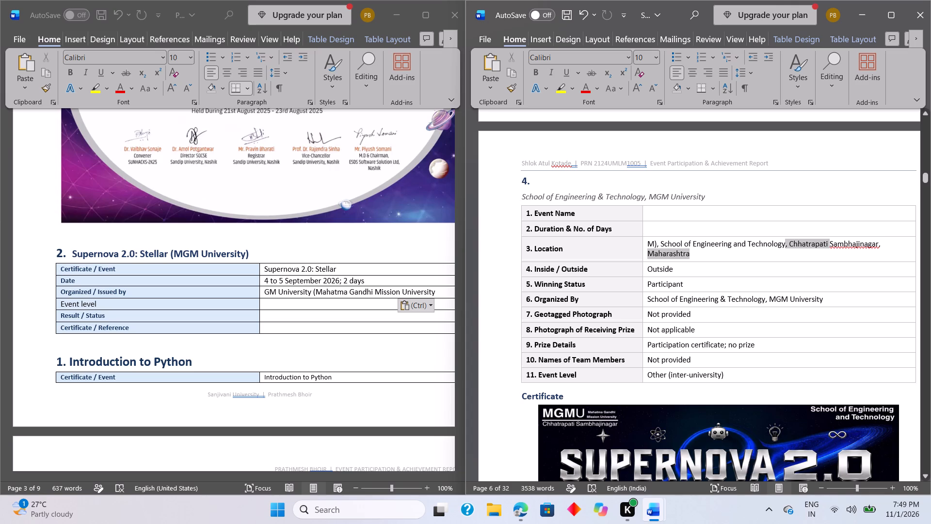
drag(800, 247, 807, 252)
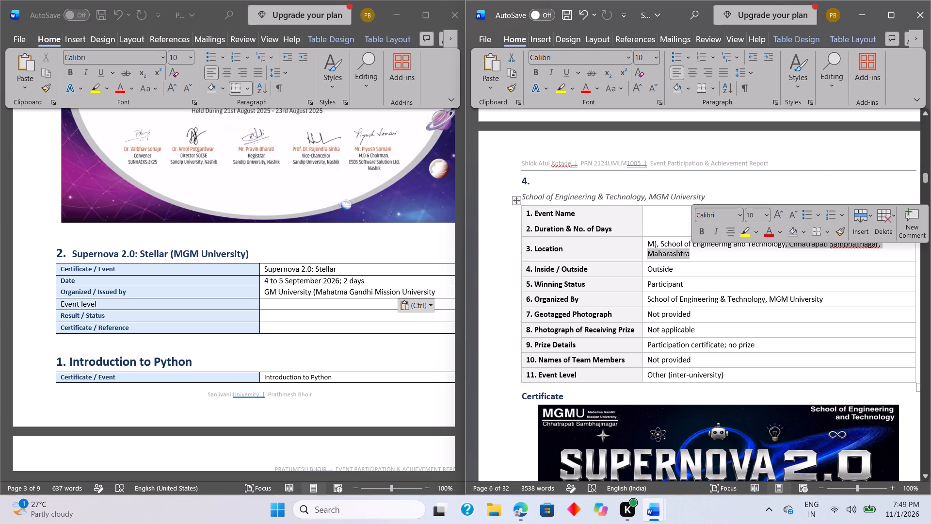
drag(674, 251, 393, 295)
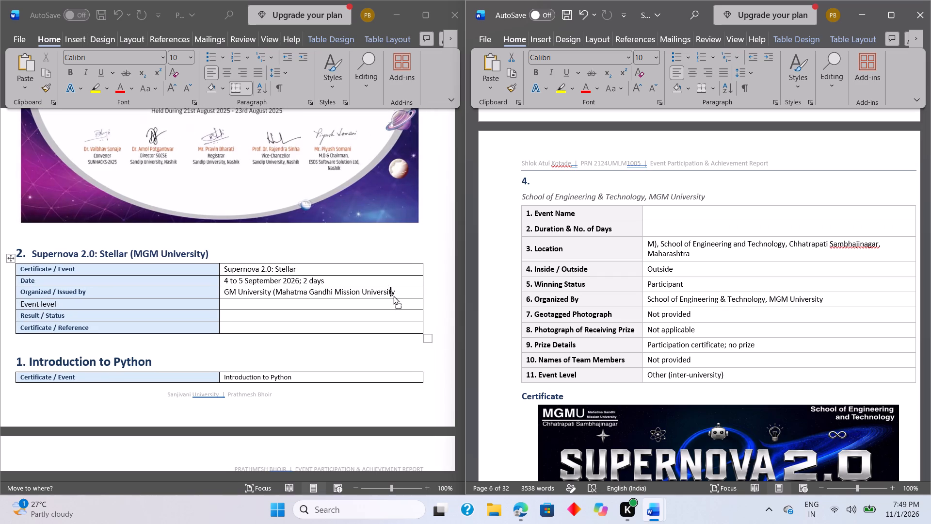
drag(393, 295, 402, 295)
click(367, 307)
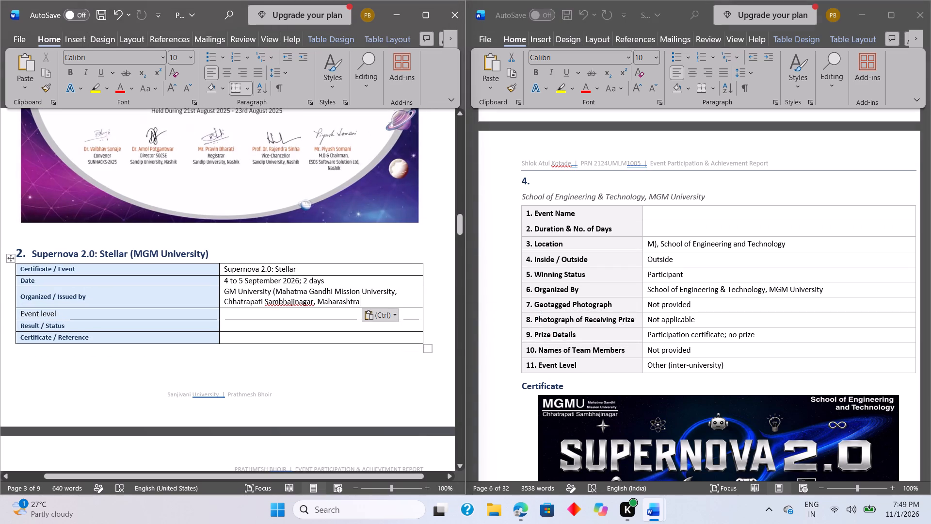
Move "Other (inter-university)" from the reference report's Event Level row into the Supernova table's Event level row.
click(122, 318)
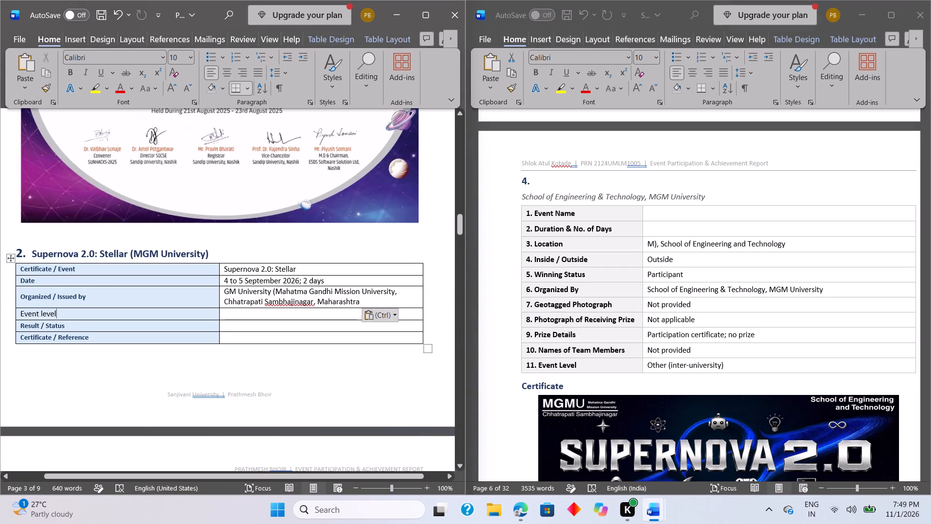
click(244, 316)
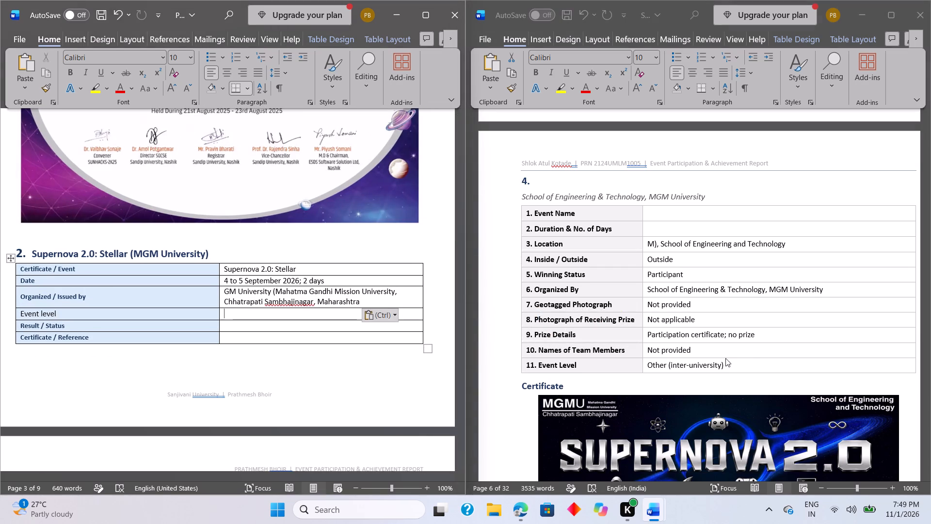
drag(747, 362, 690, 372)
drag(717, 363, 710, 363)
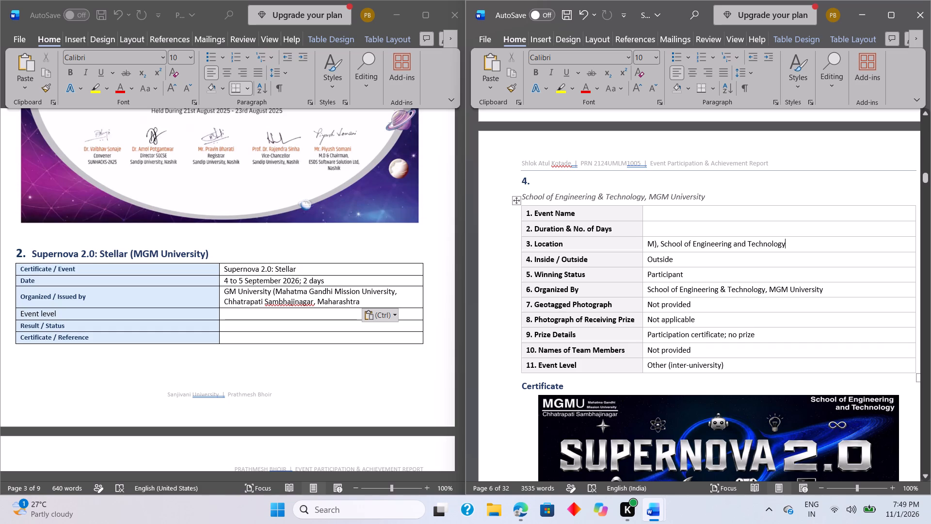
drag(710, 363, 651, 363)
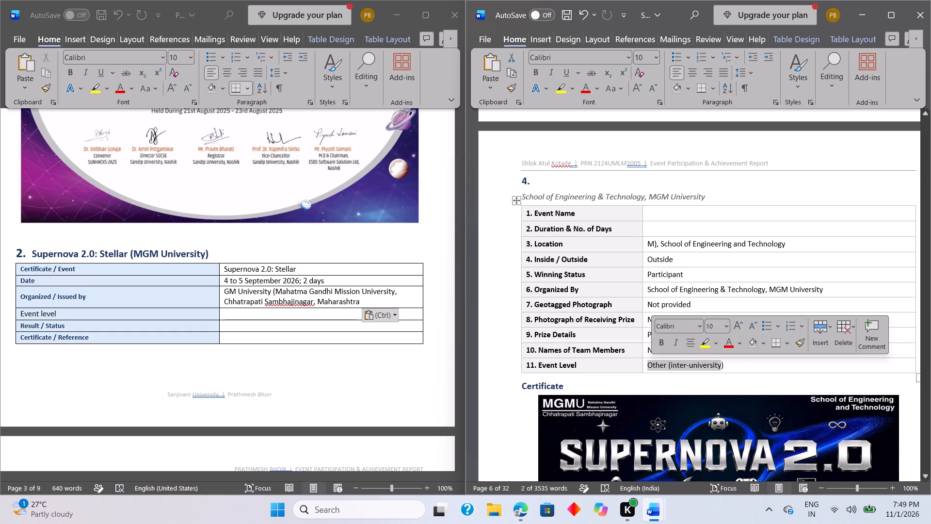
click(738, 361)
drag(738, 363, 648, 364)
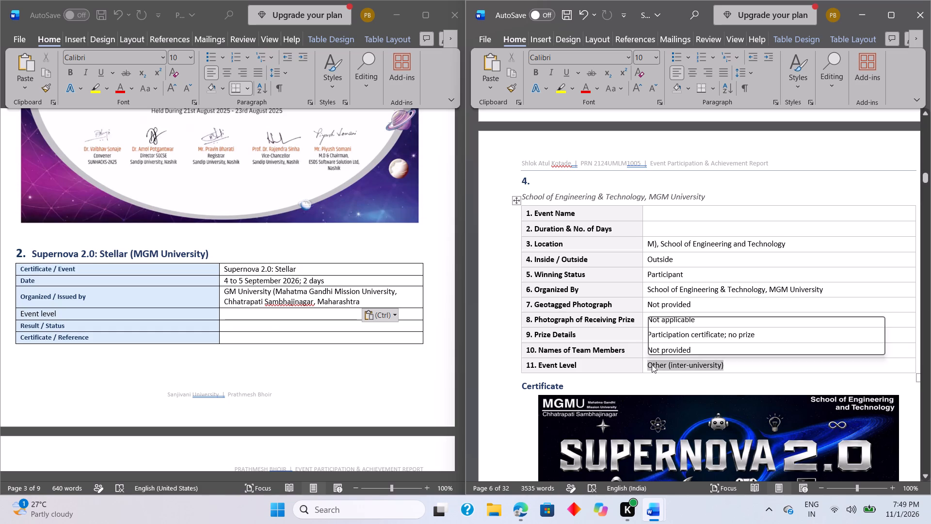
drag(665, 364, 277, 314)
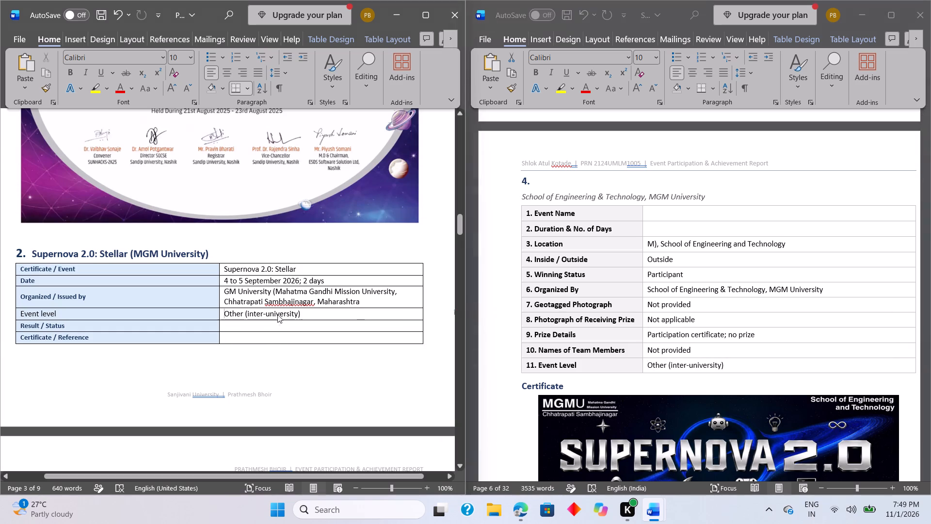
Move "Participation certificate; no prize" from the reference report's Prize Details row into the Certificate / Reference row.
click(247, 320)
click(249, 323)
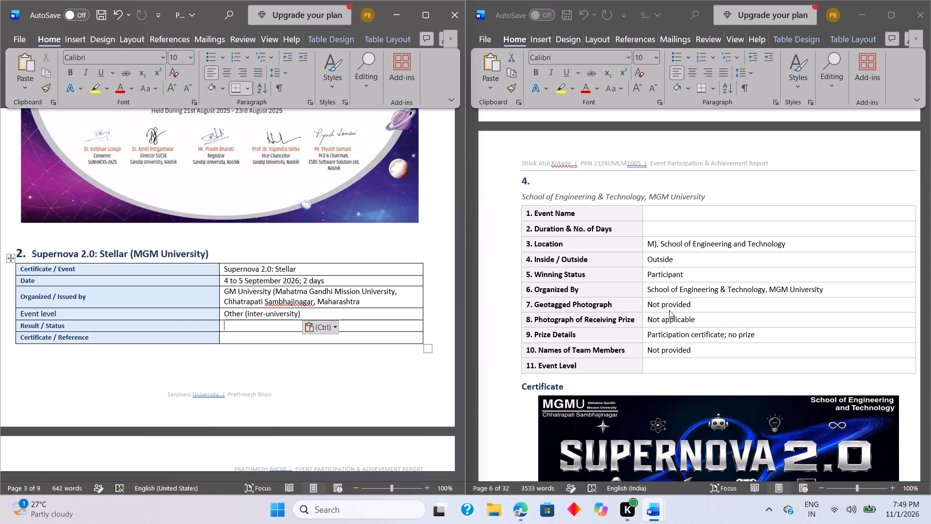
drag(762, 333, 719, 333)
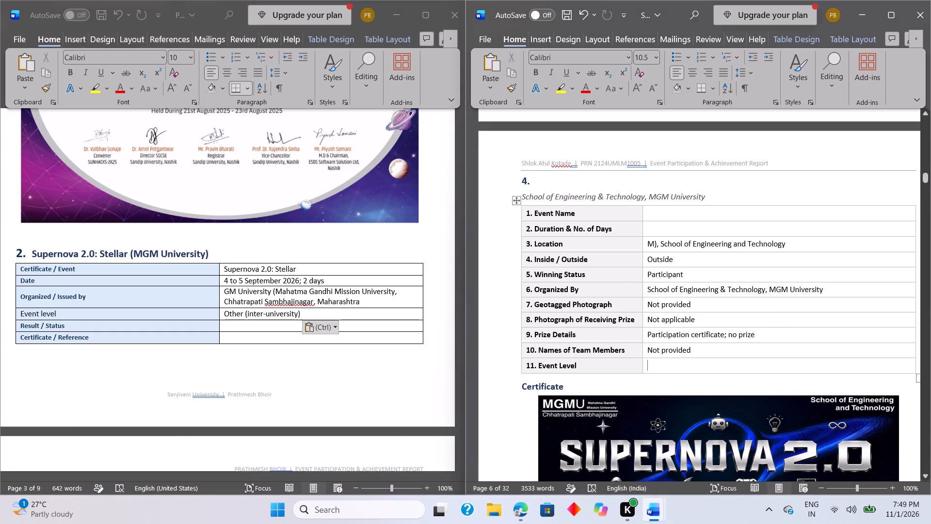
drag(762, 330, 658, 331)
drag(661, 333, 224, 334)
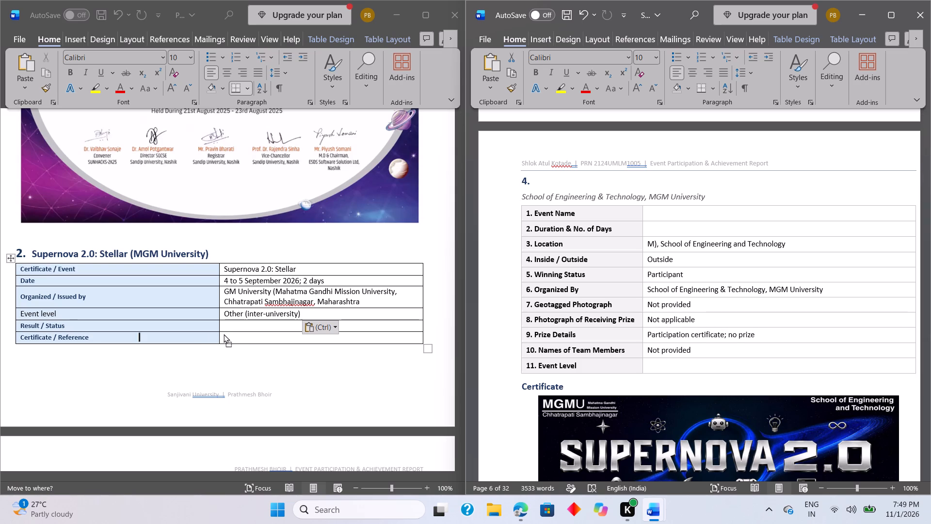
drag(224, 334, 235, 339)
Move "Participant" from the reference report's Winning Status row into the Supernova table's Result / Status row.
click(227, 326)
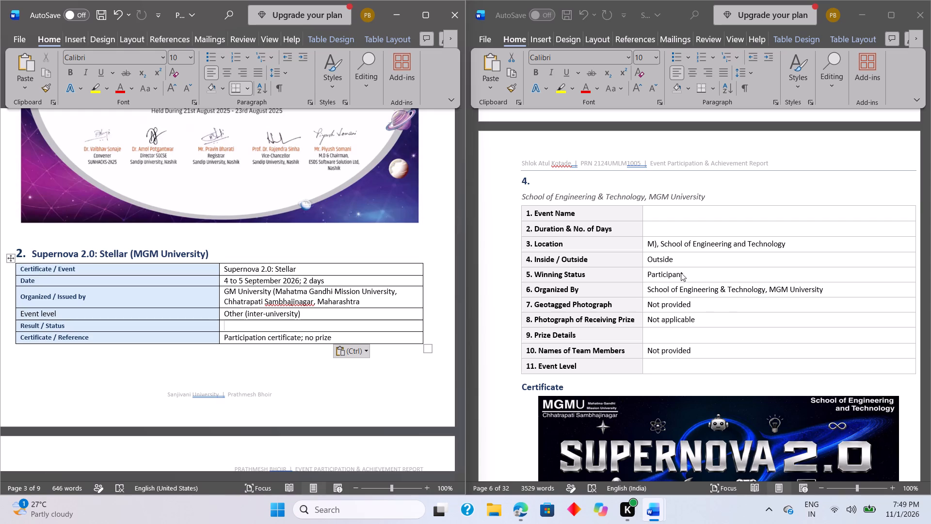
drag(686, 272, 651, 279)
drag(691, 274, 689, 274)
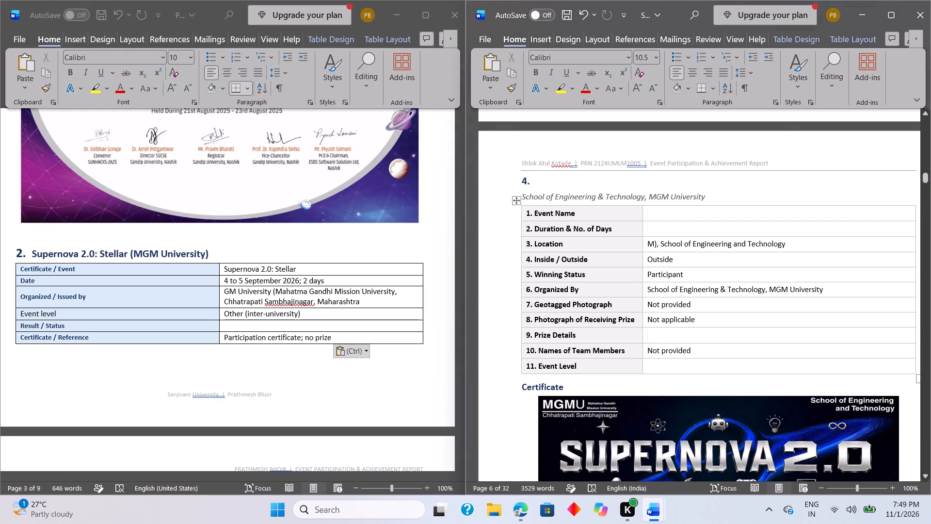
drag(689, 274, 646, 274)
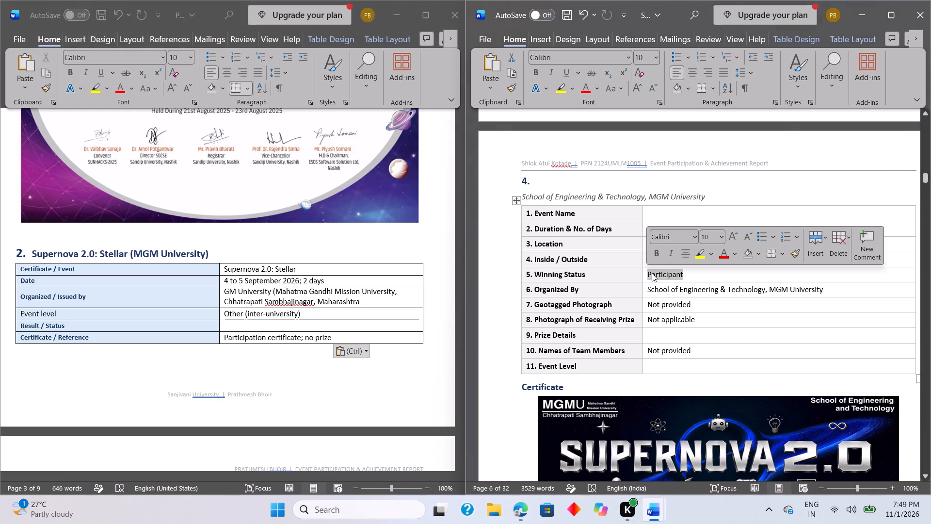
drag(653, 273, 298, 325)
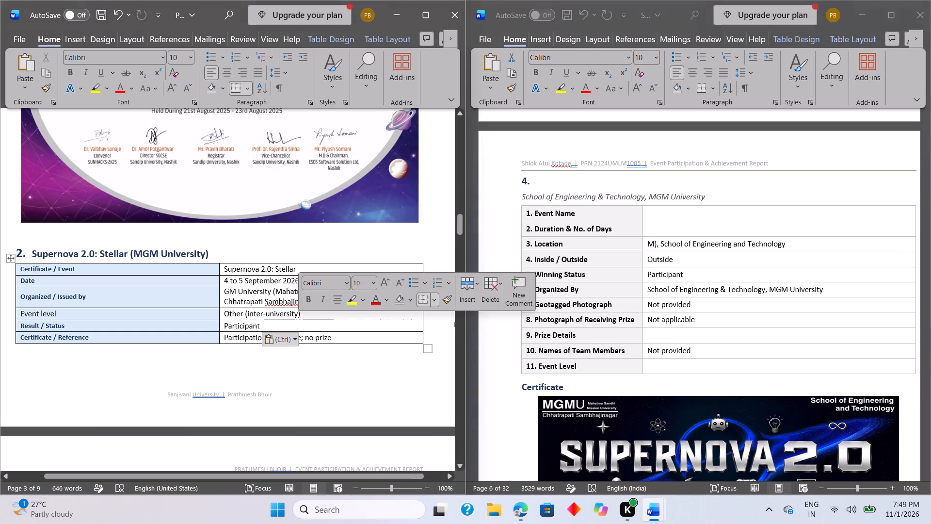
scroll(233, 375, down, 7)
scroll(240, 333, up, 3)
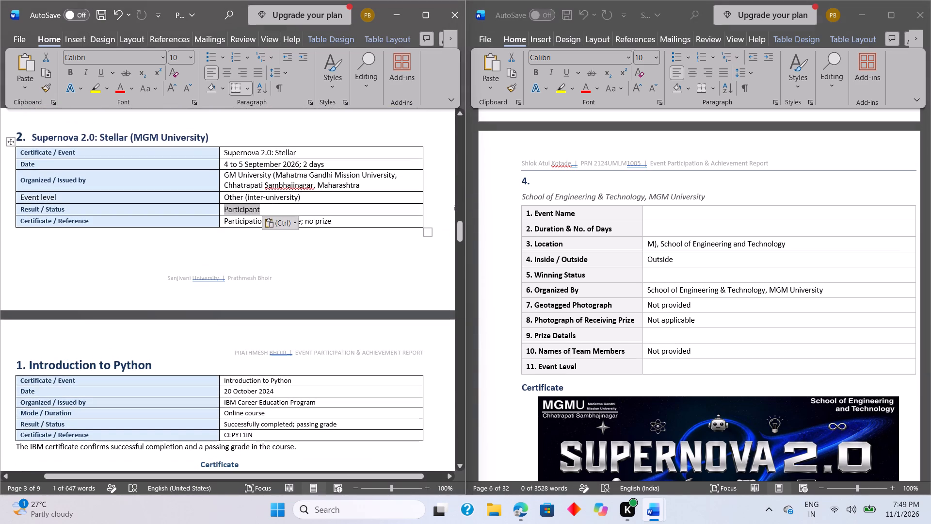
click(276, 242)
click(426, 254)
Delete the "1. Introduction to Python" heading, its table and the IBM sentence beneath it, keeping the Certificate label.
scroll(147, 286, down, 2)
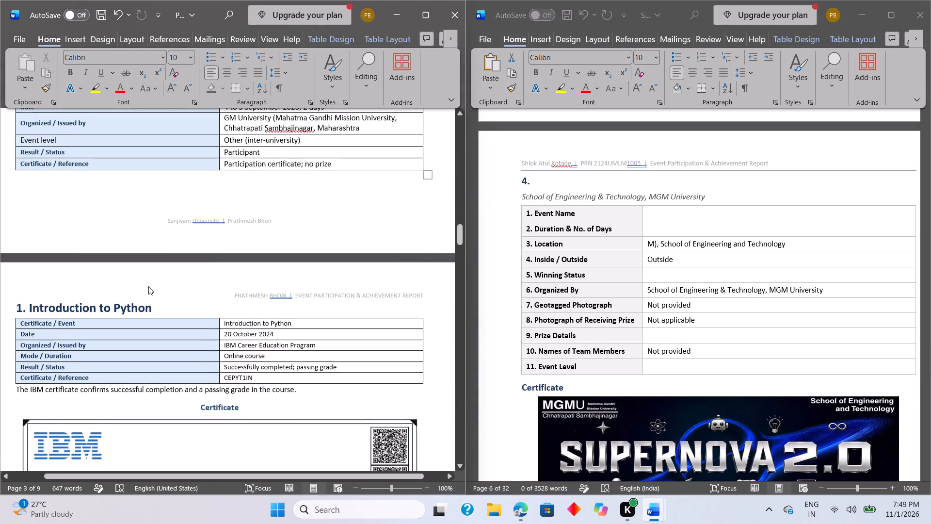
scroll(148, 286, up, 6)
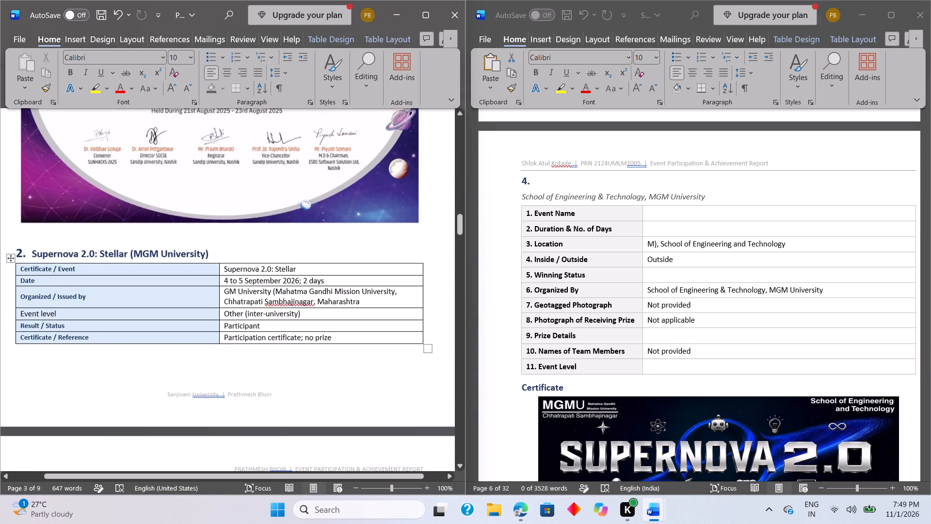
scroll(148, 286, down, 3)
scroll(216, 184, down, 3)
scroll(199, 234, down, 3)
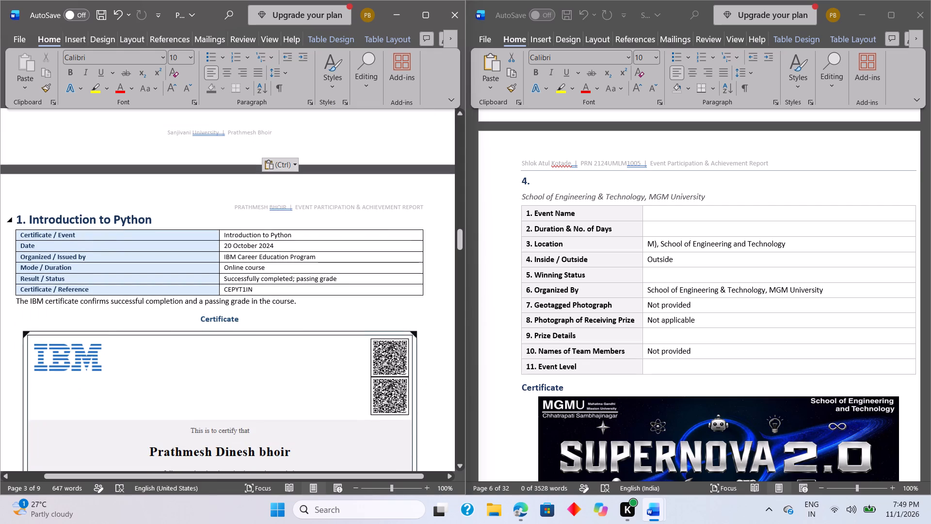
drag(16, 211, 317, 306)
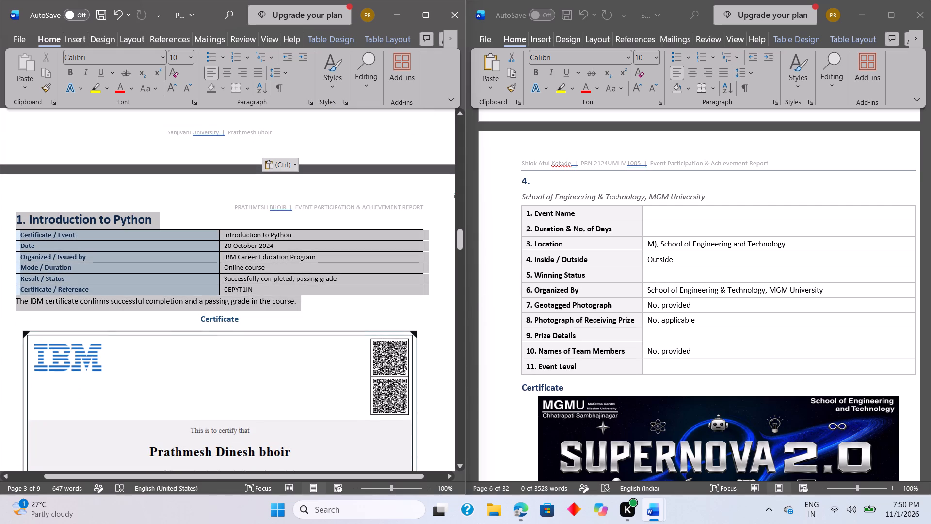
drag(317, 306, 317, 307)
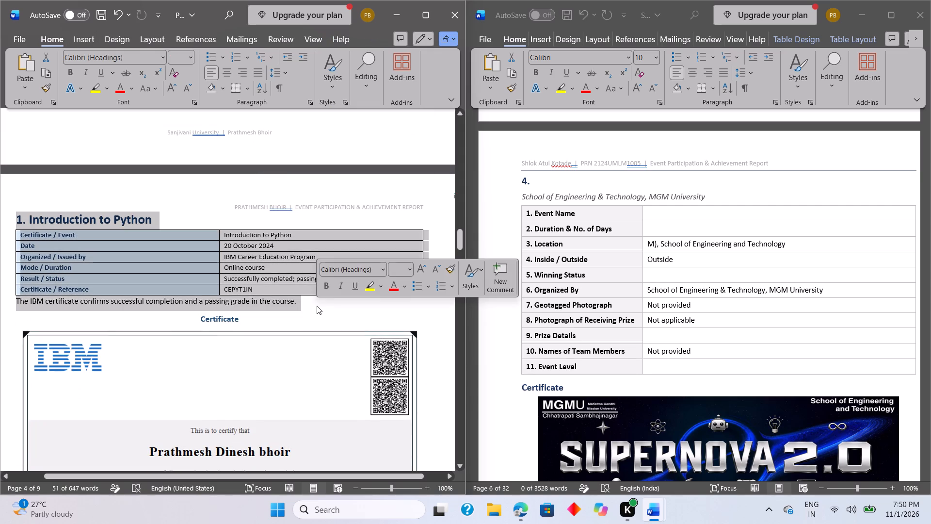
key(Delete)
Cut the IBM Introduction to Python certificate picture from below the Certificate label.
scroll(317, 306, up, 3)
scroll(316, 311, down, 4)
right_click(316, 311)
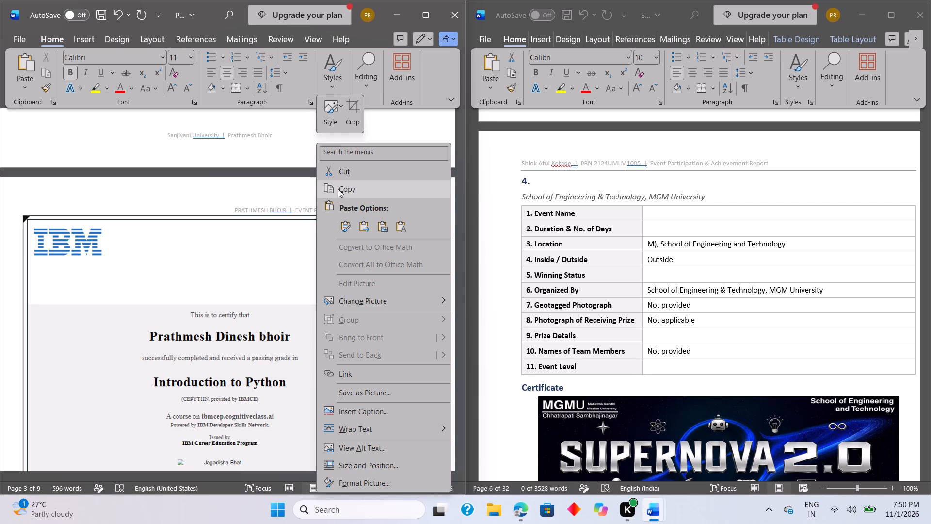
click(339, 177)
scroll(263, 189, up, 2)
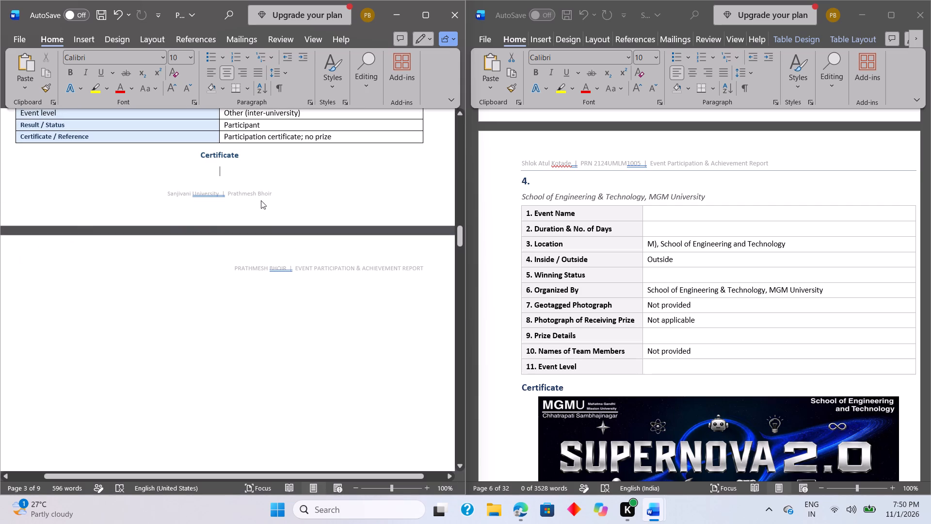
scroll(106, 171, up, 2)
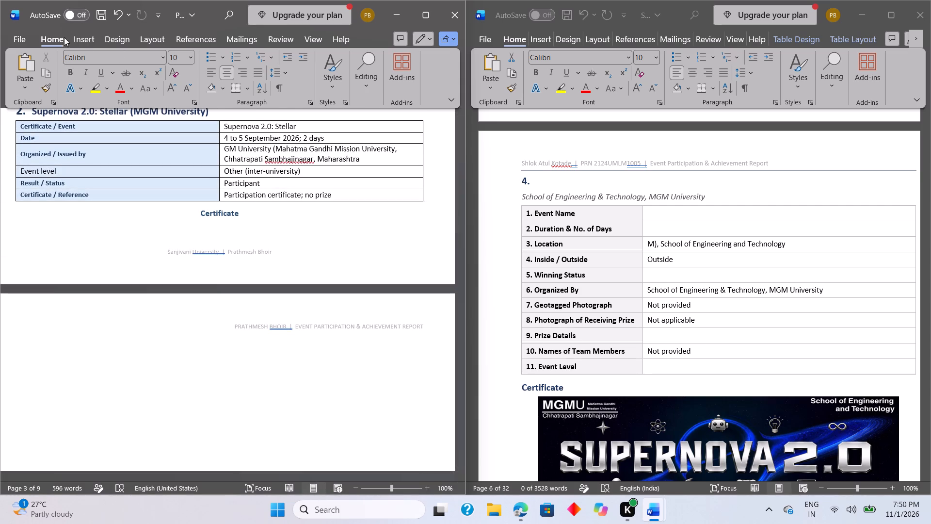
click(83, 42)
click(439, 10)
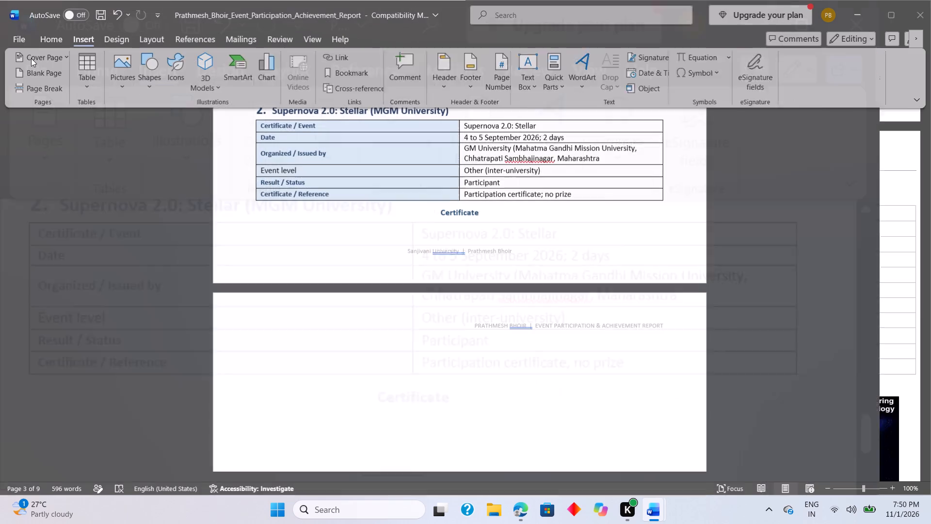
click(127, 88)
click(164, 124)
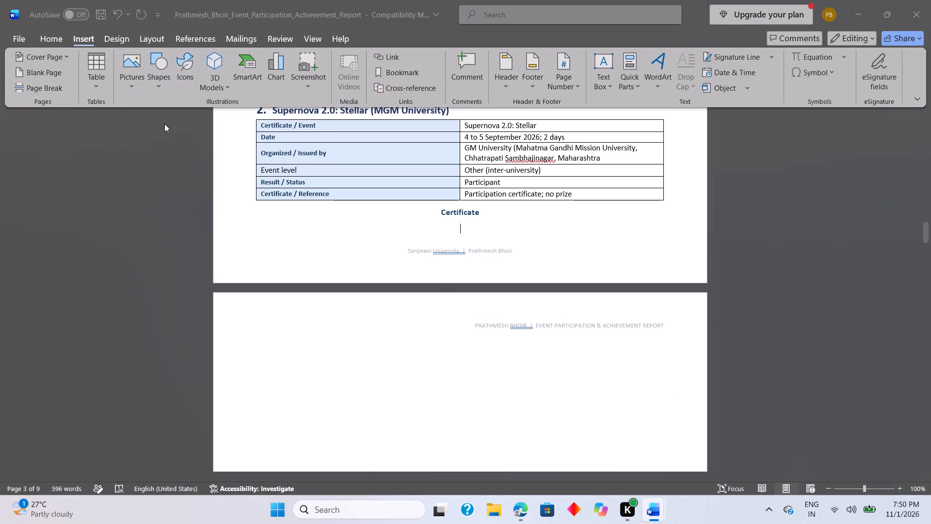
scroll(164, 124, down, 1)
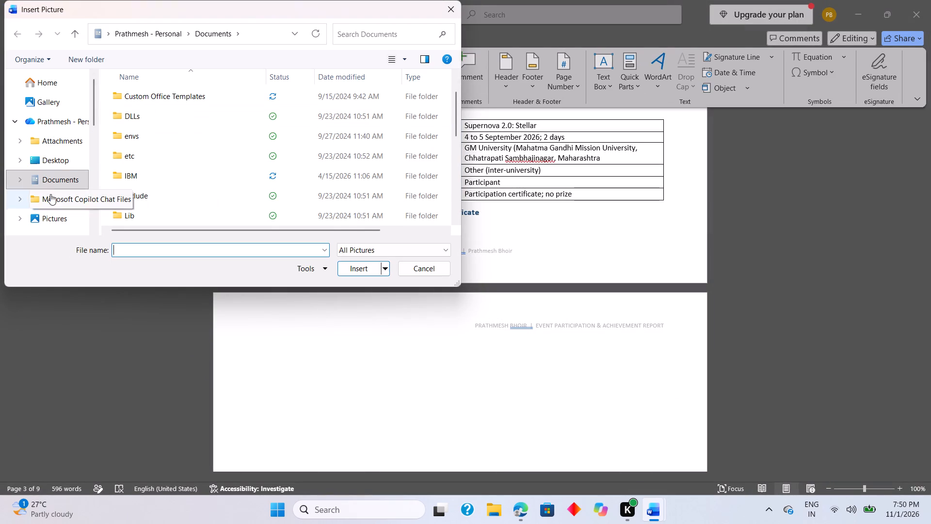
click(59, 162)
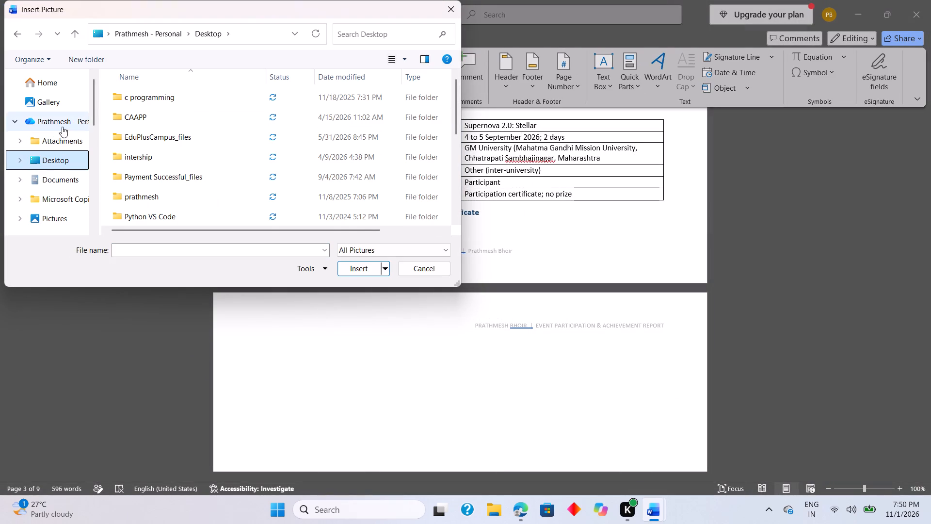
click(62, 98)
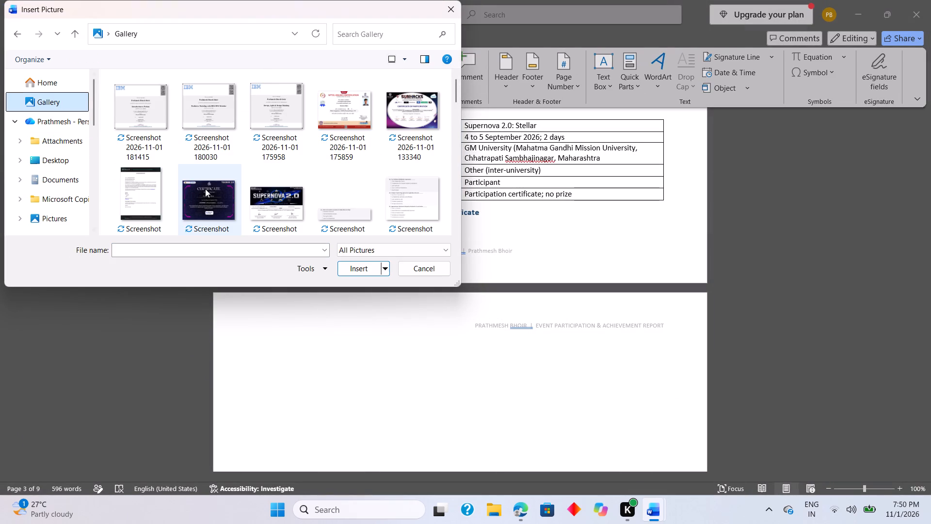
click(415, 144)
scroll(228, 189, down, 1)
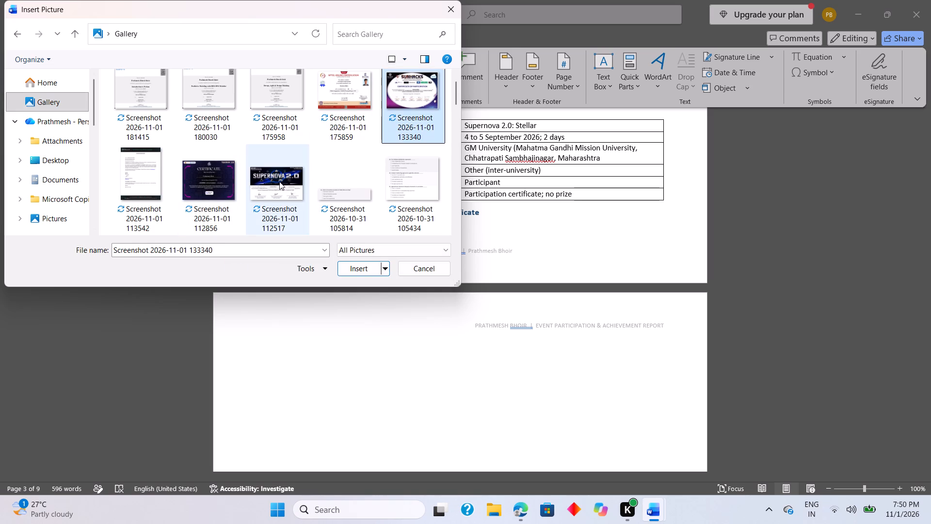
click(289, 183)
click(364, 274)
Check the placement of the Supernova certificate picture and the layout of the neighbouring sections.
scroll(357, 267, down, 2)
scroll(357, 267, up, 11)
scroll(357, 267, down, 7)
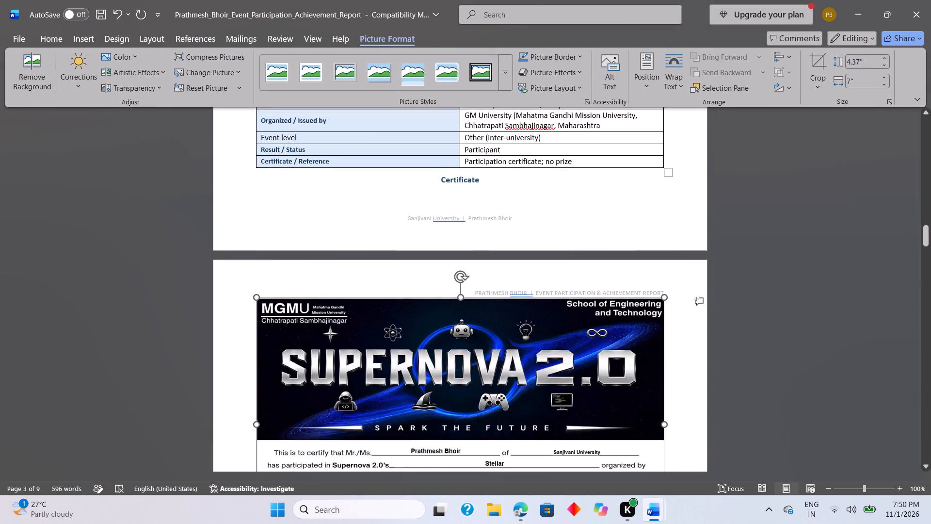
scroll(357, 267, down, 20)
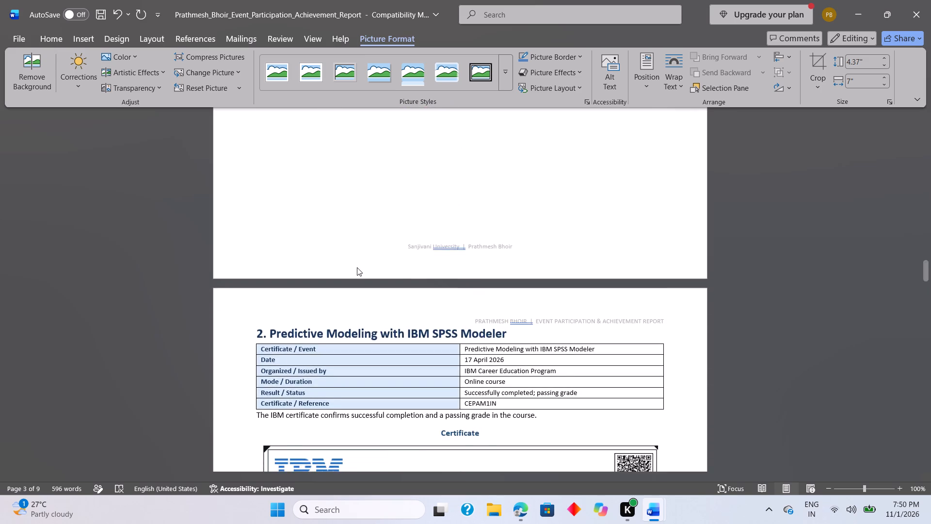
scroll(357, 267, up, 12)
scroll(357, 268, up, 14)
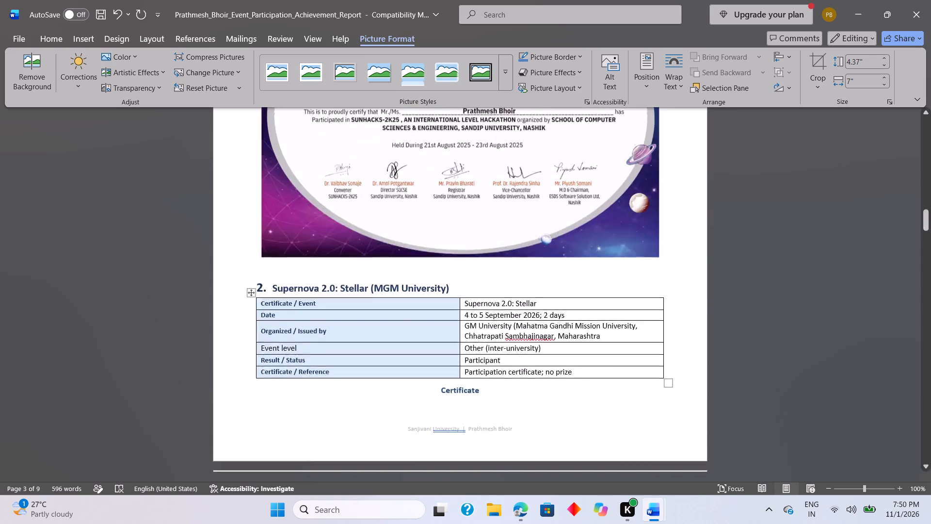
scroll(359, 262, up, 19)
scroll(358, 272, down, 3)
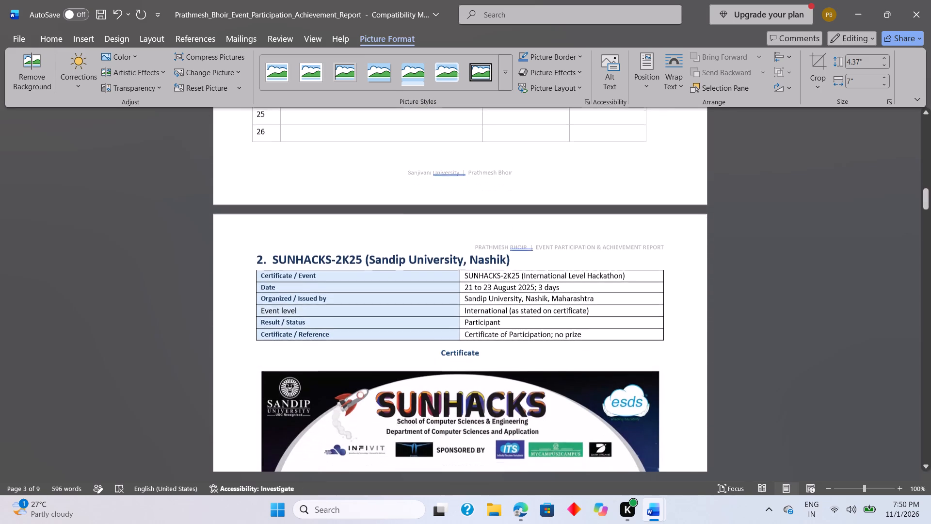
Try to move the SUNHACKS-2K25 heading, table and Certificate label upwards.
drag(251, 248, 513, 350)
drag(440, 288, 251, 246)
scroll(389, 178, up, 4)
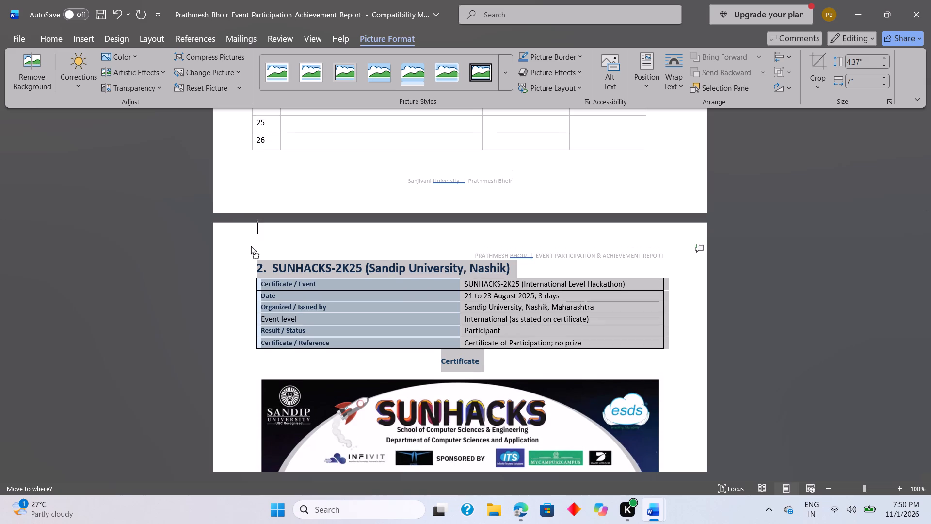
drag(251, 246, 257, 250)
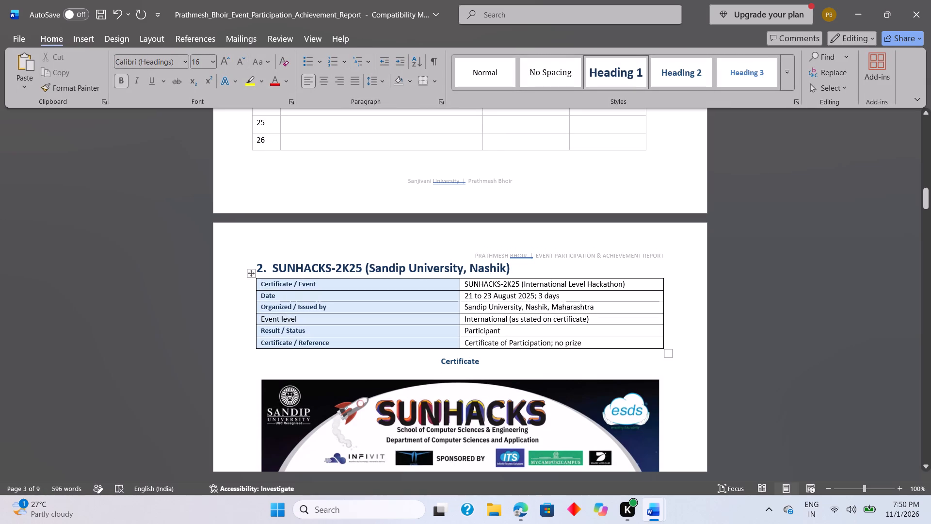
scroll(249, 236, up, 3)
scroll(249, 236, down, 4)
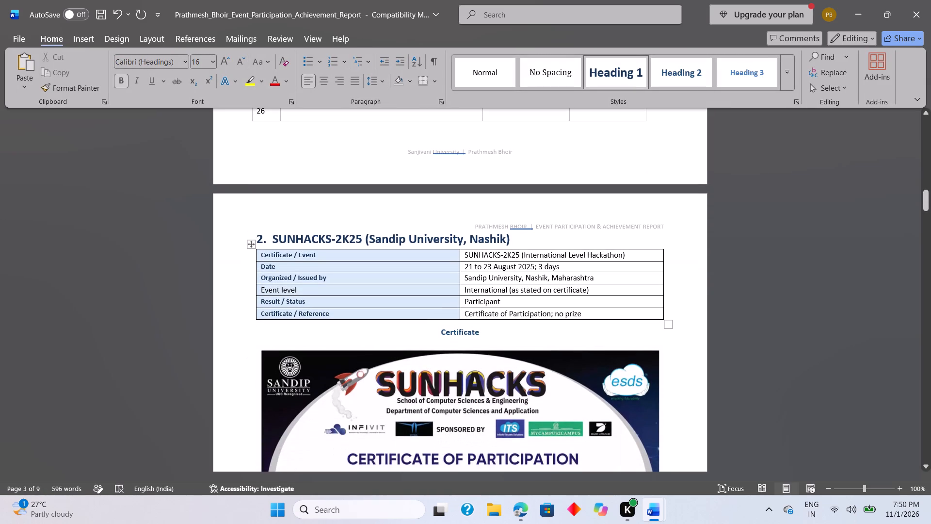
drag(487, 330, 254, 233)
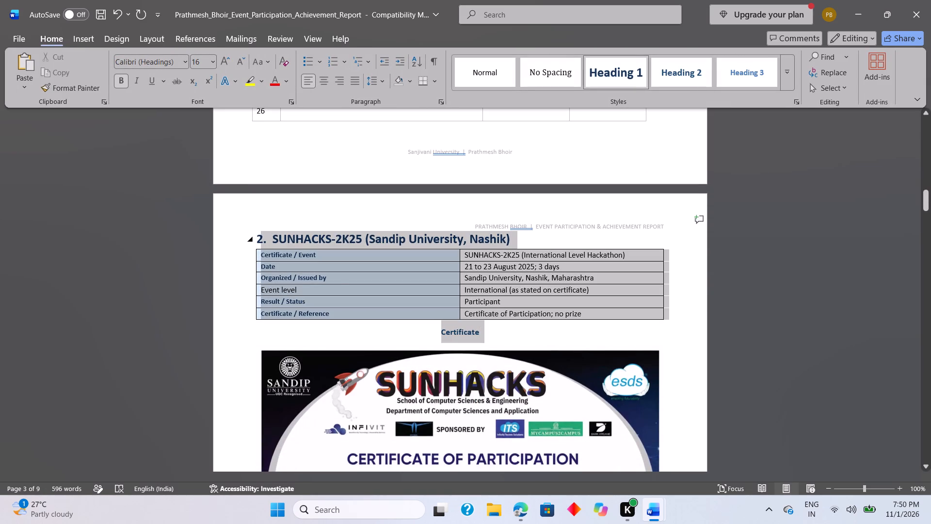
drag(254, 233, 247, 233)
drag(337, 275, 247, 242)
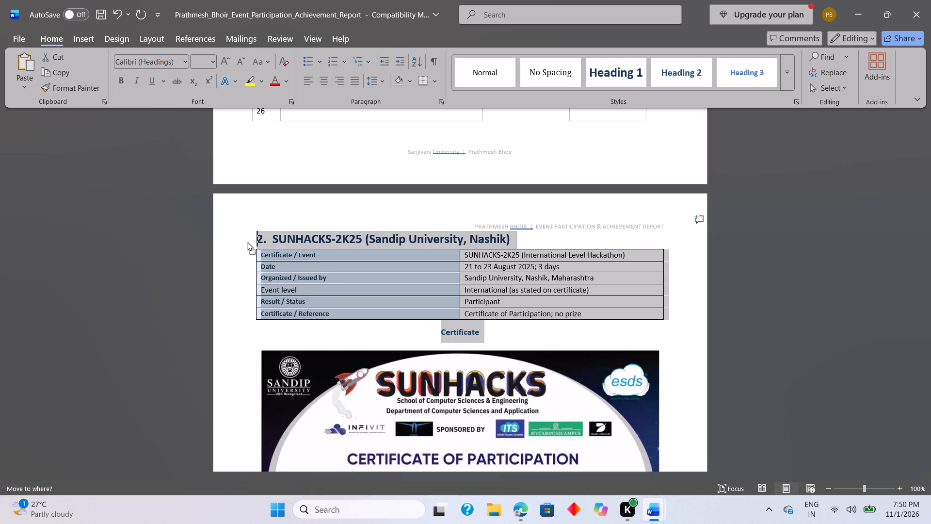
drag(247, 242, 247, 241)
Examine the page layout from the numbered summary table through the SUNHACKS-2K25 and Supernova sections.
scroll(412, 320, down, 4)
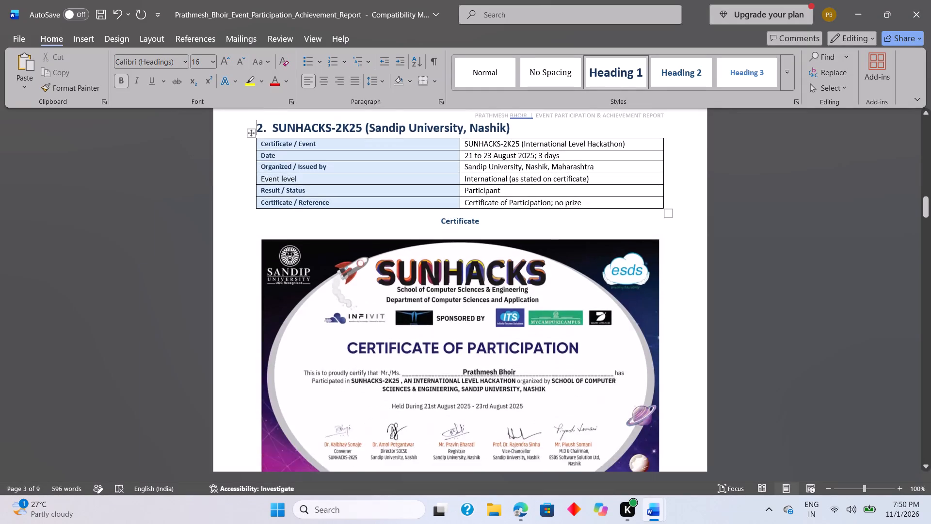
scroll(412, 320, down, 20)
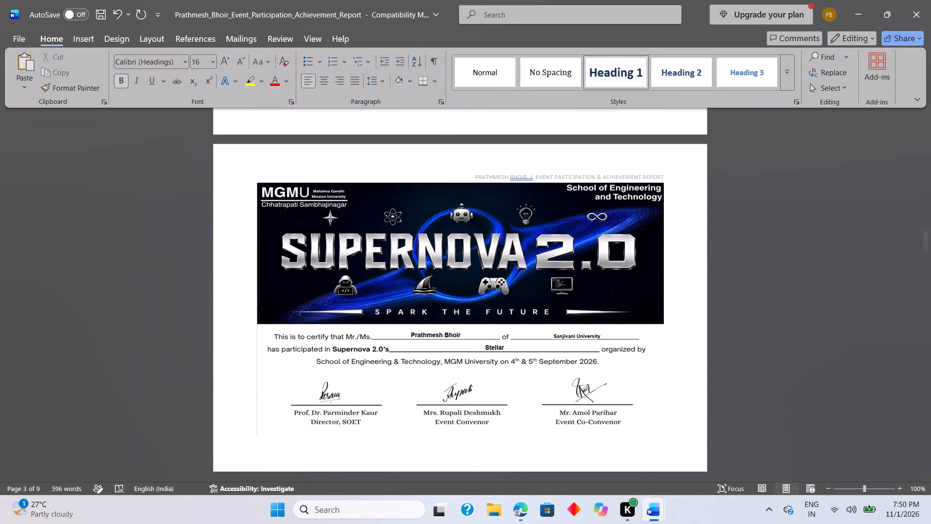
scroll(412, 320, down, 6)
scroll(412, 320, up, 14)
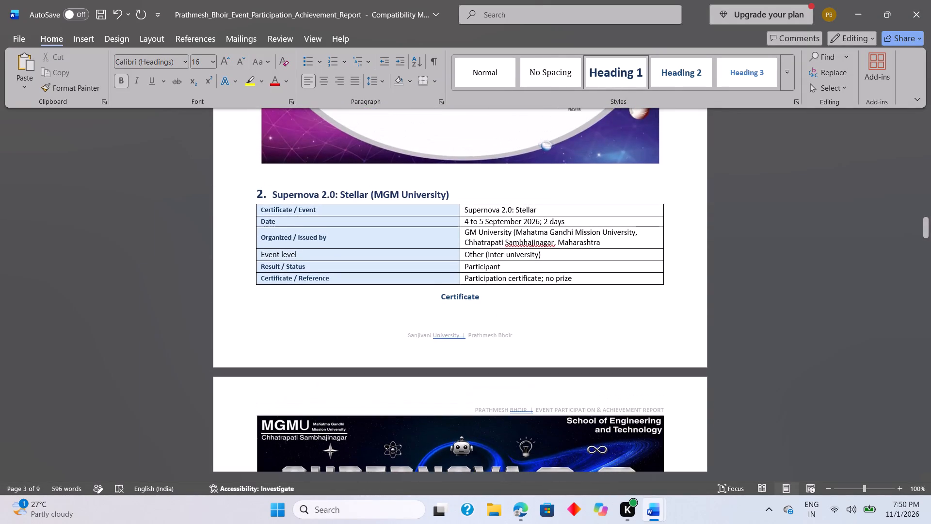
scroll(412, 320, down, 13)
scroll(412, 320, up, 18)
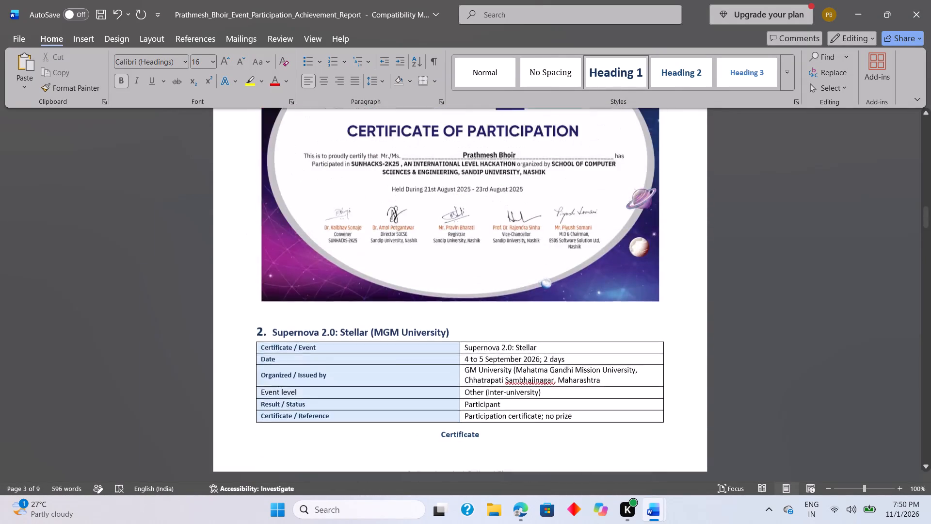
scroll(412, 319, up, 16)
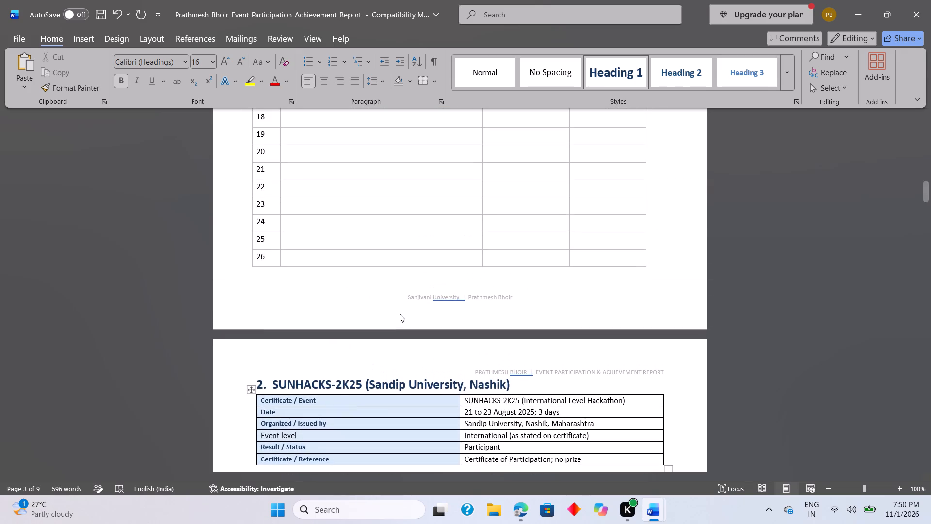
scroll(307, 369, up, 11)
scroll(307, 368, down, 13)
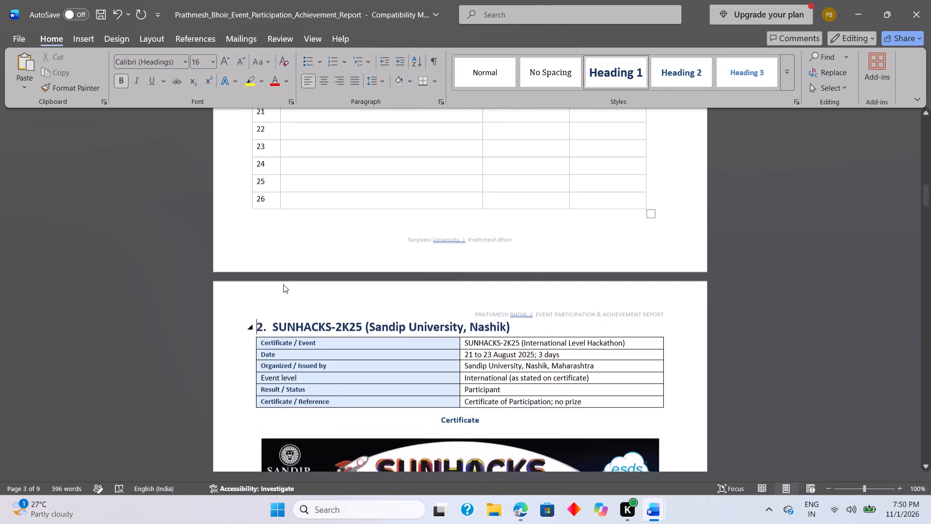
click(390, 224)
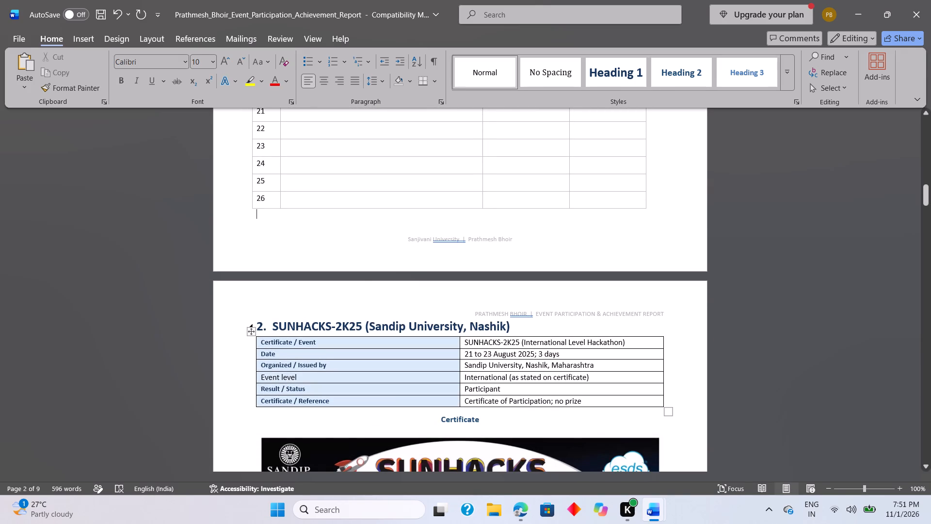
Duplicate the SUNHACKS-2K25 heading, details table and Certificate label directly above the existing SUNHACKS-2K25 section.
drag(258, 320, 574, 416)
drag(485, 381, 275, 220)
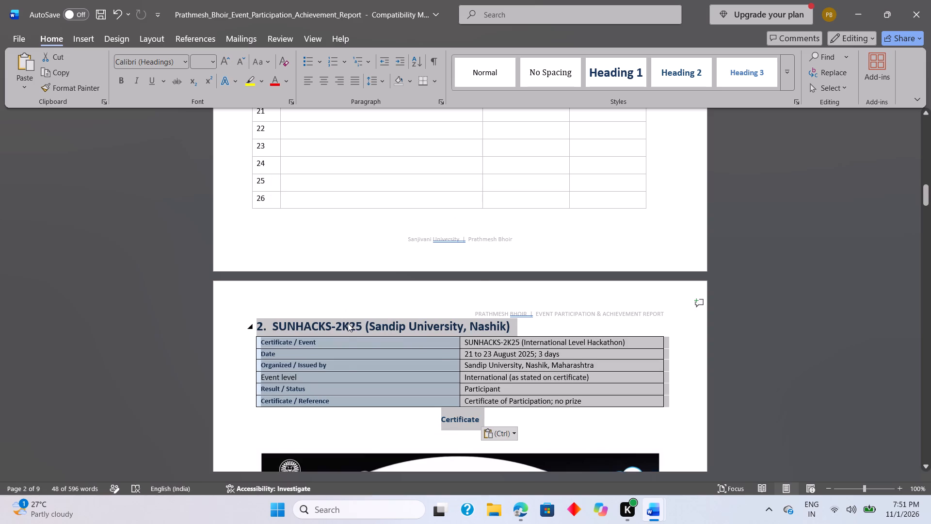
right_click(348, 323)
click(394, 114)
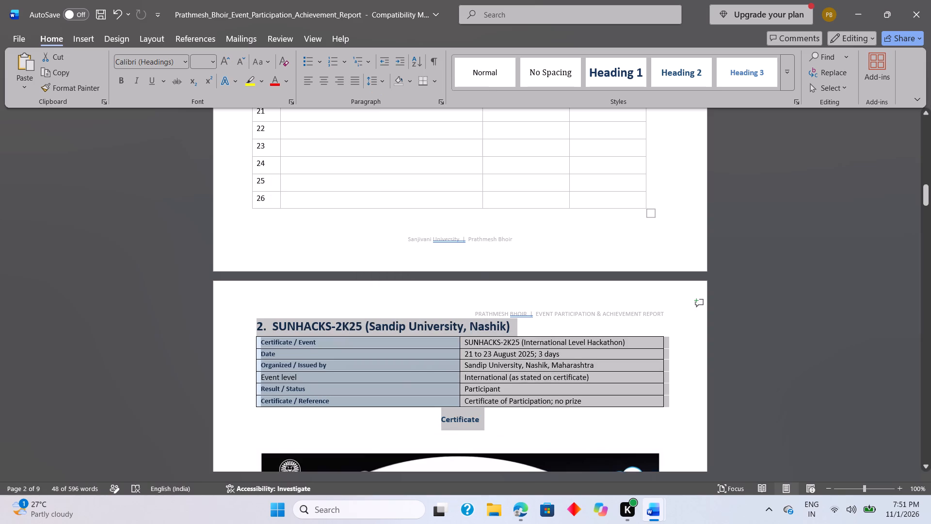
click(287, 219)
click(265, 229)
click(261, 237)
click(267, 245)
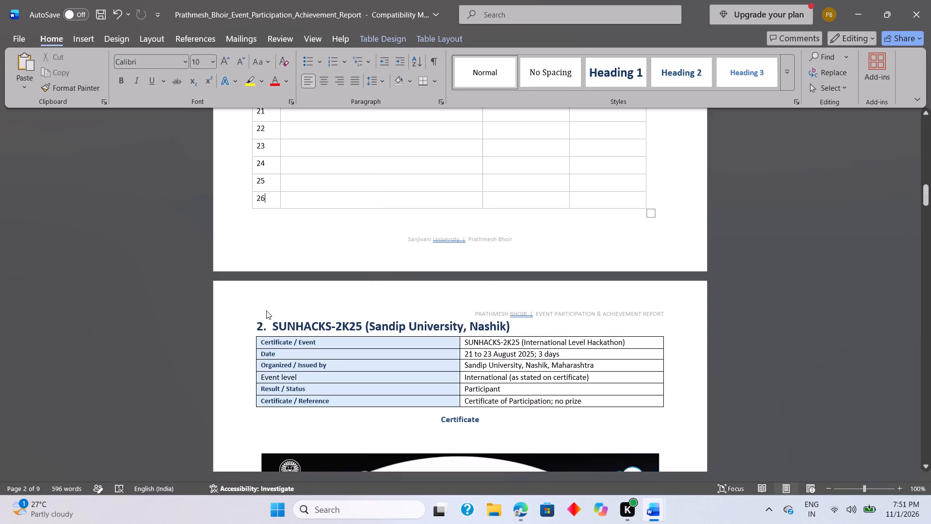
click(257, 320)
key(ctrl+v)
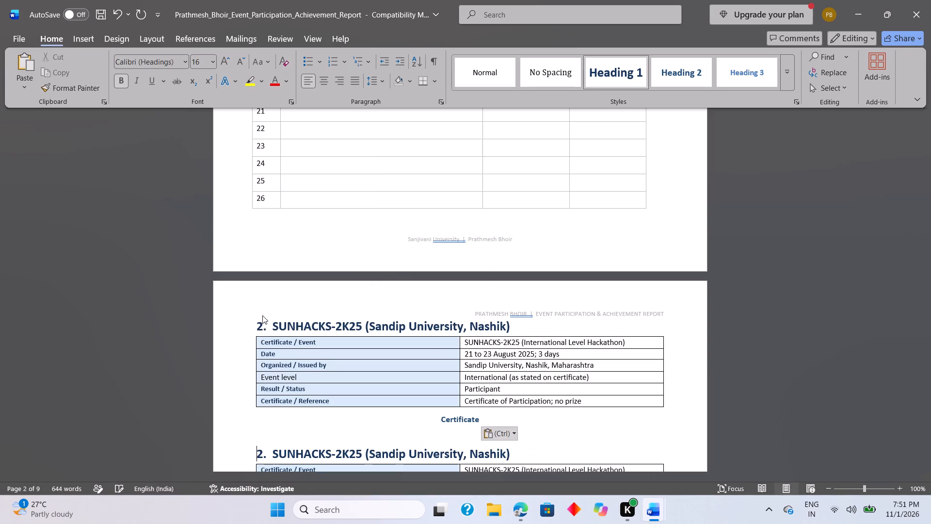
scroll(277, 318, up, 2)
scroll(277, 318, down, 7)
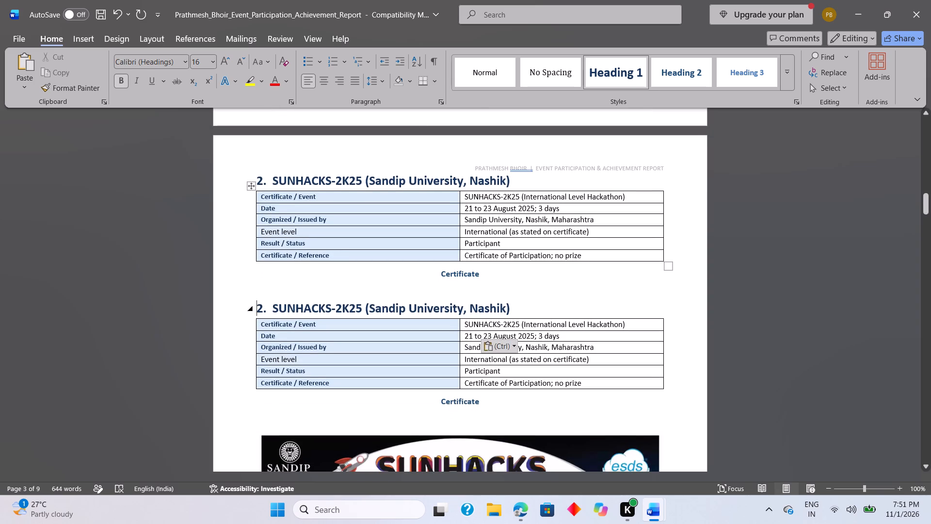
click(485, 261)
click(490, 281)
double_click(485, 265)
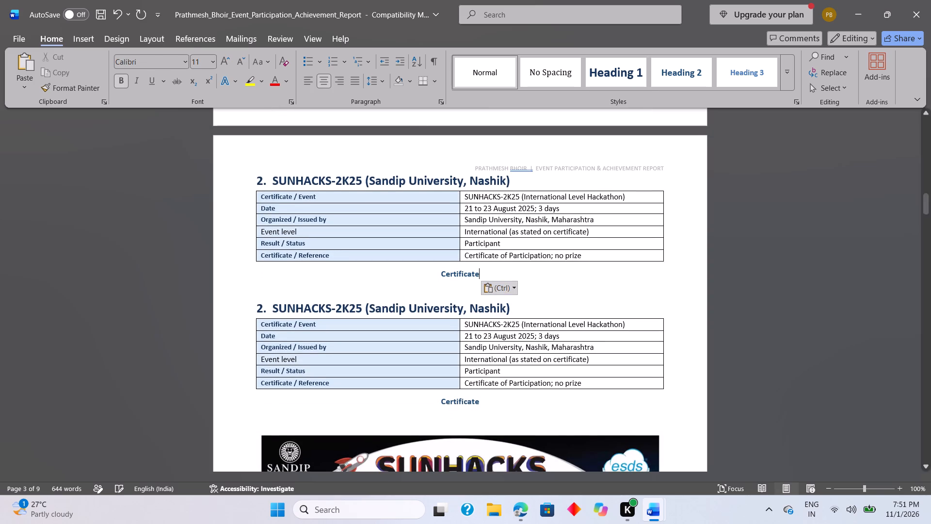
Delete the event name from the first SUNHACKS-2K25 heading, keeping its number.
drag(535, 184, 299, 186)
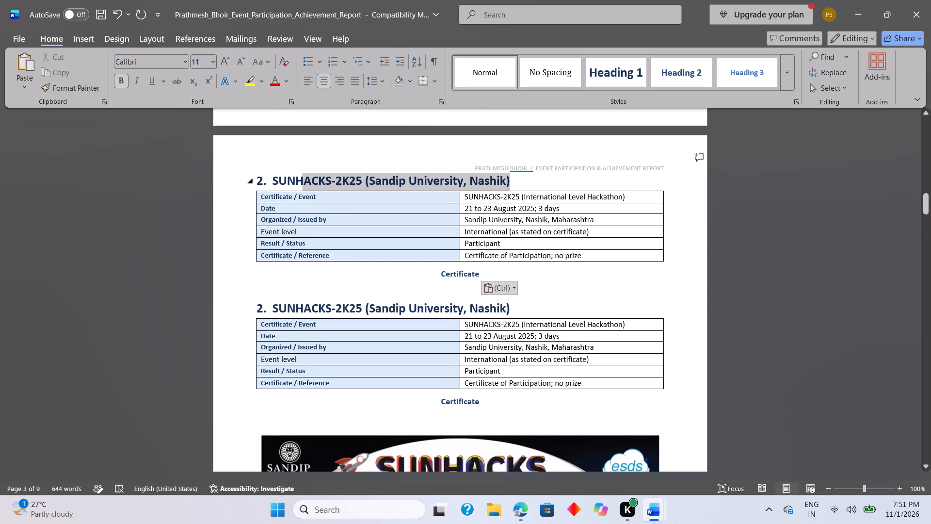
drag(299, 186, 279, 186)
key(Delete)
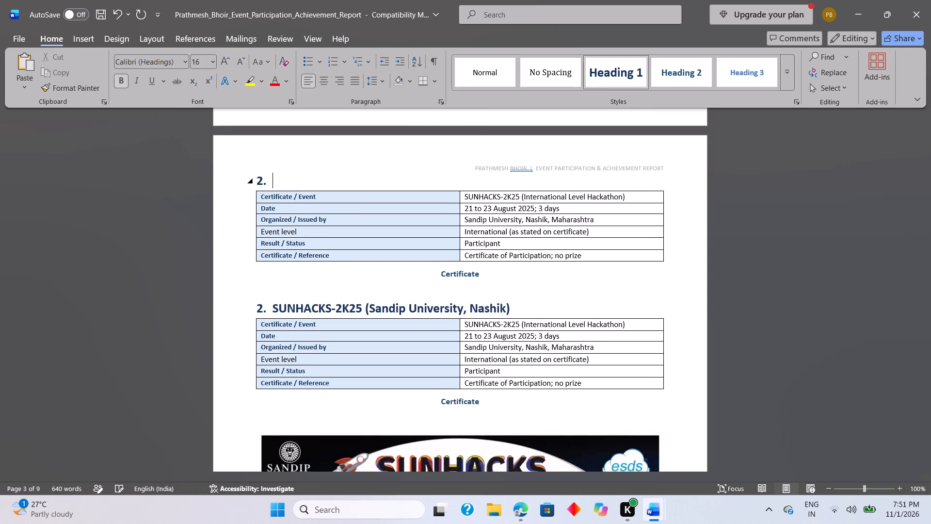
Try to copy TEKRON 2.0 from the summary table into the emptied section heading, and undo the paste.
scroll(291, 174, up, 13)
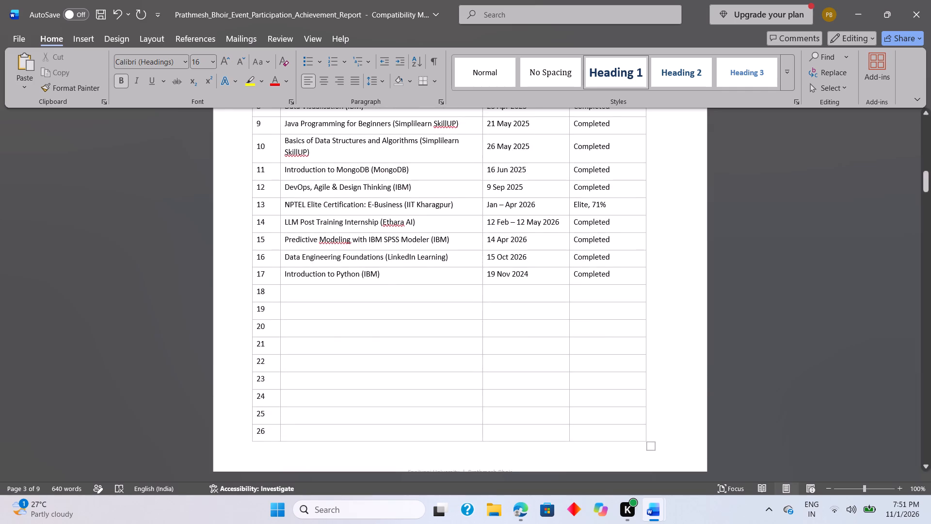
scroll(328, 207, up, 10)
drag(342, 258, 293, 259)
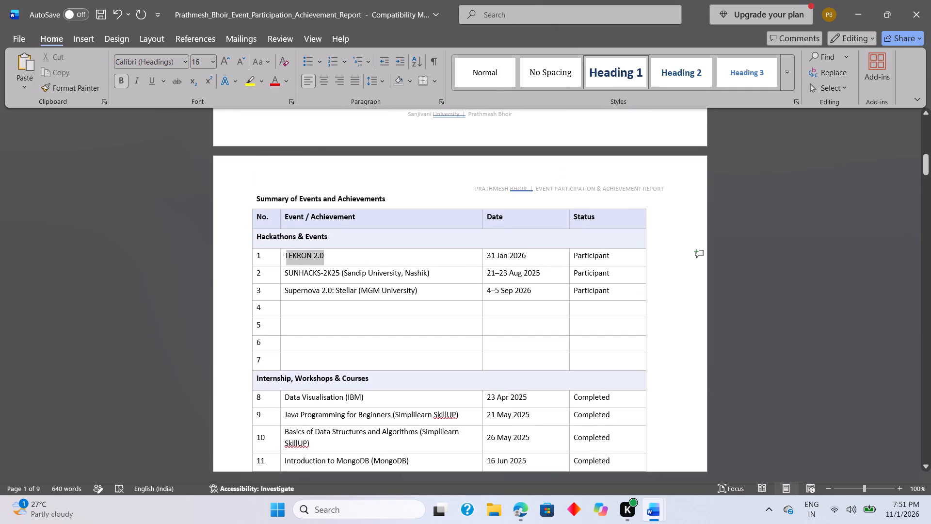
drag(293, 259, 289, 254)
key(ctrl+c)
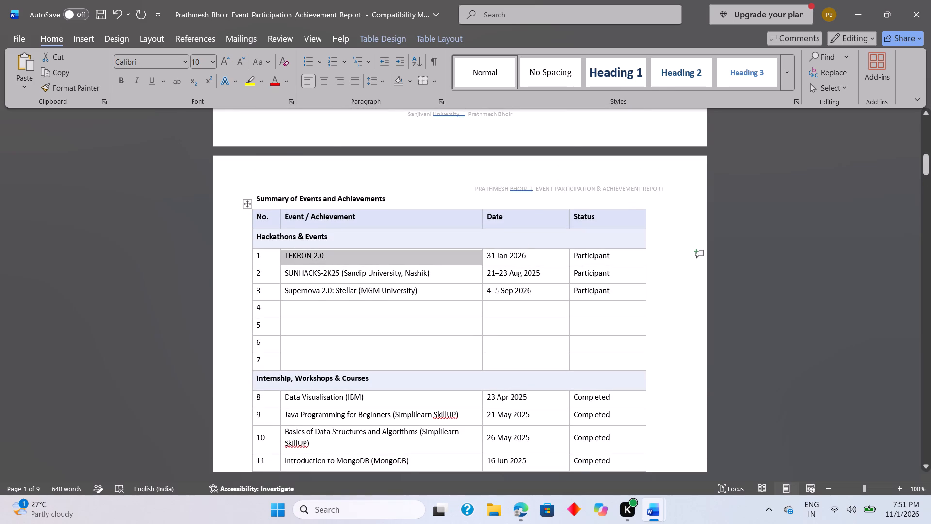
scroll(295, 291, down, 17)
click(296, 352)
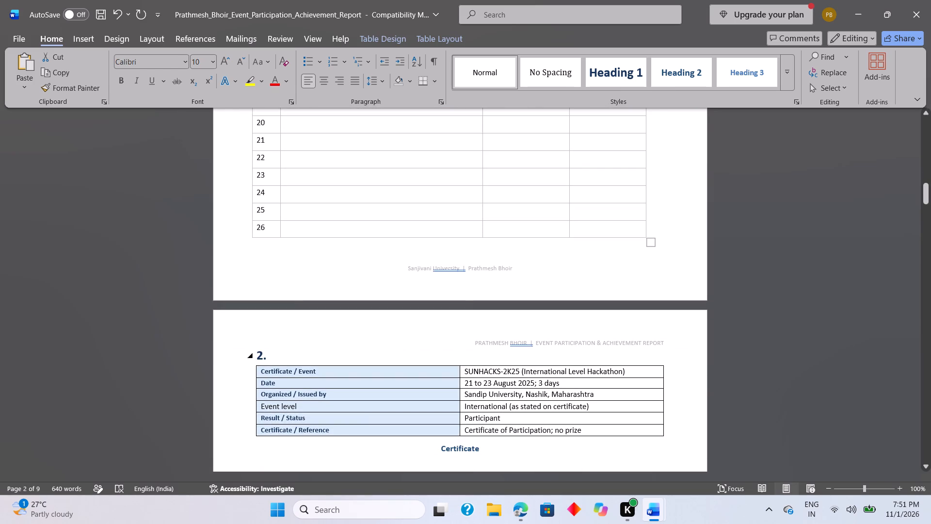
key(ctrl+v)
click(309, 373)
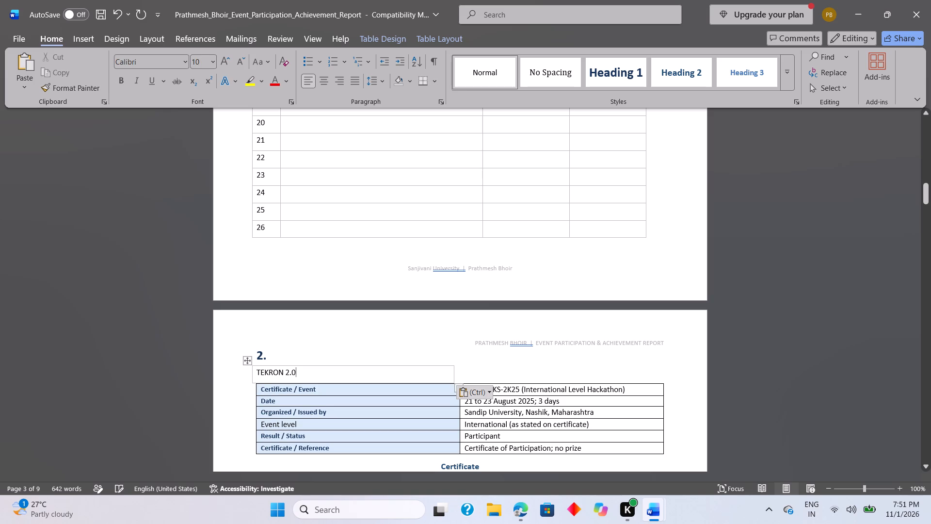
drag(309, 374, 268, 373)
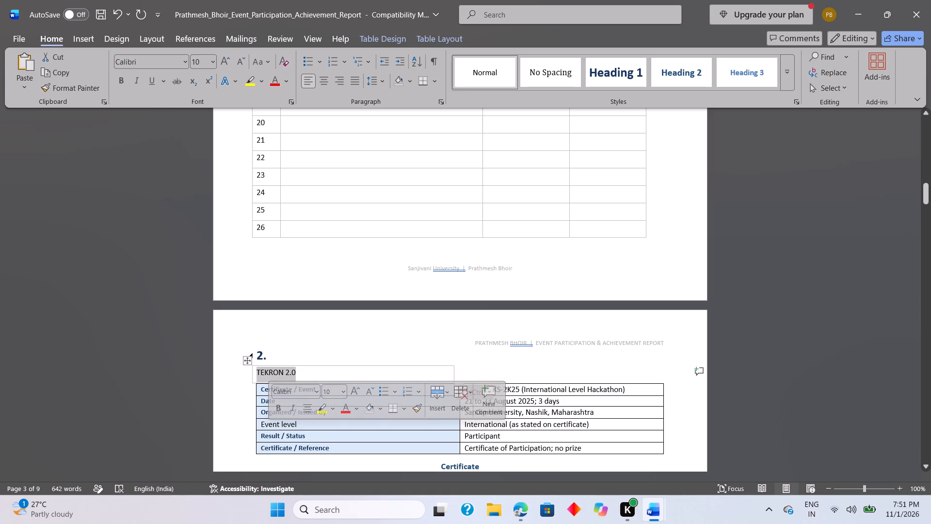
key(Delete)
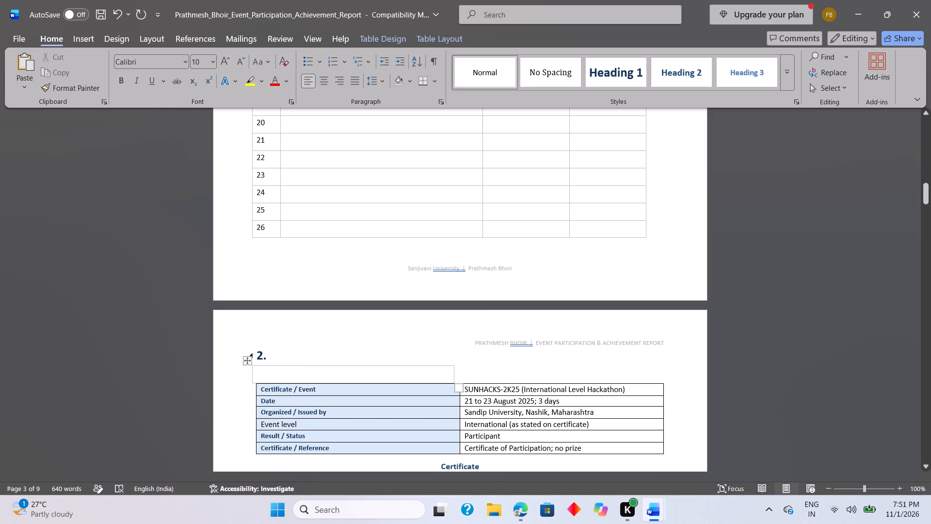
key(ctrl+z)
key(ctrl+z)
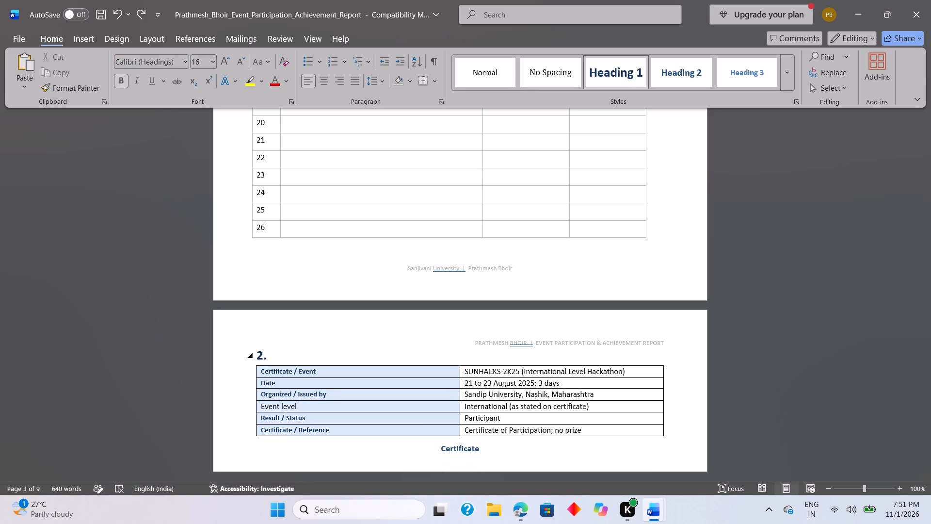
Enter TEKRON 2.0 as the event name in the emptied heading above the first details table.
key(shift+t)
scroll(324, 362, up, 1)
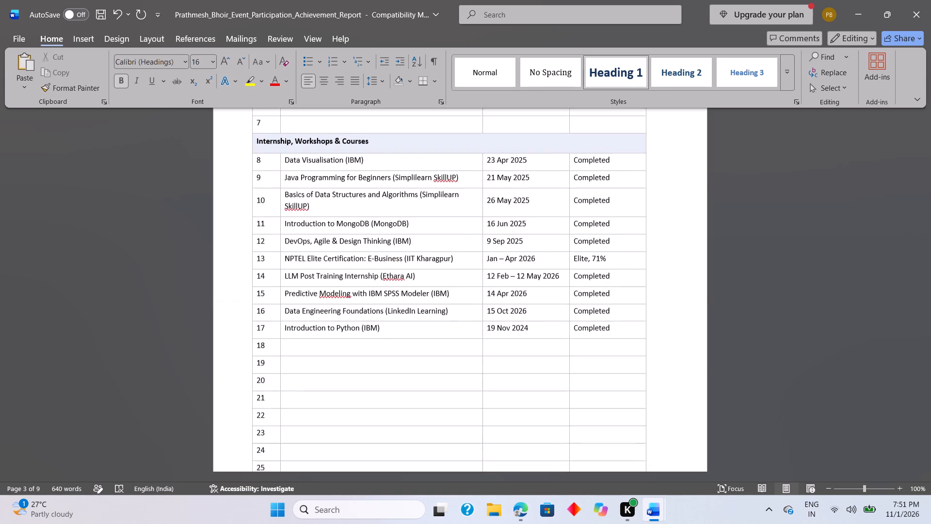
scroll(324, 362, up, 2)
scroll(324, 362, down, 1)
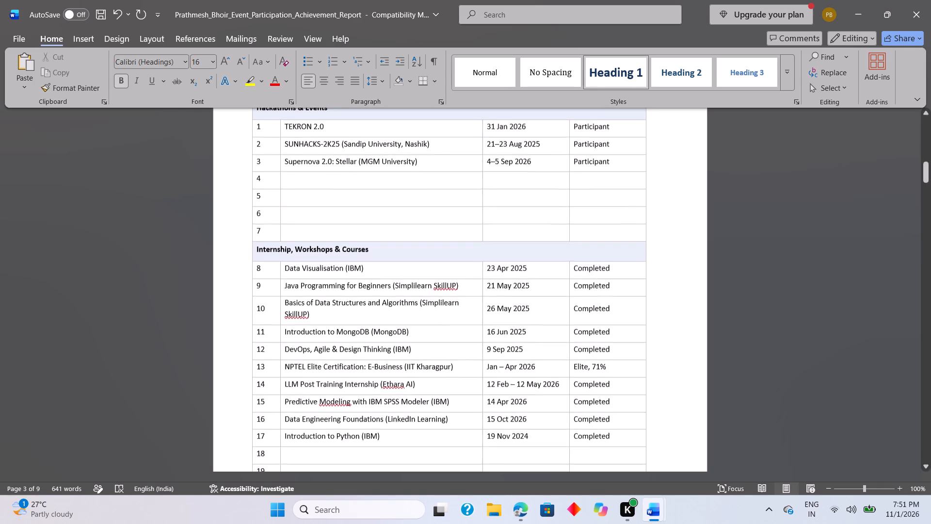
scroll(324, 362, down, 4)
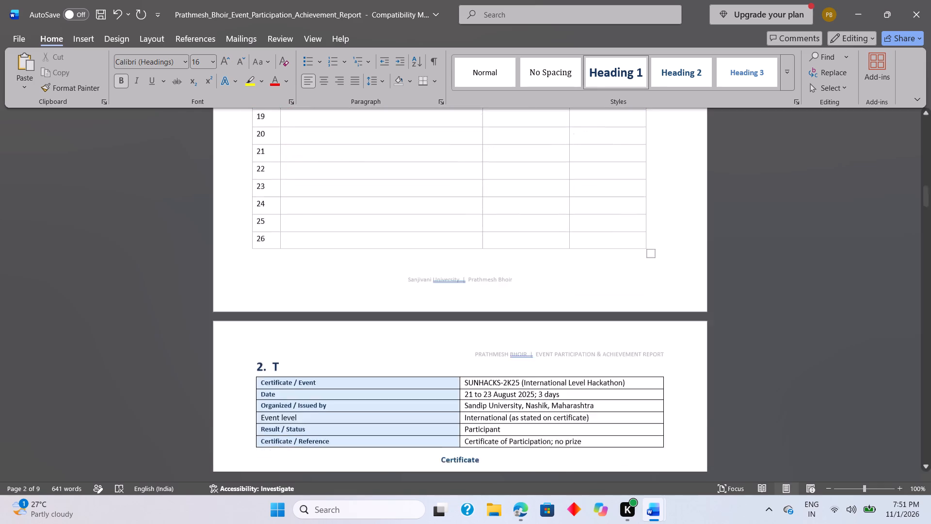
scroll(324, 362, down, 1)
text(ekron)
key(space)
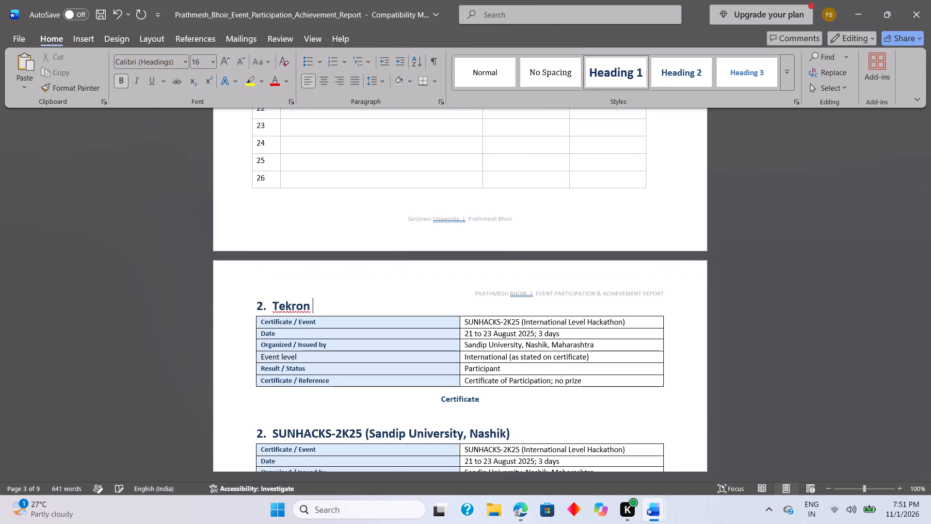
key(BackSpace)
key(BackSpace)
key(BackSpace)
key(BackSpace)
key(BackSpace)
key(BackSpace)
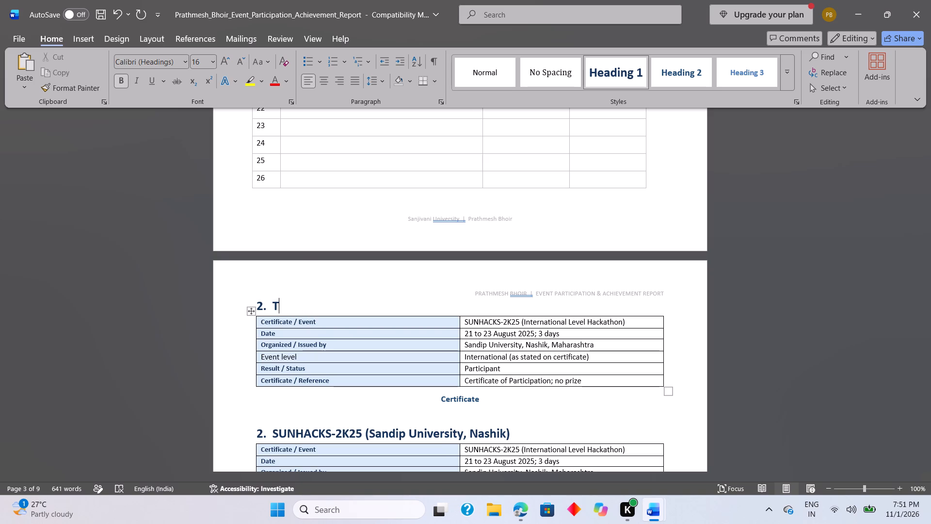
text(EK)
scroll(324, 362, down, 1)
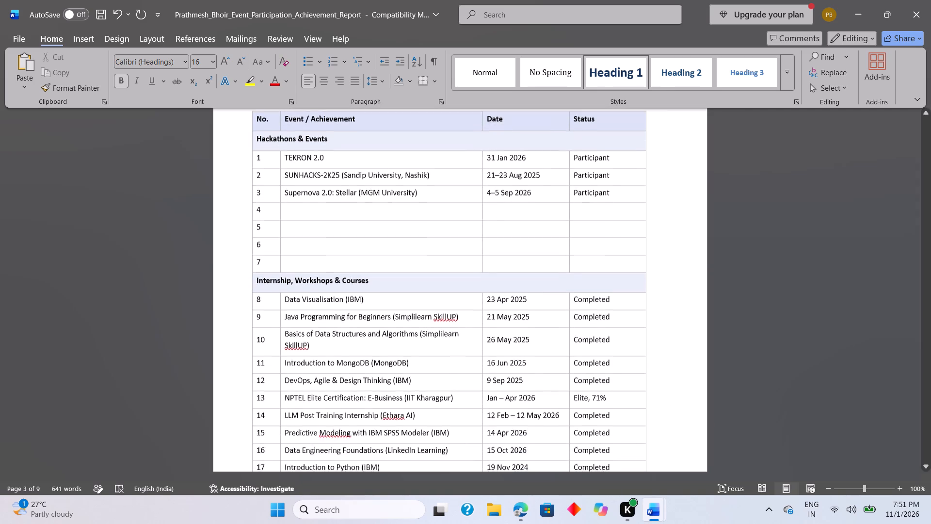
scroll(324, 362, down, 1)
text(RON)
key(space)
key(2)
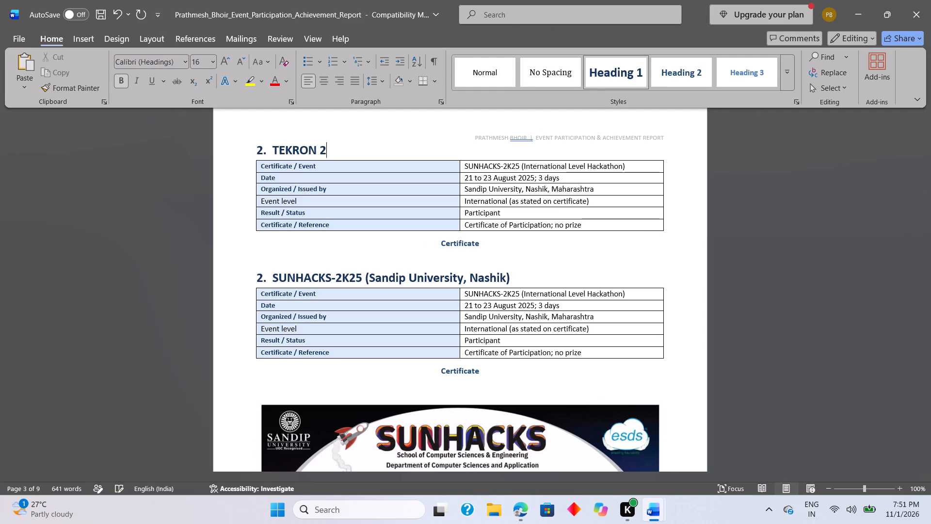
text(.0)
key(space)
Append the organiser (Dy Patil University, pune) to the TEKRON 2.0 heading.
key(shift+parenleft)
text(Pa)
text(til)
key(space)
text(University)
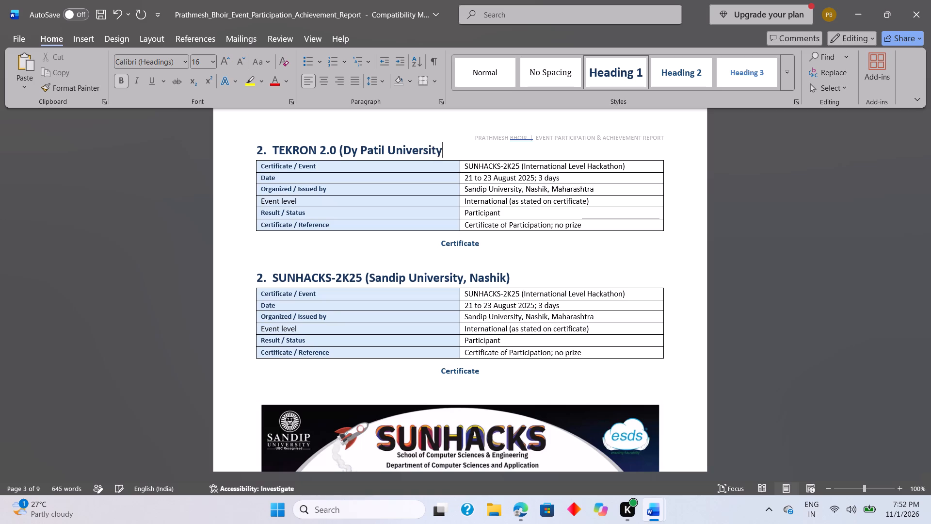
key(space)
key(BackSpace)
text(, pune)
key(shift+parenright)
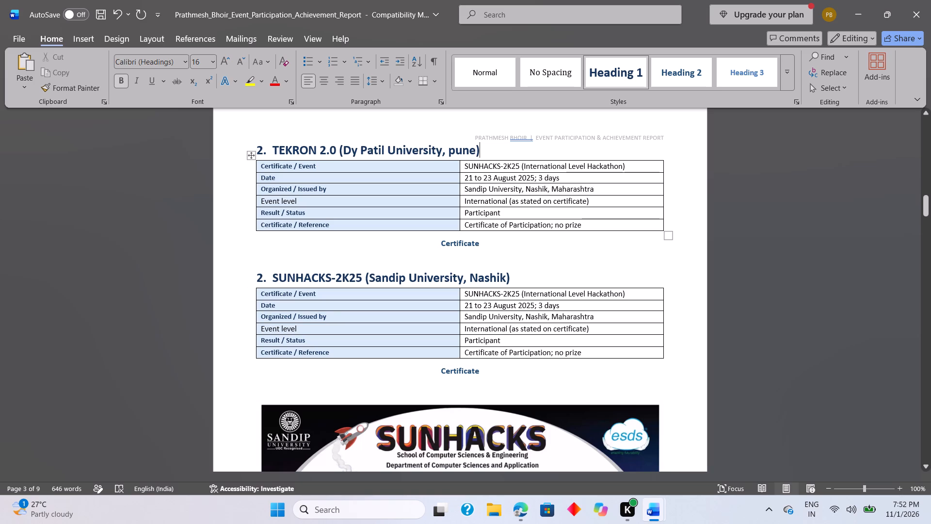
Clear all SUNHACKS values from the second column of the TEKRON 2.0 details table.
drag(465, 165, 569, 227)
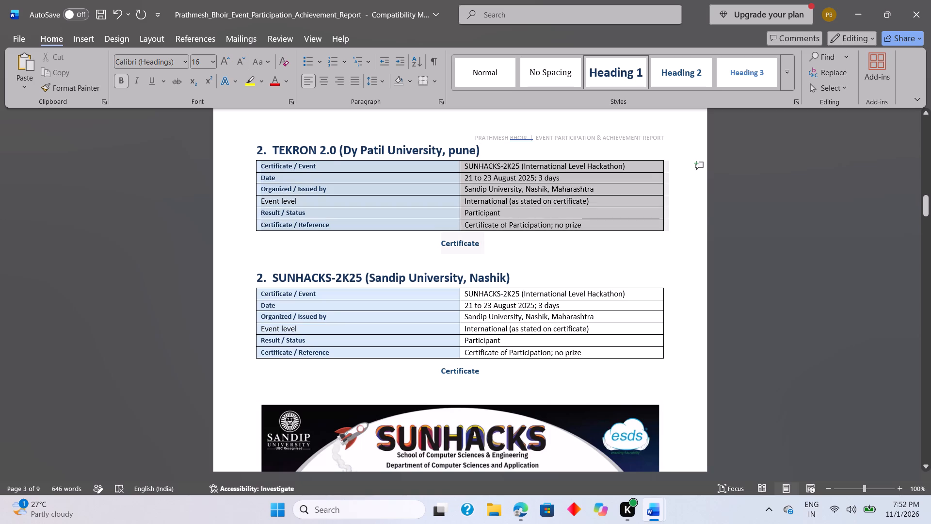
drag(569, 227, 579, 227)
key(Delete)
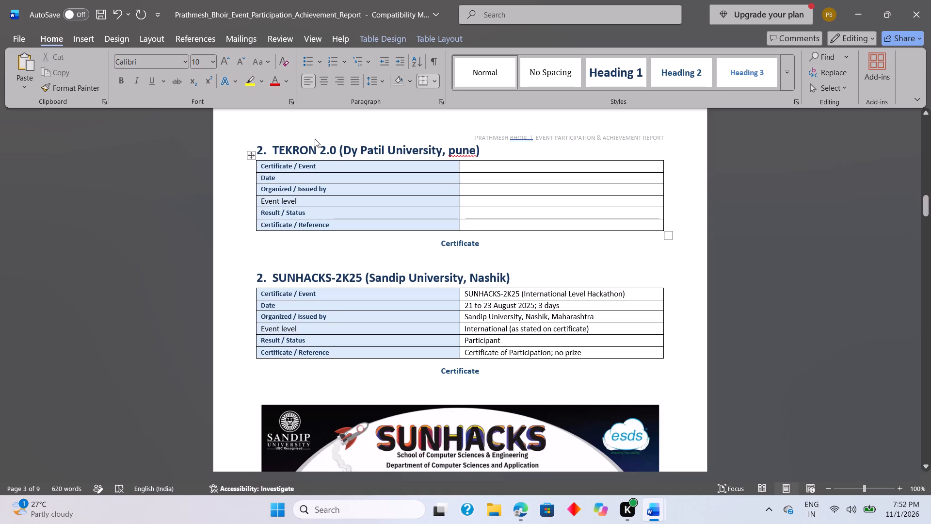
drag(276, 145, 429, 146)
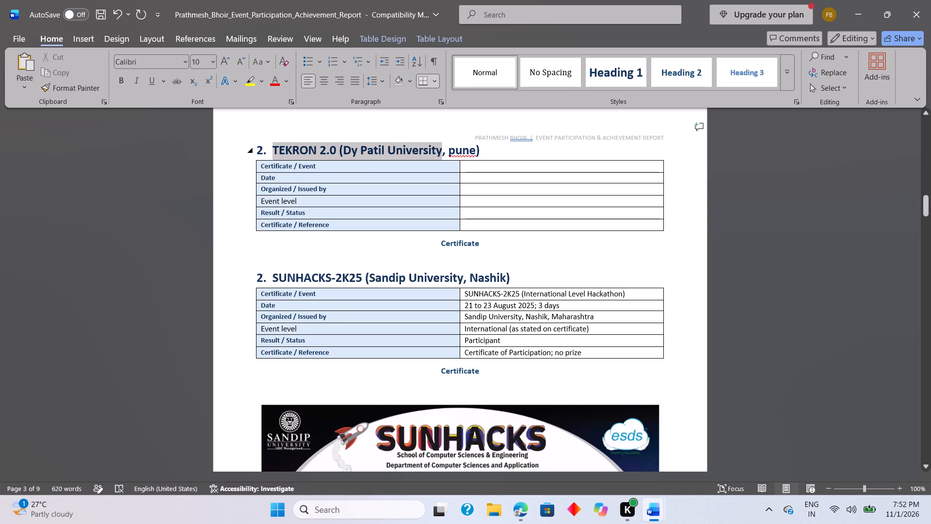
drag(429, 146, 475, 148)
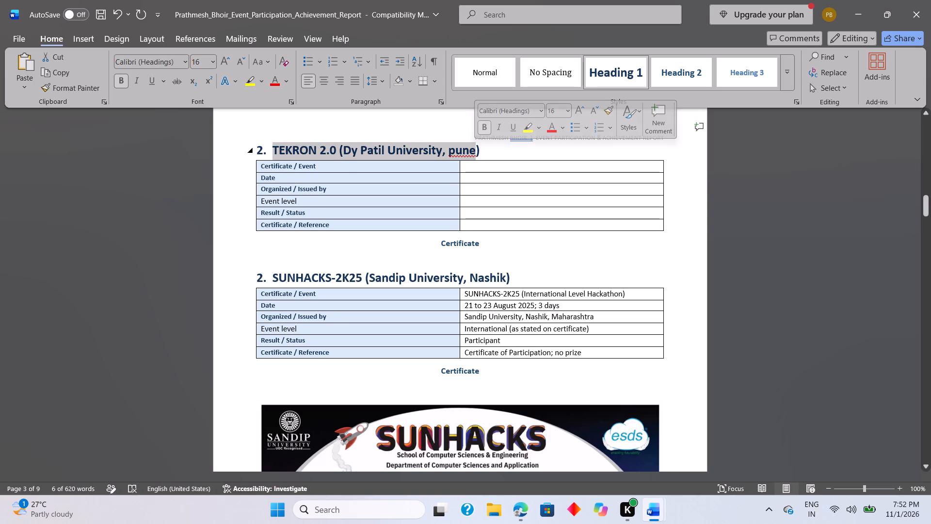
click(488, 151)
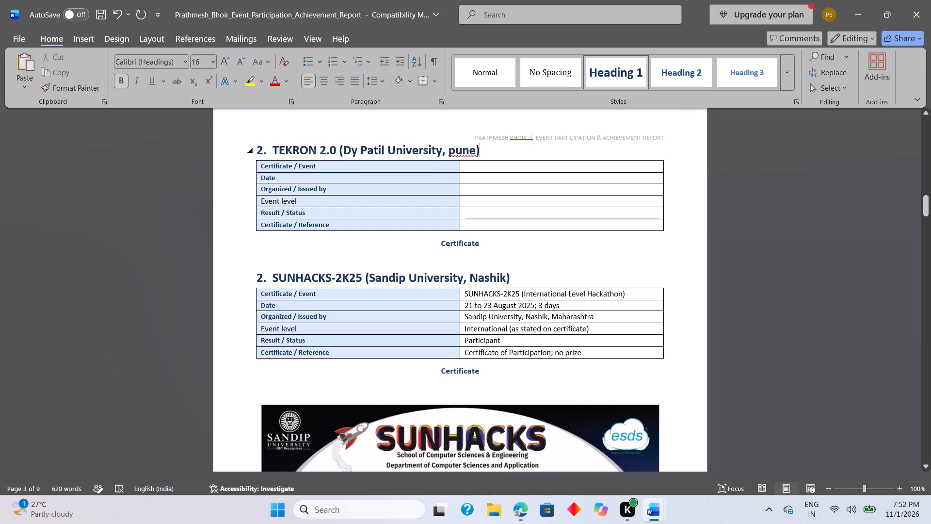
Copy TEKRON 2.0 from the summary table into the Certificate / Event cell of the TEKRON 2.0 details table.
scroll(436, 181, up, 3)
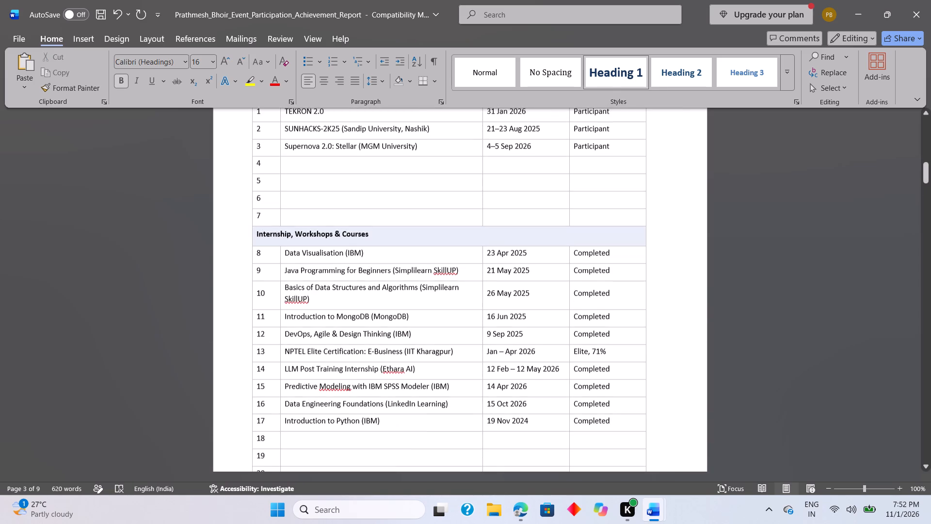
scroll(353, 151, up, 1)
drag(329, 218, 297, 224)
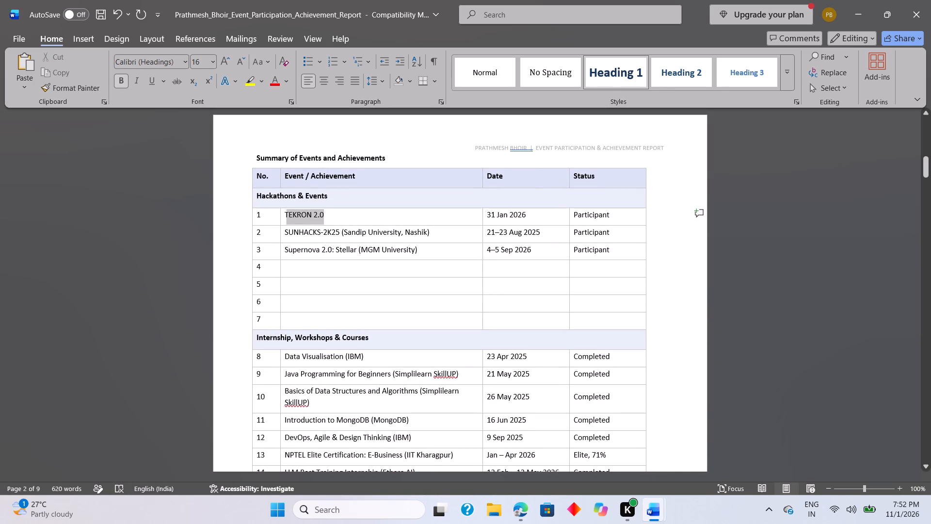
drag(297, 224, 292, 224)
key(ctrl+c)
scroll(292, 224, down, 4)
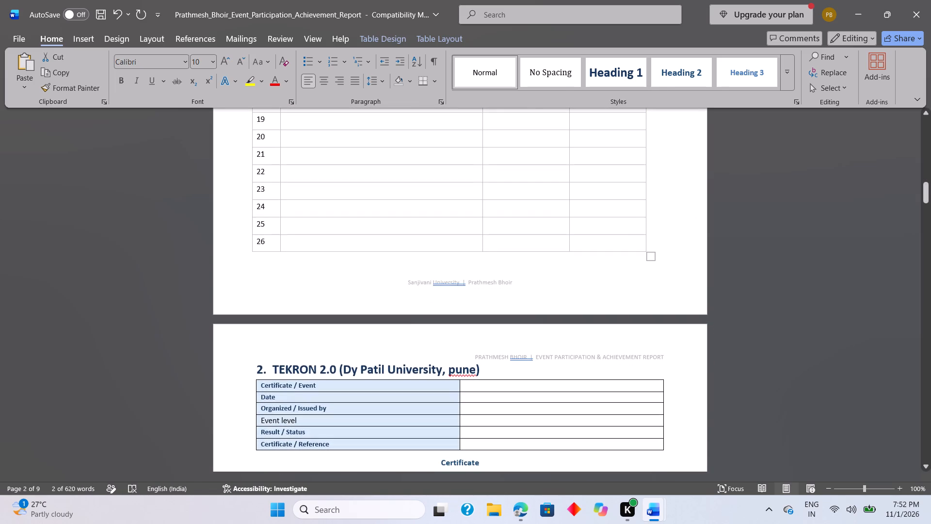
click(482, 382)
key(ctrl+v)
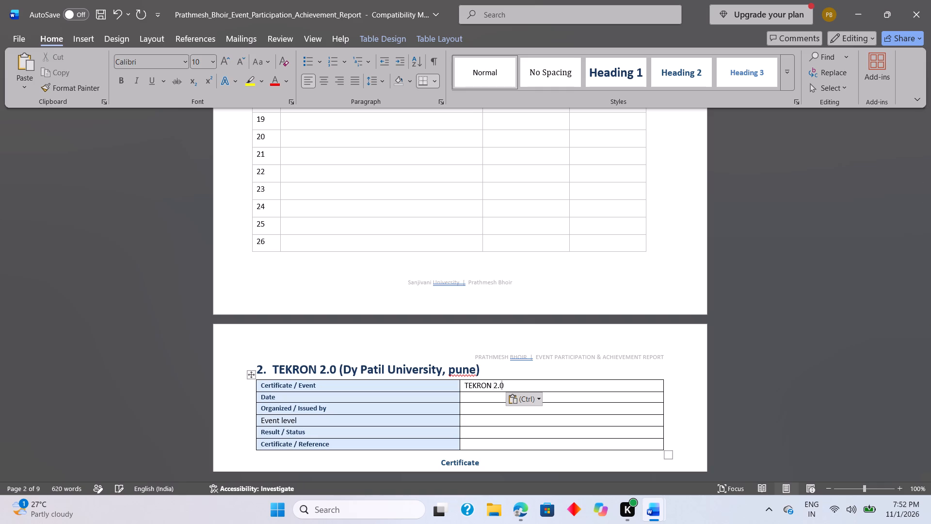
Enter 31 Jan 2026 as the date in the TEKRON 2.0 details table.
drag(482, 402, 481, 396)
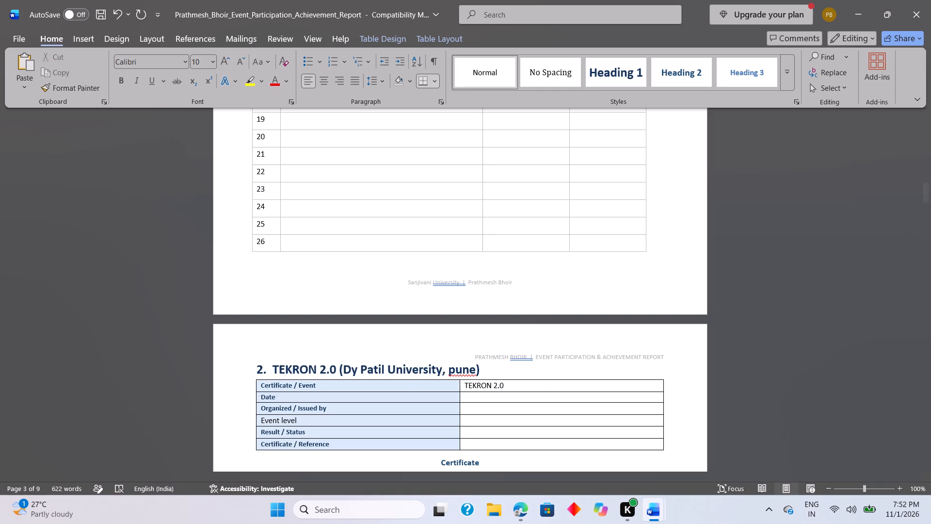
click(481, 396)
text(31 ja)
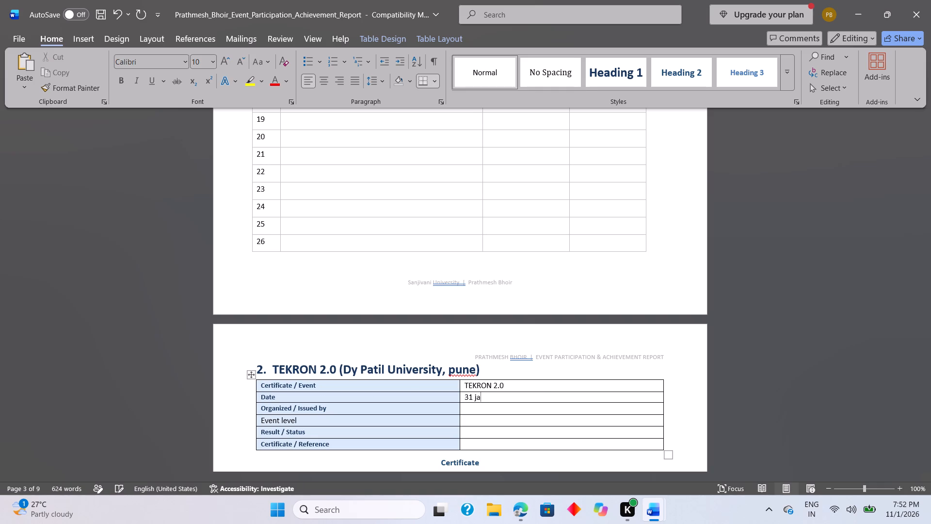
key(BackSpace)
key(BackSpace)
text(Jan)
key(space)
text(202)
key(6)
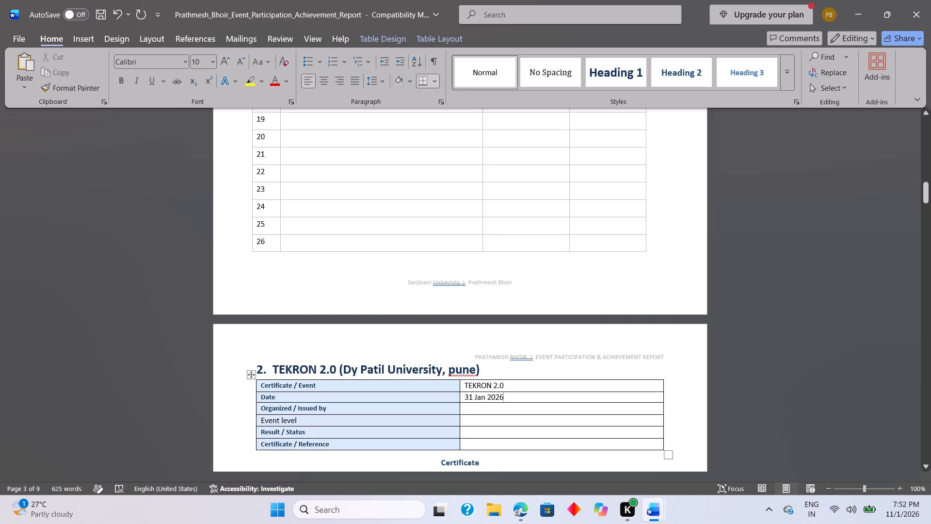
Copy the full TEKRON 2.0 heading text, including its university and city, into the Organized / Issued by cell below it.
click(493, 410)
scroll(493, 410, up, 1)
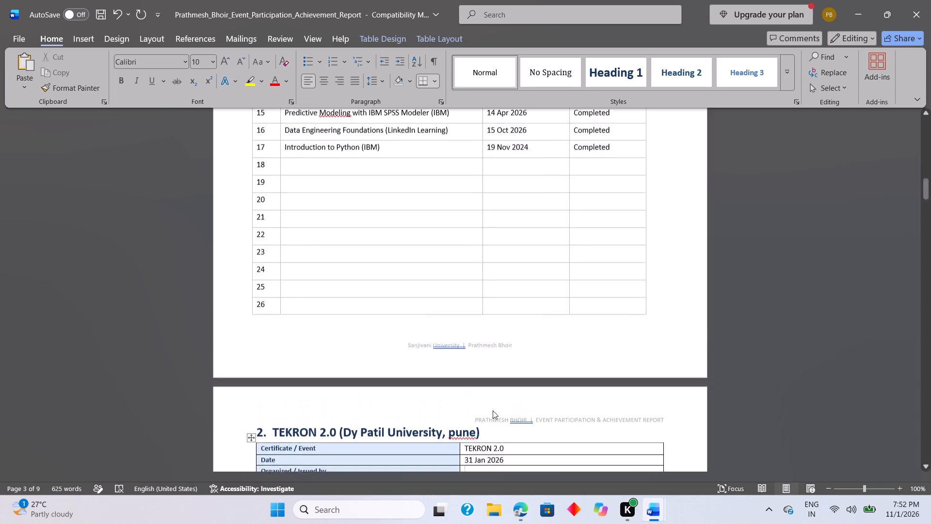
click(494, 364)
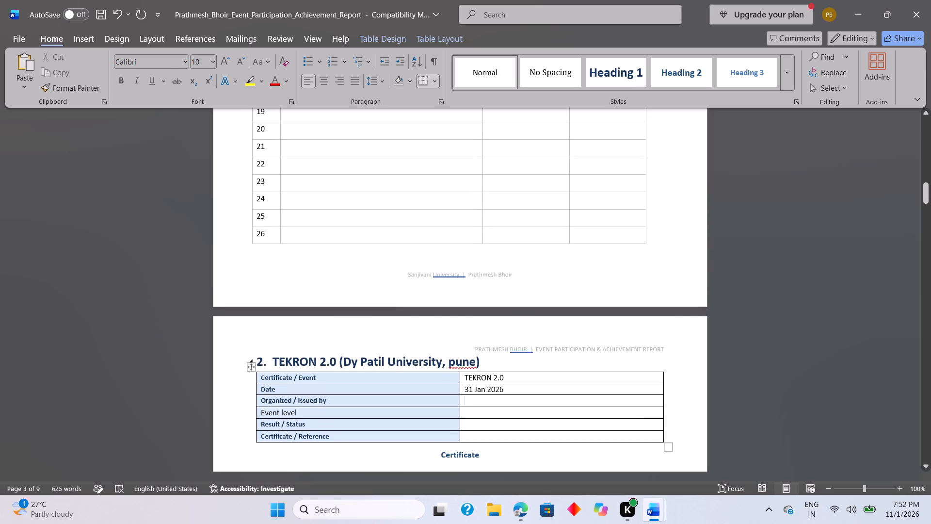
drag(508, 368, 357, 368)
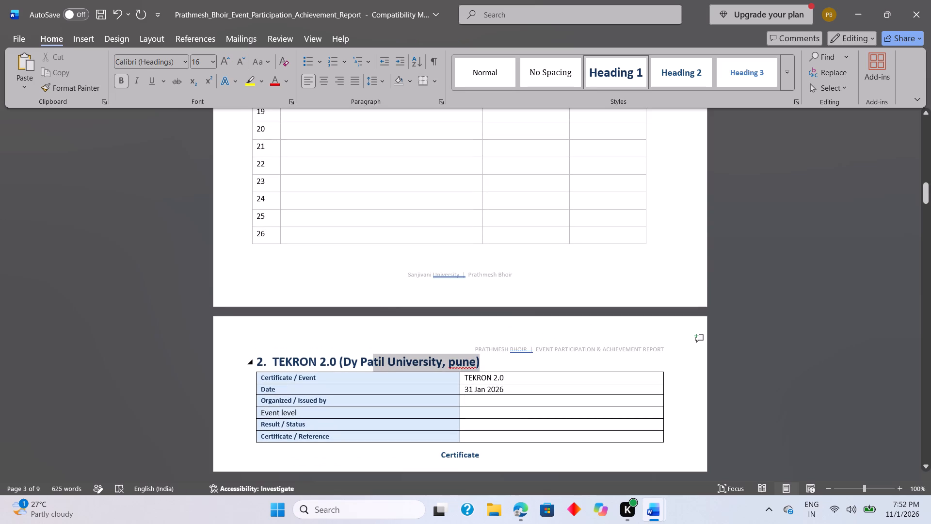
drag(357, 368, 275, 361)
key(ctrl+c)
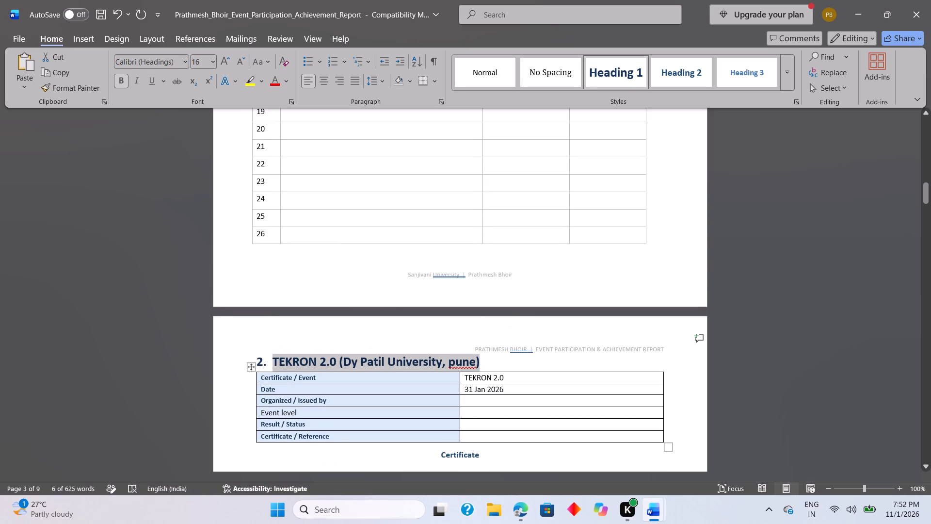
click(477, 402)
key(ctrl+v)
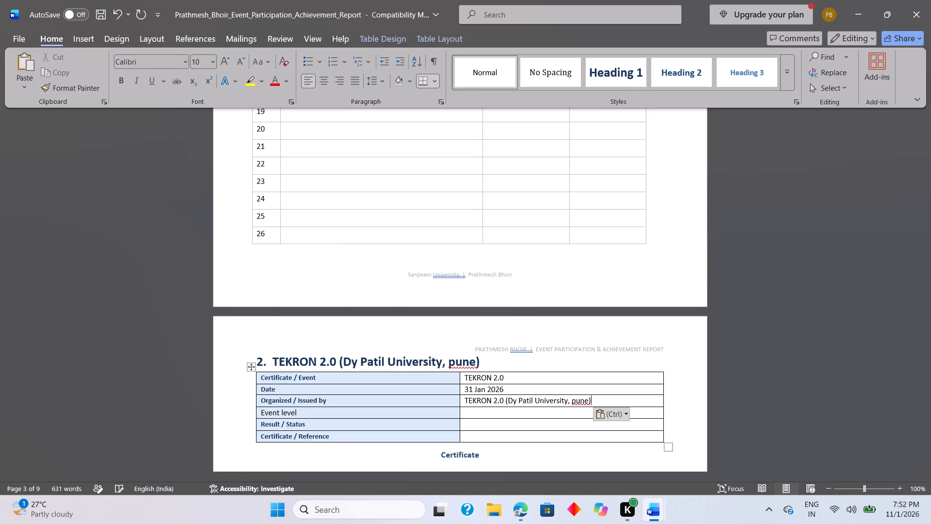
click(490, 422)
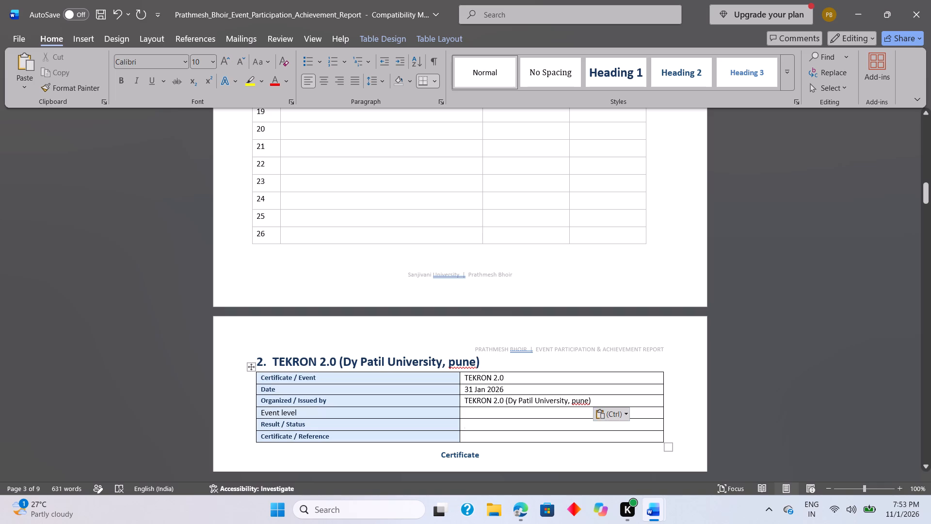
Capitalise the city as Pune in both the Organized / Issued by cell and the TEKRON 2.0 heading.
click(577, 404)
key(BackSpace)
key(ctrl+p)
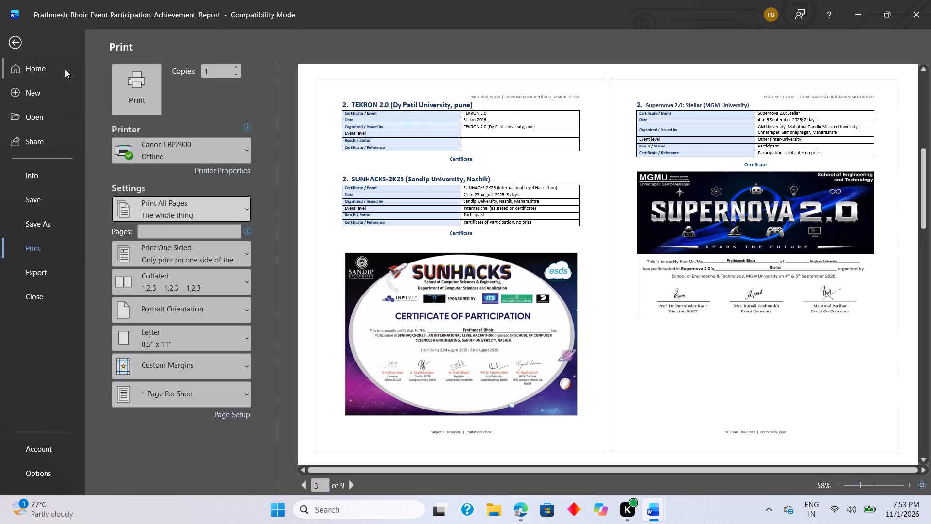
click(16, 40)
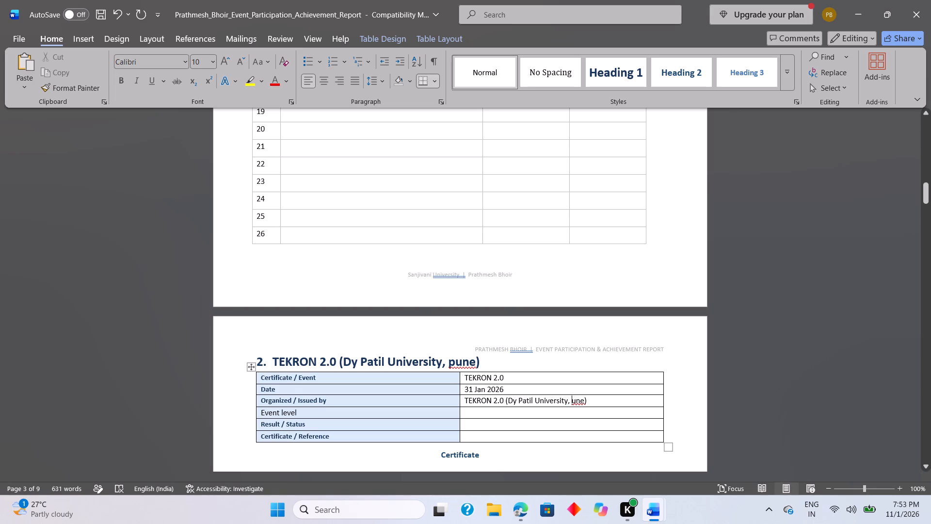
key(shift+p)
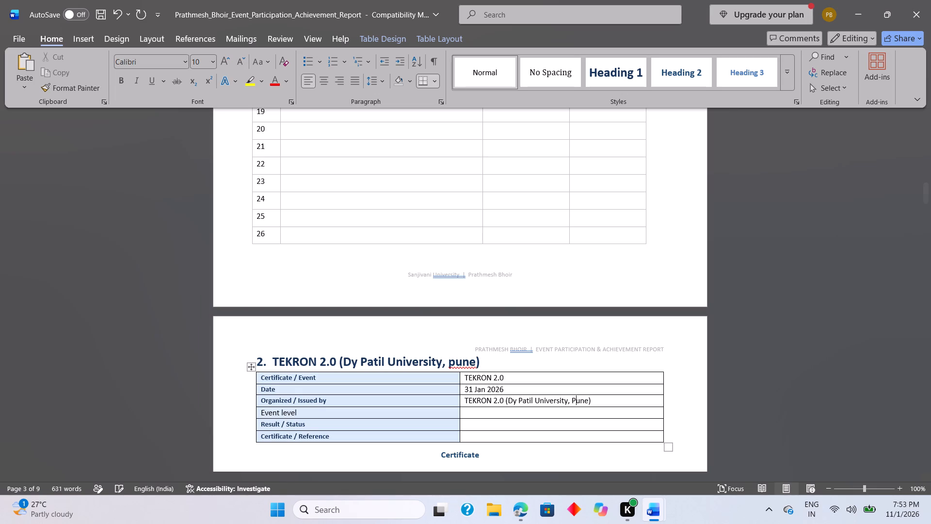
click(453, 361)
key(BackSpace)
key(shift+p)
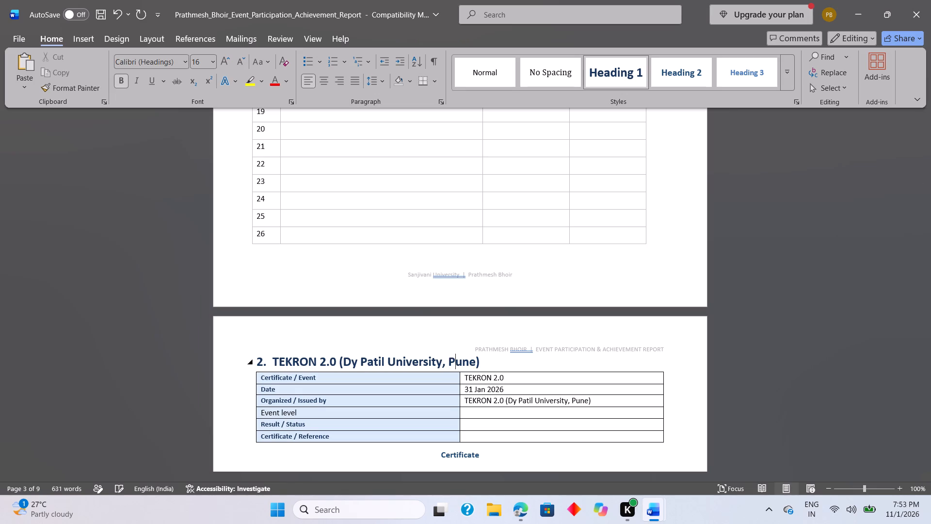
Enter National as the event level in the TEKRON 2.0 details table.
click(495, 416)
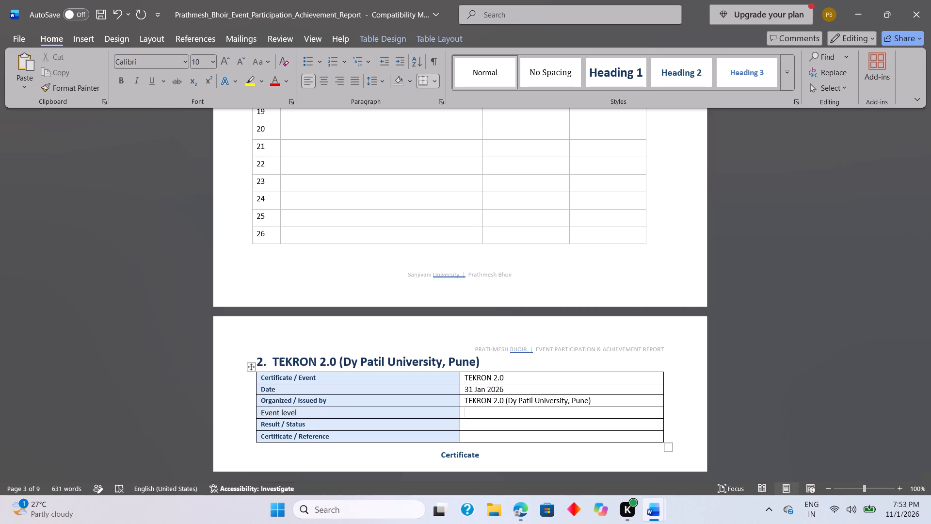
text(National)
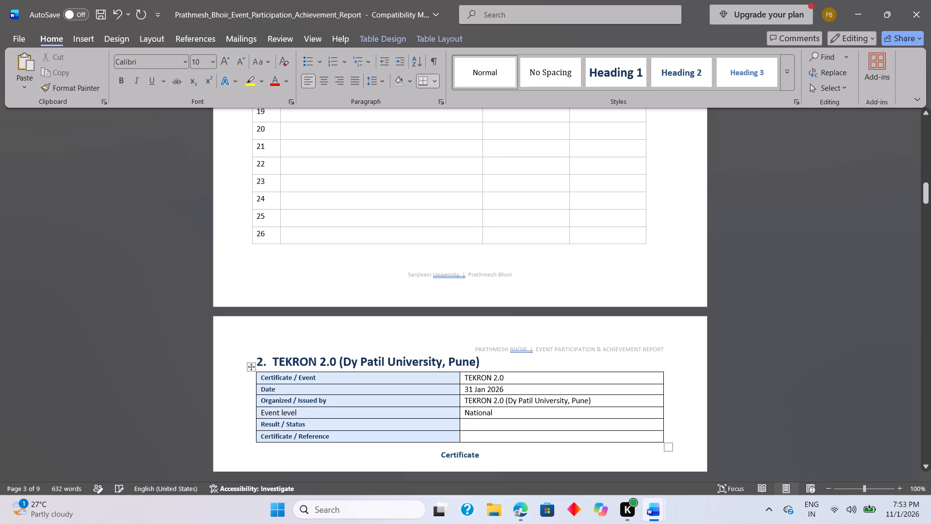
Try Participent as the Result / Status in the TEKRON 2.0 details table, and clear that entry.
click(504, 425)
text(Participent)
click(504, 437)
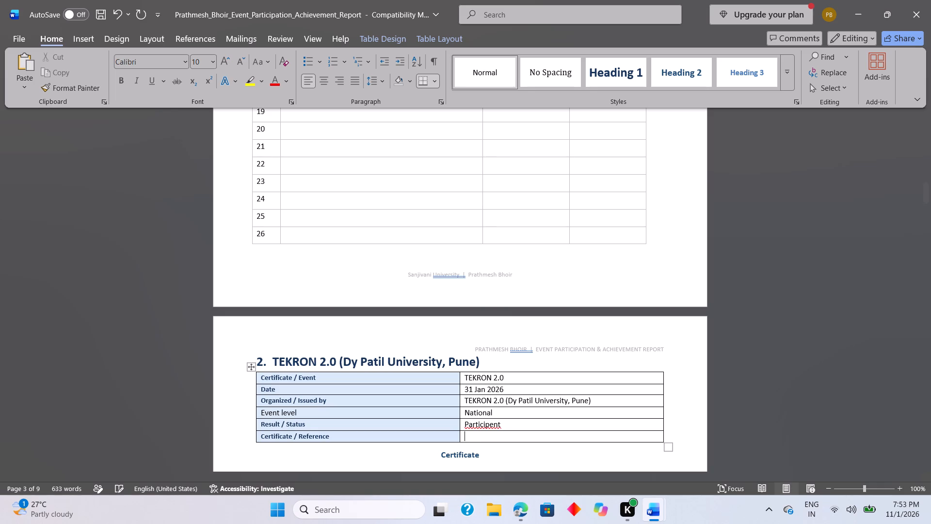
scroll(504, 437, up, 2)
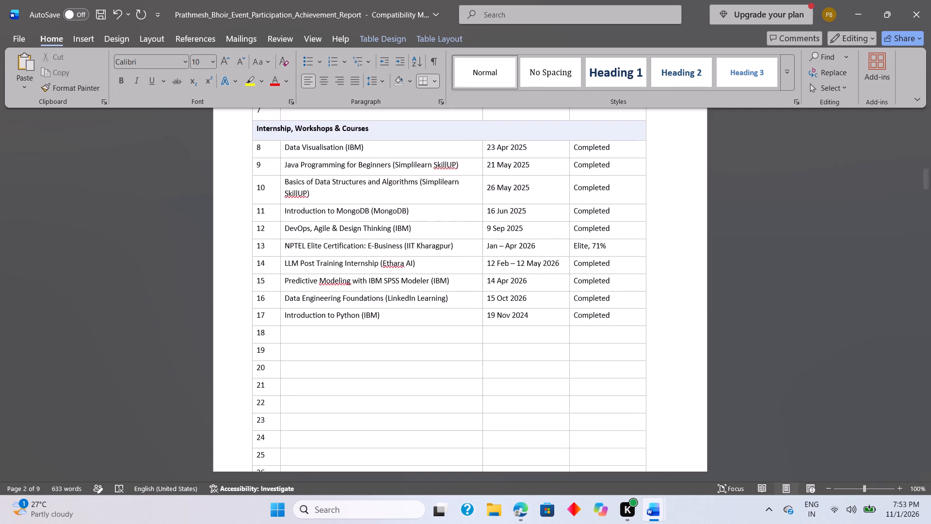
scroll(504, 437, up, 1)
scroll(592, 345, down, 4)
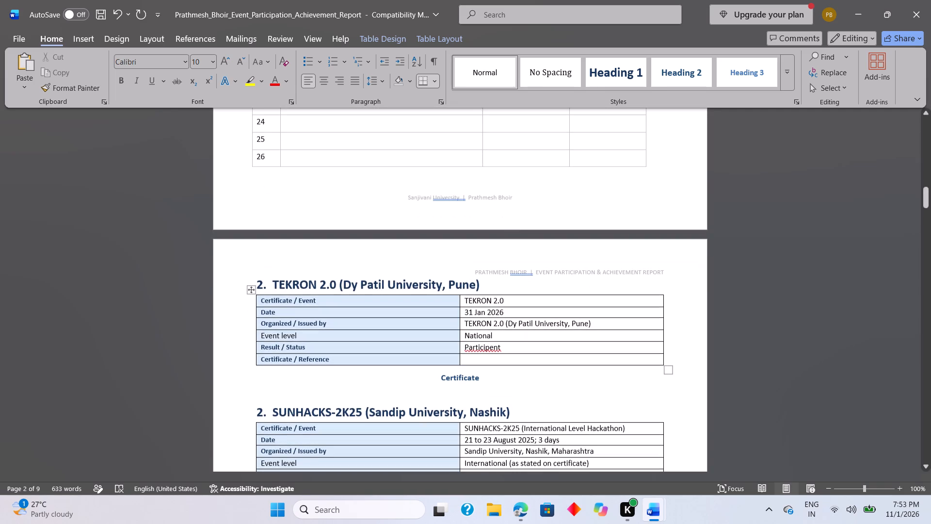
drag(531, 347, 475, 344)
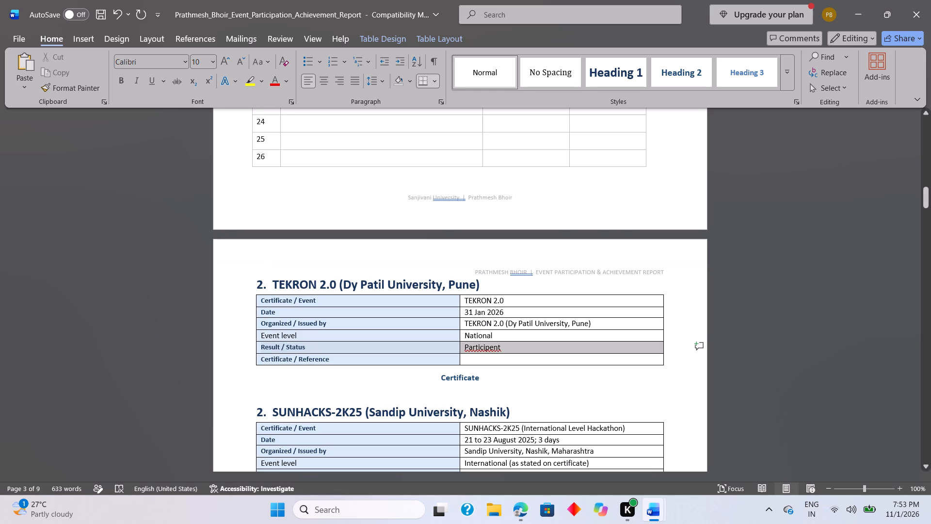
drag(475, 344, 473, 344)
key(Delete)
Bring Participant from the summary table's Status column to the empty Result / Status cell of the TEKRON 2.0 details table.
scroll(473, 344, up, 4)
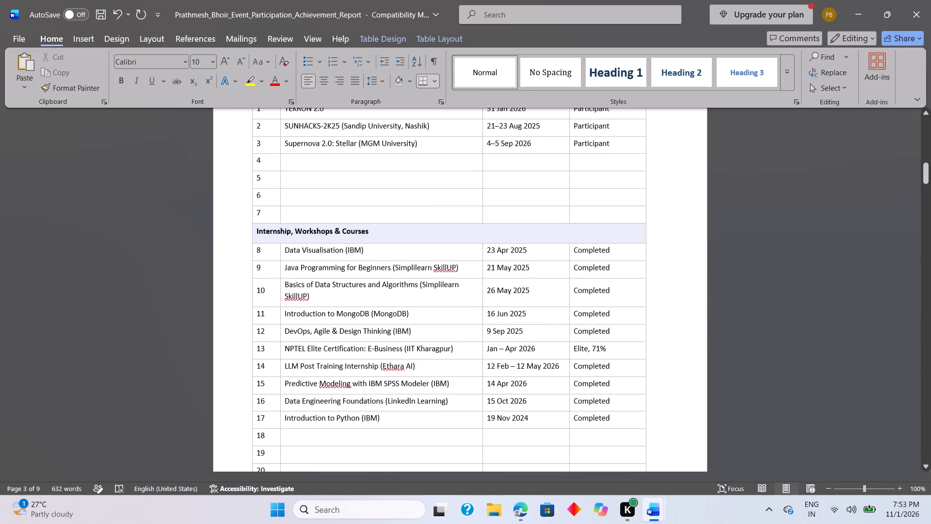
drag(618, 142, 570, 142)
drag(590, 143, 523, 475)
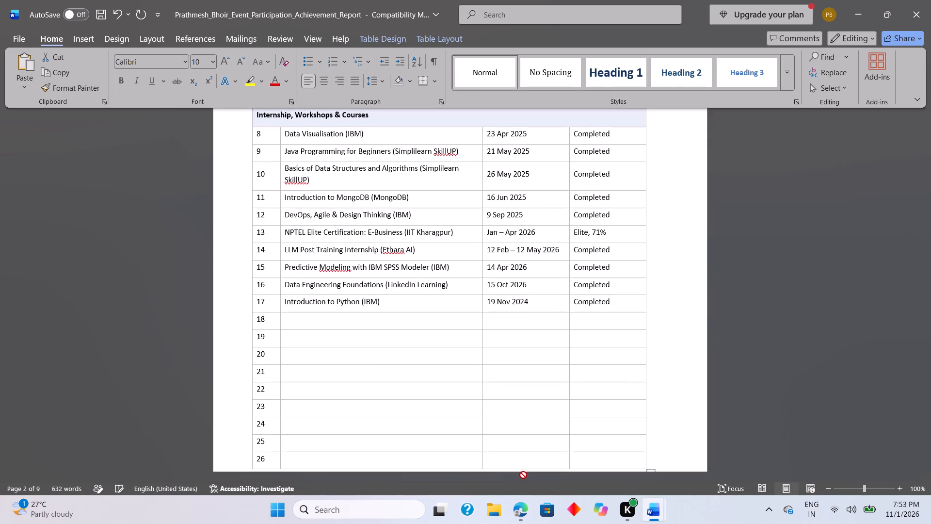
drag(523, 475, 617, 470)
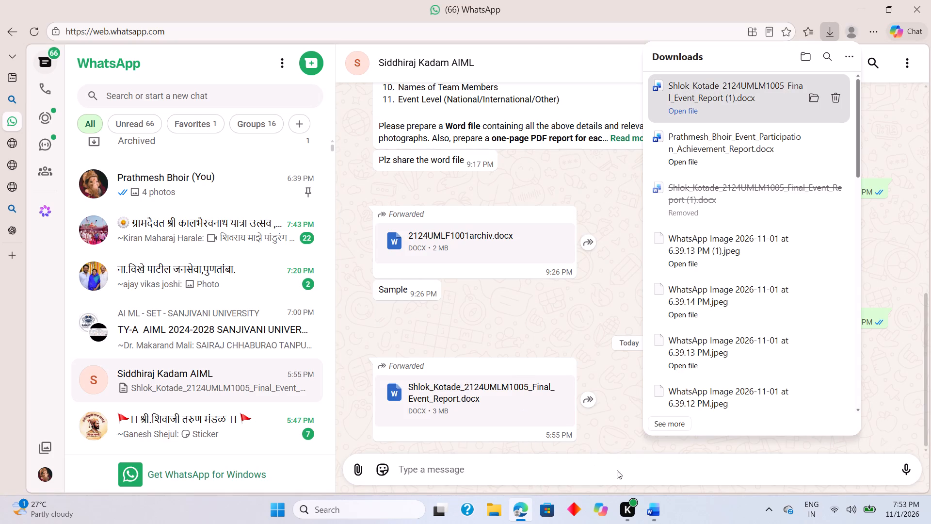
Finish moving the Participant text into the empty Result / Status cell of the TEKRON 2.0 details table.
drag(617, 470, 600, 447)
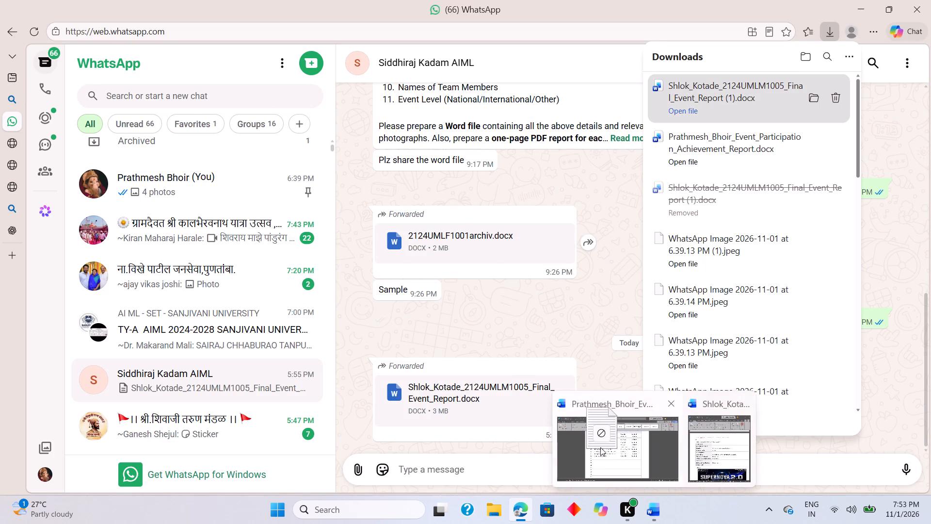
drag(600, 447, 494, 471)
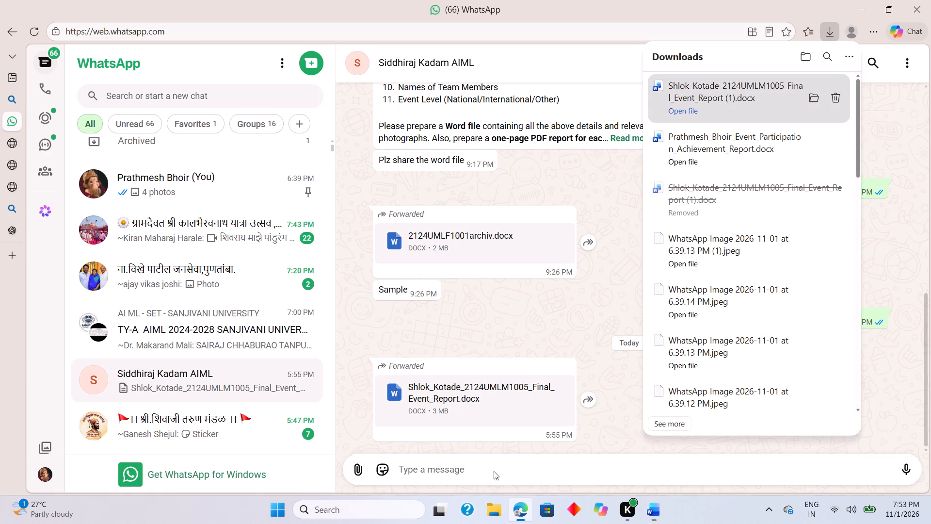
drag(494, 471, 654, 505)
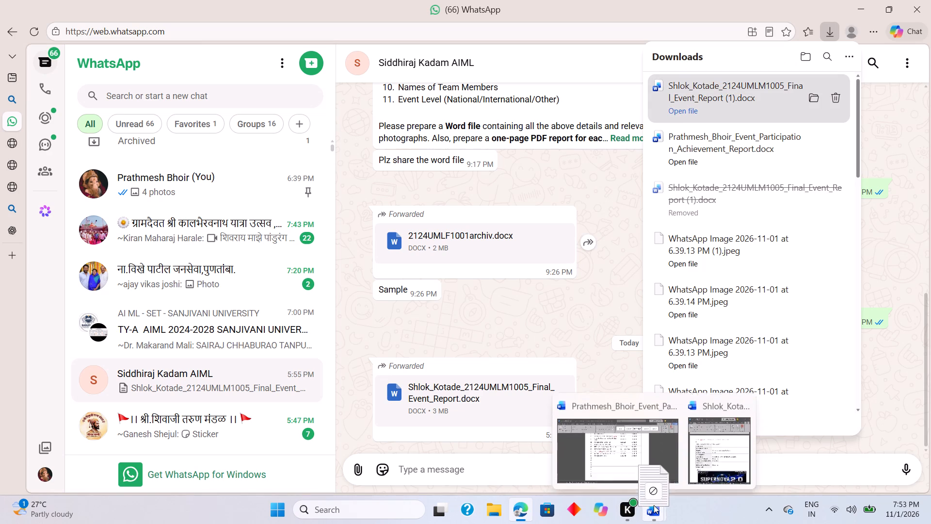
drag(654, 505, 565, 394)
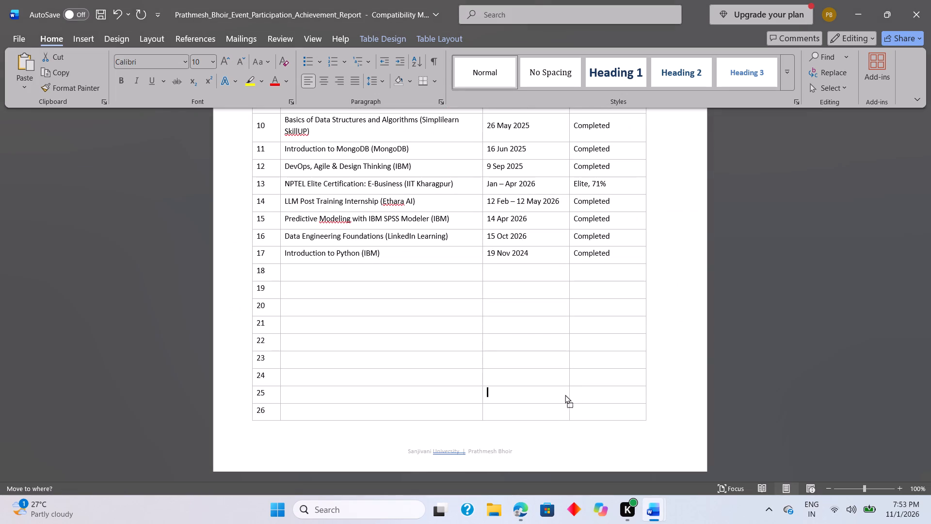
drag(565, 394, 501, 453)
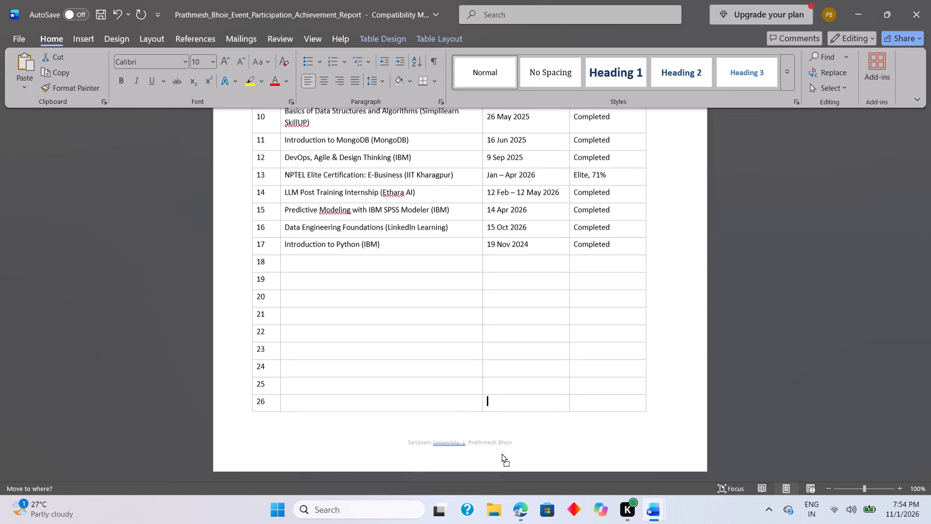
drag(501, 453, 501, 454)
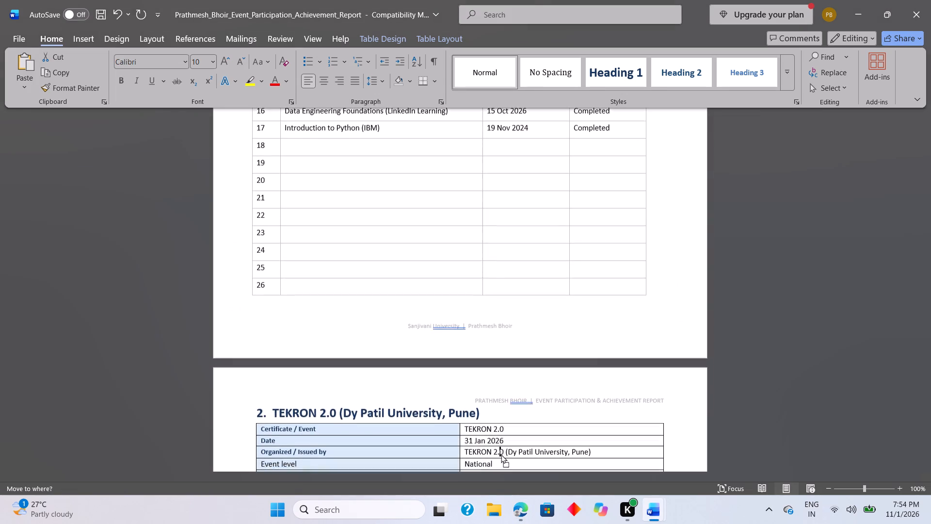
drag(501, 454, 503, 439)
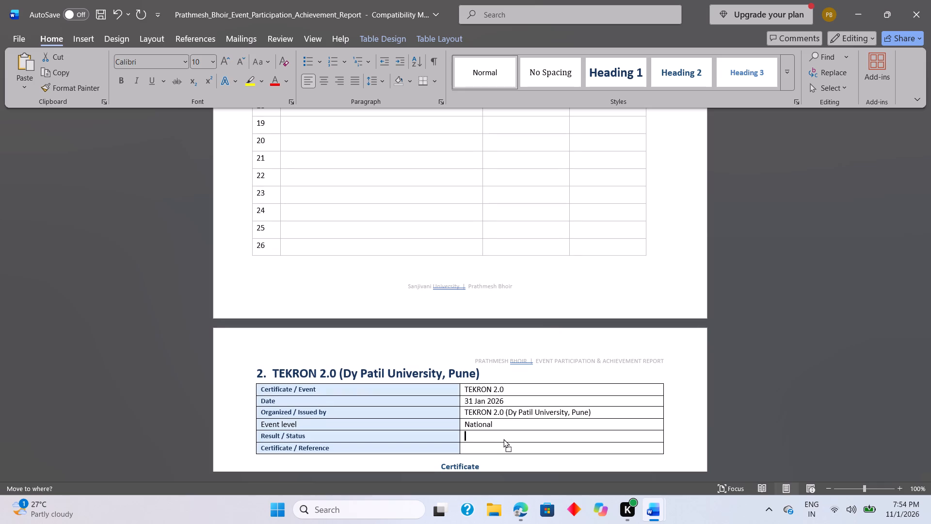
drag(503, 439, 504, 439)
Copy "Certificate of Participation; no prize" from the SUNHACKS-2K25 table into the Certificate / Reference cell of the TEKRON 2.0 table.
click(471, 452)
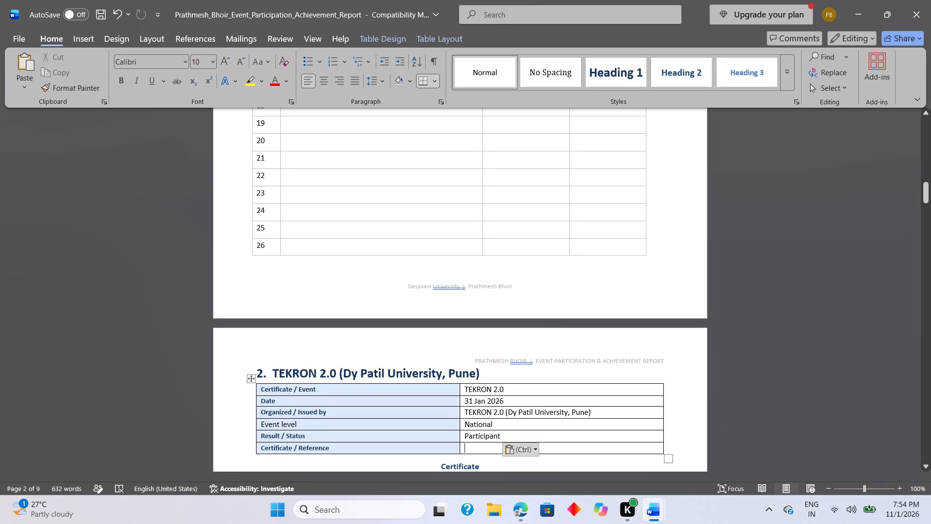
scroll(471, 452, up, 3)
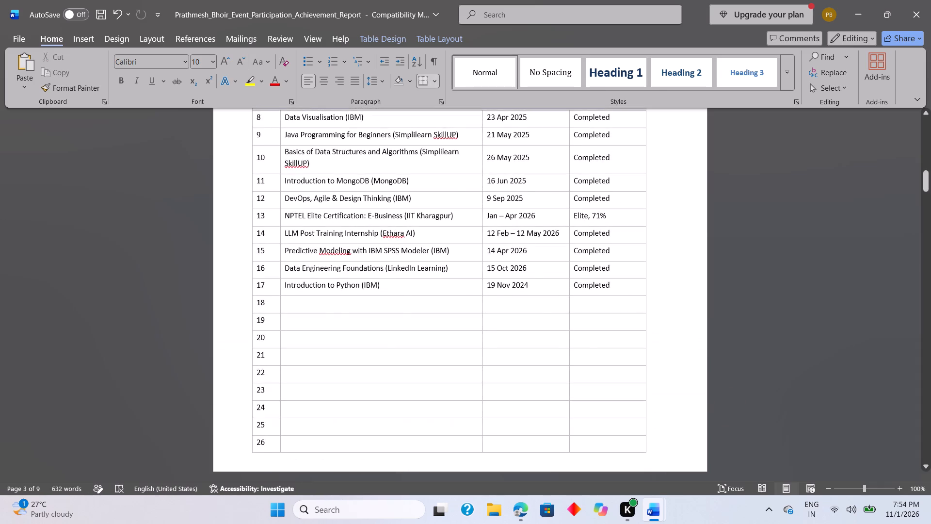
scroll(471, 452, down, 2)
scroll(471, 452, up, 1)
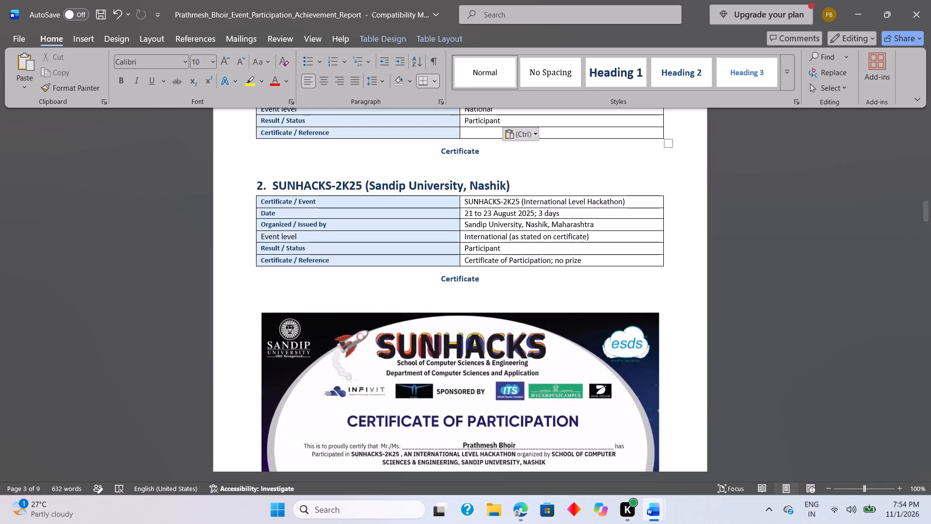
scroll(471, 452, up, 1)
drag(591, 293, 515, 296)
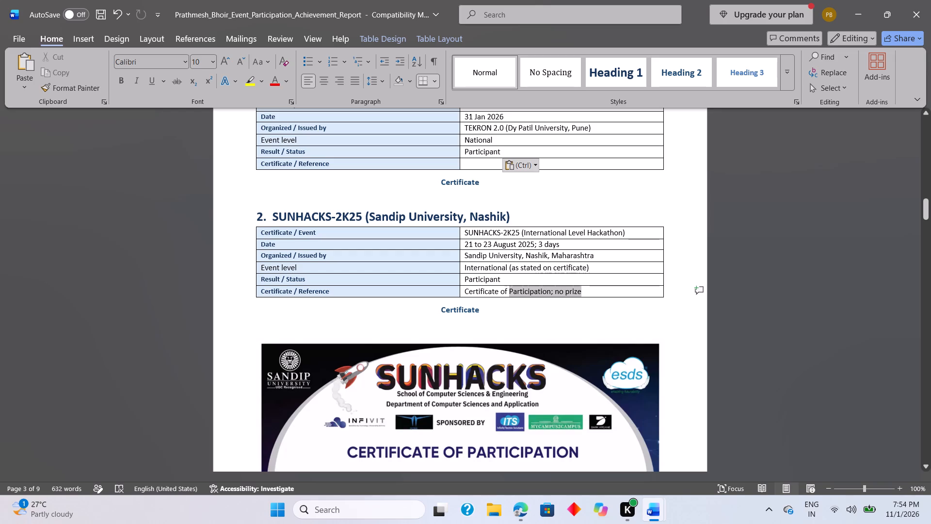
drag(515, 296, 486, 296)
key(ctrl+c)
ctrl+click(486, 296)
scroll(486, 296, up, 1)
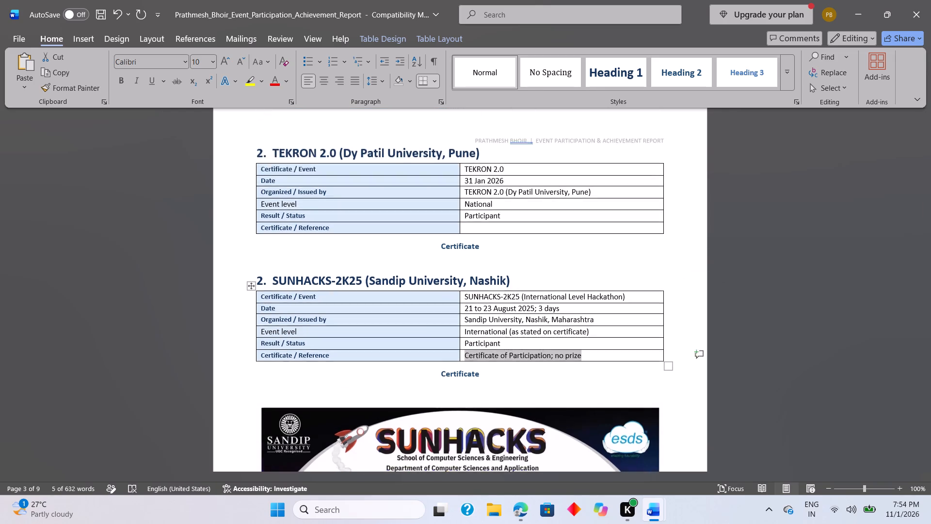
scroll(486, 296, up, 1)
click(487, 292)
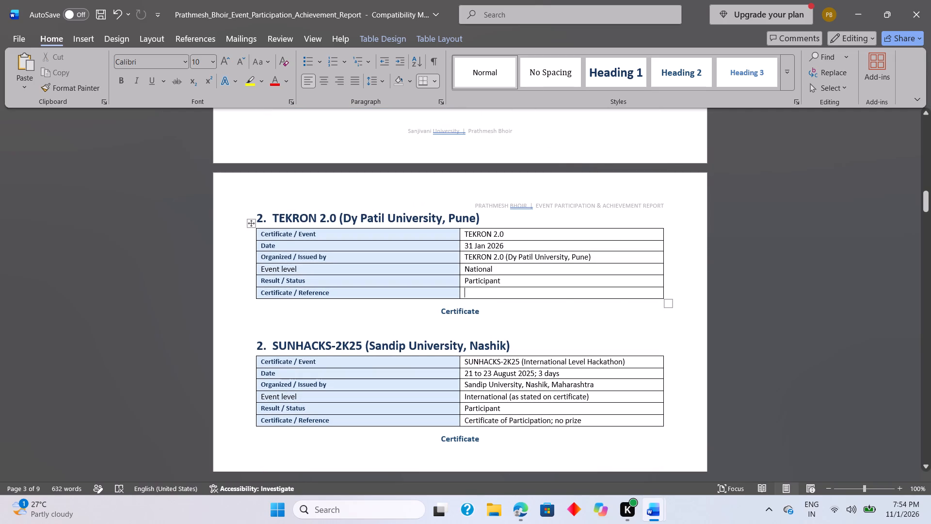
key(ctrl+v)
Start inserting a picture on a new line below the Certificate caption of the TEKRON 2.0 section.
click(488, 319)
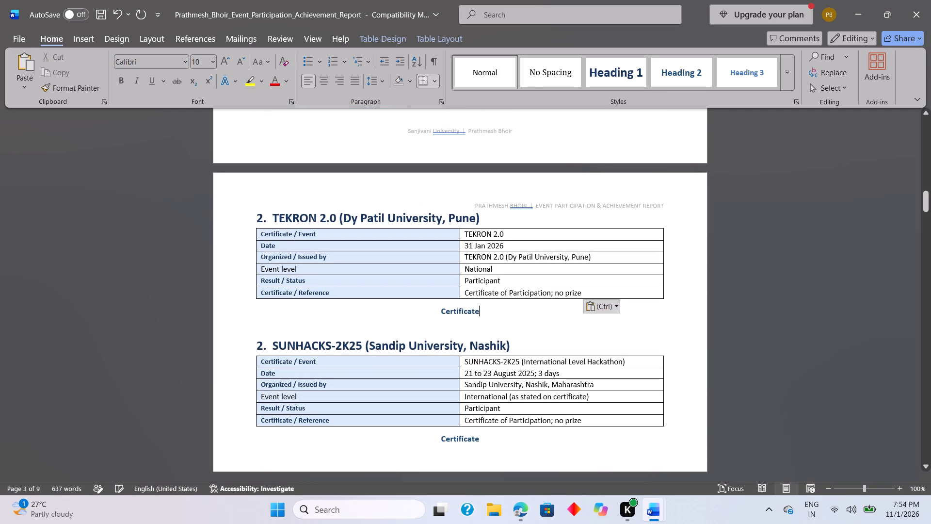
key(Return)
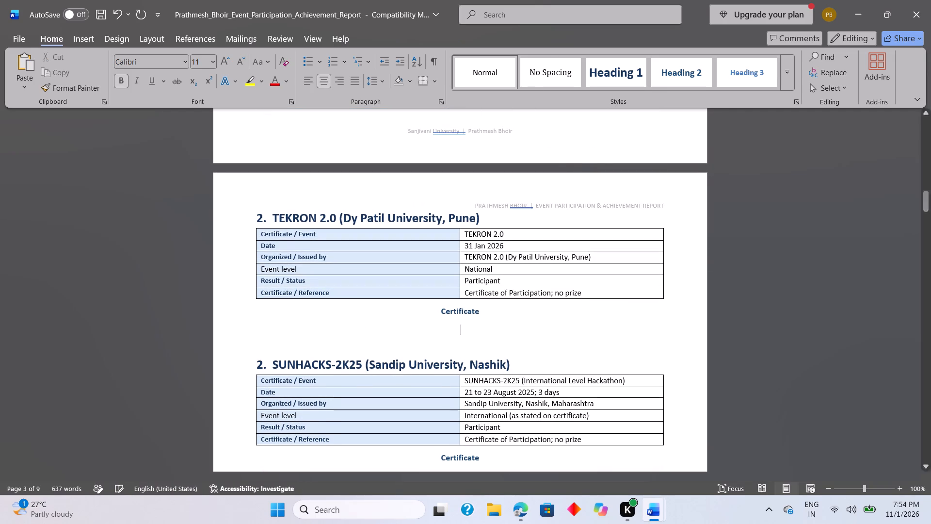
click(92, 33)
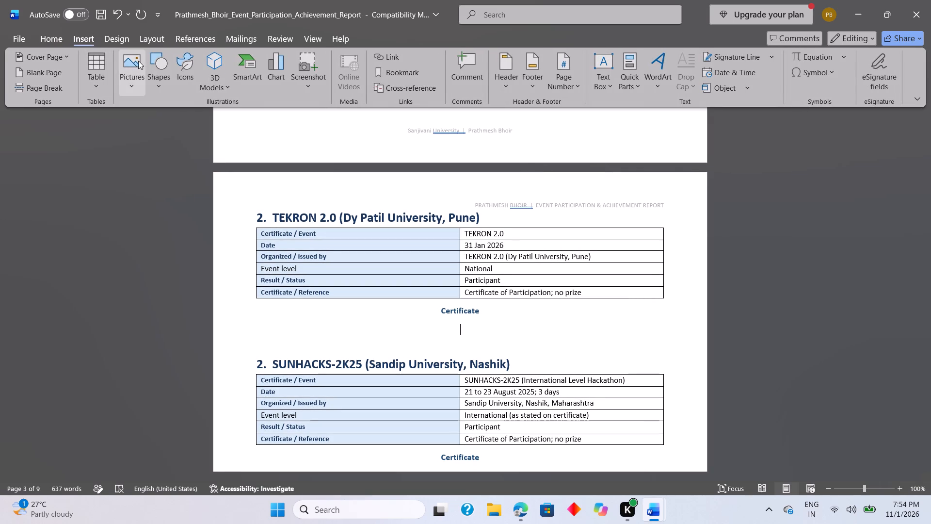
click(128, 77)
click(140, 122)
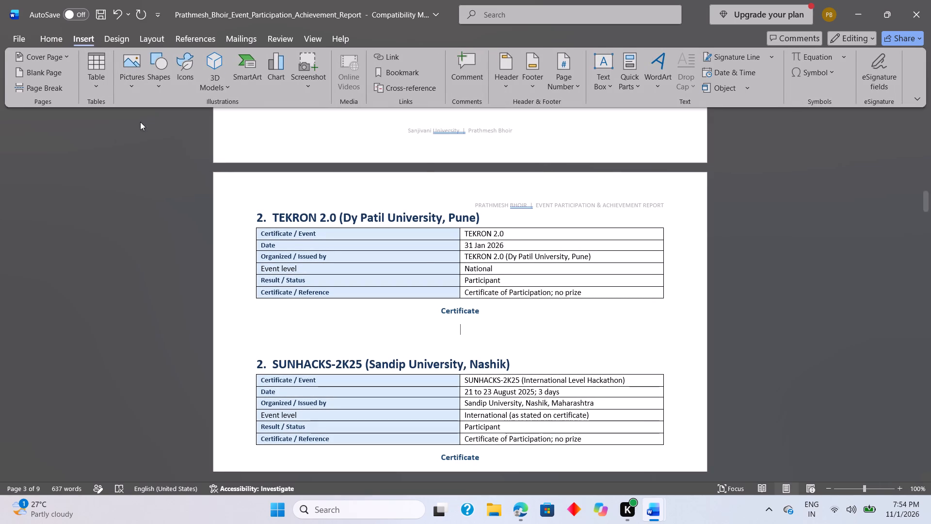
click(63, 84)
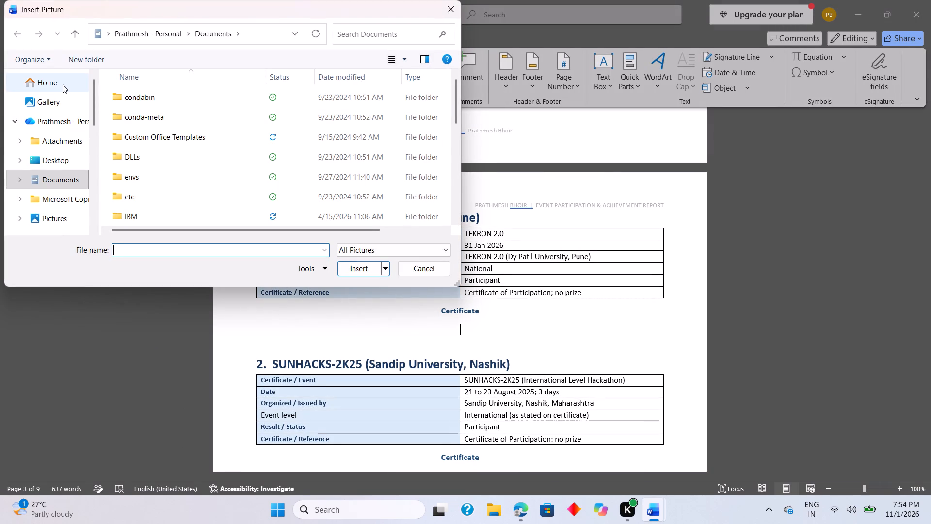
click(54, 100)
click(54, 100)
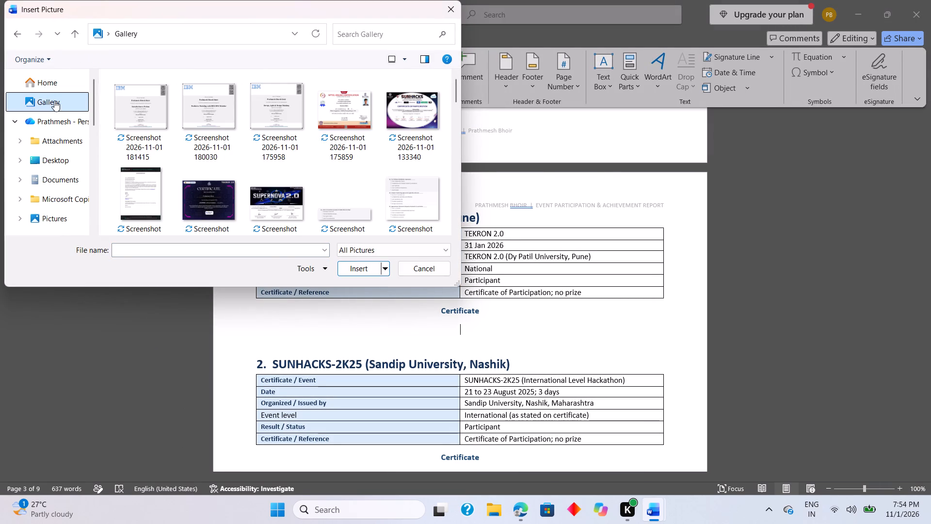
click(222, 214)
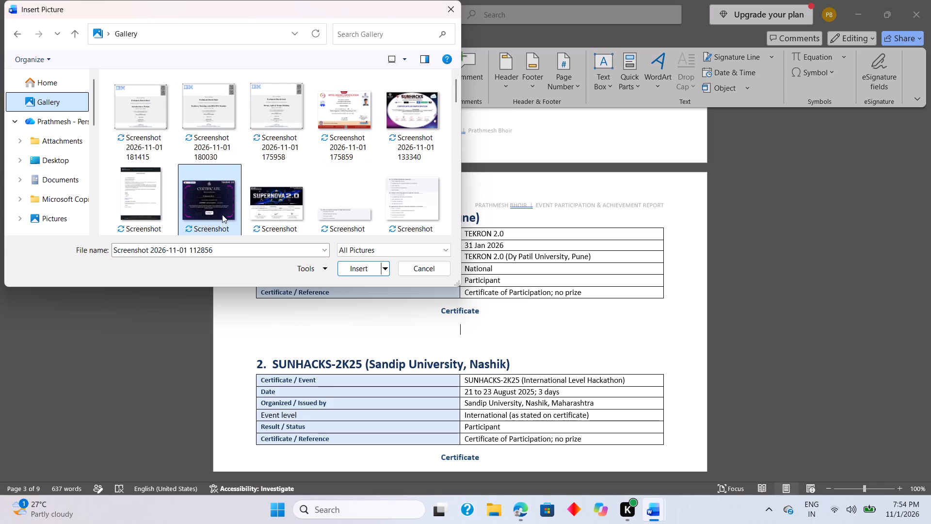
click(371, 272)
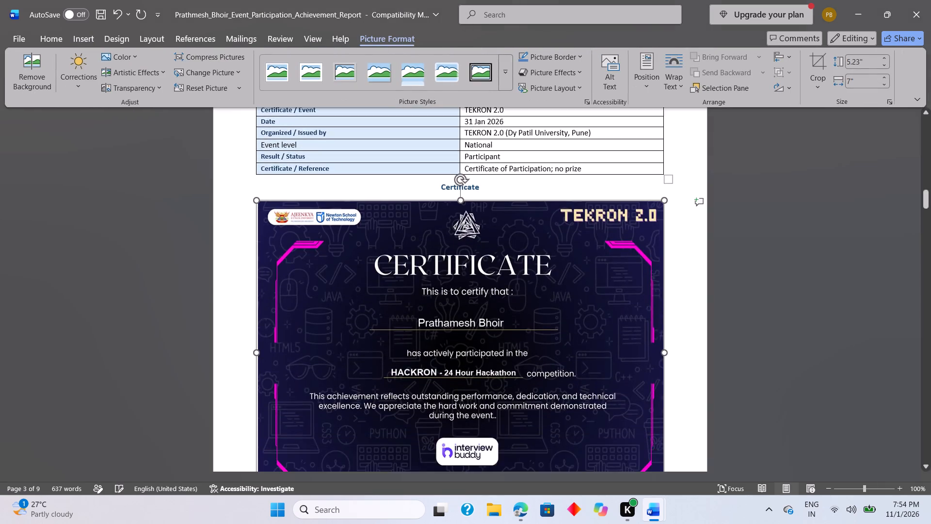
Review how the event sections and certificate pictures are laid out across the report's pages.
scroll(371, 272, down, 7)
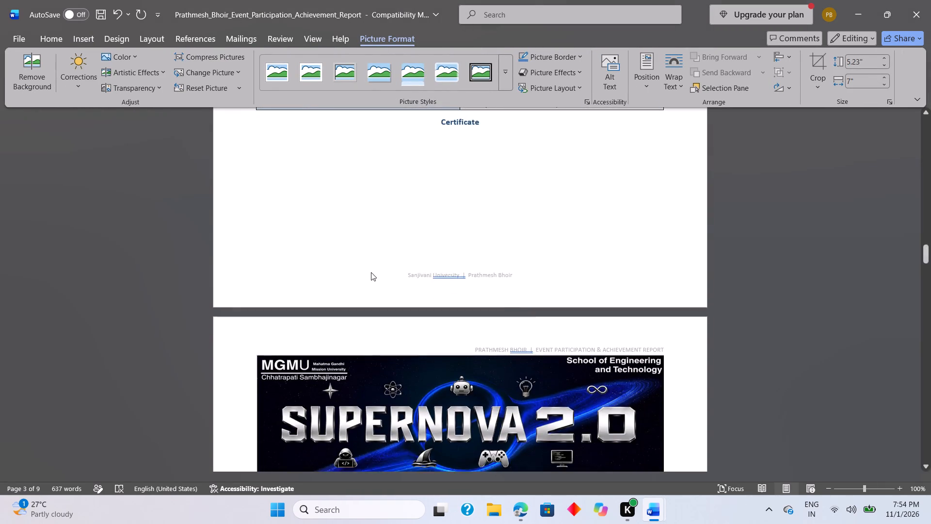
scroll(371, 272, down, 5)
scroll(371, 272, up, 7)
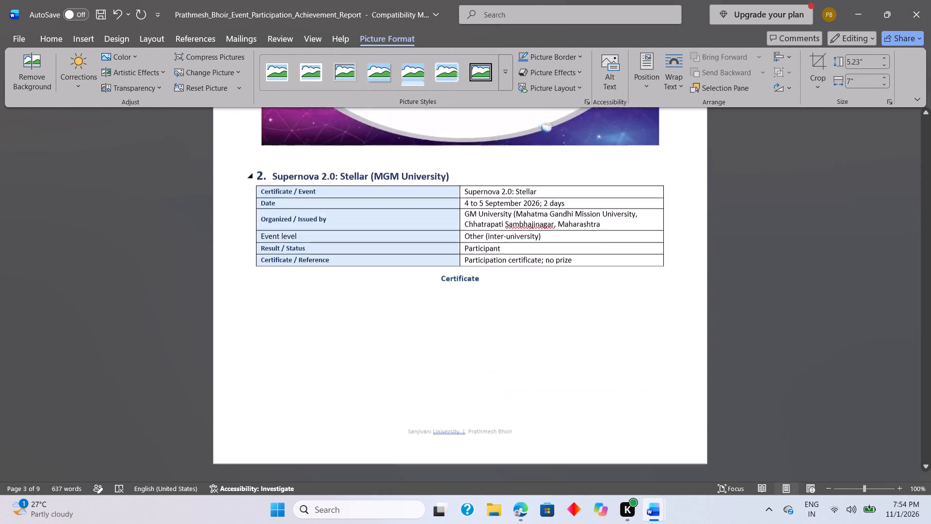
scroll(371, 272, up, 2)
scroll(371, 272, down, 6)
scroll(371, 272, up, 10)
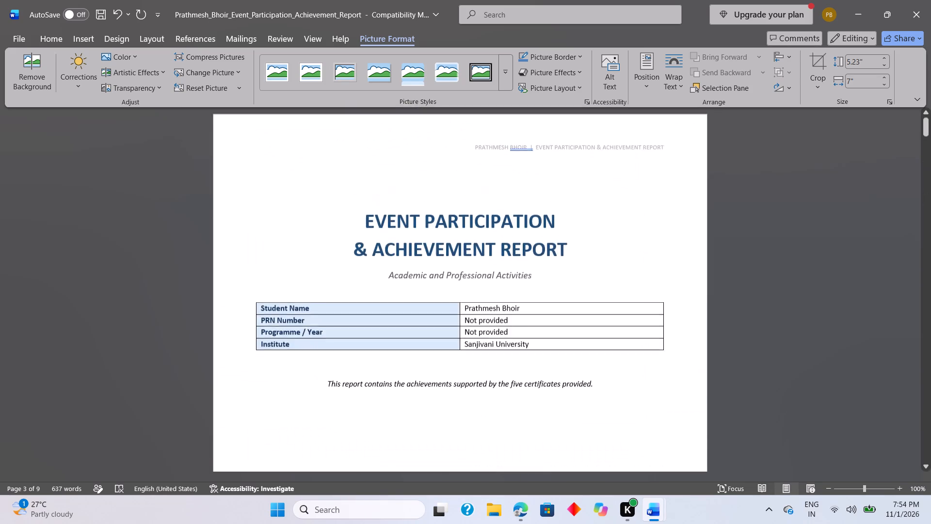
Review the summary table's event and course entries against the detail sections and certificate pictures that follow in the report.
scroll(371, 272, down, 7)
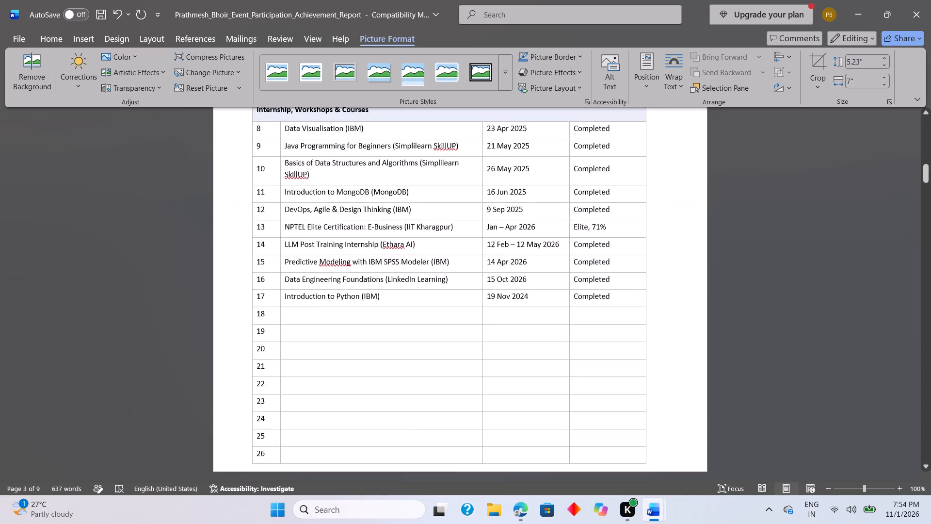
scroll(371, 272, down, 7)
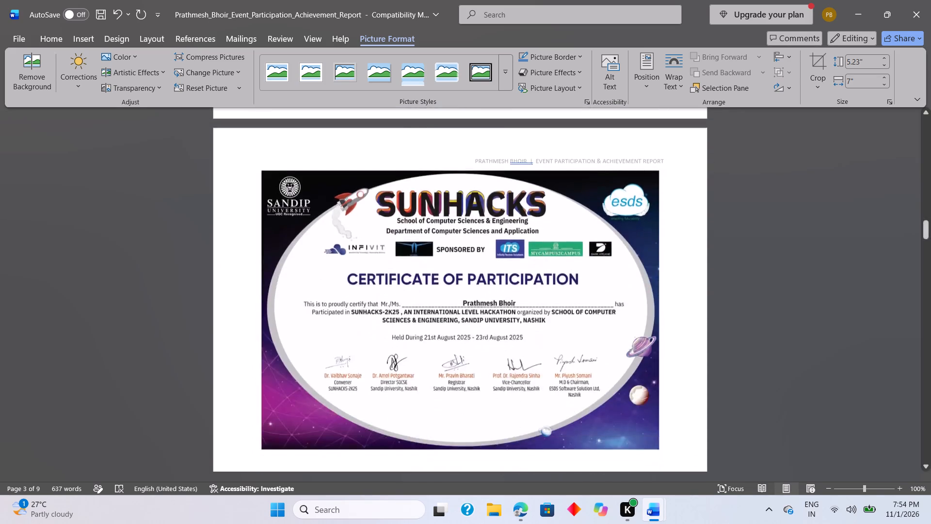
scroll(371, 272, down, 2)
scroll(371, 272, up, 1)
scroll(371, 272, down, 2)
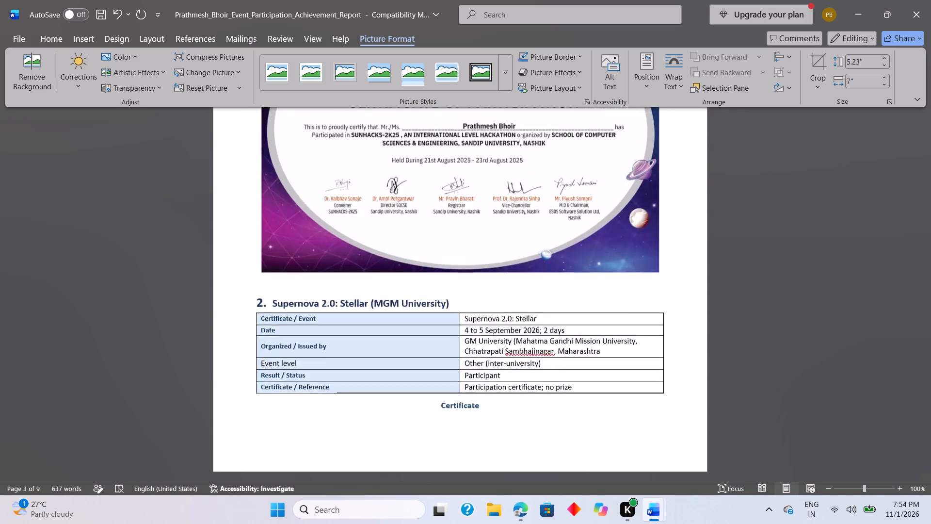
scroll(371, 272, down, 4)
scroll(371, 272, up, 1)
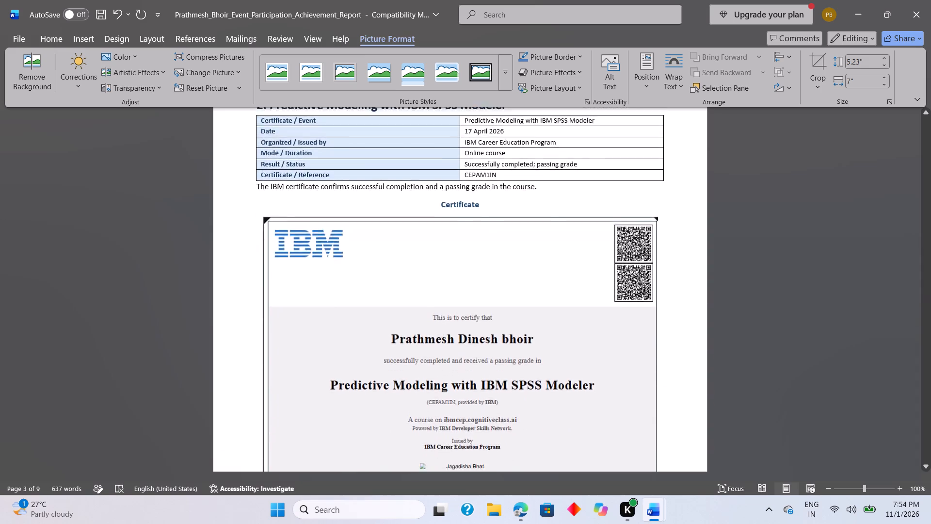
scroll(371, 272, up, 9)
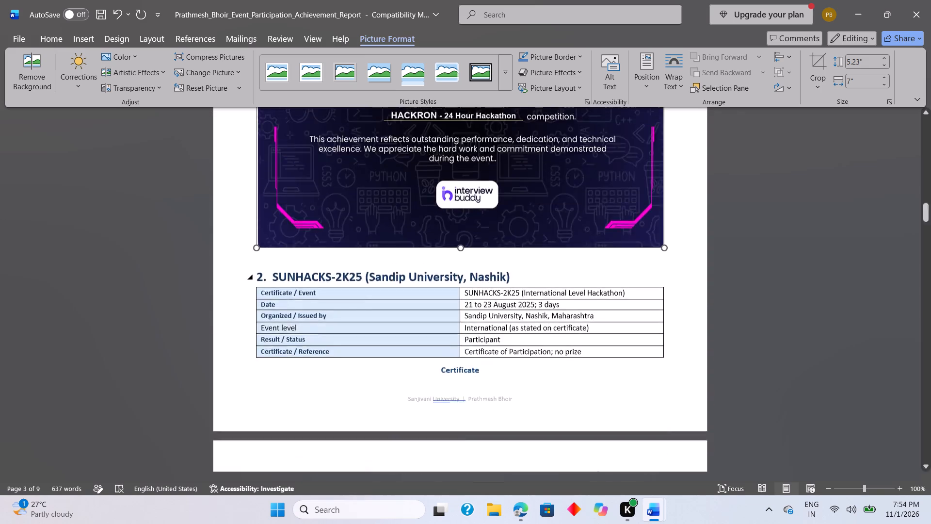
scroll(371, 272, up, 7)
scroll(371, 272, down, 3)
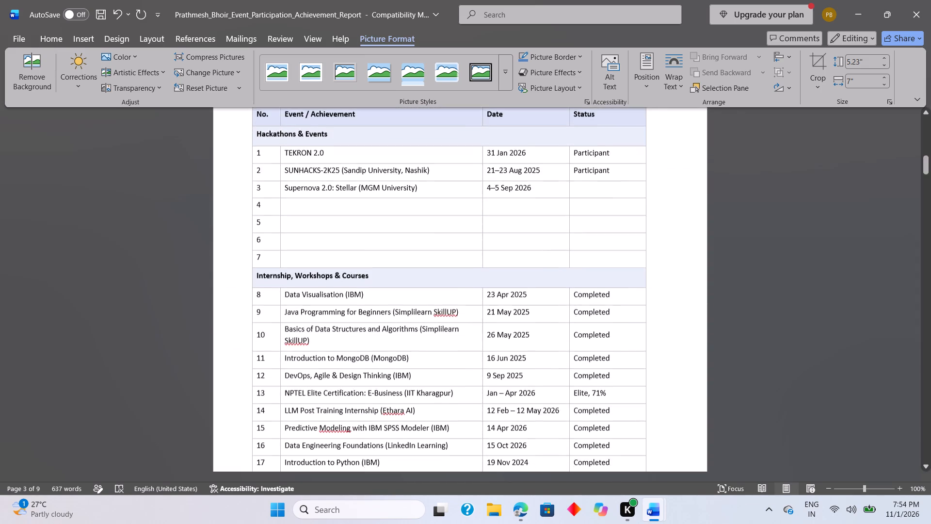
scroll(371, 272, down, 2)
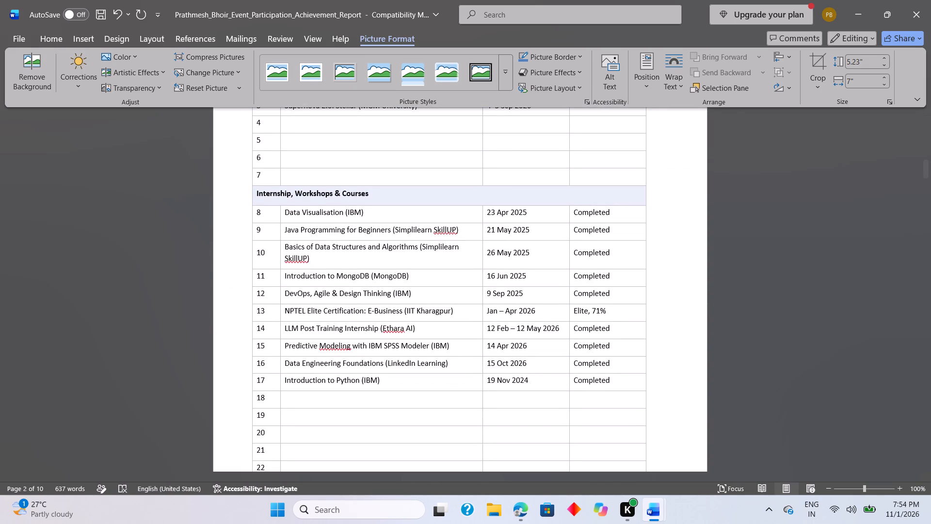
scroll(371, 272, down, 4)
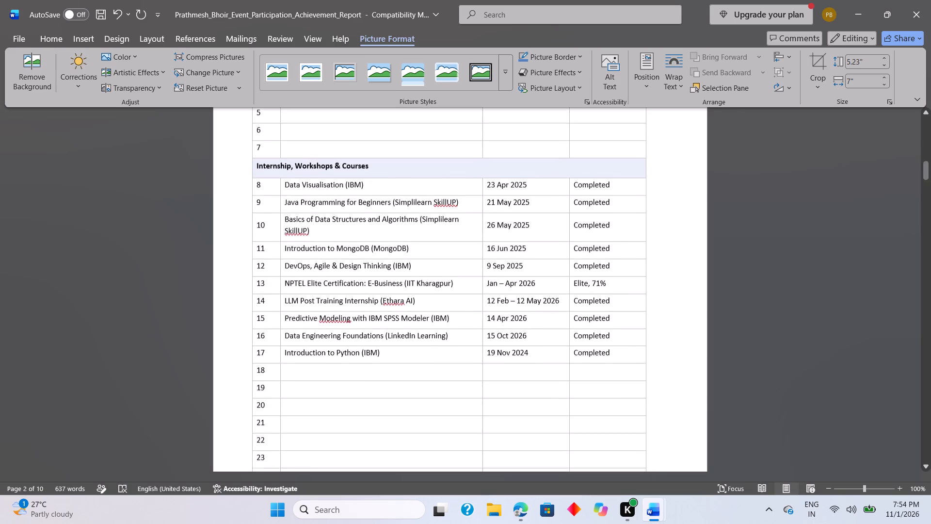
scroll(371, 272, down, 10)
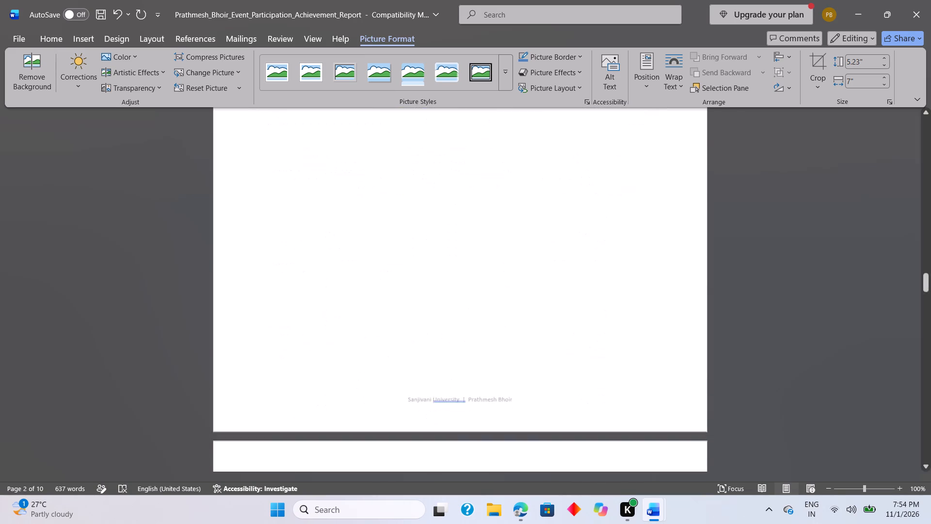
scroll(371, 272, down, 3)
scroll(279, 266, up, 1)
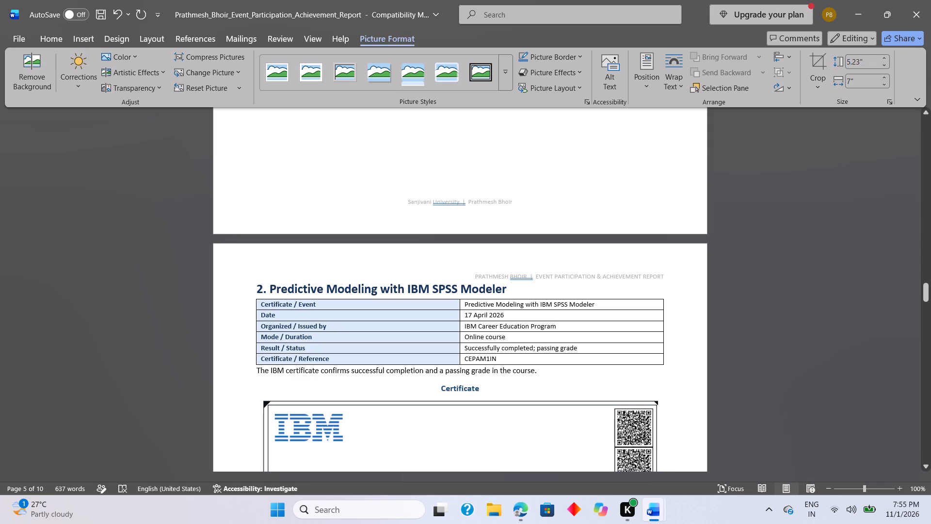
Duplicate the Predictive Modeling with IBM SPSS Modeler heading, details table, sentence and Certificate caption after the Supernova 2.0 certificate picture.
drag(239, 297, 331, 369)
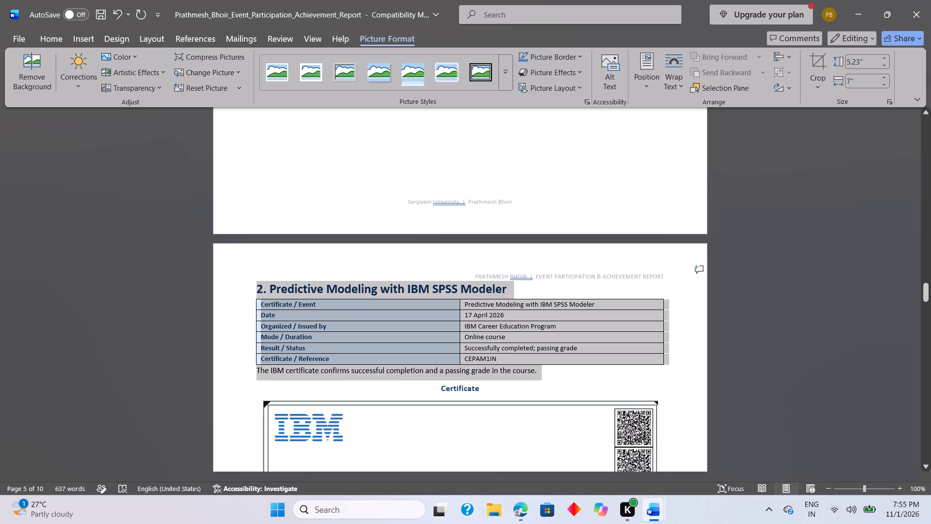
drag(331, 369, 410, 386)
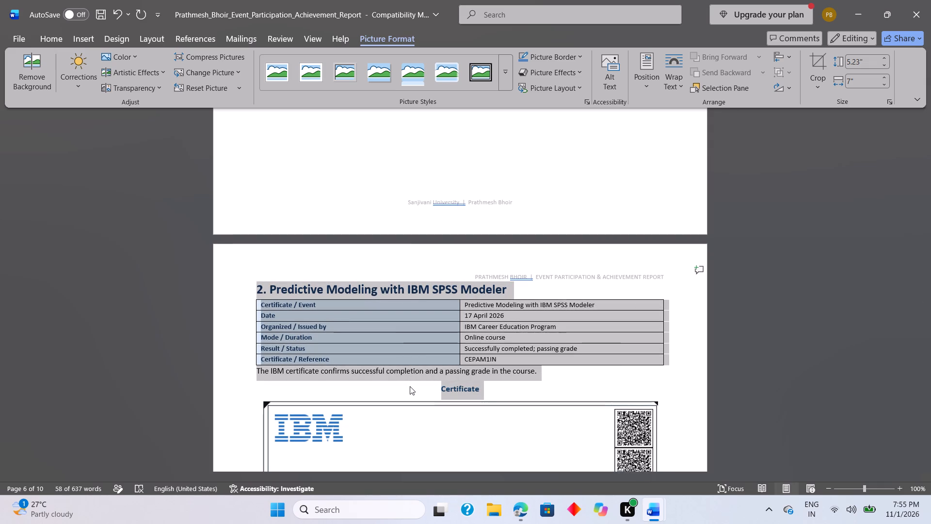
key(ctrl+c)
scroll(410, 386, up, 4)
scroll(410, 386, down, 1)
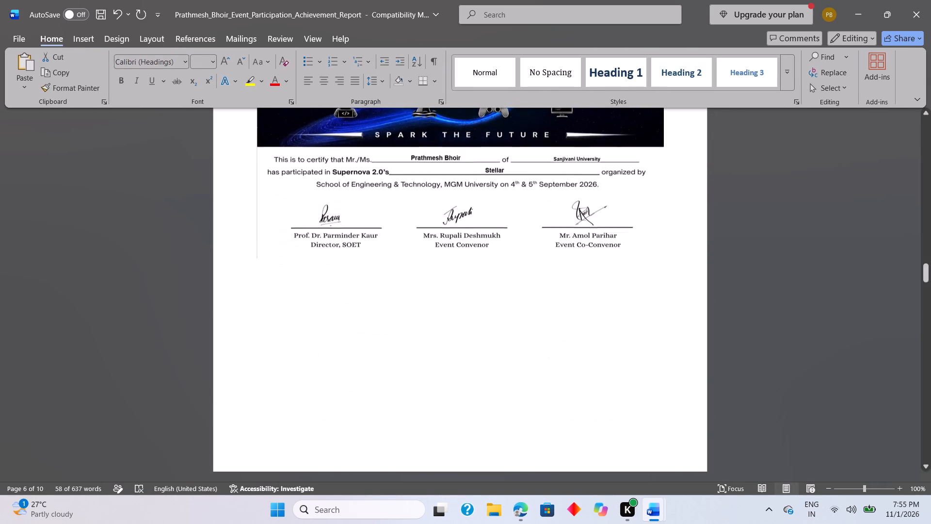
click(410, 386)
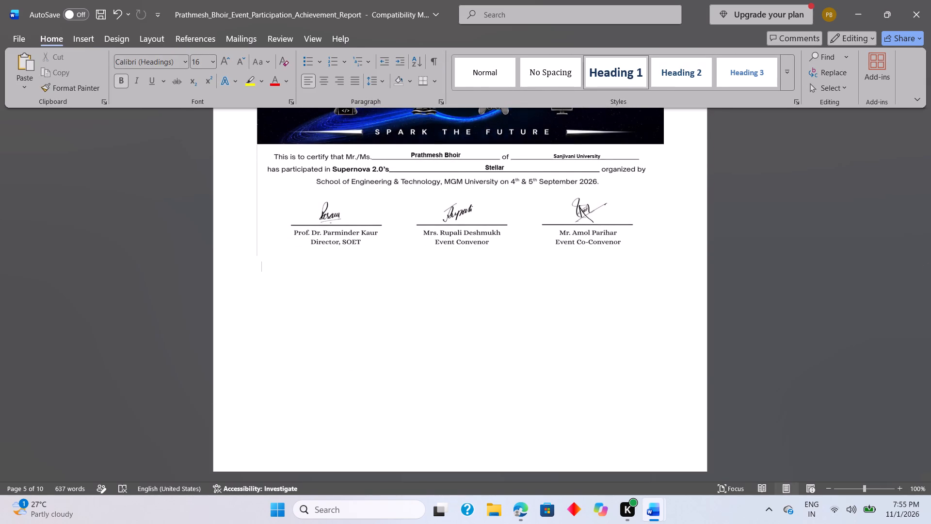
key(ctrl+v)
ctrl+click(410, 386)
scroll(410, 386, down, 1)
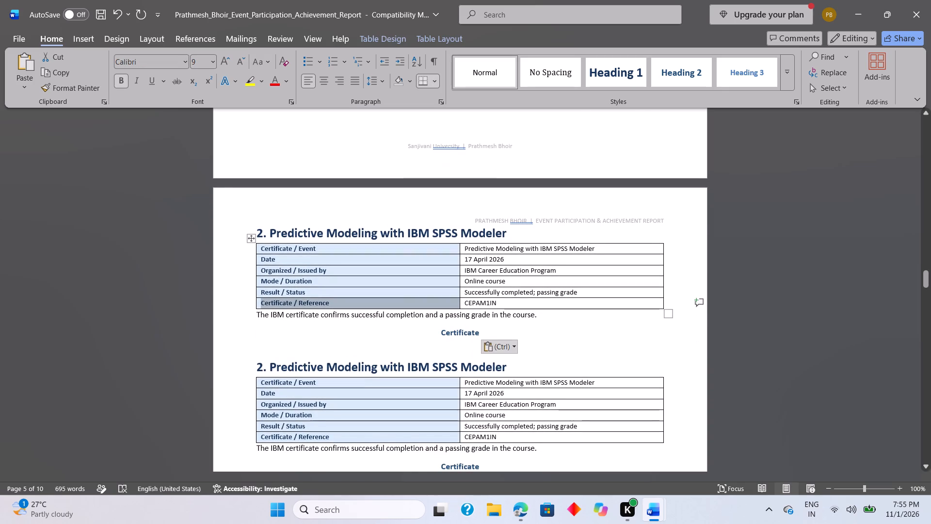
click(531, 324)
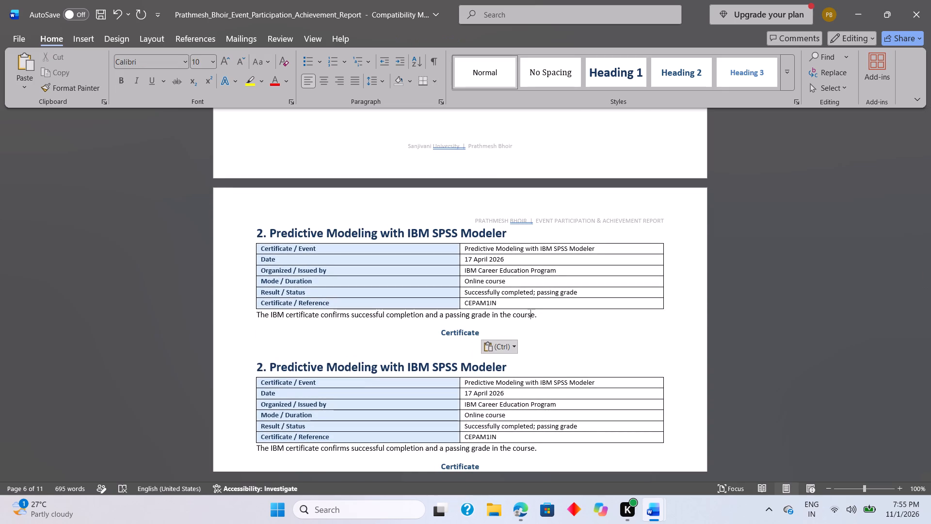
Place the report and the reference report side by side.
key(super+Left)
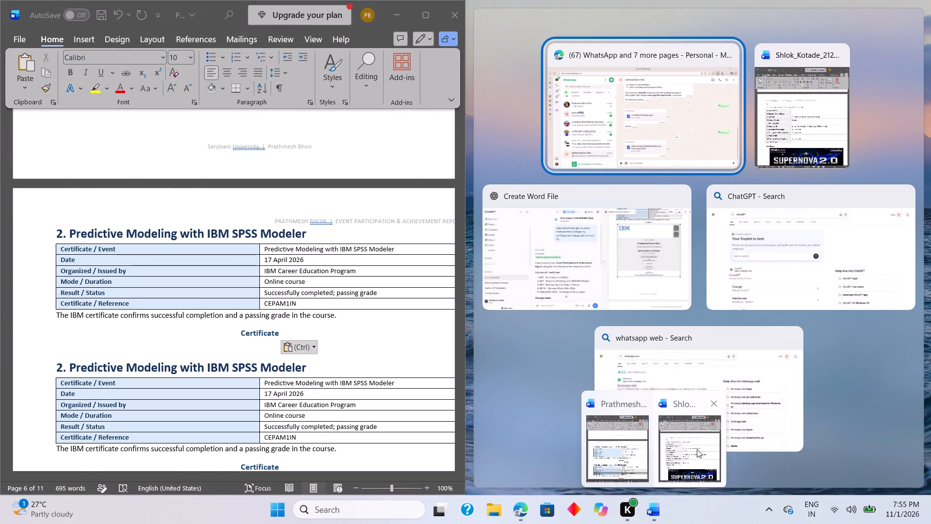
click(697, 449)
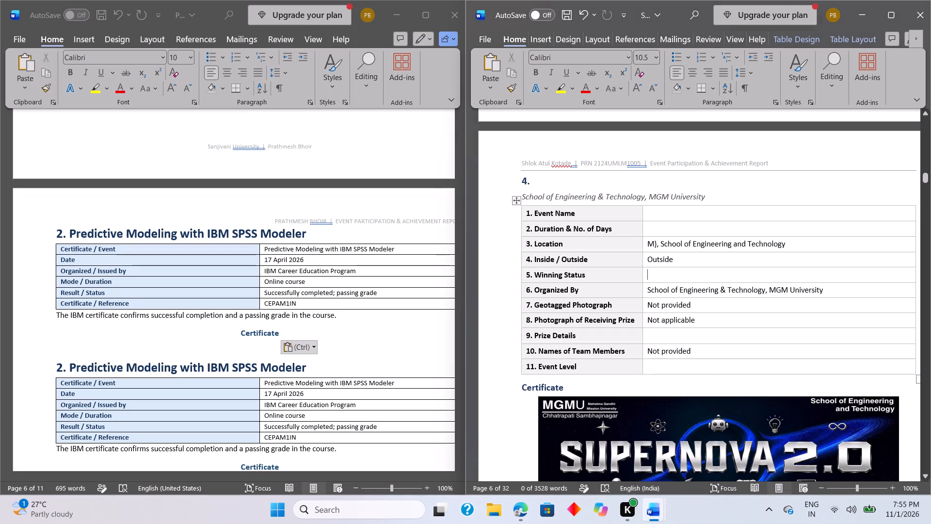
Look through the reference report's event and course sections for Data Visualisation (IBM).
scroll(675, 344, down, 4)
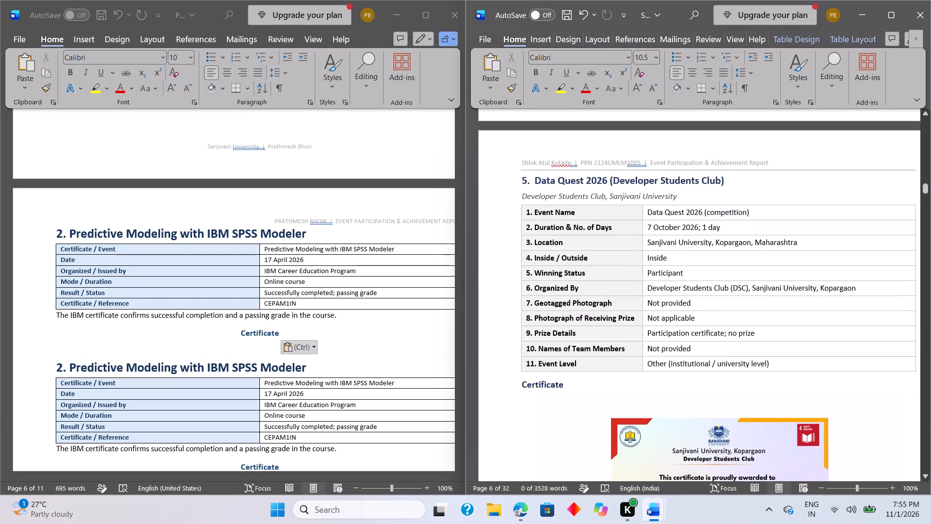
scroll(675, 344, down, 9)
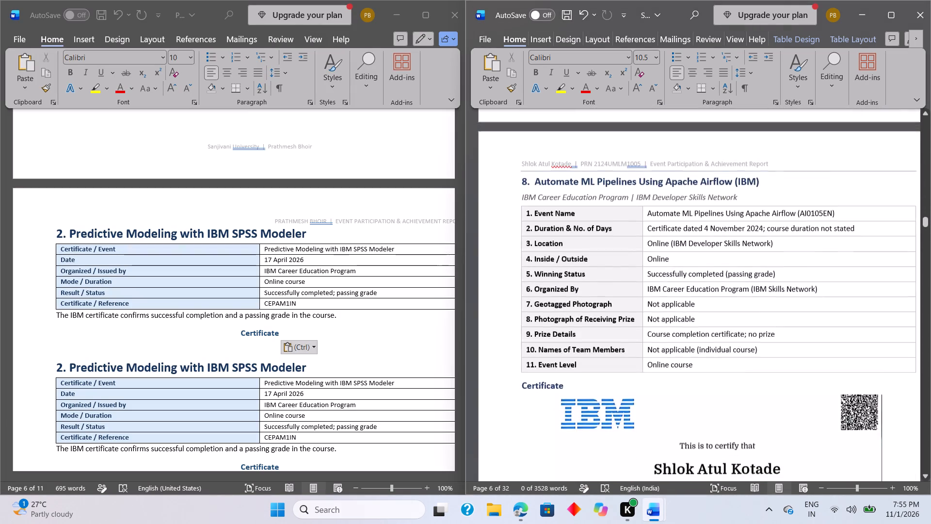
scroll(675, 344, down, 7)
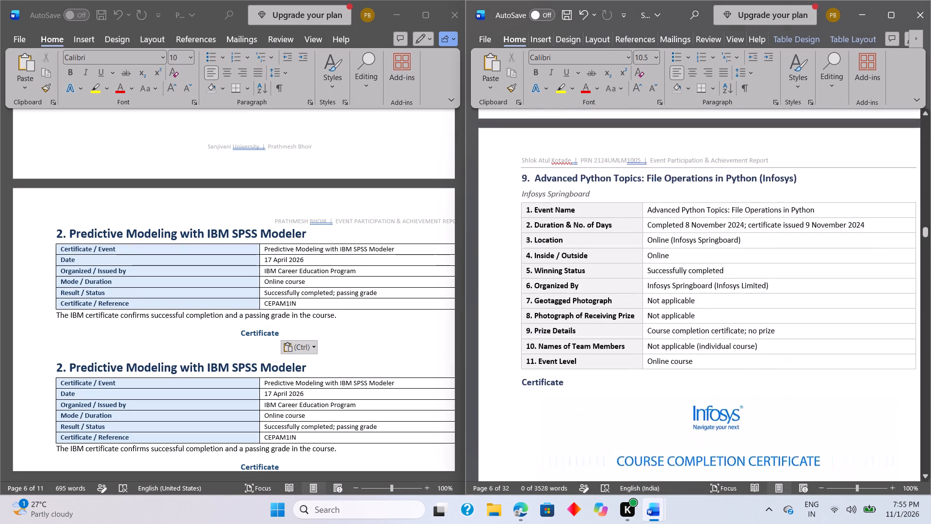
scroll(675, 344, down, 9)
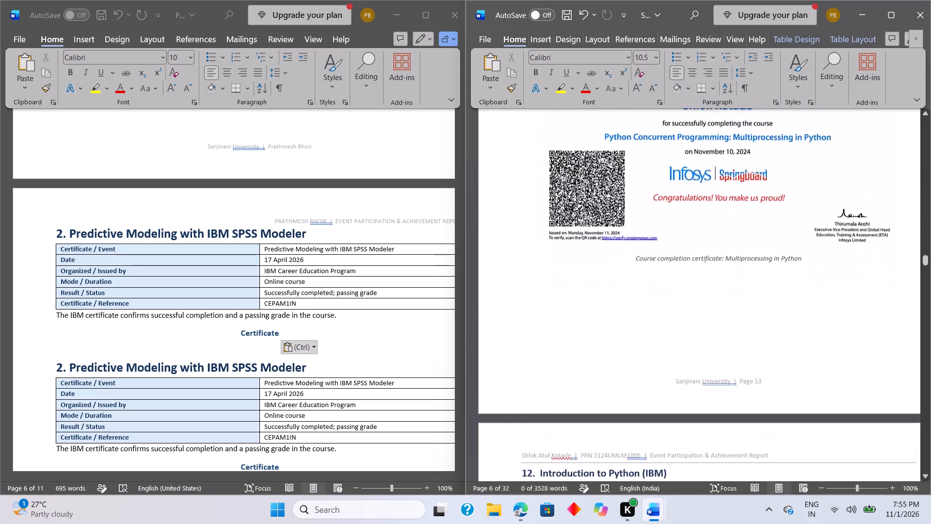
scroll(675, 344, down, 2)
scroll(675, 344, up, 3)
scroll(675, 344, down, 2)
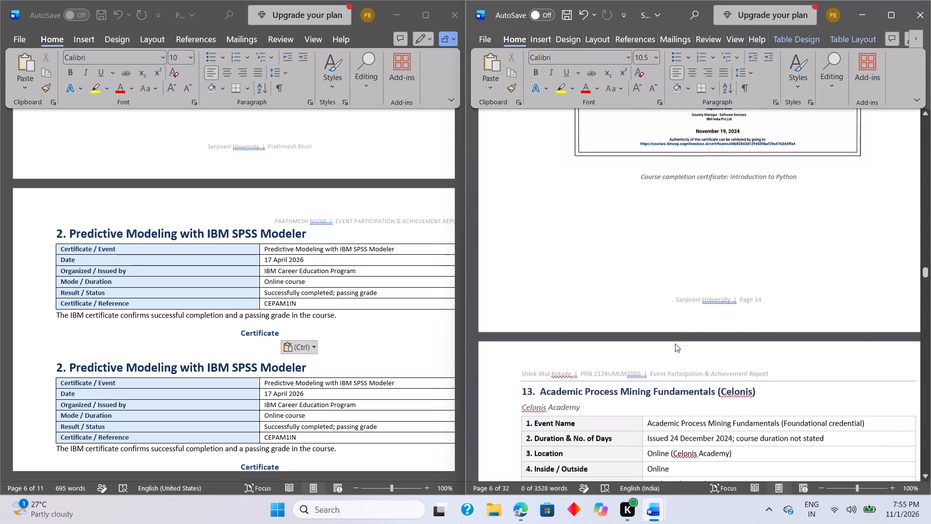
scroll(675, 344, down, 8)
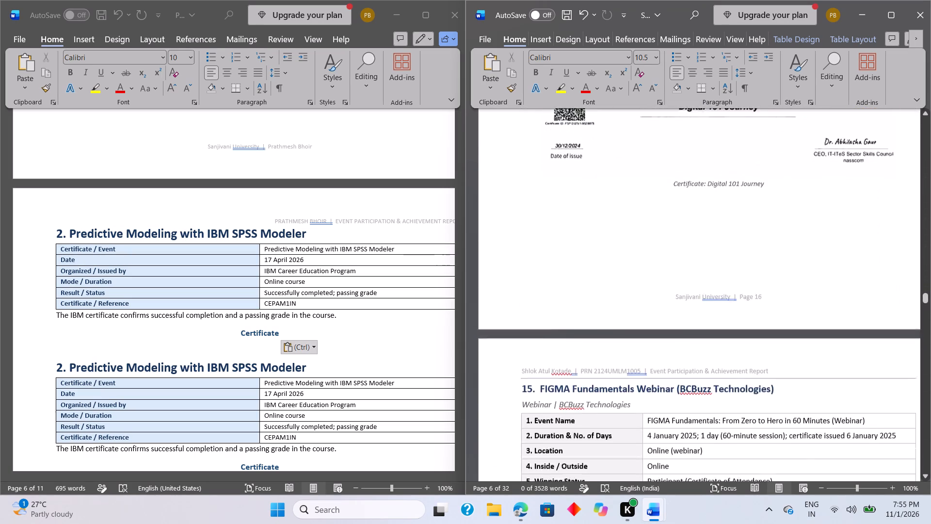
scroll(675, 344, down, 7)
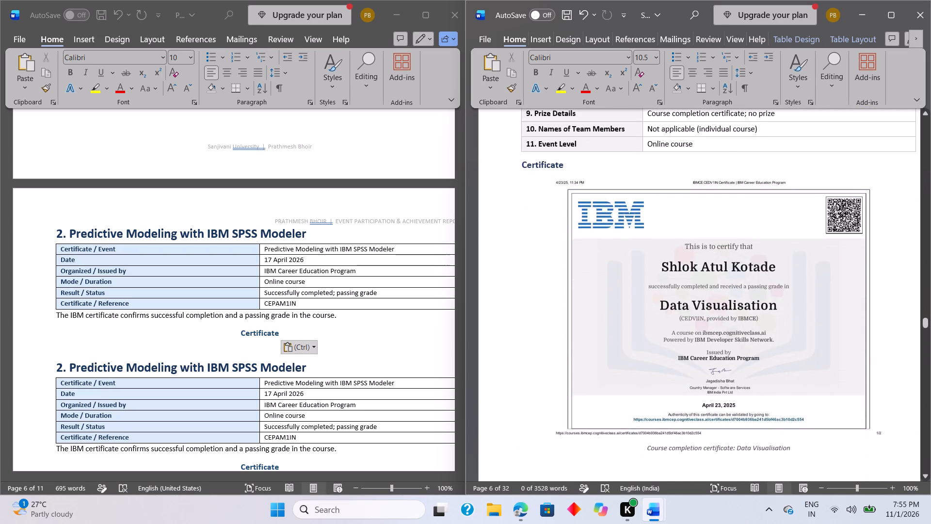
scroll(675, 344, up, 1)
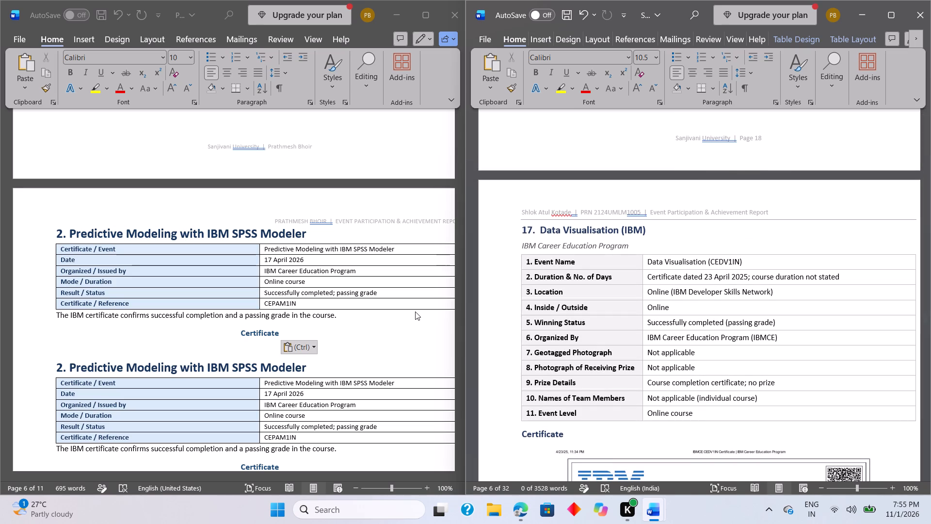
Clear the value column and the heading title of the first Predictive Modeling section copy, keeping its number and row labels.
click(263, 245)
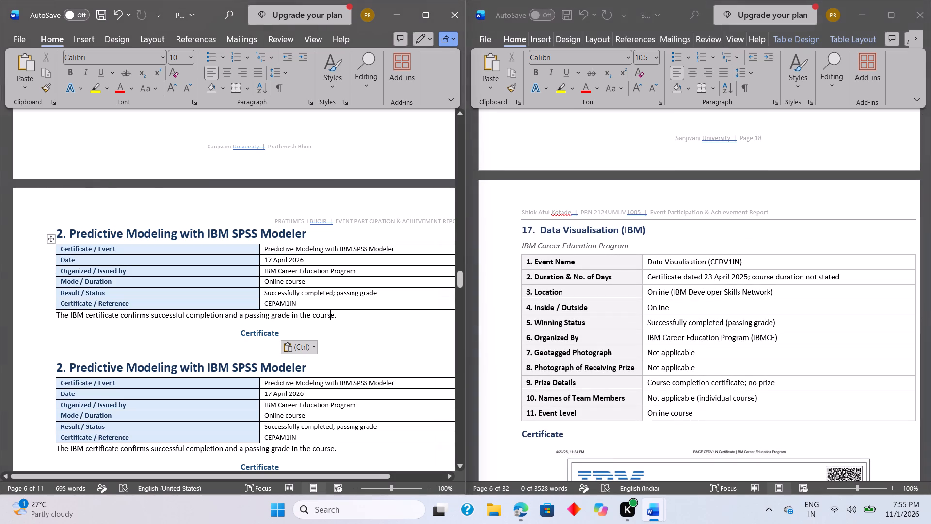
drag(263, 246, 307, 306)
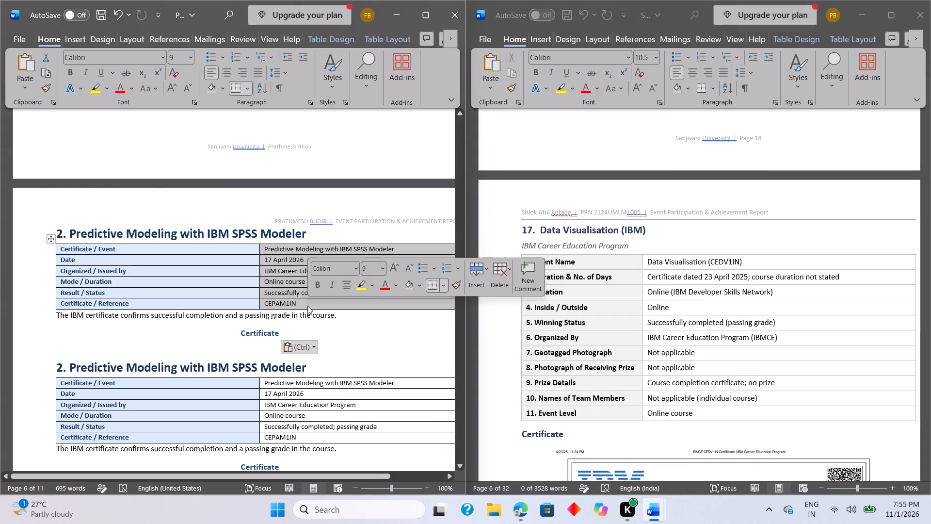
key(Delete)
drag(320, 234, 91, 230)
key(Delete)
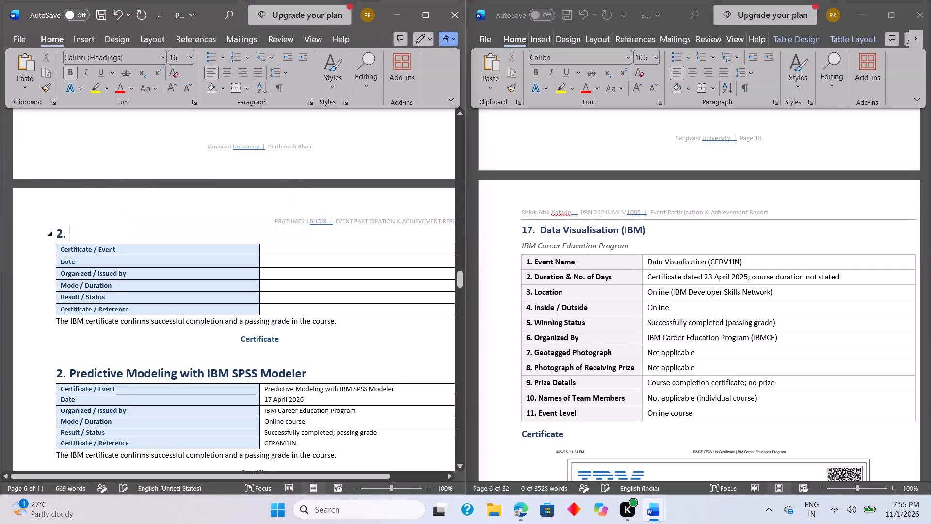
Move the title Data Visualisation (IBM) from the reference report's section 17 heading to the emptied section heading in the report.
drag(664, 225, 679, 226)
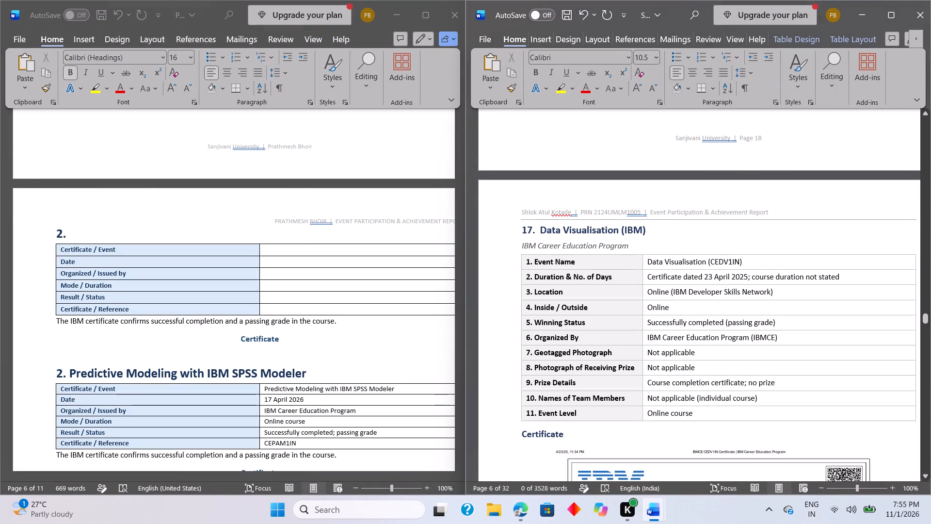
drag(679, 226, 653, 239)
drag(653, 239, 552, 239)
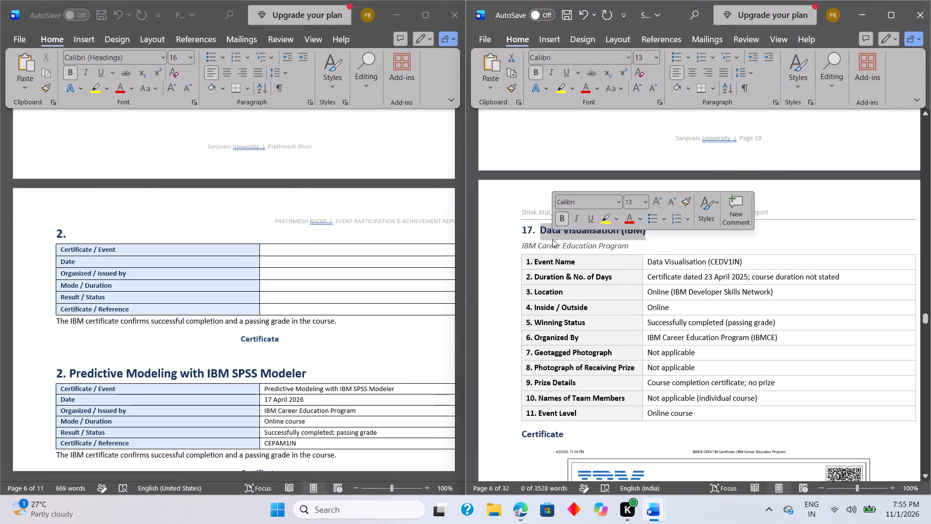
drag(560, 236, 245, 228)
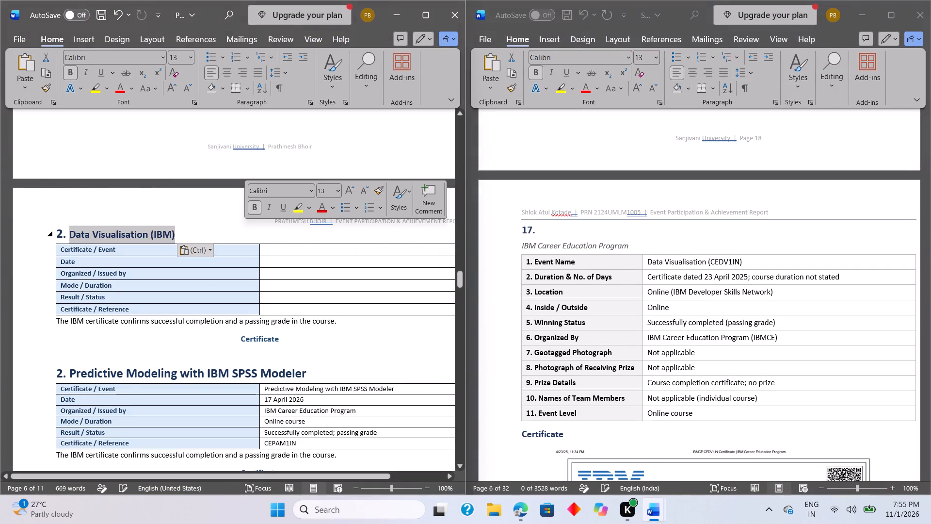
click(185, 209)
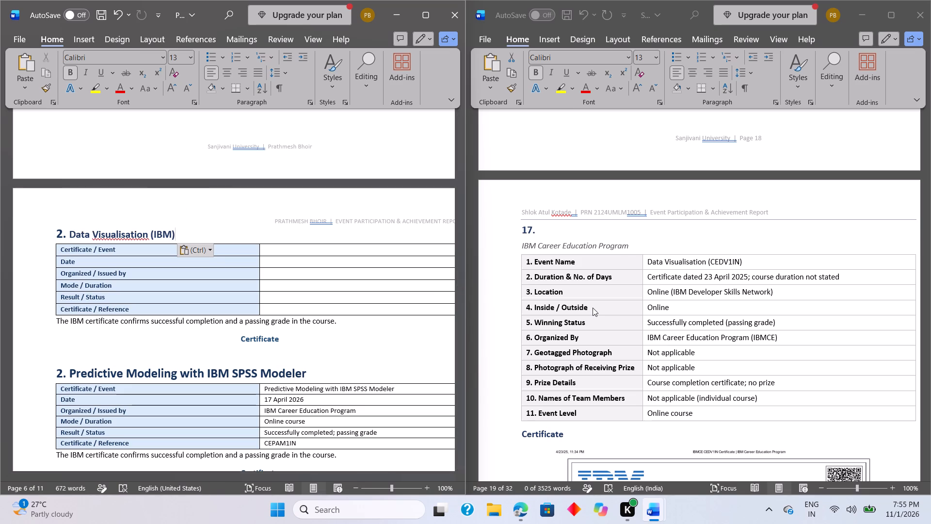
Copy the event name Data Visualisation (CEDV1IN) from the reference report's section 17 into the new section's Certificate / Event row.
click(754, 261)
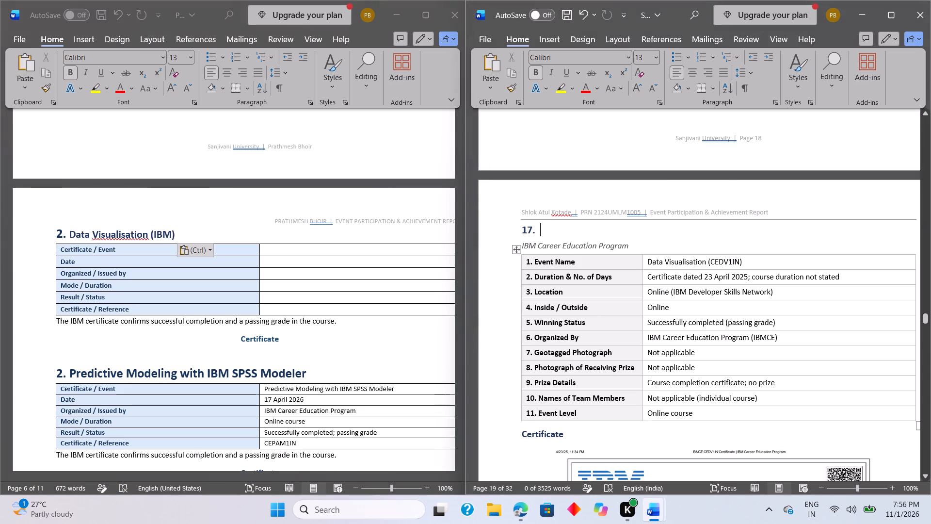
drag(753, 260, 666, 273)
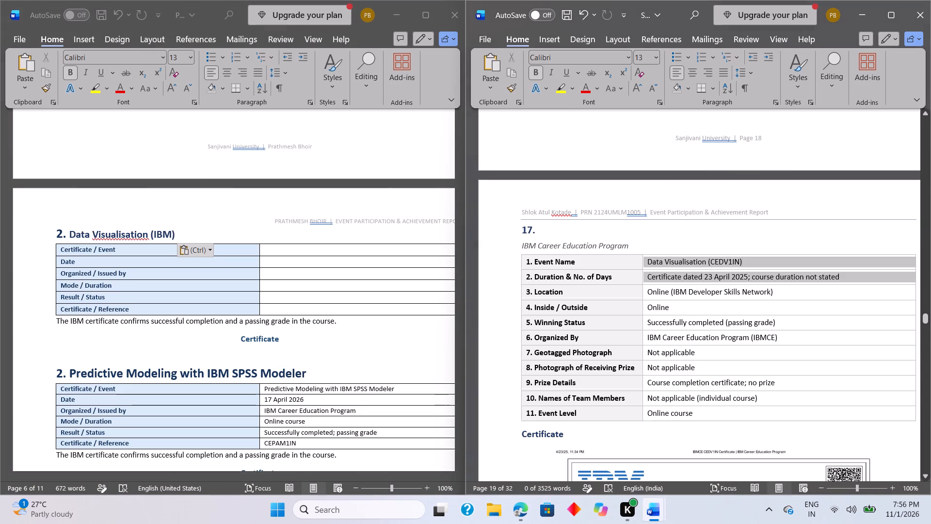
drag(666, 273, 663, 260)
key(ctrl+c)
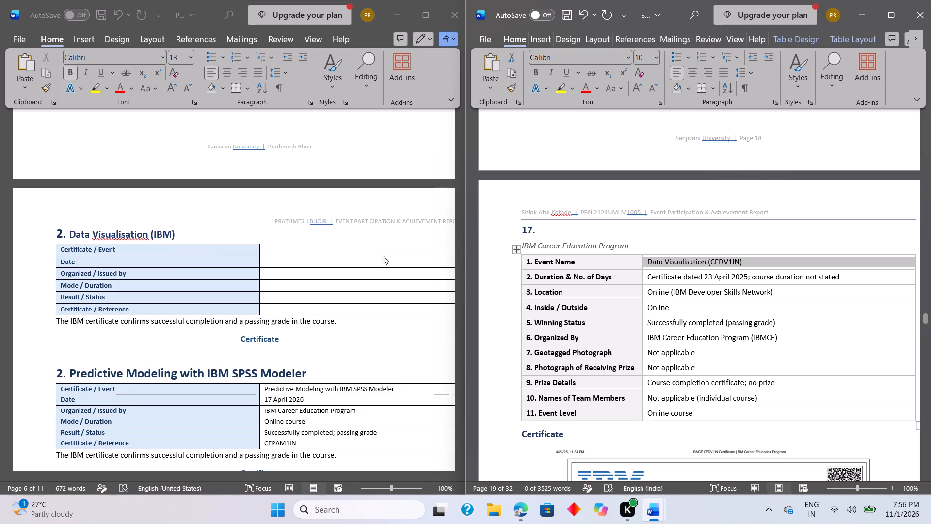
click(377, 248)
click(377, 248)
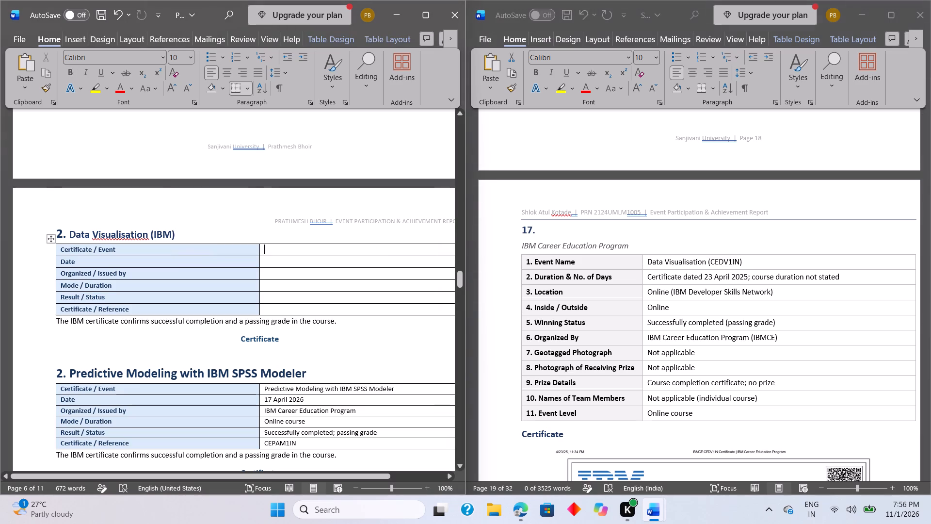
key(ctrl+v)
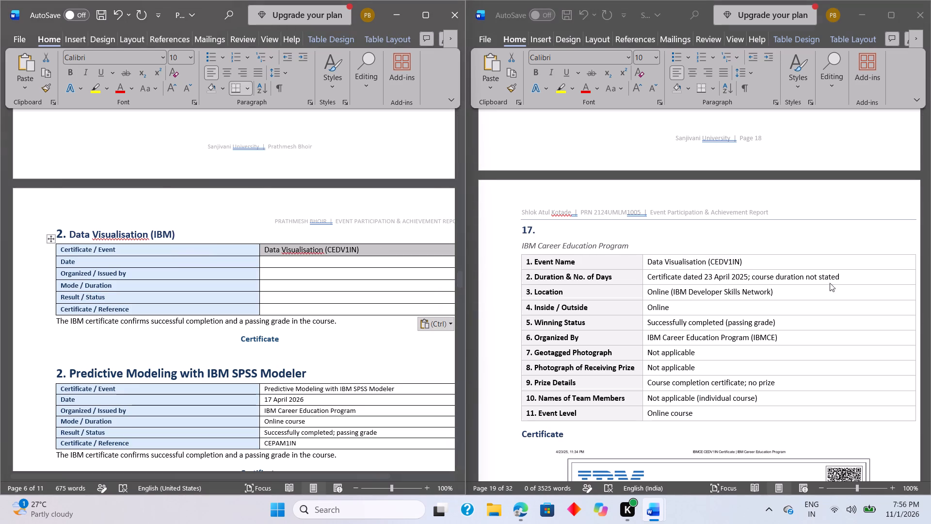
Copy the Duration & No. of Days and Location values from the reference table into the Date and Organized / Issued by rows.
click(843, 278)
drag(843, 278, 689, 278)
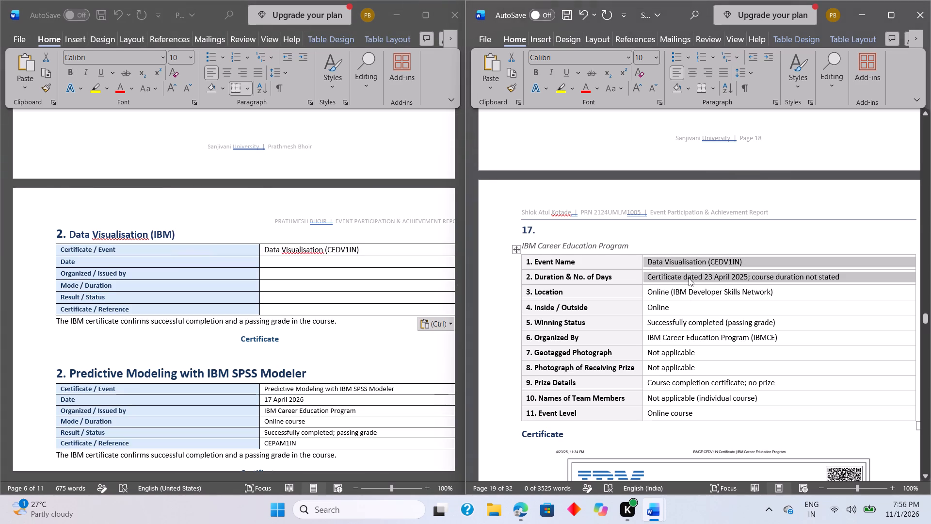
click(690, 237)
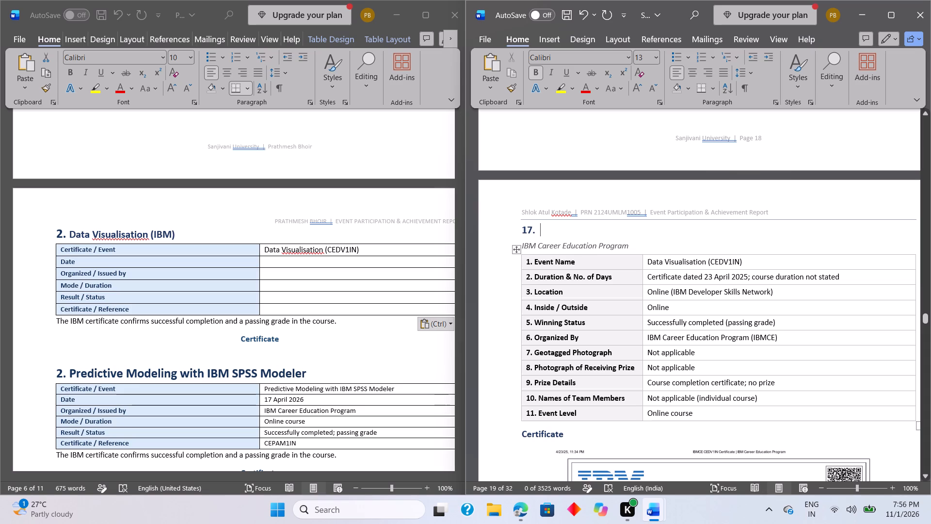
drag(849, 282, 737, 285)
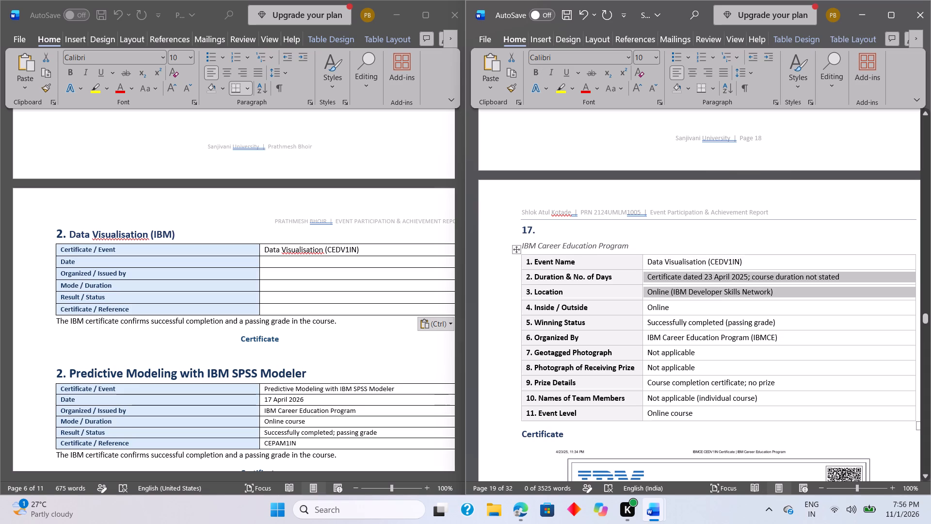
key(ctrl+c)
click(397, 258)
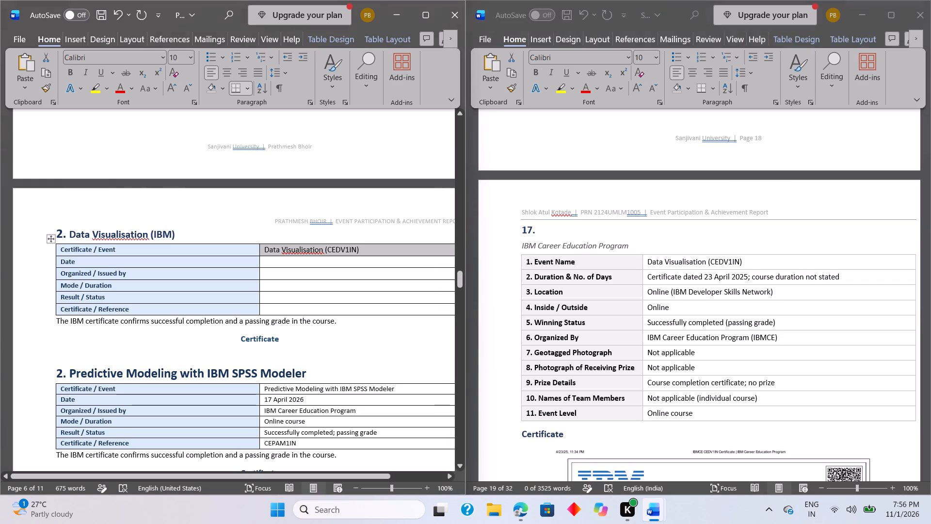
click(388, 266)
key(ctrl+v)
ctrl+click(388, 266)
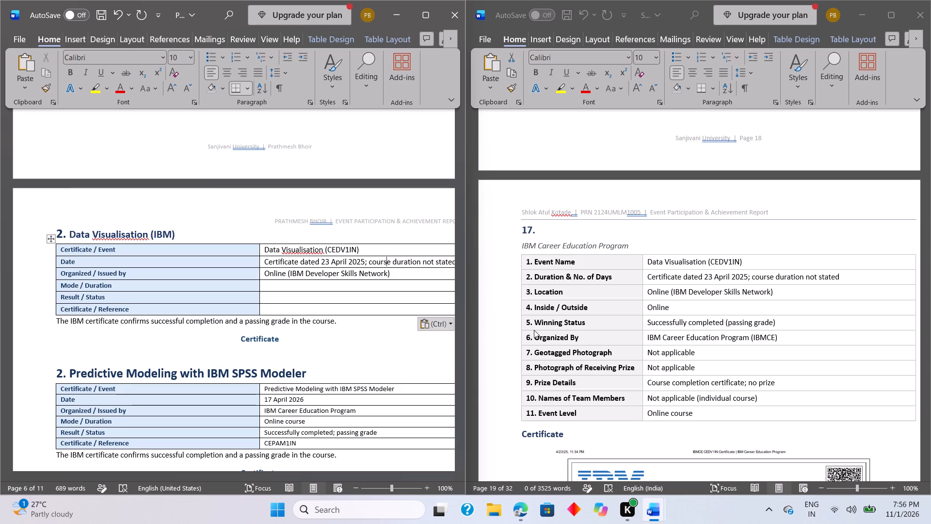
Place Online (IBM Developer Skills Network) in the Mode / Duration row and clear it from the Organized / Issued by row.
click(288, 285)
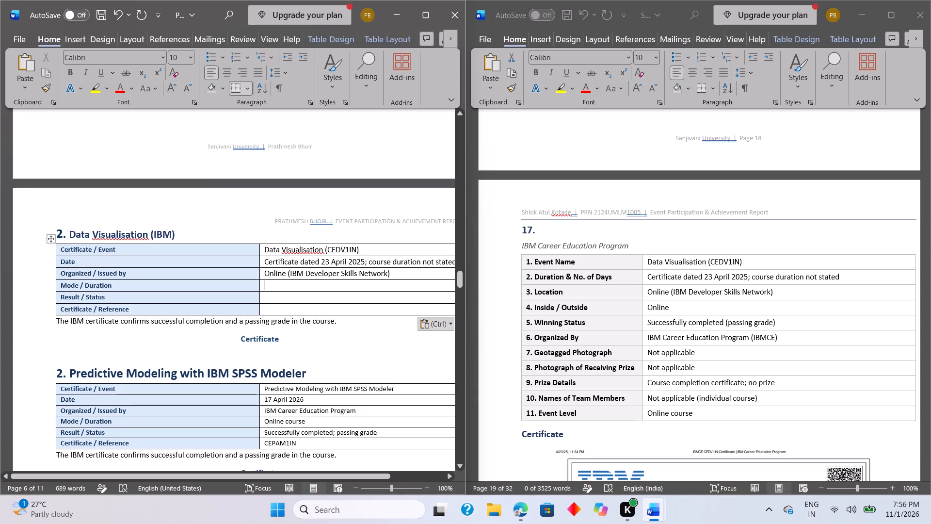
drag(403, 276, 270, 275)
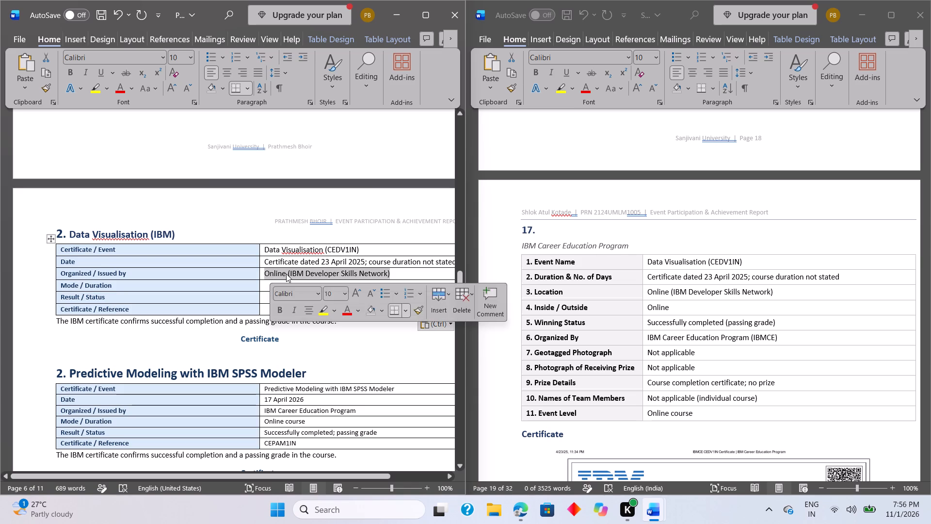
key(ctrl+c)
click(285, 284)
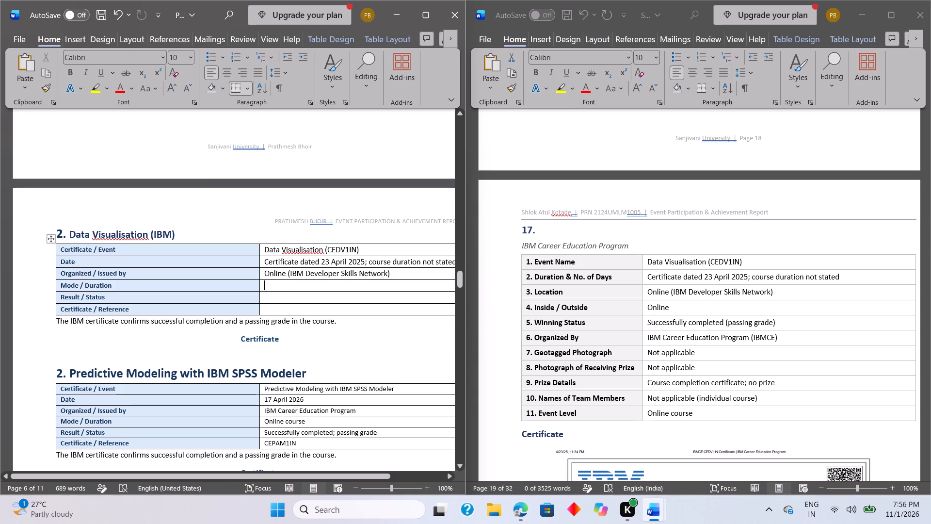
key(ctrl+v)
drag(390, 275, 374, 273)
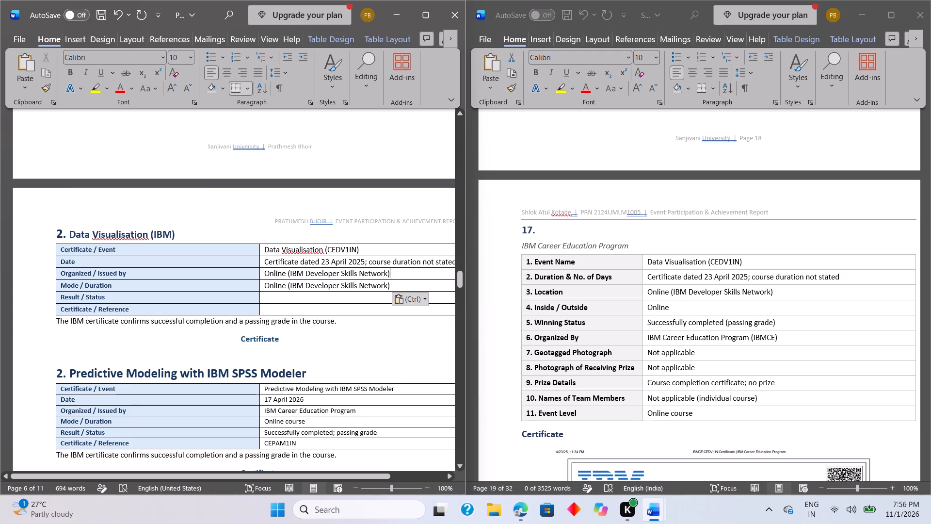
drag(374, 273, 280, 278)
key(Delete)
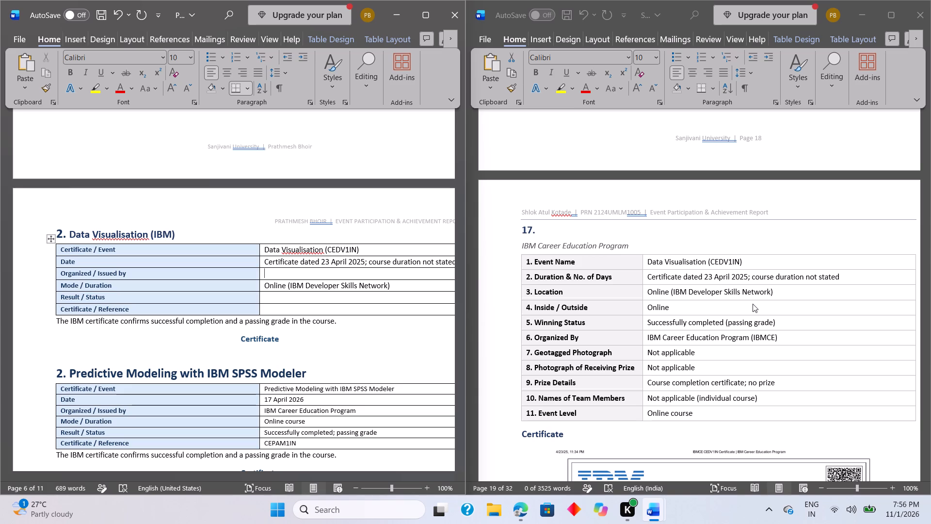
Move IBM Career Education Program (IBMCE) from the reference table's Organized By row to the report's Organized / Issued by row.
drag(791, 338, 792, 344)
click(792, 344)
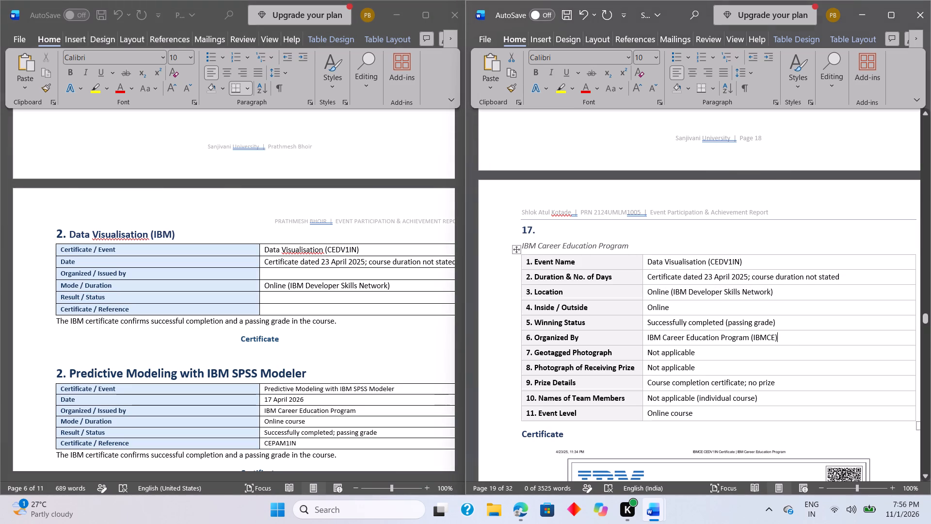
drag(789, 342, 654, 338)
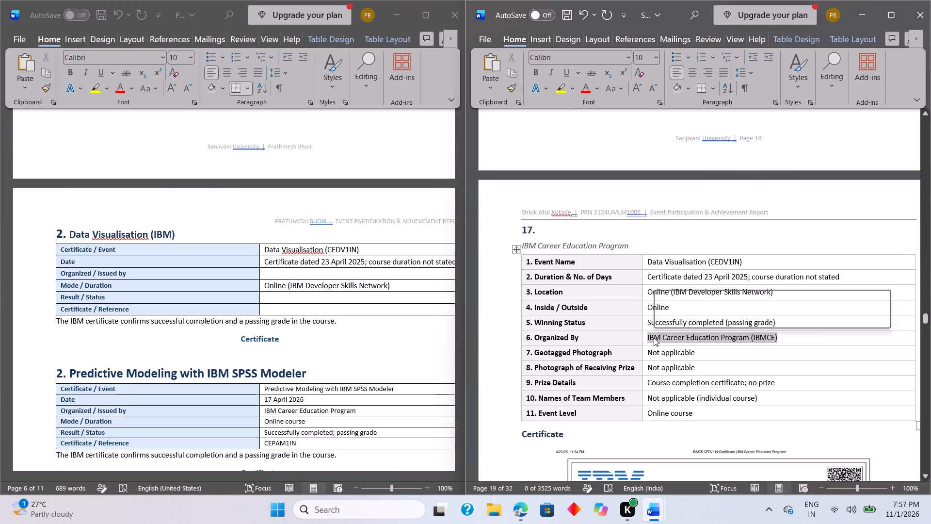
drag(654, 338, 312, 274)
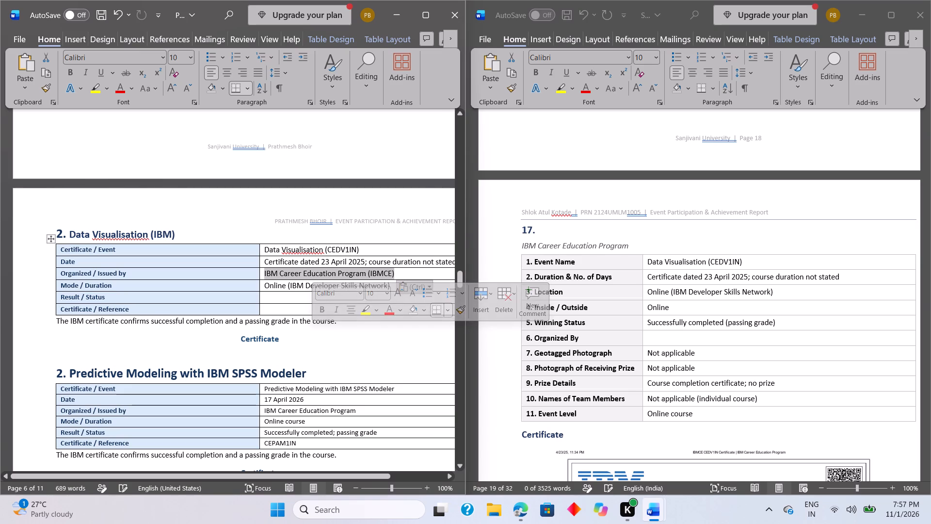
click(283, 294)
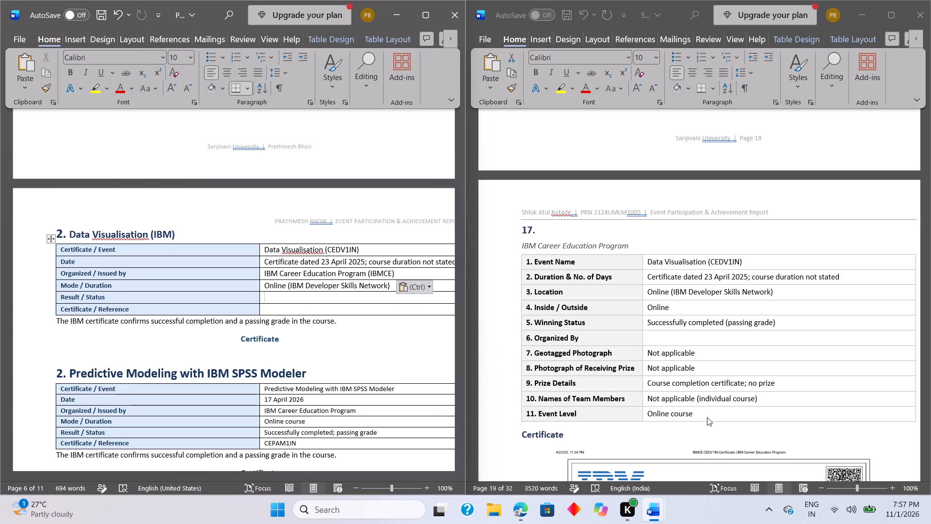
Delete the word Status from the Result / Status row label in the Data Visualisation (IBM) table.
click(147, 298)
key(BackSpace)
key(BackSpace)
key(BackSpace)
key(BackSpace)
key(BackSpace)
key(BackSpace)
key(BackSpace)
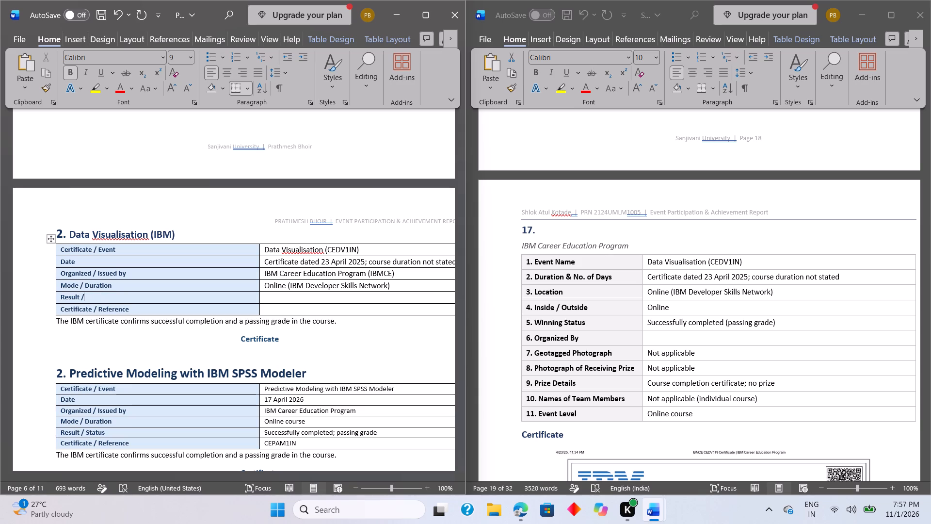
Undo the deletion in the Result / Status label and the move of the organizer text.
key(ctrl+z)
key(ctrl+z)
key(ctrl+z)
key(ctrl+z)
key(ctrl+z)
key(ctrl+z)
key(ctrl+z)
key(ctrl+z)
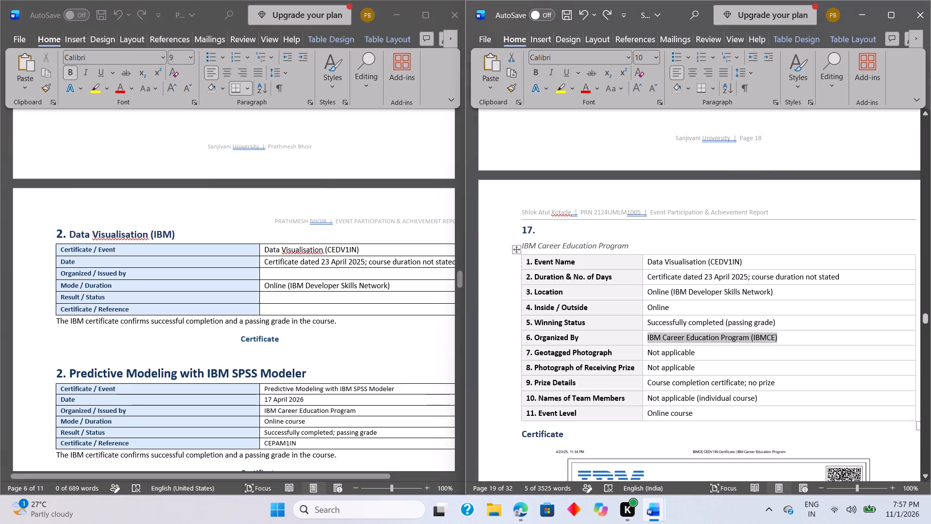
Move IBM Career Education Program (IBMCE) from the reference table into the empty Organized / Issued by cell.
click(763, 338)
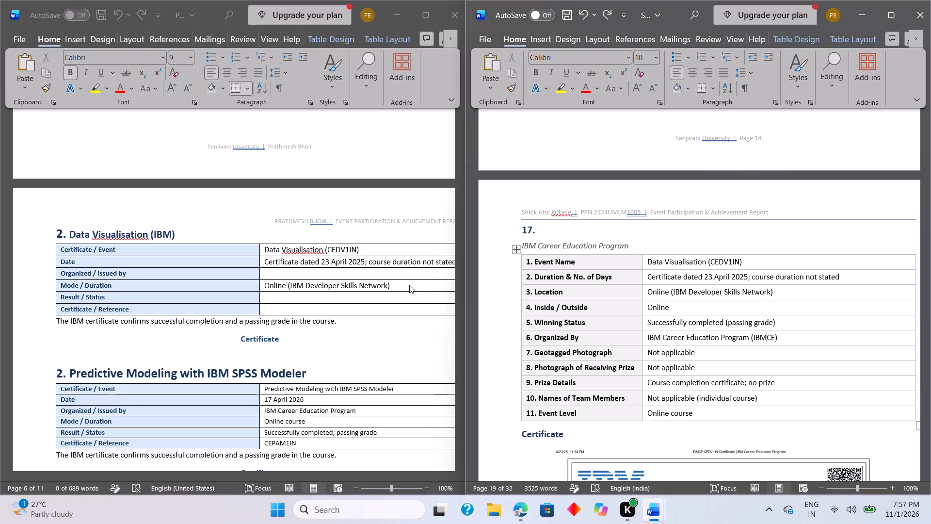
drag(796, 339, 657, 337)
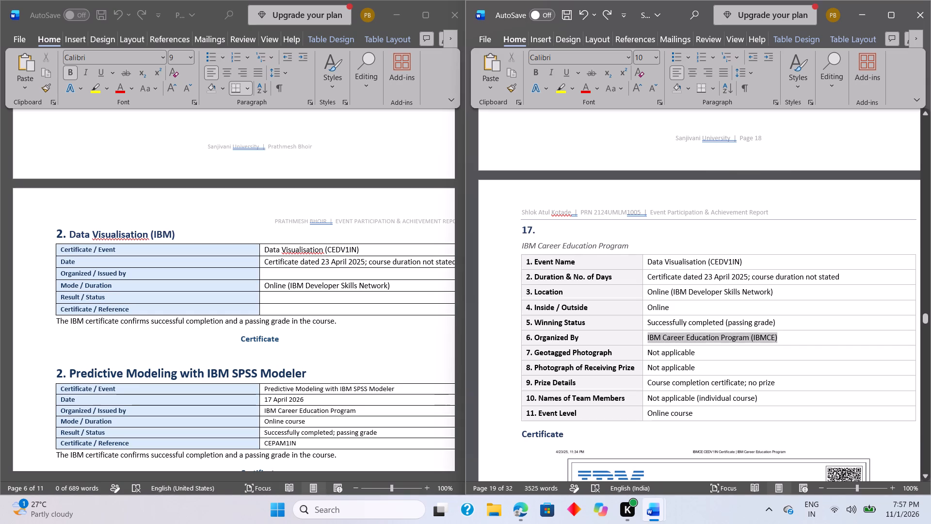
drag(657, 337, 657, 337)
drag(657, 337, 383, 275)
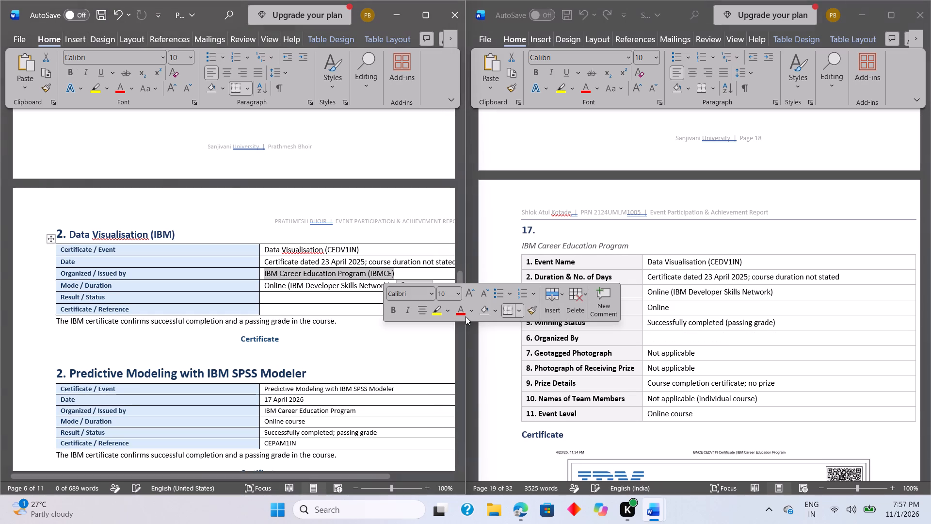
Move Successfully completed (passing grade) from the reference table's Winning Status row to the report's Result / Status row.
click(366, 297)
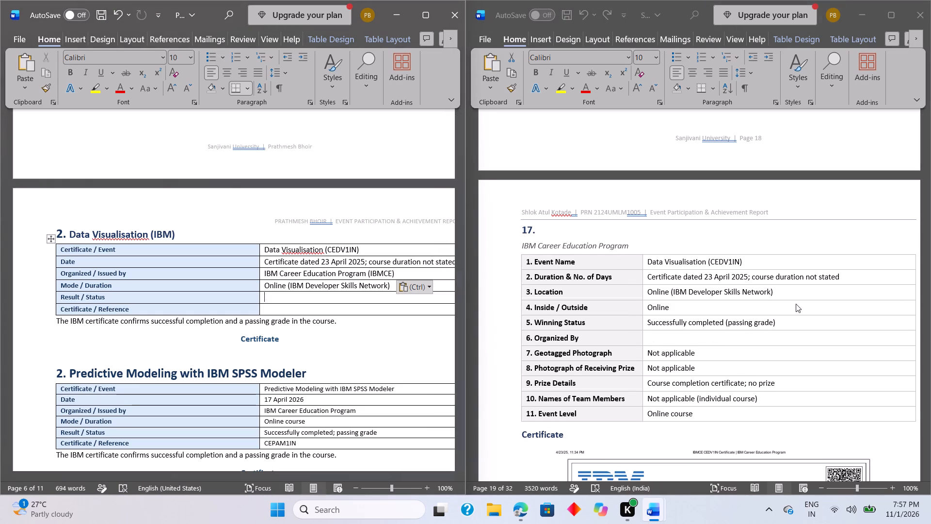
drag(784, 319, 795, 320)
drag(795, 320, 688, 331)
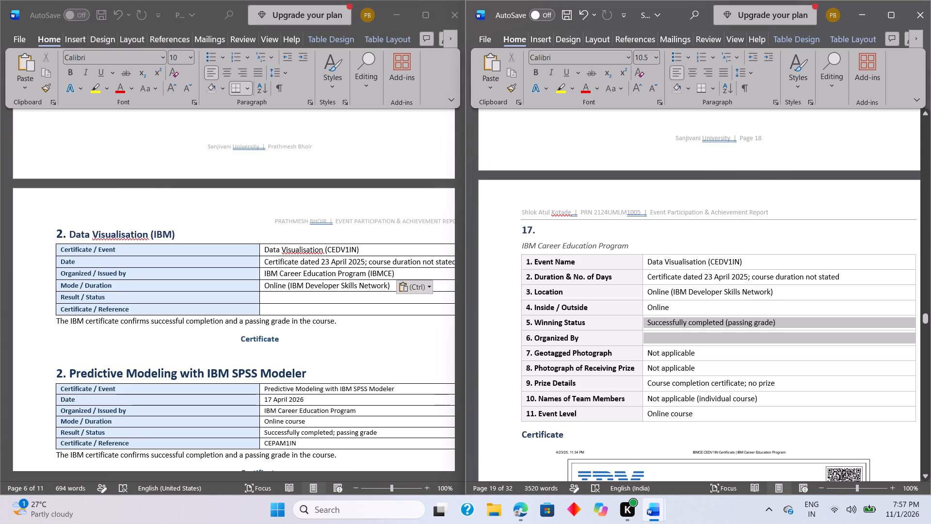
drag(688, 331, 682, 326)
drag(682, 326, 358, 299)
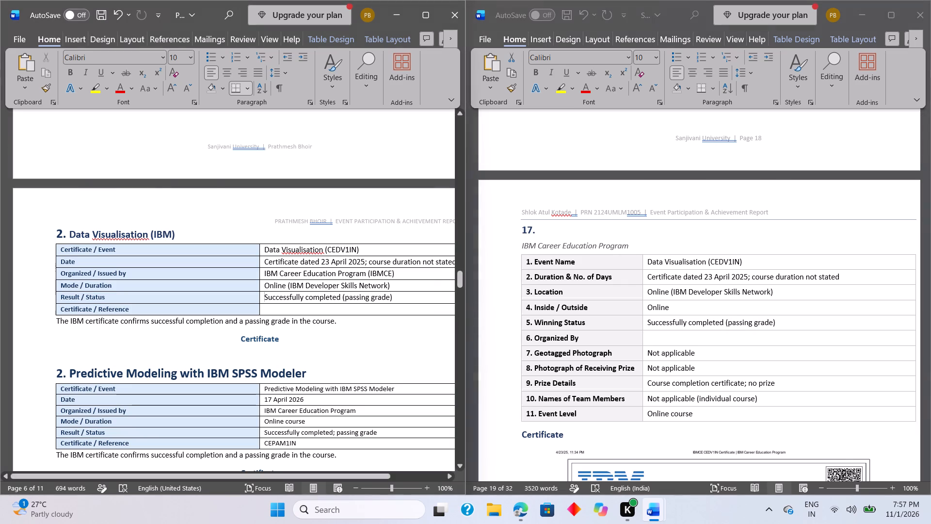
click(352, 306)
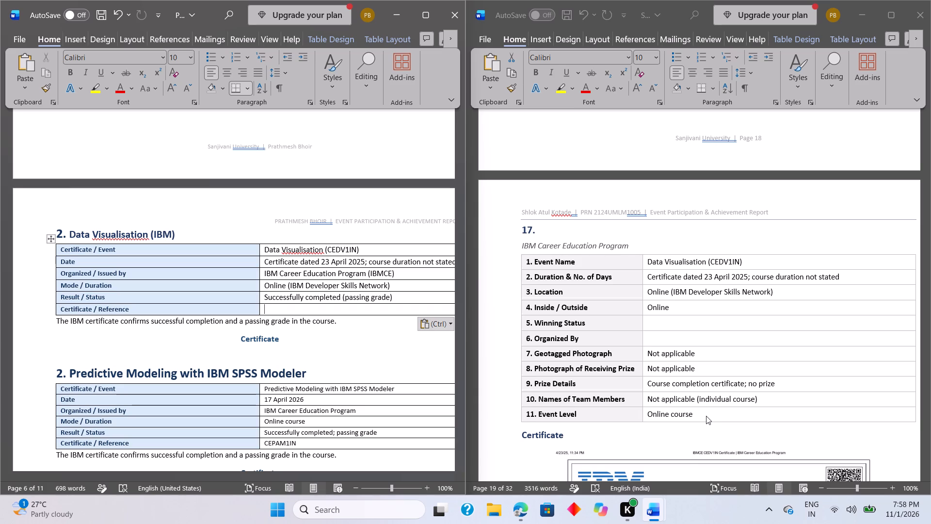
Add an empty line below the Certificate heading in the Data Visualisation (IBM) section.
scroll(706, 416, down, 2)
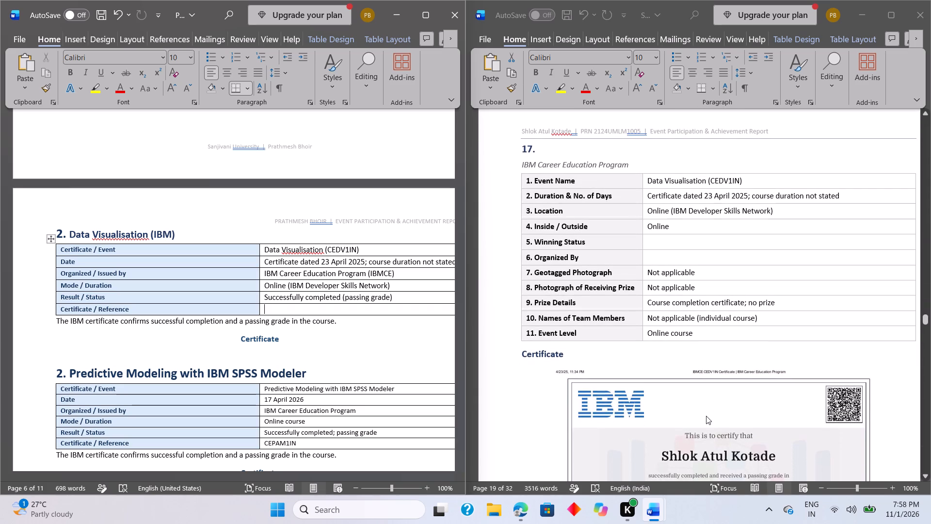
scroll(575, 392, down, 1)
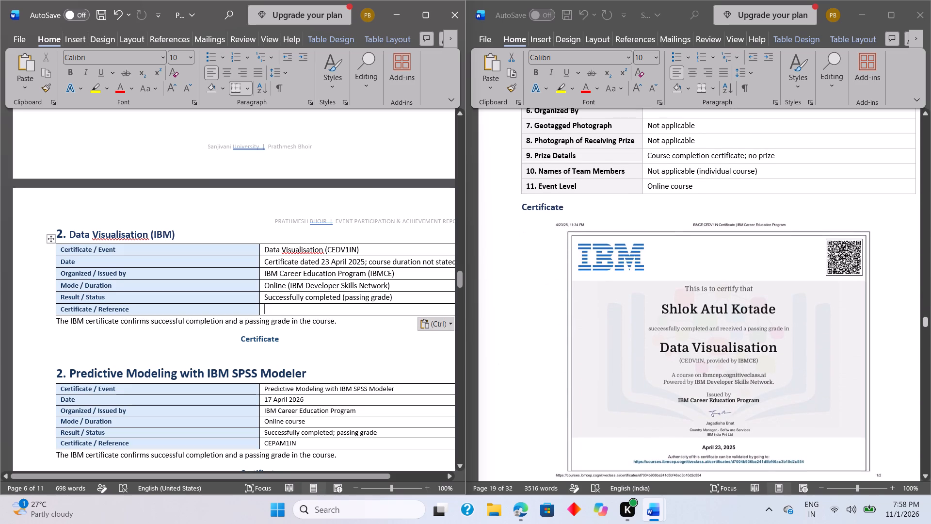
click(301, 348)
key(Return)
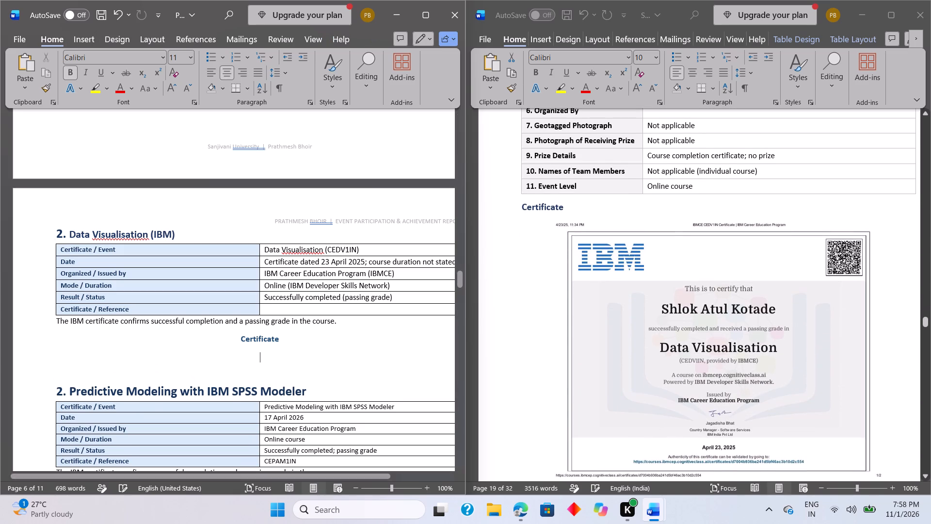
Insert the Data Visualisation certificate picture from this device on the empty line, looking for it in the Gallery, Desktop, Downloads, Documents and Pictures folders.
click(422, 16)
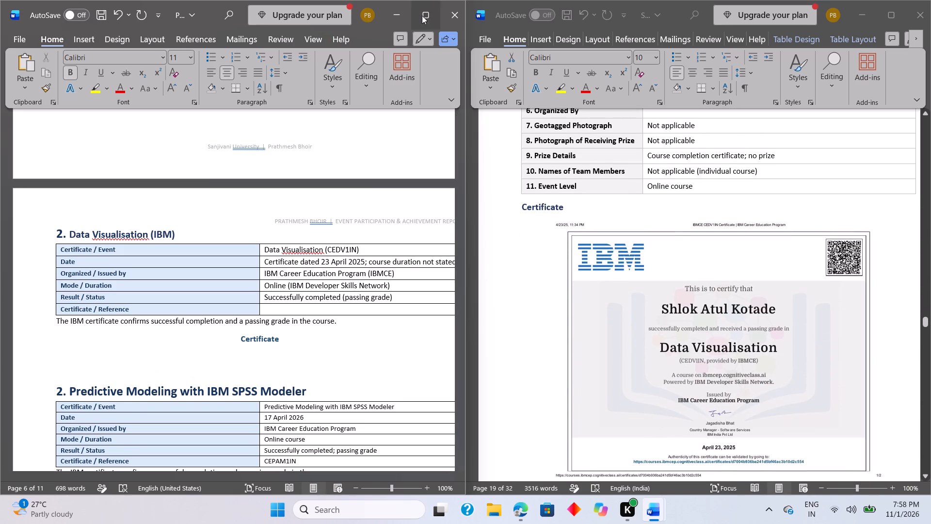
click(93, 35)
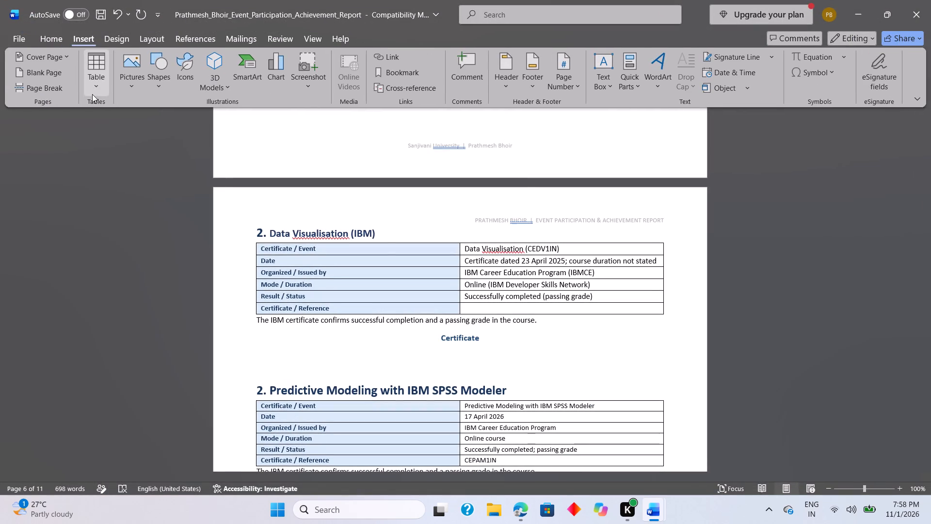
click(119, 91)
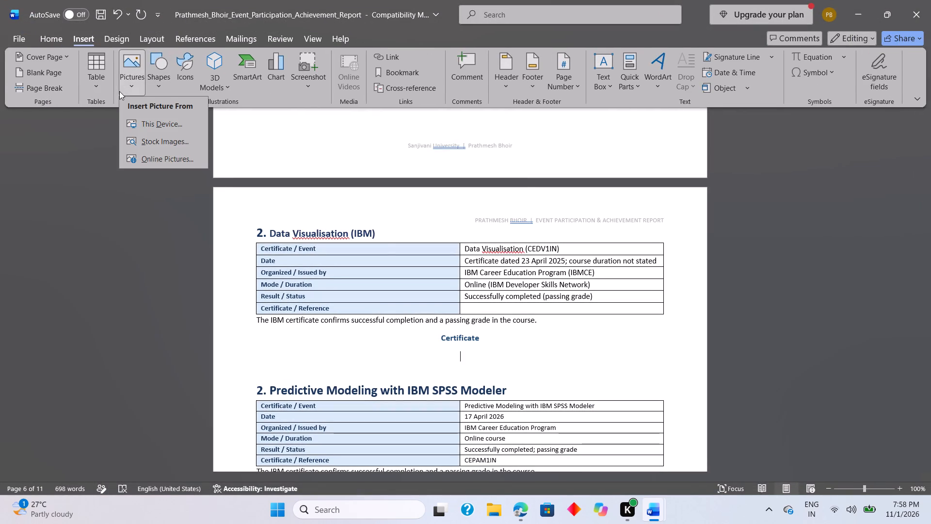
click(138, 122)
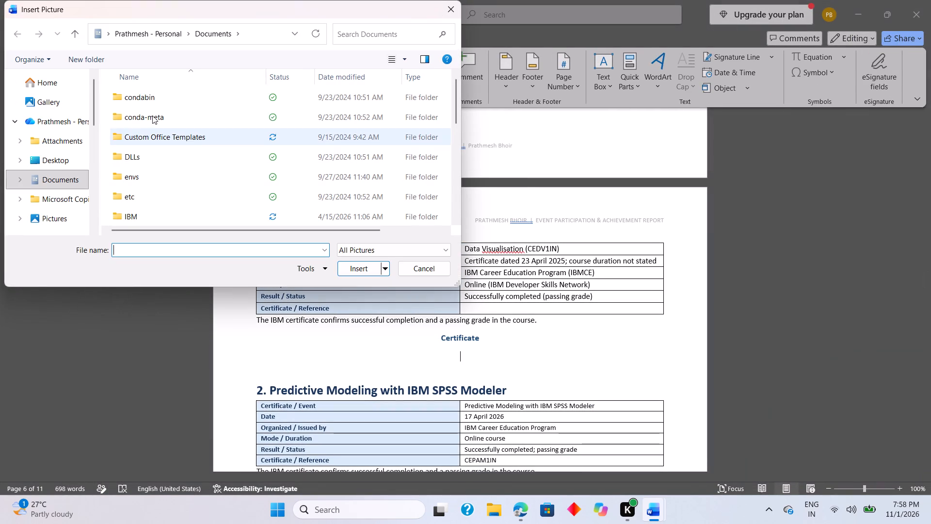
click(74, 108)
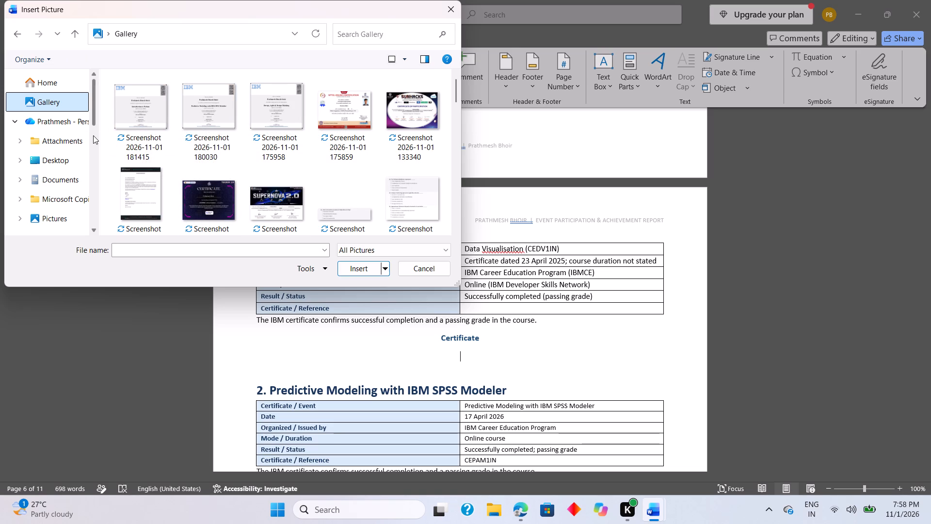
click(58, 168)
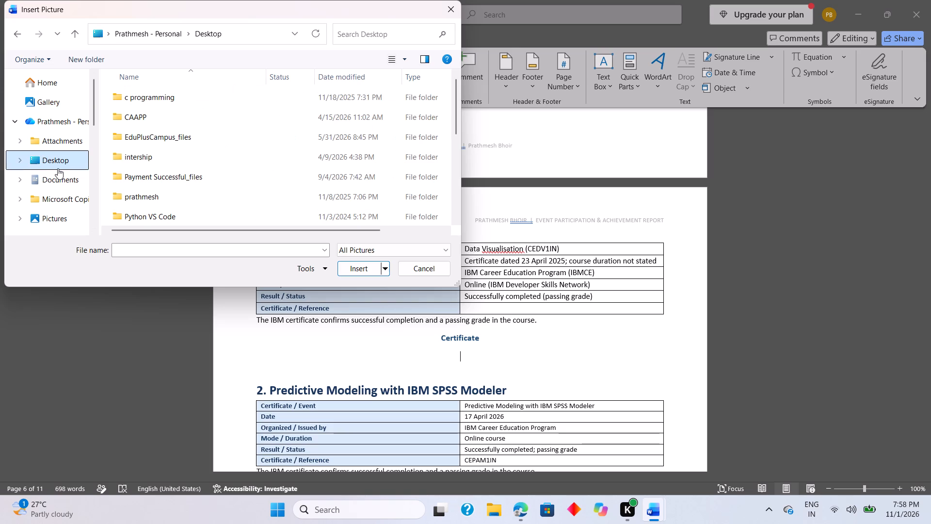
scroll(56, 186, down, 1)
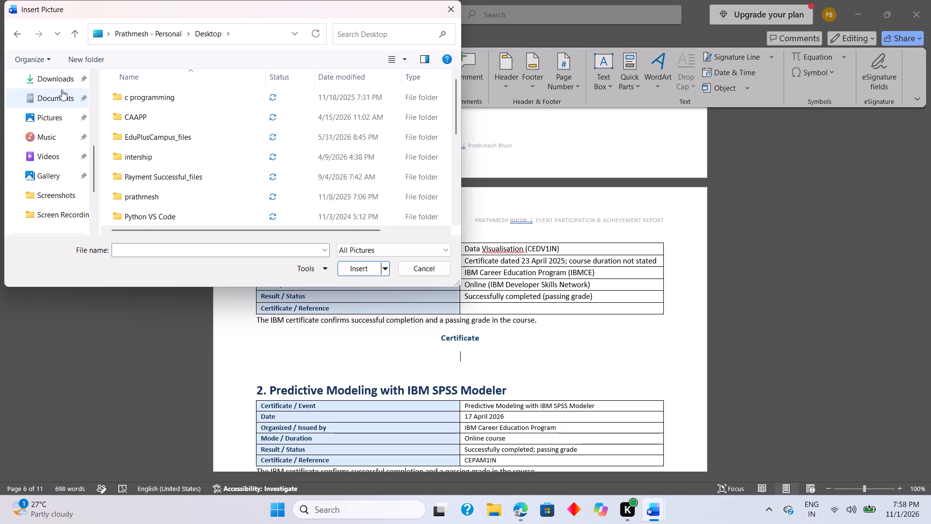
click(63, 83)
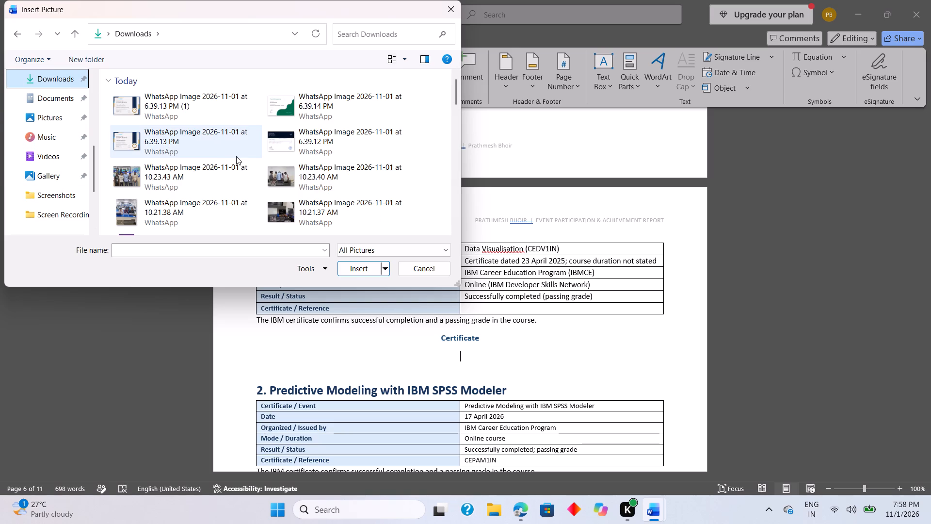
scroll(273, 183, down, 1)
scroll(273, 183, up, 1)
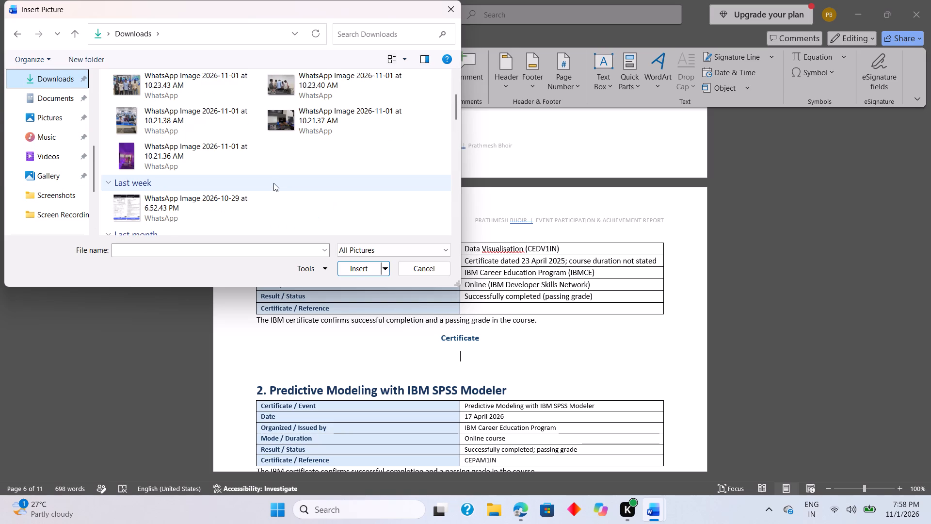
scroll(273, 183, up, 1)
scroll(273, 183, down, 1)
scroll(273, 183, up, 1)
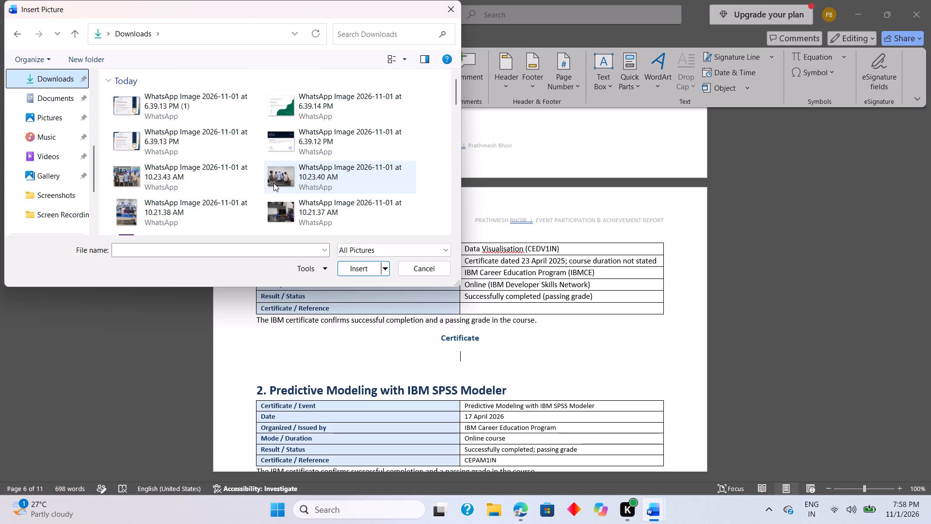
scroll(273, 183, up, 1)
click(64, 104)
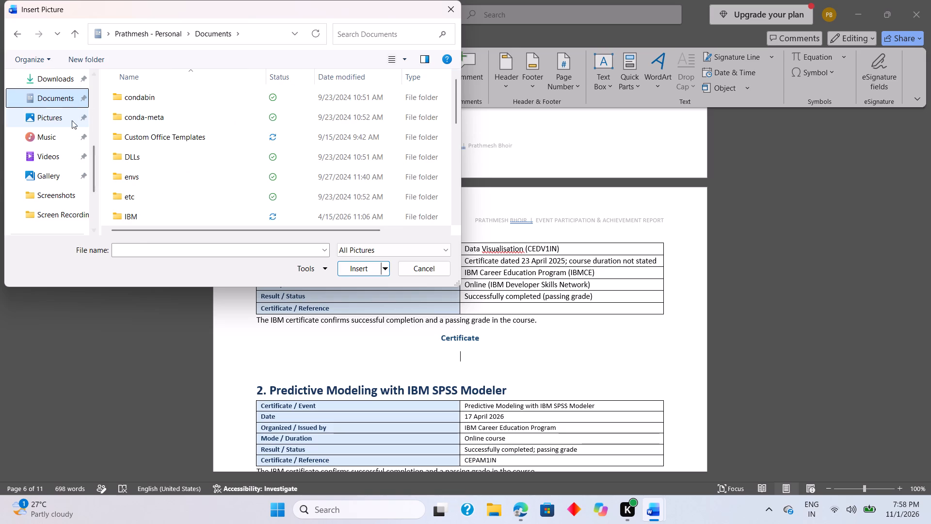
click(56, 118)
scroll(35, 193, down, 1)
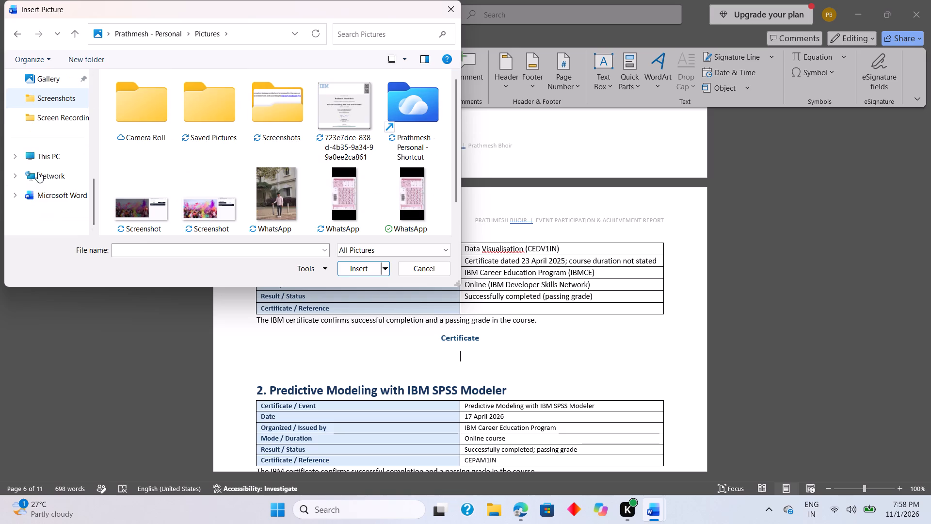
click(52, 88)
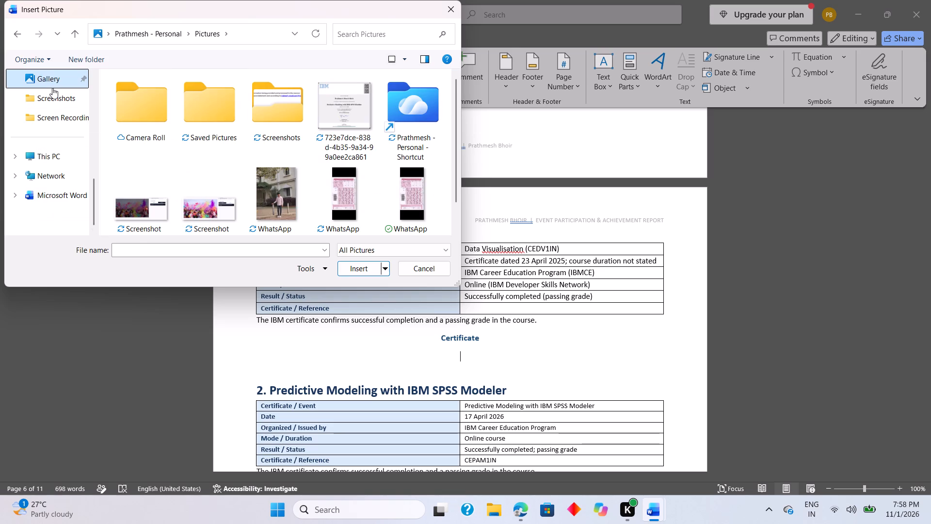
scroll(225, 164, down, 1)
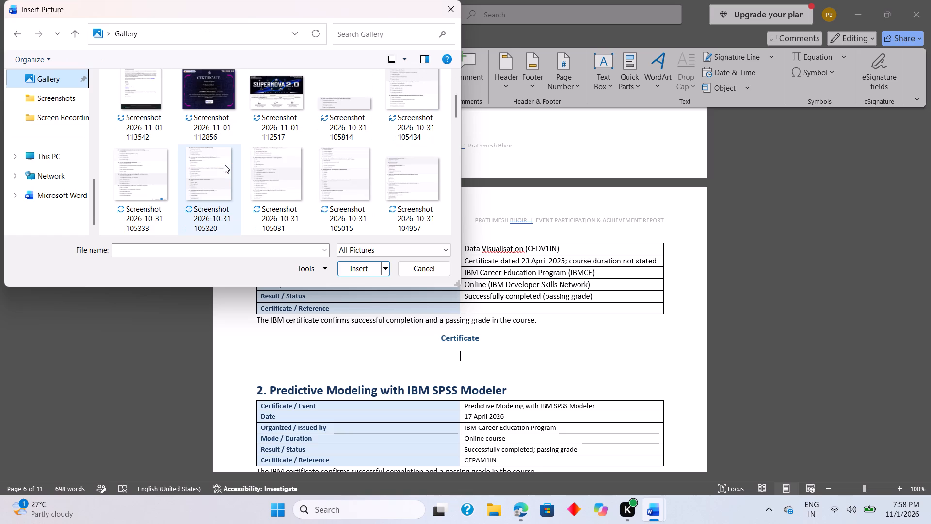
scroll(225, 164, up, 4)
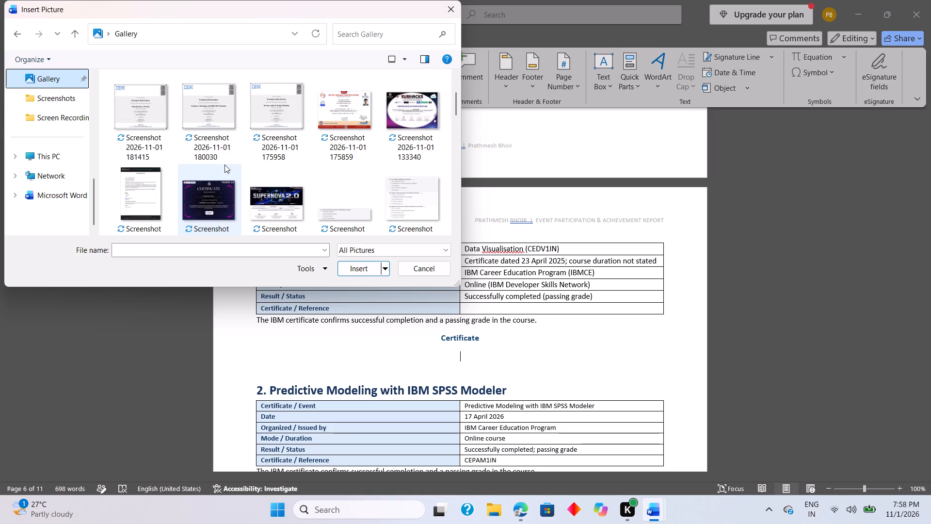
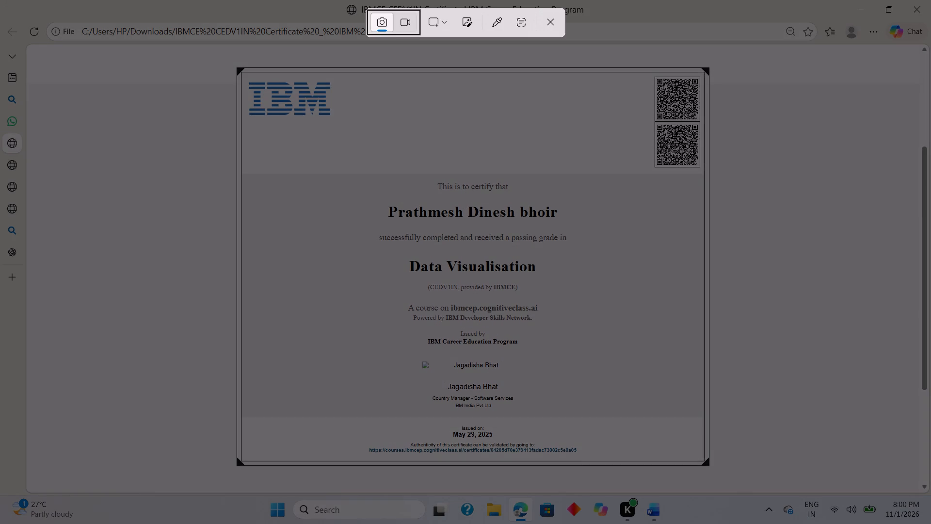
Capture a screenshot of the whole Data Visualisation certificate, adjusting the selection to its outer border.
drag(236, 65, 713, 468)
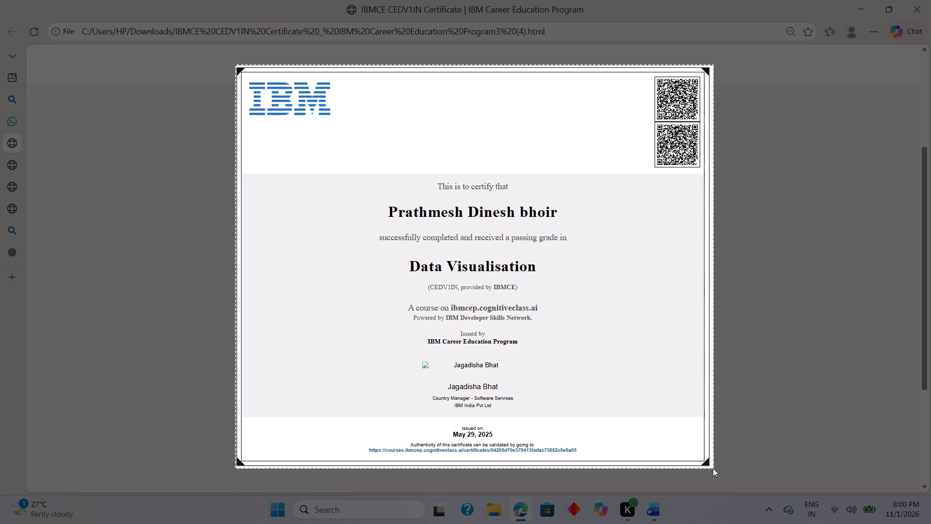
drag(713, 468, 707, 465)
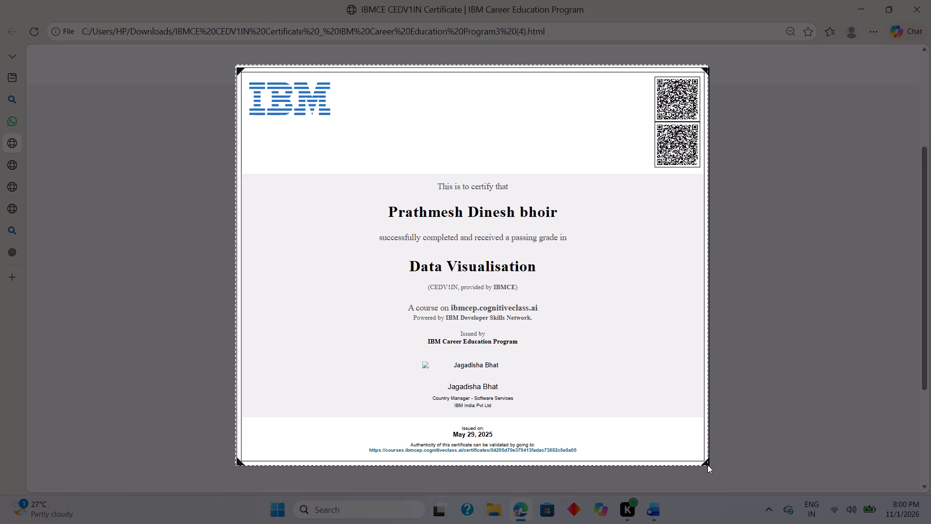
drag(707, 465, 708, 465)
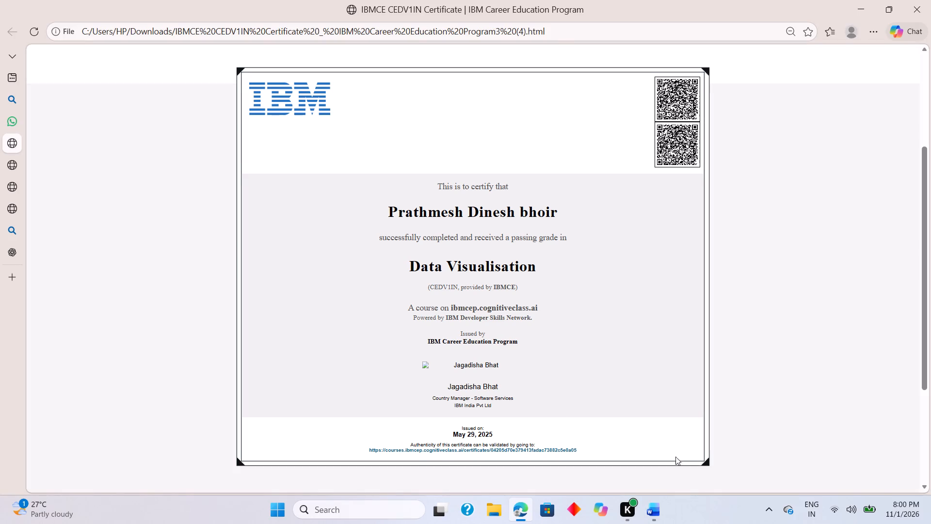
Switch back to Word, dismiss the picture insertion, and paste the captured certificate below the Data Visualisation section's Certificate heading.
click(851, 8)
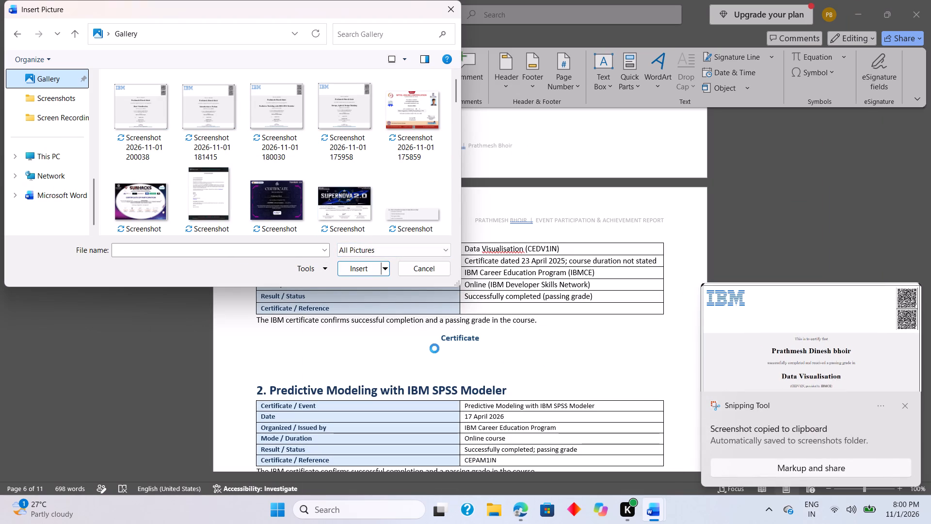
click(432, 262)
key(ctrl+v)
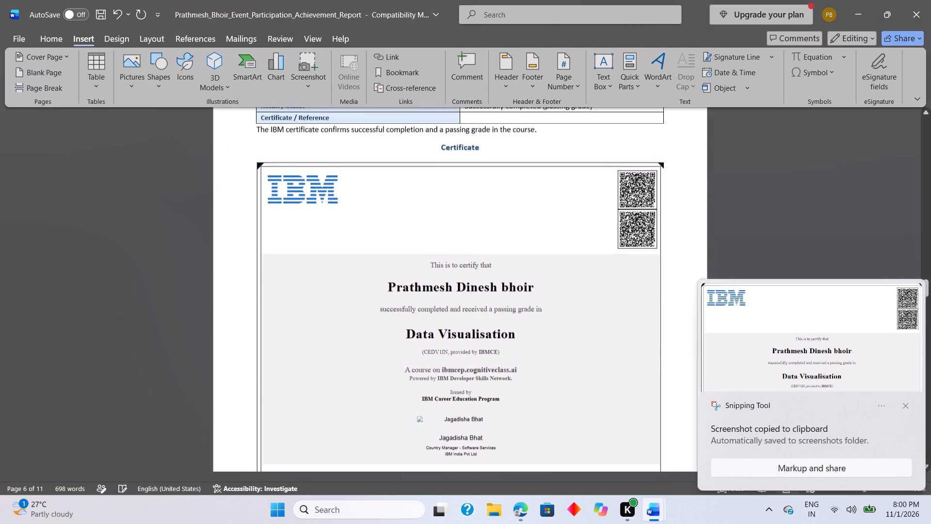
Review the report from the Data Visualisation section to the Declaration, checking the section numbering, tables, certificate pictures and page layout.
scroll(454, 328, up, 2)
scroll(454, 328, down, 3)
scroll(454, 328, up, 1)
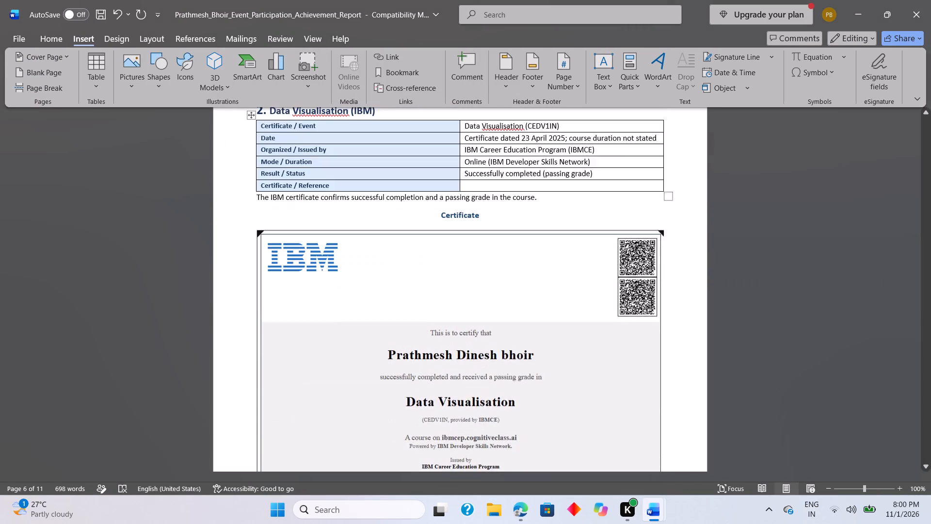
scroll(454, 328, up, 1)
scroll(454, 328, down, 4)
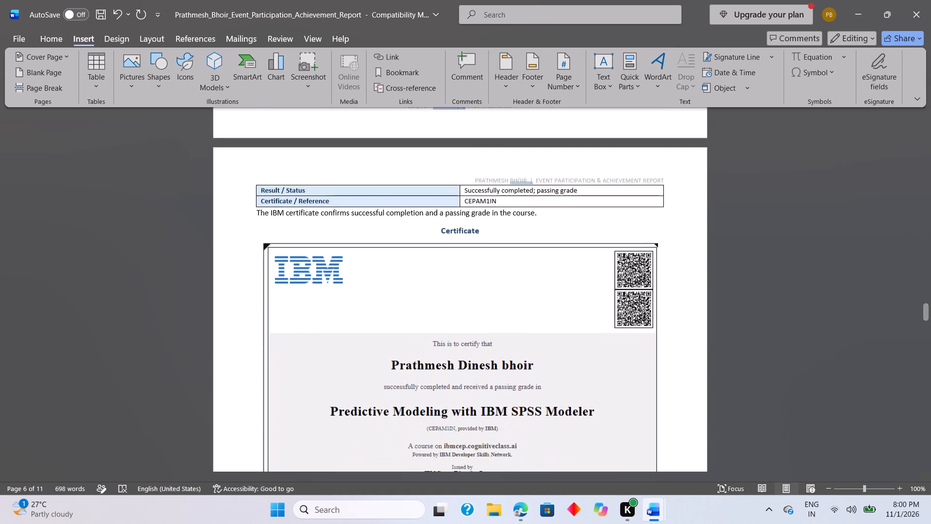
scroll(454, 328, up, 5)
scroll(454, 328, down, 2)
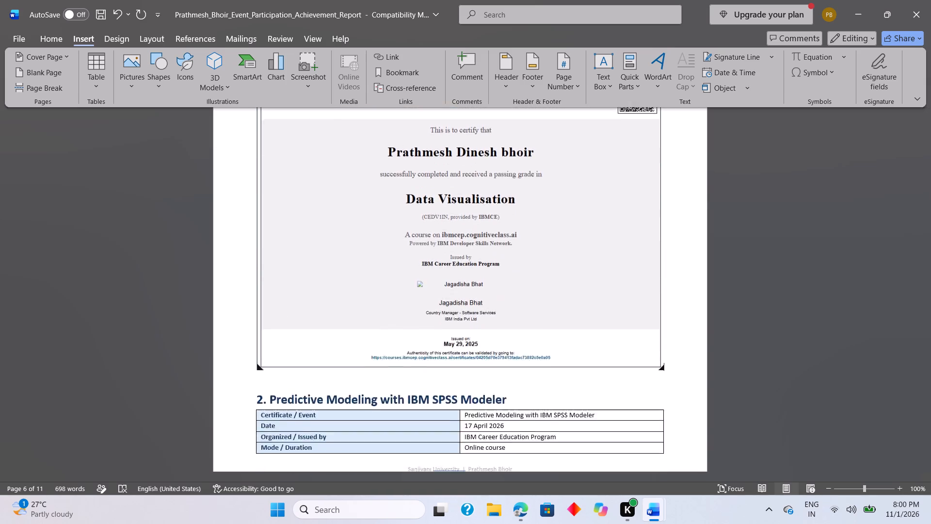
scroll(454, 328, down, 3)
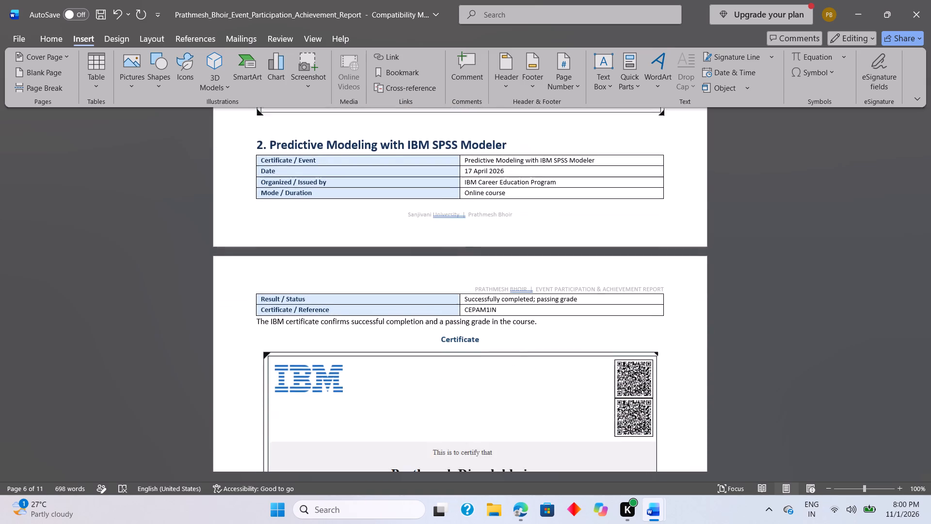
scroll(454, 328, down, 1)
scroll(454, 328, up, 2)
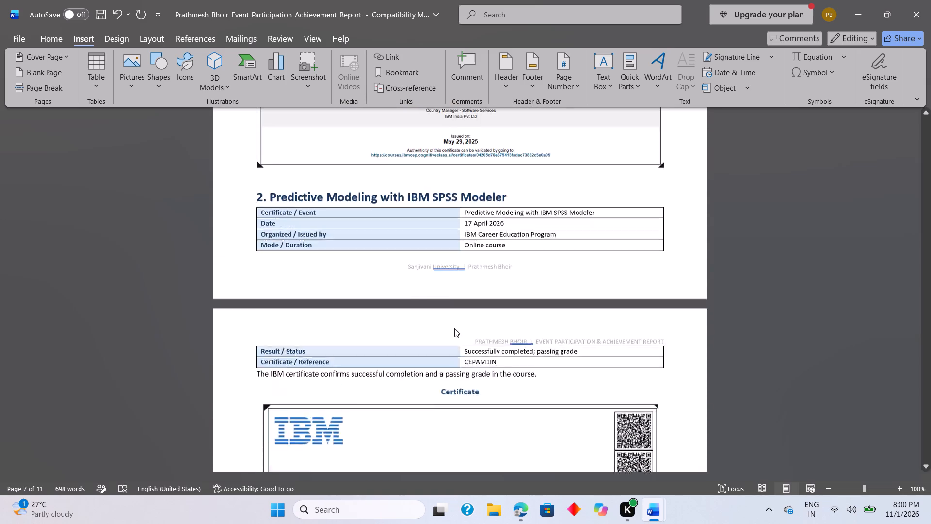
scroll(454, 328, up, 2)
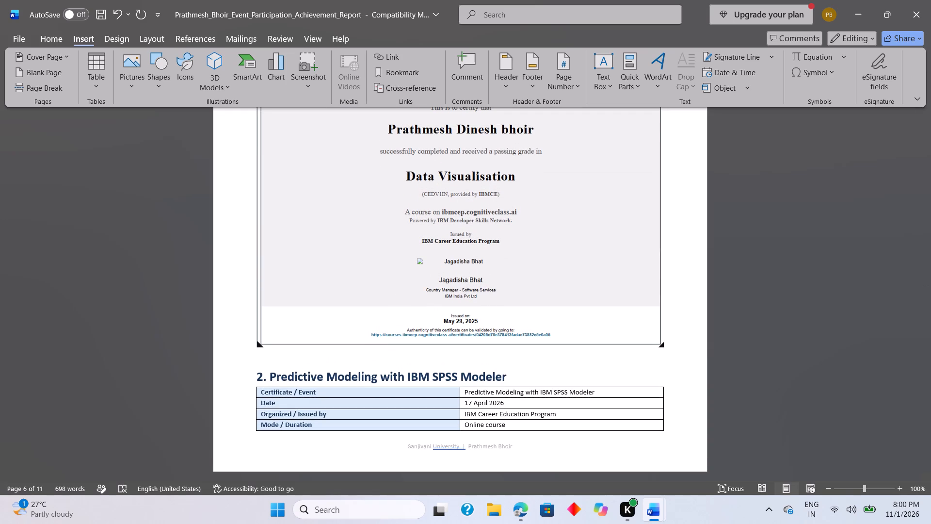
scroll(454, 328, down, 6)
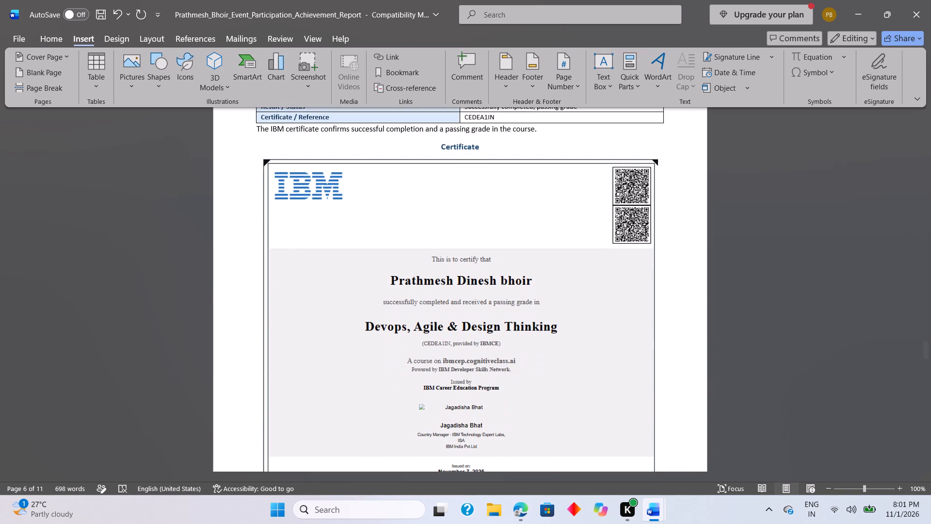
scroll(454, 328, down, 4)
scroll(454, 328, up, 1)
scroll(454, 328, down, 6)
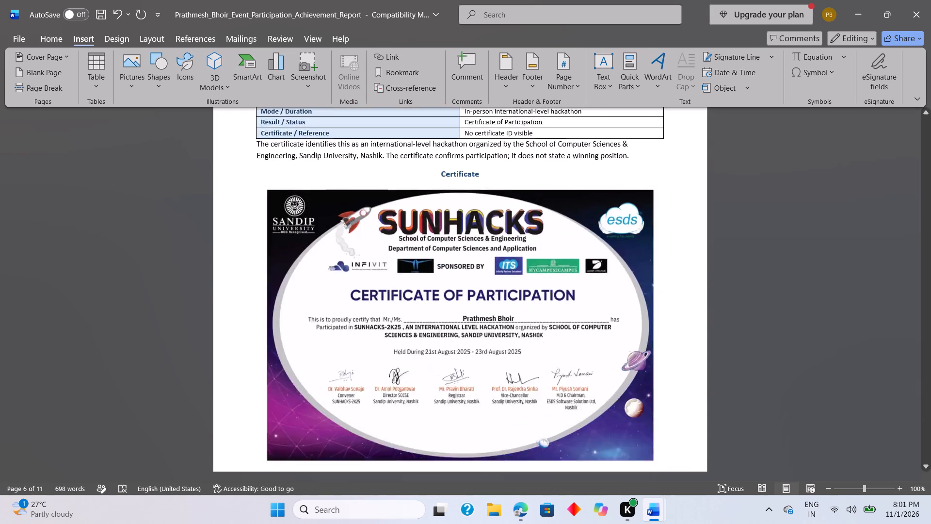
scroll(454, 328, up, 1)
scroll(454, 328, down, 4)
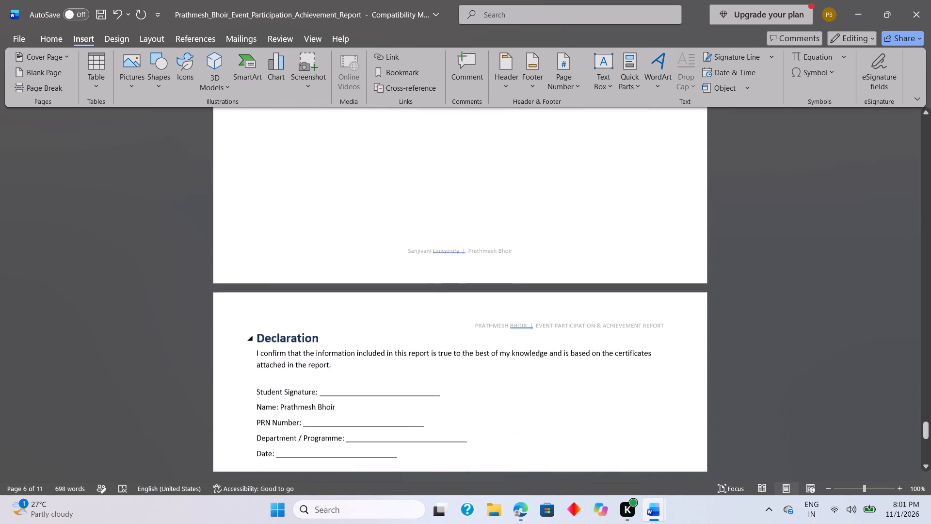
scroll(454, 328, down, 3)
scroll(454, 328, up, 5)
scroll(454, 328, down, 2)
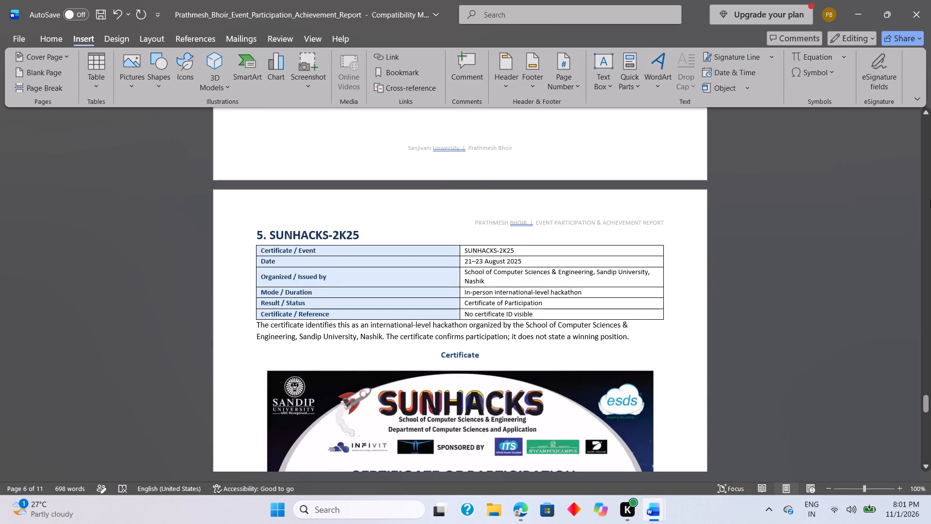
click(1, 467)
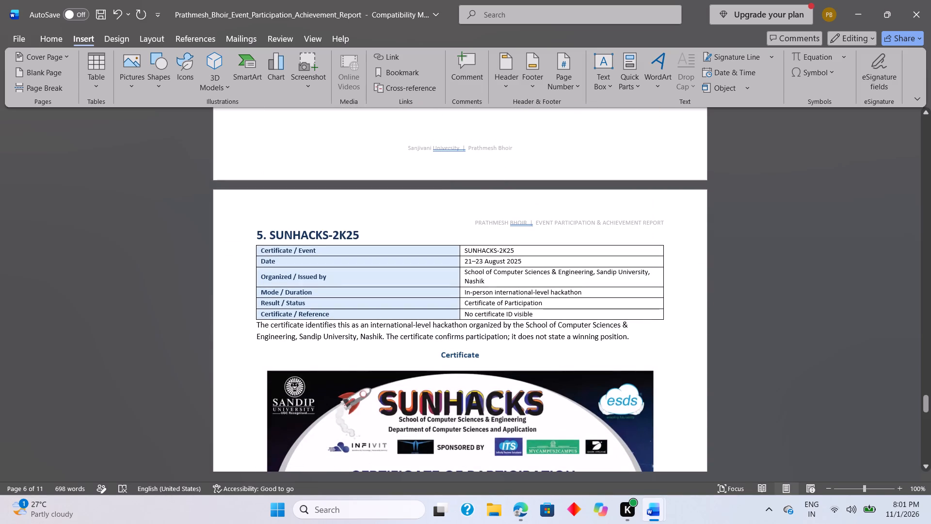
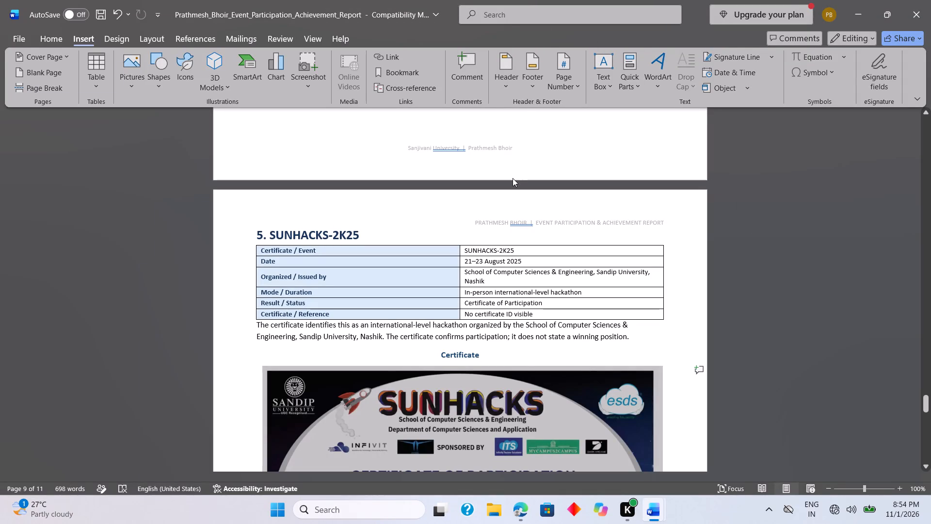
Review the report from the SUNHACKS-2K25 course-style section back to the TEKRON 2.0 section, checking headings, tables, certificate pictures and page breaks.
scroll(144, 151, down, 3)
scroll(307, 242, up, 11)
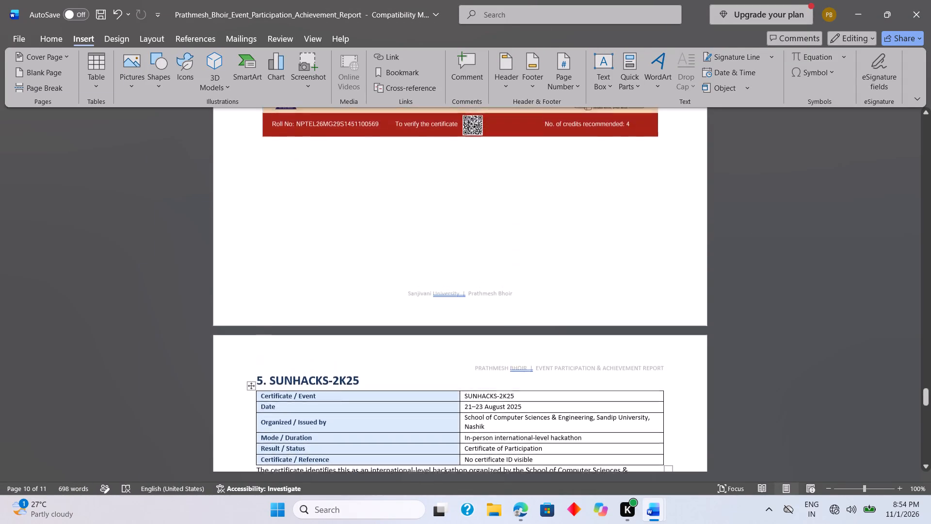
scroll(310, 237, up, 1)
scroll(311, 229, up, 20)
scroll(311, 229, up, 10)
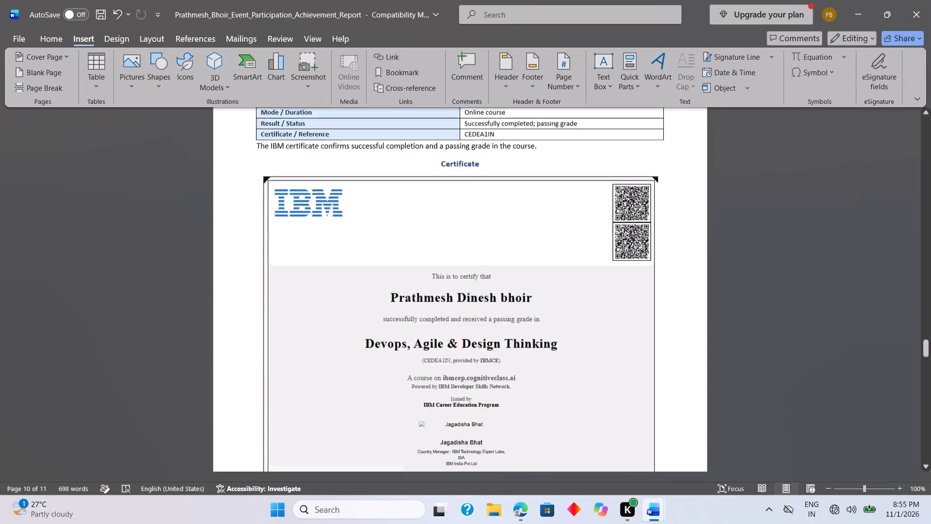
scroll(316, 220, up, 20)
scroll(316, 220, up, 9)
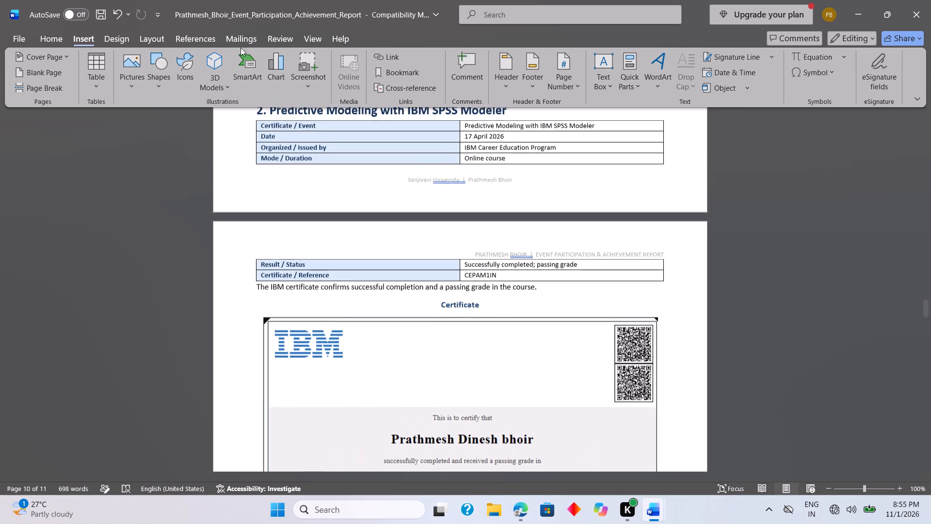
scroll(445, 499, up, 1)
scroll(531, 315, up, 2)
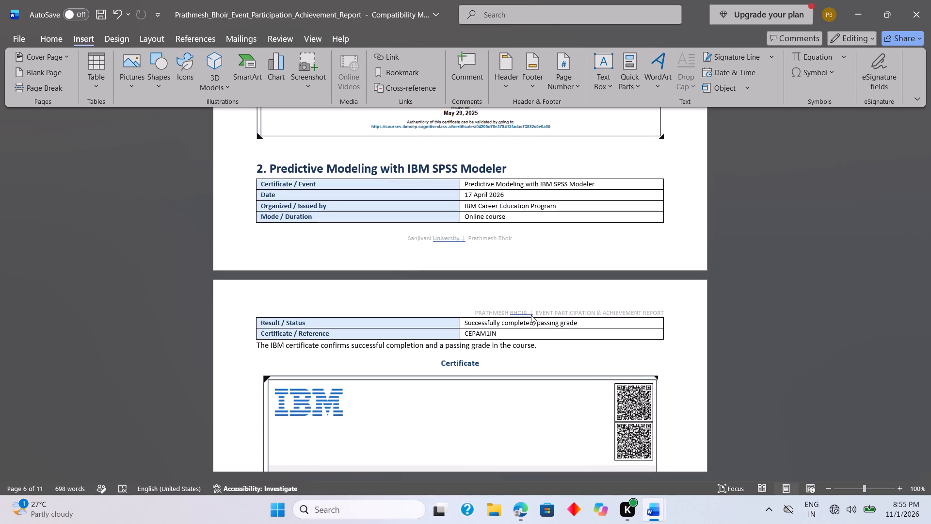
scroll(531, 315, down, 3)
scroll(531, 315, up, 9)
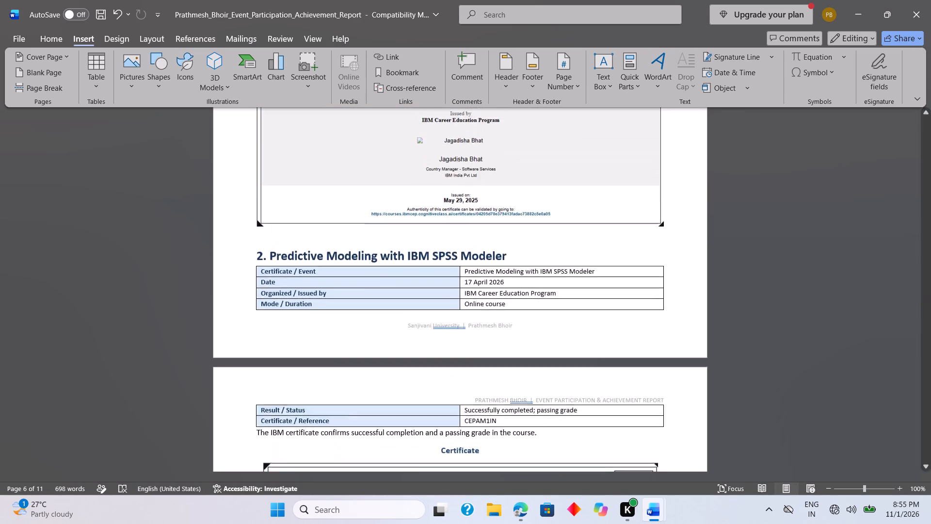
scroll(531, 315, up, 6)
scroll(530, 318, down, 7)
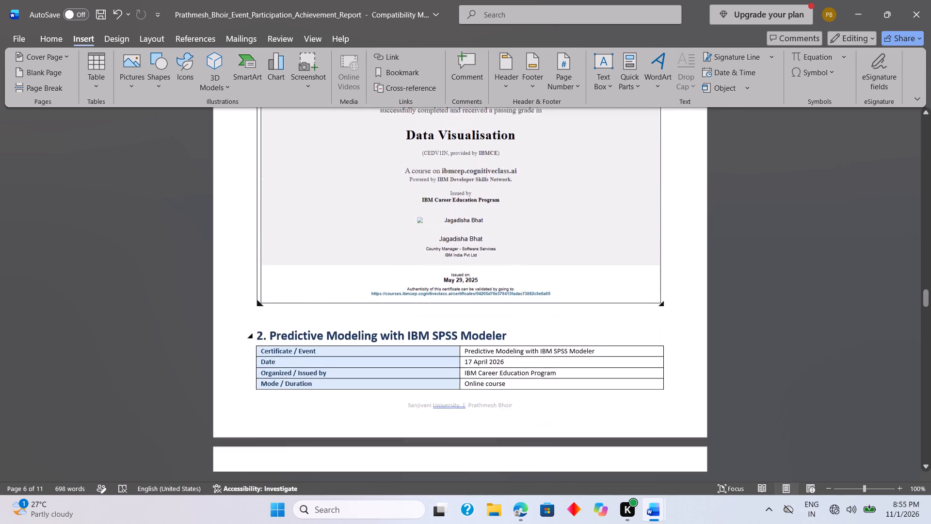
scroll(530, 318, down, 1)
scroll(530, 318, up, 20)
scroll(530, 318, up, 20)
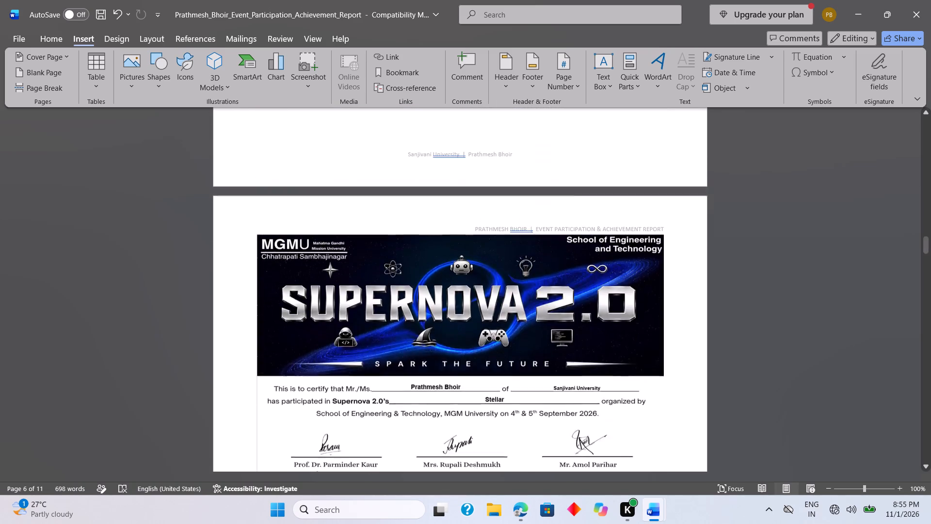
scroll(520, 306, up, 13)
scroll(520, 306, down, 8)
scroll(520, 306, up, 17)
scroll(520, 306, up, 7)
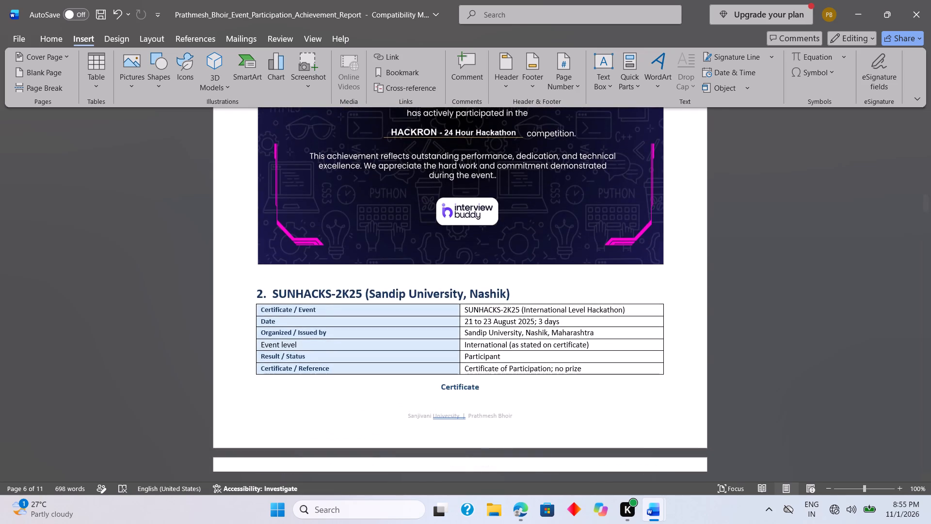
scroll(520, 306, down, 7)
scroll(520, 306, up, 20)
scroll(520, 306, up, 2)
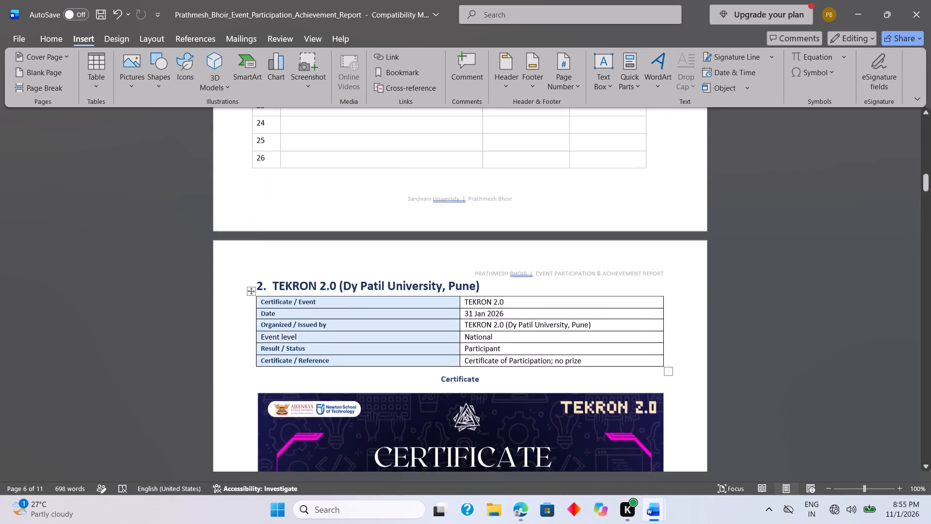
scroll(520, 306, up, 13)
scroll(520, 306, down, 16)
scroll(520, 306, down, 16)
scroll(520, 306, up, 3)
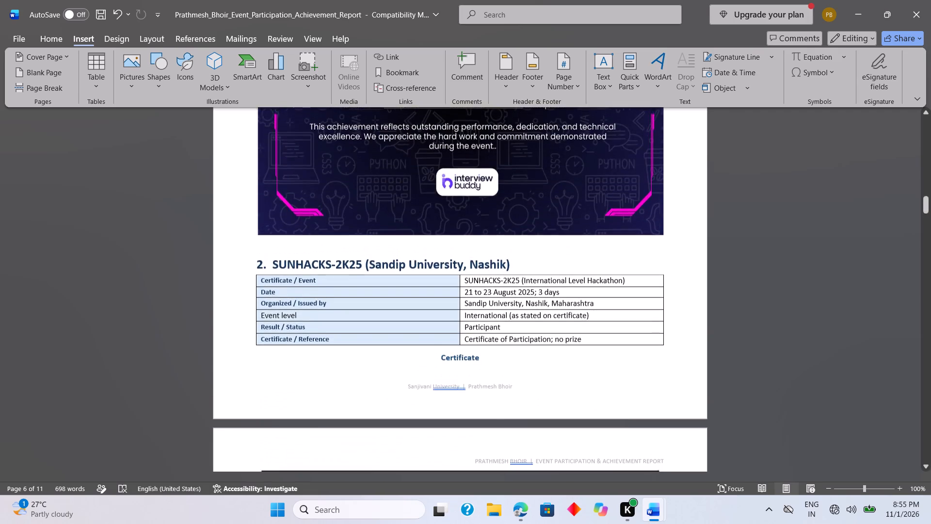
Insert three blank lines before the "SUNHACKS-2K25 (Sandip University, Nashik)" heading to push the section onto a new page.
scroll(520, 306, down, 17)
scroll(520, 306, up, 13)
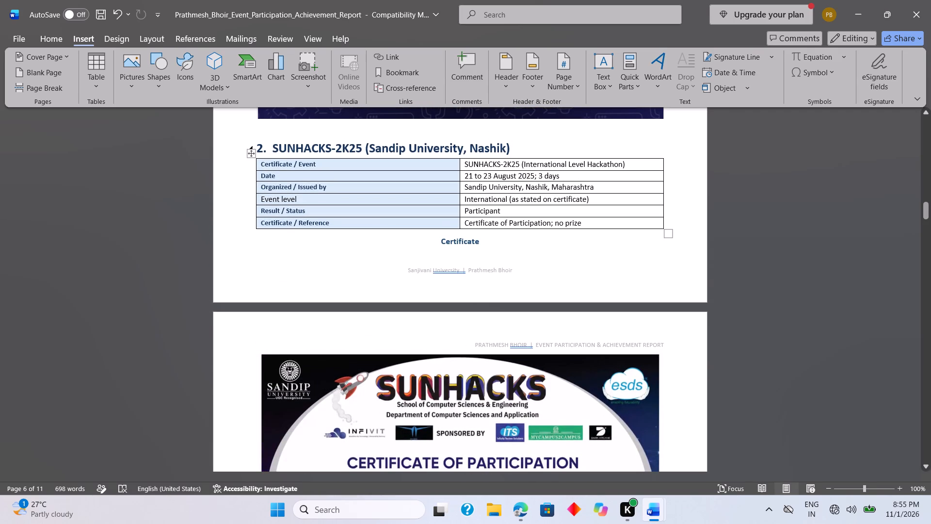
click(259, 139)
key(Return)
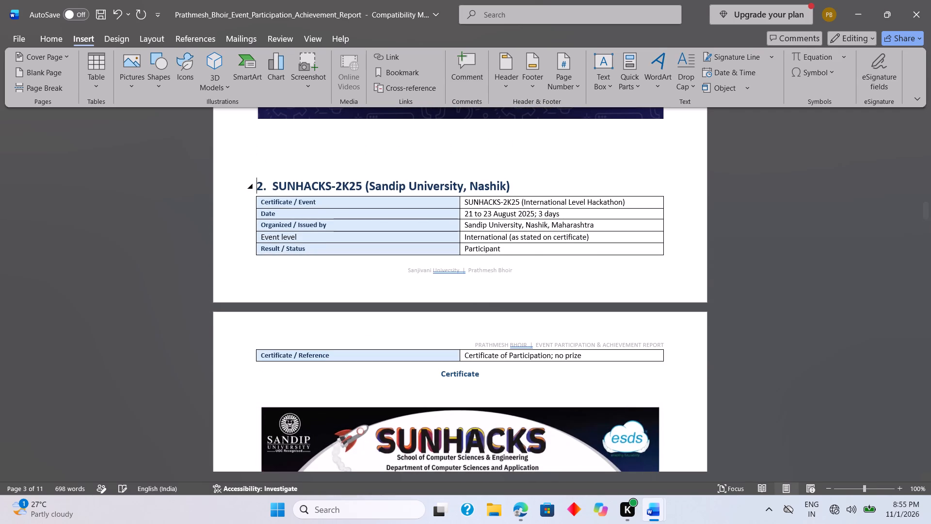
key(Return)
key(Return)
scroll(347, 160, down, 1)
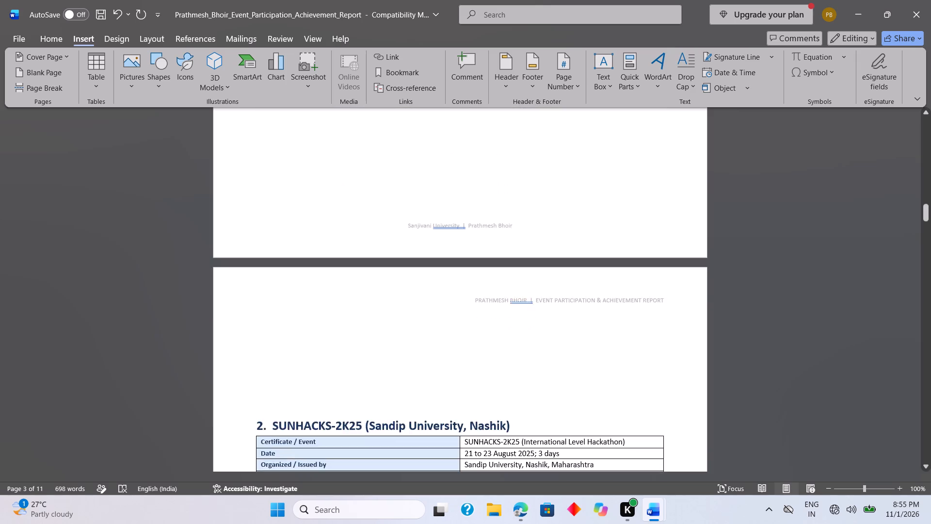
scroll(347, 161, down, 2)
key(BackSpace)
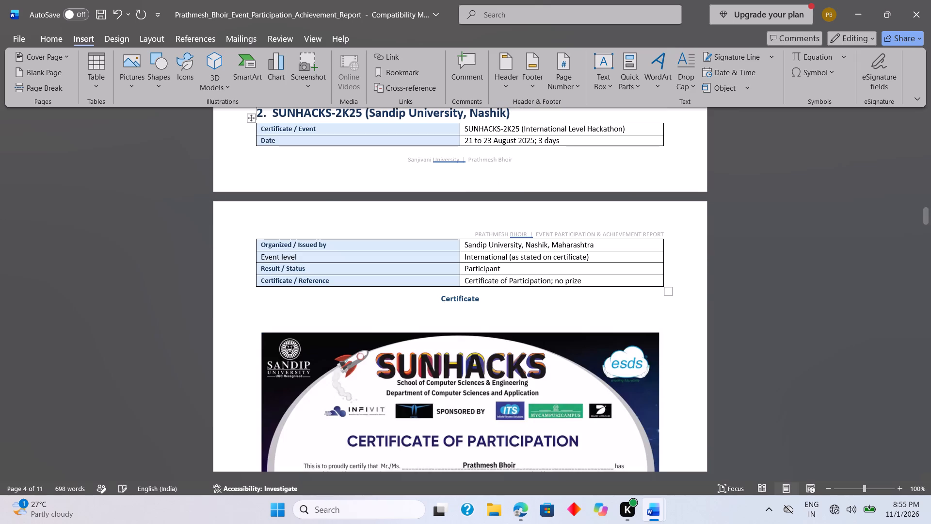
key(Return)
Check the page layout from the SUNHACKS-2K25 certificate through the Supernova 2.0, Data Visualisation and Predictive Modeling sections.
scroll(329, 284, down, 13)
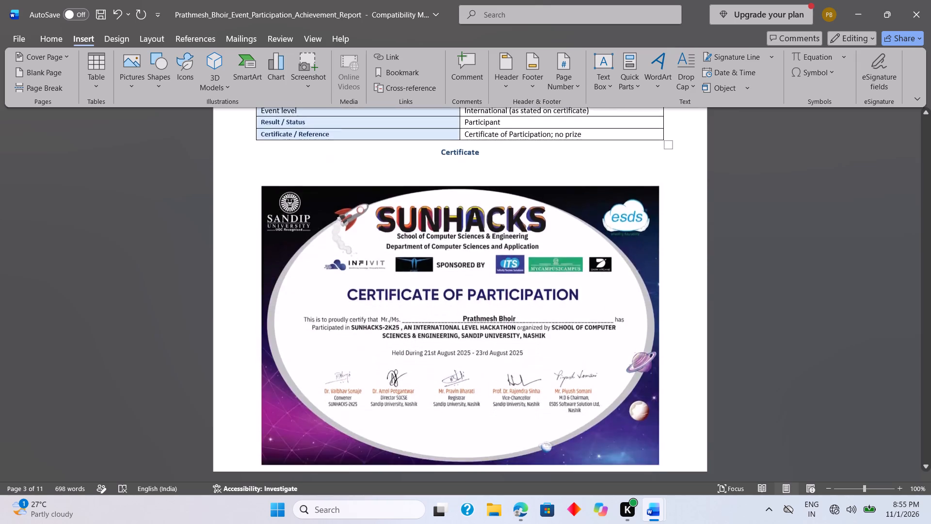
scroll(329, 285, down, 12)
scroll(329, 285, down, 16)
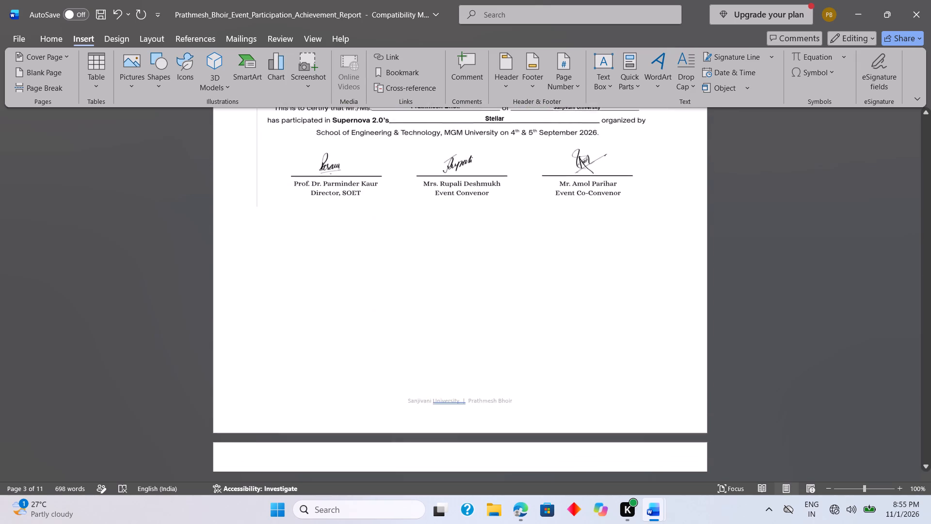
scroll(329, 285, down, 2)
scroll(329, 285, down, 20)
scroll(329, 285, down, 2)
scroll(329, 285, up, 6)
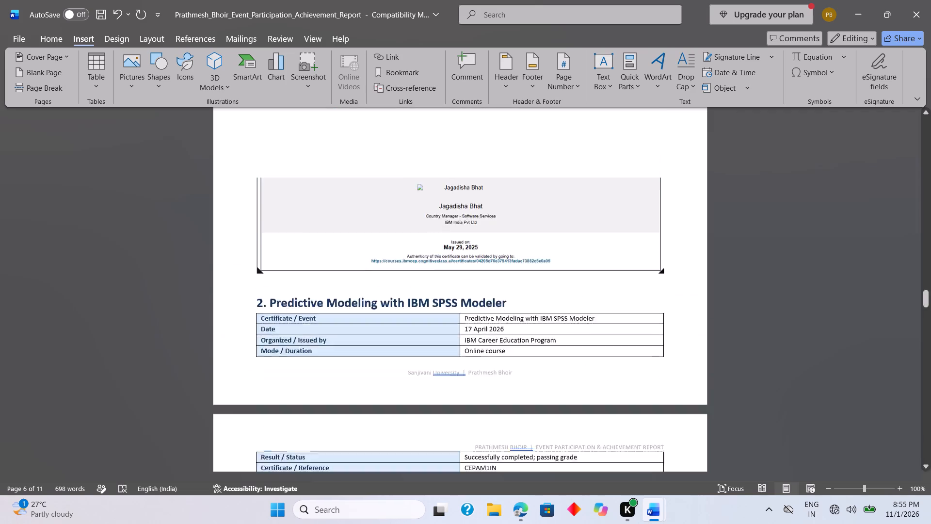
scroll(329, 285, up, 20)
scroll(329, 285, up, 20)
scroll(329, 285, up, 4)
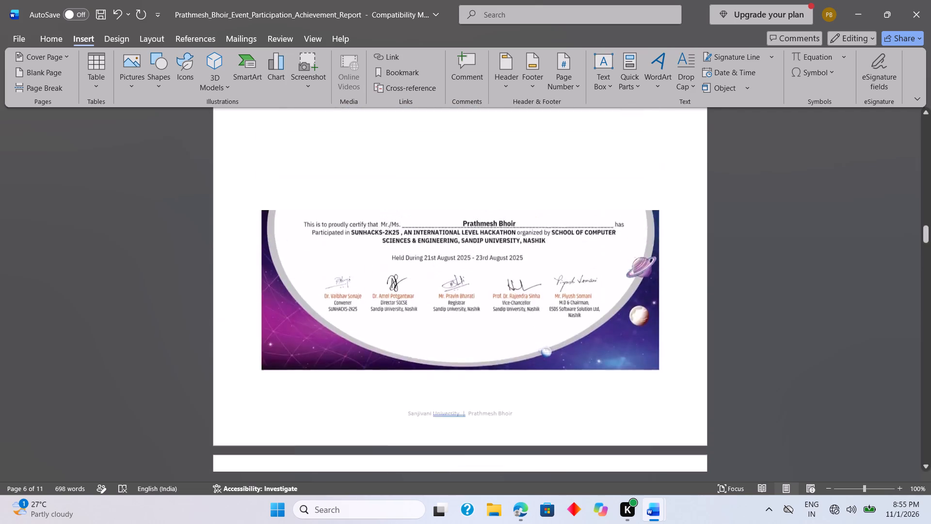
Examine the Summary of Events and Achievements table for the listed hackathons, internships, workshops and courses.
scroll(329, 285, up, 20)
scroll(329, 285, up, 20)
scroll(329, 285, up, 4)
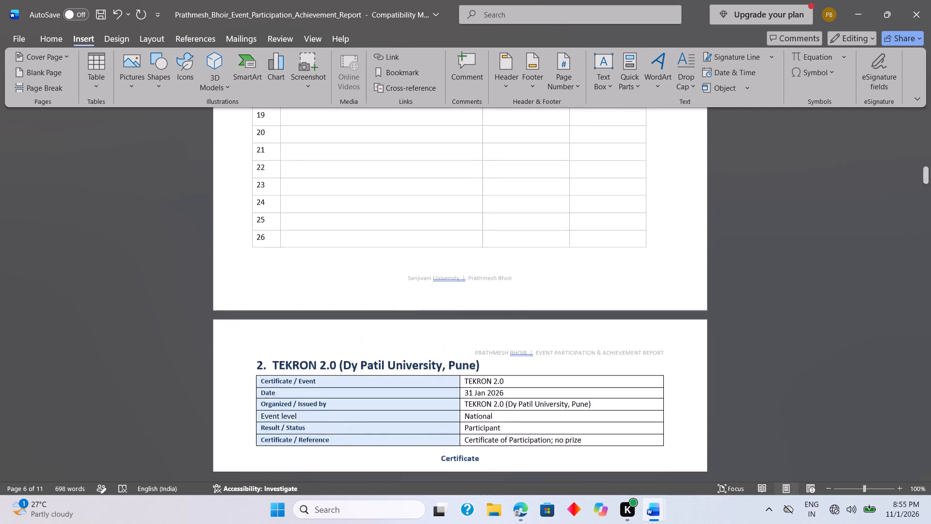
scroll(333, 282, up, 12)
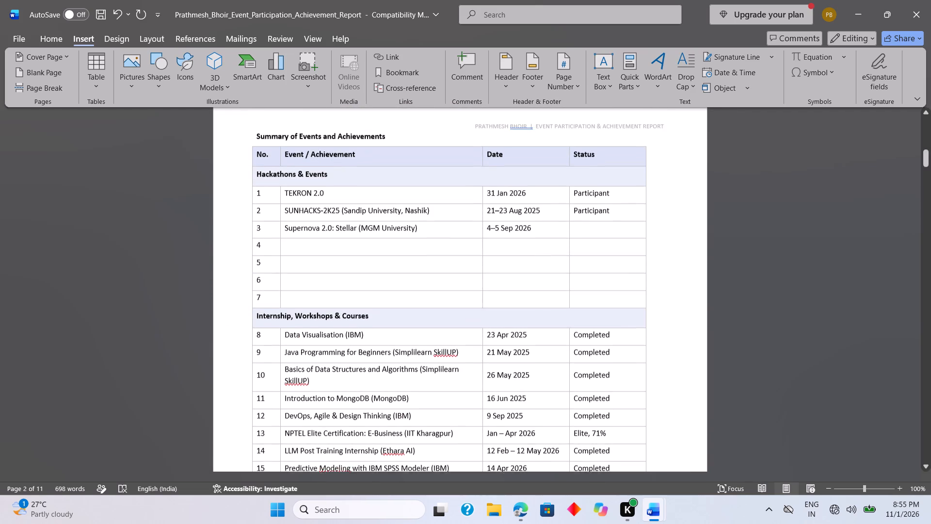
scroll(333, 282, down, 3)
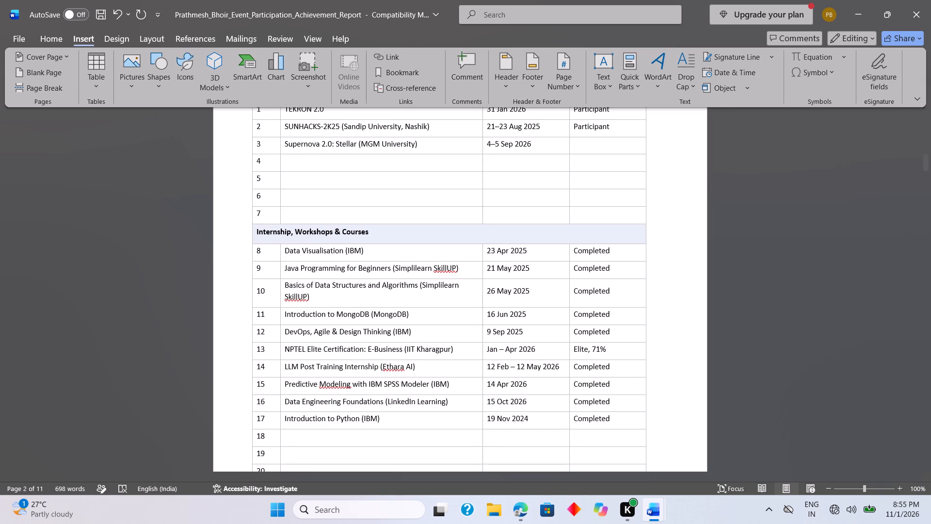
scroll(333, 282, down, 3)
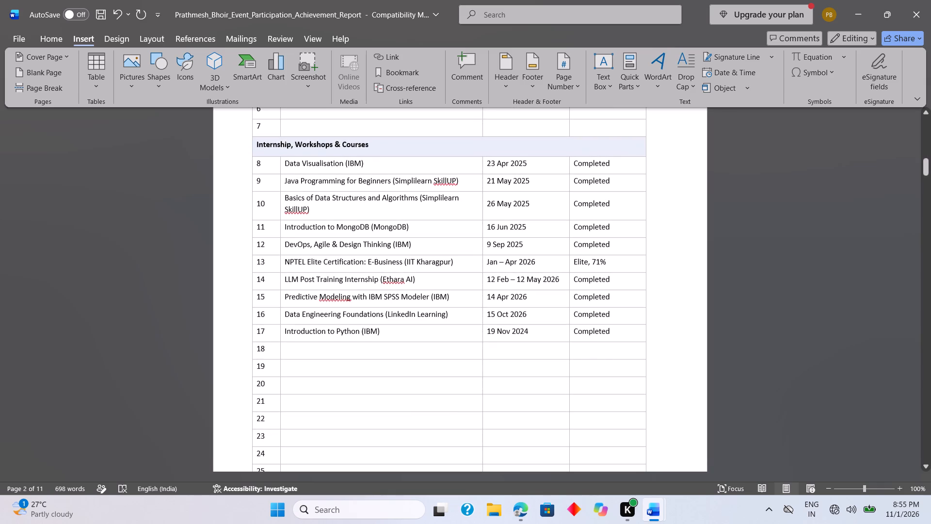
scroll(333, 282, down, 9)
Copy the Data Visualisation (IBM) section's heading, details table, description and Certificate heading, without the certificate picture.
scroll(333, 282, down, 17)
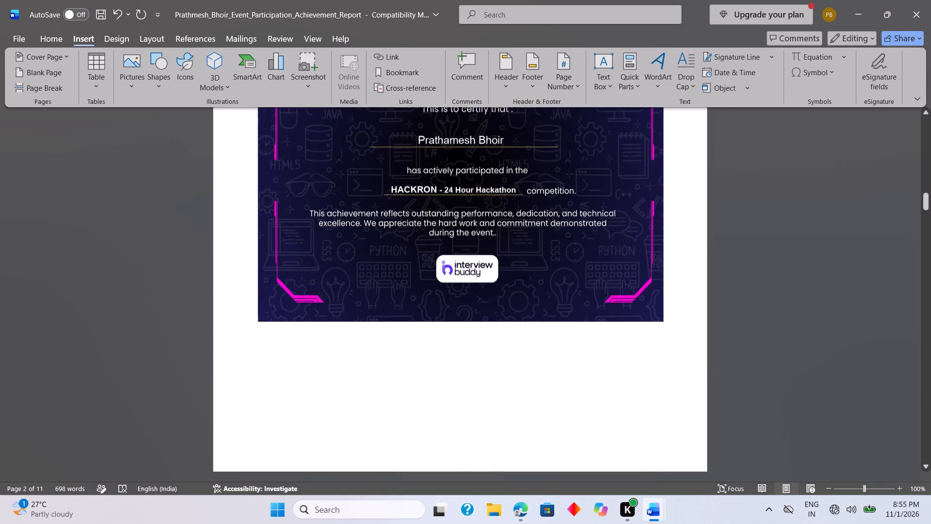
scroll(333, 282, down, 20)
scroll(333, 282, down, 17)
scroll(333, 287, down, 6)
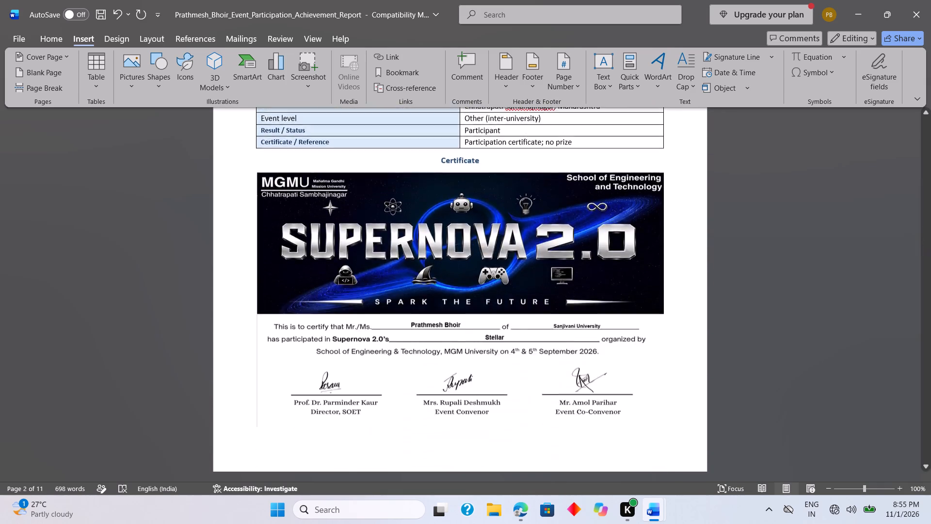
scroll(333, 287, down, 13)
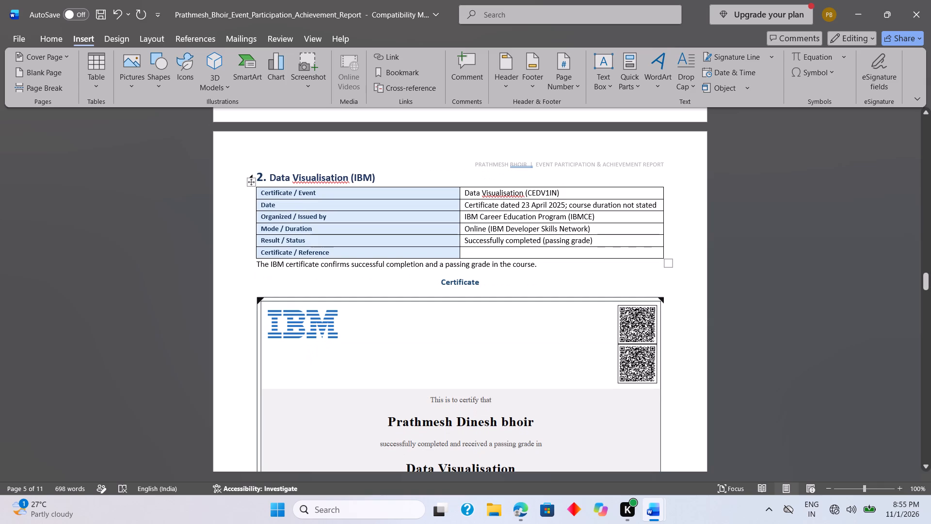
drag(257, 173, 360, 229)
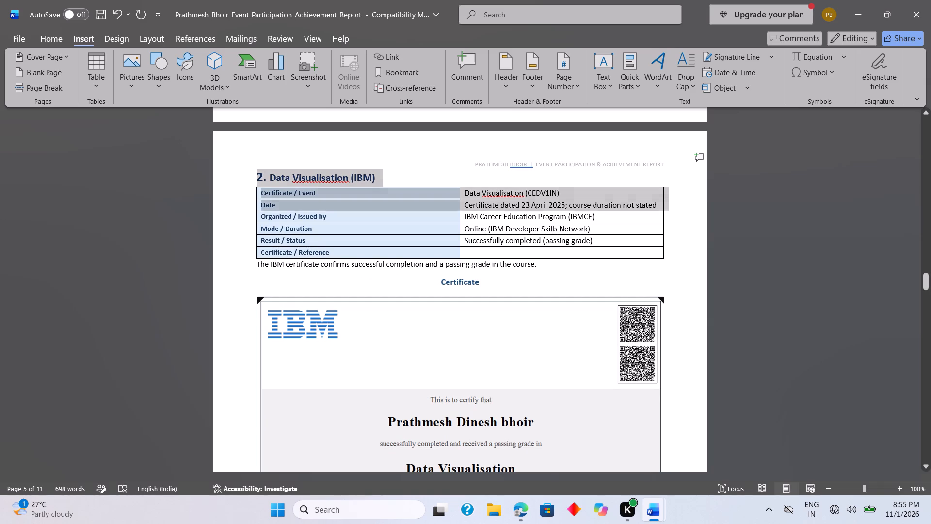
drag(360, 229, 581, 249)
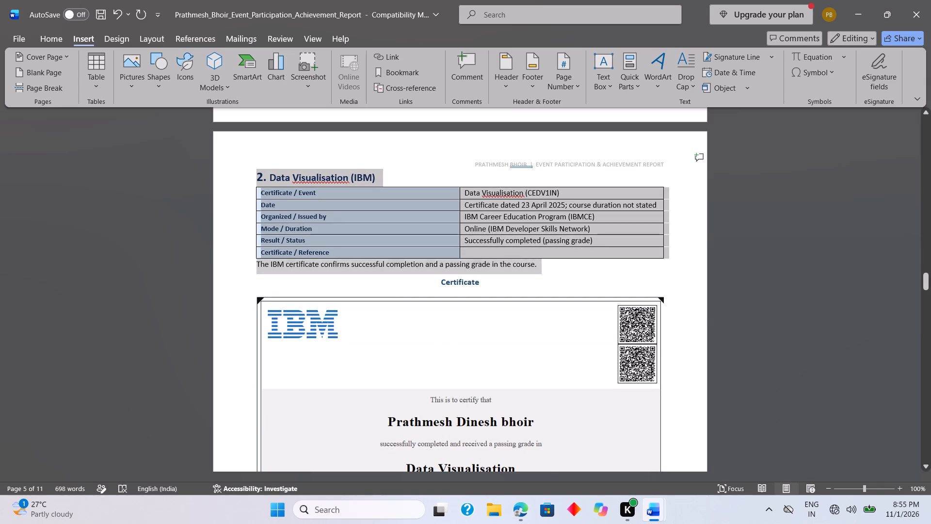
drag(581, 249, 589, 248)
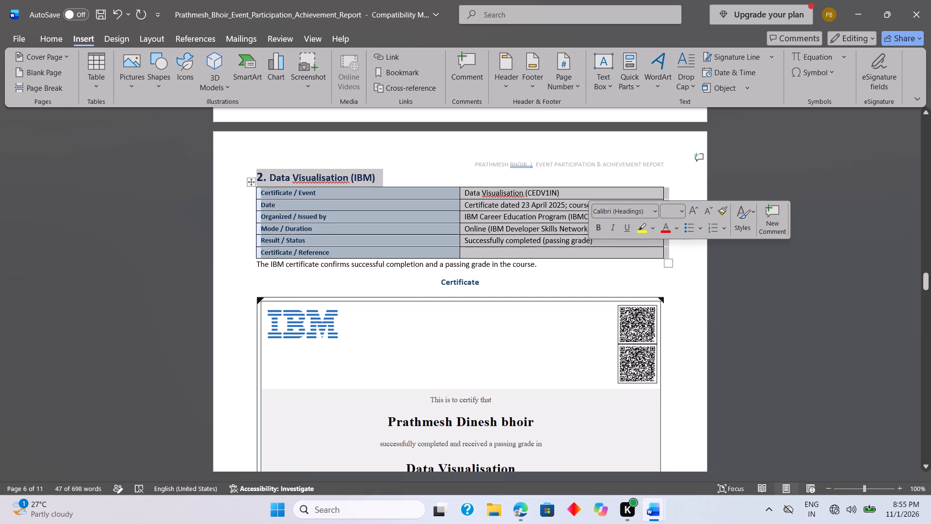
right_click(442, 196)
click(249, 163)
drag(249, 163, 403, 320)
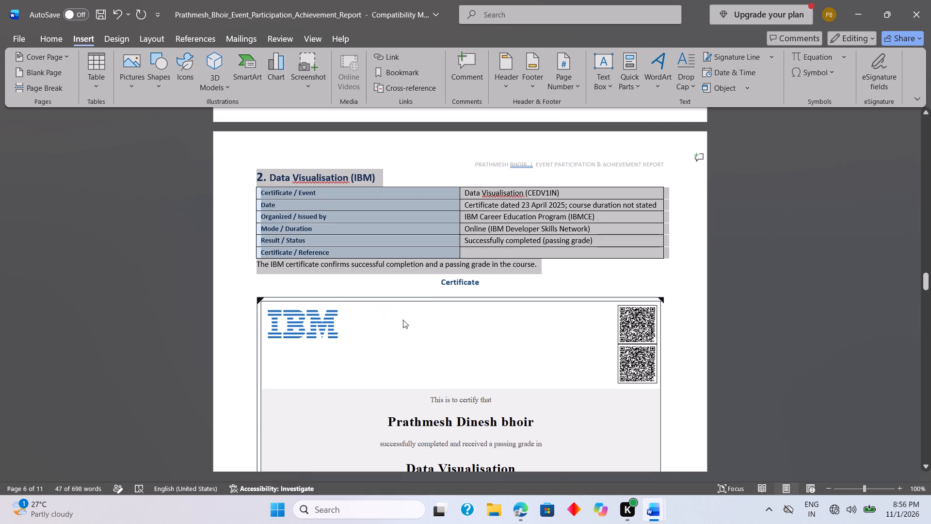
drag(403, 320, 483, 284)
right_click(458, 257)
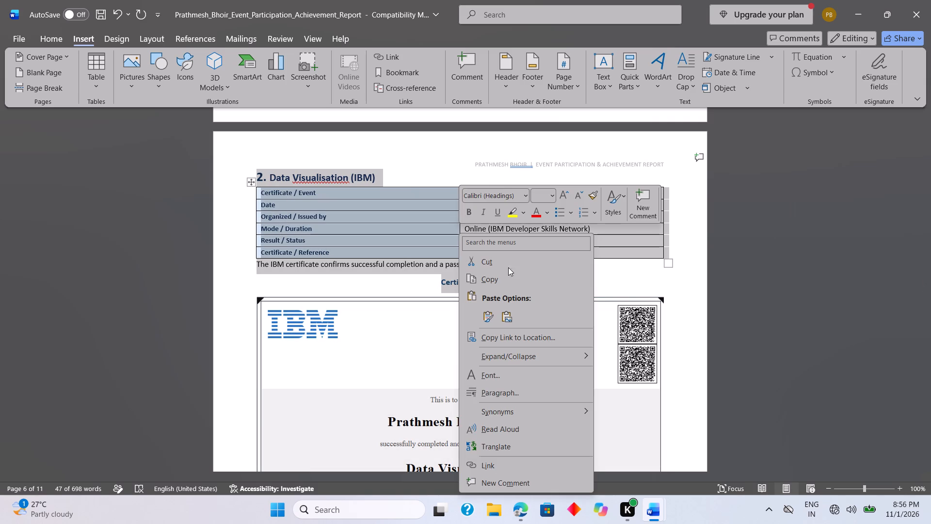
click(502, 285)
Paste the copied section block before the "Predictive Modeling with IBM SPSS Modeler" heading, below the Data Visualisation certificate.
scroll(432, 261, down, 18)
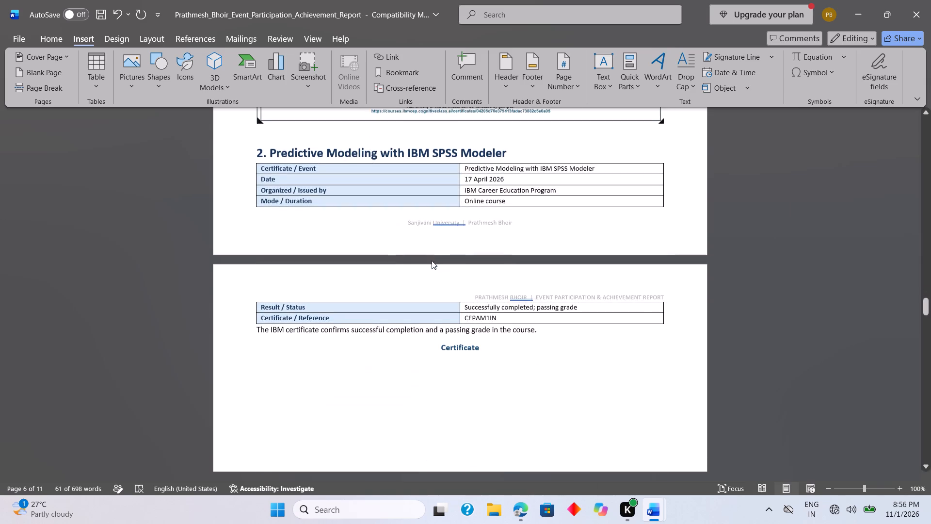
scroll(432, 261, up, 16)
scroll(432, 261, down, 10)
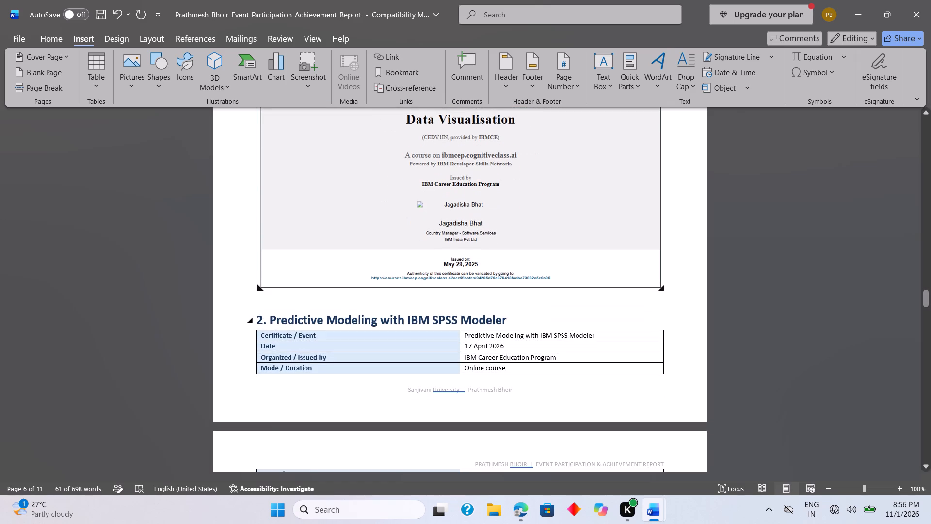
click(259, 316)
key(ctrl+v)
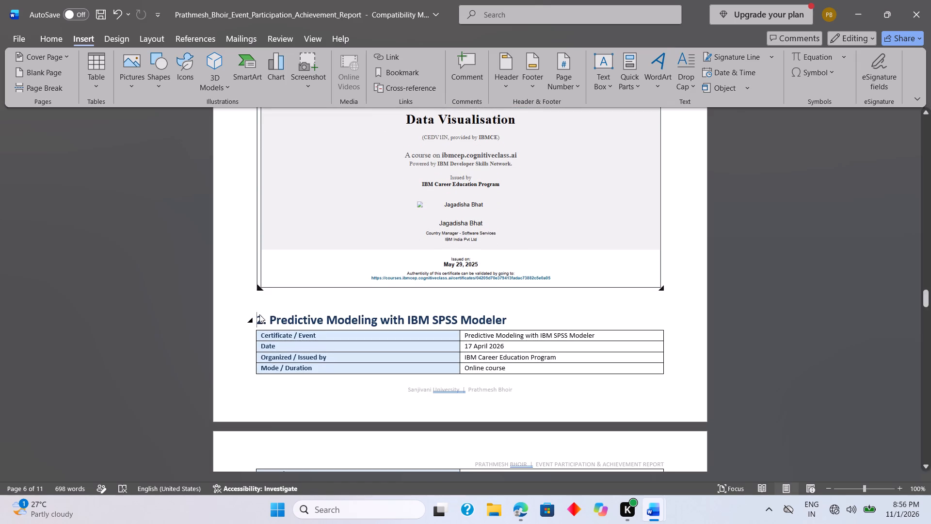
scroll(265, 311, down, 6)
scroll(265, 312, up, 5)
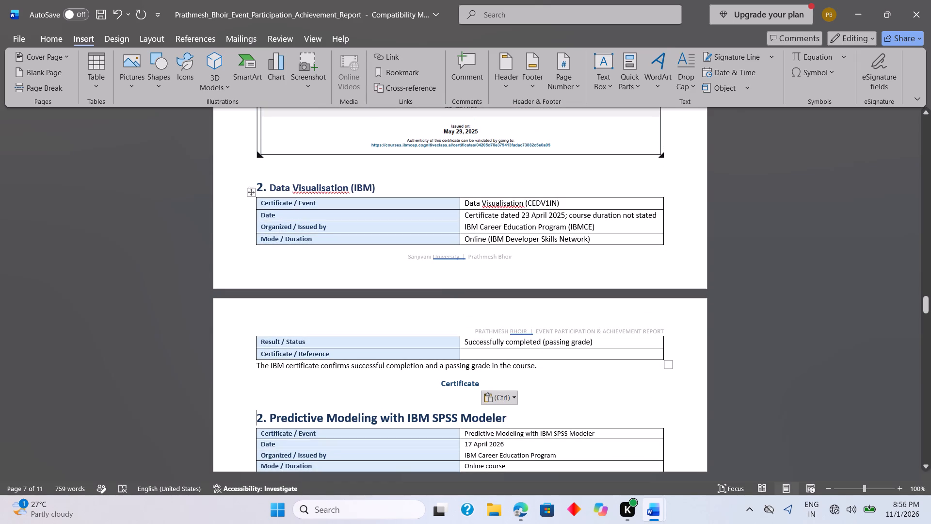
Insert two blank lines before the pasted "2. Data Visualisation (IBM)" heading below the certificate dated May 29, 2025.
click(260, 180)
click(256, 182)
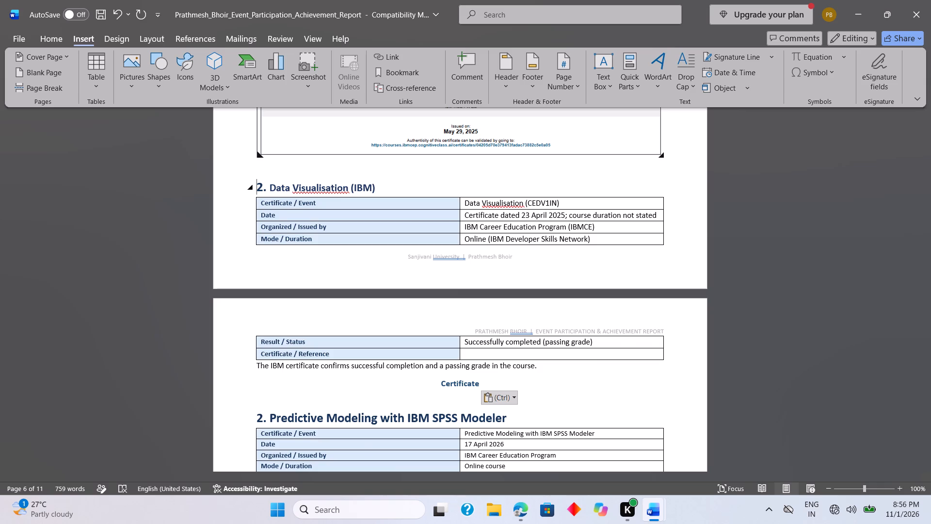
key(Return)
key(Return)
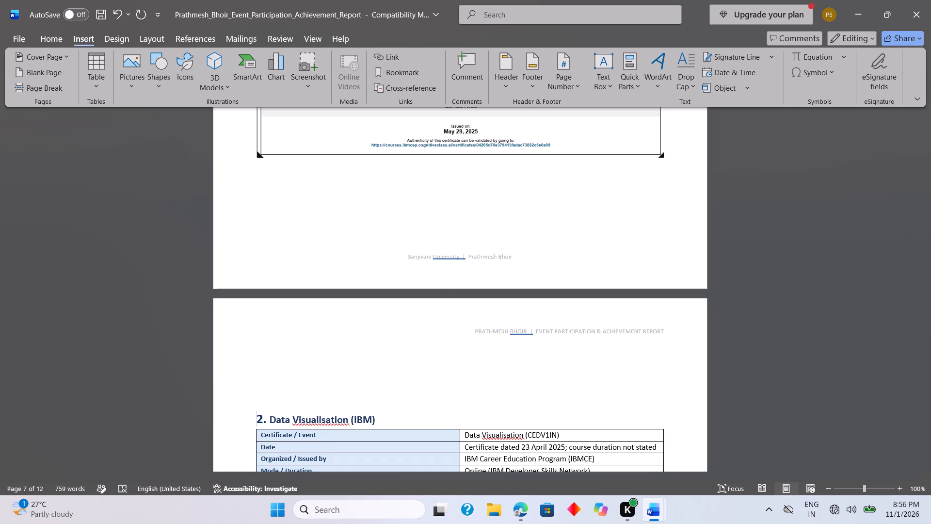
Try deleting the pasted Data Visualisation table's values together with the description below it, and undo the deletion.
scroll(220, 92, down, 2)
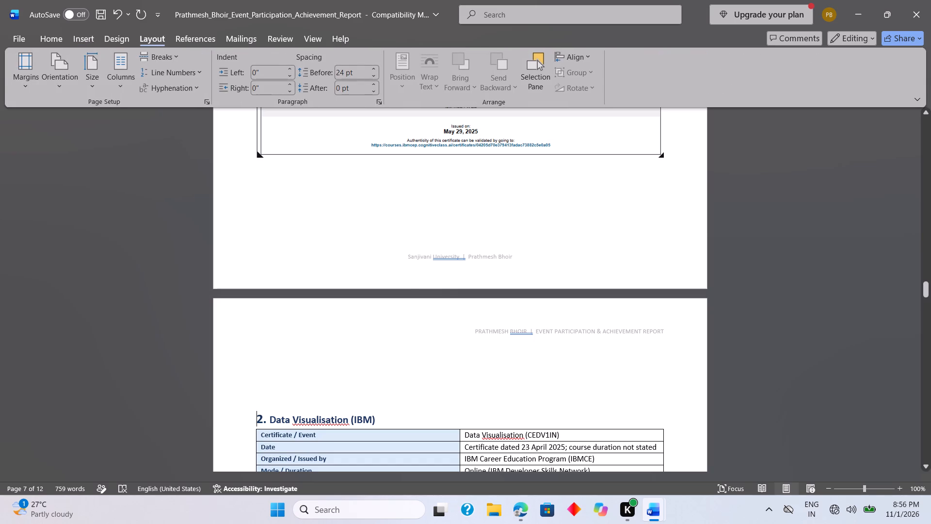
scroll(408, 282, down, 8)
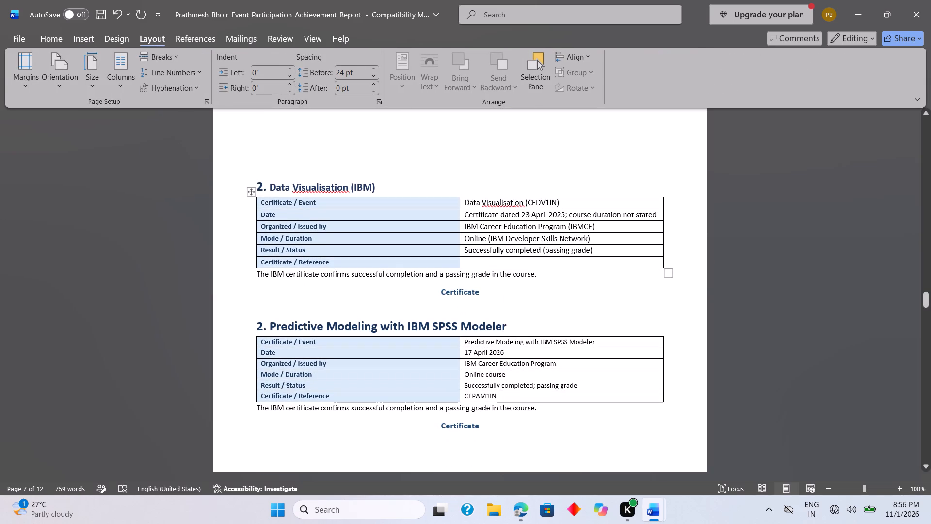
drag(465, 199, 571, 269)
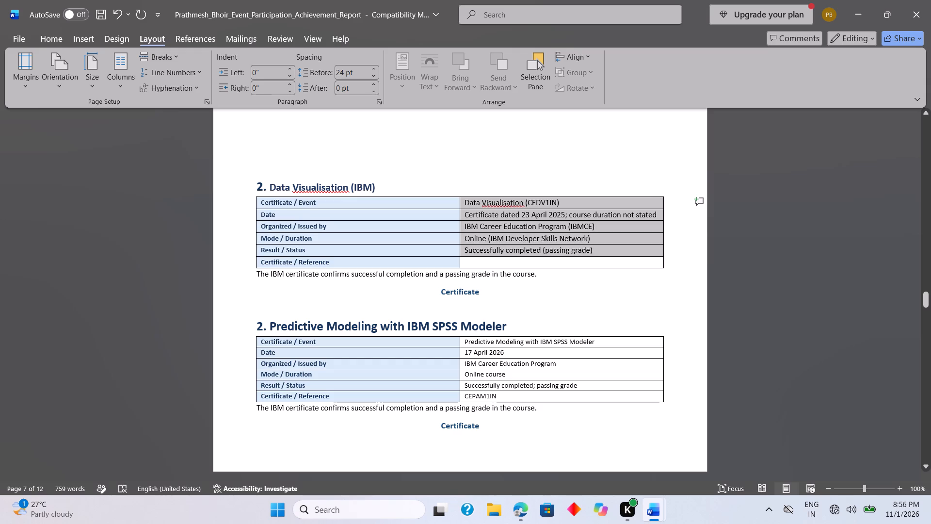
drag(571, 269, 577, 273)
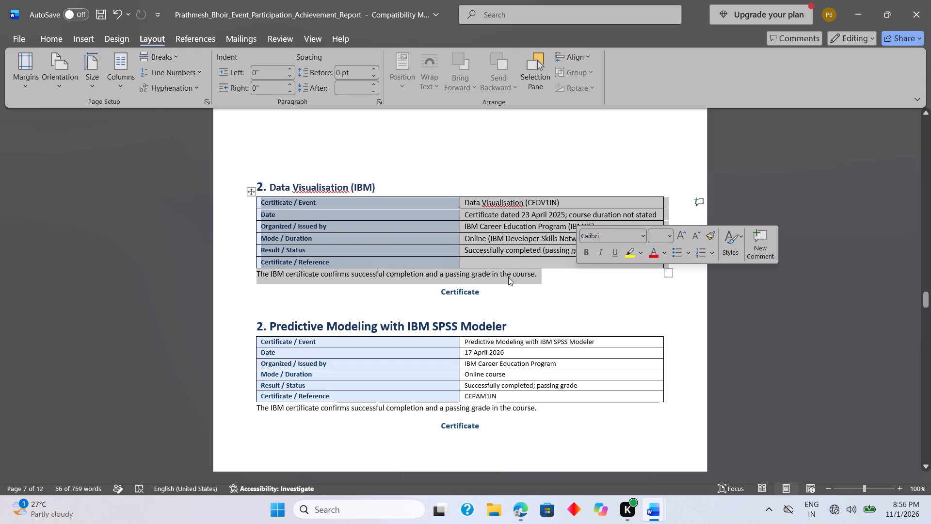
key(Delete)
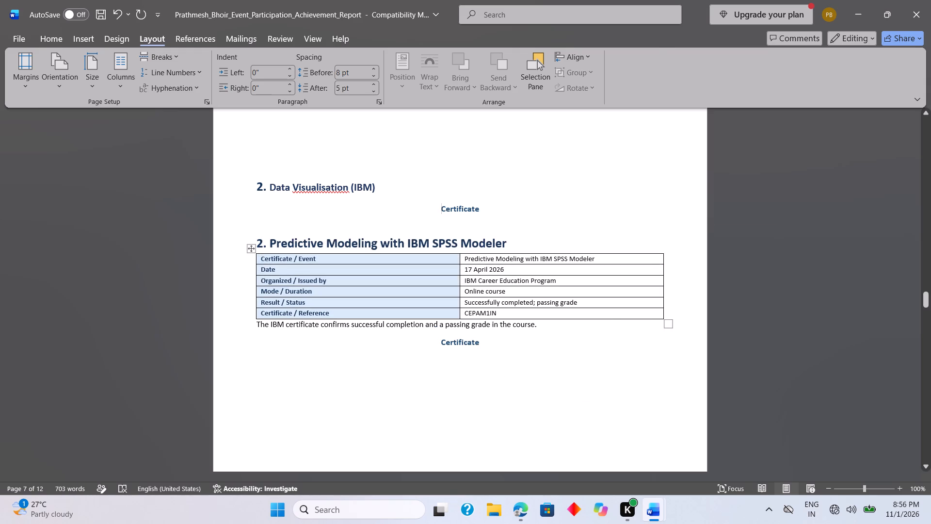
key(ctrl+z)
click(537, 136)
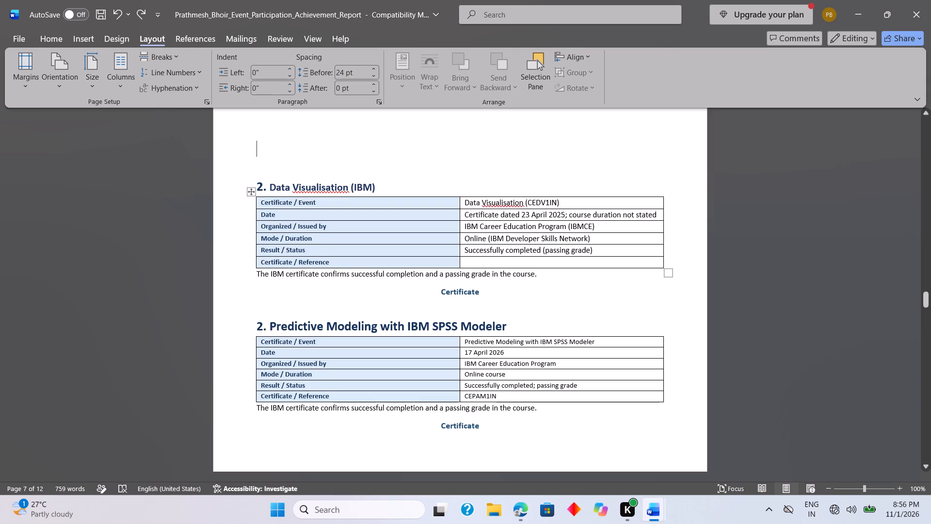
Clear the value column of the pasted Data Visualisation table and delete the IBM description sentence below it.
drag(466, 200, 467, 202)
drag(467, 202, 578, 256)
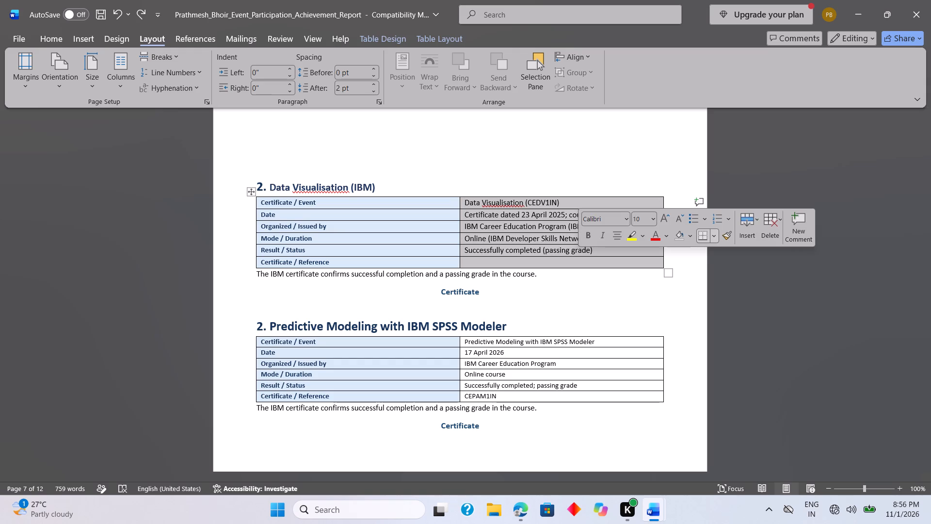
key(Delete)
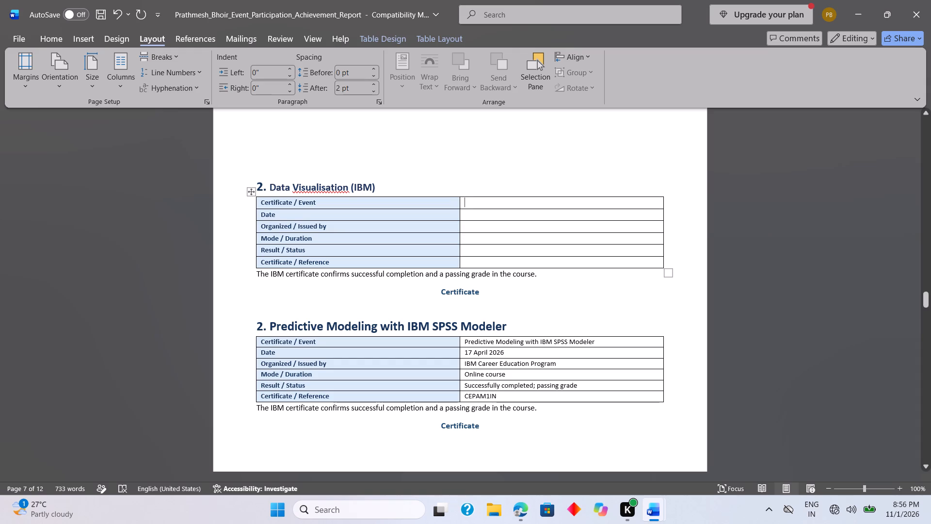
drag(548, 281, 253, 276)
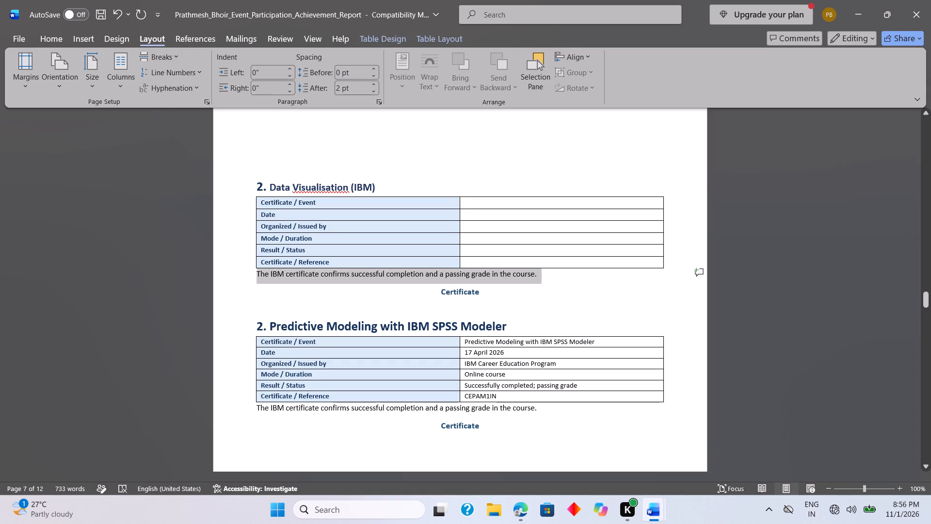
drag(253, 276, 249, 273)
key(Delete)
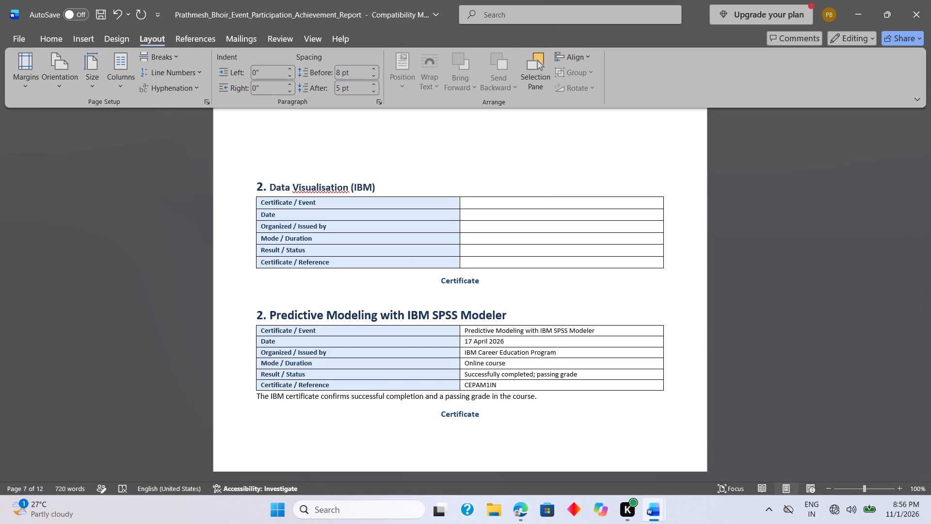
Place the report side by side with the reference report and find section 18, Java Programming for Beginners (Simplilearn SkillUP).
key(super+Left)
scroll(676, 265, down, 11)
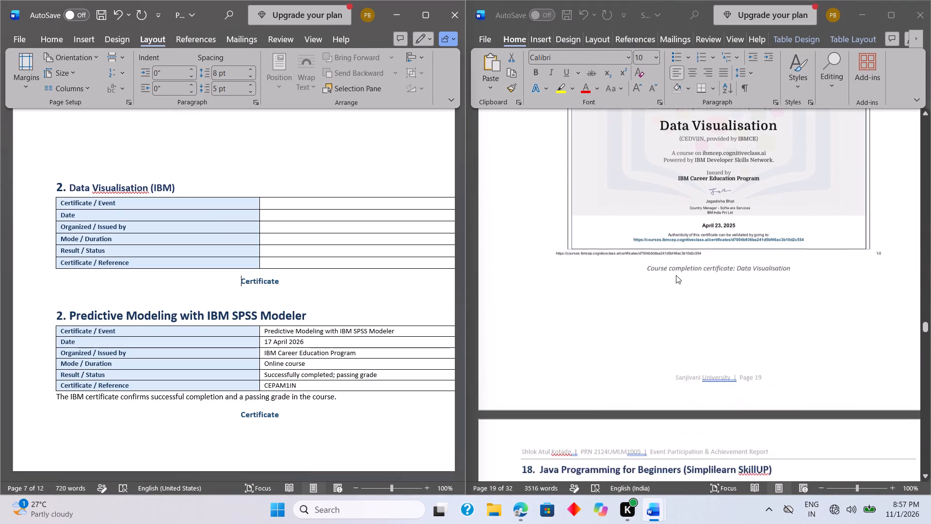
scroll(676, 275, down, 15)
scroll(675, 356, up, 4)
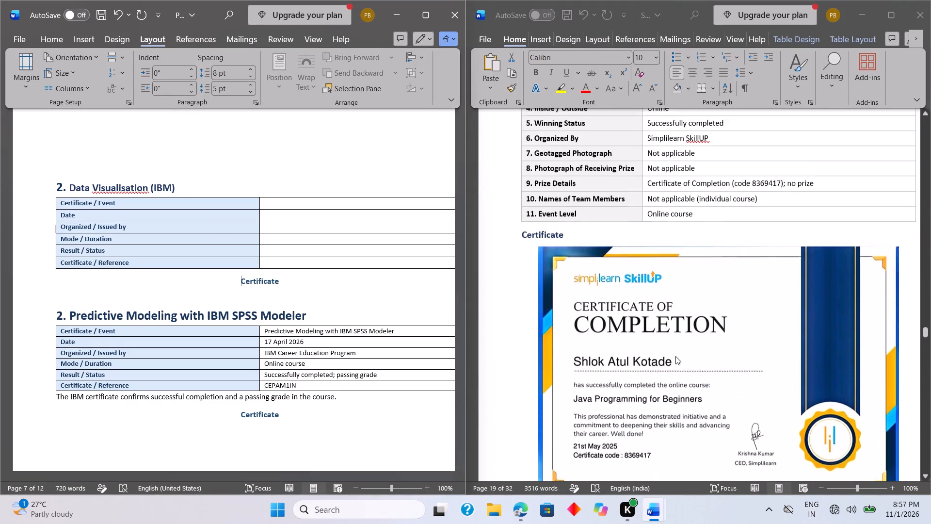
scroll(674, 356, up, 3)
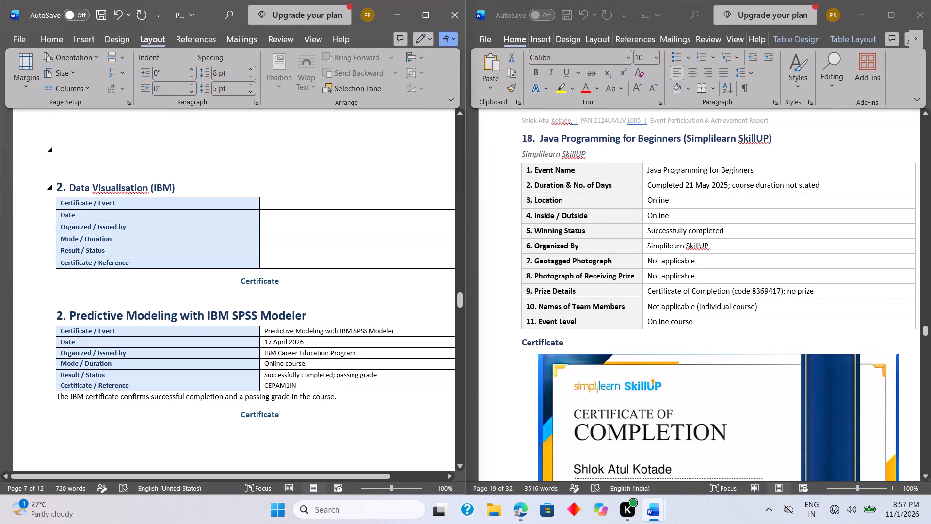
Delete "Data Visualisation (IBM)" from the pasted section's heading, keeping the number 2.
drag(197, 195, 67, 189)
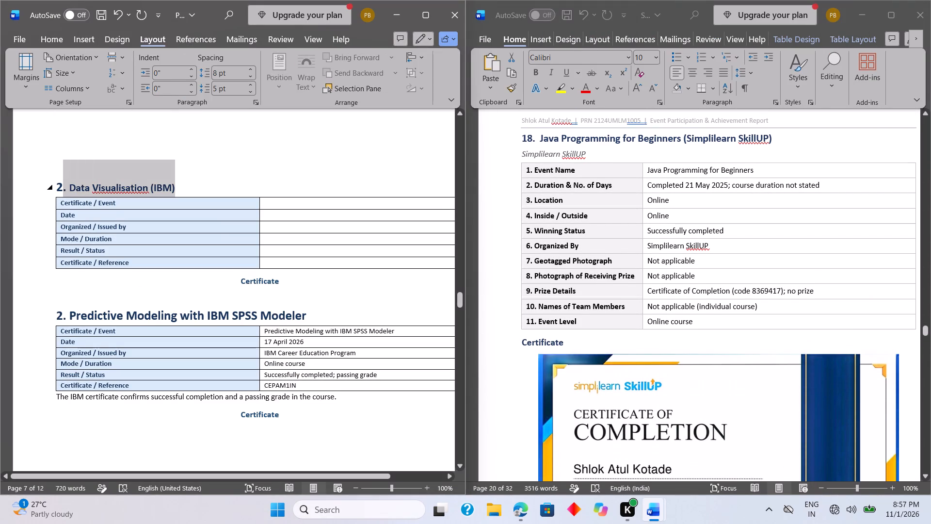
drag(67, 189, 68, 189)
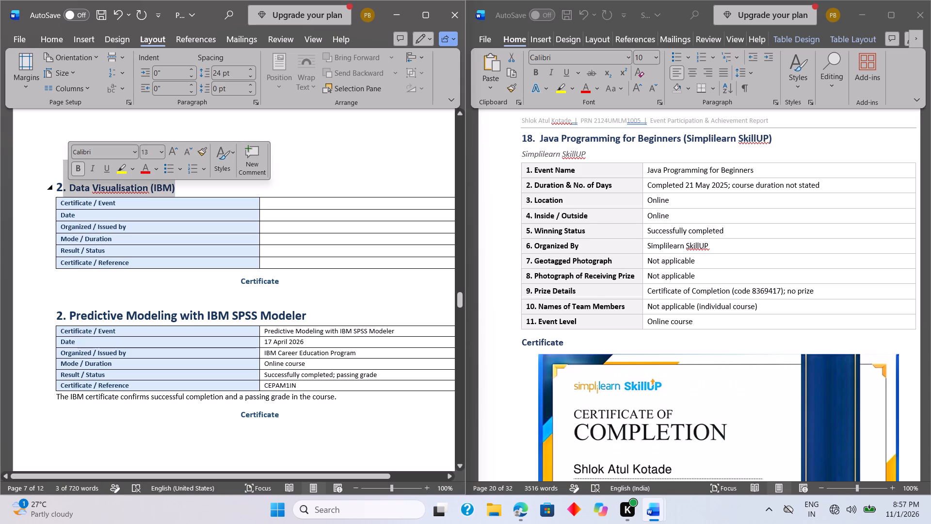
key(Delete)
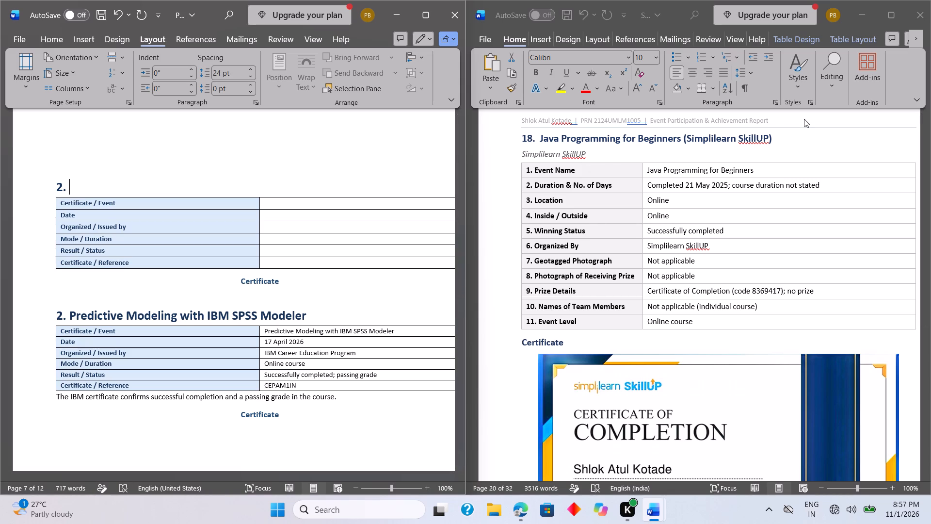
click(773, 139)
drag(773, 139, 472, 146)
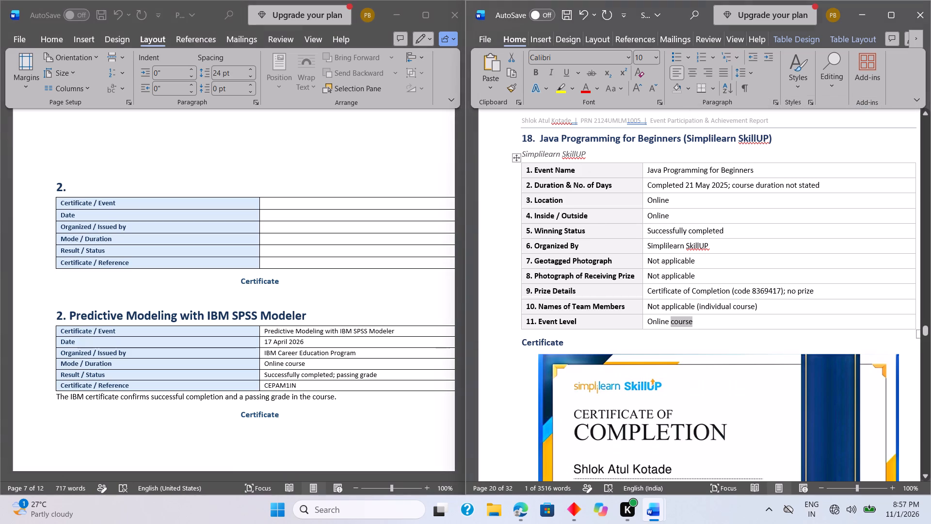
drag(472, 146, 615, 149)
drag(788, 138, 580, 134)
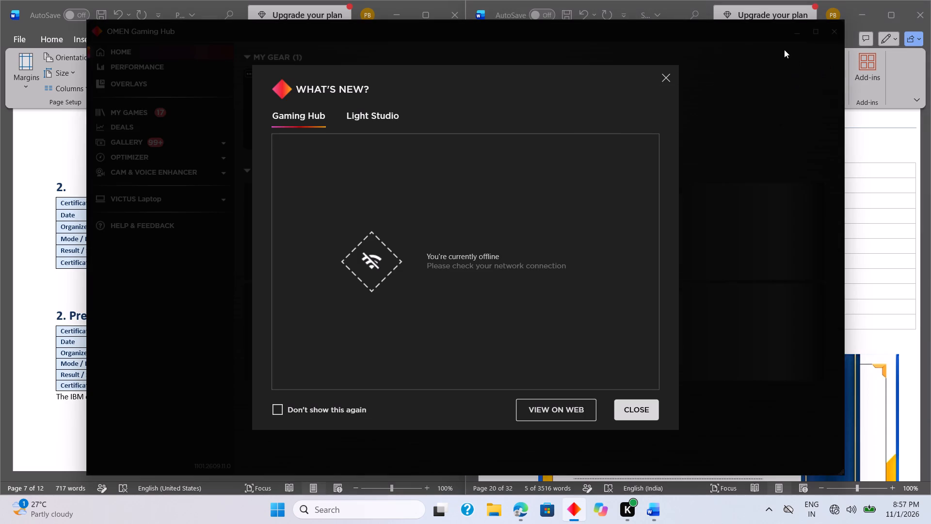
Dismiss the What's New notice and close the OMEN Gaming Hub window.
click(631, 410)
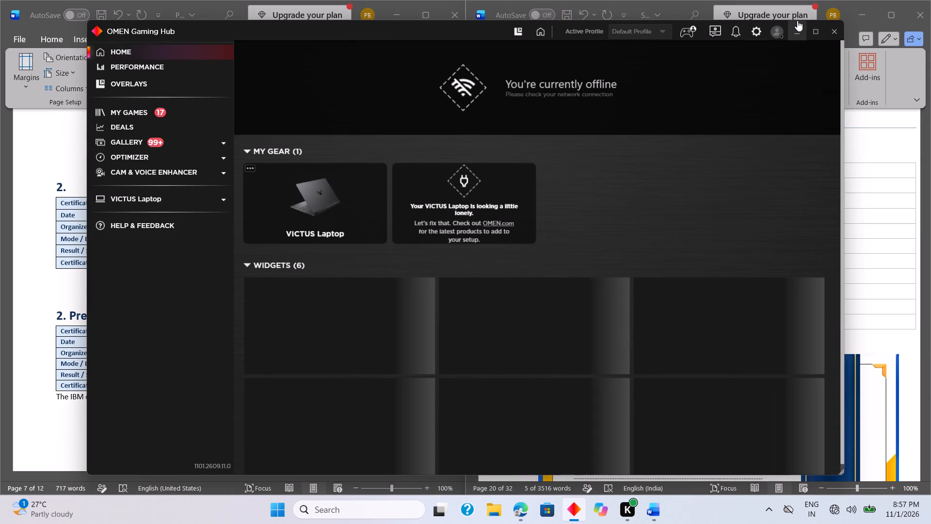
click(835, 32)
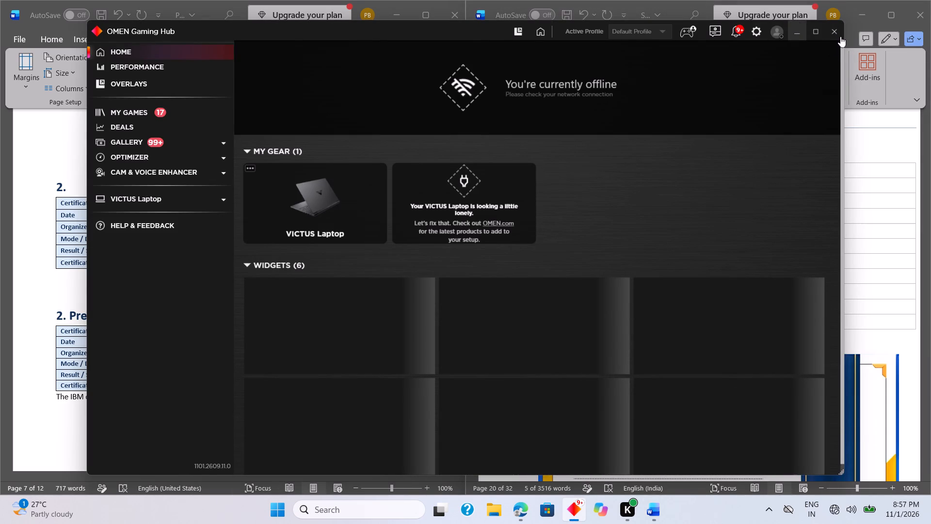
click(840, 36)
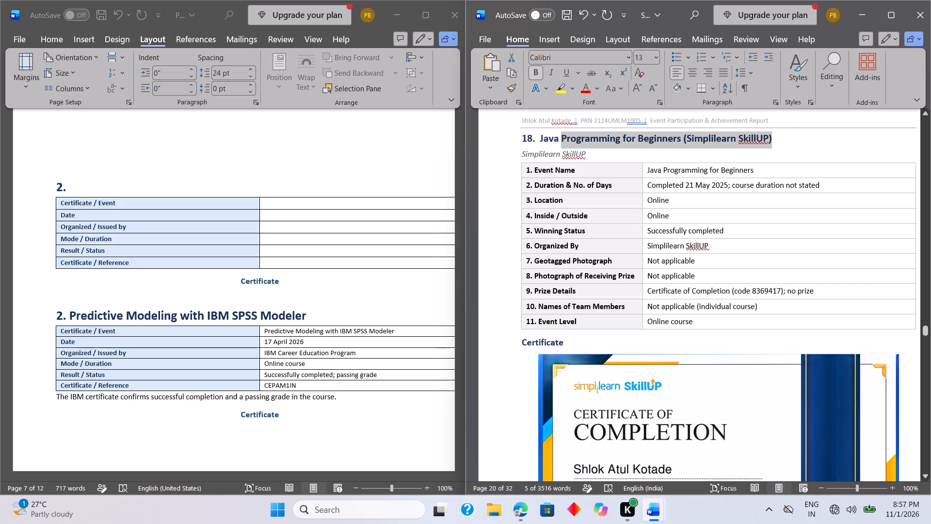
Move the heading text "Java Programming for Beginners (Simplilearn SkillUP)" from the reference report's section 18 into the emptied heading 2.
click(784, 144)
drag(784, 144, 589, 141)
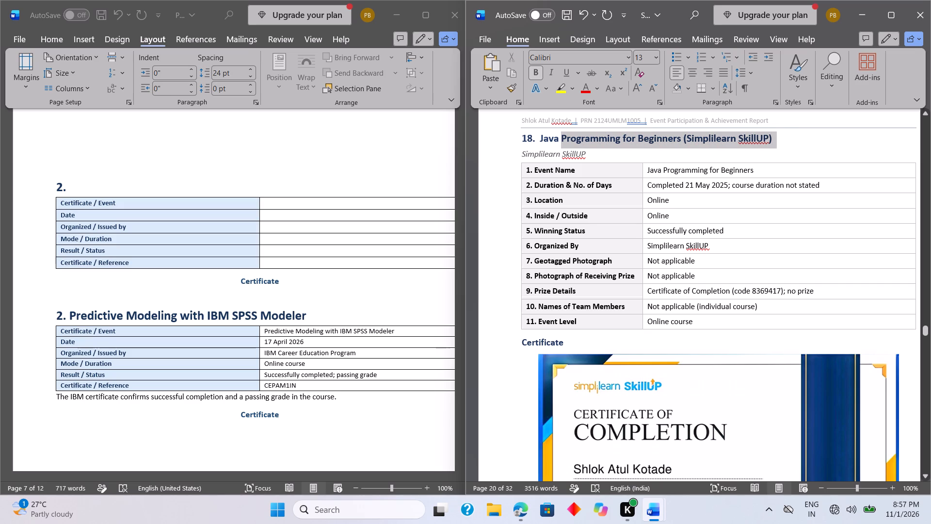
drag(589, 141, 545, 143)
drag(552, 139, 244, 176)
click(333, 191)
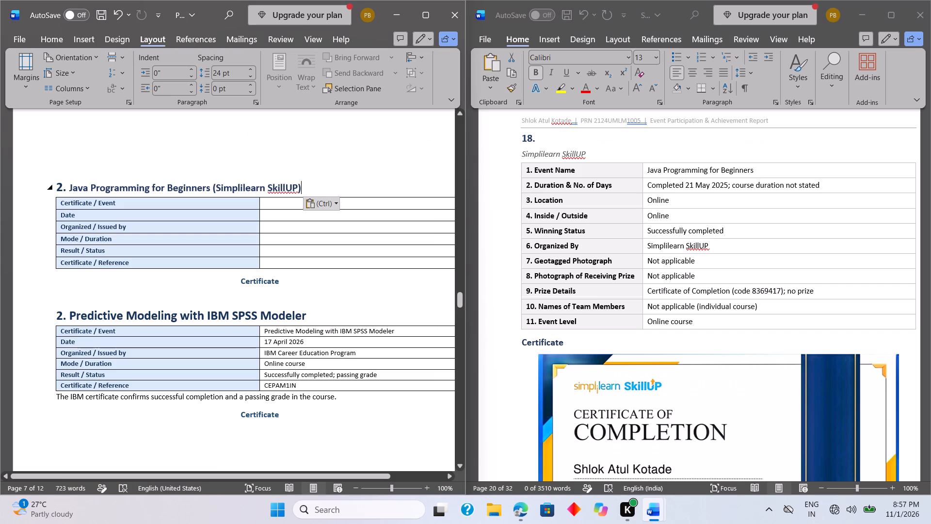
Move "Java Programming for Beginners" from the reference table's Event Name row into the new section's Certificate / Event cell.
click(280, 204)
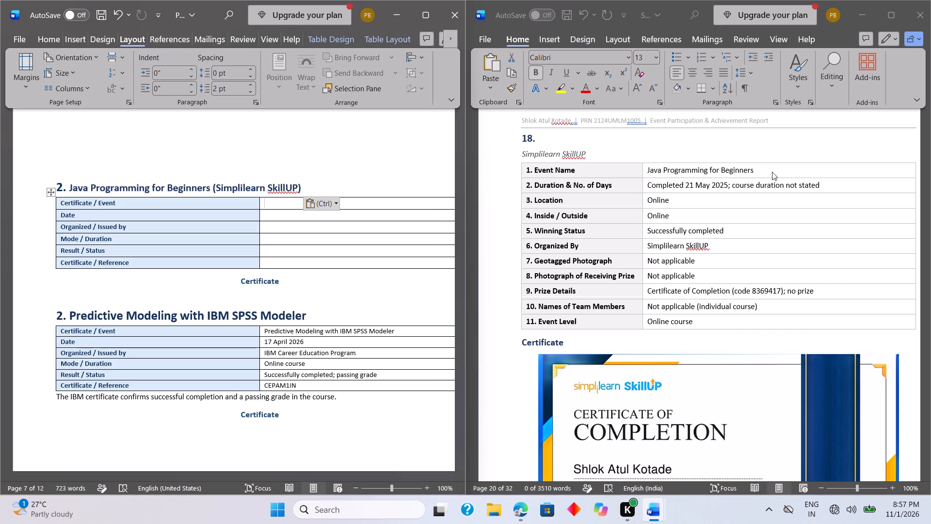
click(765, 168)
drag(765, 168, 707, 166)
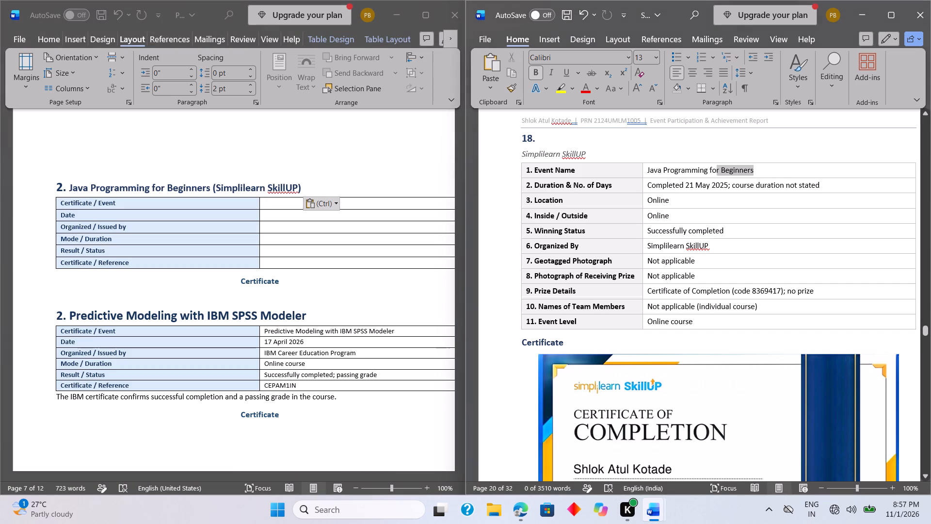
drag(707, 166, 652, 164)
drag(660, 170, 296, 199)
Move "Completed 21 May 2025; course duration not stated" from the reference table's duration row into the new section's Date cell.
click(280, 213)
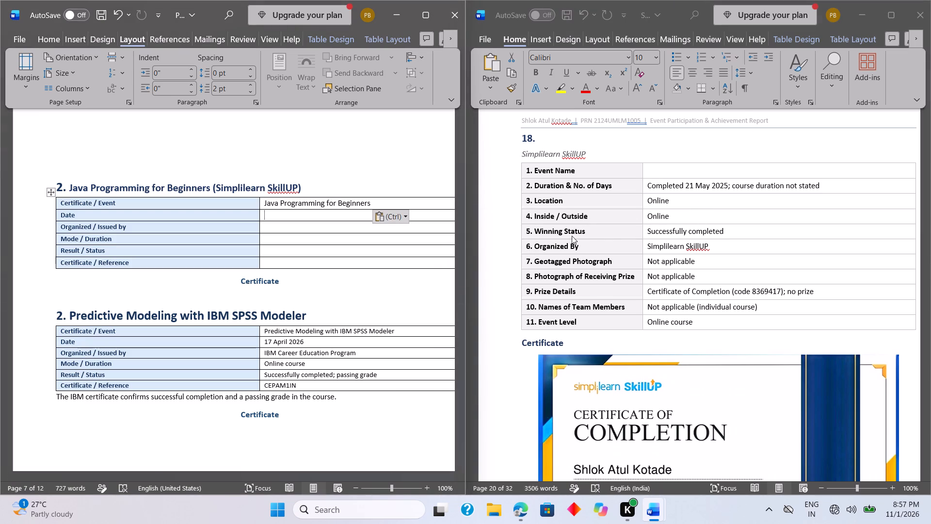
click(826, 184)
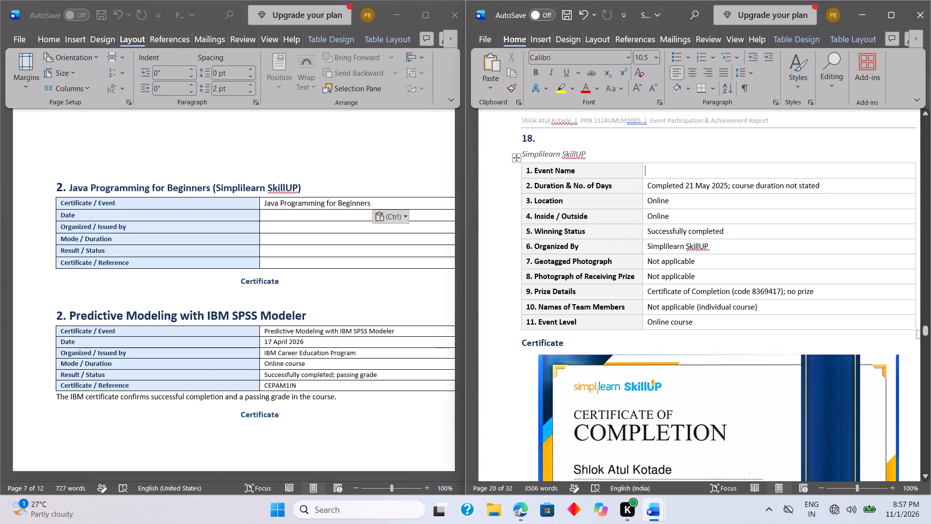
drag(826, 184, 681, 191)
click(826, 186)
drag(826, 186, 703, 192)
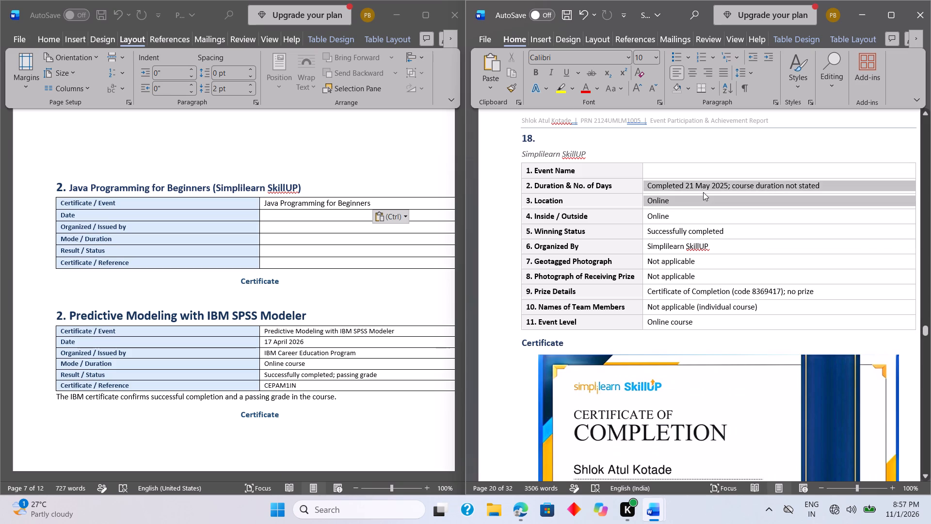
drag(703, 192, 703, 183)
drag(703, 183, 349, 219)
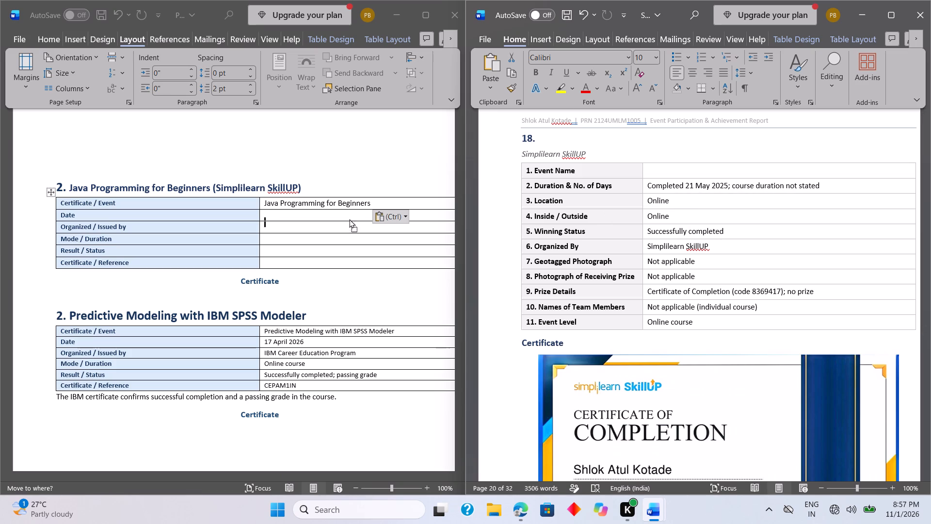
drag(349, 219, 350, 210)
click(331, 161)
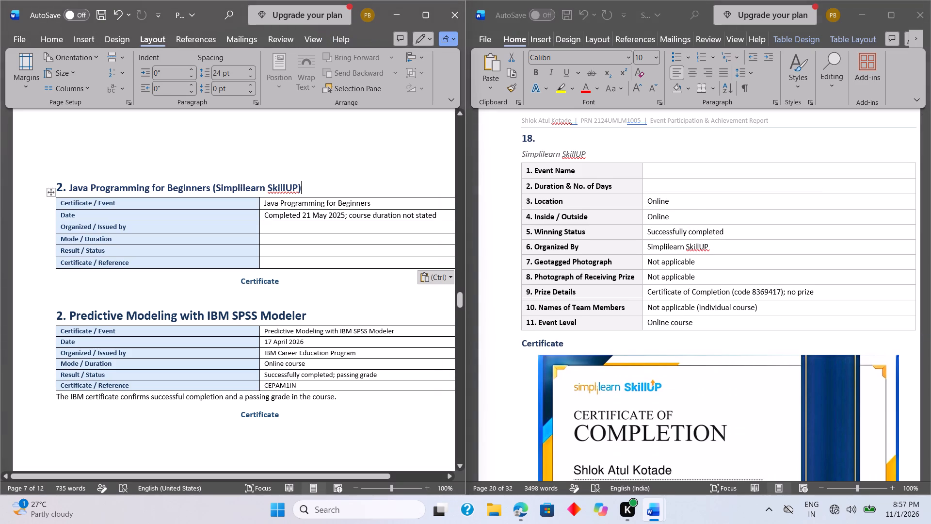
Move "Simplilearn SkillUP" from the reference table's Organized By row into the Java section's Organized / Issued by cell.
click(315, 228)
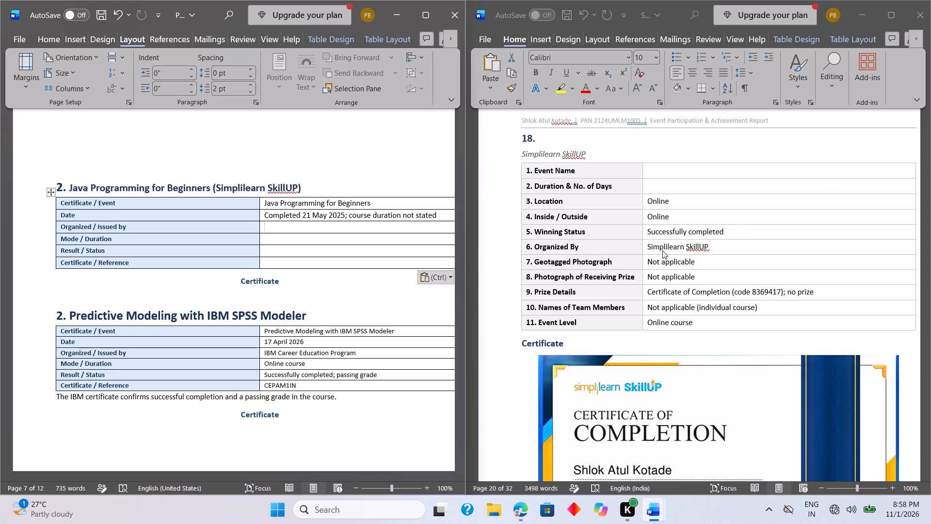
click(722, 242)
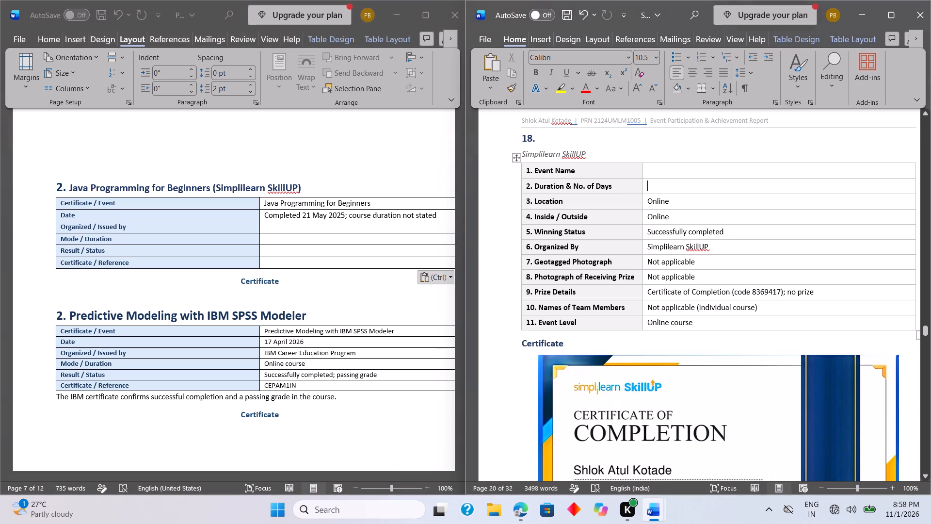
drag(722, 242, 658, 244)
click(674, 252)
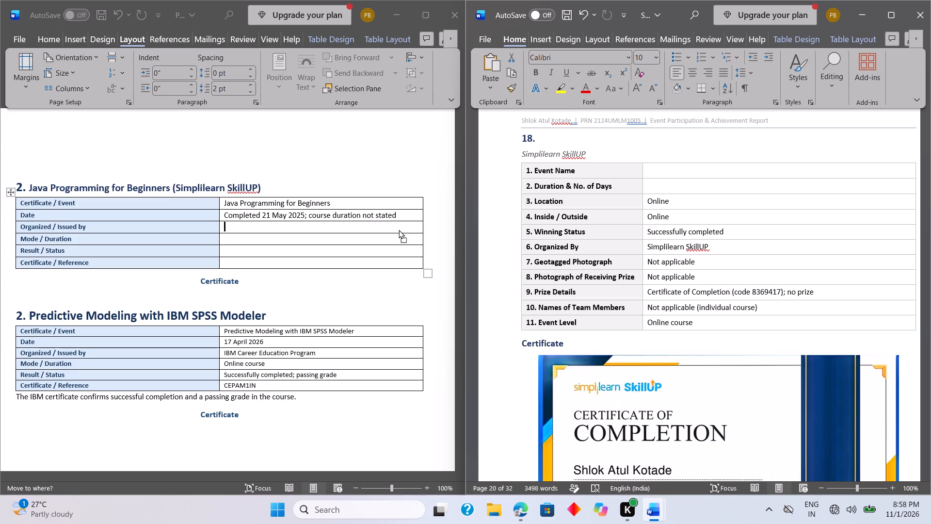
click(386, 139)
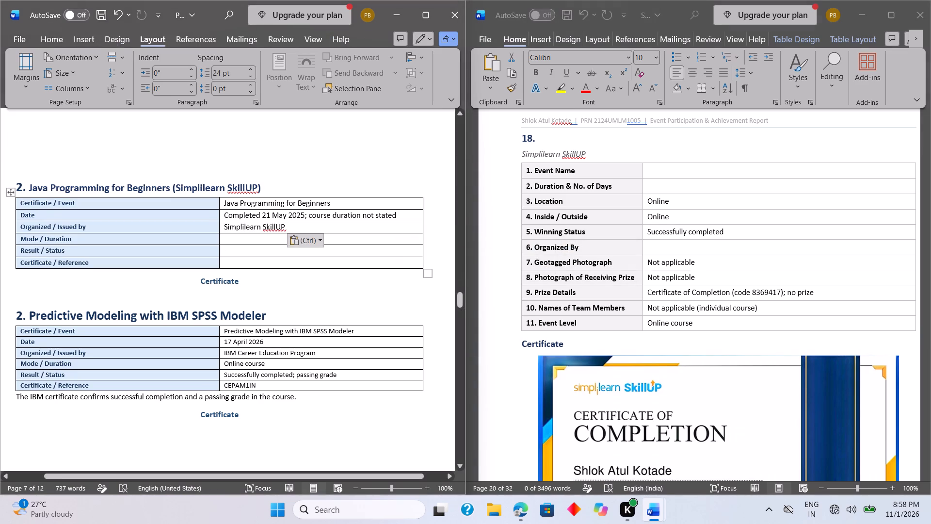
Copy "Online course" from the Predictive Modeling table's Mode / Duration cell into the Java table's Mode / Duration cell.
click(248, 238)
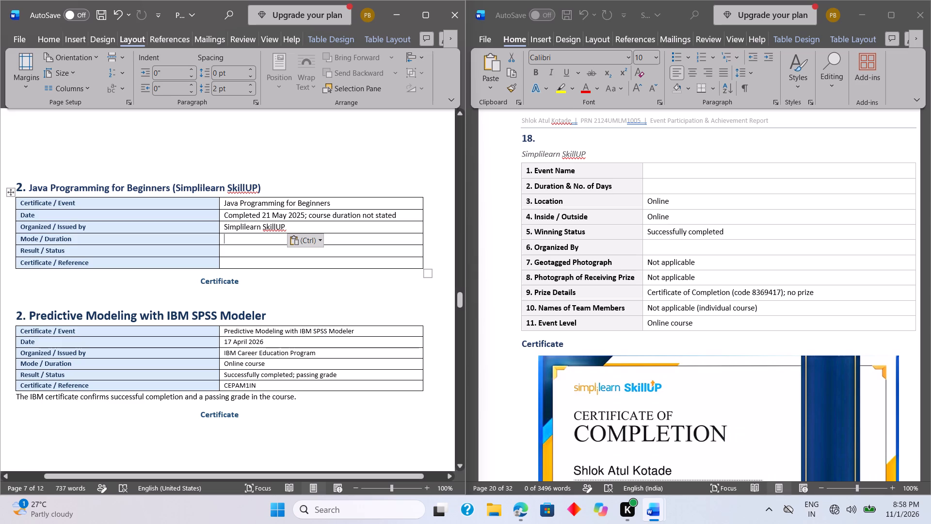
drag(269, 363, 238, 366)
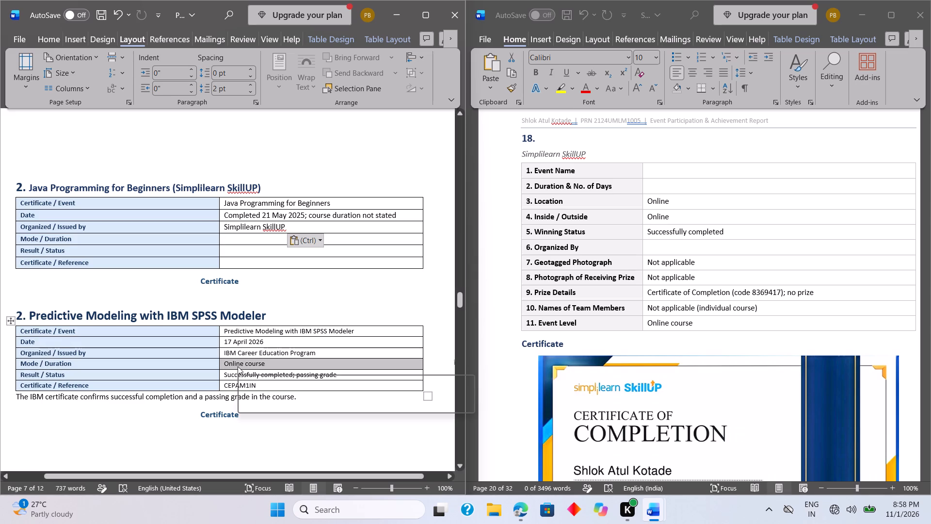
key(ctrl+c)
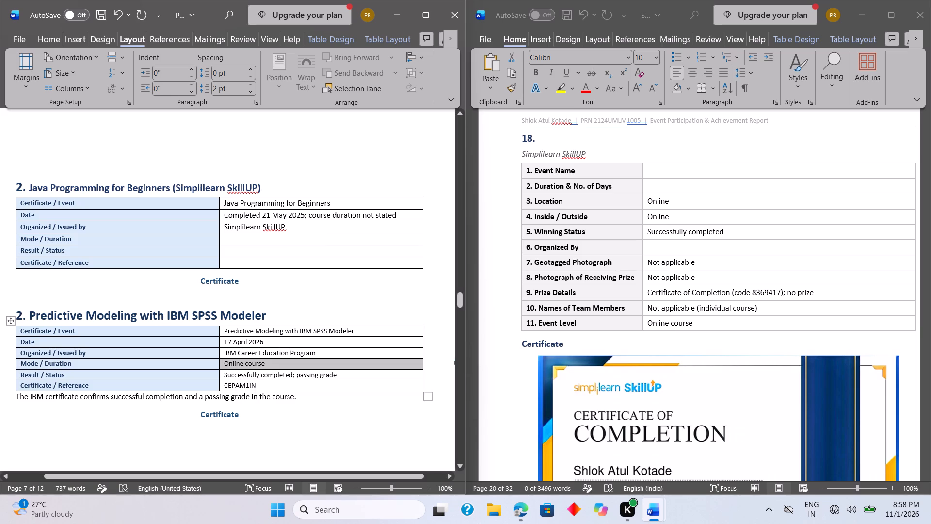
click(263, 242)
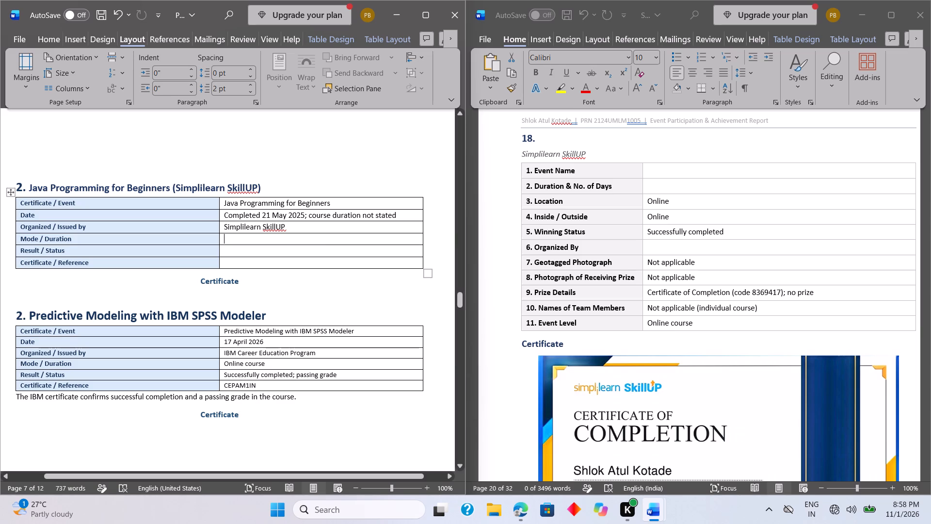
key(ctrl+v)
Move "Successfully completed" from the reference table's Winning Status row into the Java table's Result / Status cell.
click(259, 255)
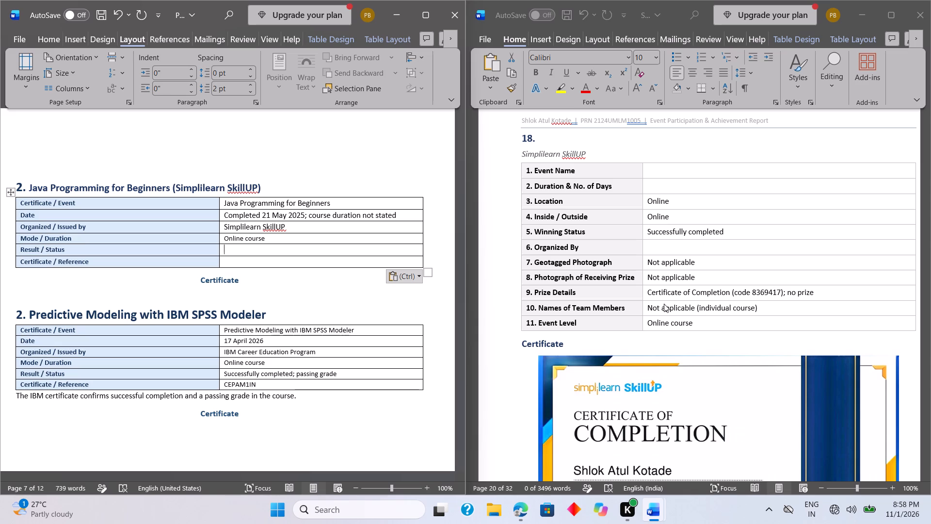
click(737, 226)
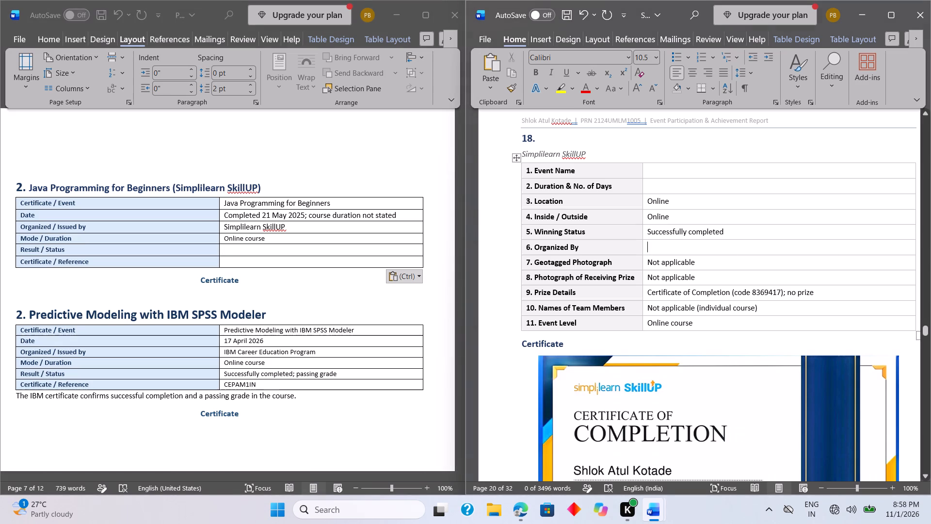
drag(736, 226, 756, 224)
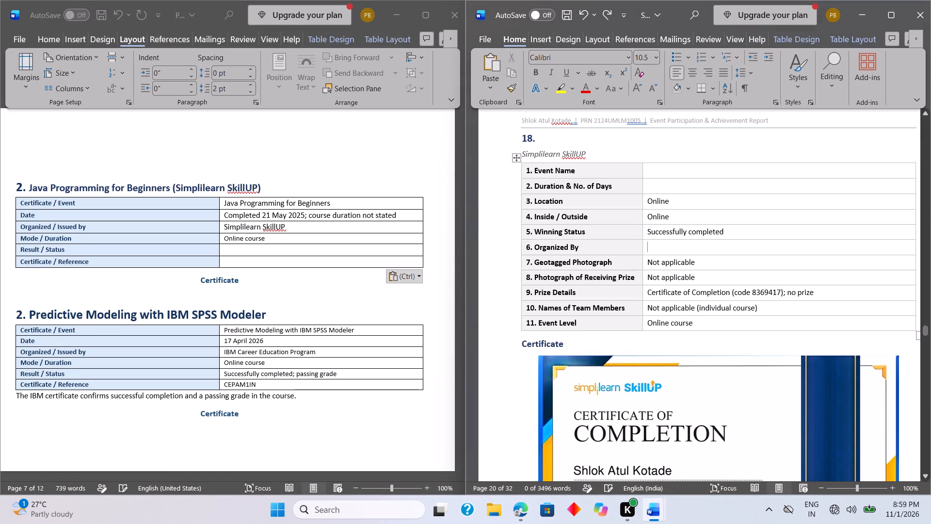
drag(751, 229, 663, 233)
drag(663, 231, 633, 247)
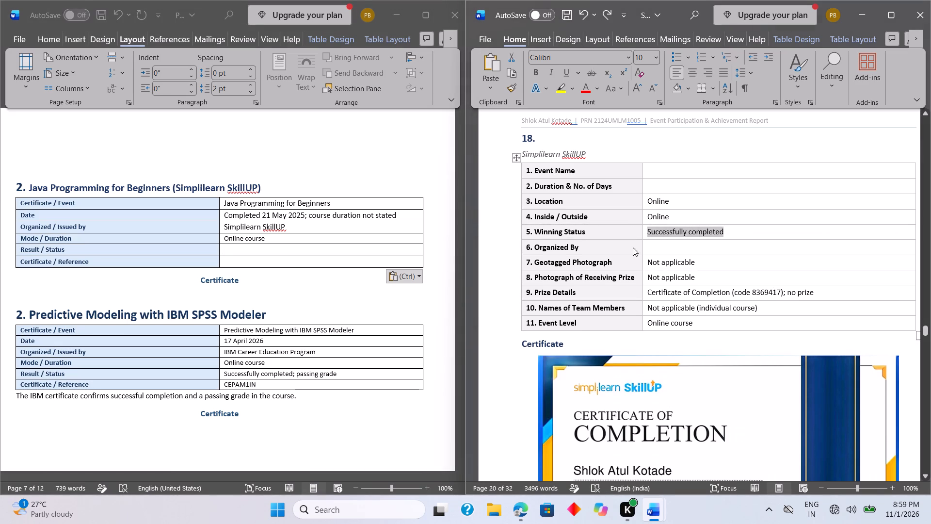
drag(633, 247, 289, 253)
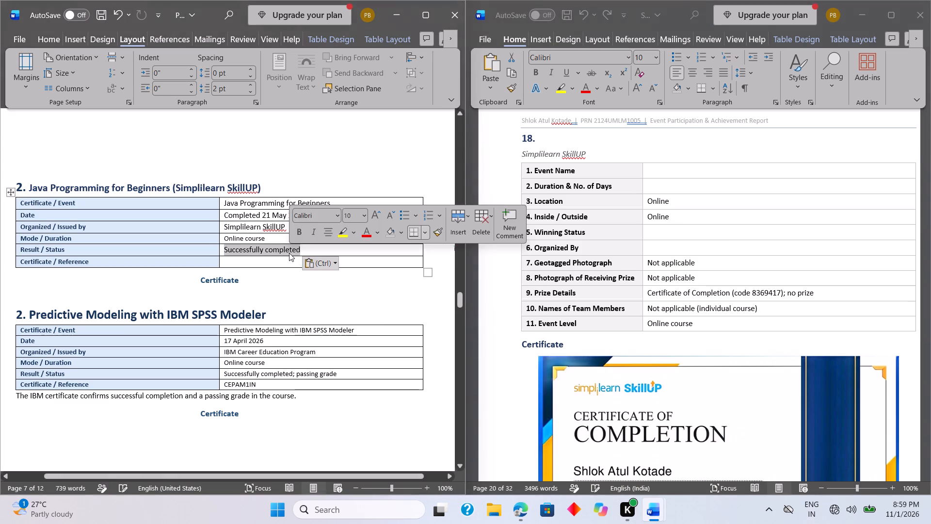
Move the Certificate of Completion text from the reference table's Prize Details row into the Java table's Certificate / Reference cell.
click(274, 261)
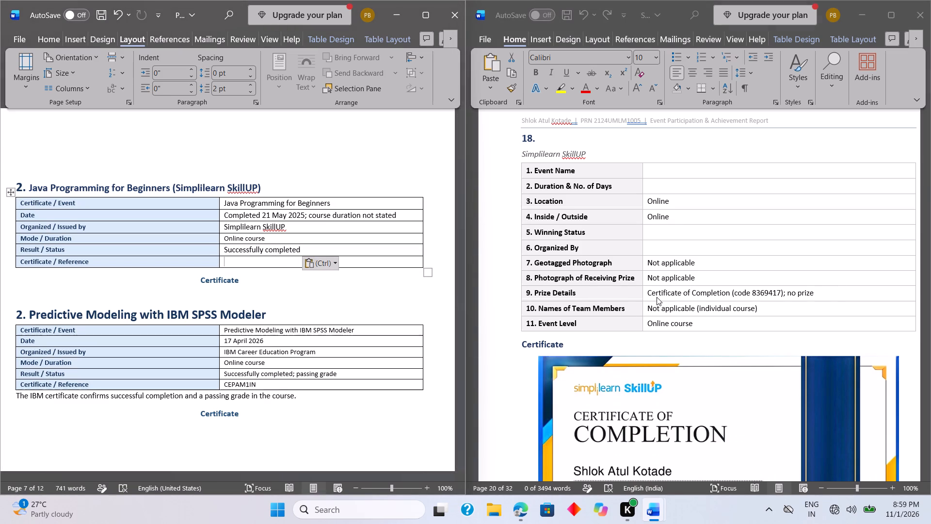
drag(649, 291, 658, 293)
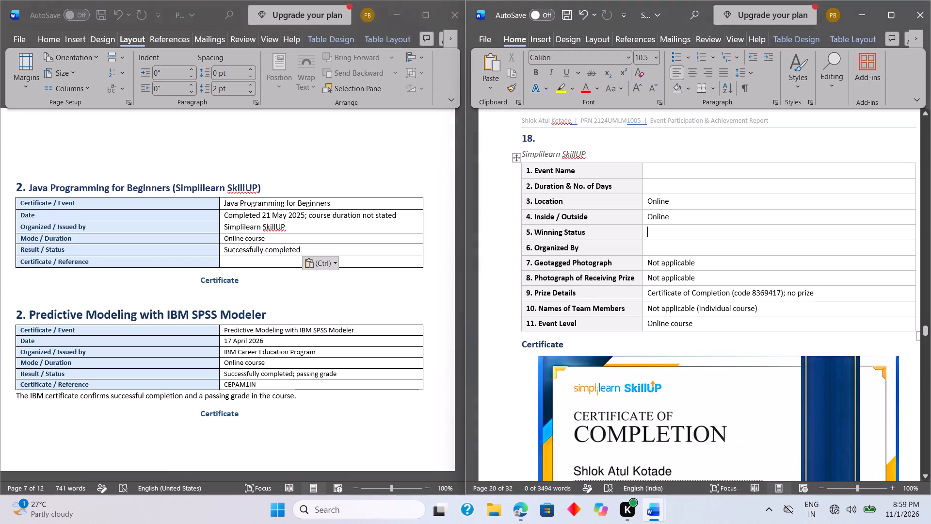
drag(658, 293, 739, 297)
click(823, 294)
scroll(805, 295, down, 4)
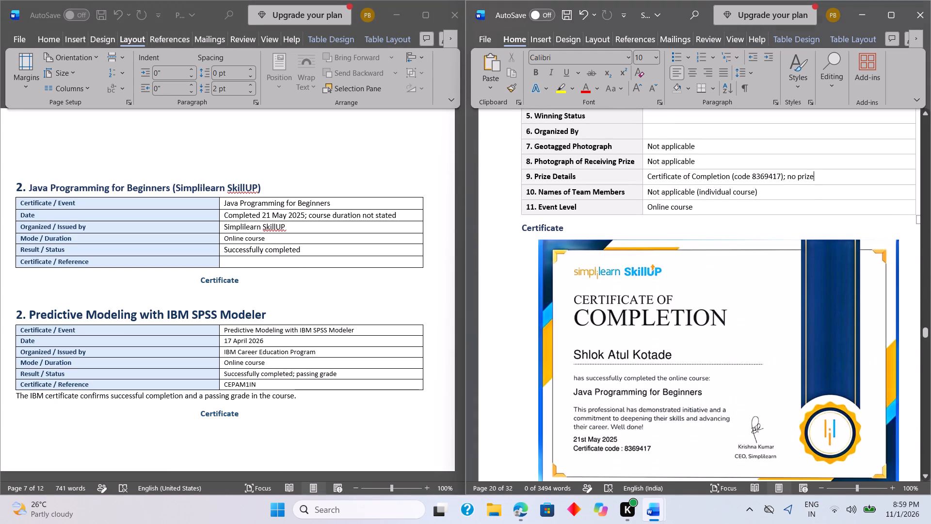
scroll(805, 295, up, 1)
drag(820, 209, 681, 219)
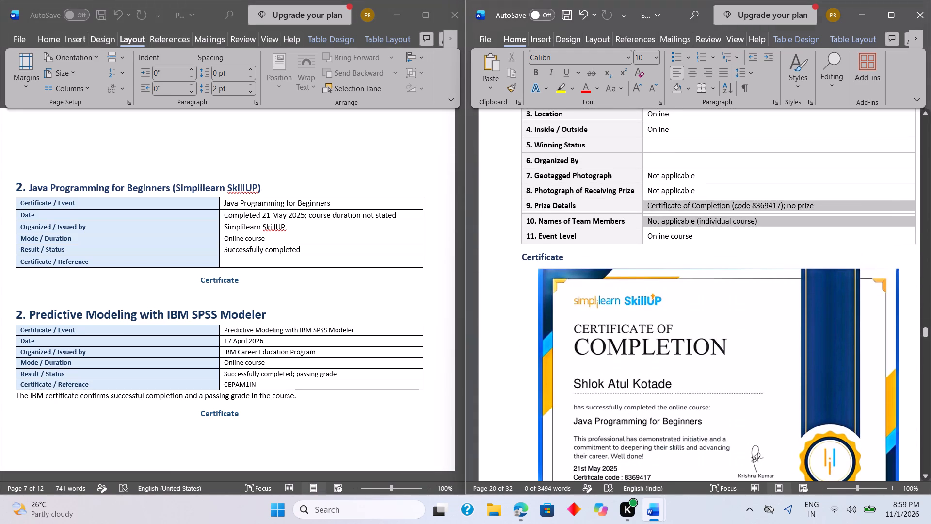
drag(681, 219, 682, 206)
drag(682, 206, 352, 260)
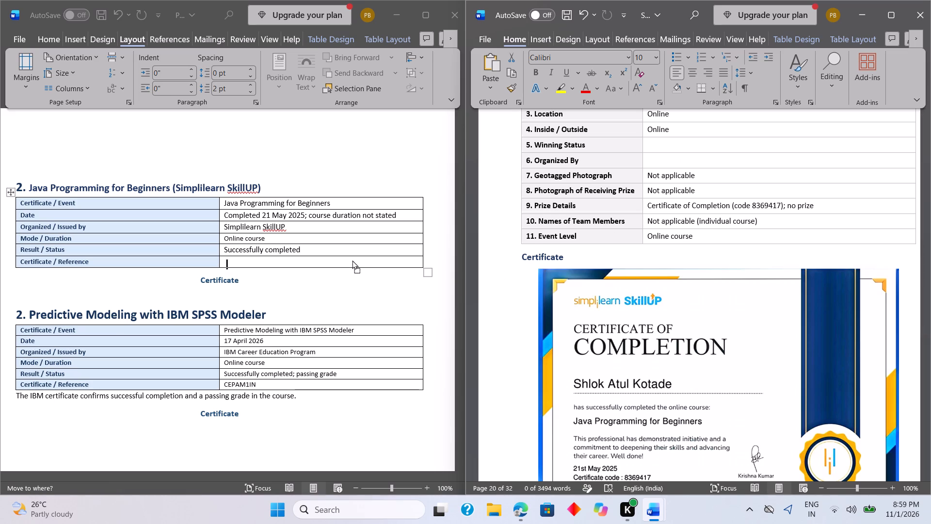
drag(352, 260, 346, 262)
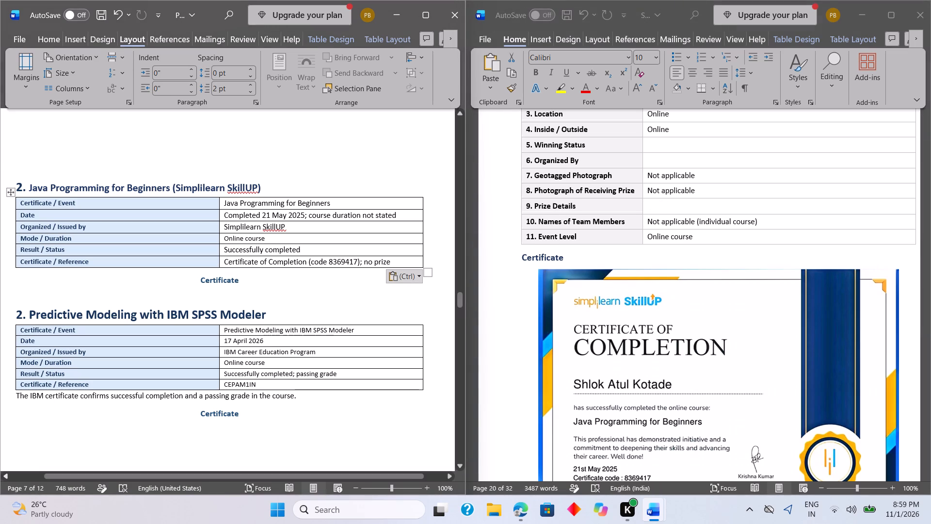
Add an empty line below the Certificate caption in the Java Programming for Beginners section.
click(234, 287)
click(253, 289)
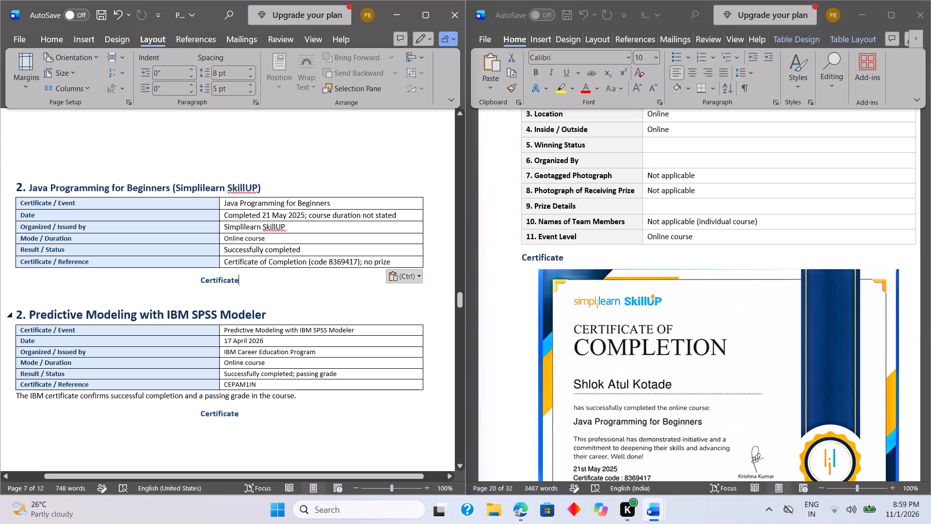
click(213, 297)
click(257, 282)
key(Return)
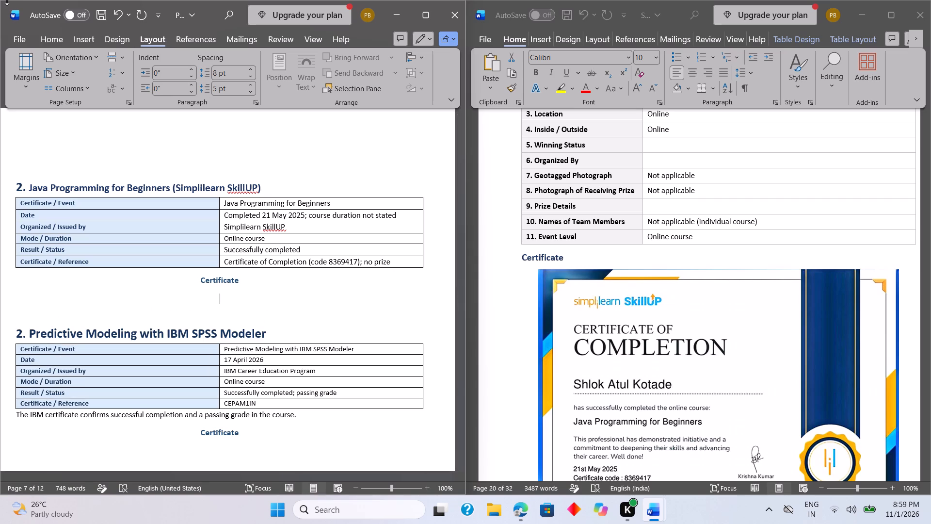
Insert the Java certificate picture "WhatsApp Image 2026-11-01 at 6.39.13 PM" from the Downloads folder below the Java section's Certificate caption.
click(95, 41)
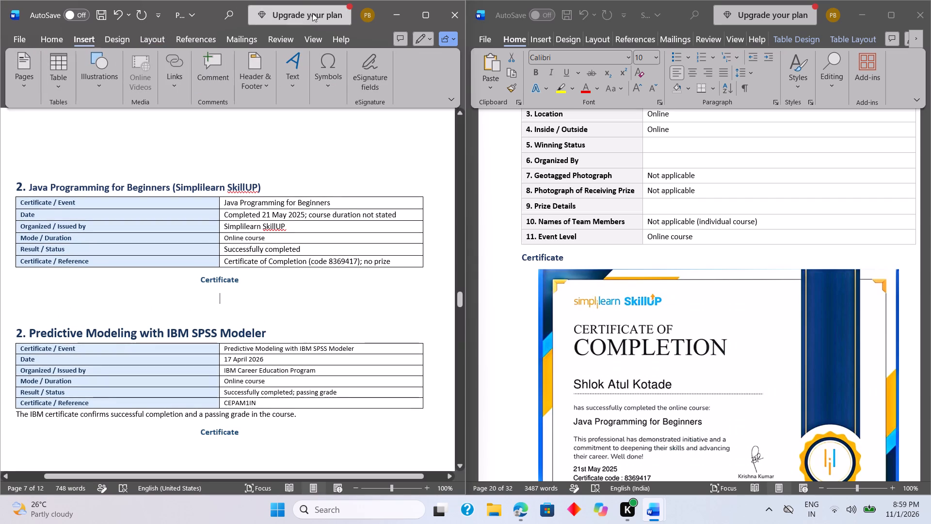
click(417, 12)
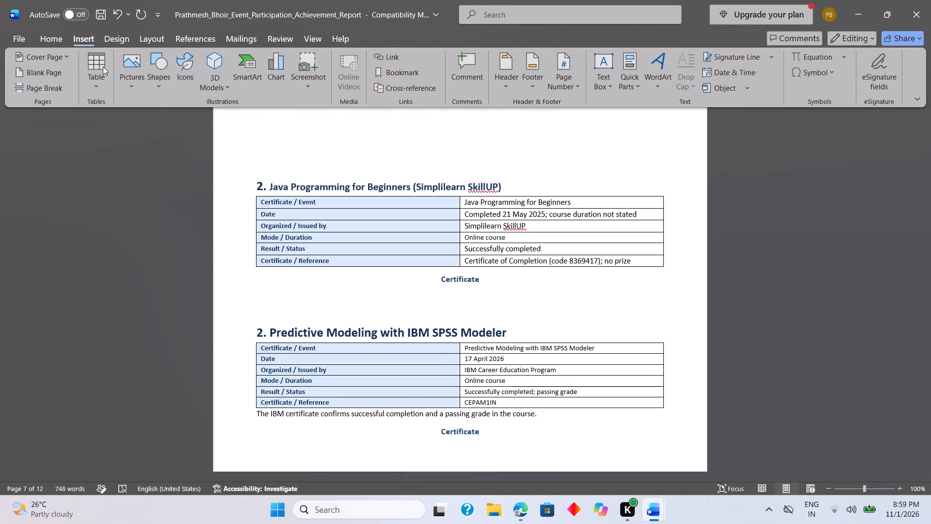
click(134, 90)
click(167, 133)
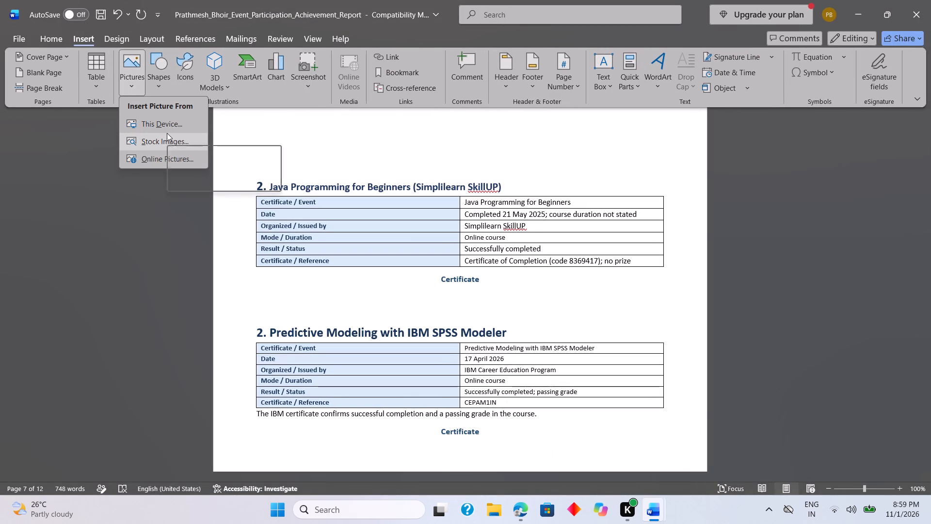
click(828, 57)
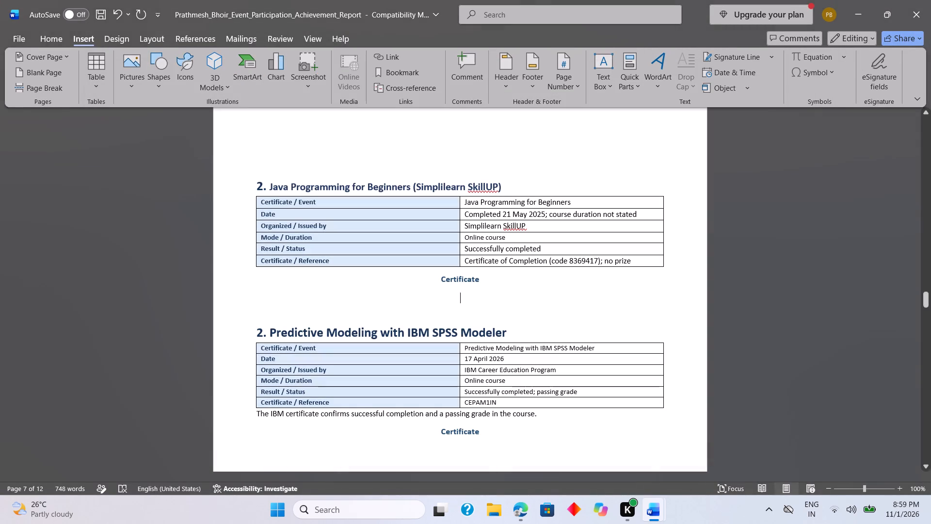
click(137, 88)
click(149, 125)
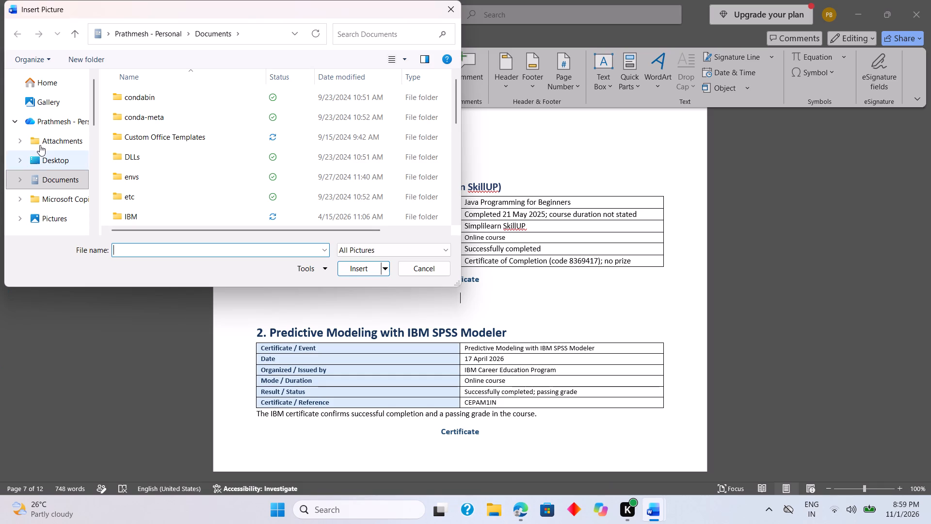
click(44, 110)
click(44, 110)
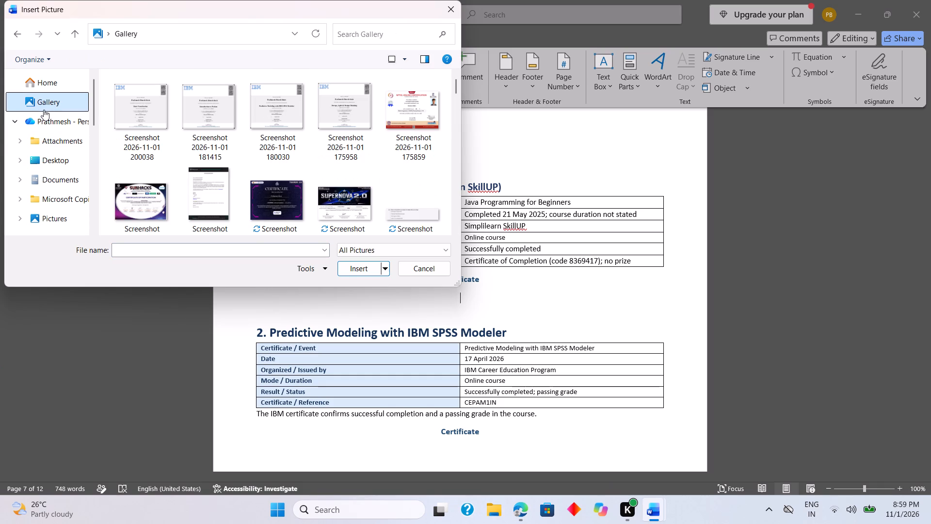
scroll(77, 121, down, 2)
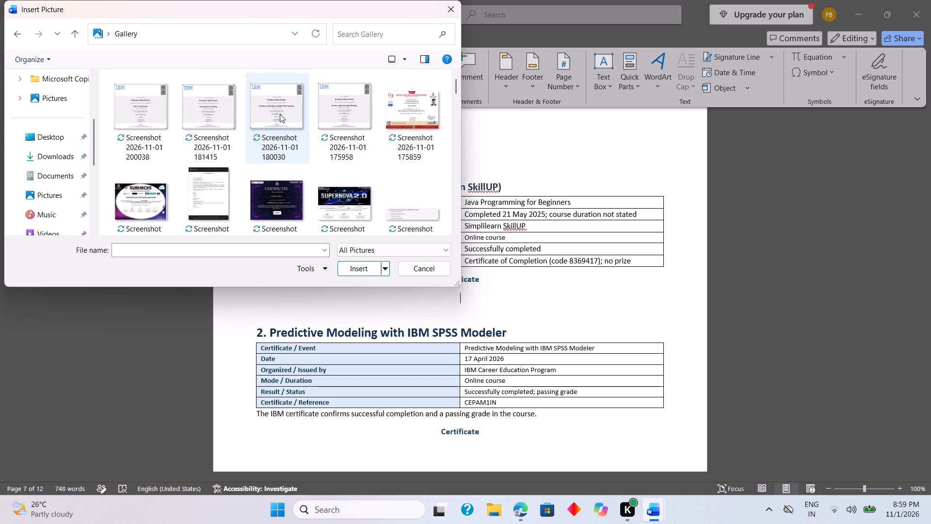
scroll(280, 113, down, 6)
scroll(280, 113, up, 12)
scroll(275, 126, down, 1)
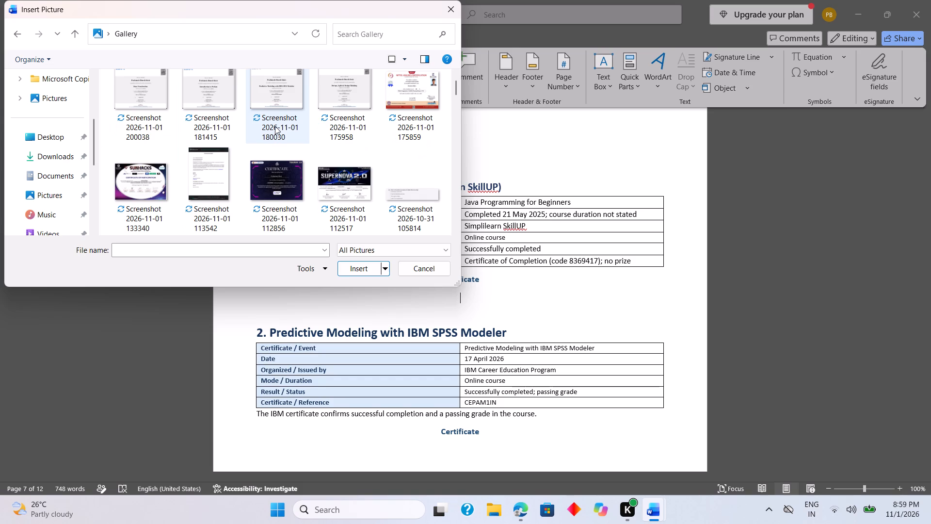
scroll(275, 126, up, 3)
scroll(275, 126, down, 2)
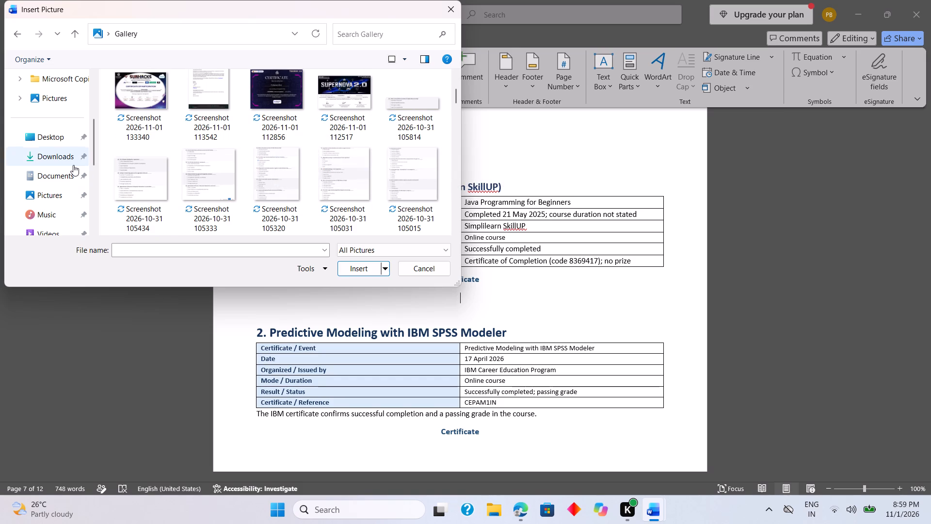
click(73, 165)
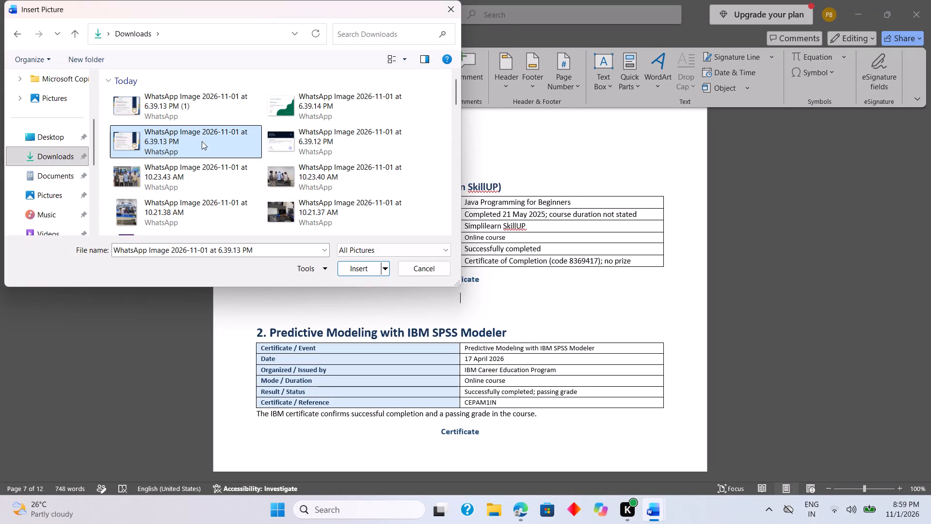
click(368, 269)
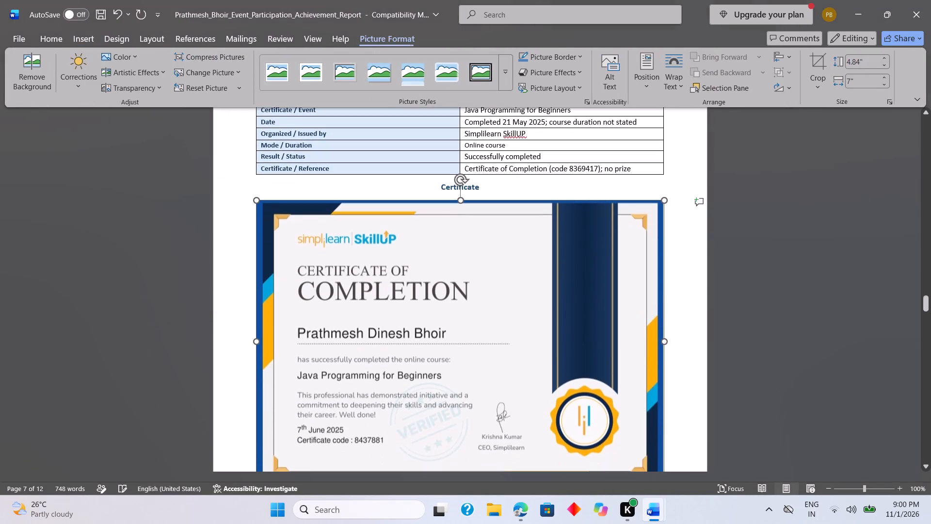
Check the inserted Java certificate's layout, then review the report's earlier sections back to the summary table of events and courses.
scroll(426, 299, down, 3)
scroll(426, 299, up, 4)
scroll(426, 299, down, 2)
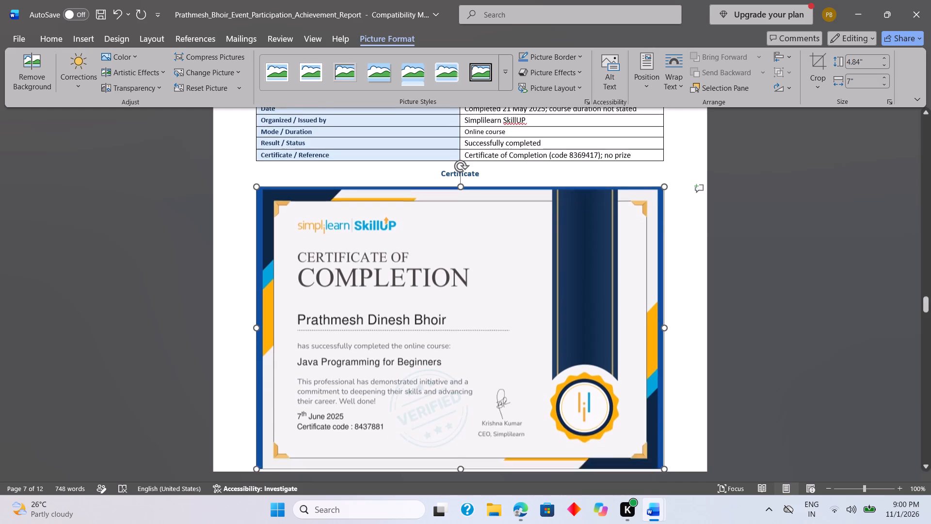
scroll(426, 299, up, 3)
scroll(426, 299, down, 6)
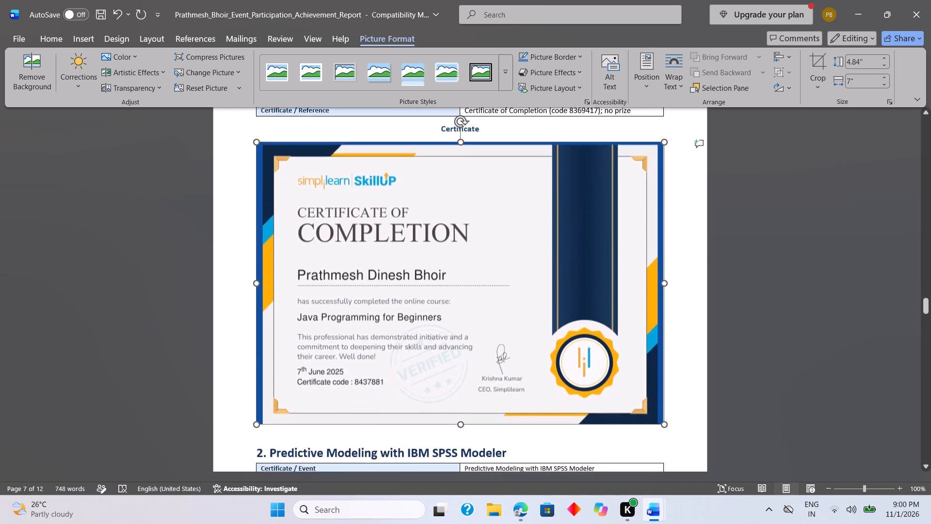
scroll(426, 299, down, 5)
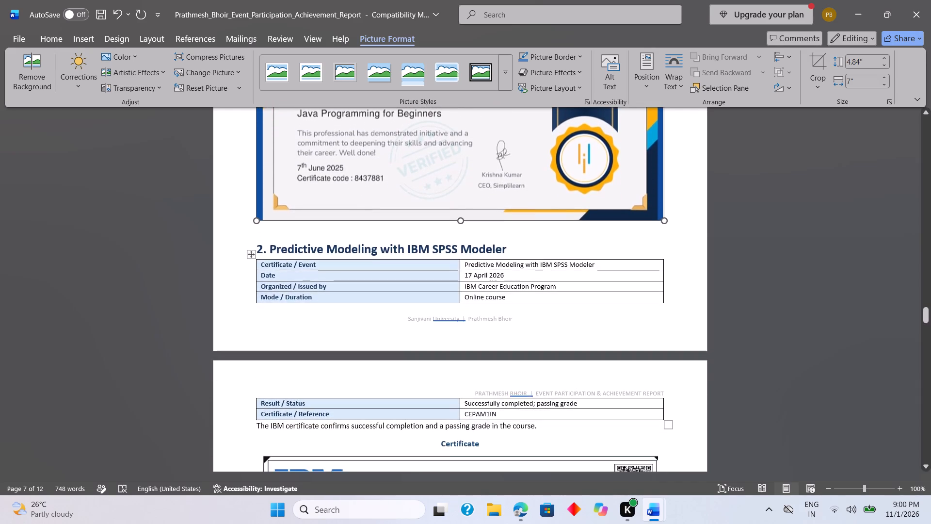
scroll(426, 299, up, 4)
scroll(426, 299, up, 20)
scroll(426, 299, up, 7)
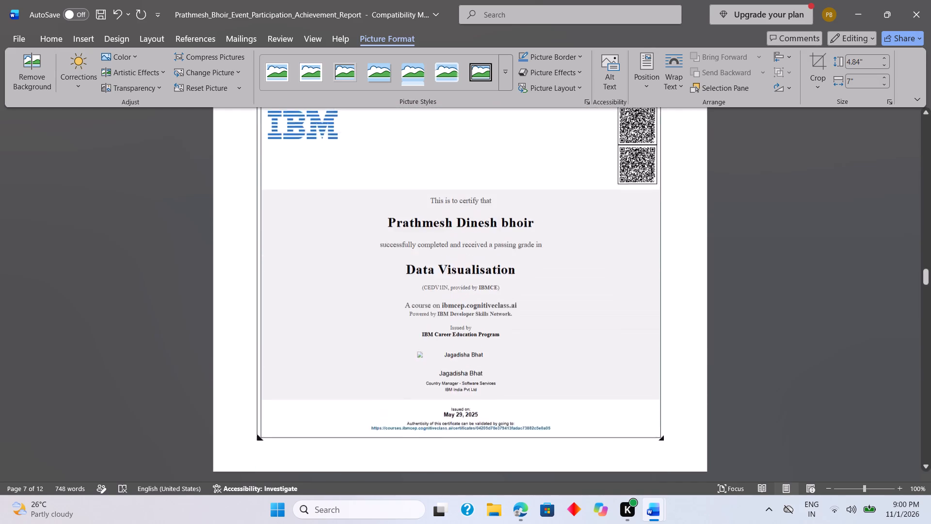
scroll(426, 299, up, 20)
scroll(426, 299, up, 18)
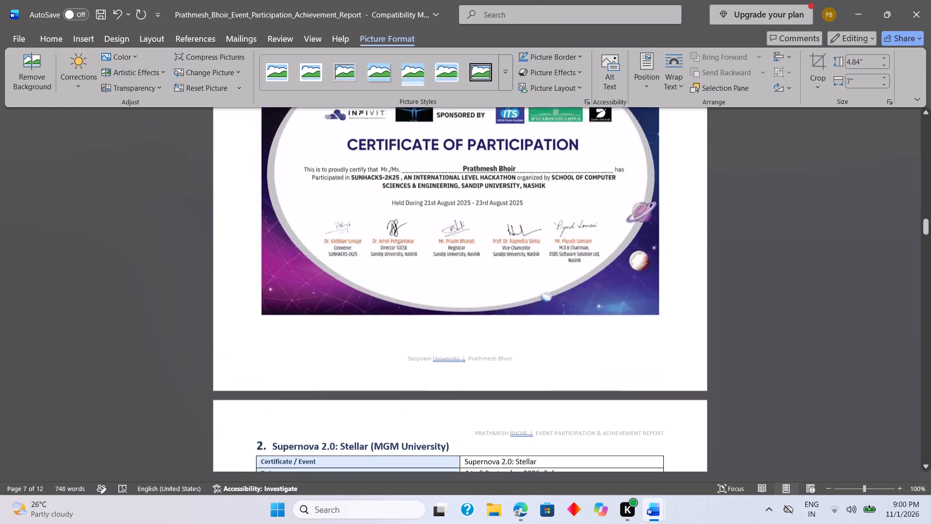
scroll(429, 297, up, 20)
scroll(429, 297, up, 18)
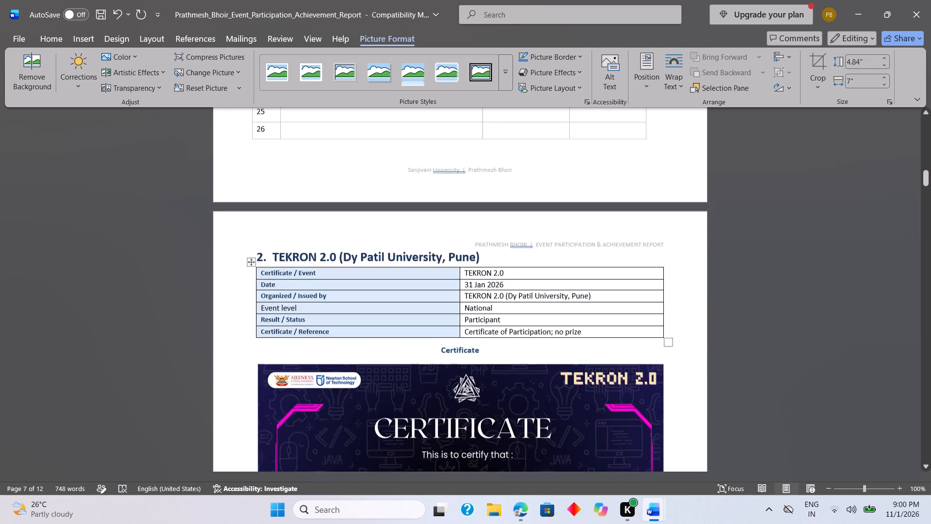
scroll(428, 295, up, 15)
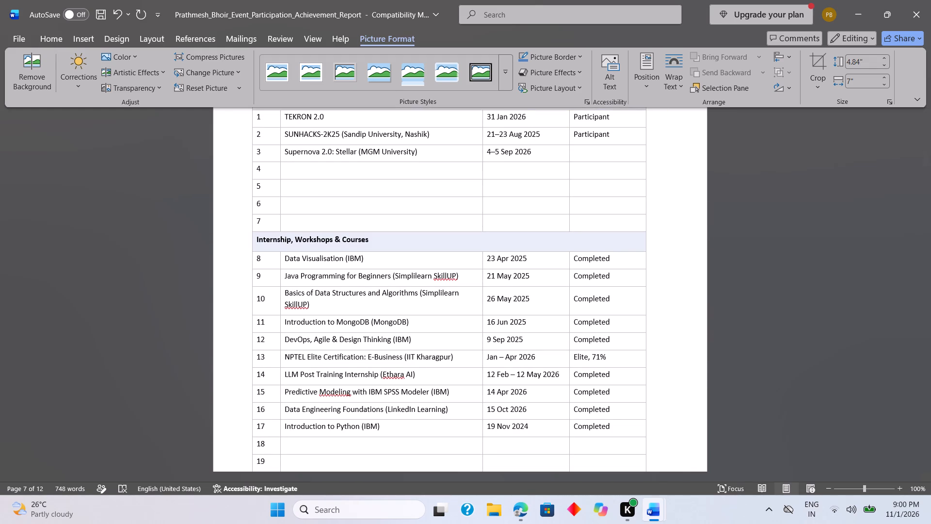
scroll(428, 294, down, 1)
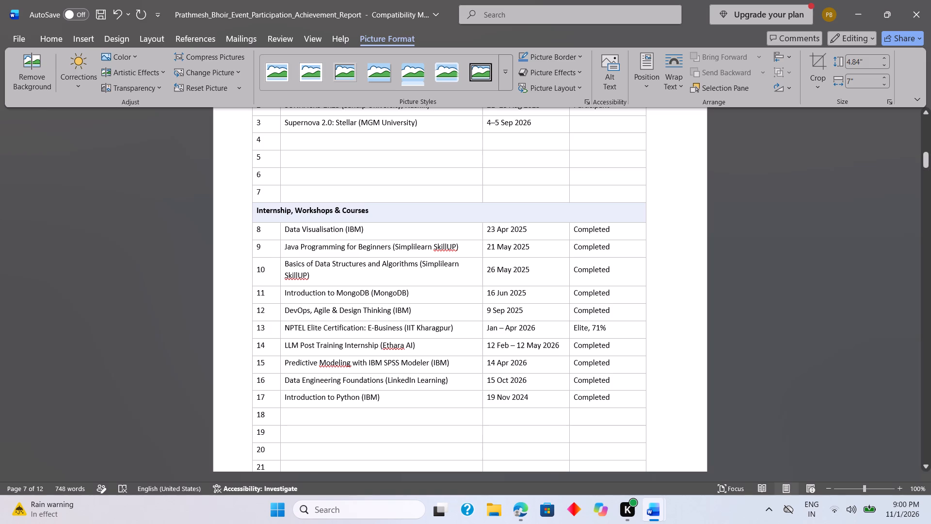
Connect the Master Buds headset over Bluetooth.
click(851, 504)
click(815, 287)
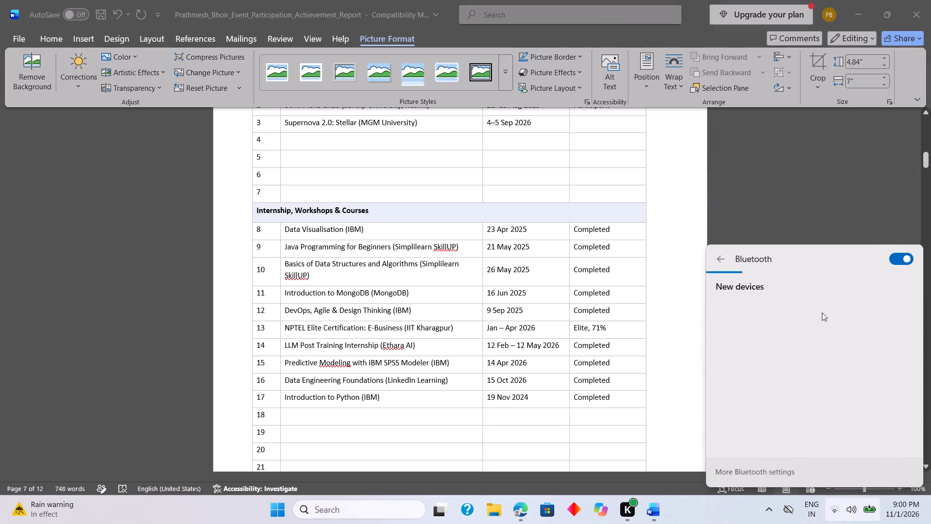
click(827, 332)
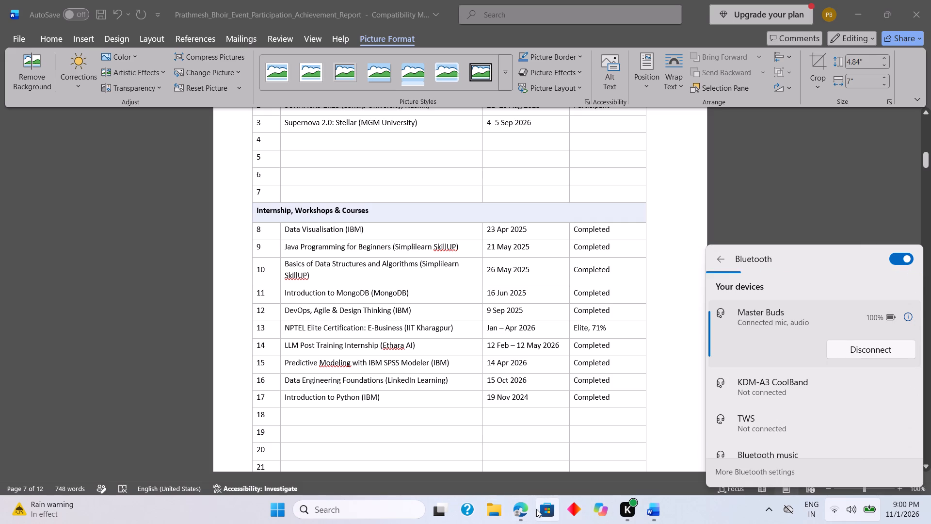
Switch to Edge, open YouTube in a new tab and search for the suggestion "anytime tayar asto nandyal".
click(512, 509)
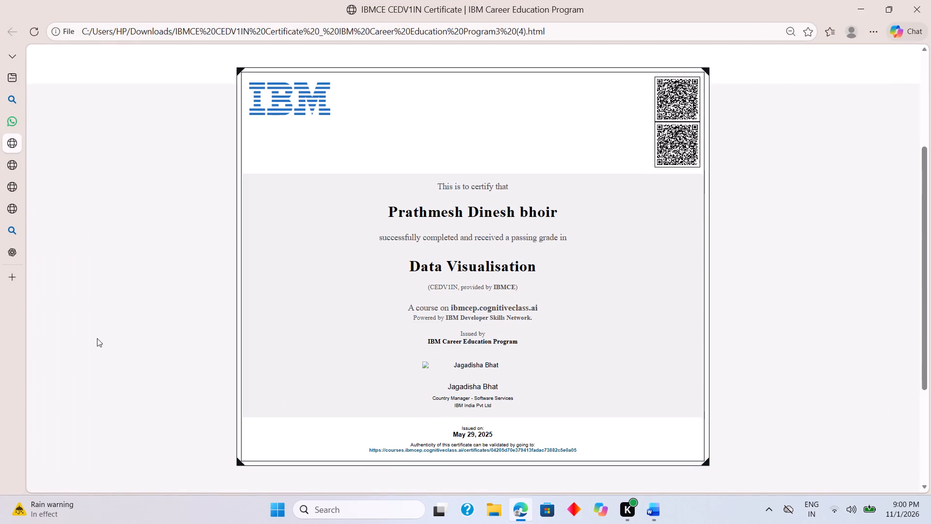
click(18, 277)
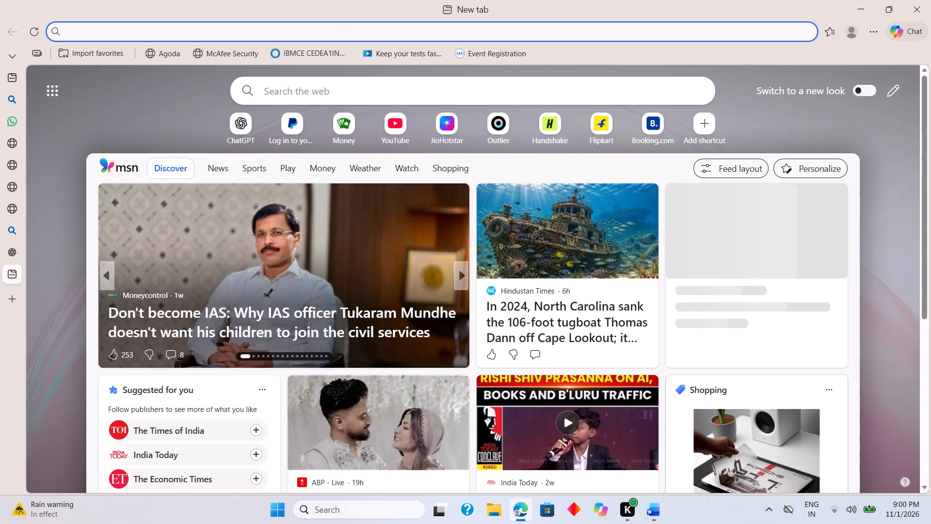
click(407, 132)
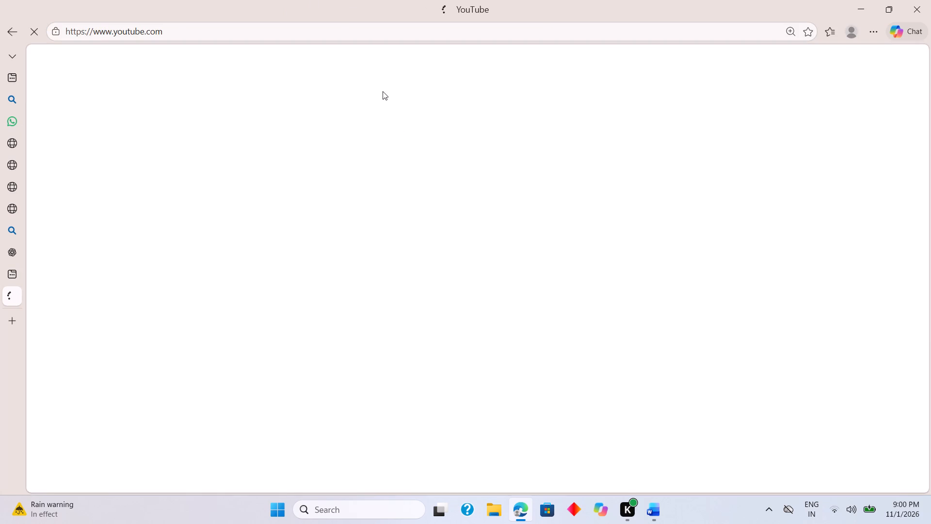
click(462, 49)
click(462, 56)
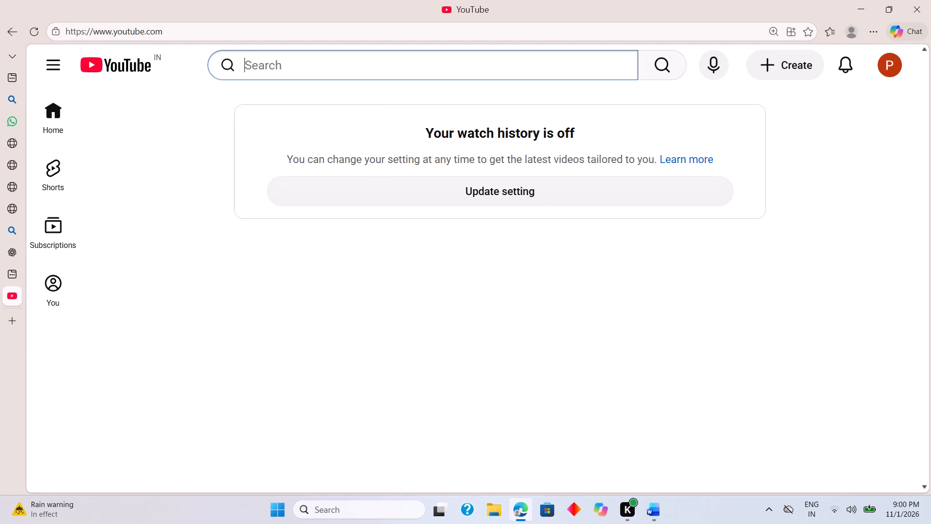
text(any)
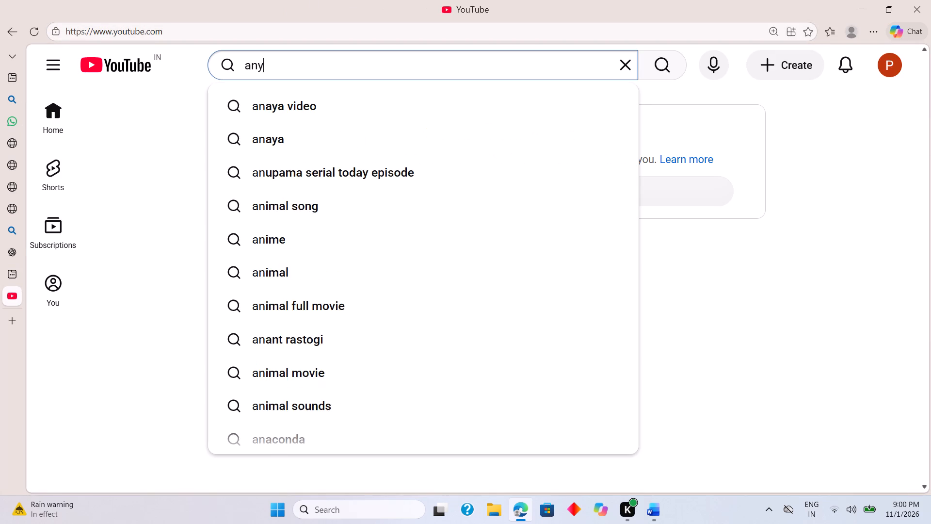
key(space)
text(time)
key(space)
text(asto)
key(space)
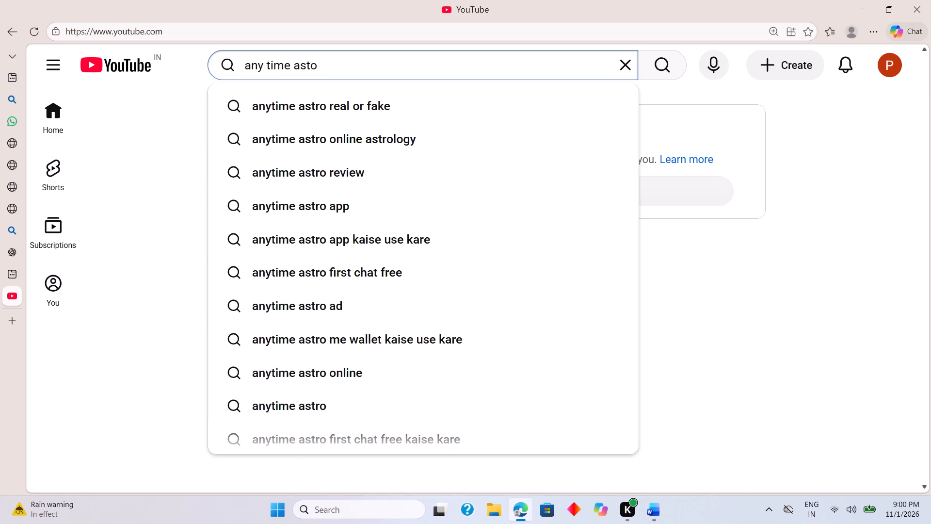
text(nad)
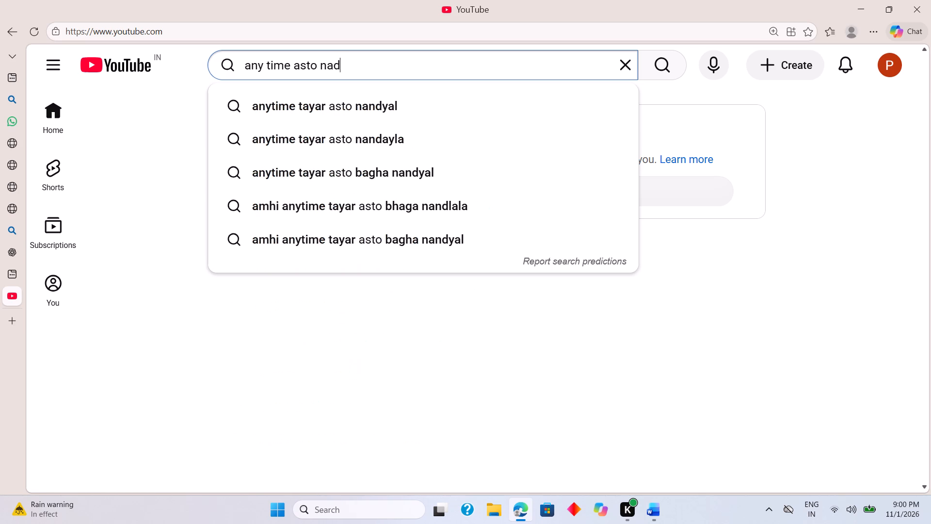
click(465, 112)
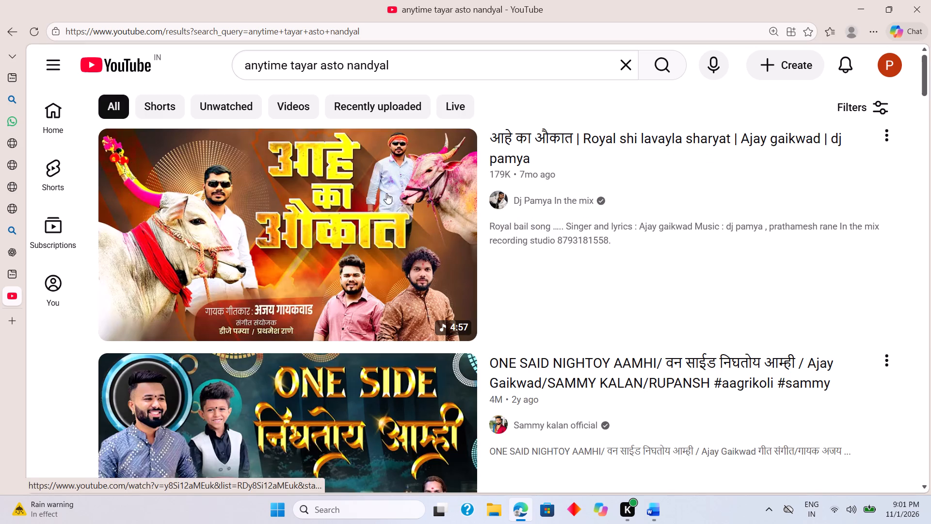
Play the DJ Aniket Nagesh video "Amhala Takkar Deyala - Soundcheck", skip its ad and return to the Word report.
scroll(386, 193, down, 7)
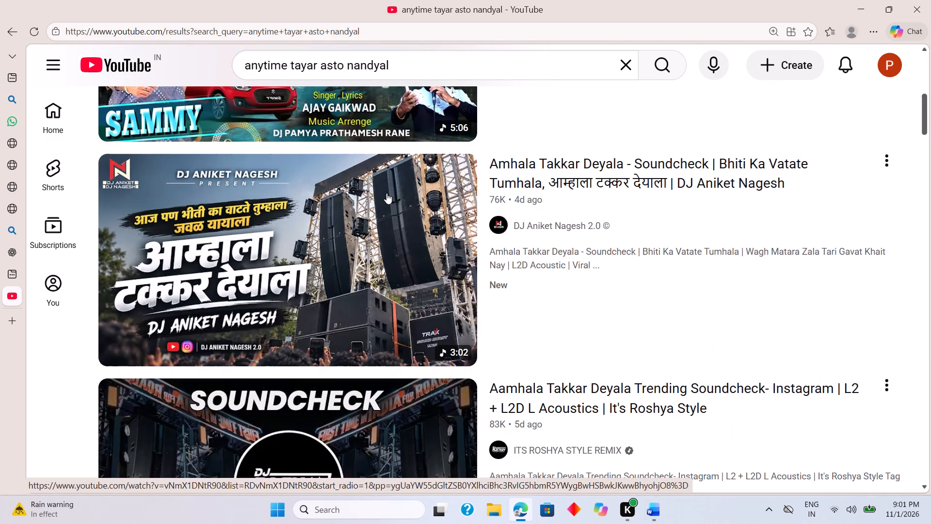
click(386, 193)
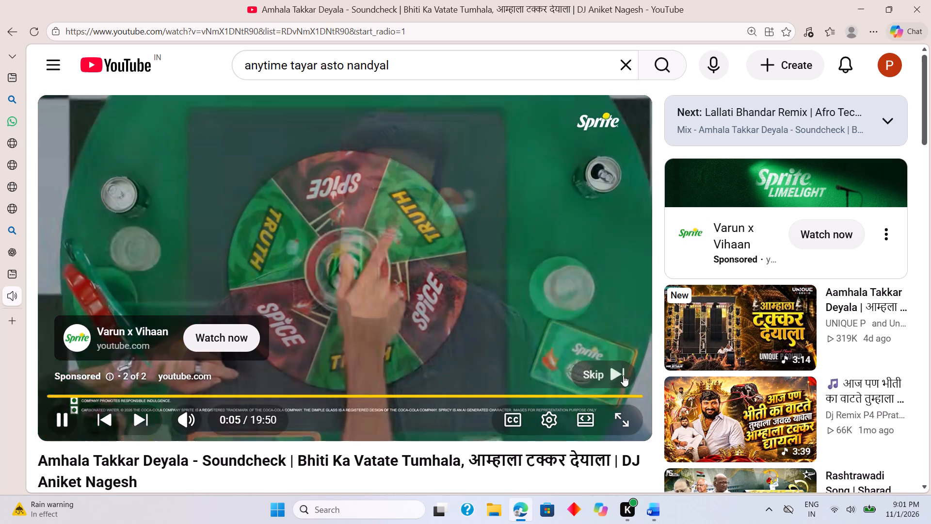
click(597, 388)
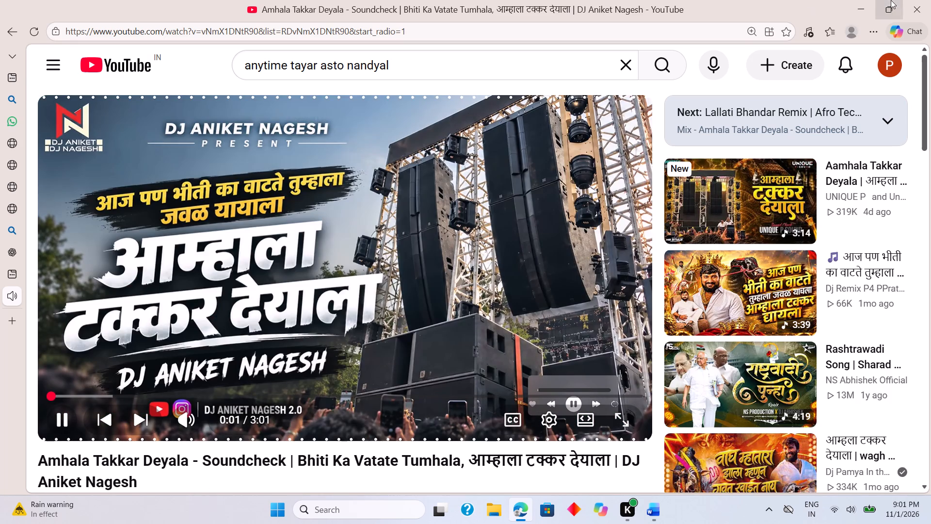
click(859, 8)
Copy the Java Programming for Beginners heading, table and Certificate caption, and paste them before the Predictive Modeling with IBM SPSS Modeler heading.
scroll(294, 181, down, 1)
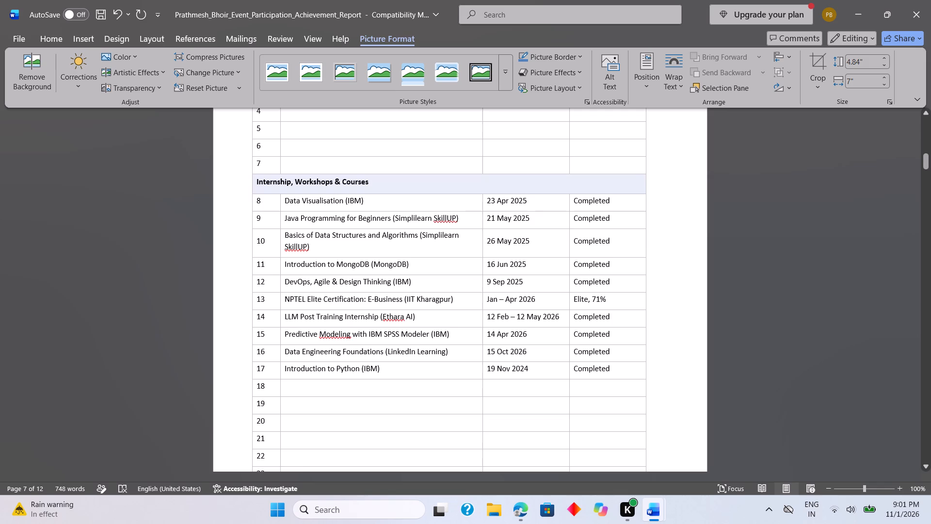
scroll(294, 199, down, 3)
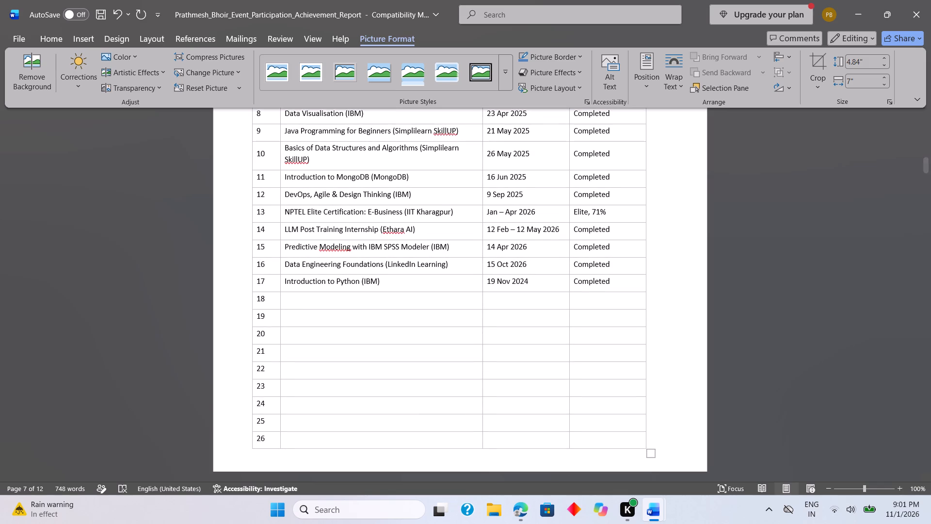
scroll(294, 199, down, 11)
scroll(294, 199, down, 19)
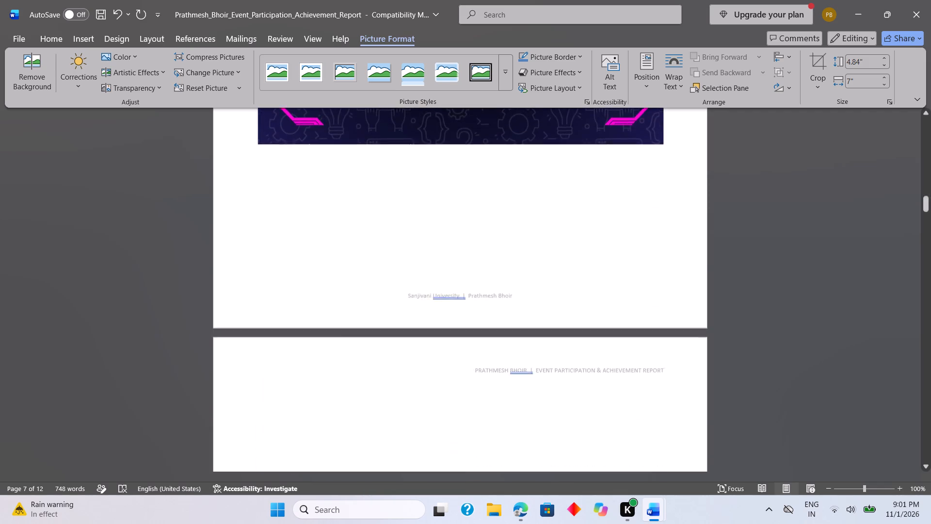
scroll(295, 215, down, 19)
scroll(295, 215, down, 4)
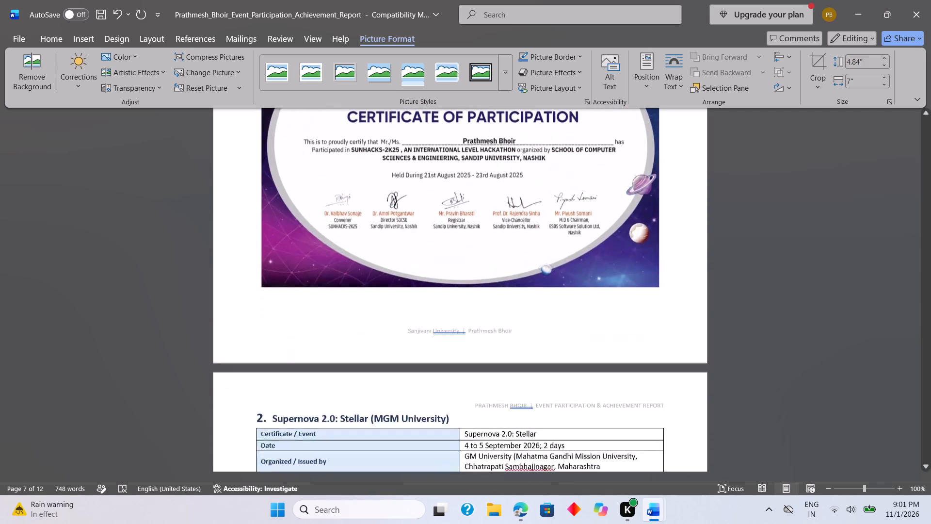
scroll(295, 215, down, 15)
scroll(295, 216, down, 14)
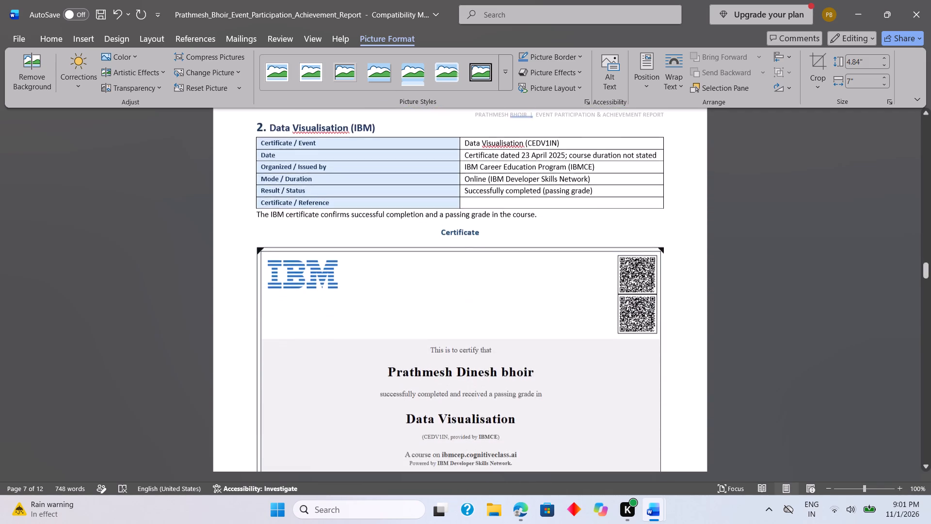
scroll(295, 216, down, 20)
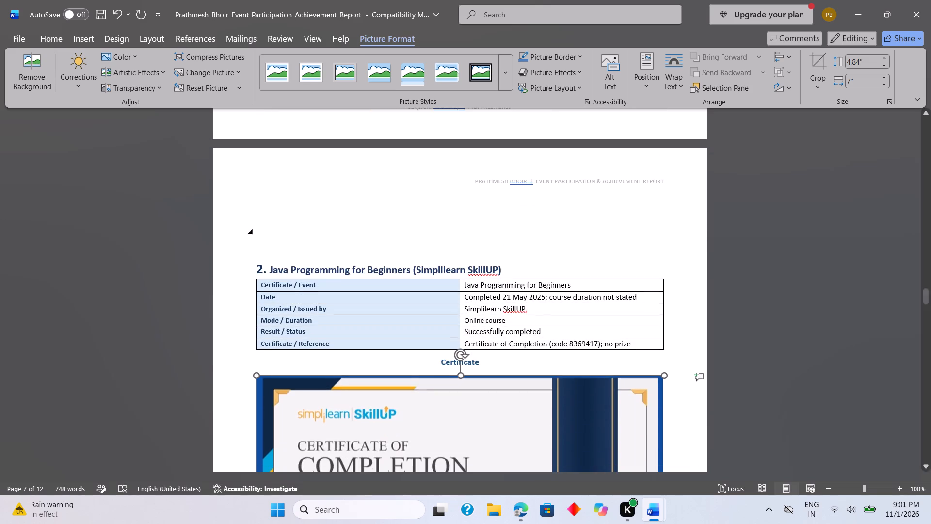
scroll(295, 230, down, 4)
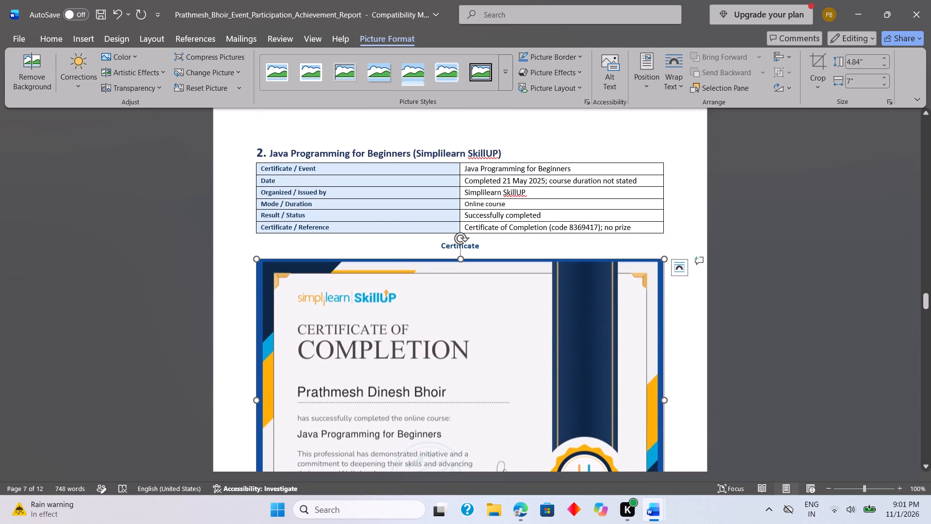
drag(248, 147, 330, 254)
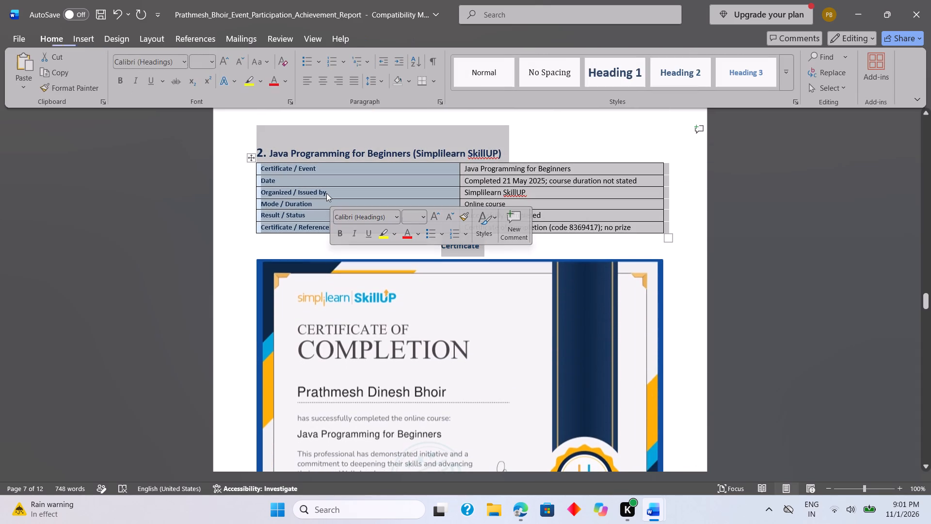
right_click(315, 184)
double_click(349, 229)
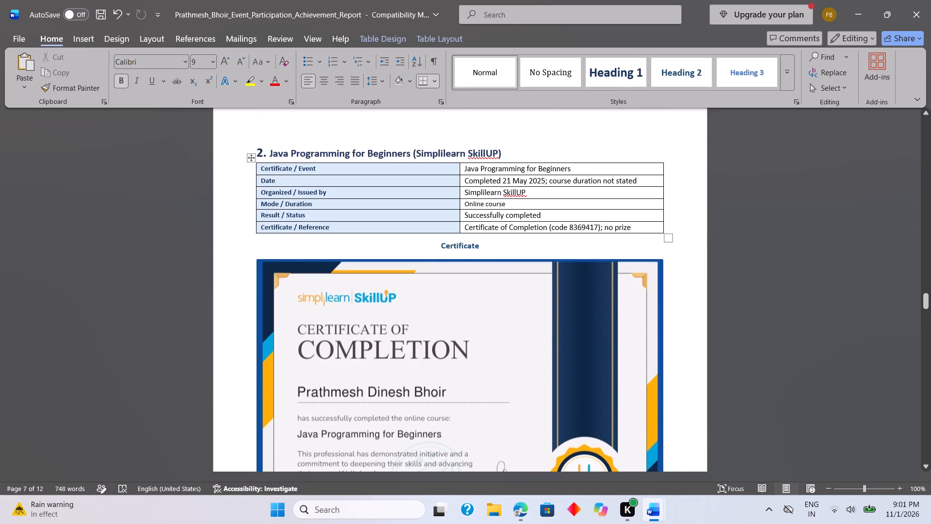
click(238, 198)
scroll(238, 199, down, 6)
scroll(252, 246, down, 3)
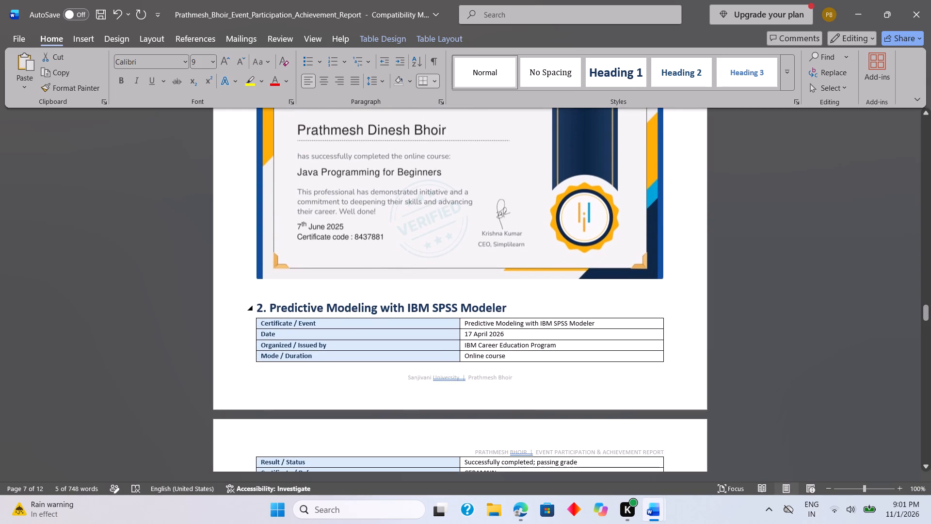
click(258, 301)
key(ctrl+v)
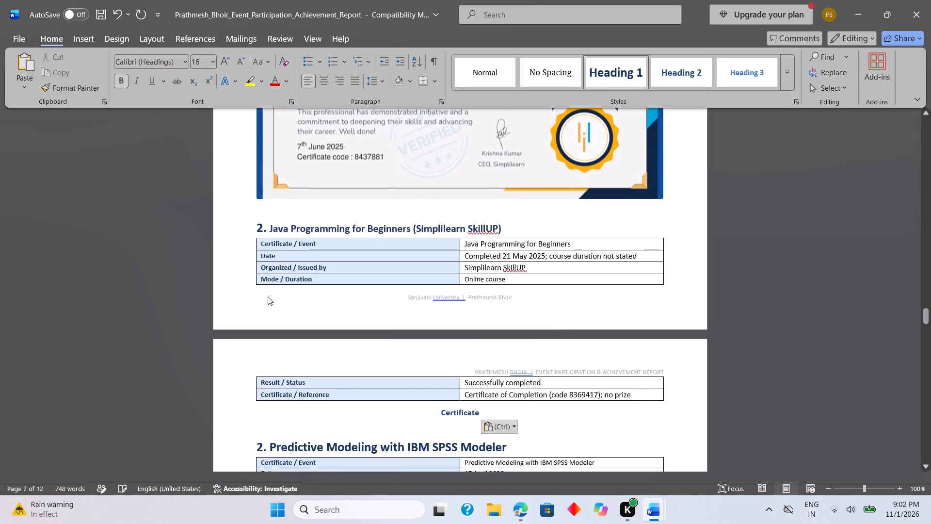
Add two blank lines above the pasted Java section's heading to move the section onto a new page.
scroll(273, 290, down, 1)
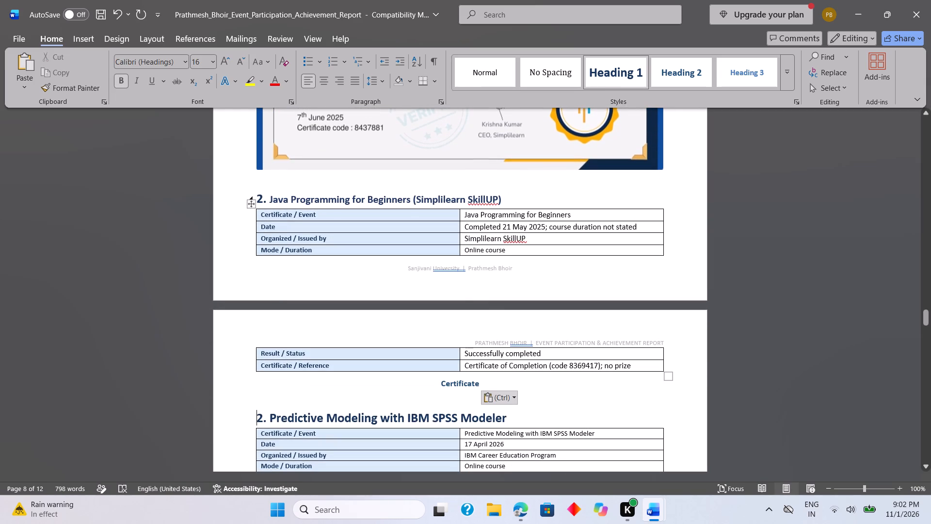
click(259, 197)
key(Return)
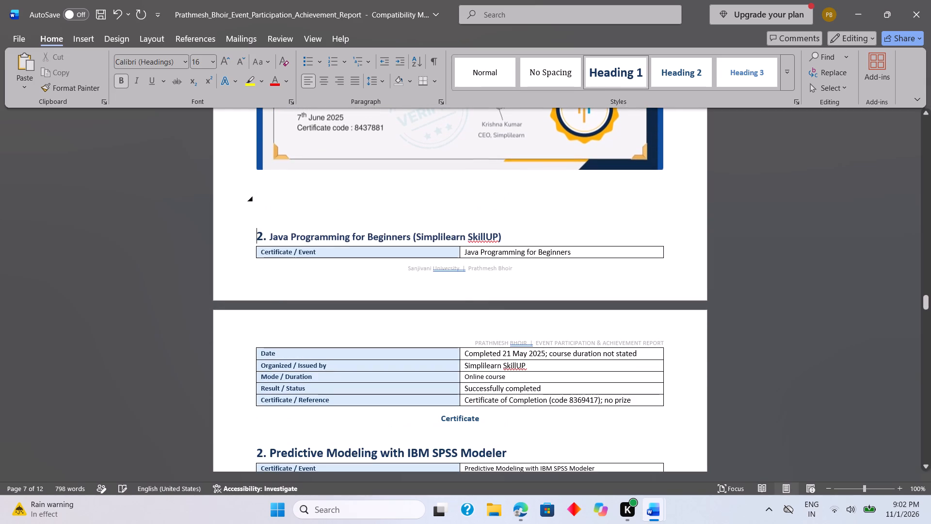
key(Return)
scroll(259, 207, down, 3)
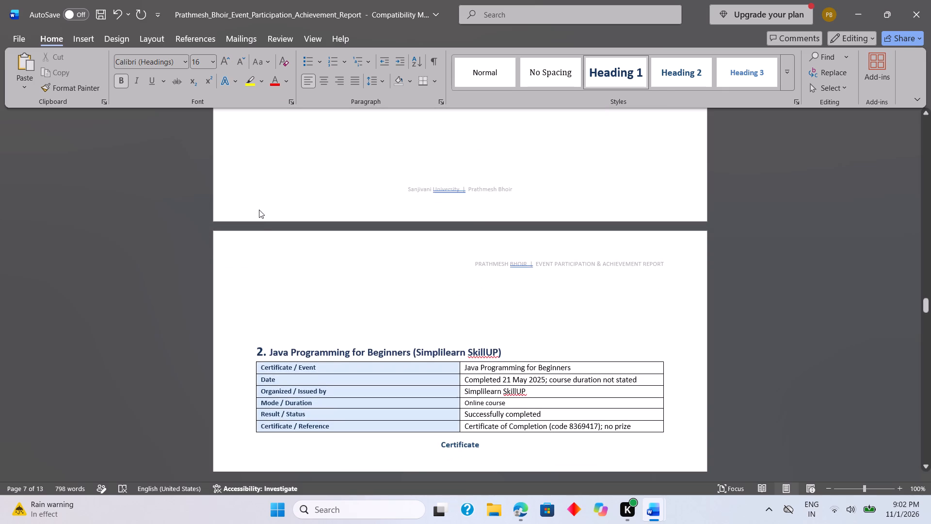
scroll(258, 211, down, 3)
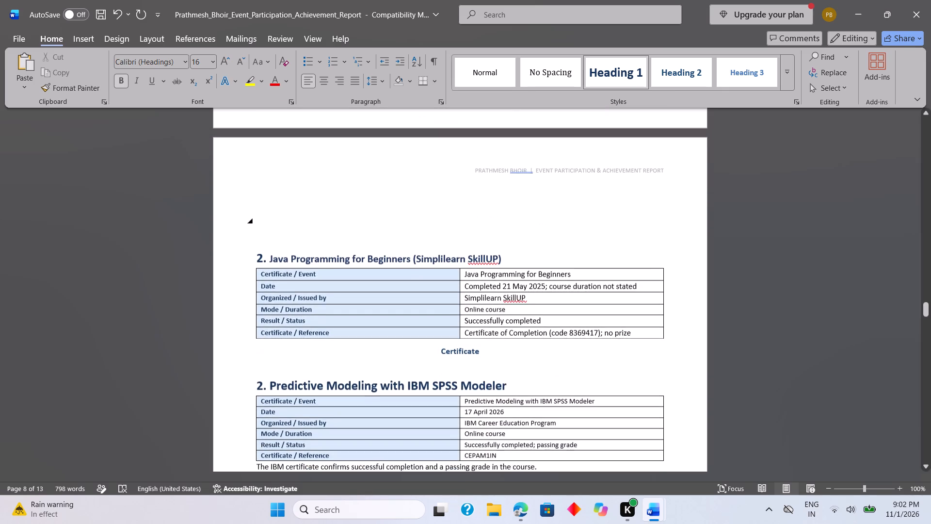
scroll(258, 211, down, 1)
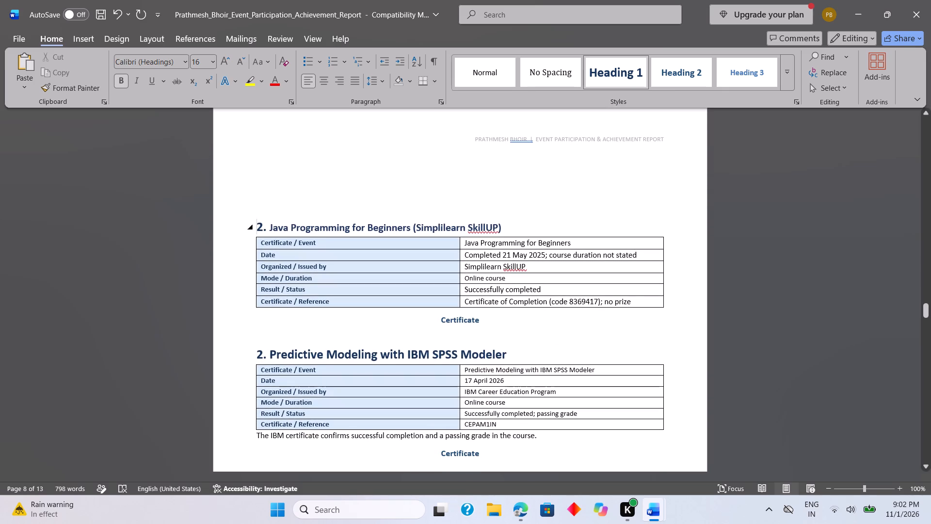
Place the report beside the reference report and examine the reference's Basics of Data Structures and Algorithms (Simplilearn SkillUP) section.
key(super+Left)
scroll(594, 241, down, 3)
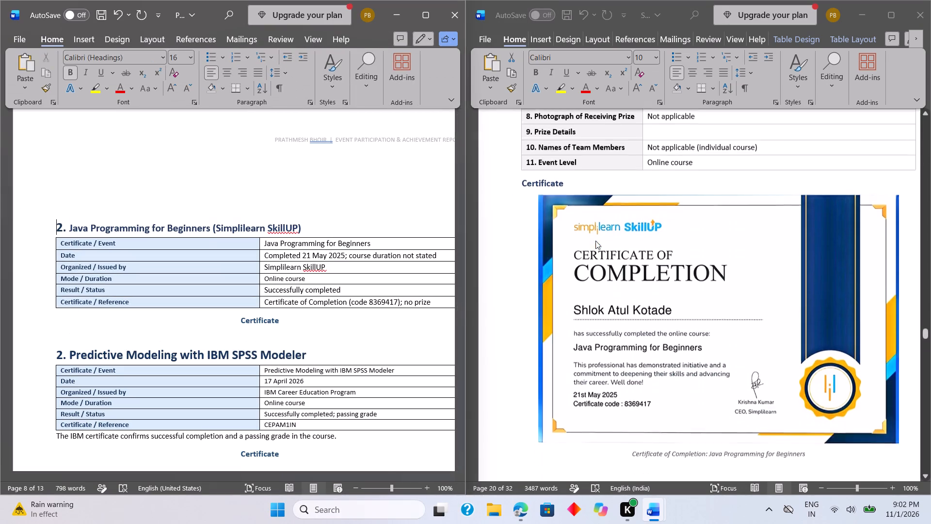
scroll(595, 241, down, 18)
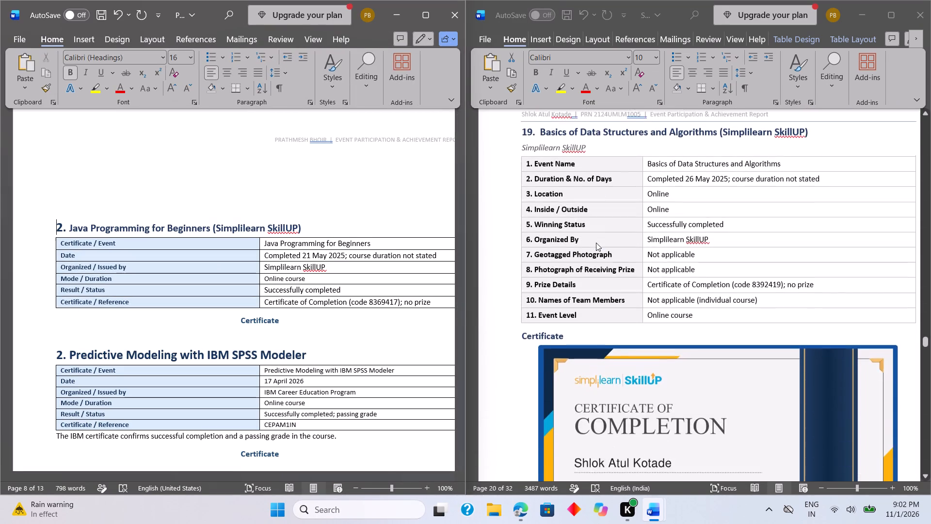
scroll(596, 243, down, 5)
scroll(596, 243, up, 2)
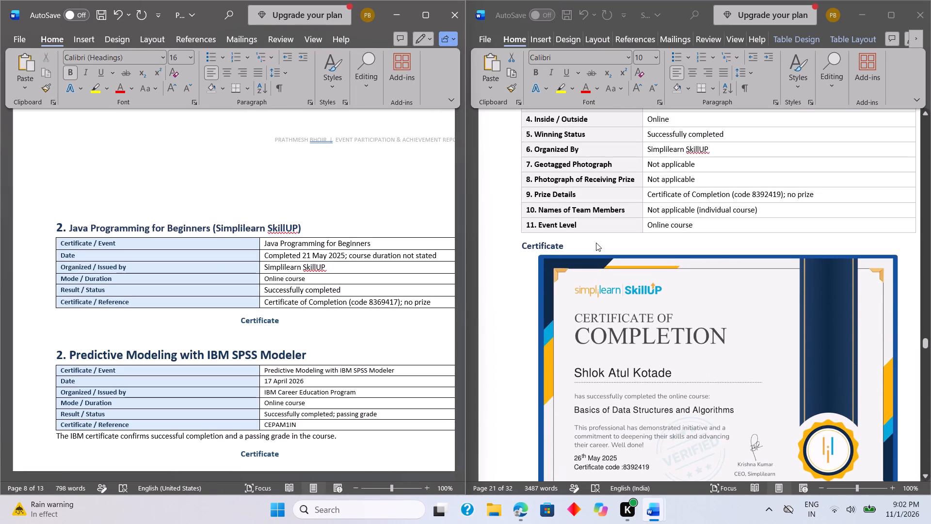
scroll(545, 279, down, 1)
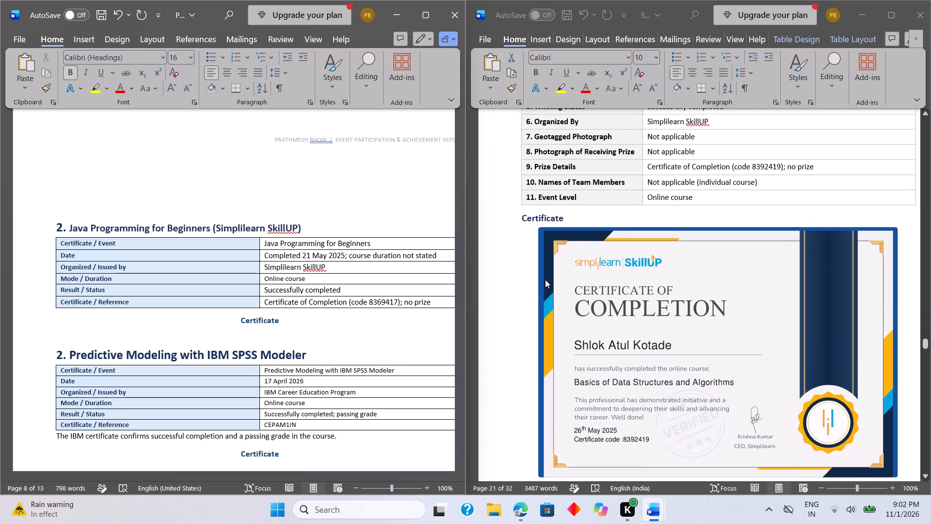
scroll(545, 279, down, 2)
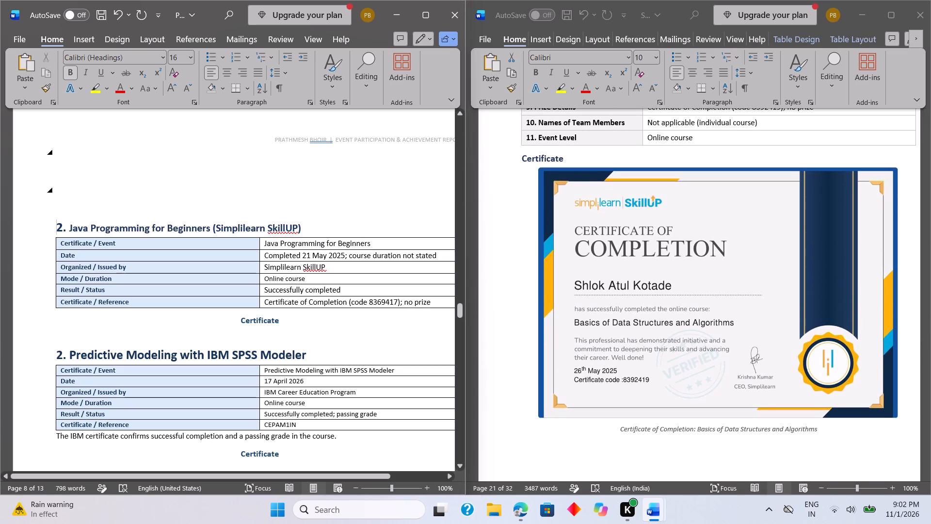
scroll(323, 165, up, 2)
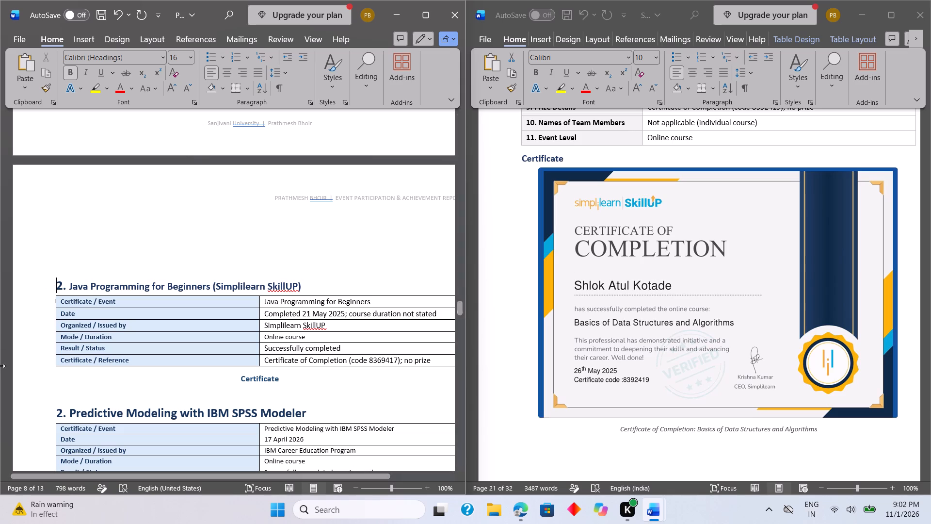
scroll(739, 202, up, 8)
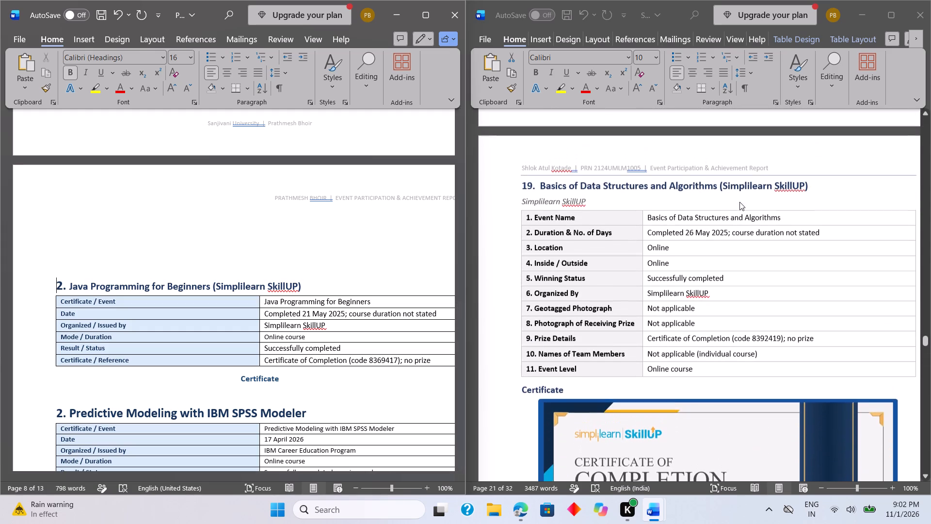
Replace the pasted Java heading text after the number 2 with "Basics of Data Structures and Algorithms (Simplilearn SkillUP)", moved from the reference report's section 19 heading.
drag(314, 286, 238, 287)
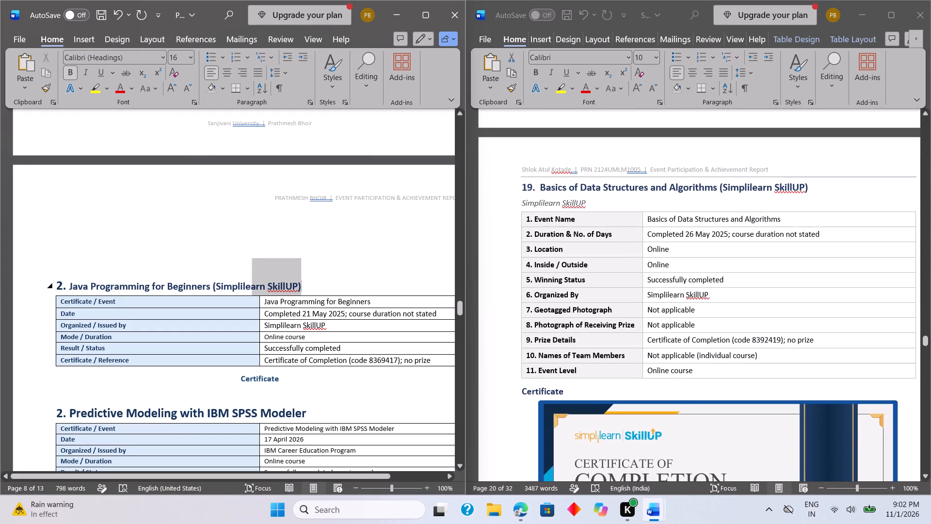
drag(238, 287, 64, 290)
key(Delete)
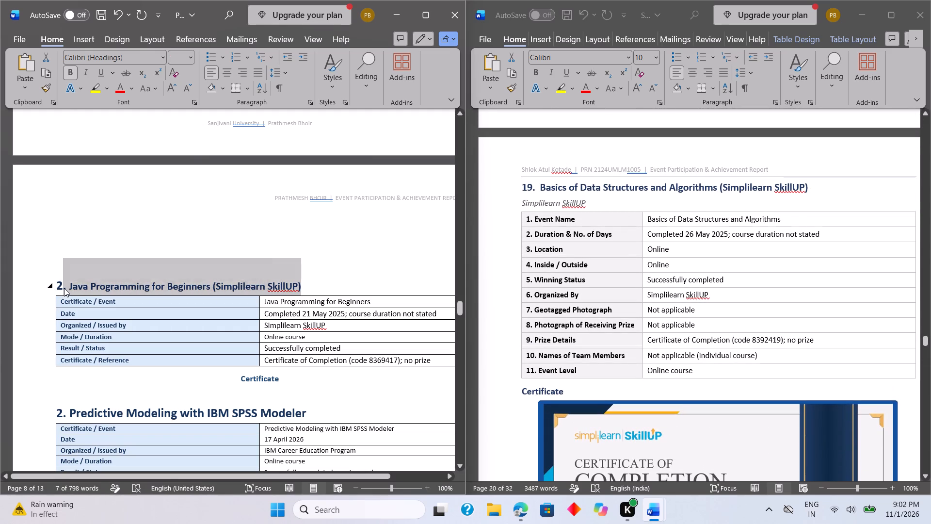
drag(816, 182, 745, 189)
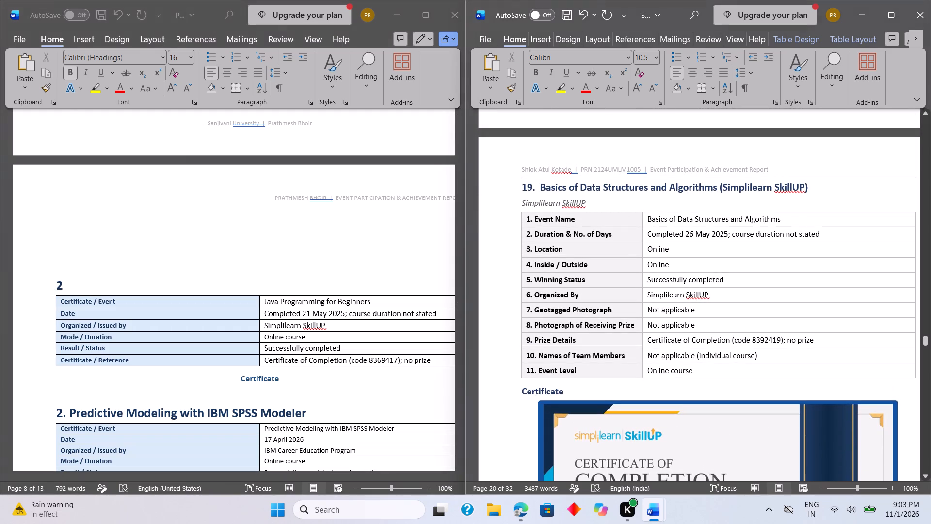
drag(745, 189, 727, 191)
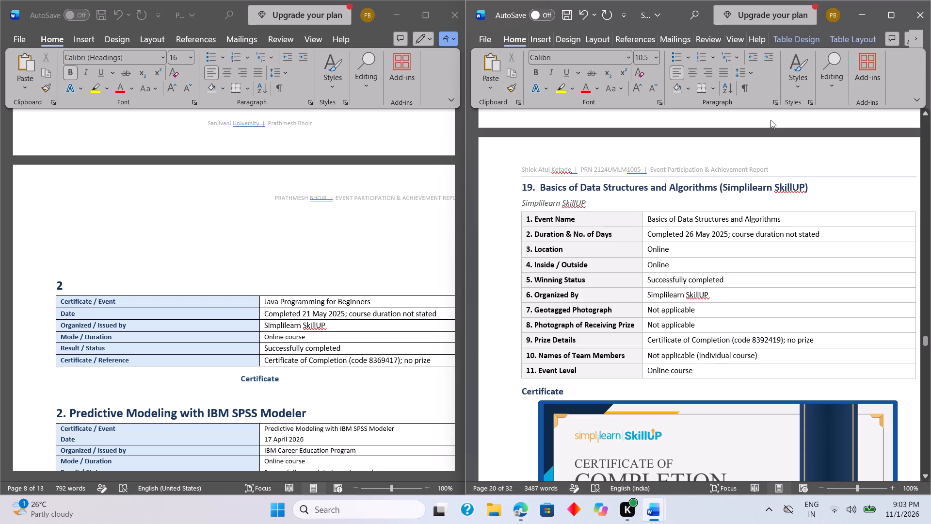
drag(831, 192, 512, 197)
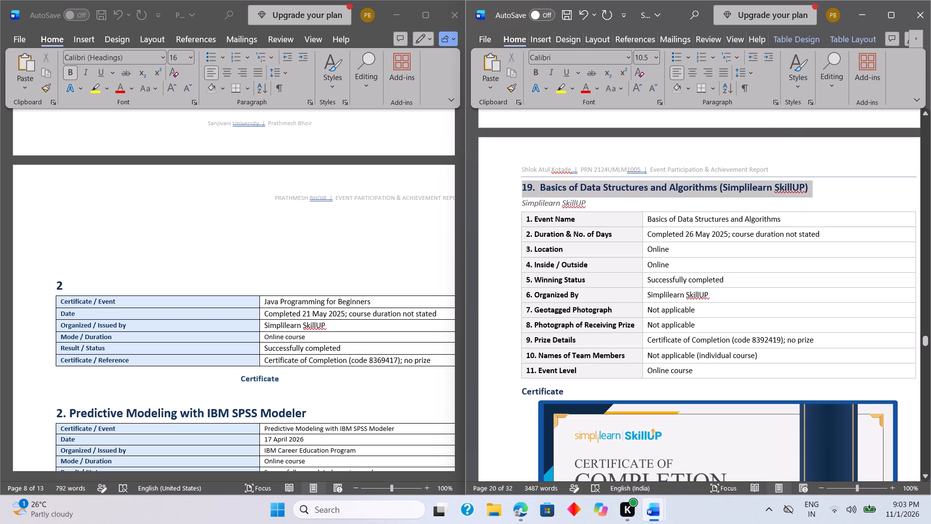
drag(512, 197, 543, 192)
drag(552, 186, 337, 243)
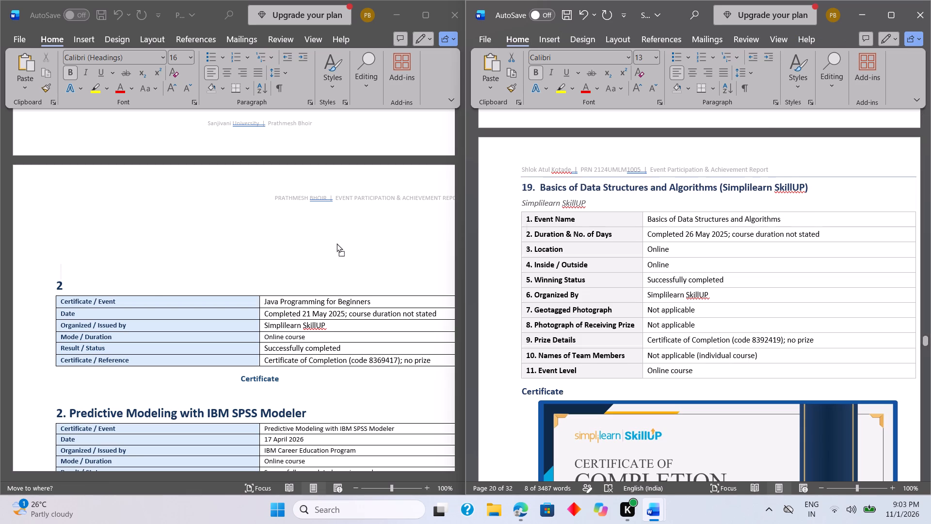
drag(337, 243, 150, 276)
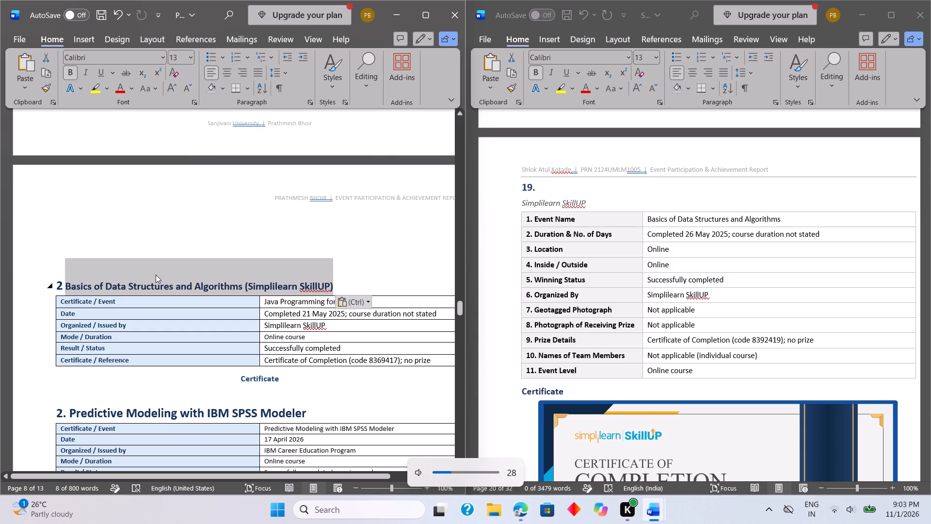
Clear all six Java course values from the value column of the table under the Basics of Data Structures and Algorithms heading.
scroll(156, 275, down, 2)
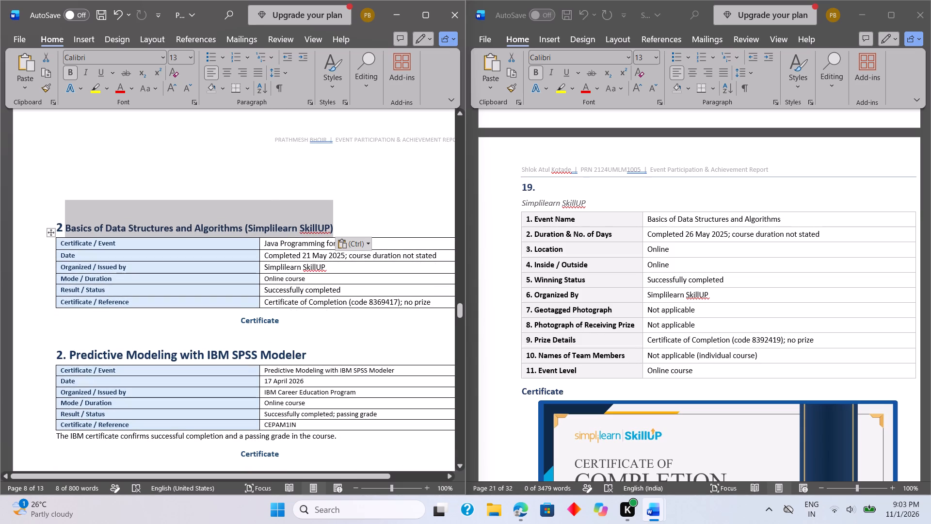
drag(265, 243, 368, 302)
key(Delete)
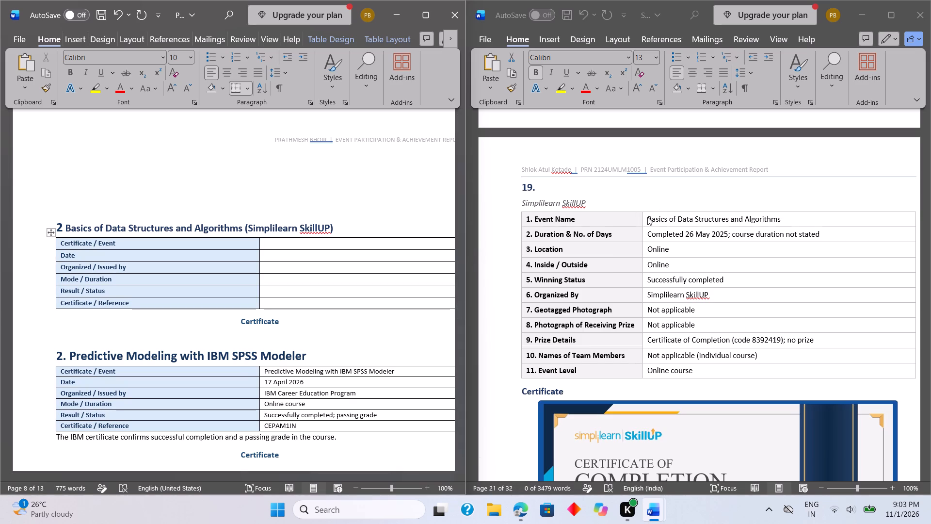
Move "Basics of Data Structures and Algorithms" and "Completed 26 May 2025; course duration not stated" from the reference table into the Certificate / Event and Date rows.
drag(647, 217, 669, 217)
drag(817, 216, 687, 211)
drag(680, 221, 348, 243)
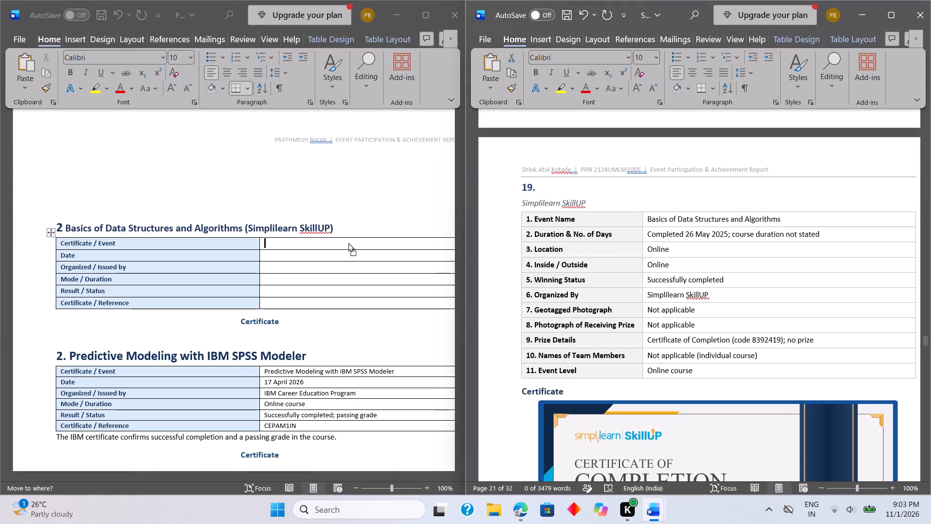
drag(348, 243, 344, 244)
click(292, 259)
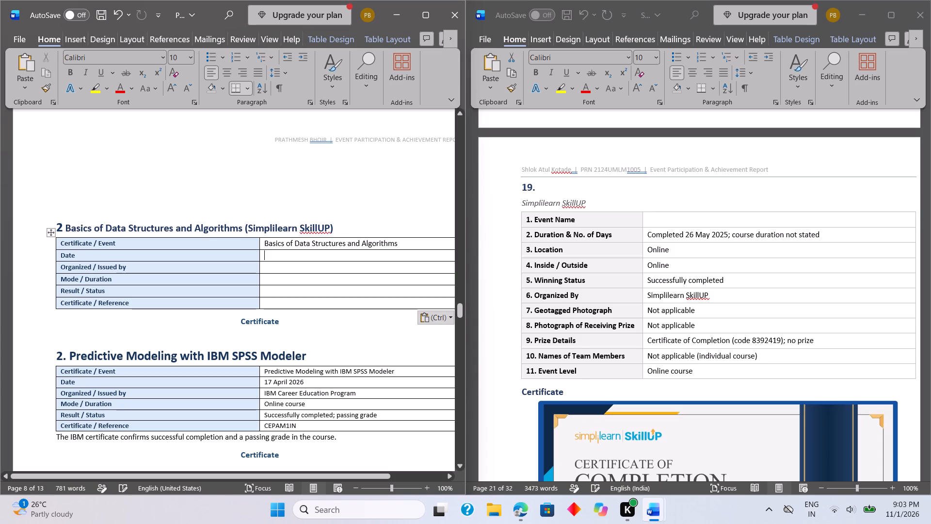
scroll(437, 289, down, 1)
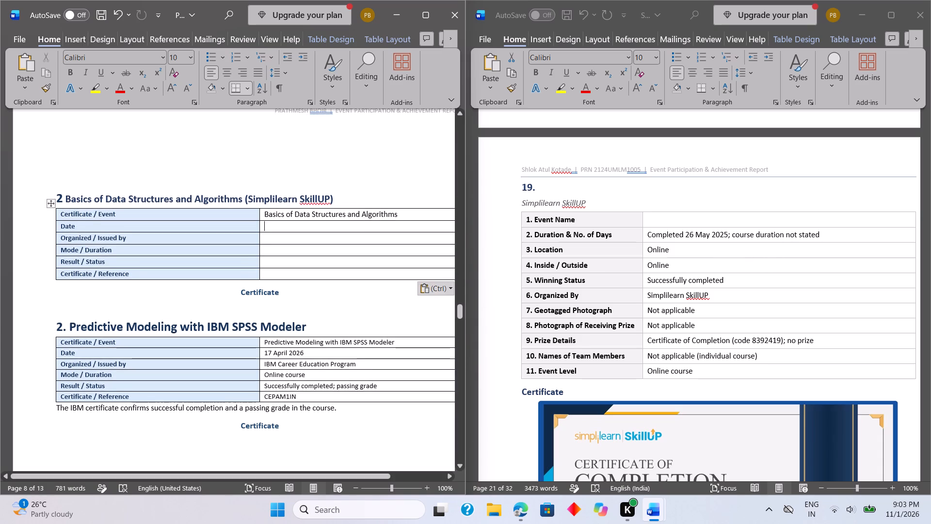
scroll(257, 256, down, 1)
drag(822, 232, 770, 238)
drag(825, 234, 688, 237)
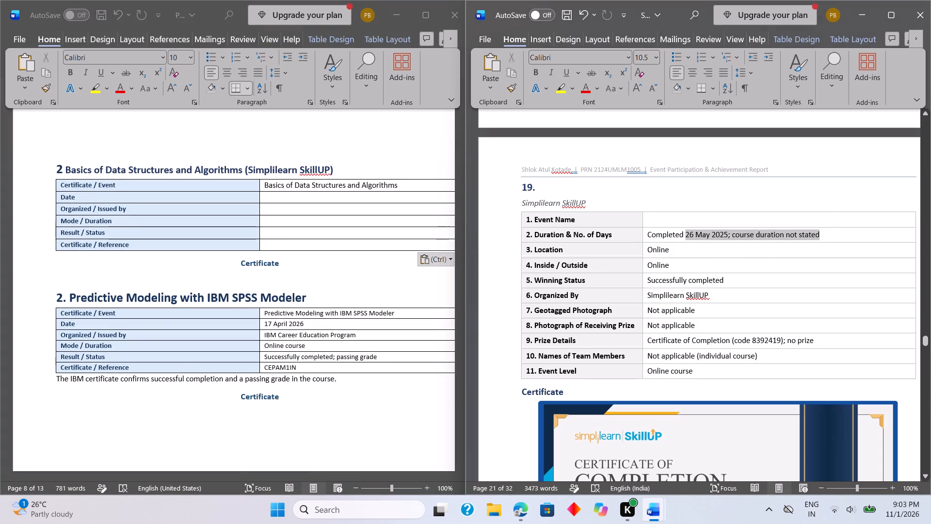
drag(688, 237, 669, 242)
drag(668, 238, 302, 214)
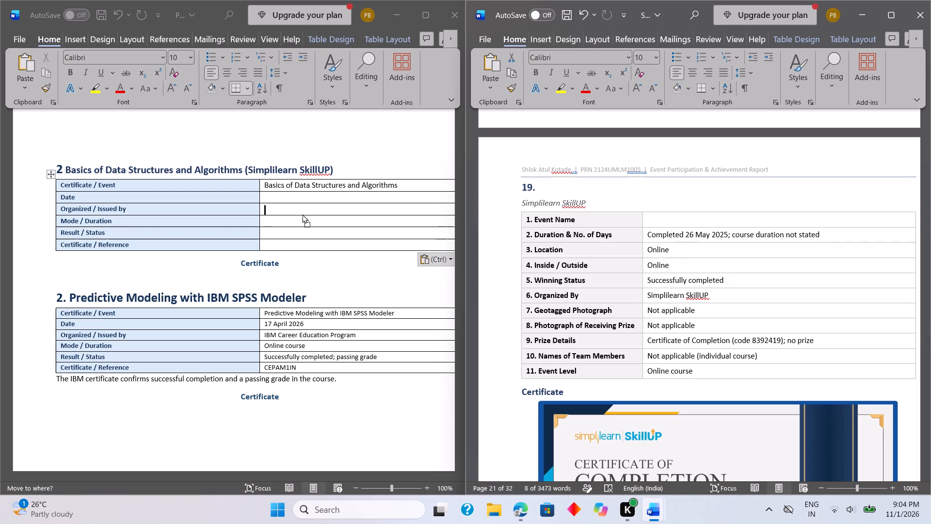
drag(302, 214, 311, 197)
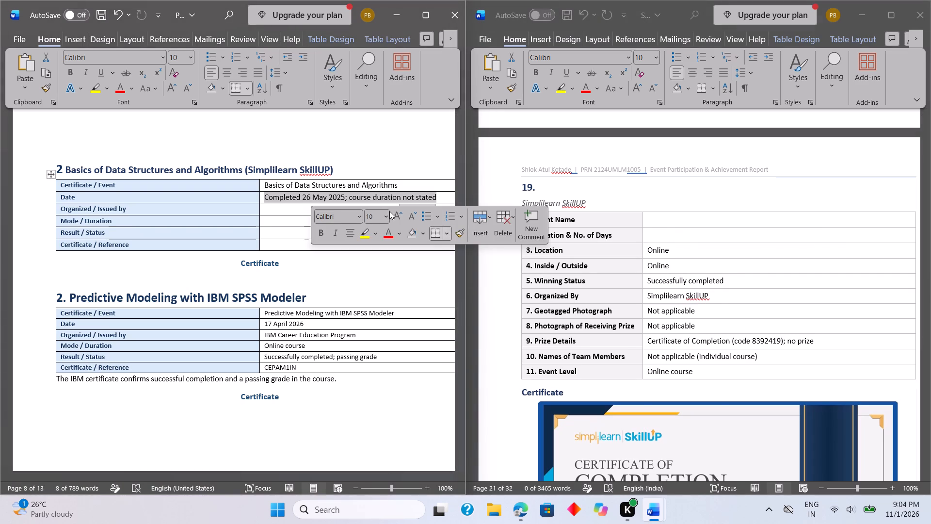
double_click(378, 146)
Fill the Organized / Issued by and Mode / Duration rows with the two "Online" values moved from the reference table's Location and Inside / Outside rows.
click(354, 209)
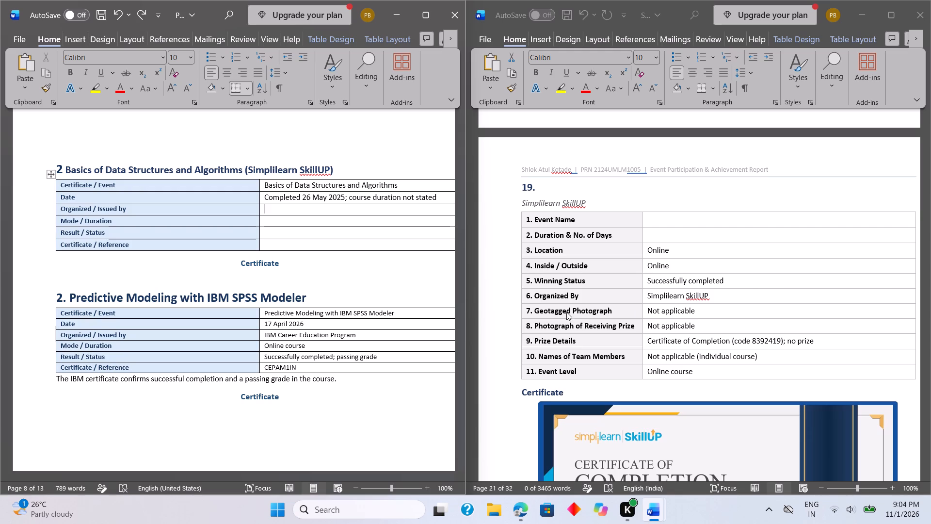
scroll(573, 263, down, 1)
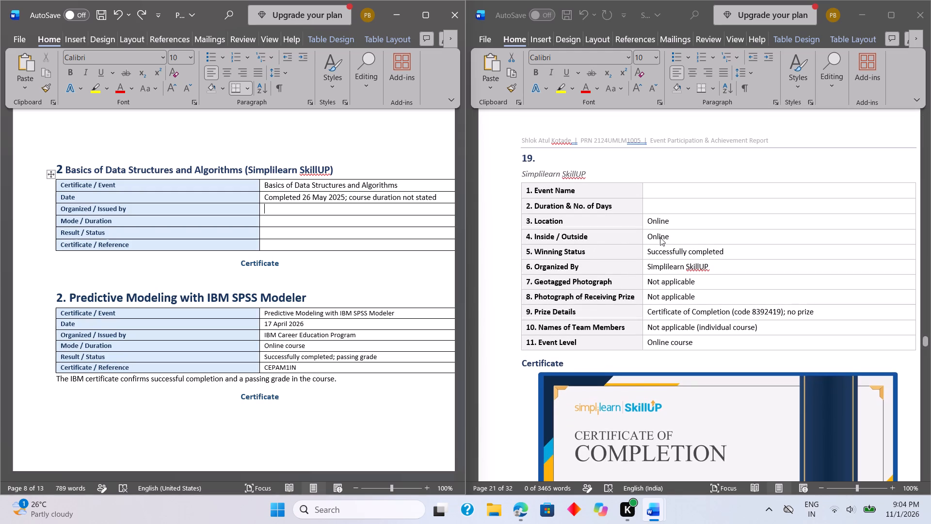
drag(673, 219, 662, 221)
drag(669, 221, 651, 224)
drag(651, 224, 388, 208)
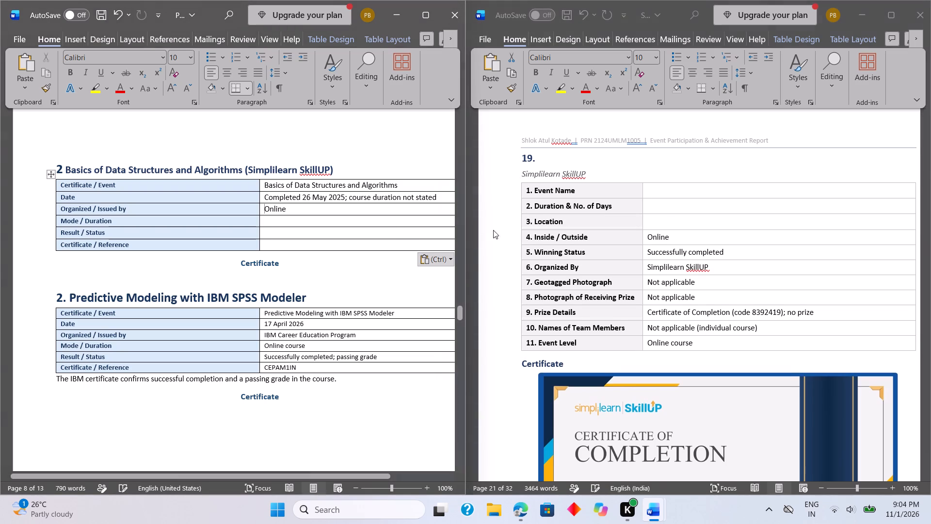
click(676, 234)
drag(676, 234, 654, 237)
drag(654, 237, 297, 222)
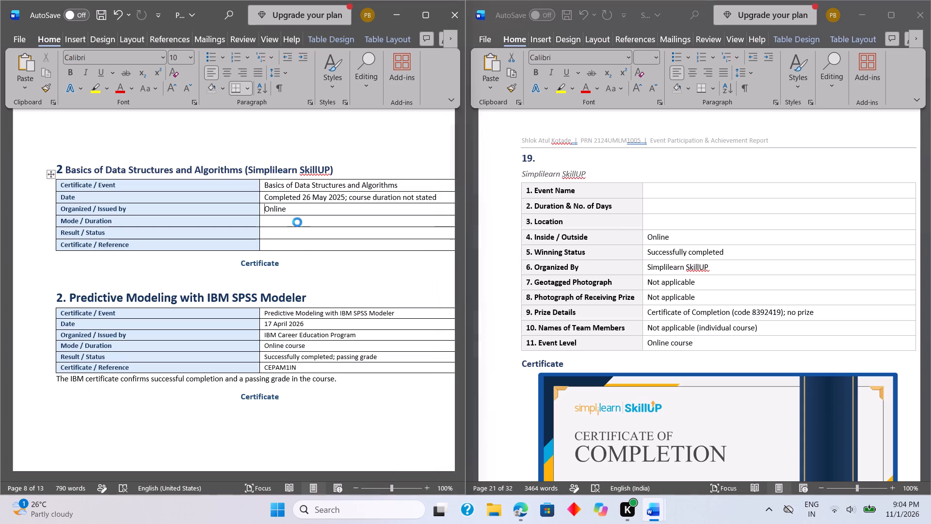
drag(291, 233, 269, 237)
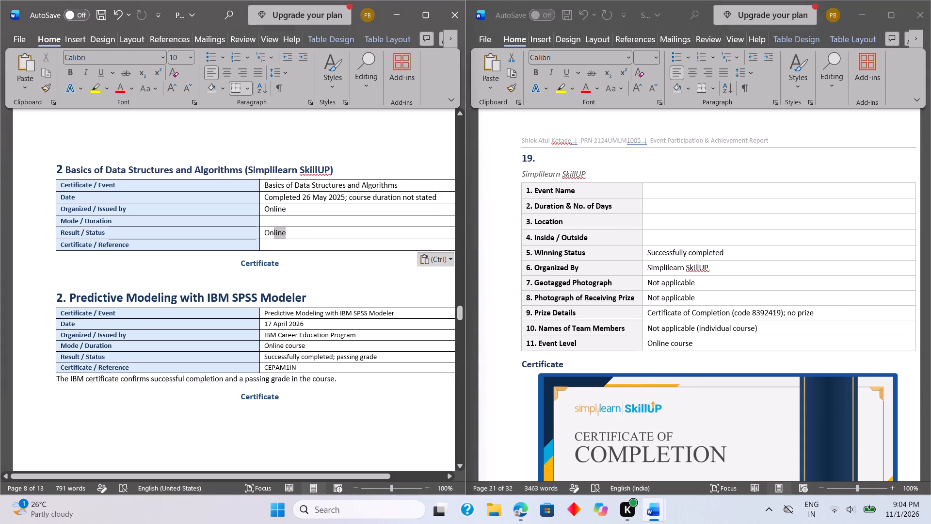
drag(269, 237, 266, 236)
click(270, 227)
drag(270, 230, 271, 222)
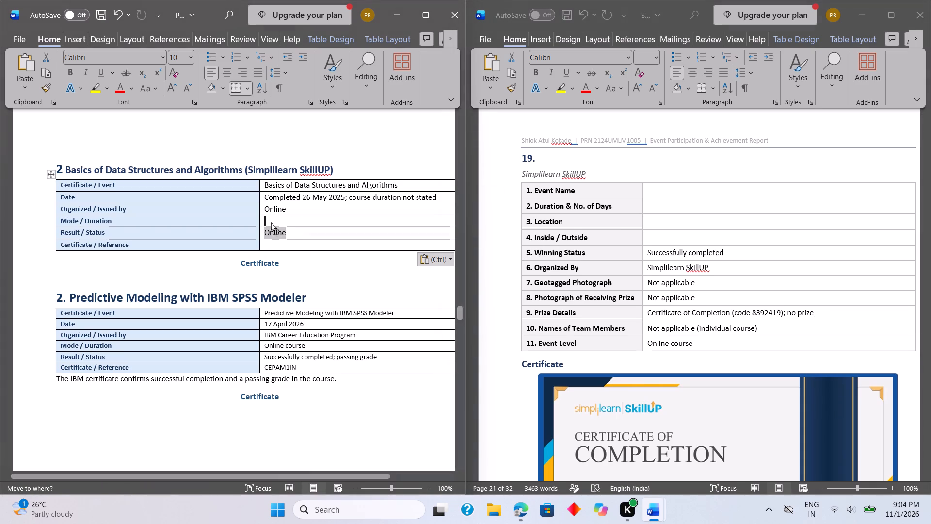
drag(271, 222, 272, 220)
Move "Successfully completed" into the Result / Status row and the reference's Prize Details text into the Certificate / Reference row.
click(266, 232)
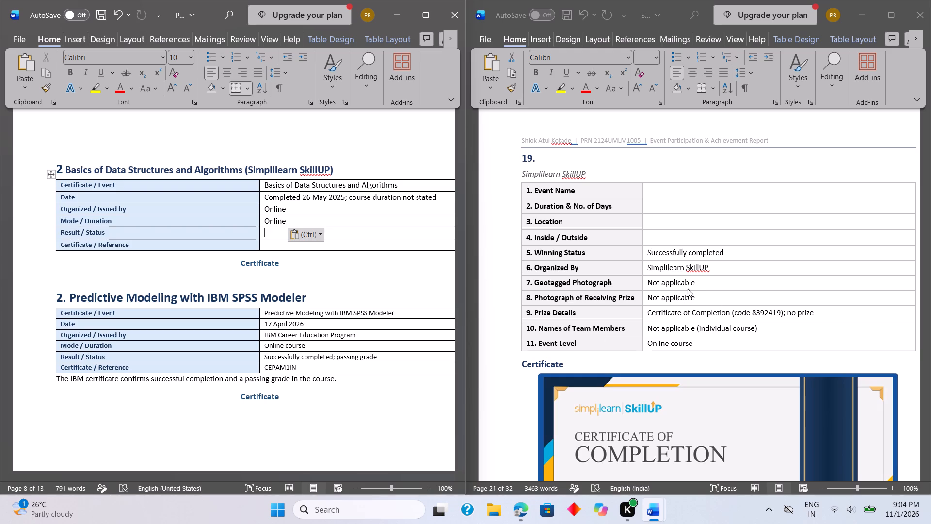
click(735, 248)
drag(734, 250, 658, 243)
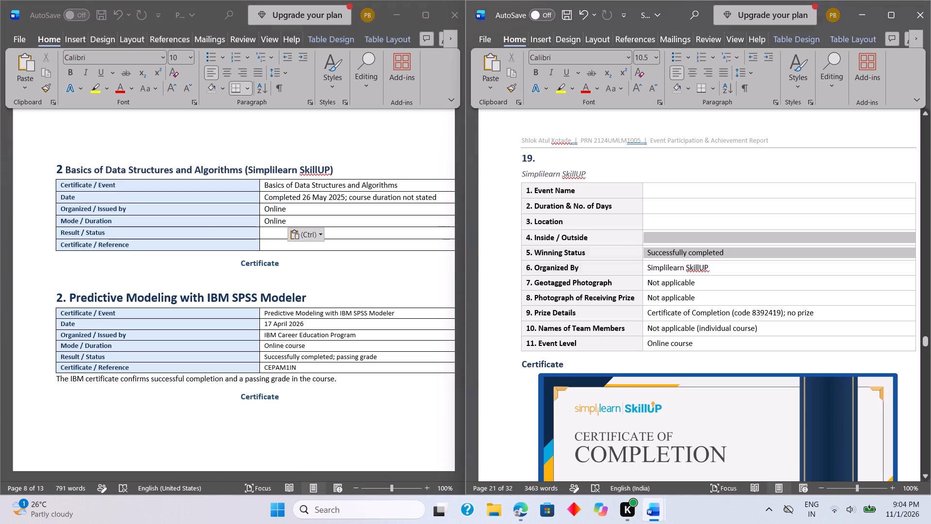
drag(658, 243, 664, 250)
drag(664, 250, 288, 227)
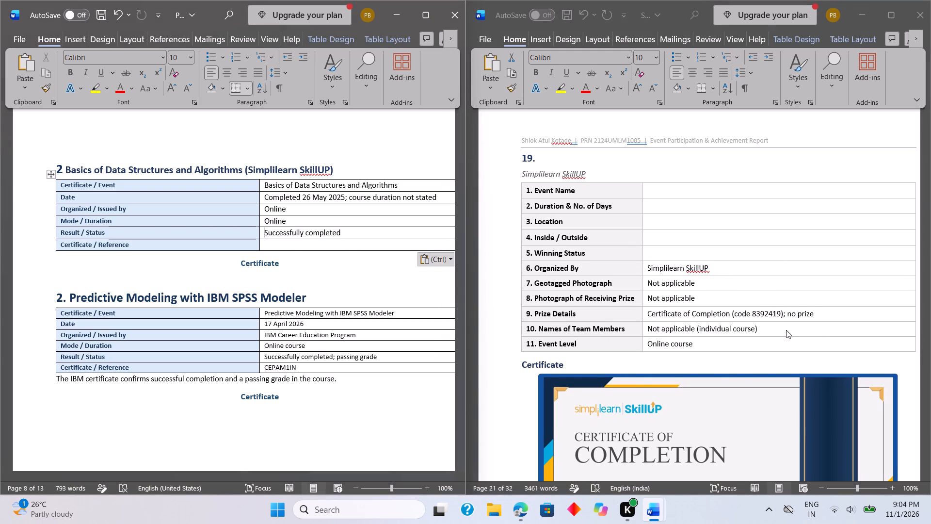
click(828, 314)
drag(828, 314, 823, 315)
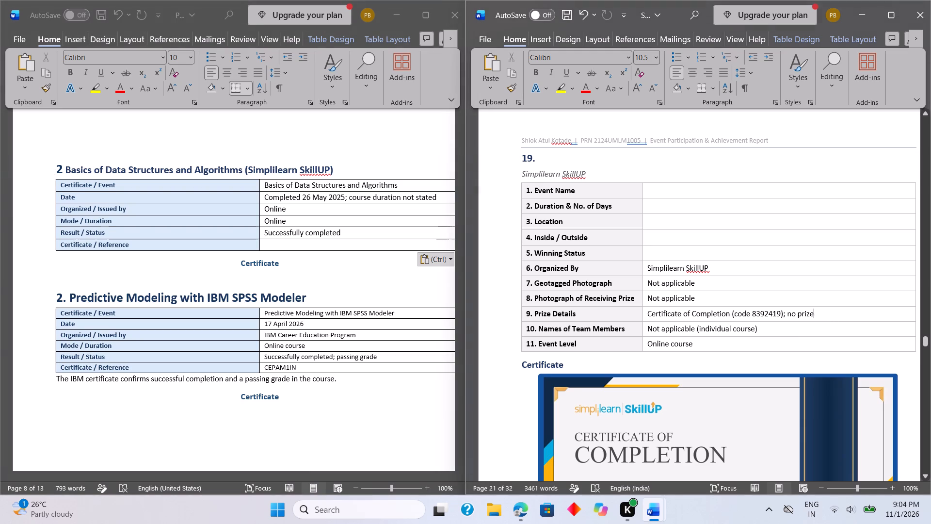
drag(823, 315, 669, 312)
drag(669, 312, 362, 254)
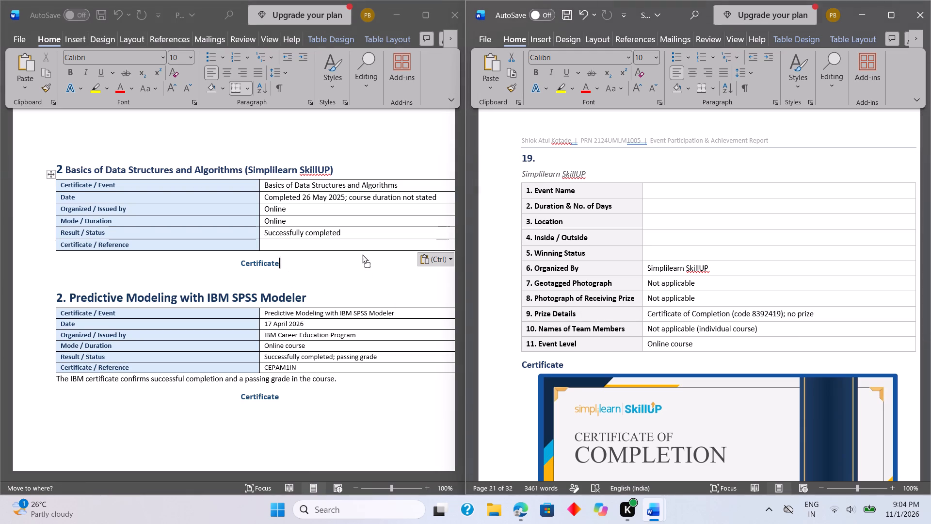
drag(362, 254, 363, 241)
Maximize the report and insert the Downloads picture "WhatsApp Image 2026-11-01 at 6.39.13 PM (1)" on a new line below the Data Structures section's Certificate caption.
click(283, 267)
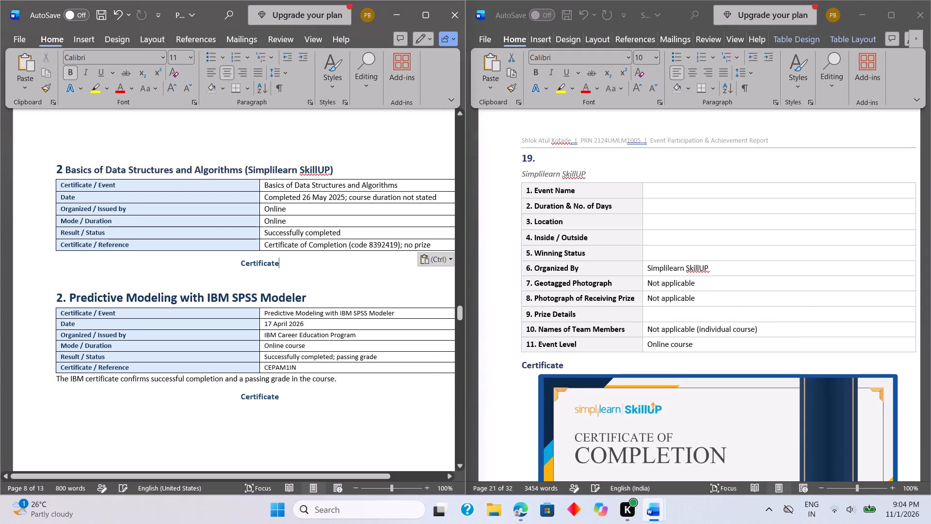
key(Return)
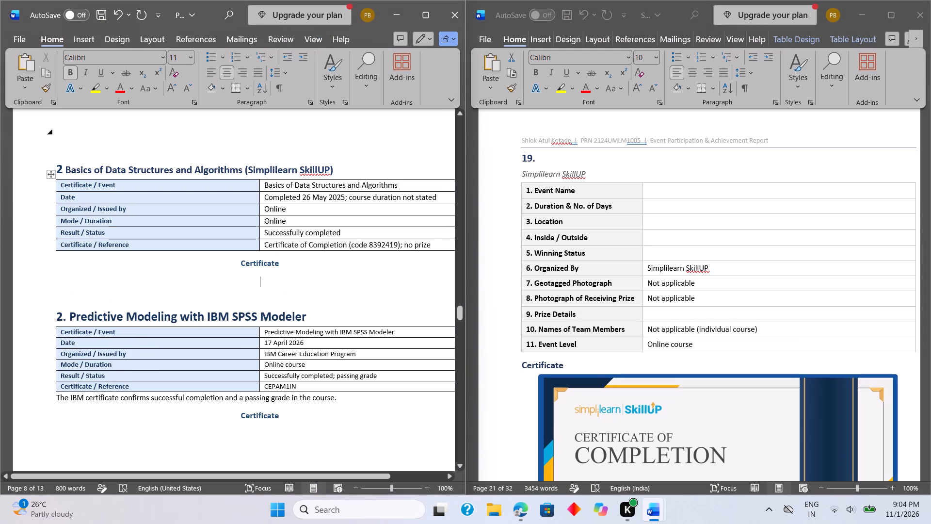
double_click(422, 7)
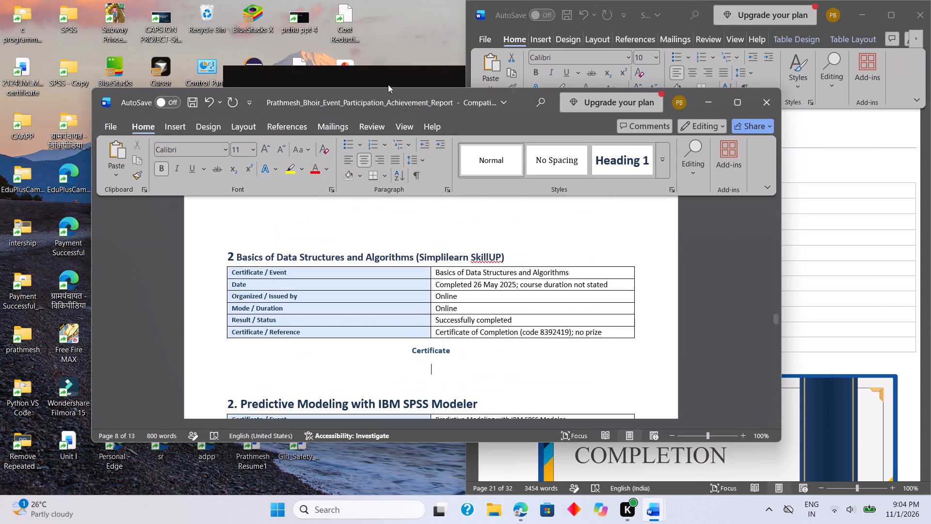
click(749, 93)
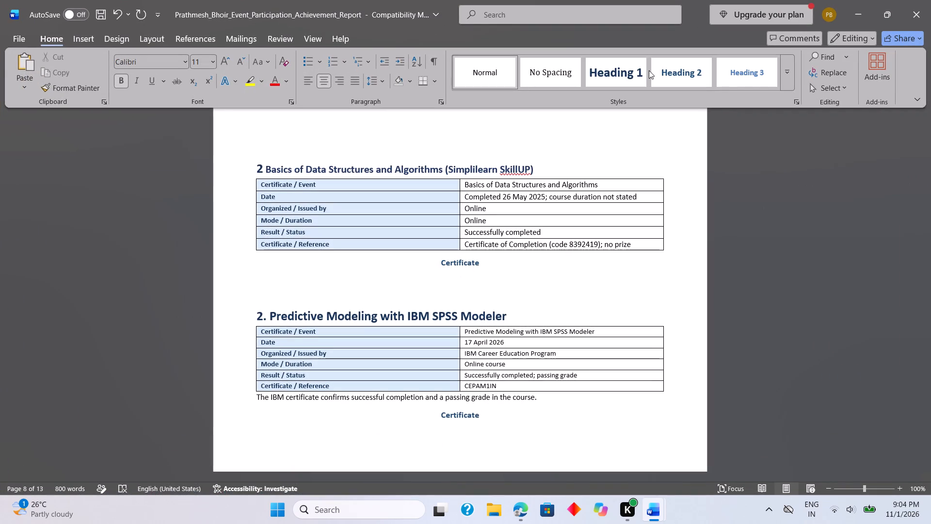
click(91, 42)
click(129, 81)
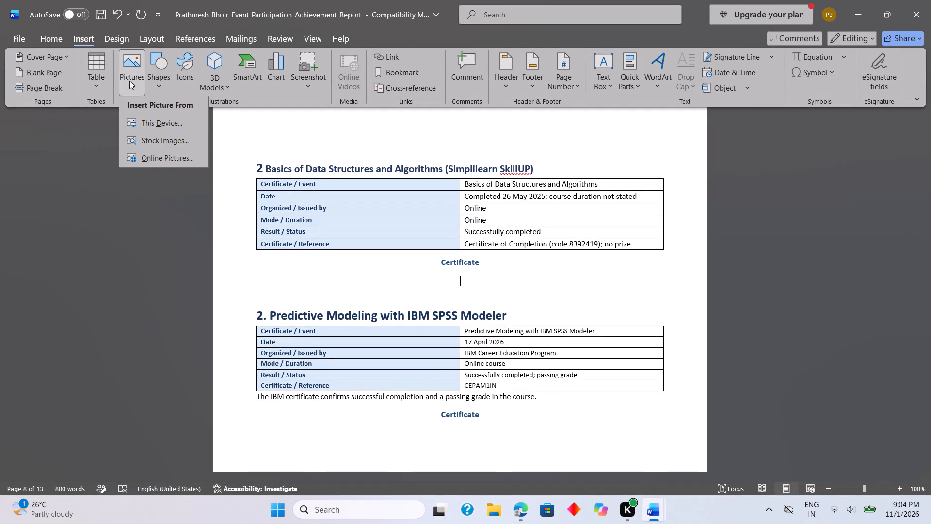
click(161, 127)
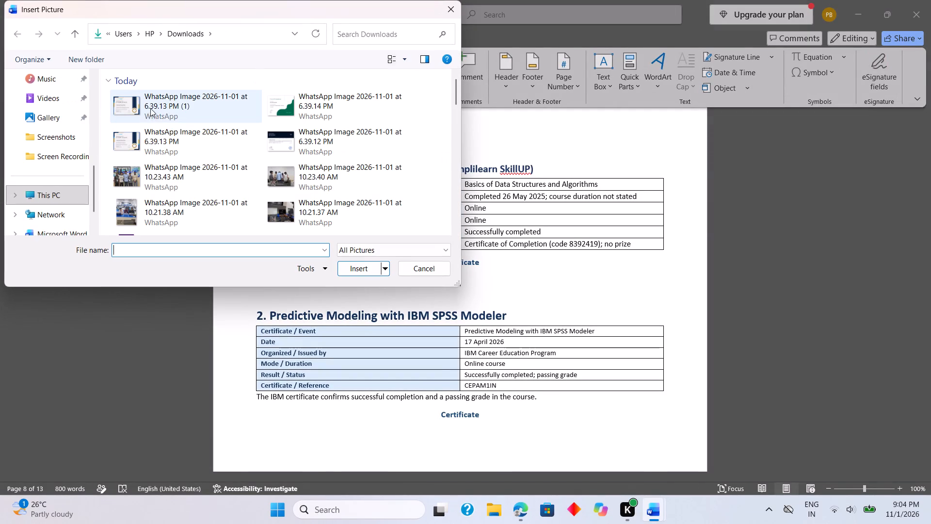
click(163, 119)
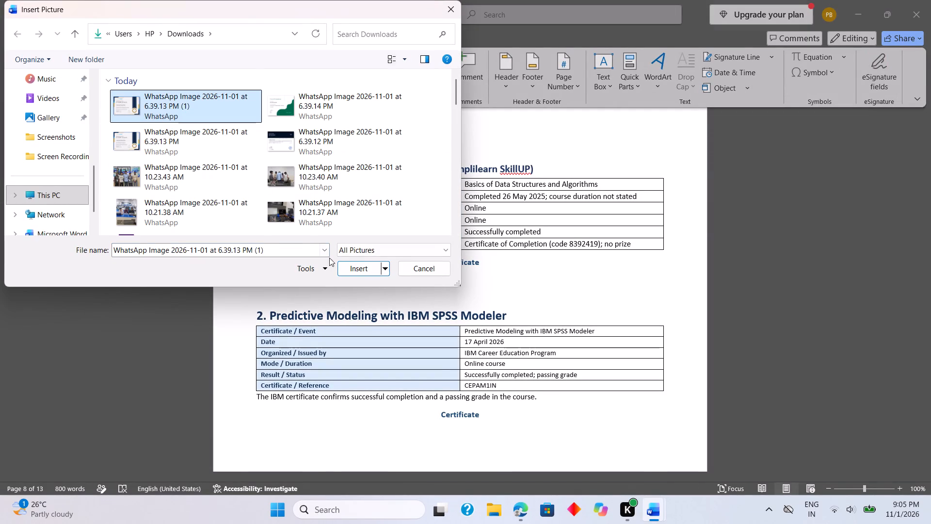
click(354, 266)
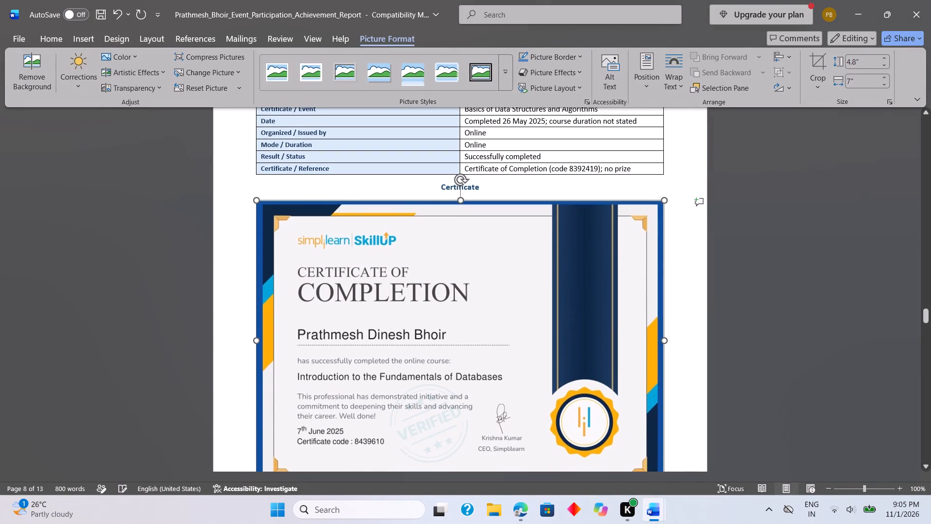
scroll(354, 266, down, 1)
scroll(354, 266, up, 1)
Correct the certificate code in the Data Structures section's Certificate / Reference row to the code shown on the inserted certificate picture.
click(596, 168)
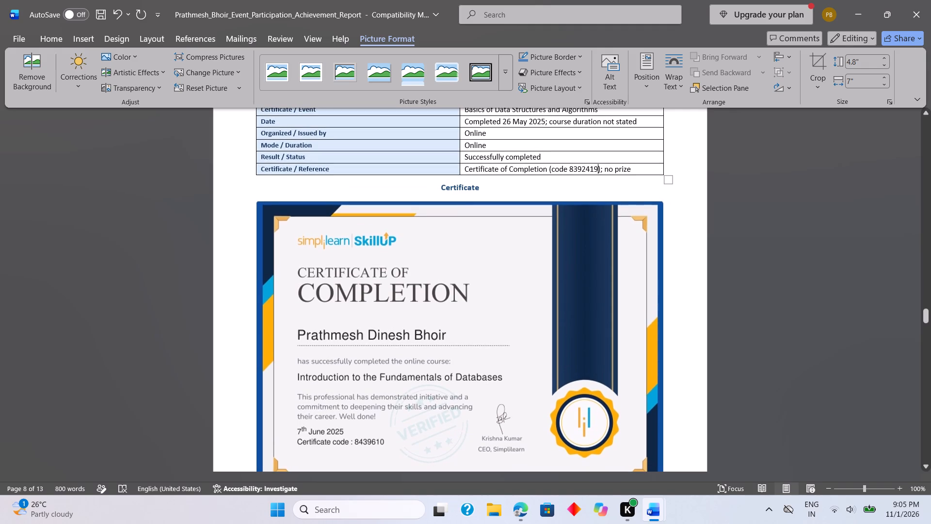
key(BackSpace)
key(BackSpace)
key(BackSpace)
key(BackSpace)
key(BackSpace)
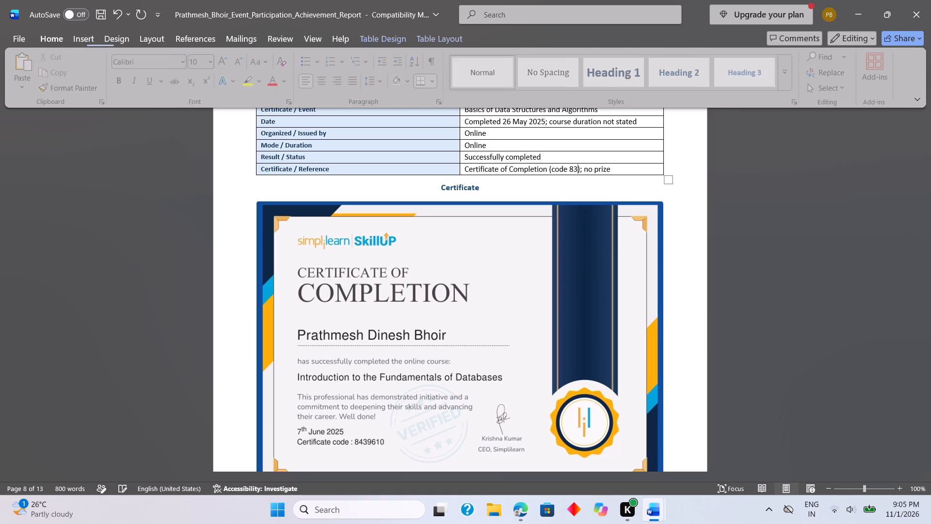
key(BackSpace)
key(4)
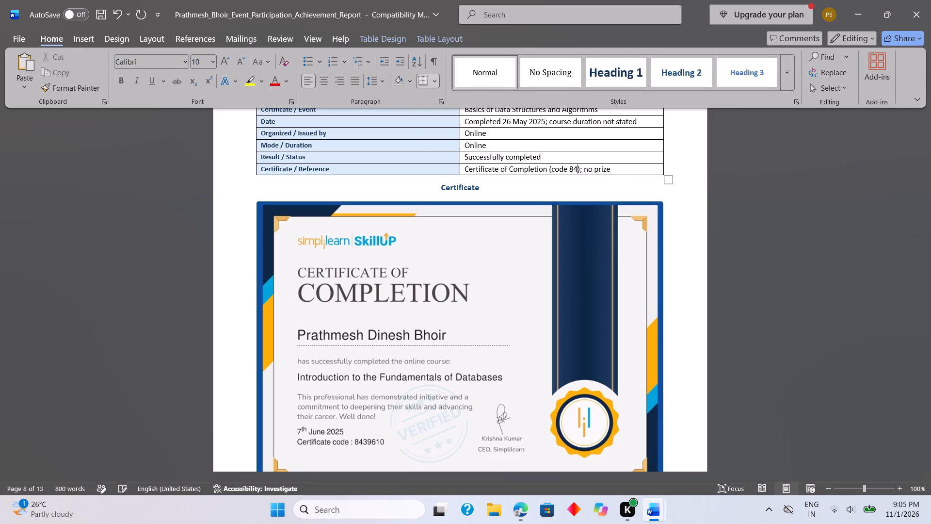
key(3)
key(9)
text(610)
Replace the day and month in the Data Structures section's Date row with "7th june".
scroll(632, 180, up, 1)
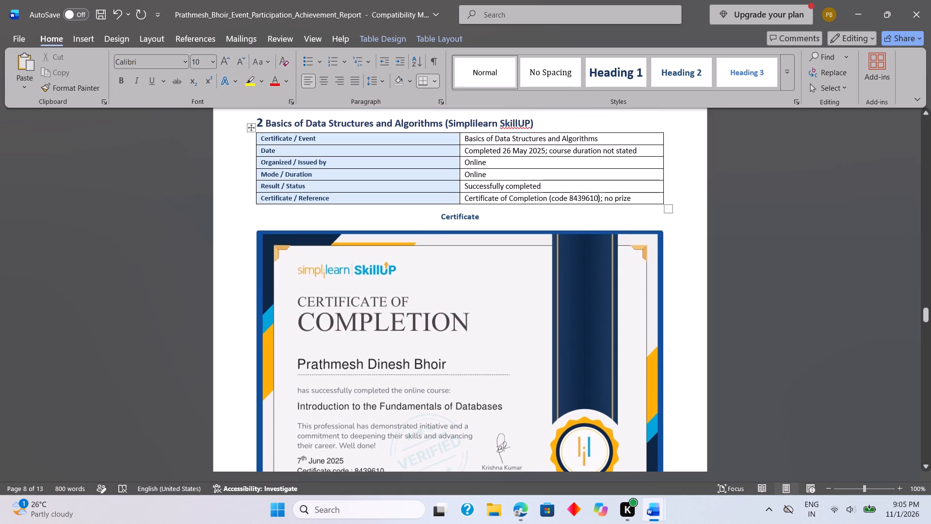
scroll(405, 278, down, 3)
scroll(405, 279, up, 3)
scroll(546, 234, up, 2)
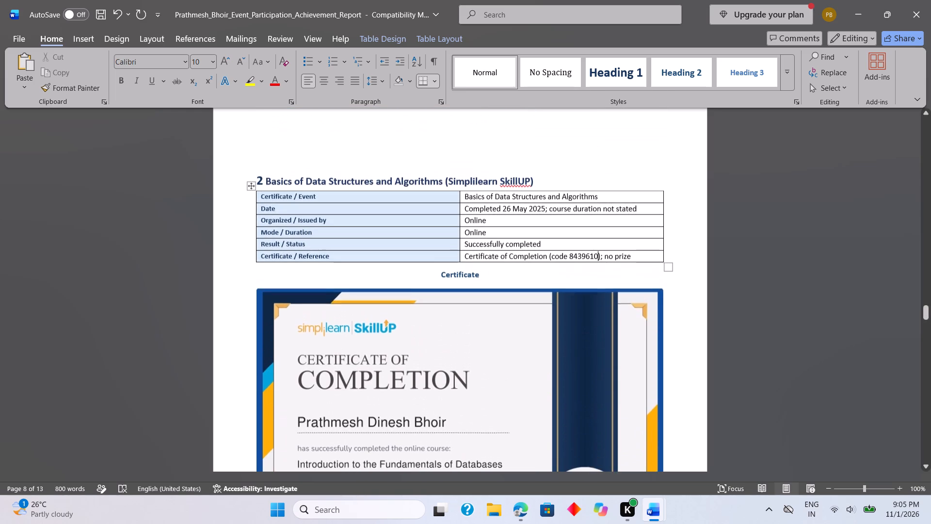
click(528, 210)
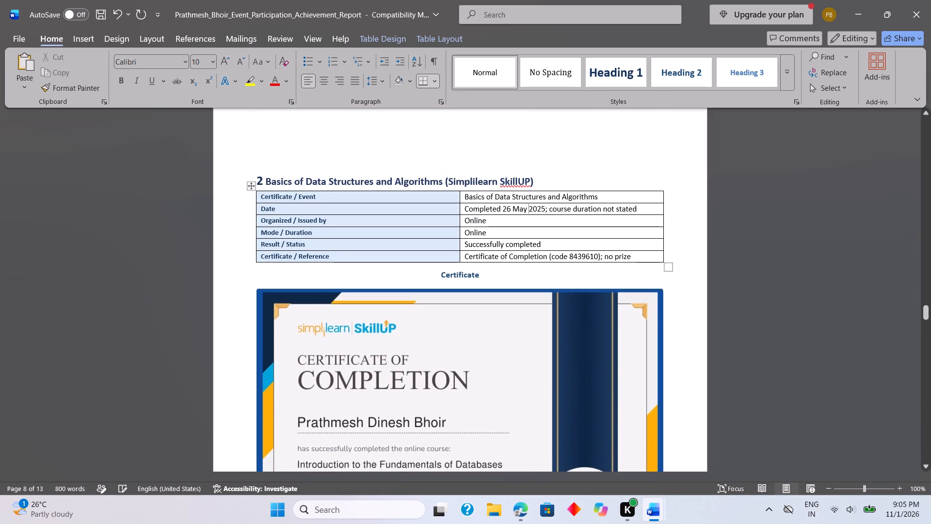
key(BackSpace)
key(BackSpace)
key(BackSpace)
key(BackSpace)
key(BackSpace)
key(BackSpace)
key(BackSpace)
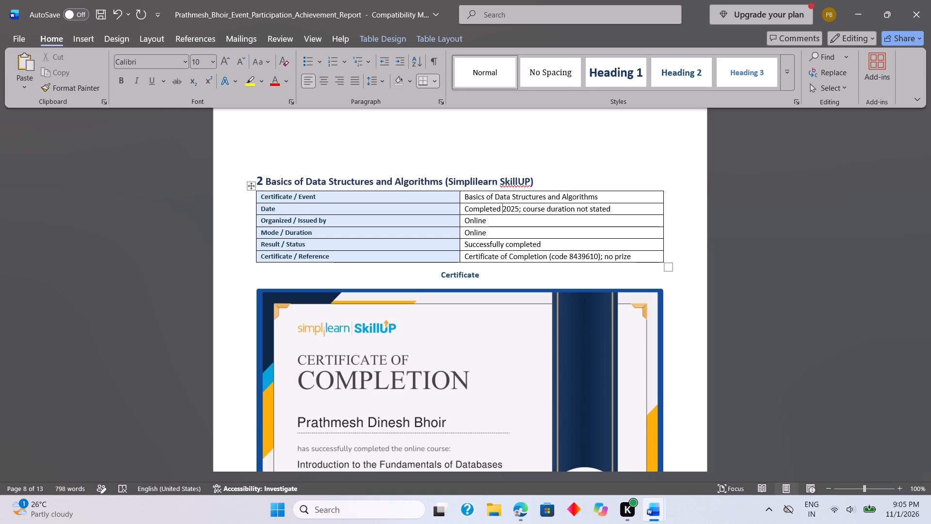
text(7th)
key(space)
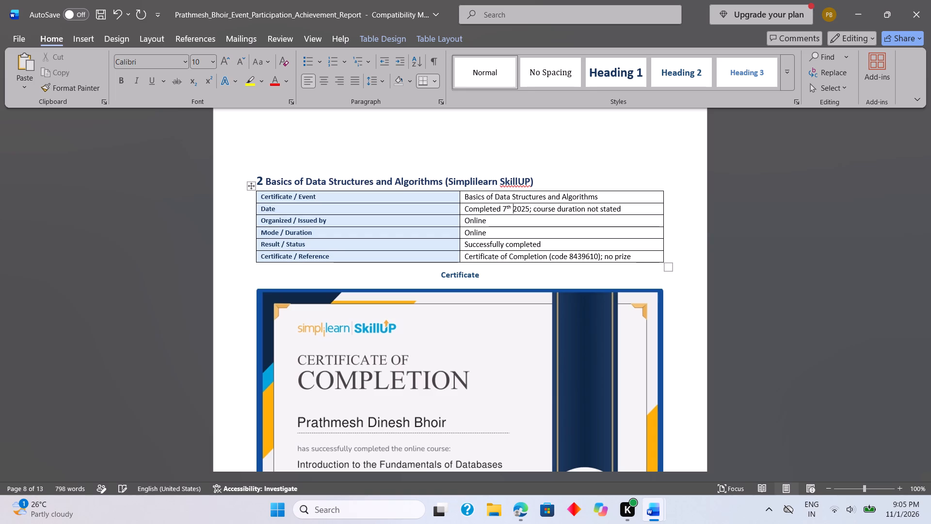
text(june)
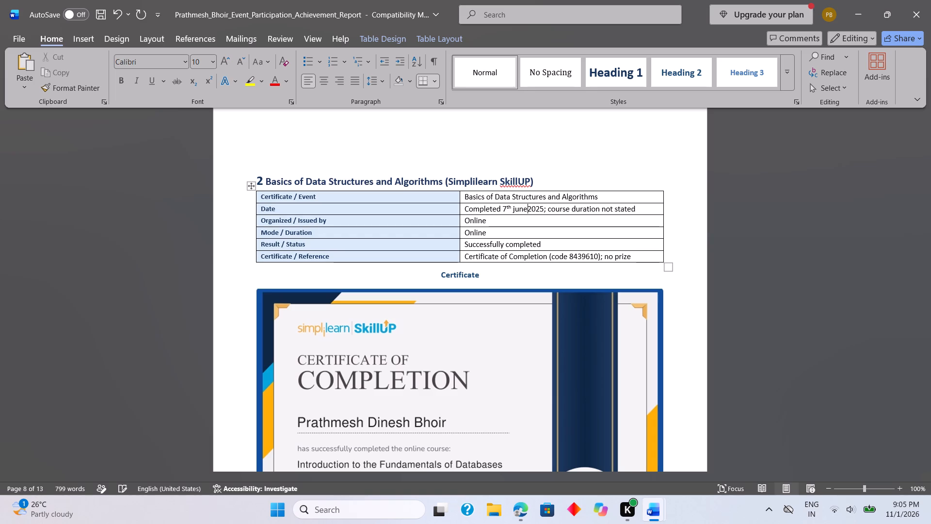
Switch to Edge, browse YouTube's suggested videos, play Unique P Sound's "Aamhala Takkar Deyala" sound check, and return to the Word report.
click(515, 508)
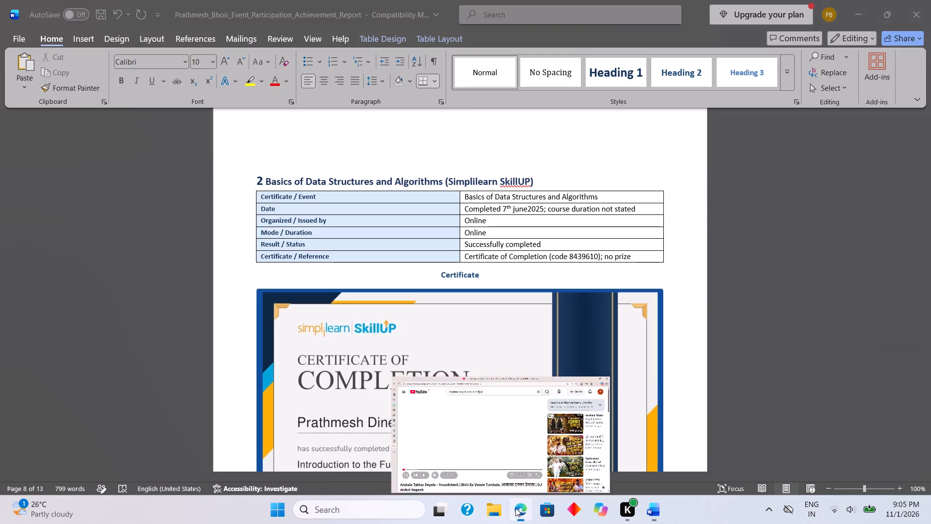
scroll(525, 230, down, 3)
scroll(696, 204, up, 4)
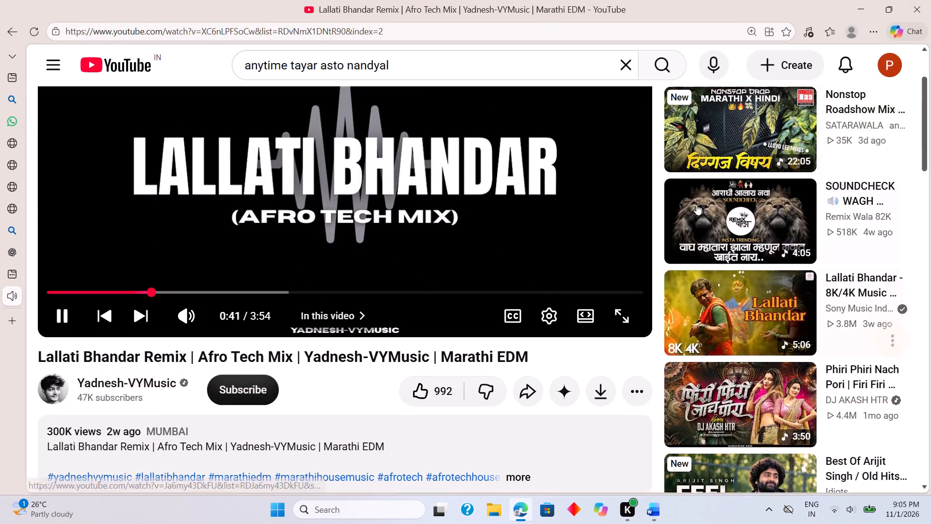
scroll(696, 204, down, 4)
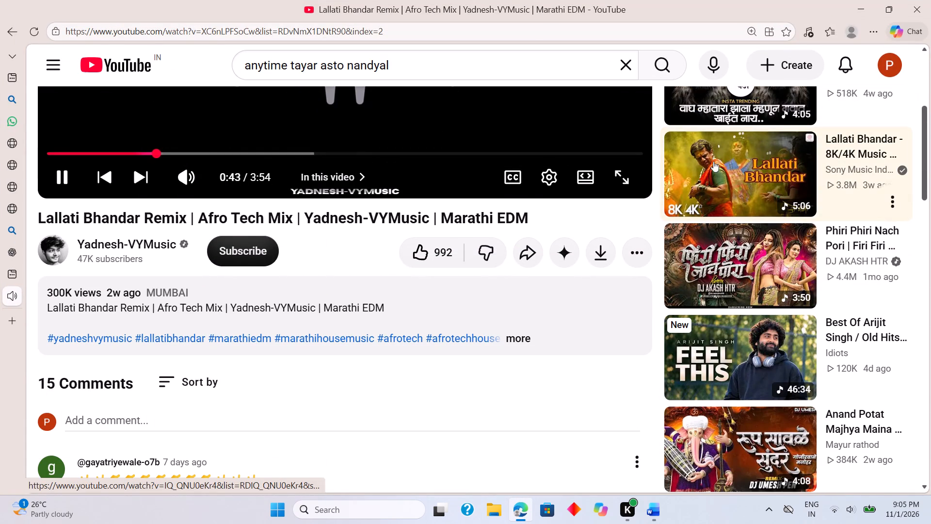
scroll(713, 162, down, 4)
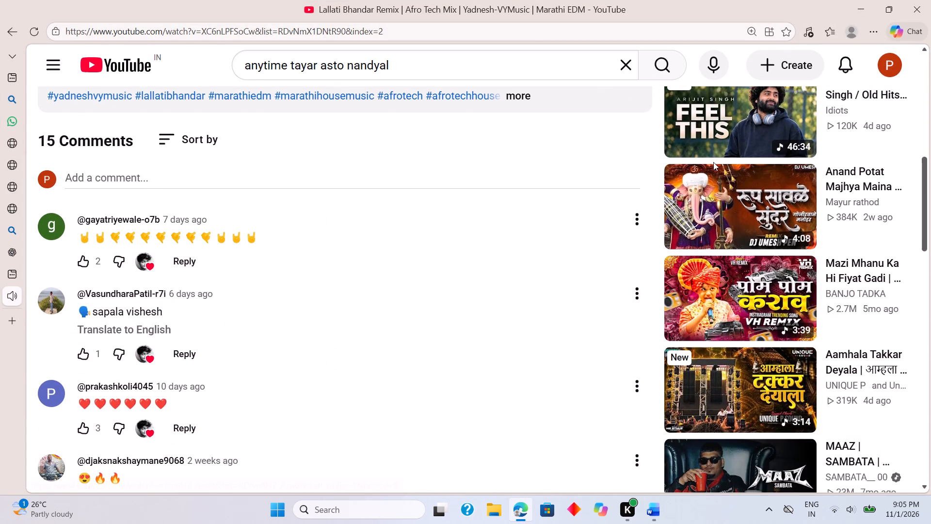
scroll(713, 162, down, 7)
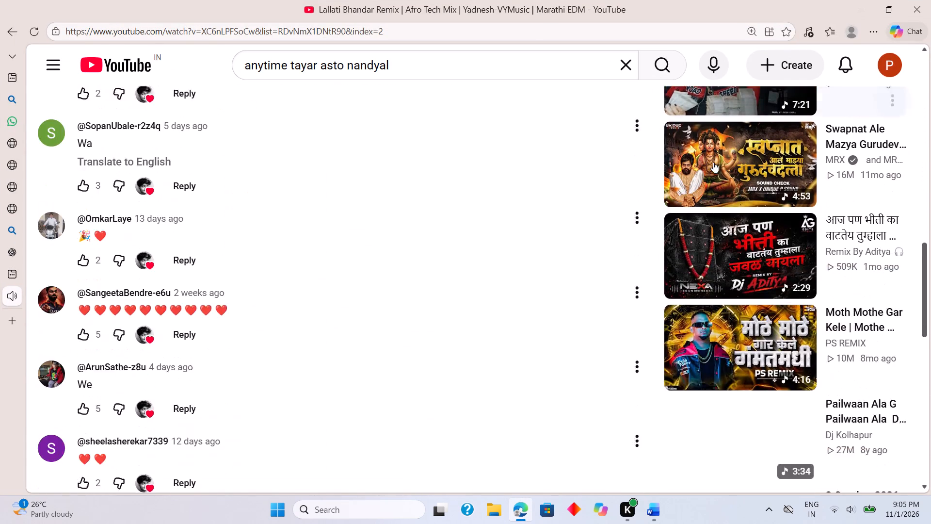
scroll(713, 162, up, 3)
scroll(713, 162, down, 7)
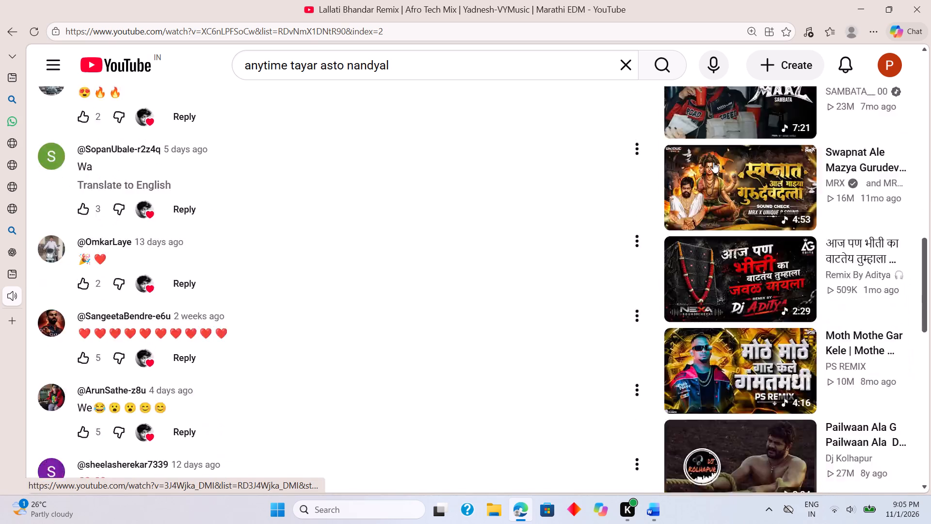
scroll(713, 162, down, 4)
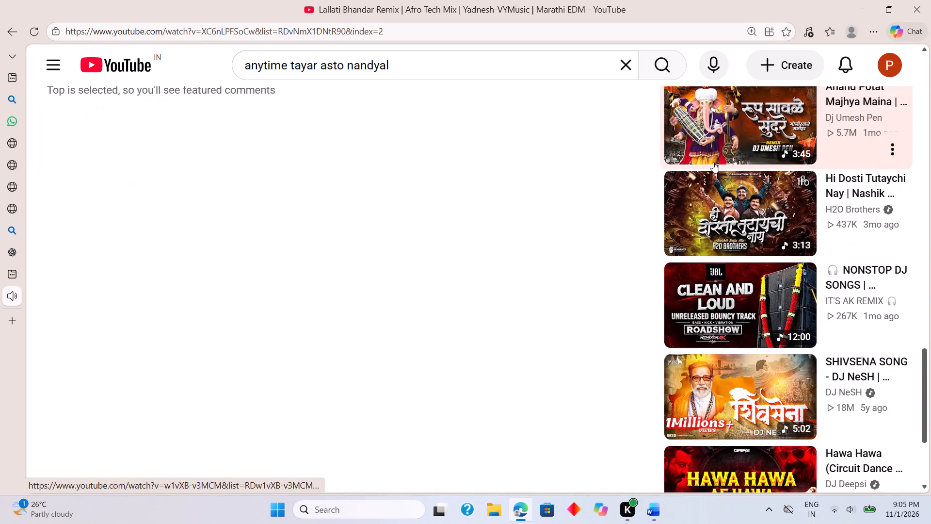
scroll(713, 162, up, 13)
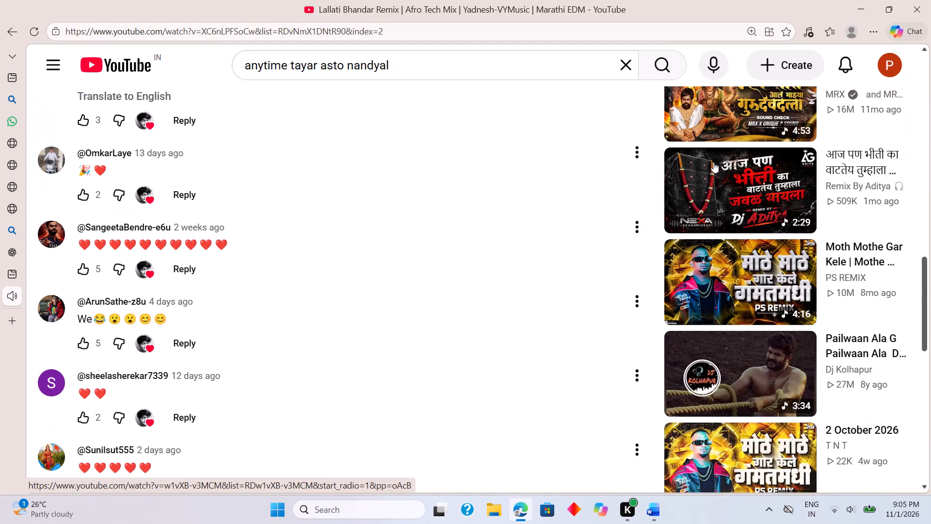
scroll(705, 162, up, 20)
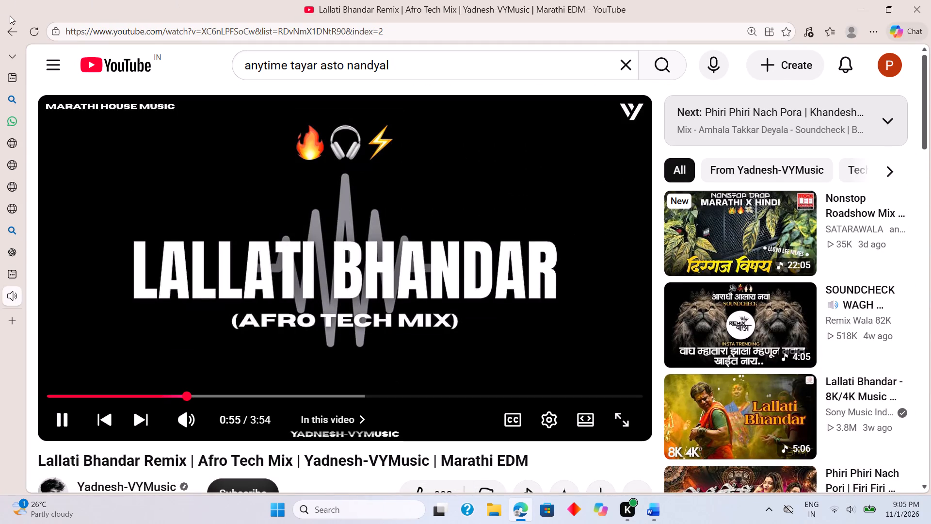
click(12, 27)
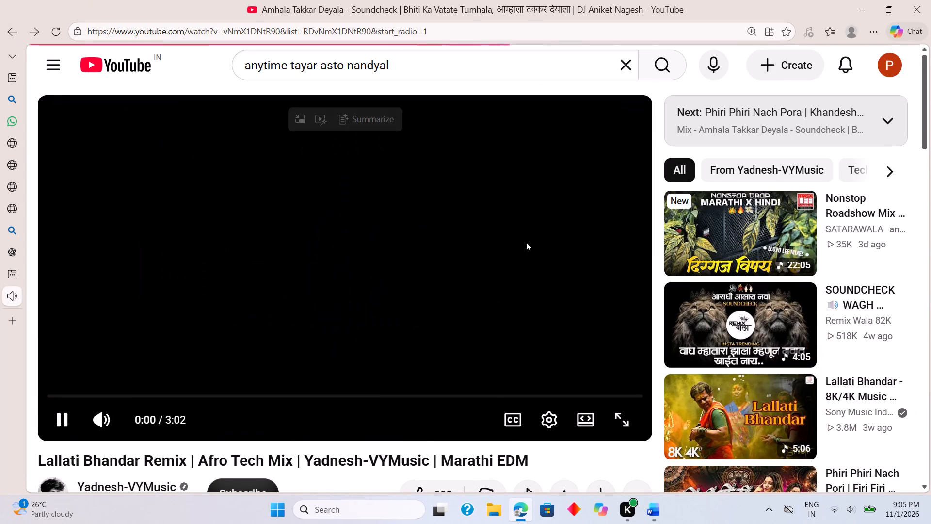
scroll(511, 299, down, 7)
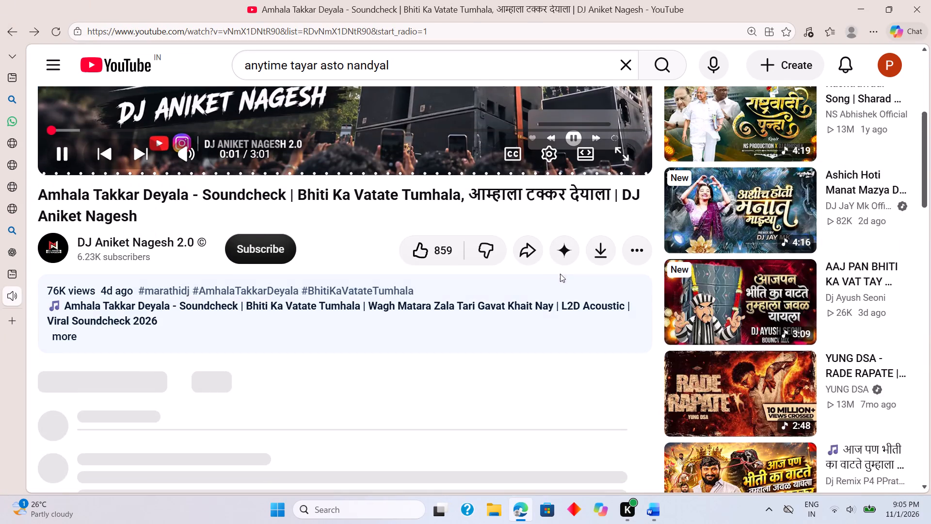
scroll(560, 274, up, 6)
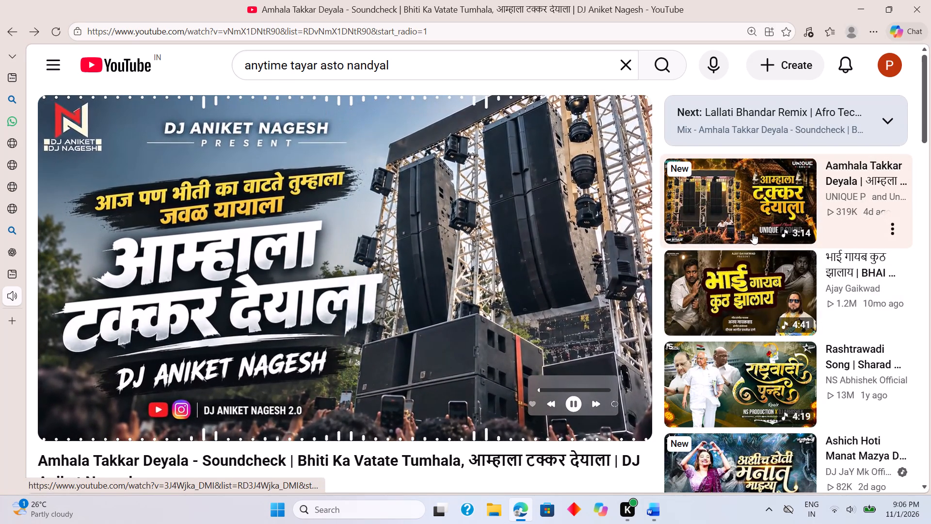
click(753, 233)
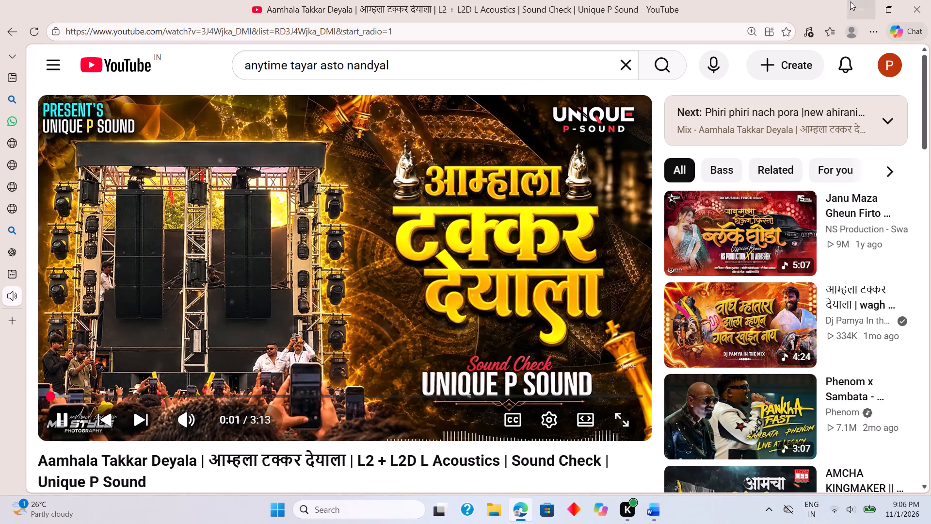
click(853, 1)
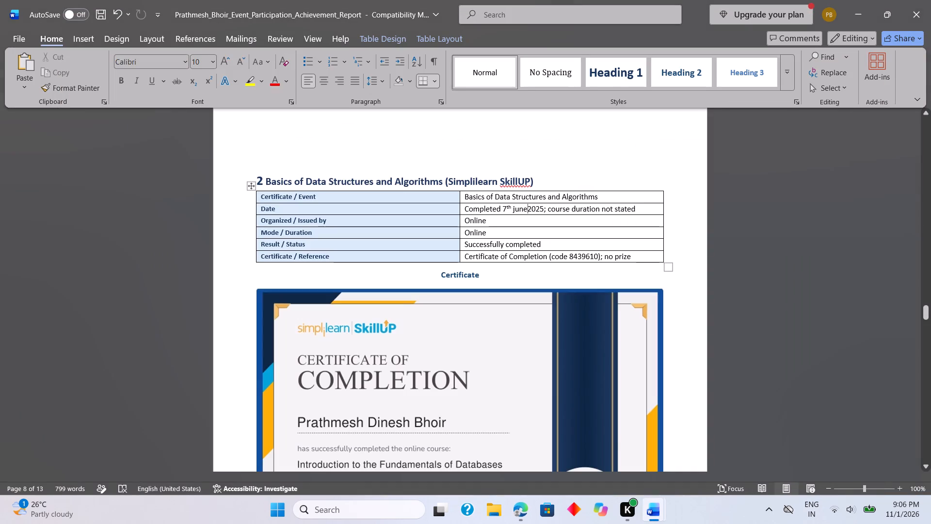
Replace the day and month in the Java Programming for Beginners section's Date row with "7th June".
scroll(365, 320, up, 14)
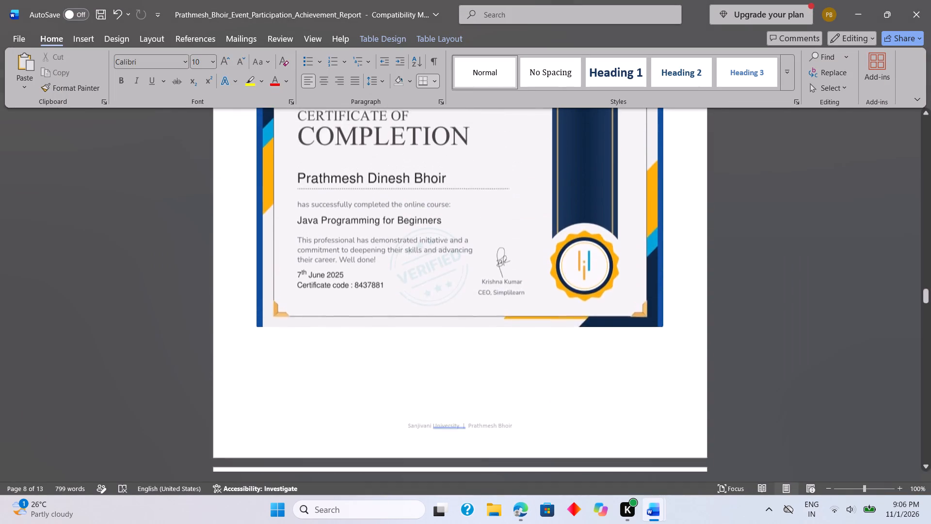
scroll(365, 320, up, 11)
scroll(365, 320, down, 2)
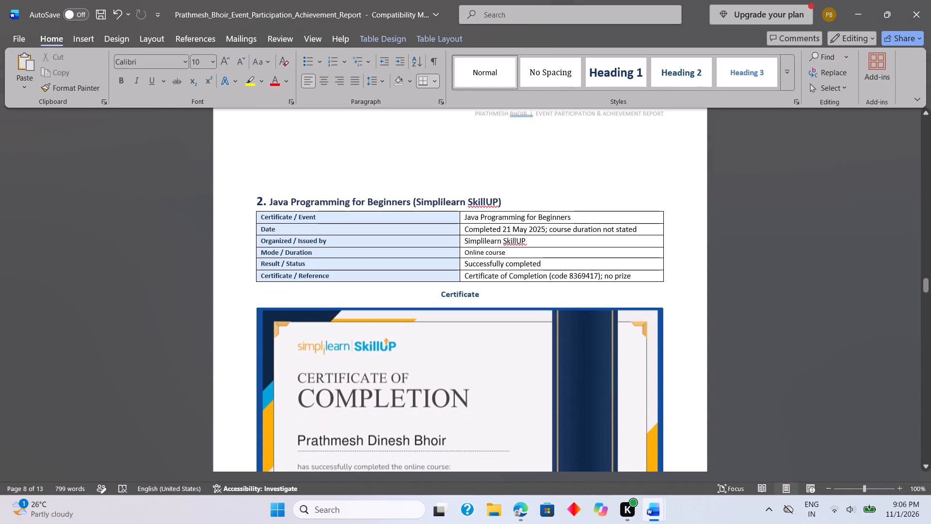
click(529, 234)
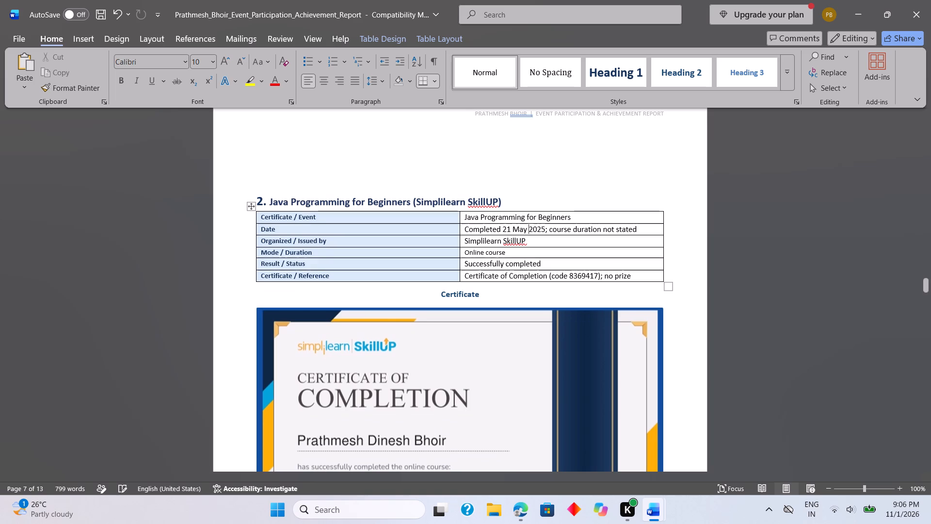
key(BackSpace)
key(BackSpace)
key(BackSpace)
key(BackSpace)
key(BackSpace)
key(BackSpace)
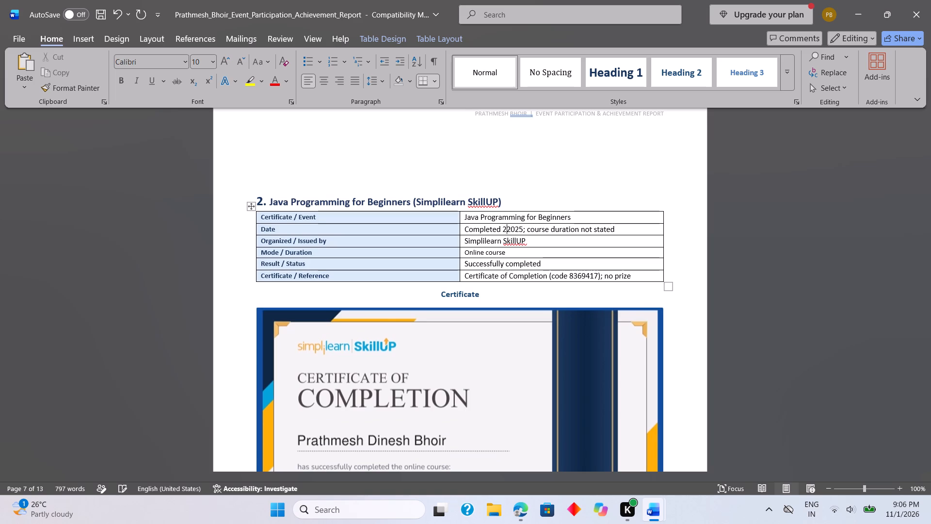
key(BackSpace)
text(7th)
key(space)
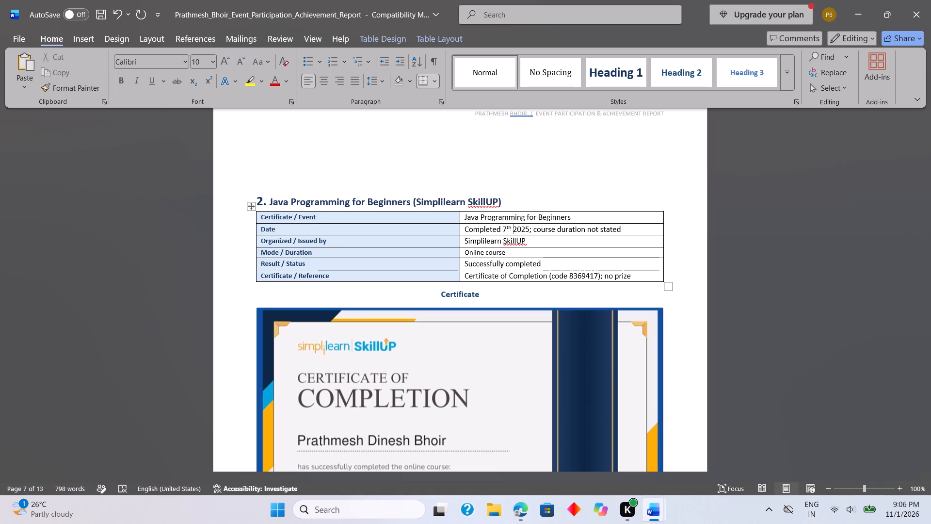
scroll(529, 234, up, 1)
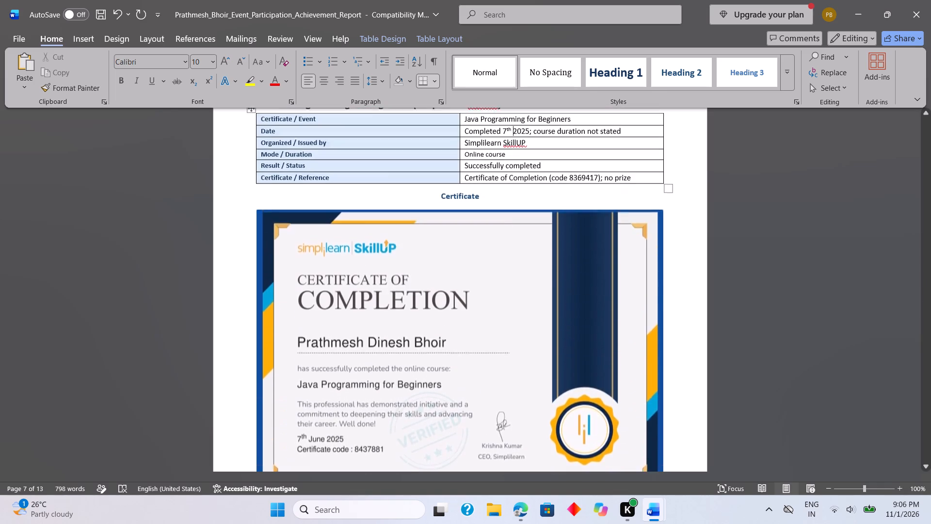
scroll(529, 234, up, 1)
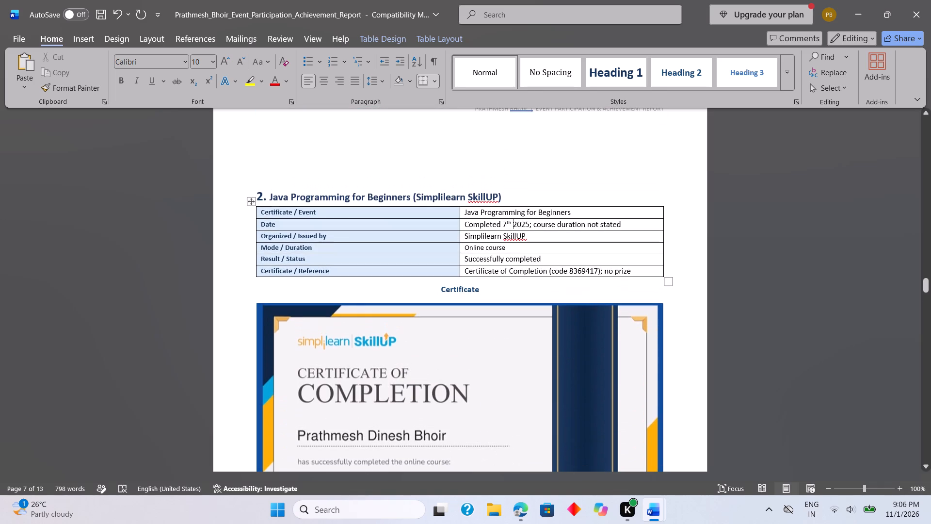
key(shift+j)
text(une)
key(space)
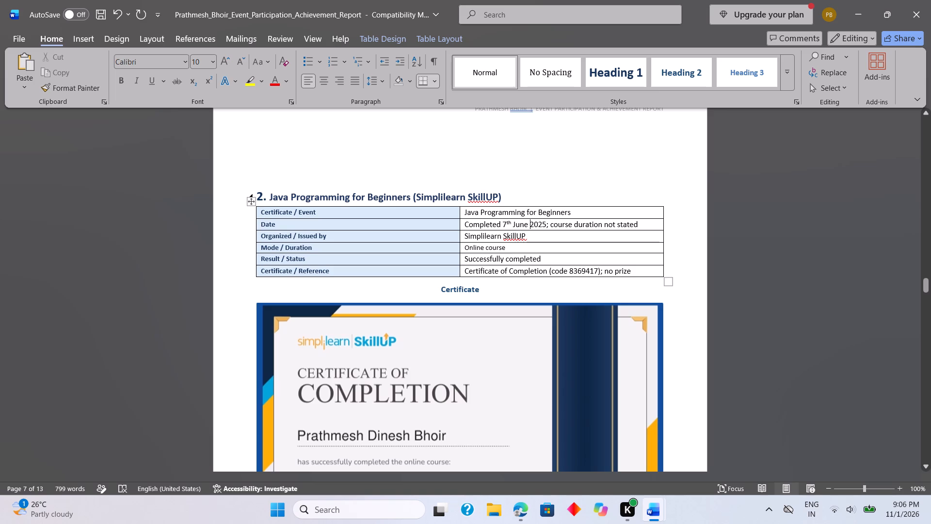
Correct the certificate code in the Java Programming for Beginners section's Certificate / Reference row to the code shown on its certificate picture.
scroll(567, 364, down, 2)
scroll(586, 241, down, 1)
click(599, 184)
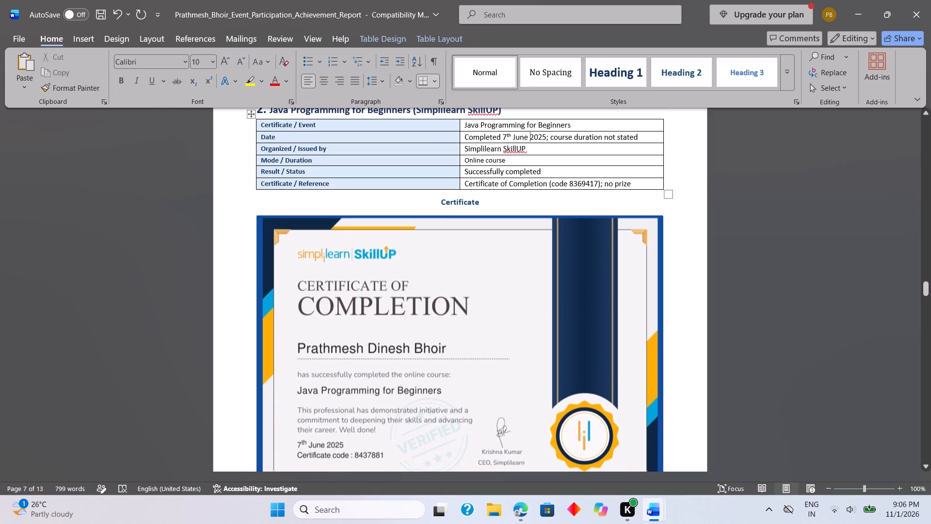
key(BackSpace)
key(BackSpace)
key(BackSpace)
key(BackSpace)
key(BackSpace)
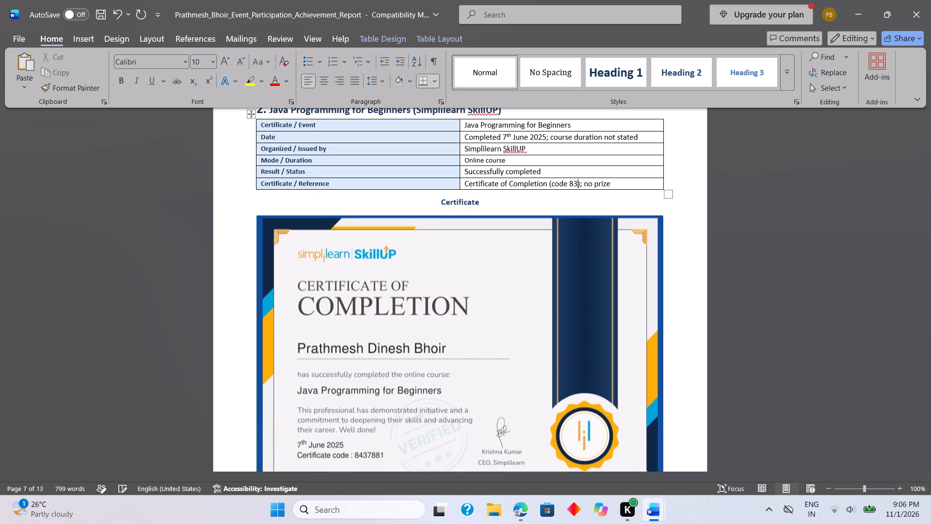
key(BackSpace)
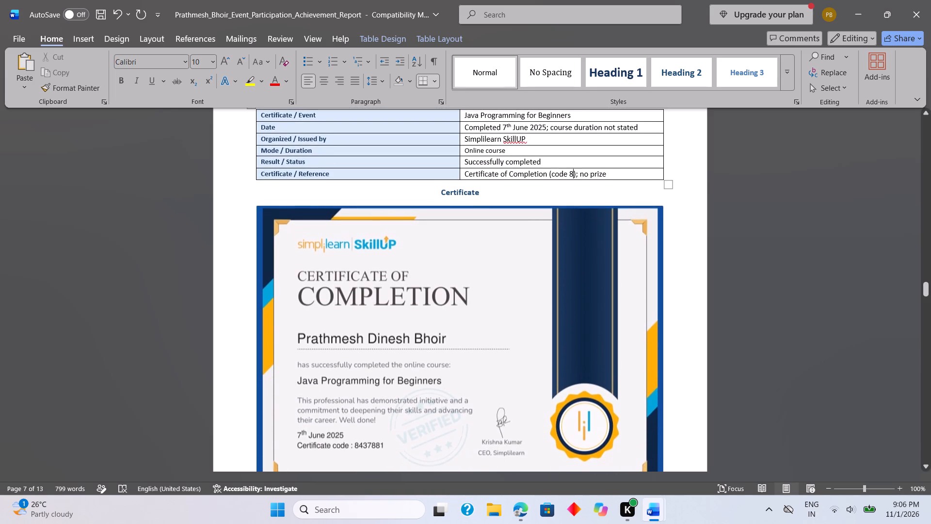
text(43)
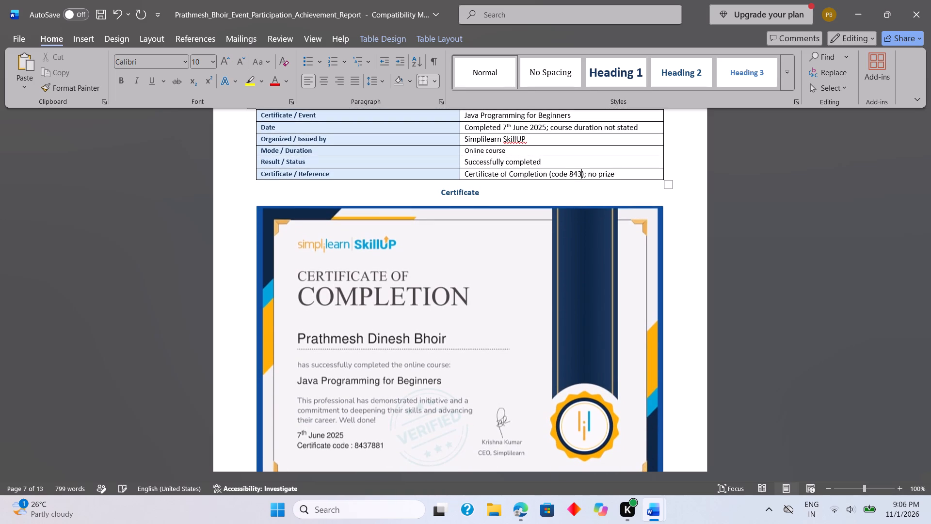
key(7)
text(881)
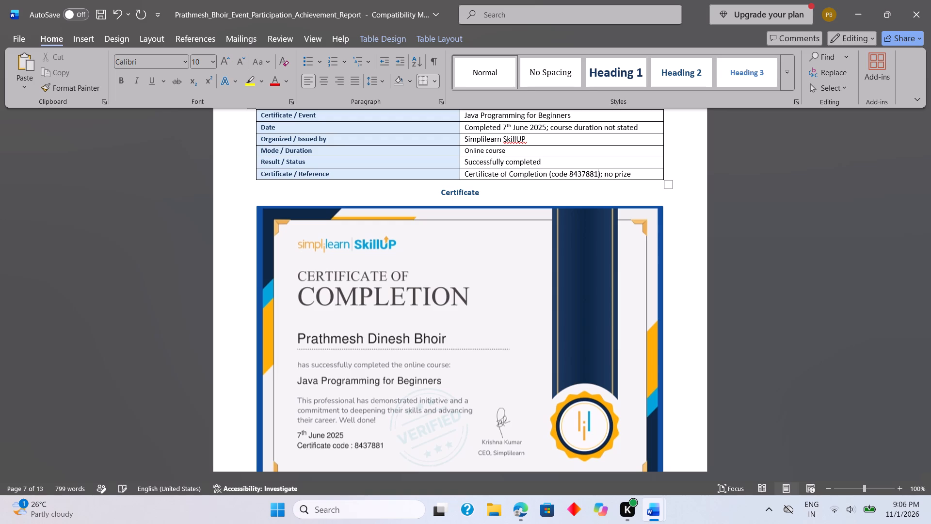
Review the report from the cover page and events summary table through the event and course sections to the Predictive Modeling certificate.
scroll(554, 194, down, 10)
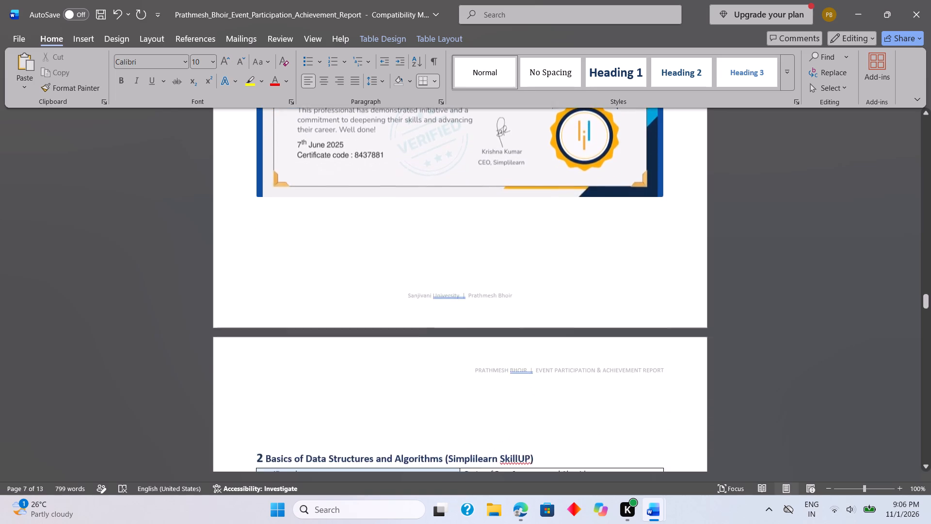
scroll(549, 223, down, 6)
scroll(551, 246, up, 20)
scroll(551, 246, up, 14)
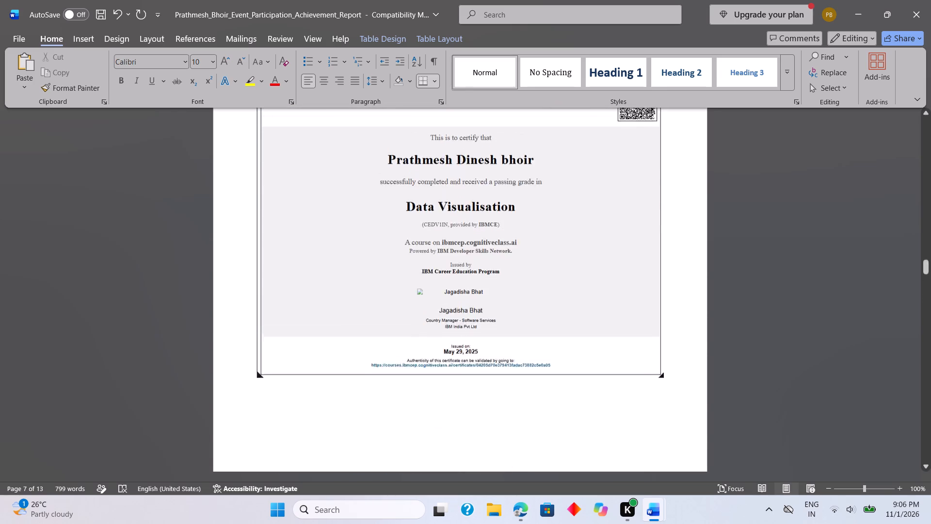
scroll(552, 246, up, 20)
scroll(552, 246, up, 18)
scroll(553, 247, up, 3)
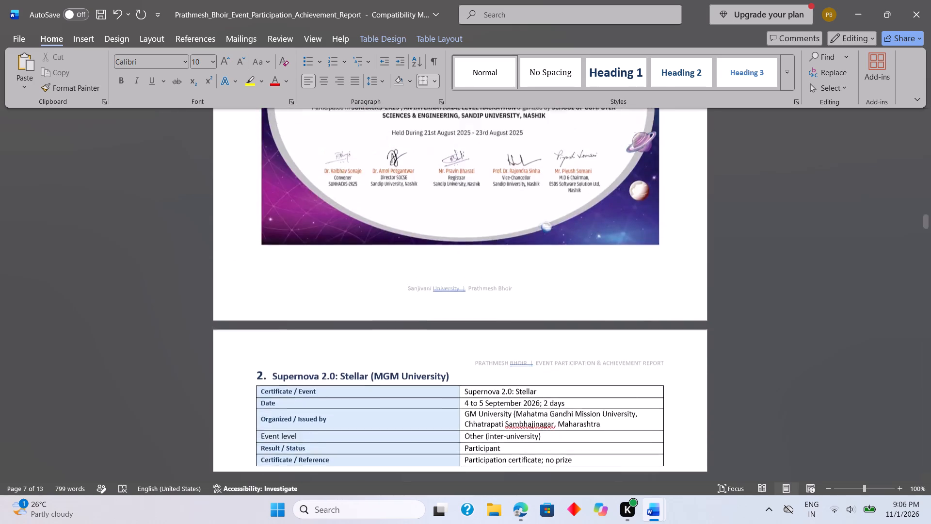
scroll(553, 247, up, 20)
scroll(561, 290, up, 9)
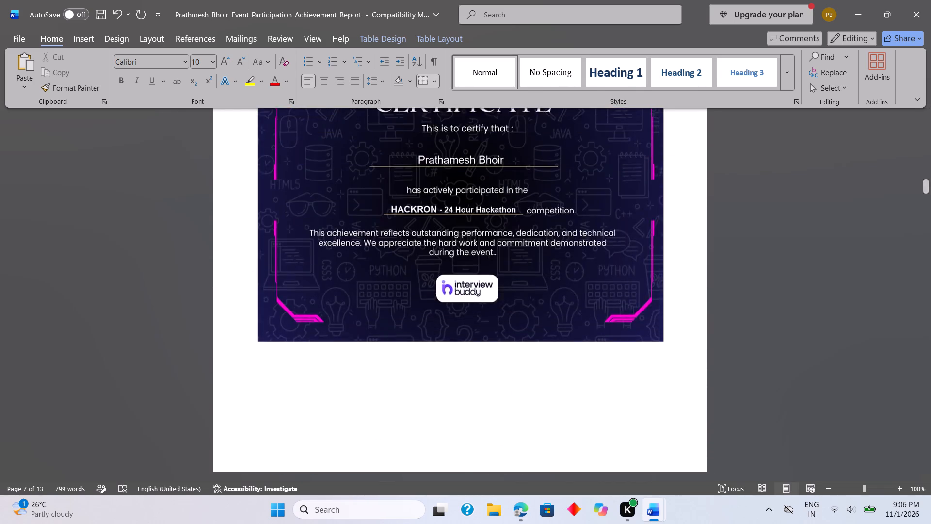
scroll(561, 285, up, 20)
scroll(561, 285, up, 13)
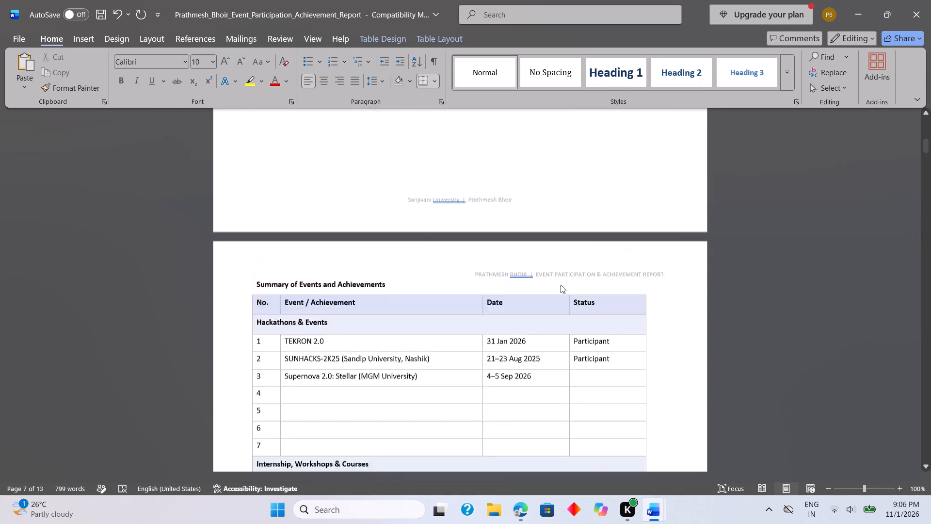
scroll(561, 285, up, 18)
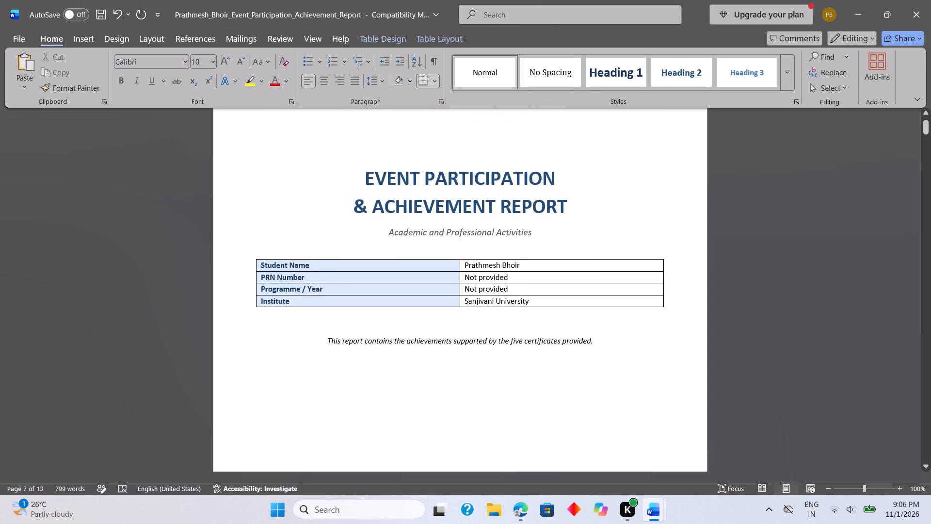
scroll(561, 285, up, 3)
scroll(561, 285, down, 20)
scroll(561, 285, down, 6)
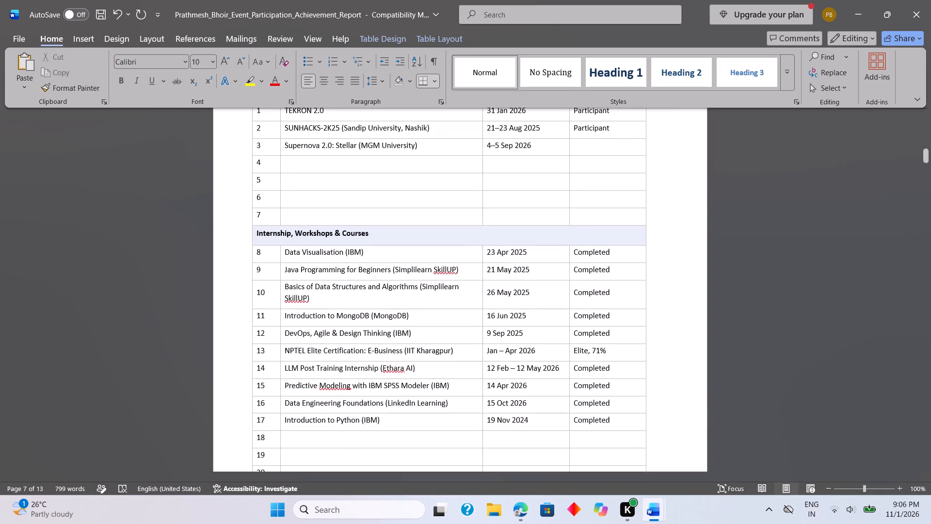
scroll(560, 294, down, 4)
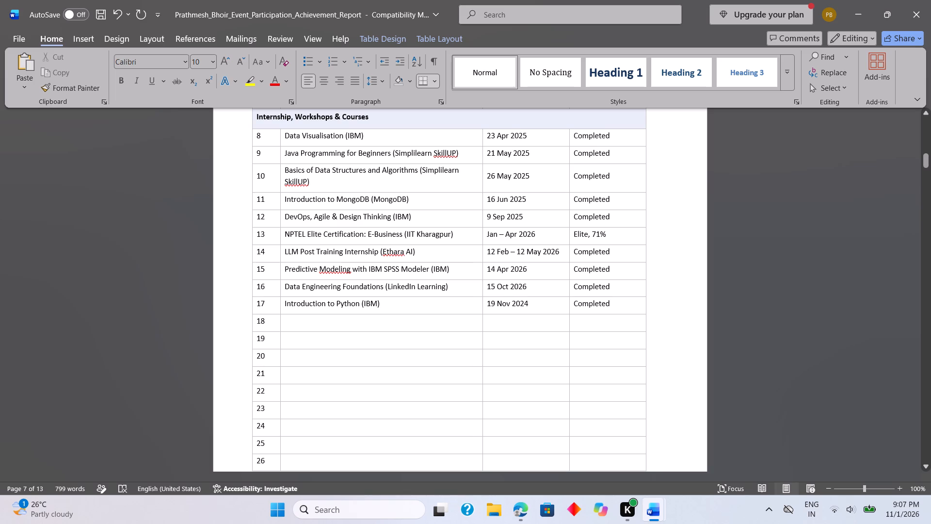
scroll(558, 312, down, 19)
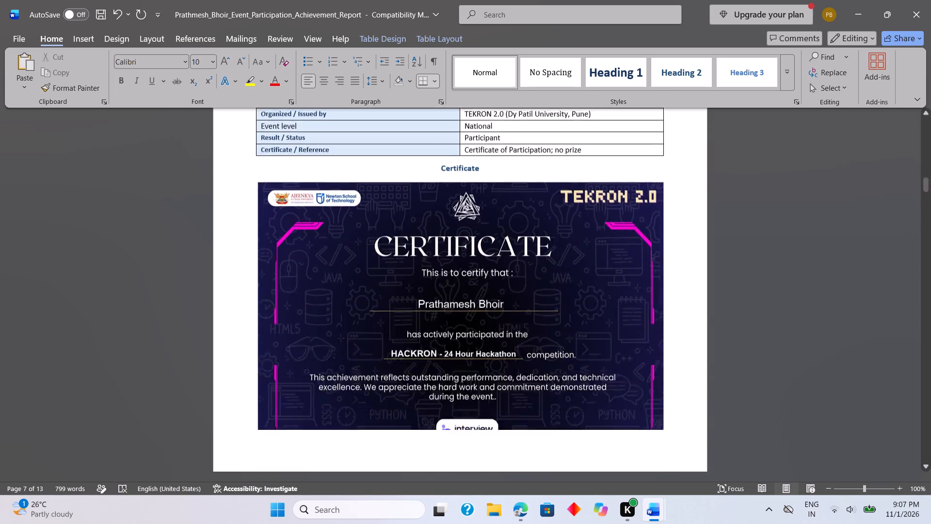
scroll(558, 312, down, 9)
scroll(558, 312, down, 20)
scroll(558, 312, down, 3)
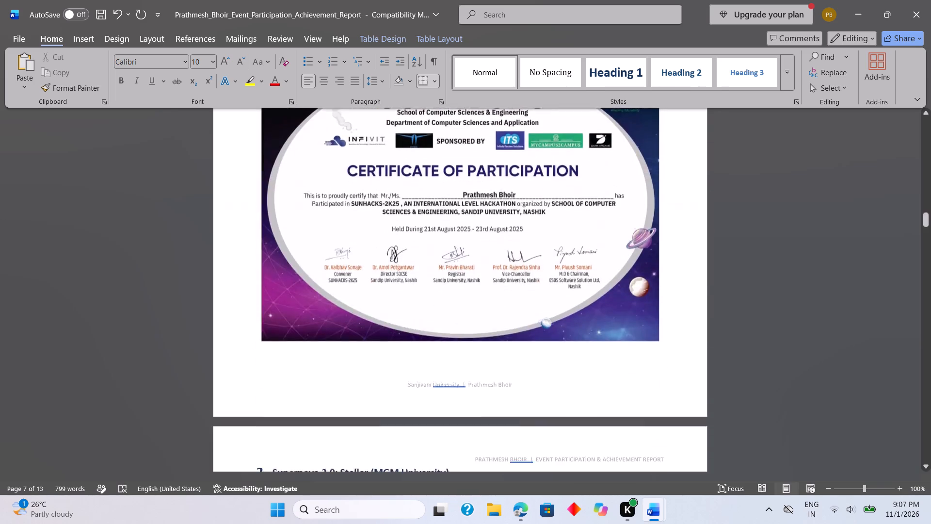
scroll(558, 316, down, 16)
scroll(558, 315, down, 12)
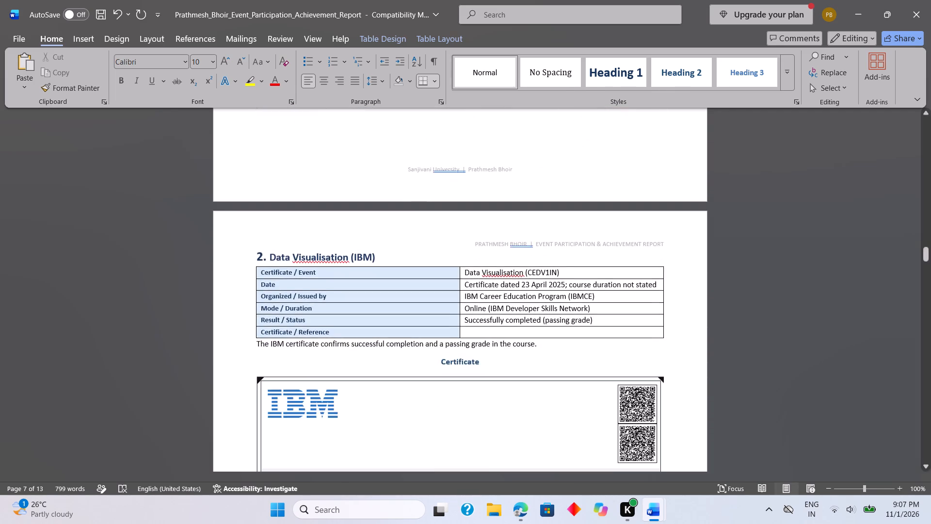
scroll(558, 313, down, 11)
scroll(558, 313, down, 16)
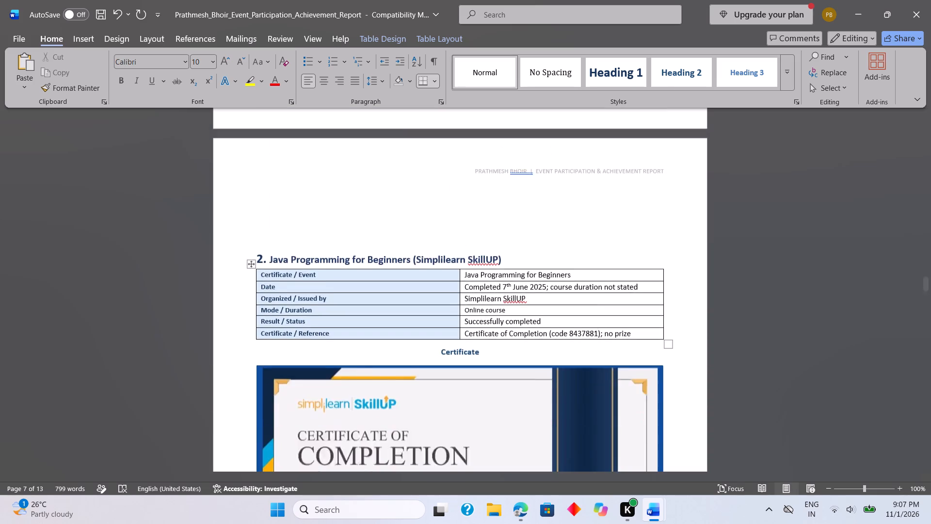
scroll(558, 312, down, 20)
scroll(558, 312, down, 18)
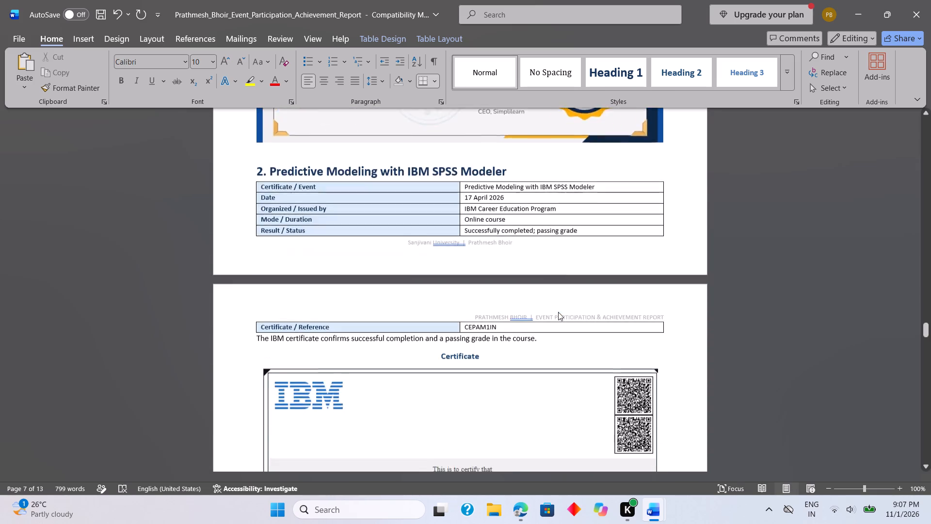
scroll(558, 312, down, 14)
scroll(558, 312, down, 7)
Insert two blank lines before the "Predictive Modeling with IBM SPSS Modeler" heading to move that section onto a new page.
scroll(558, 312, up, 16)
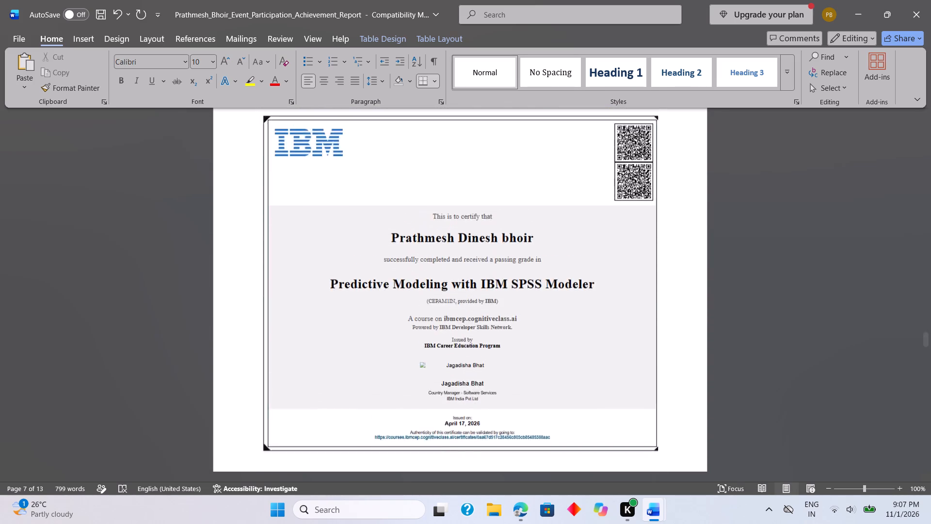
scroll(558, 312, up, 8)
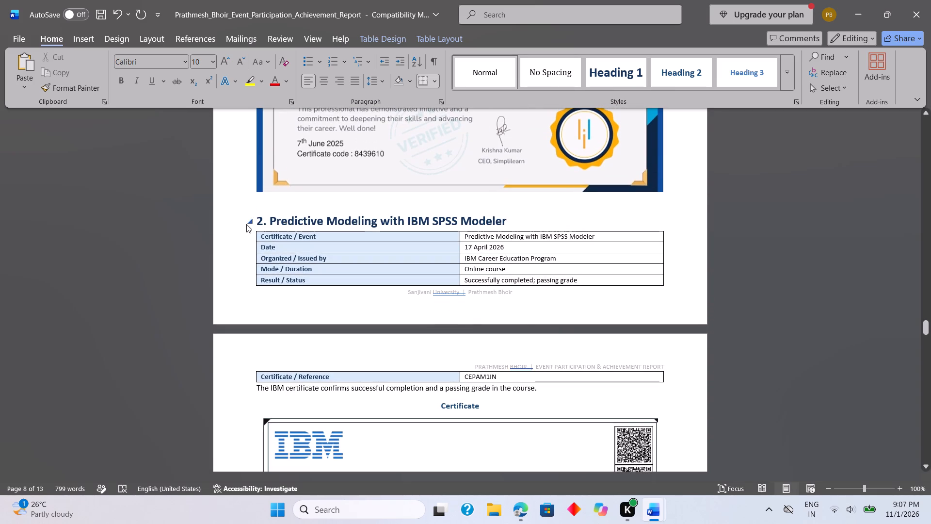
click(256, 219)
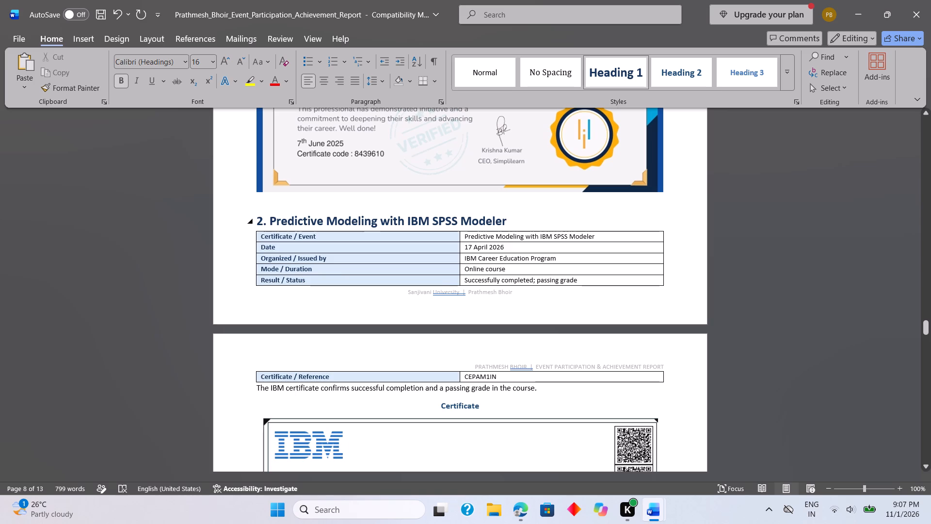
key(Return)
key(Return)
Copy the Data Structures and Algorithms heading, table and Certificate caption, and paste them above the Predictive Modeling with IBM SPSS Modeler section.
scroll(263, 239, up, 3)
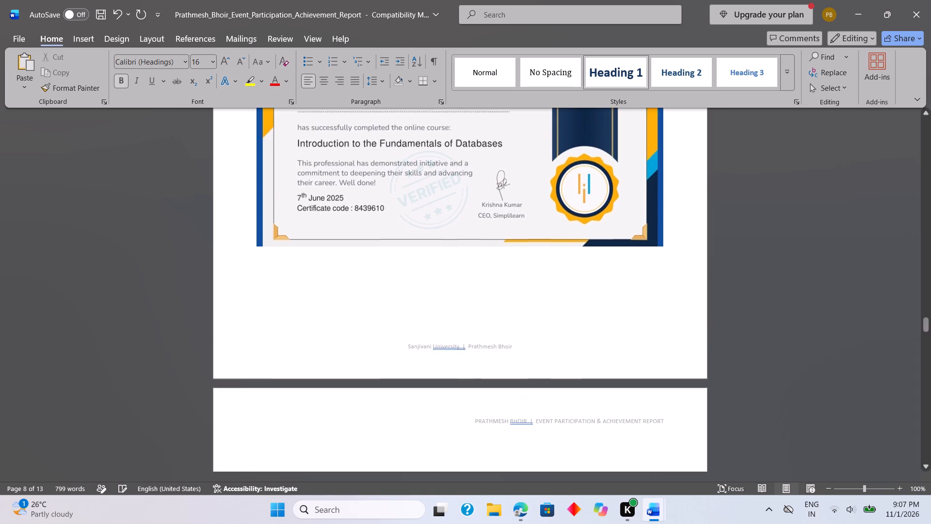
scroll(263, 239, up, 12)
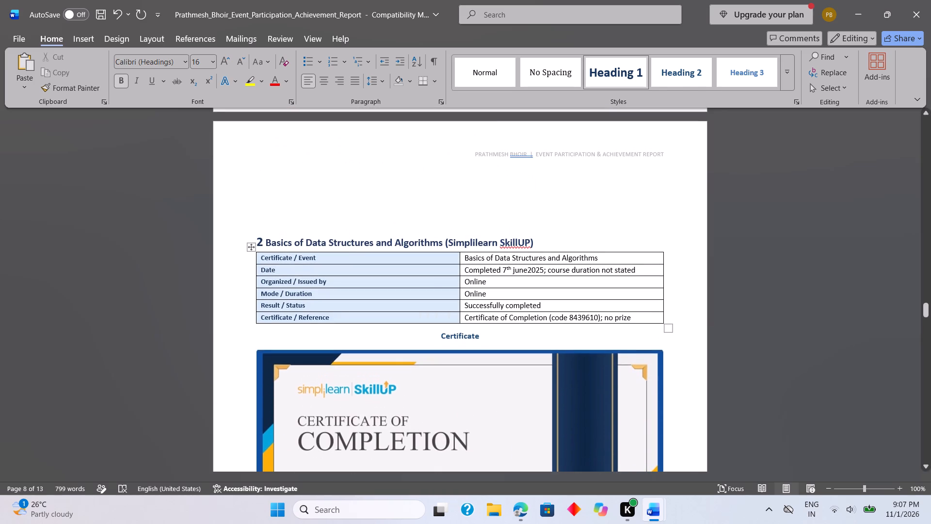
drag(248, 230, 309, 326)
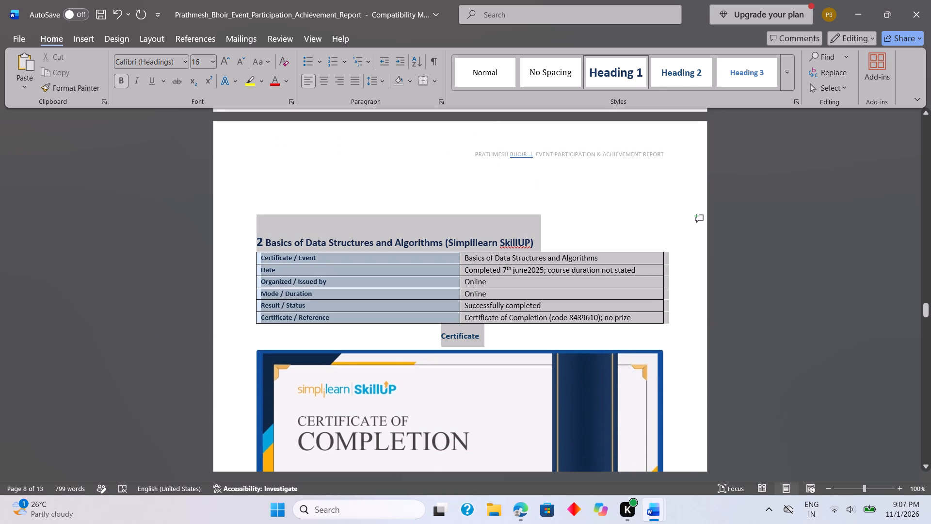
drag(309, 326, 311, 328)
right_click(302, 244)
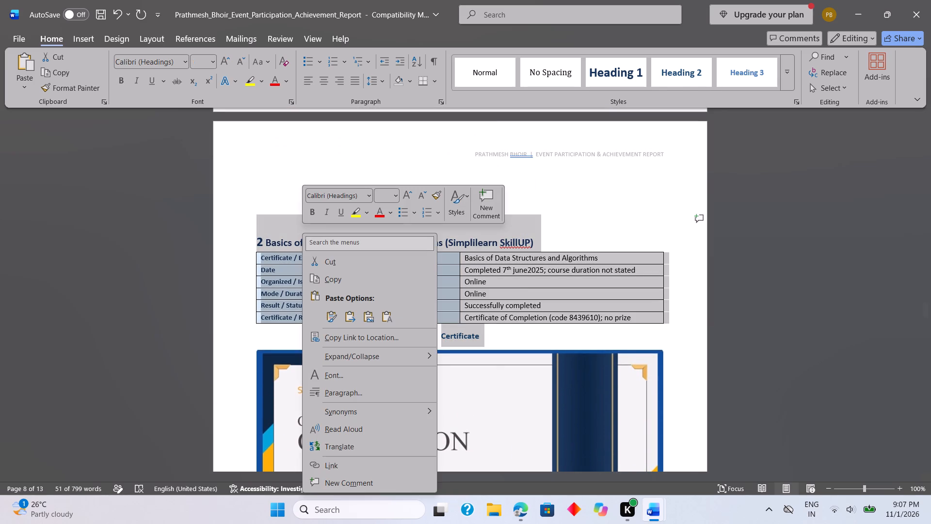
click(347, 283)
scroll(347, 283, down, 20)
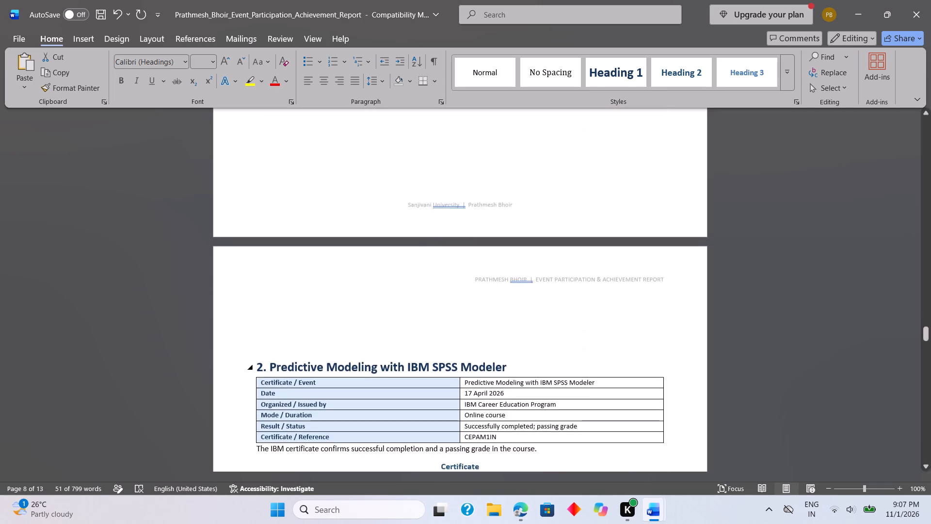
click(274, 225)
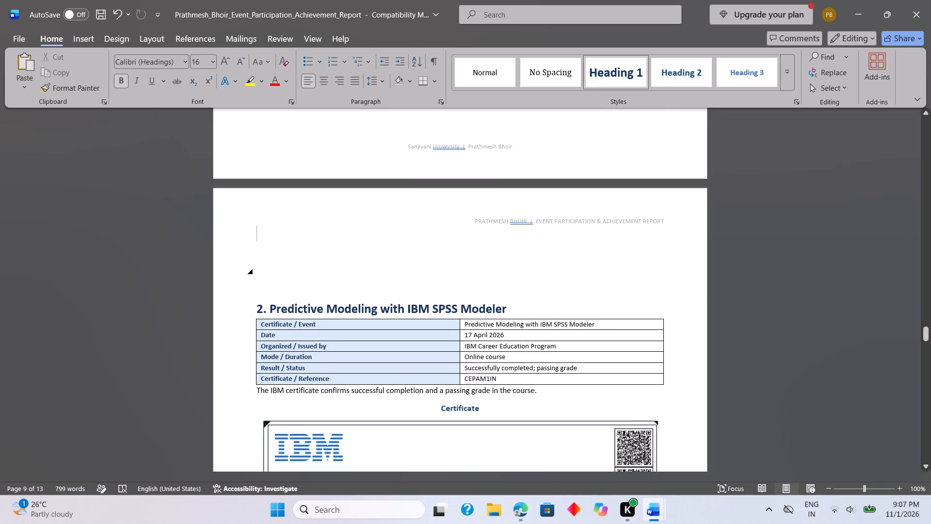
key(ctrl+v)
Insert two blank lines before the pasted Data Structures and Algorithms heading so that the copied section starts on a new page.
scroll(383, 238, up, 4)
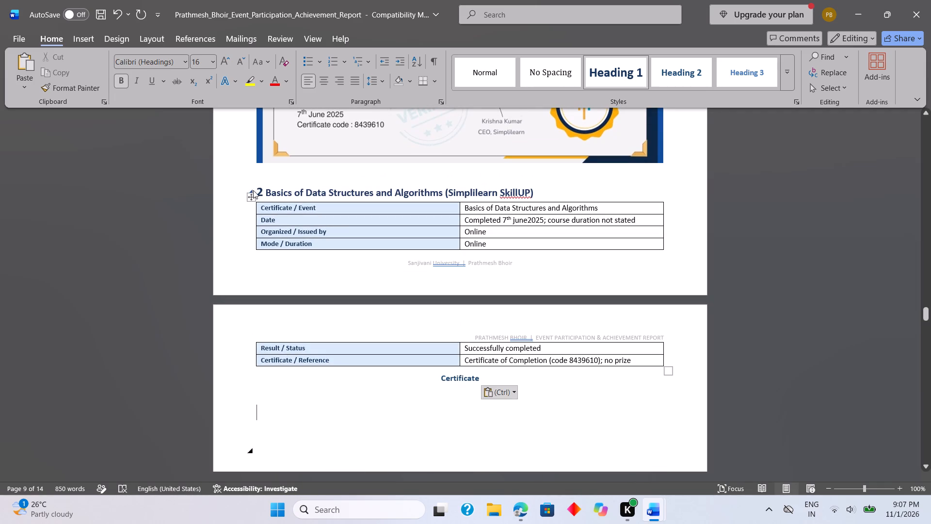
click(258, 189)
key(Return)
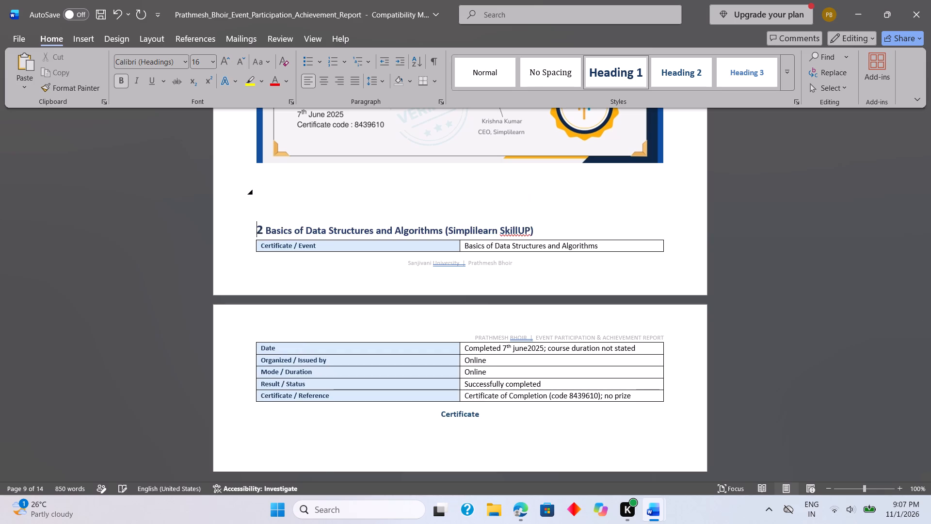
key(Return)
scroll(258, 189, down, 3)
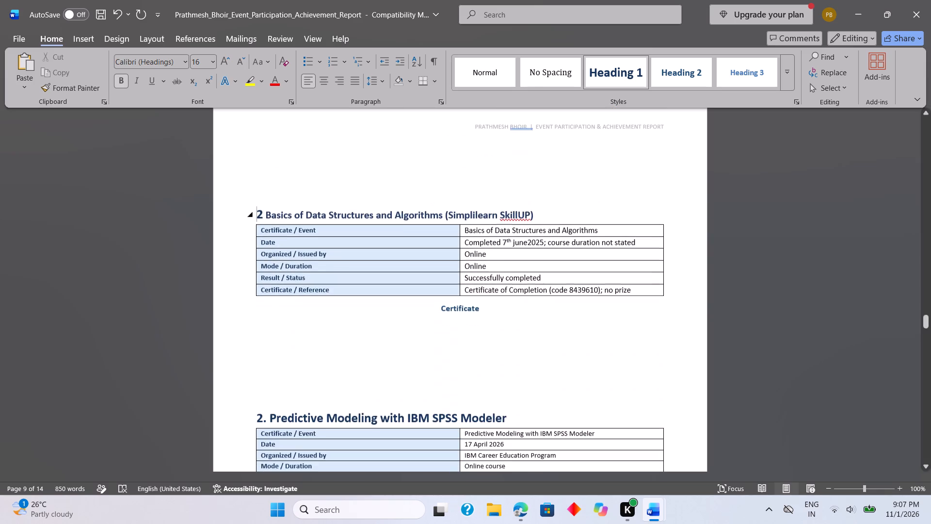
Replace the copied Data Structures and Algorithms heading text with "Introduction to MongoDB (MongoDB)", moved from section 20 of the reference report alongside.
key(super+Left)
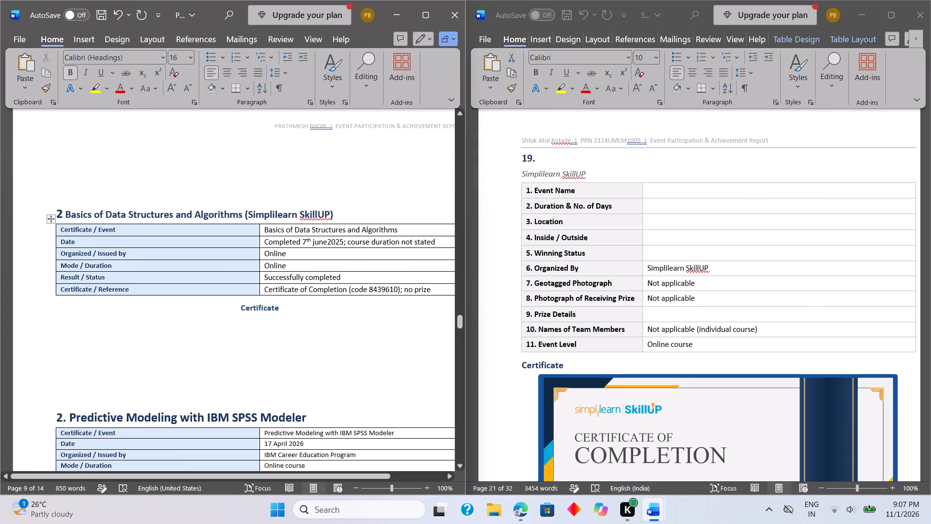
scroll(703, 301, down, 20)
scroll(703, 301, down, 7)
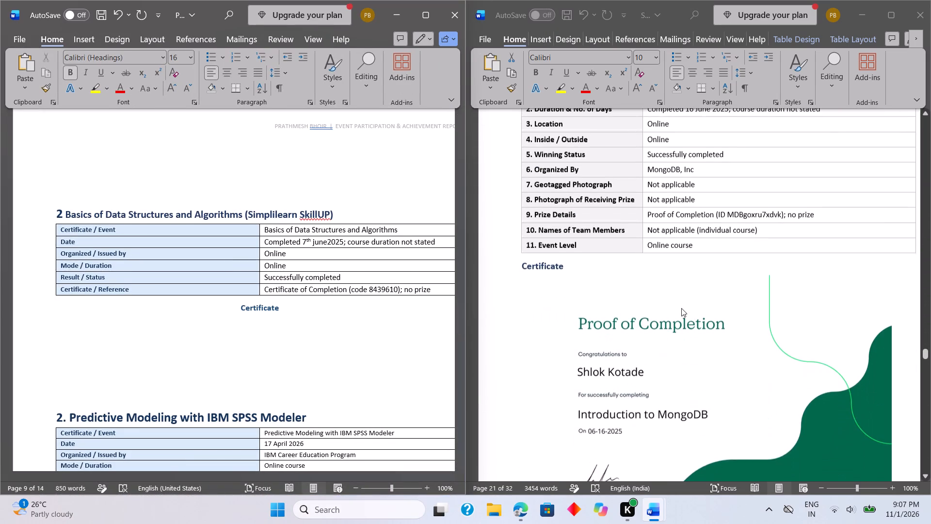
scroll(681, 308, up, 2)
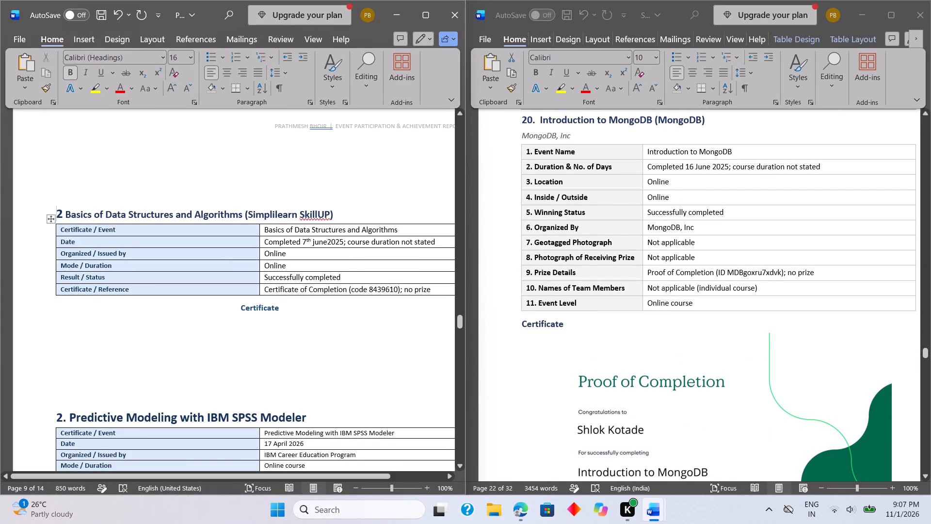
drag(338, 213, 83, 216)
key(Delete)
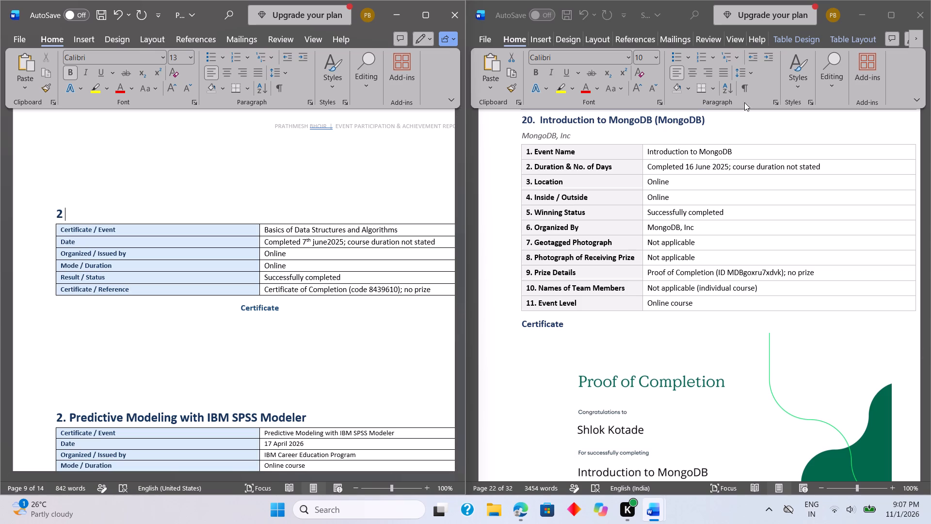
click(709, 120)
drag(709, 120, 562, 119)
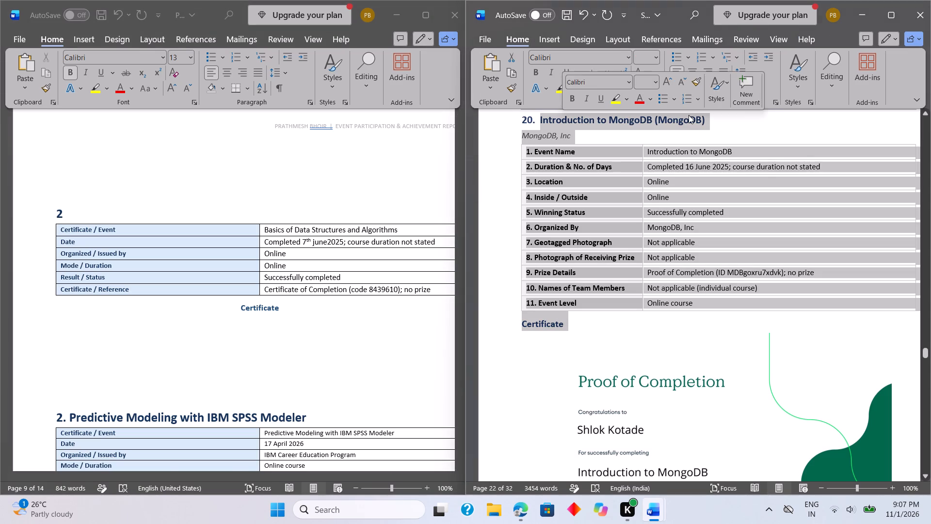
click(760, 118)
drag(730, 115, 570, 127)
drag(573, 125, 210, 217)
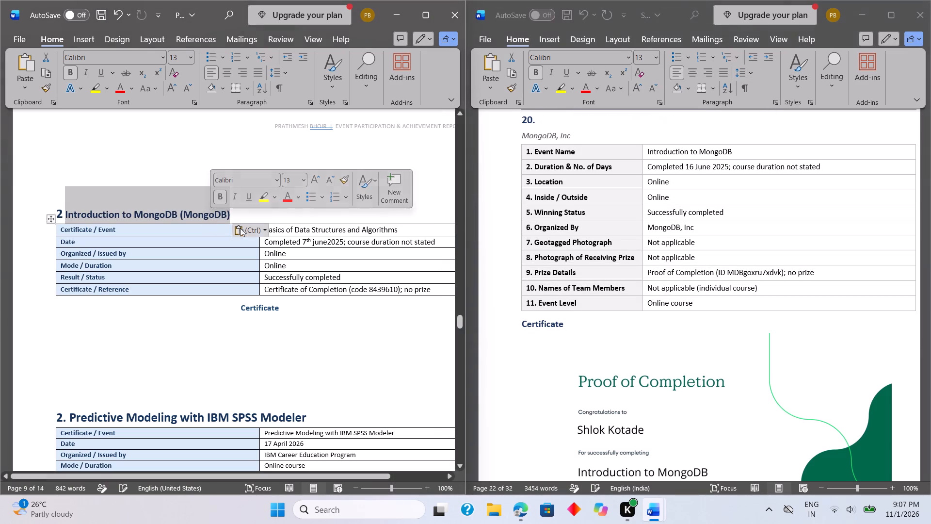
click(377, 136)
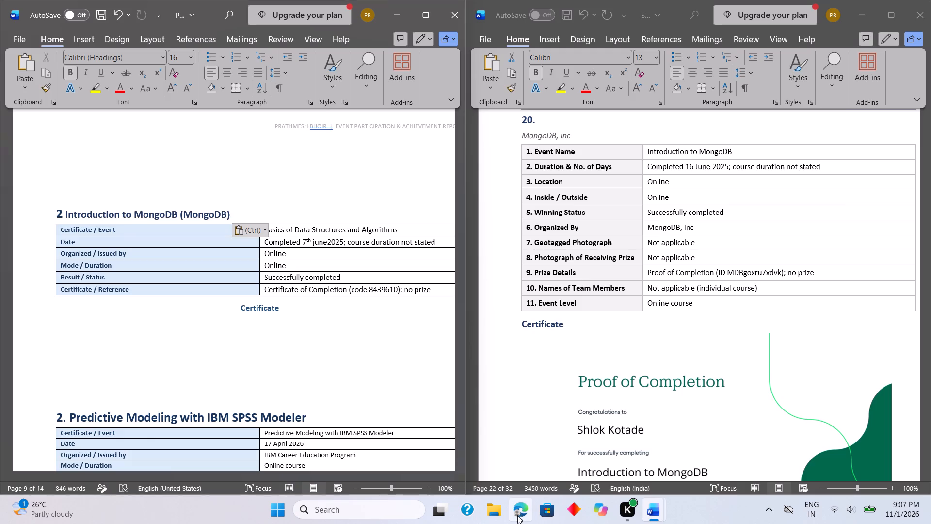
Switch to YouTube in Edge and search for "sulu sulu song".
click(517, 515)
click(435, 63)
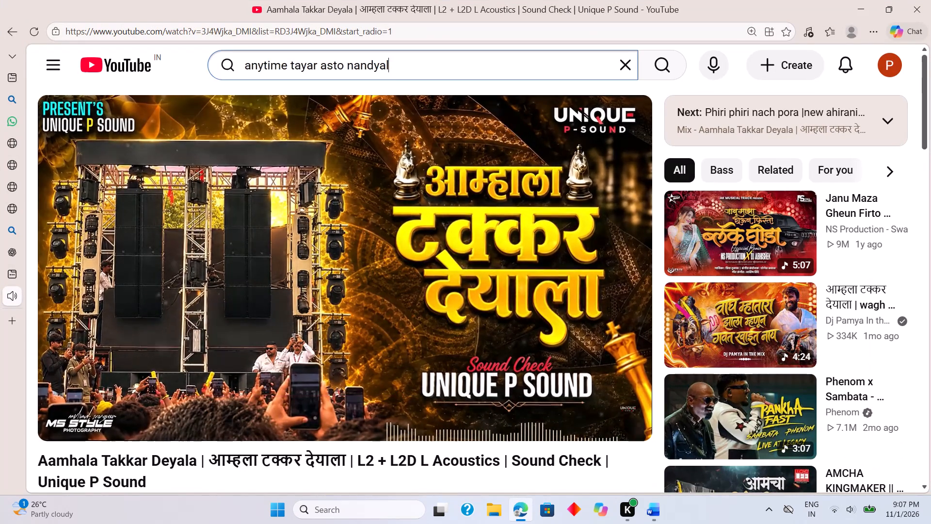
key(BackSpace)
key(BackSpace)
key(BackSpace)
key(BackSpace)
key(BackSpace)
key(BackSpace)
key(BackSpace)
key(BackSpace)
key(BackSpace)
key(BackSpace)
key(BackSpace)
key(BackSpace)
key(BackSpace)
key(BackSpace)
key(BackSpace)
key(BackSpace)
key(BackSpace)
key(BackSpace)
key(BackSpace)
key(BackSpace)
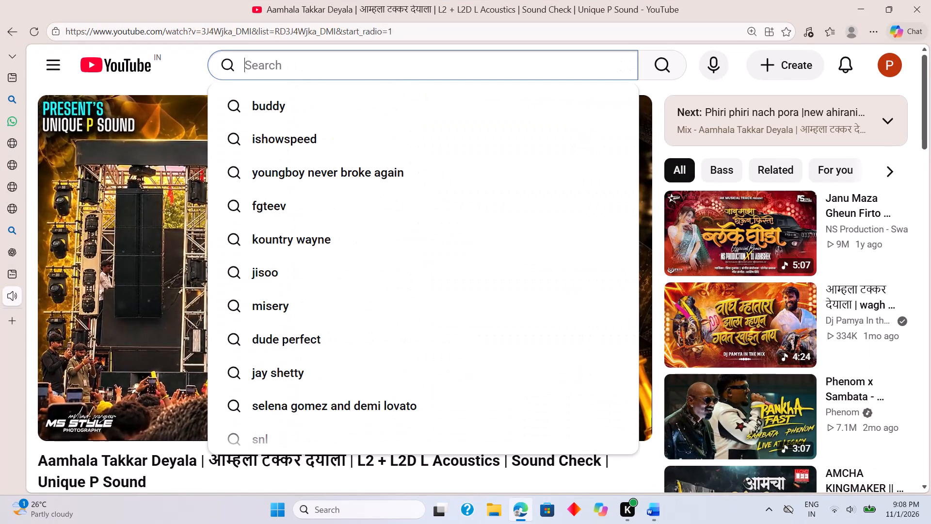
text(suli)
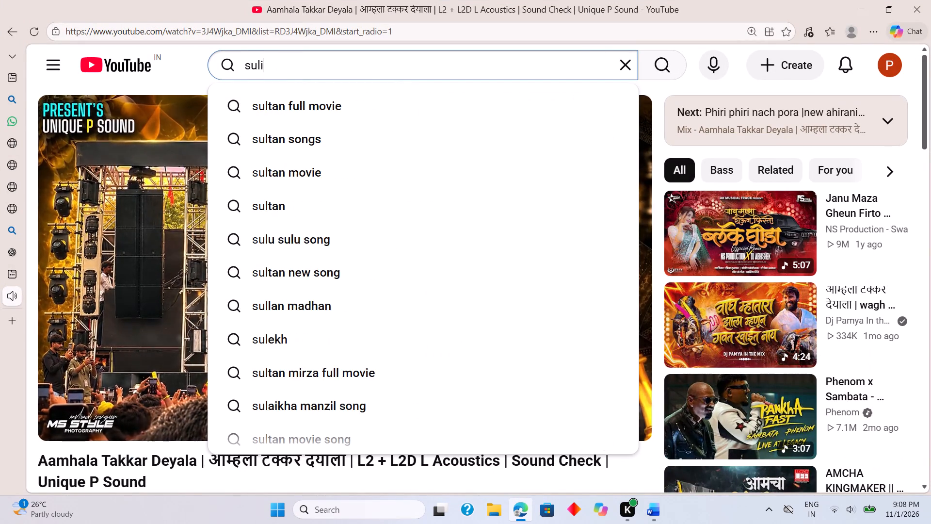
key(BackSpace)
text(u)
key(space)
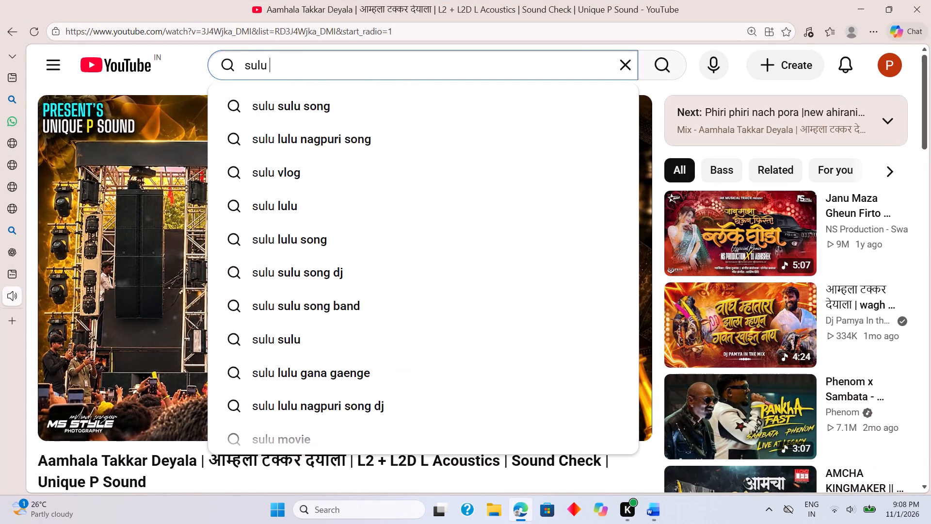
click(436, 106)
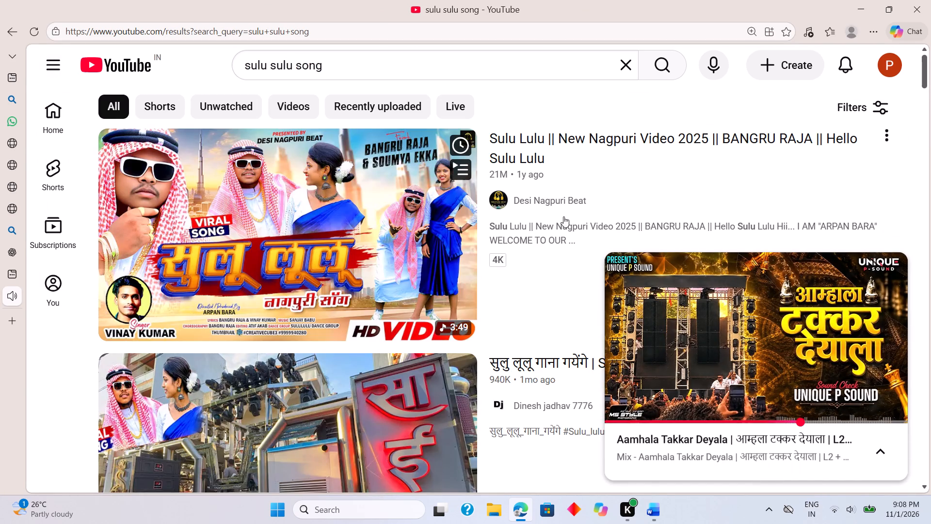
Browse the song results, open the Sai Band Mhasavad "Sulu Lulu" video, and return to Word.
scroll(479, 250, down, 5)
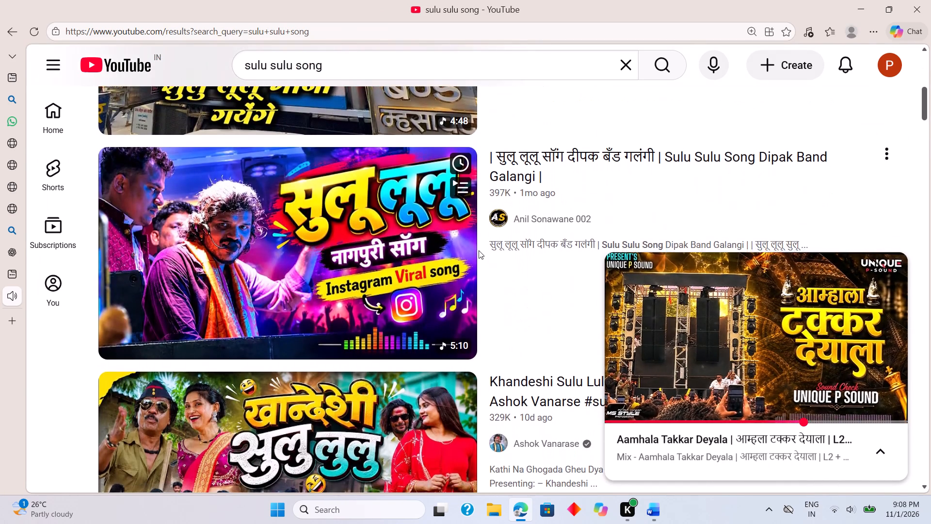
scroll(479, 250, down, 6)
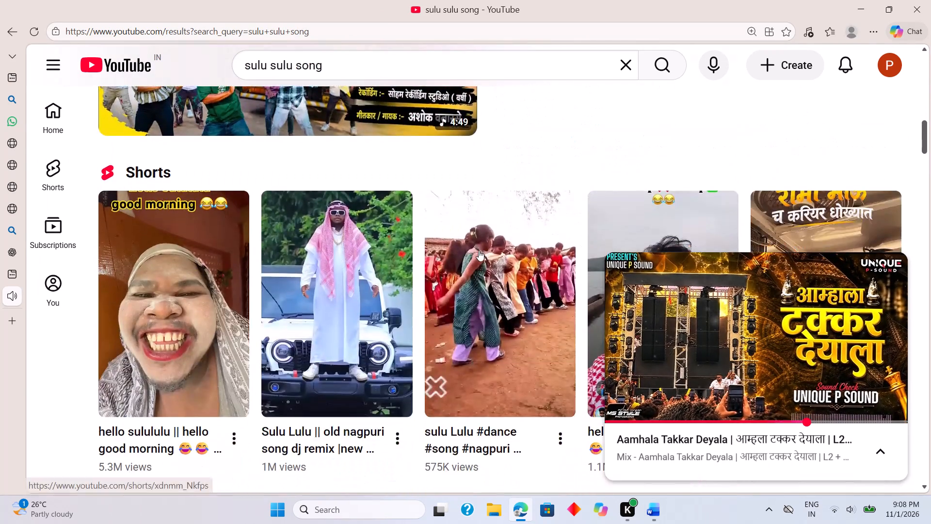
scroll(479, 250, down, 4)
scroll(479, 250, up, 2)
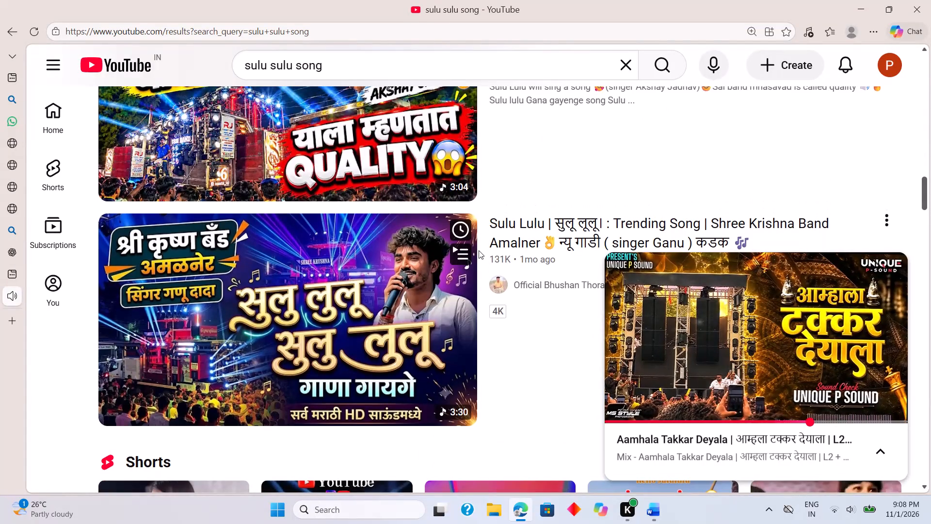
scroll(479, 250, up, 3)
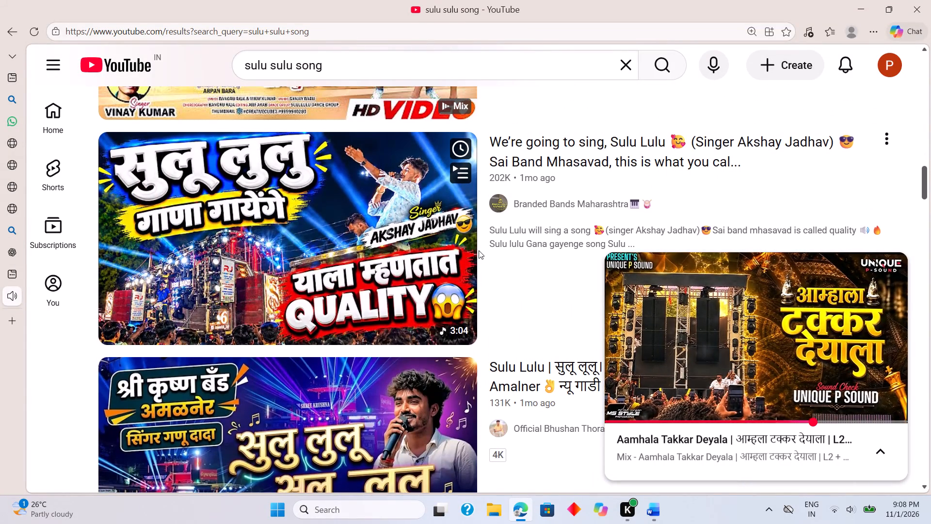
click(386, 243)
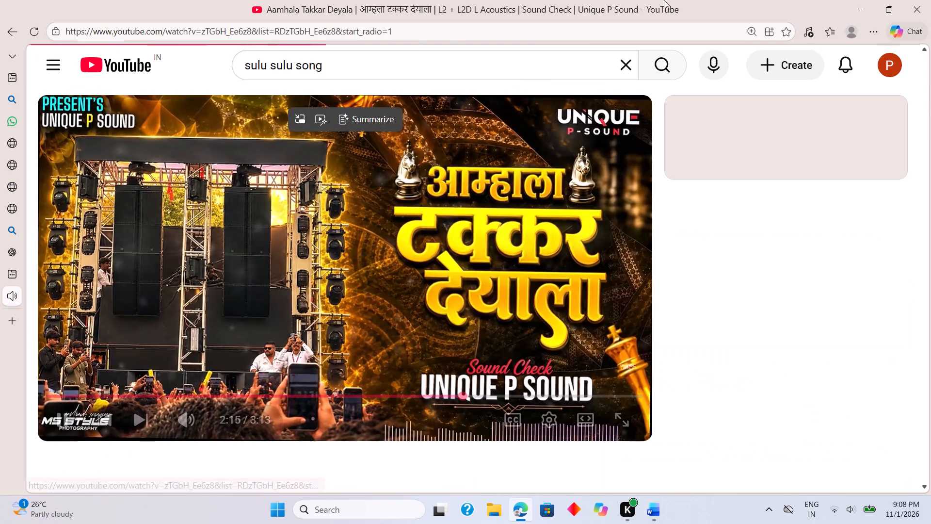
click(855, 0)
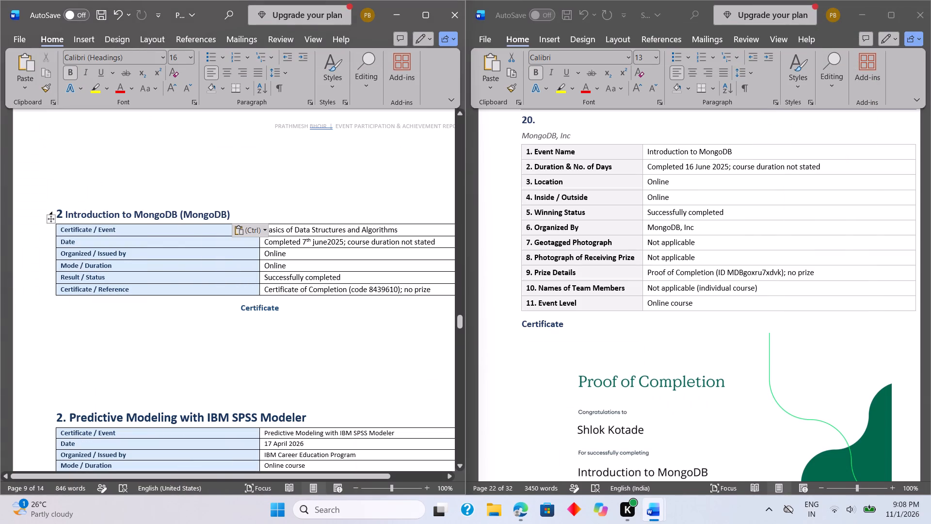
Clear all six values in the second column of the table under the Introduction to MongoDB heading.
click(313, 187)
drag(435, 292, 285, 227)
key(Delete)
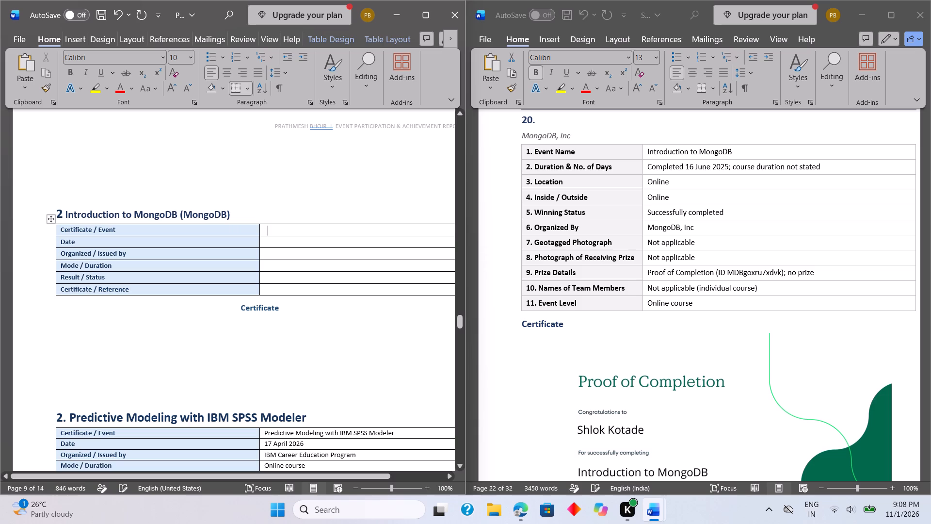
Move "Introduction to MongoDB" from the reference's Event Name row into the Certificate / Event row.
click(650, 148)
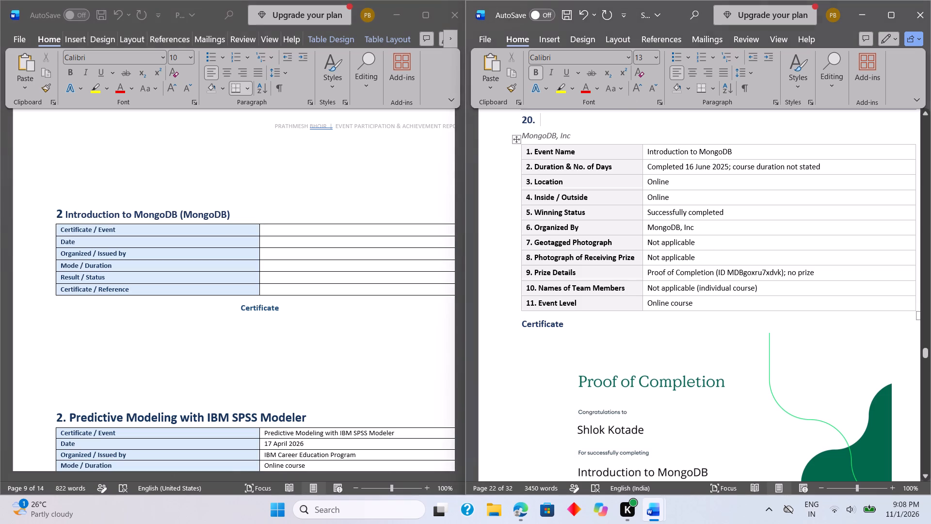
drag(734, 149, 669, 149)
drag(669, 149, 325, 227)
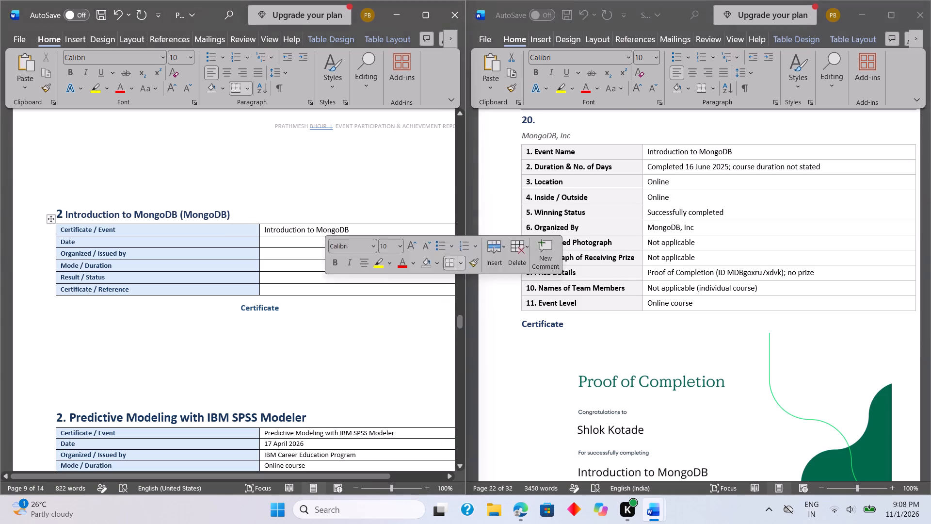
click(314, 183)
Move "Completed 16 June 2025; course duration not stated" from the reference table into the MongoDB table's Date row.
click(323, 241)
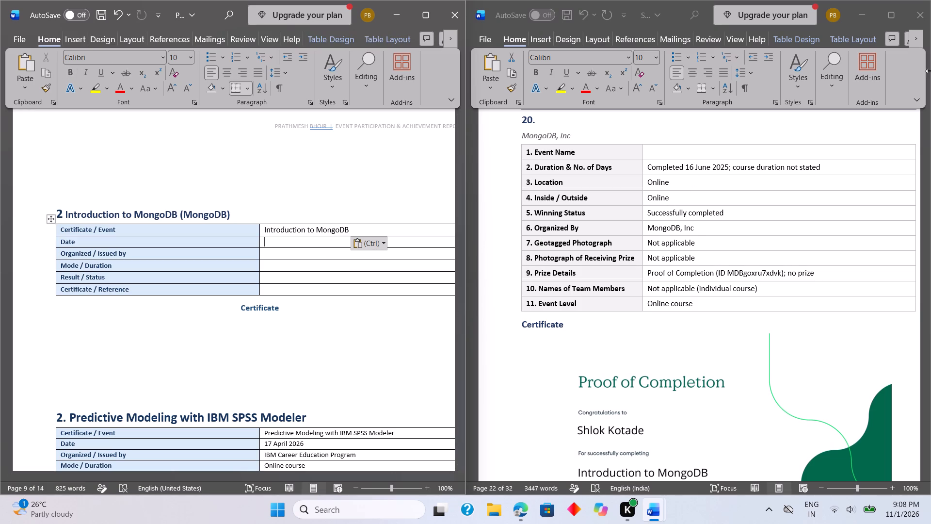
click(823, 159)
click(826, 167)
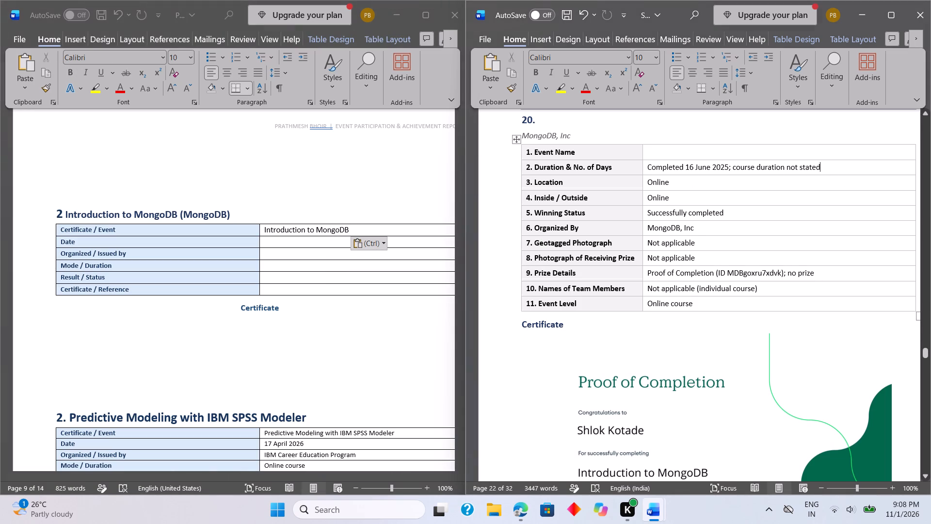
drag(826, 167, 666, 172)
drag(674, 168, 504, 218)
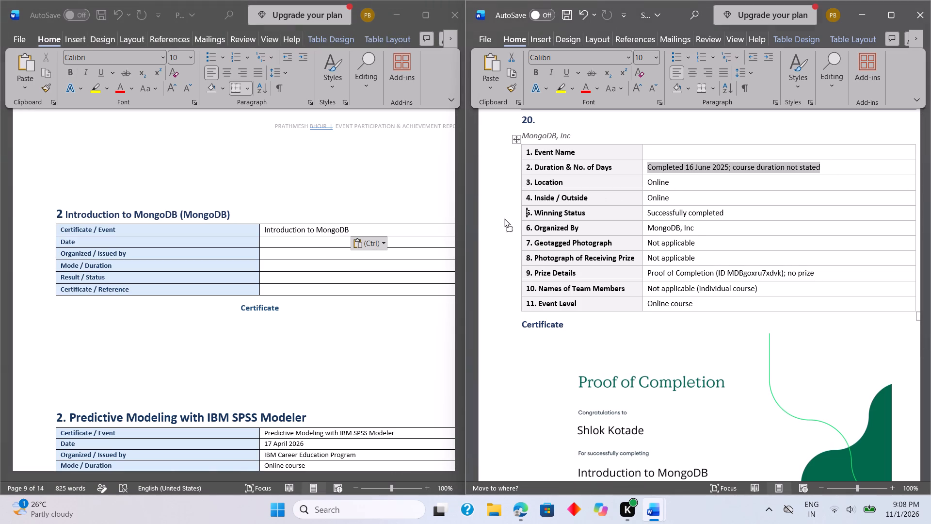
drag(504, 218, 376, 246)
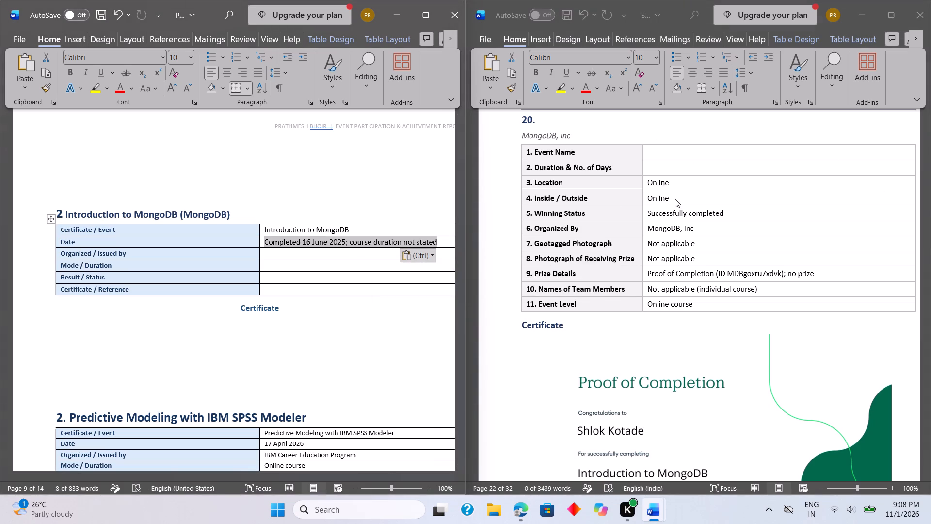
Move "Online" from the reference's Location row into the MongoDB table's Mode / Duration row.
click(672, 184)
drag(672, 184, 658, 188)
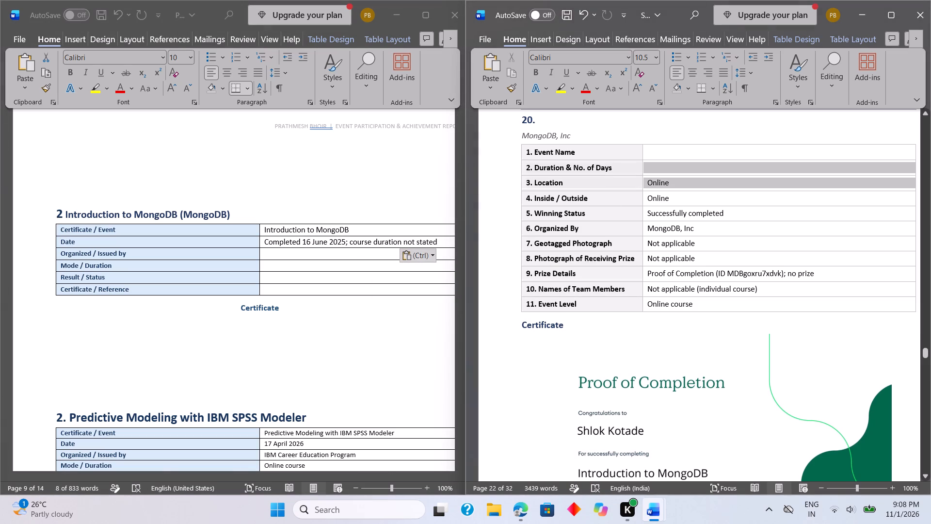
drag(658, 188, 669, 188)
click(669, 188)
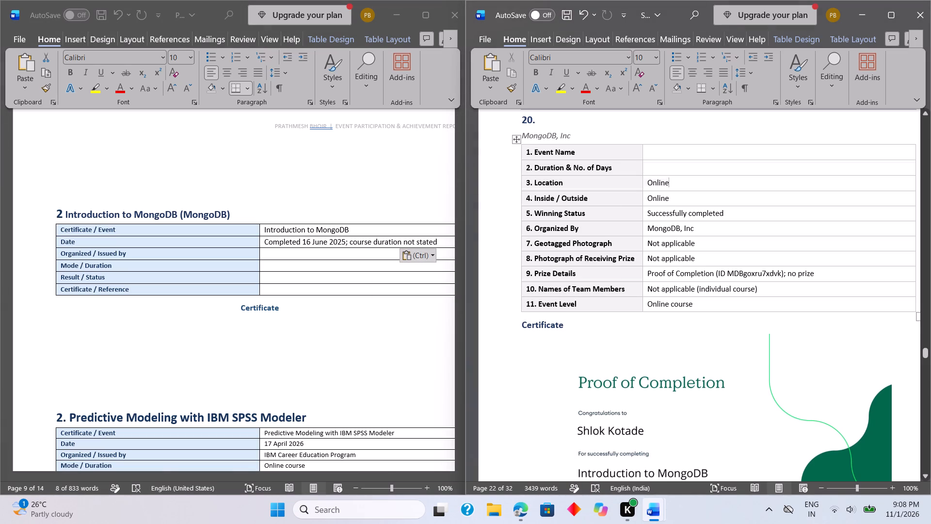
drag(676, 186, 649, 186)
drag(649, 186, 649, 186)
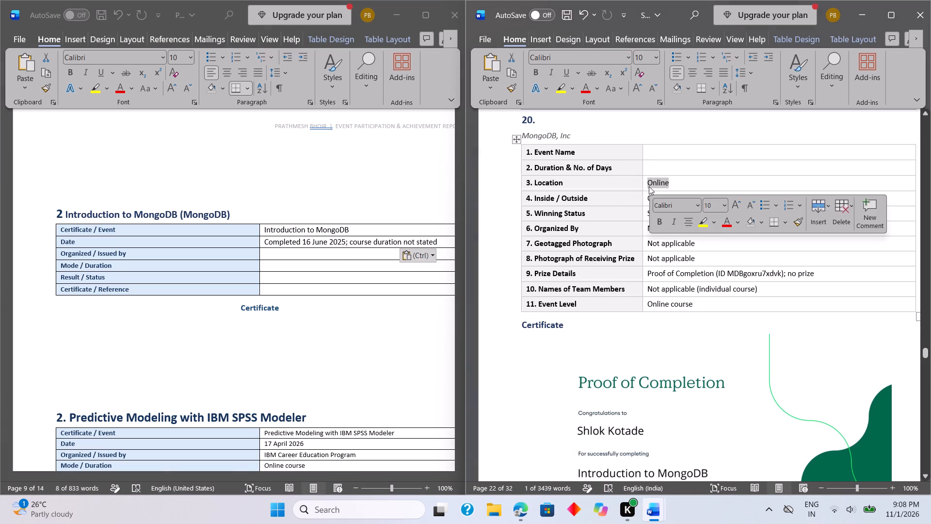
drag(649, 186, 402, 263)
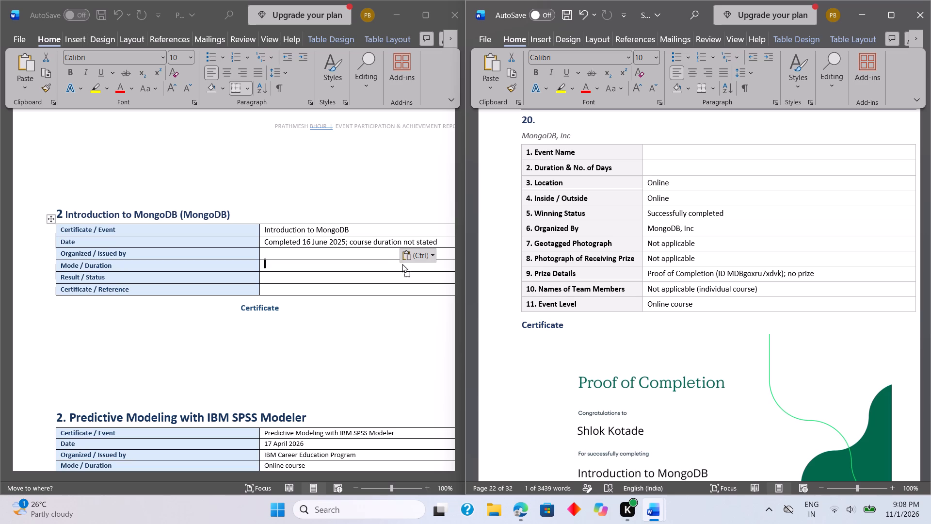
drag(402, 263, 402, 266)
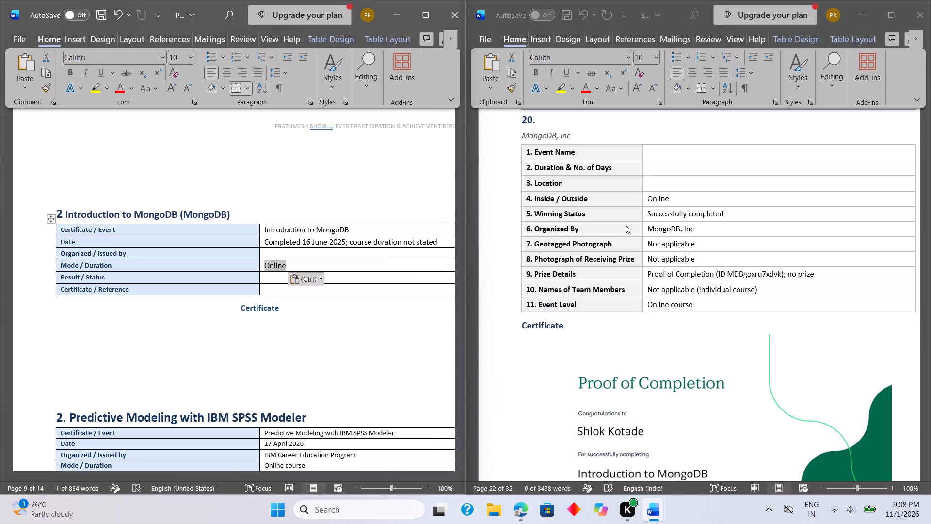
Move "MongoDB, Inc" from the reference's Organized By row into the MongoDB table's Organized / Issued by row.
click(694, 229)
drag(699, 229, 695, 229)
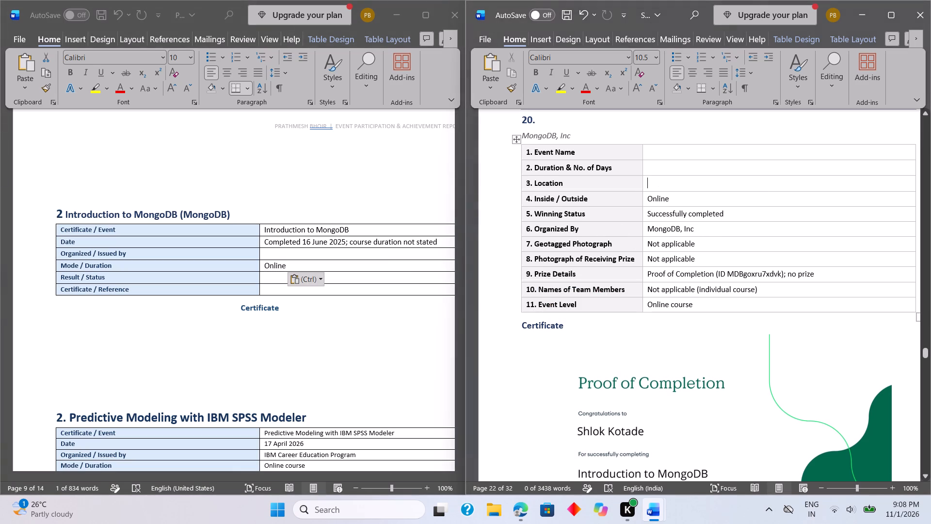
drag(695, 229, 659, 230)
drag(659, 230, 366, 252)
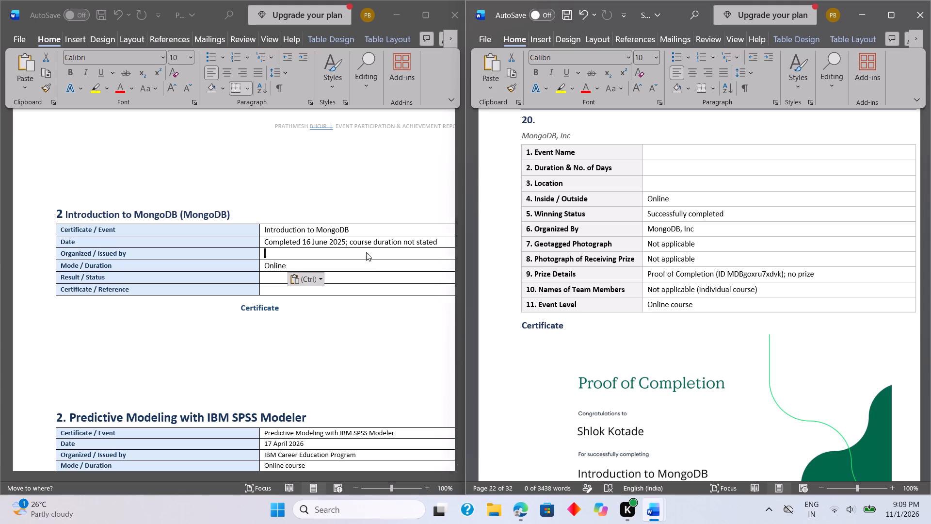
Move "Successfully completed" from the reference's Winning Status row into the MongoDB table's Result / Status row.
click(289, 279)
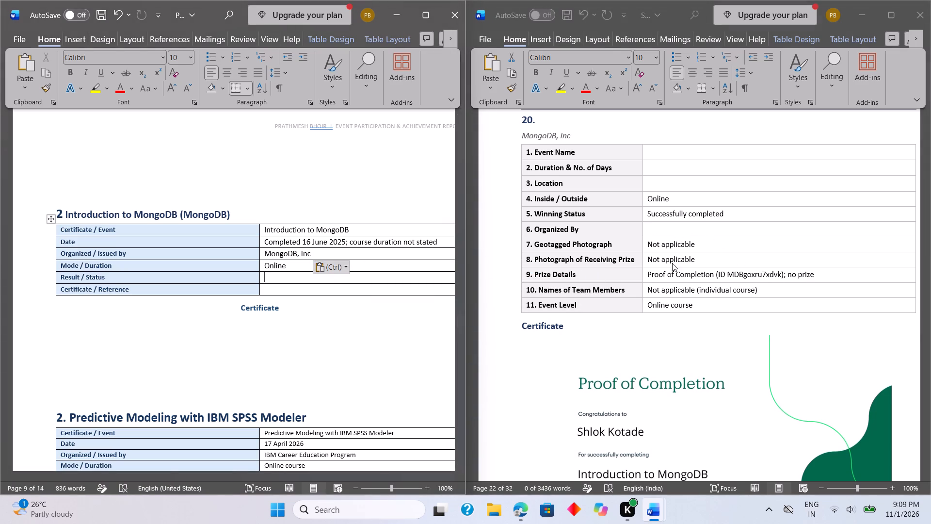
click(740, 213)
drag(740, 213, 660, 207)
click(660, 207)
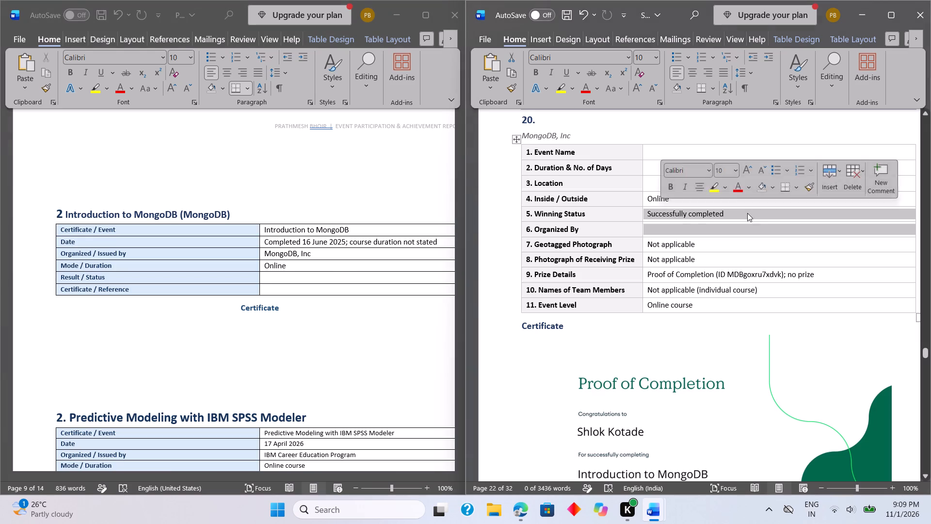
click(750, 214)
drag(745, 214, 652, 216)
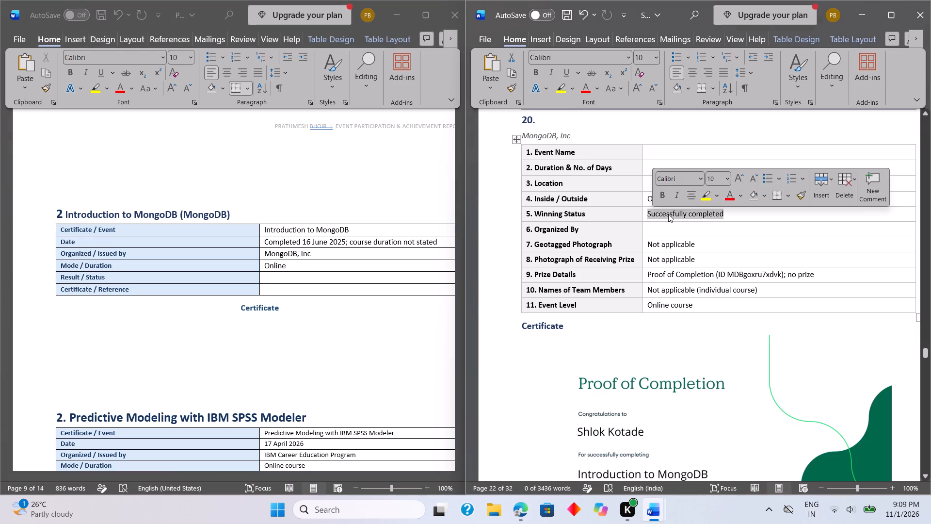
drag(668, 214, 330, 278)
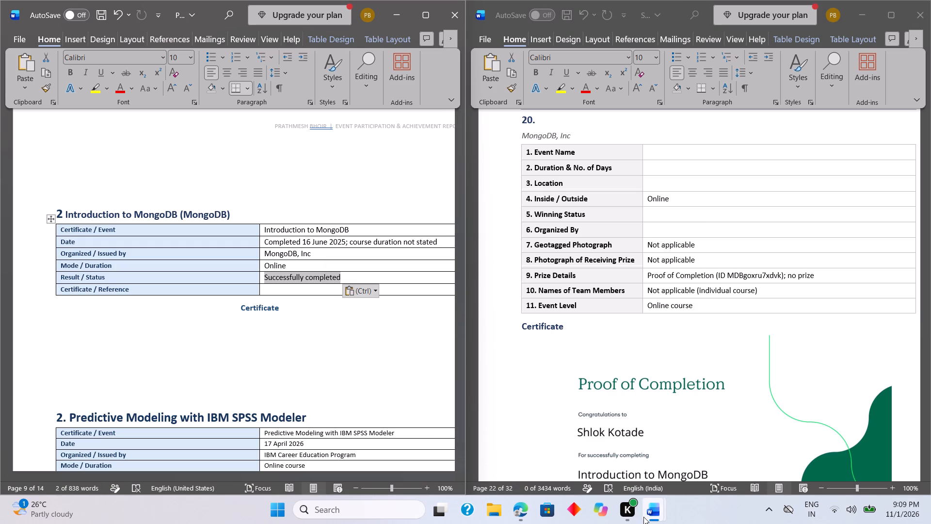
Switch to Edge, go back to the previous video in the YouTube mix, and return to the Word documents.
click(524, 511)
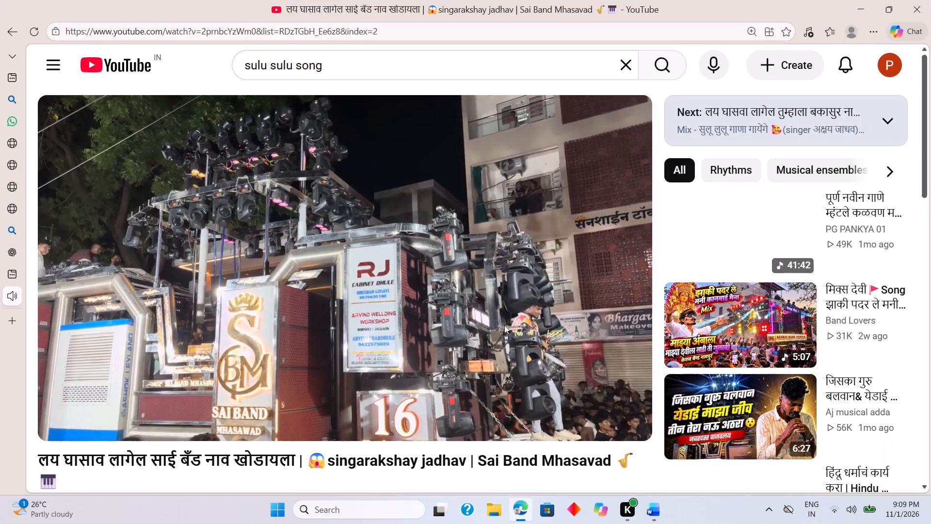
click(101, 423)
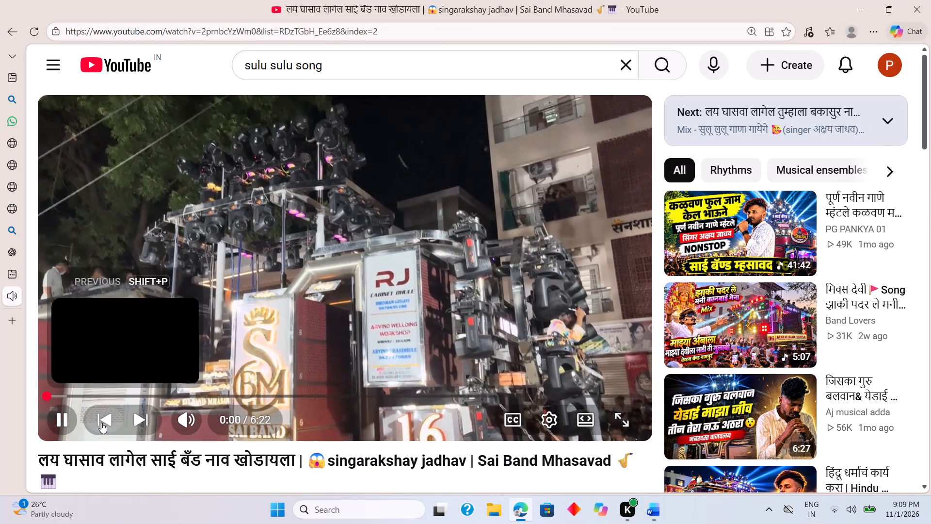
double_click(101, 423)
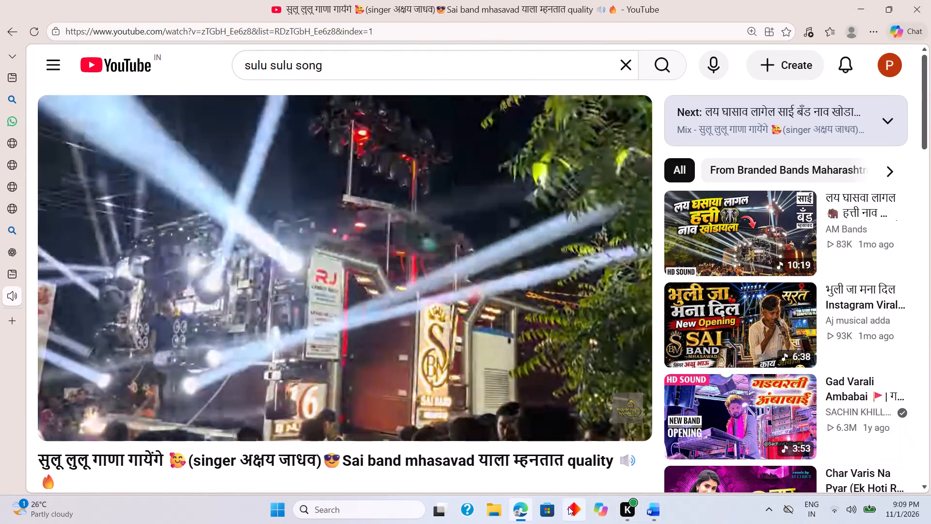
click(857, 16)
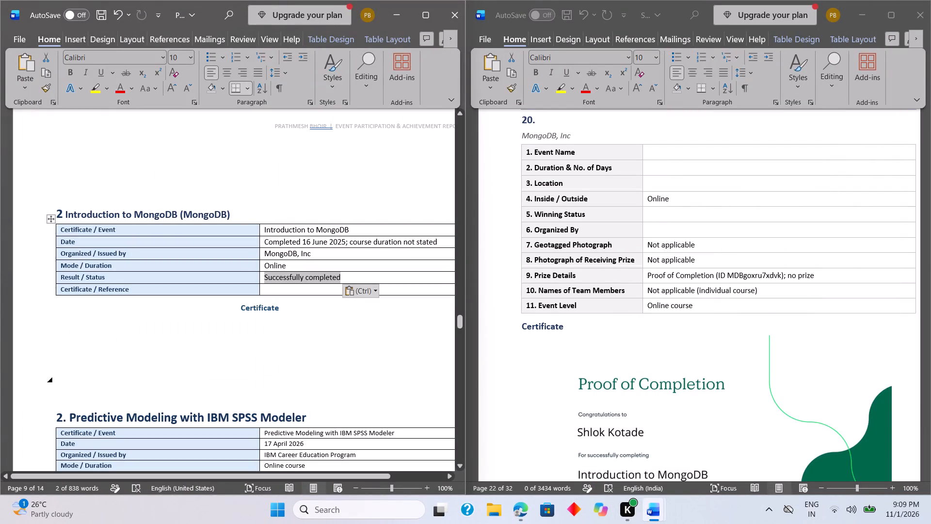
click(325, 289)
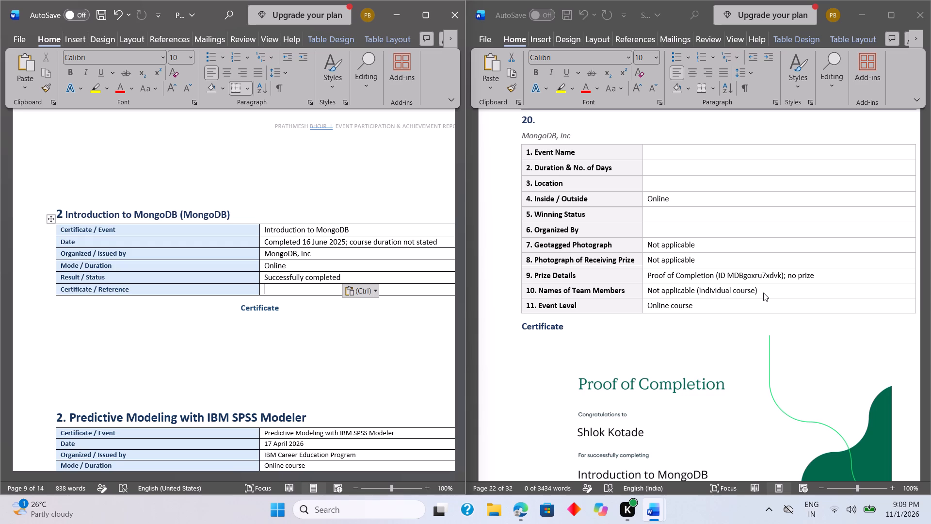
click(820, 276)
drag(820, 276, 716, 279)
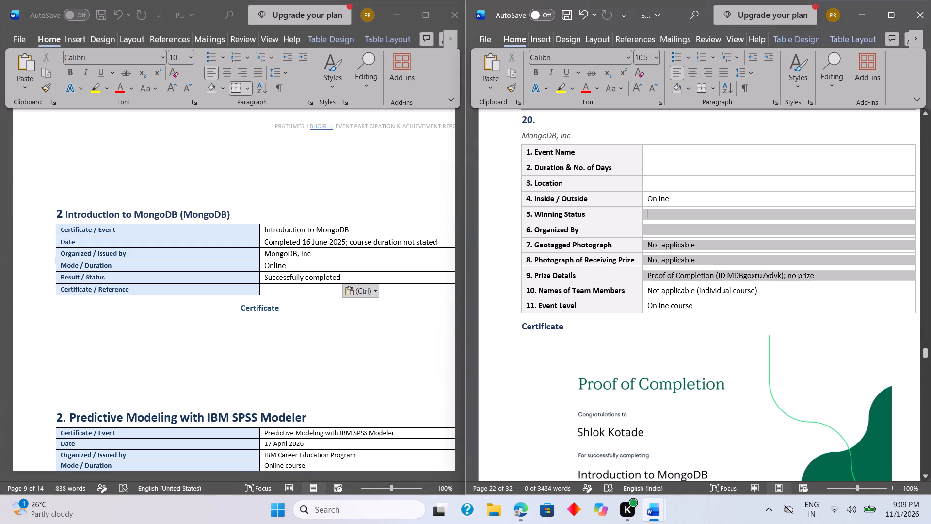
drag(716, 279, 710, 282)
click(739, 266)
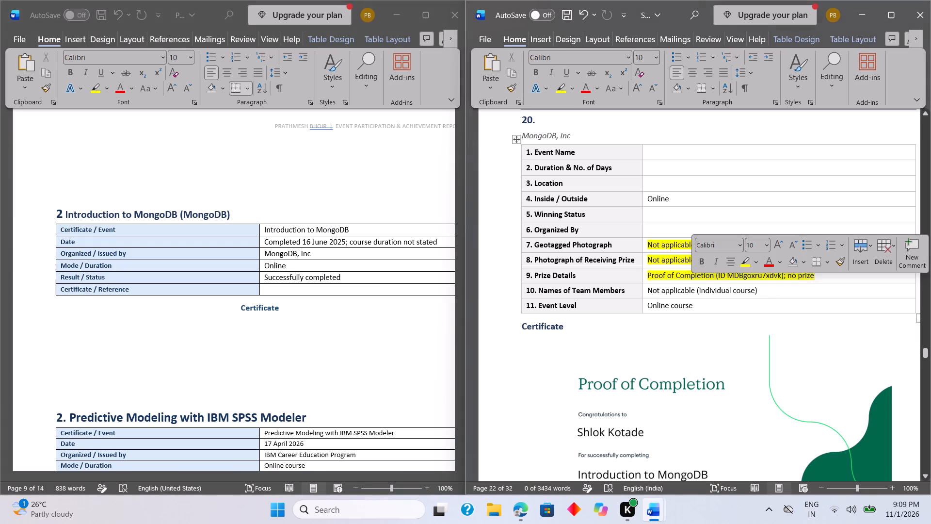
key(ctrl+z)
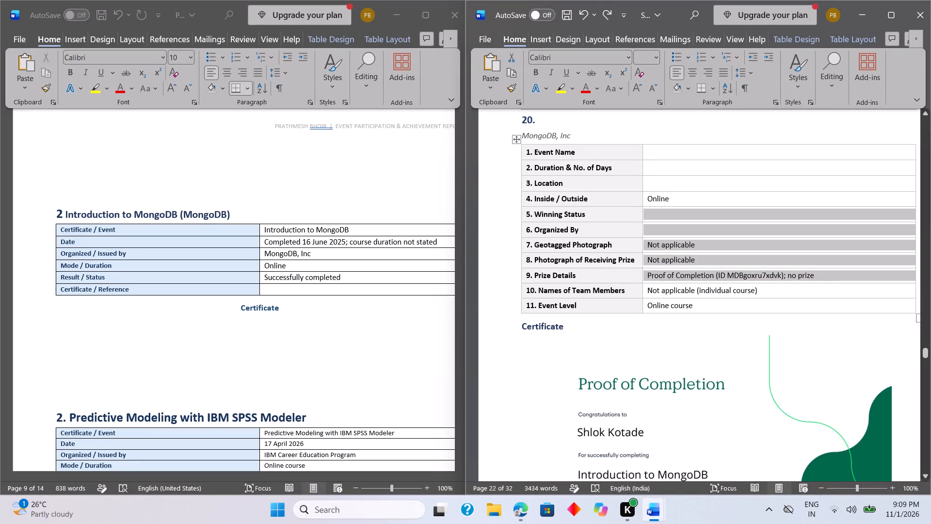
Move the full Proof of Completion entry, including its ID and "no prize", from the reference's Prize Details row into the MongoDB table's Certificate / Reference row.
click(829, 342)
drag(822, 278, 668, 283)
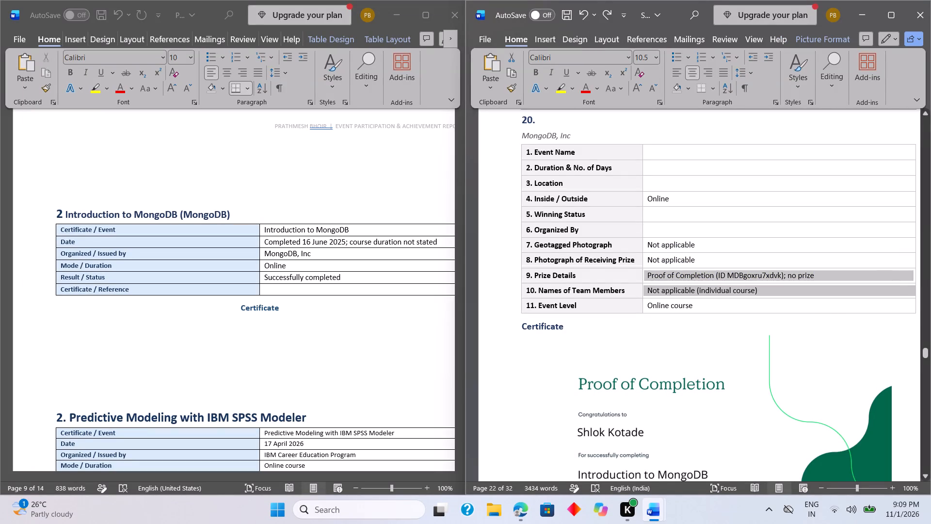
drag(668, 283, 697, 271)
drag(697, 271, 685, 278)
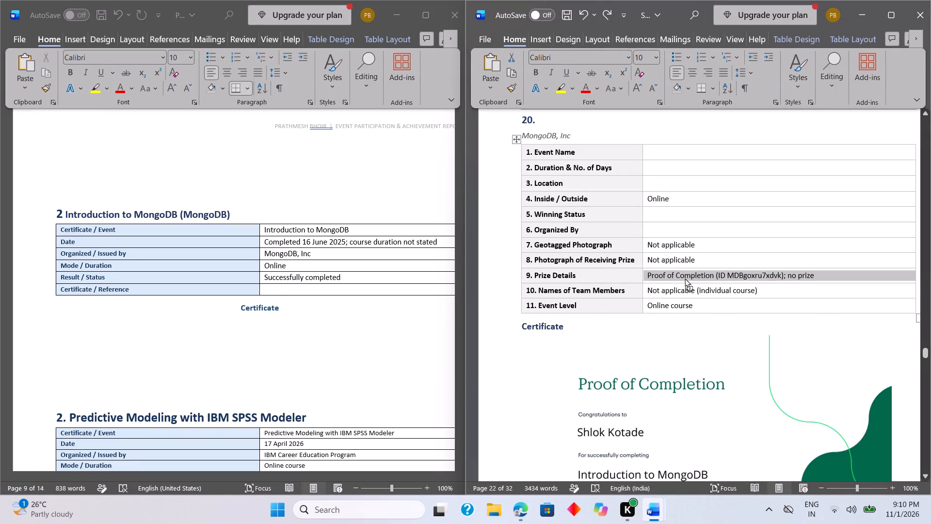
drag(685, 278, 383, 286)
Place the cursor in the empty paragraph below the MongoDB section's Certificate heading.
click(350, 327)
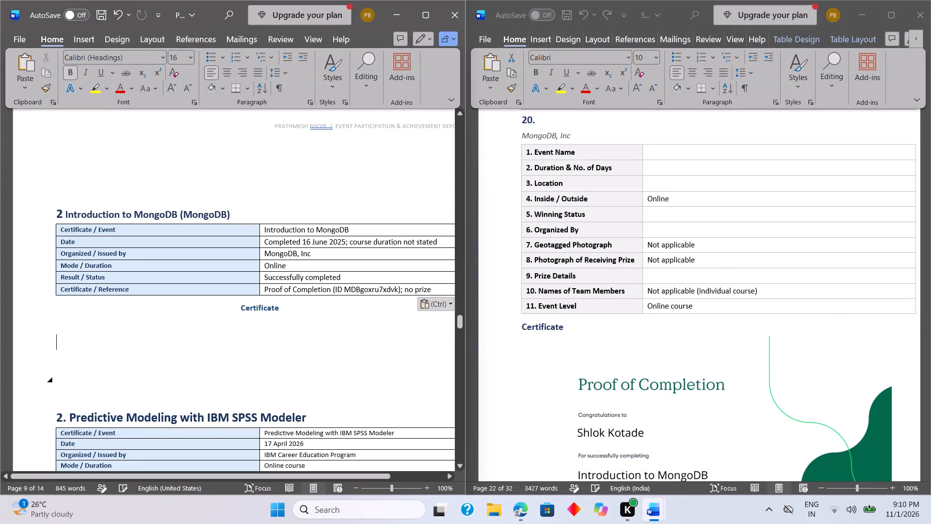
click(241, 353)
click(257, 349)
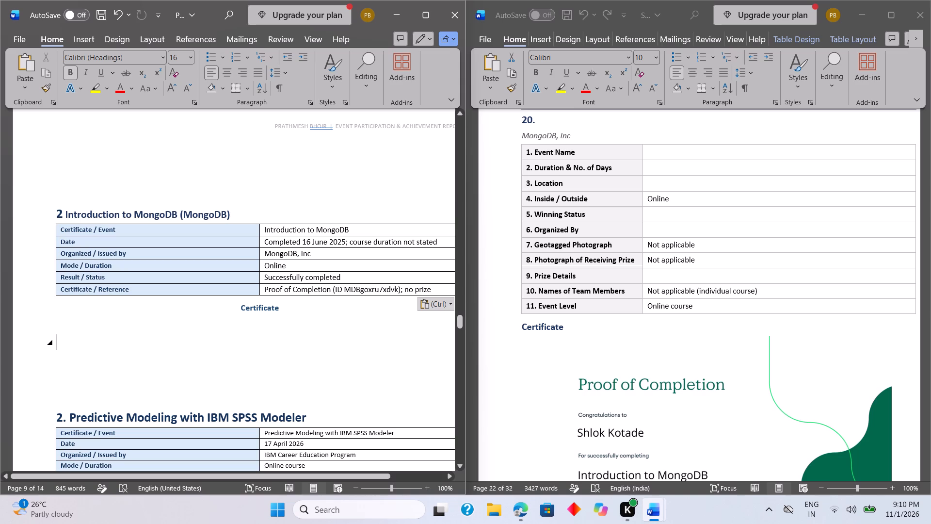
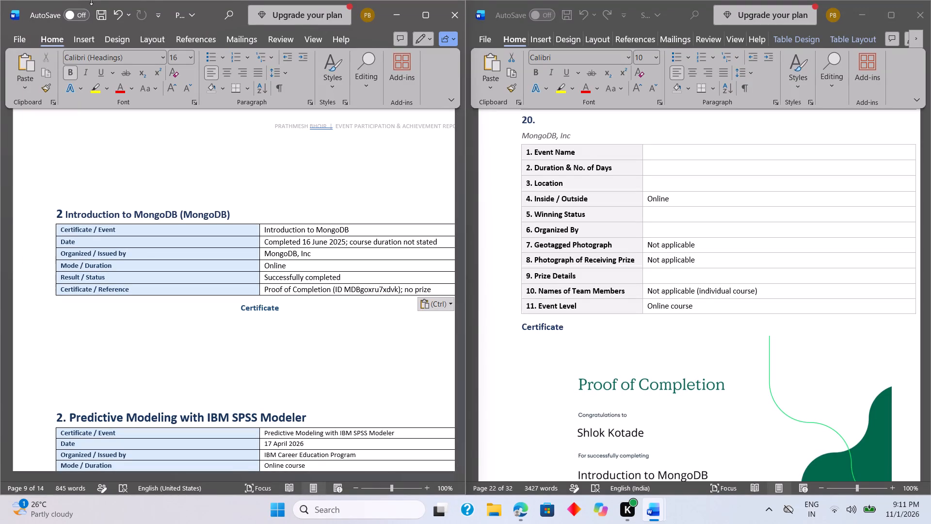
Insert the picture WhatsApp Image 2026-11-01 at 6.39.14 PM below the Certificate label of the Introduction to MongoDB section.
click(433, 9)
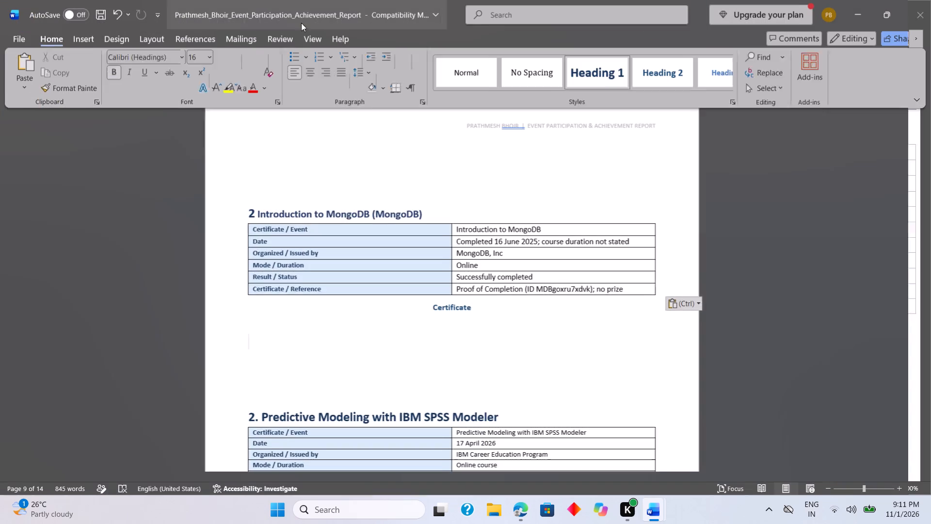
click(87, 36)
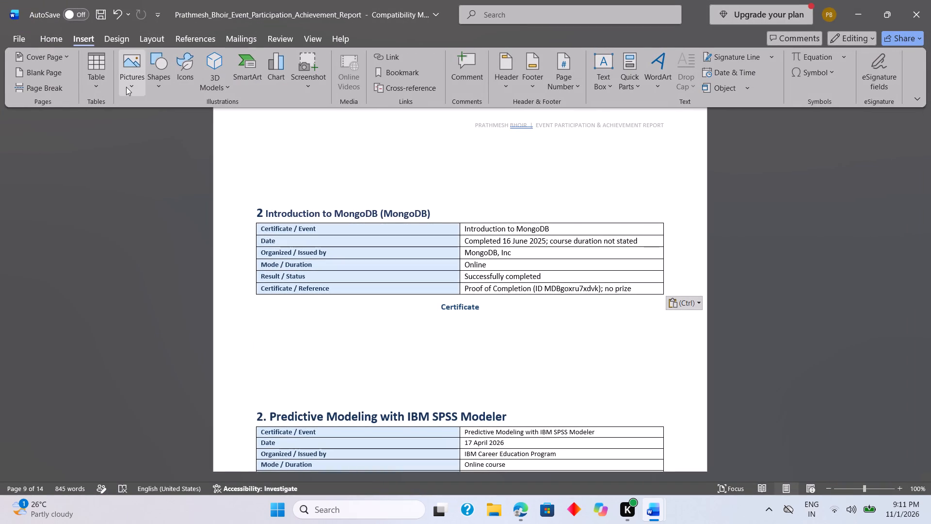
click(126, 87)
click(131, 118)
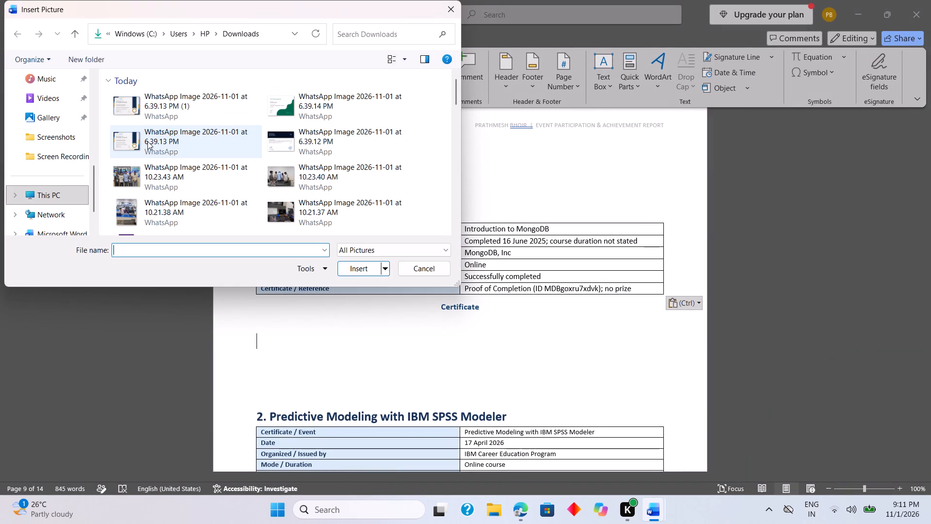
click(335, 96)
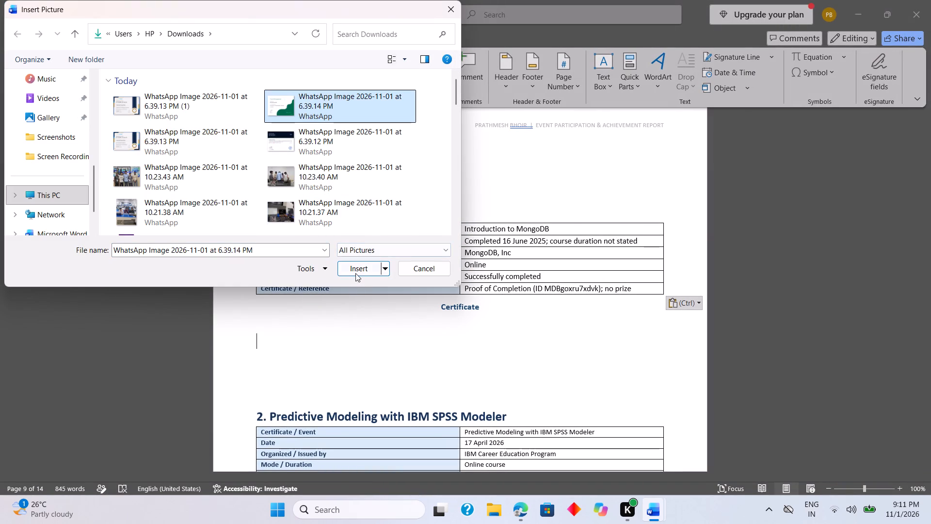
click(355, 273)
Shrink the inserted MongoDB certificate picture proportionally to about 6.45" wide by 4.97" high.
scroll(345, 266, up, 6)
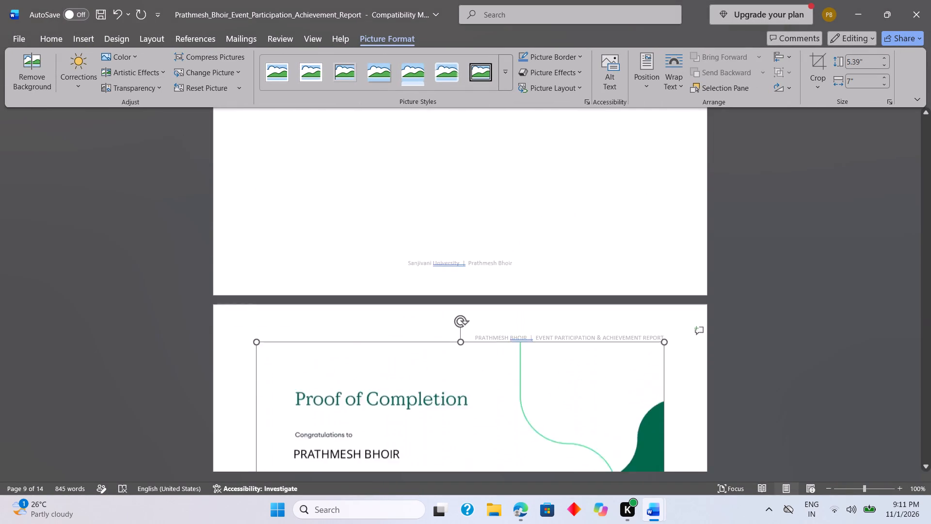
scroll(345, 266, up, 1)
scroll(345, 266, down, 13)
scroll(345, 266, up, 20)
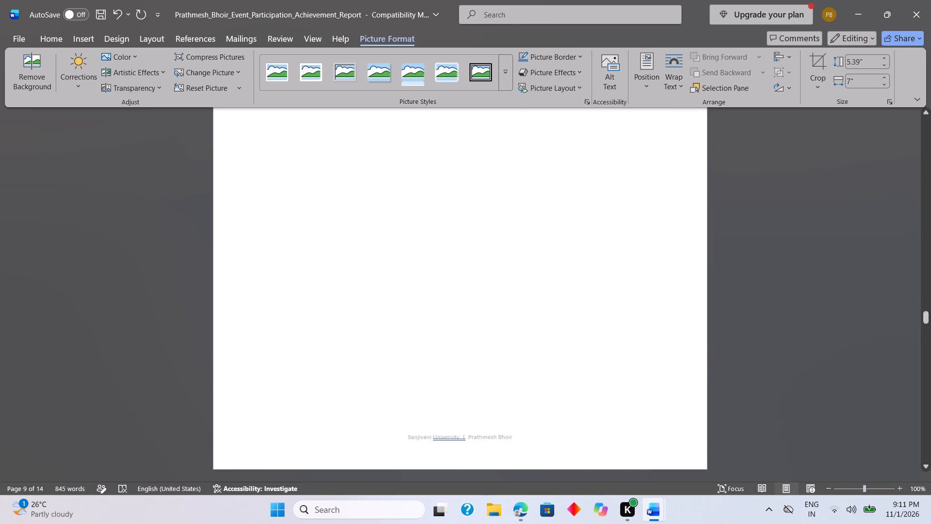
scroll(345, 265, up, 4)
scroll(345, 265, down, 12)
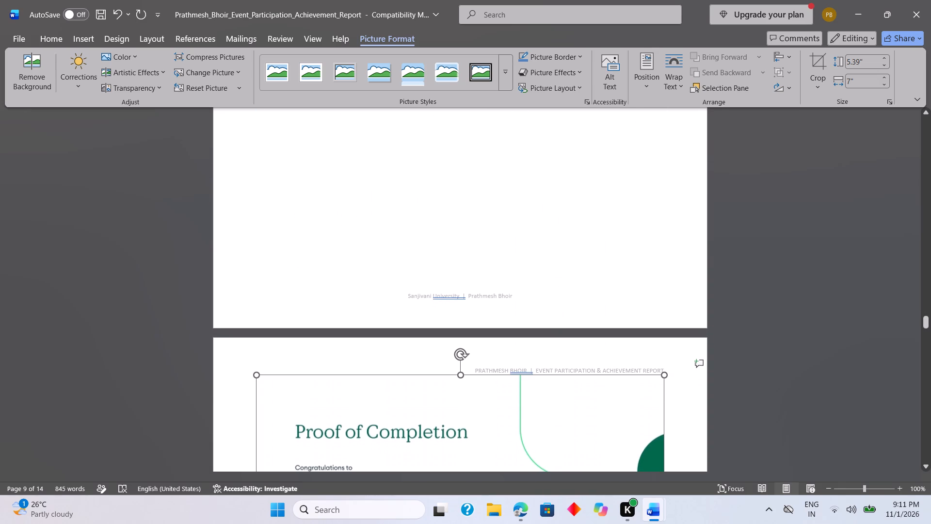
scroll(421, 372, down, 2)
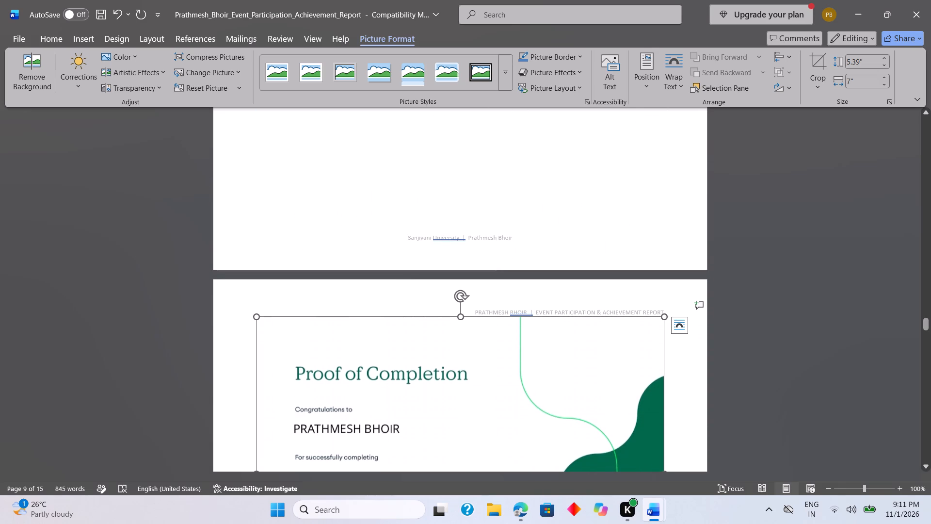
drag(257, 317, 289, 354)
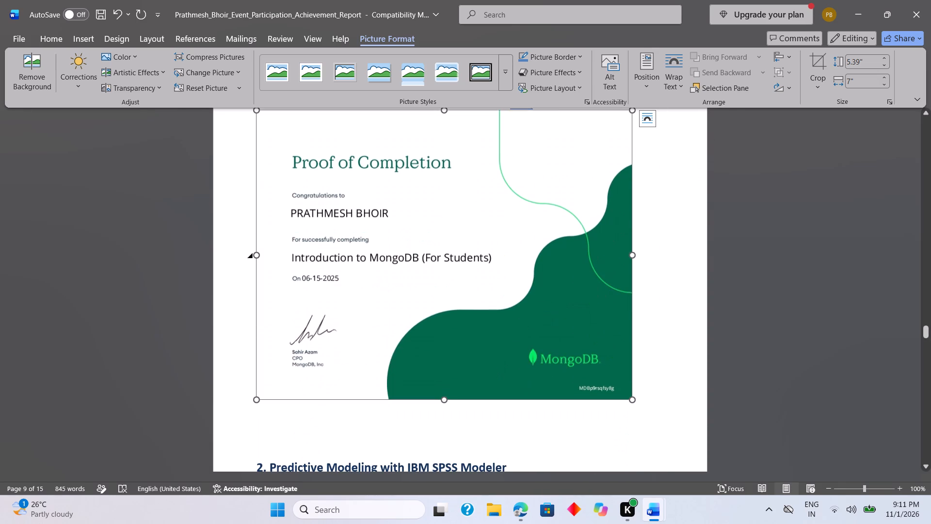
Move the MongoDB certificate picture up to directly beneath the Introduction to MongoDB details table and check the surrounding page layout.
scroll(442, 195, up, 3)
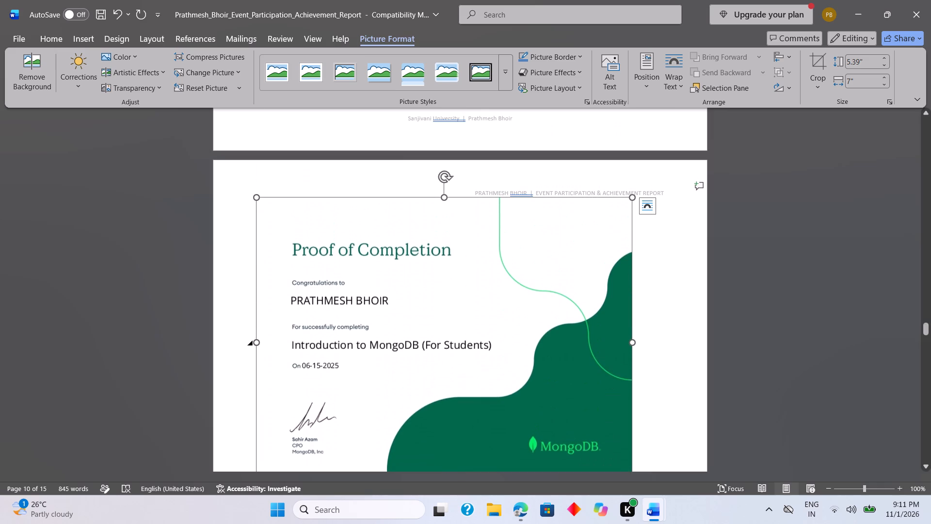
drag(438, 205, 421, 124)
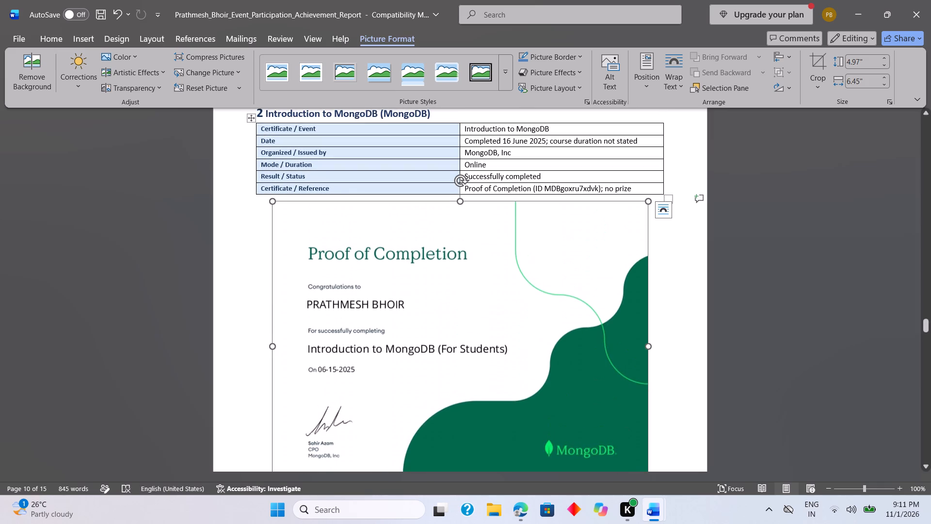
scroll(408, 181, down, 13)
scroll(408, 199, up, 5)
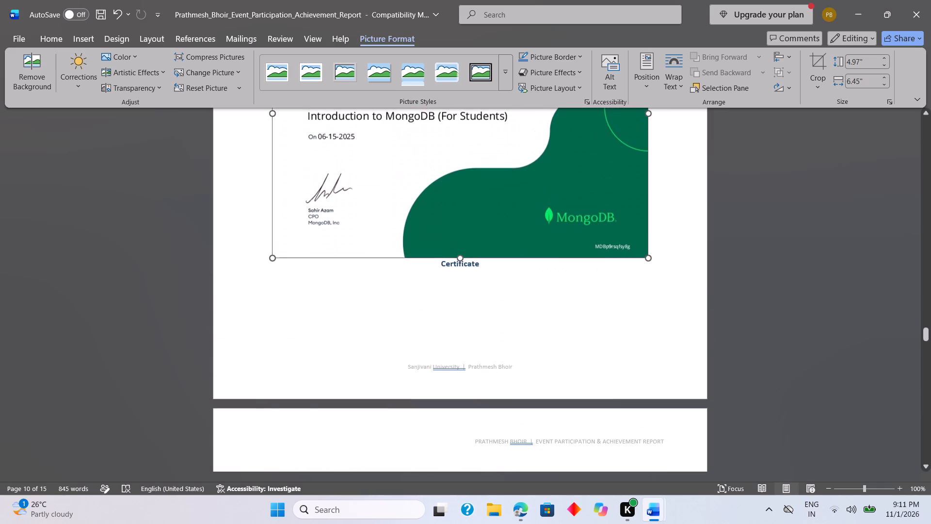
scroll(485, 274, down, 9)
scroll(485, 272, up, 6)
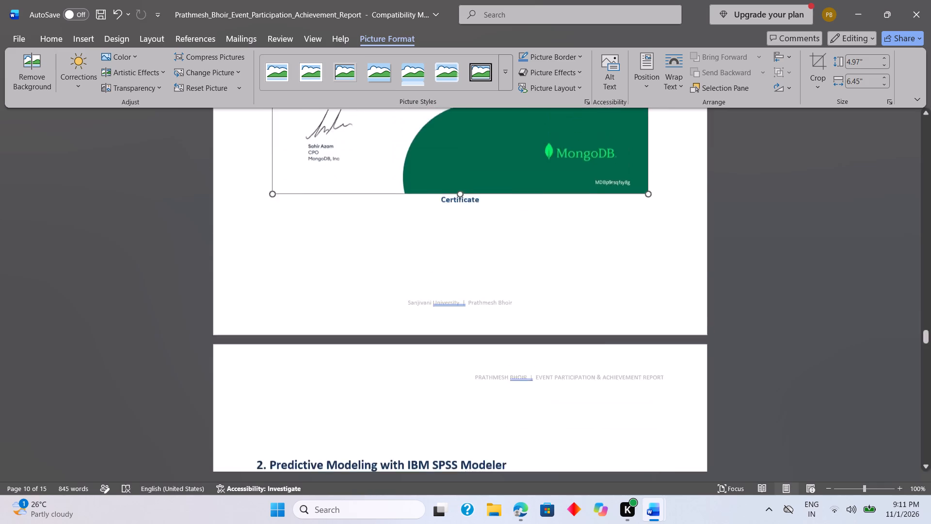
scroll(485, 272, up, 14)
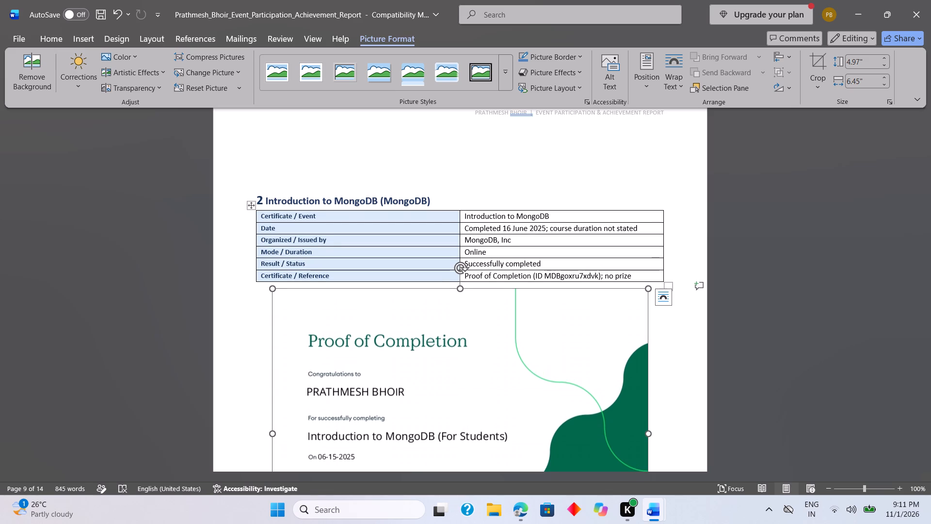
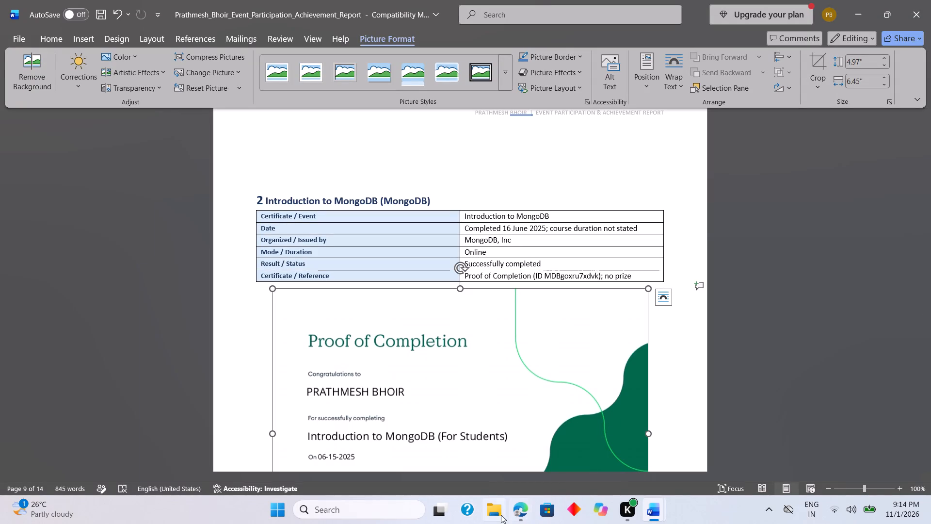
Switch to the browser, resume the paused YouTube video and look through its comments and related videos.
click(532, 516)
click(361, 278)
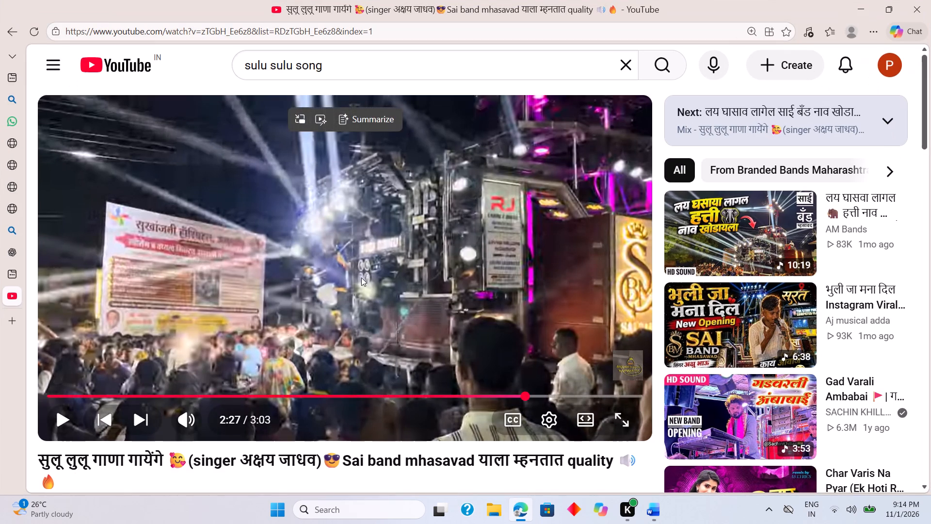
scroll(374, 301, down, 4)
scroll(375, 305, up, 3)
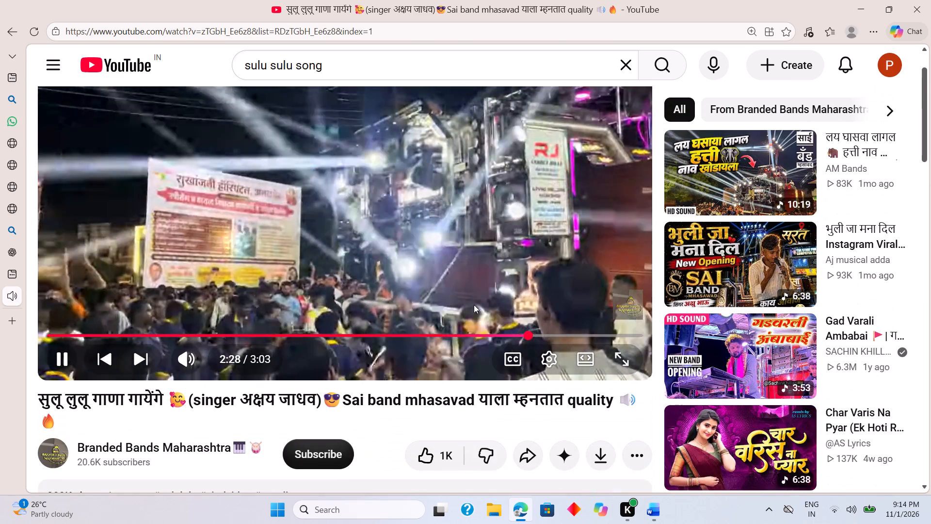
scroll(786, 294, down, 5)
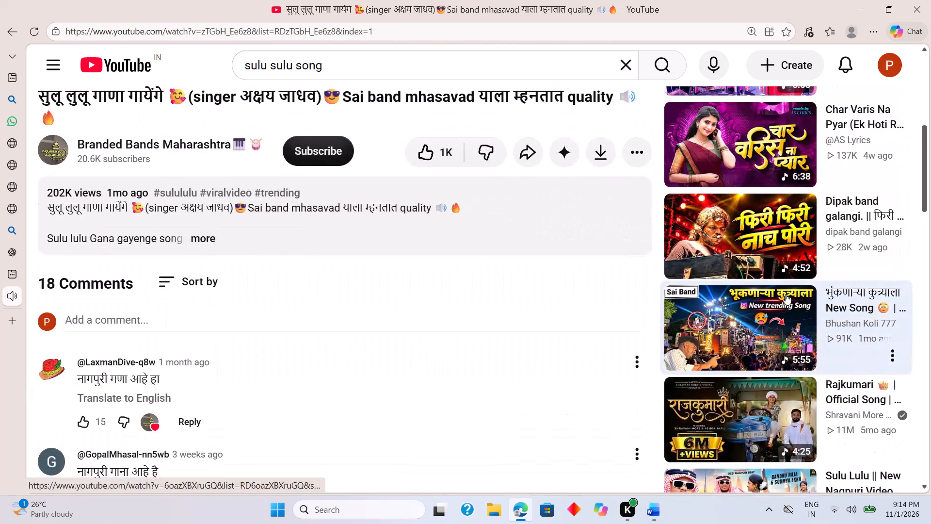
scroll(786, 294, up, 2)
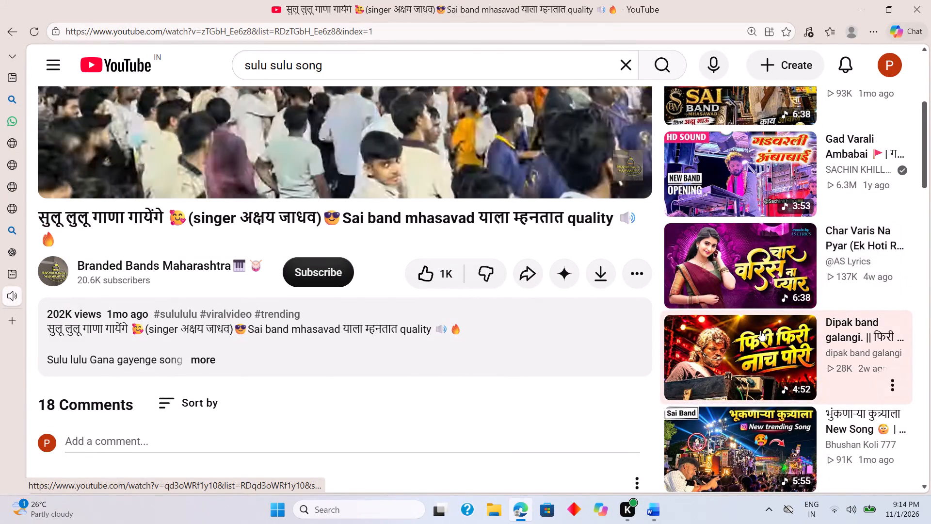
scroll(760, 330, up, 6)
scroll(696, 293, down, 14)
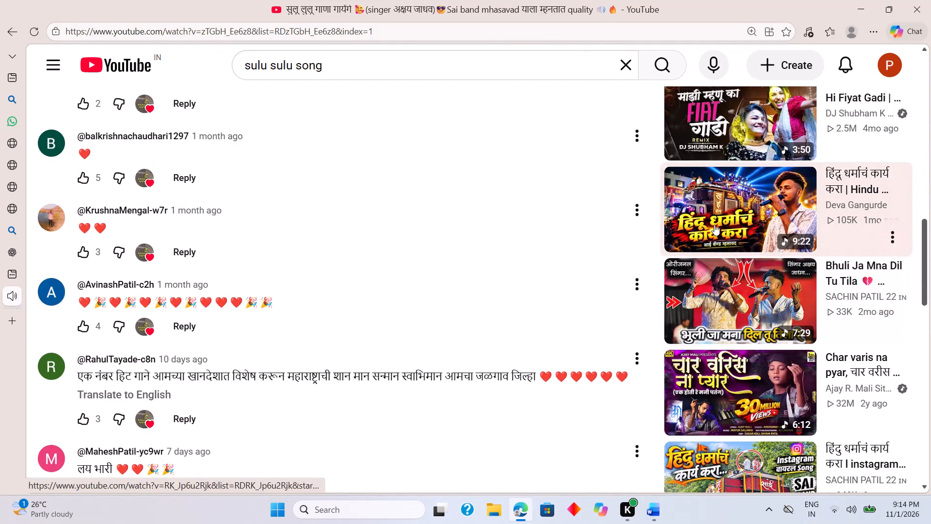
scroll(714, 225, up, 6)
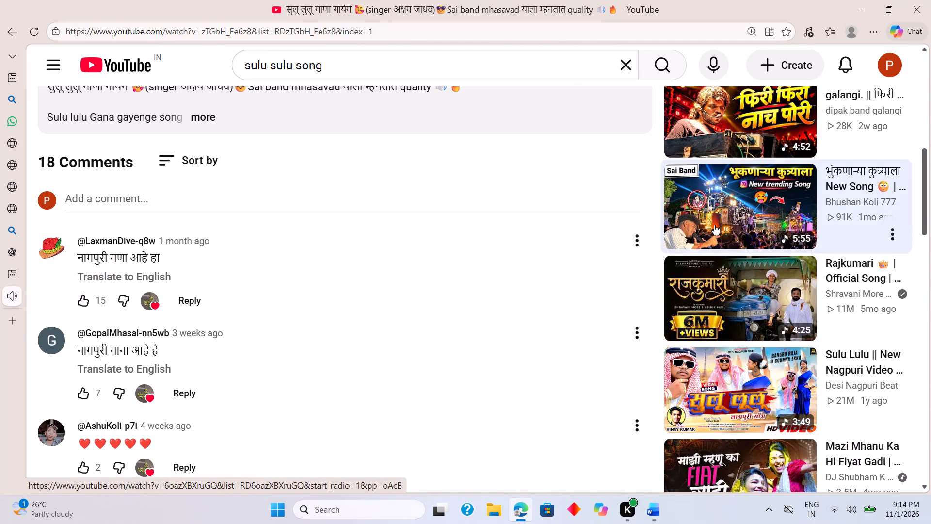
scroll(714, 225, up, 7)
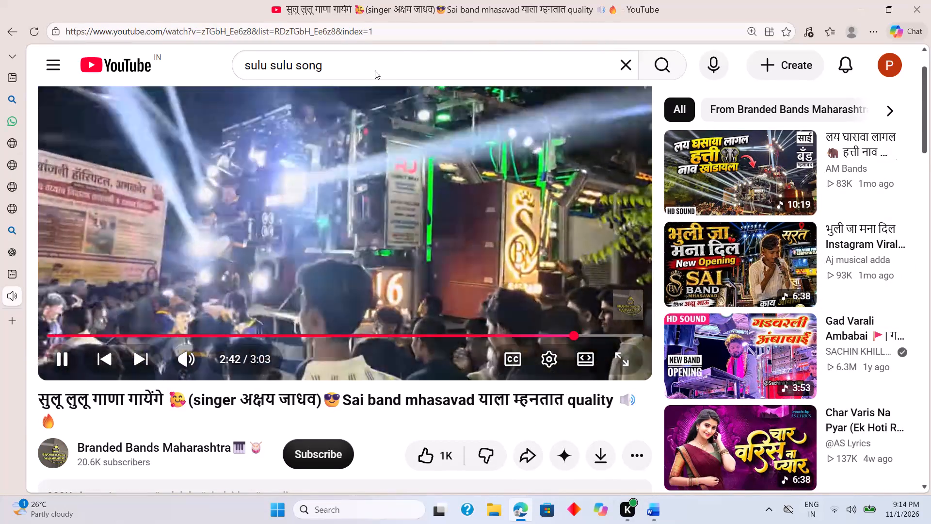
Search YouTube for "bhuknarya kutryala song", play the Sai Band Mhasavad video and return to the Word report.
click(375, 57)
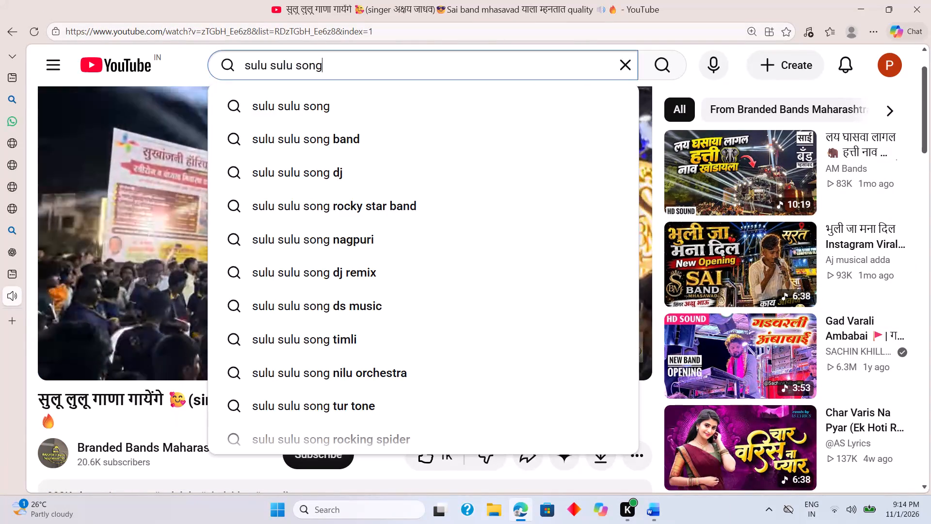
key(BackSpace)
key(BackSpace)
key(BackSpace)
key(BackSpace)
key(BackSpace)
key(BackSpace)
key(BackSpace)
key(BackSpace)
key(BackSpace)
key(BackSpace)
key(BackSpace)
key(BackSpace)
key(BackSpace)
key(BackSpace)
key(BackSpace)
key(BackSpace)
key(BackSpace)
key(BackSpace)
text(bhuk)
text(nat)
key(BackSpace)
text(rya)
key(space)
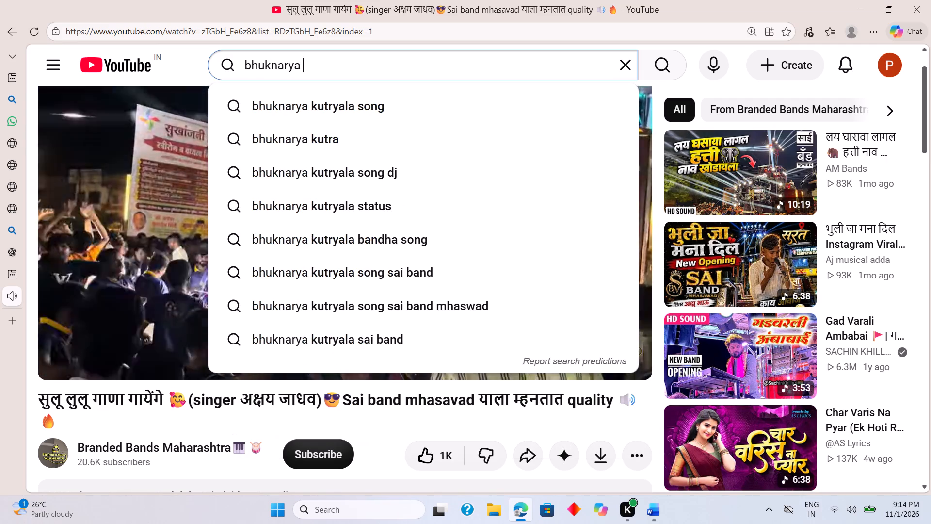
click(367, 107)
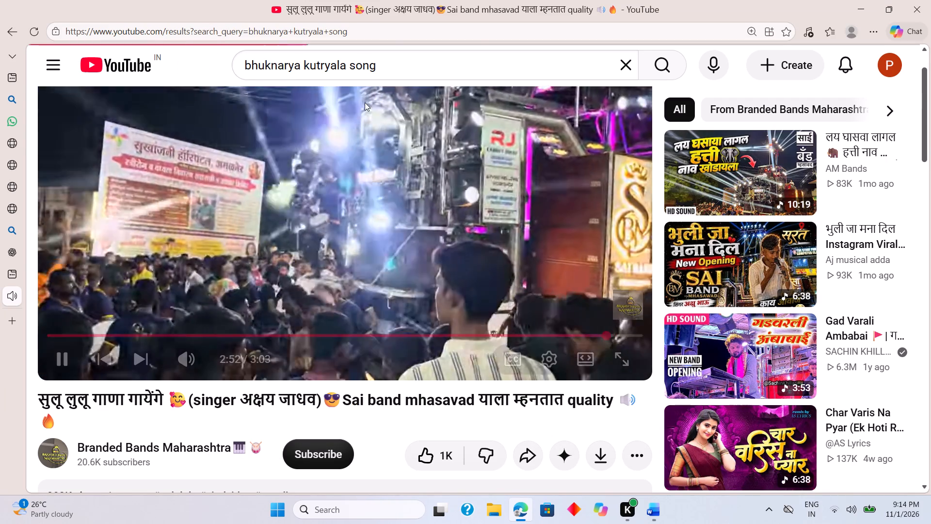
scroll(327, 143, down, 3)
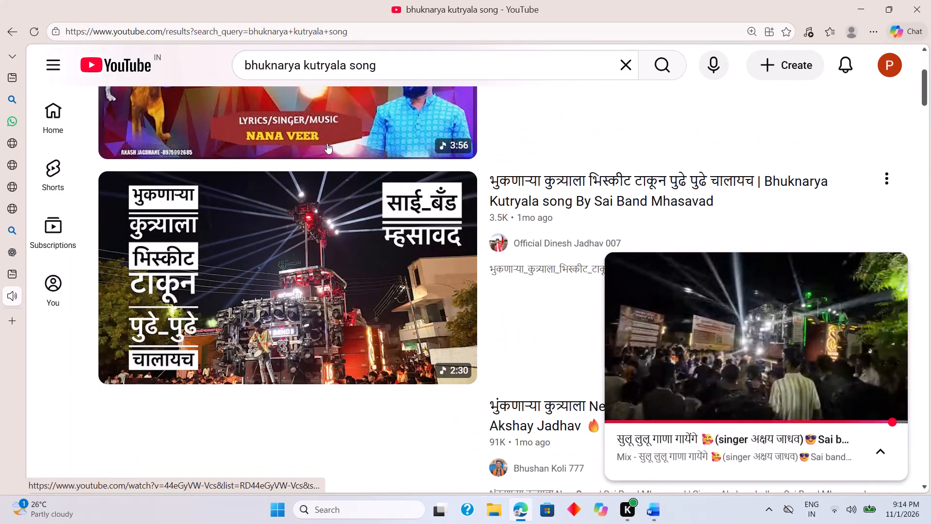
click(322, 220)
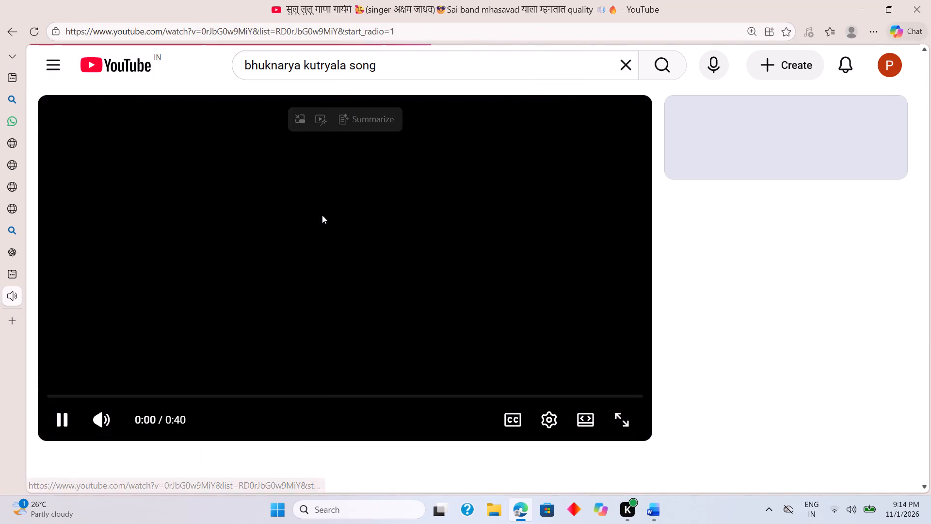
click(853, 1)
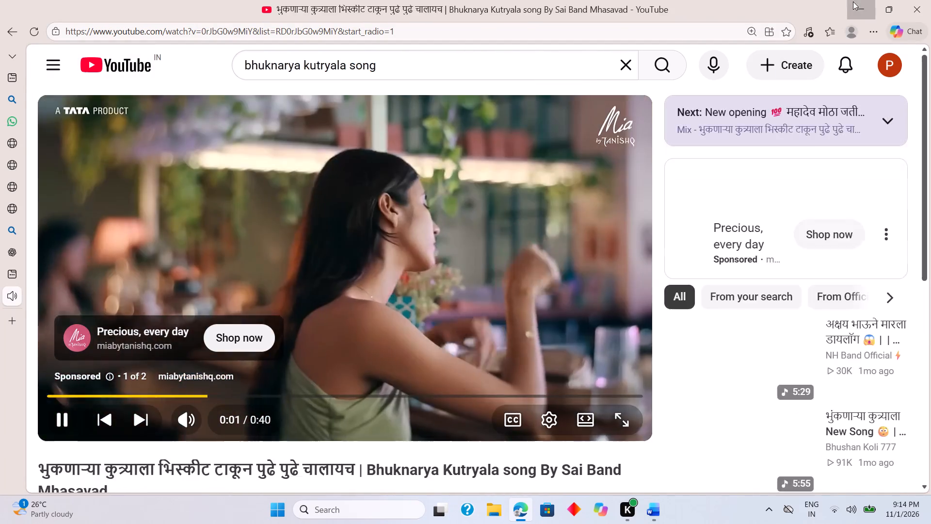
Change the completion date in the Introduction to MongoDB details table to 15 June 2025.
scroll(464, 248, down, 6)
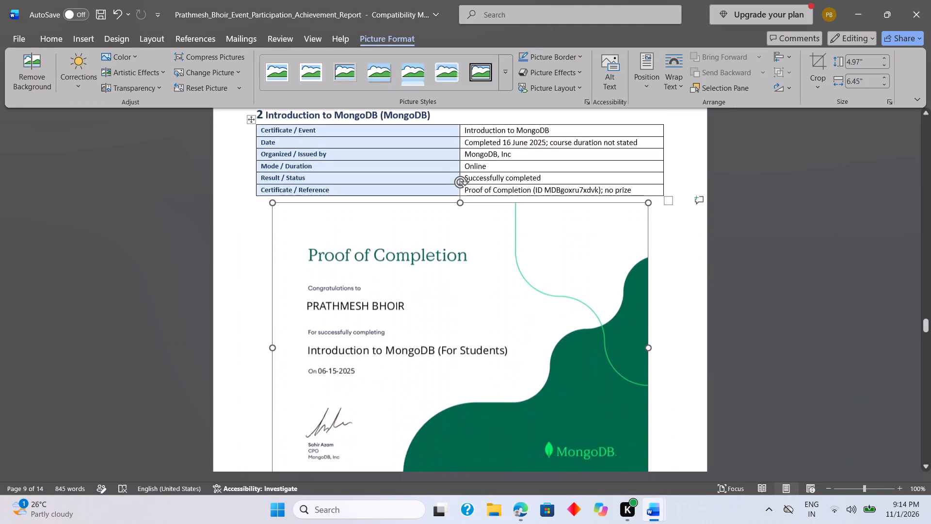
scroll(464, 248, down, 3)
scroll(463, 262, up, 7)
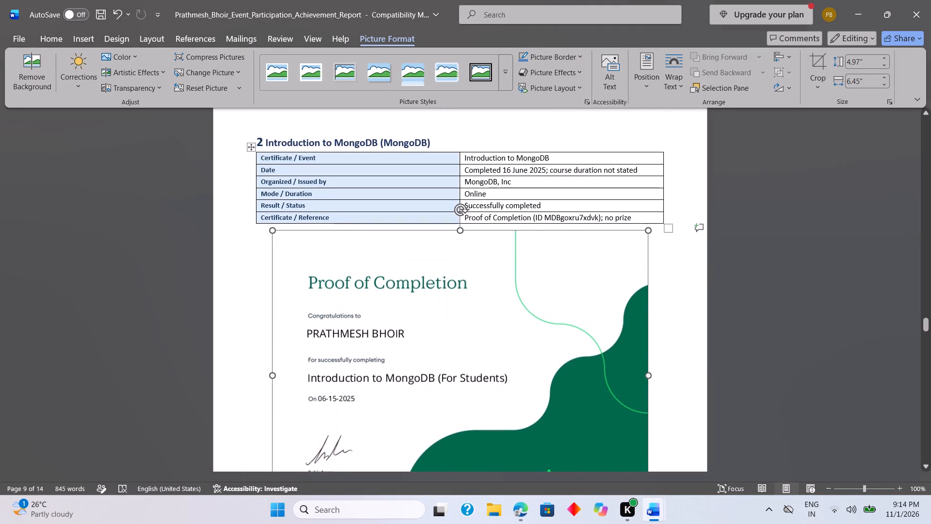
scroll(546, 195, down, 1)
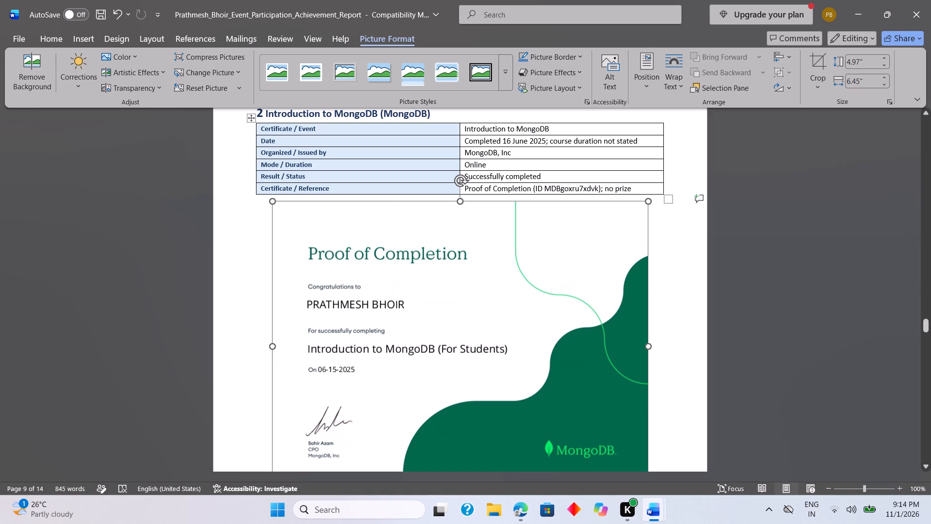
click(510, 142)
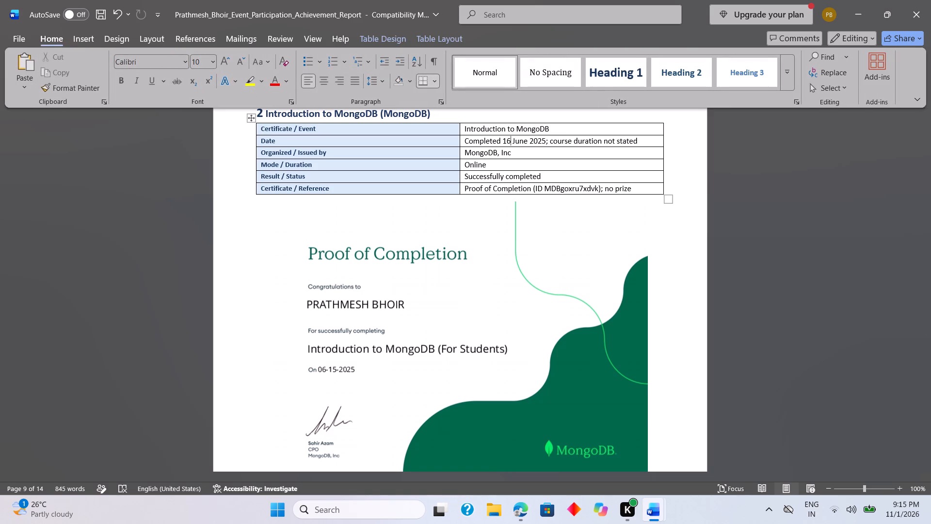
key(BackSpace)
key(5)
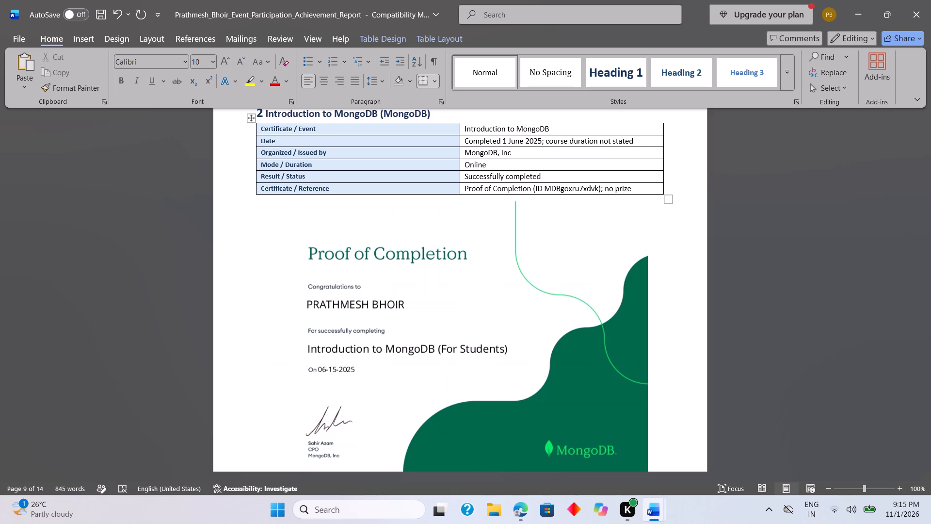
Review the report's page layout and compare the summary table's certificate order with the order of the certificate sections.
scroll(510, 142, down, 10)
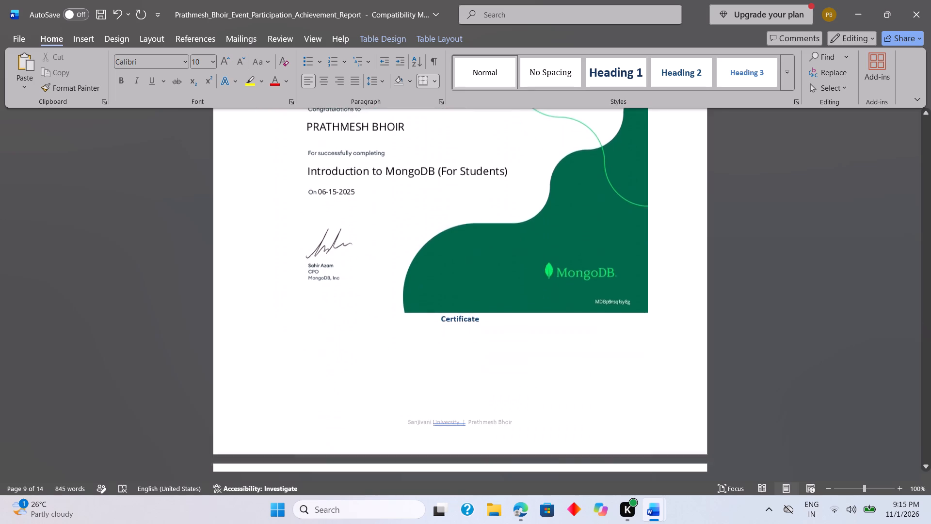
scroll(510, 148, down, 8)
scroll(525, 236, up, 16)
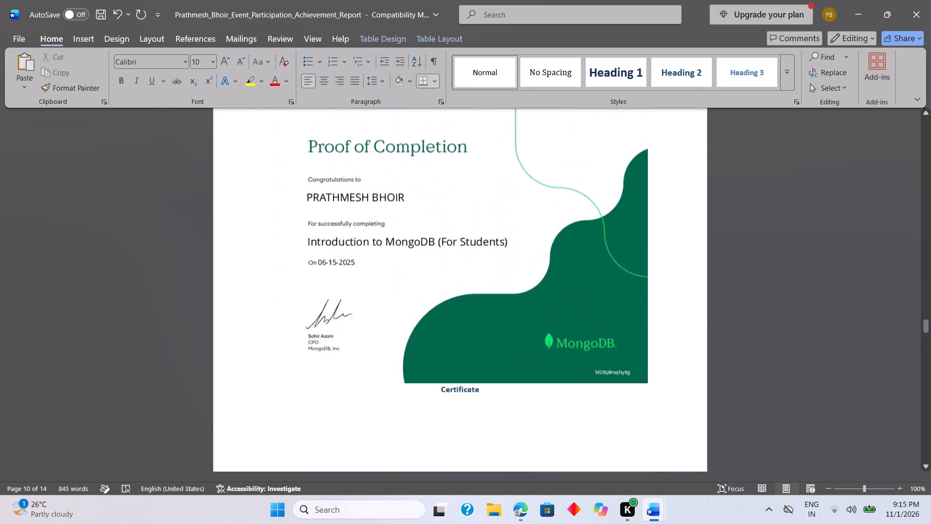
scroll(524, 229, up, 13)
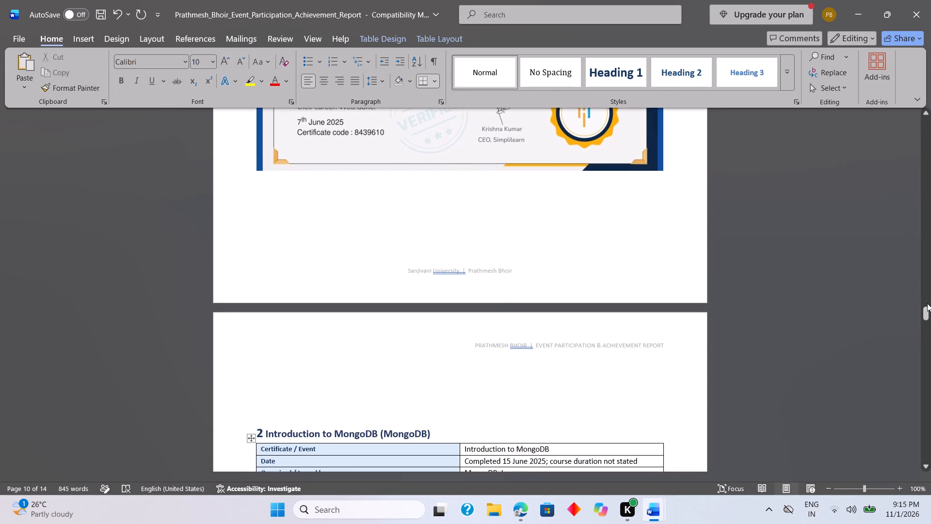
drag(927, 310, 917, 201)
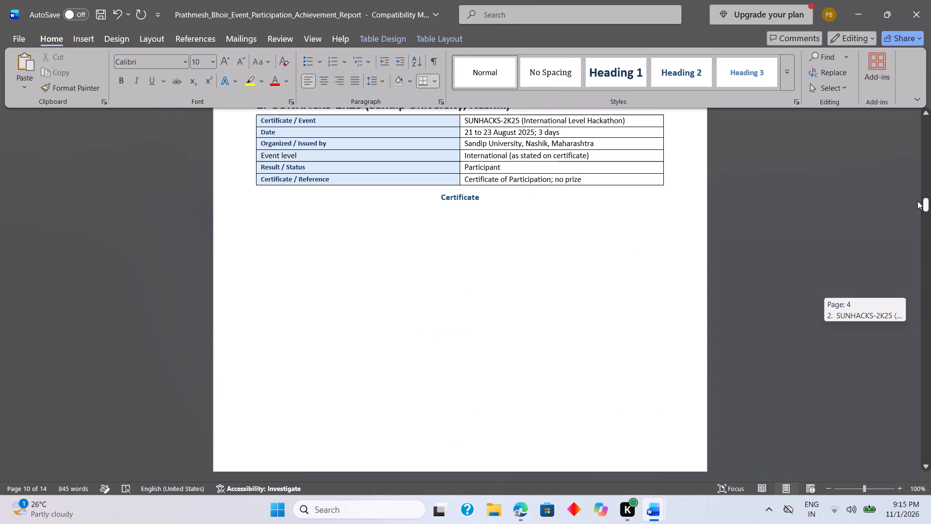
drag(917, 201, 917, 156)
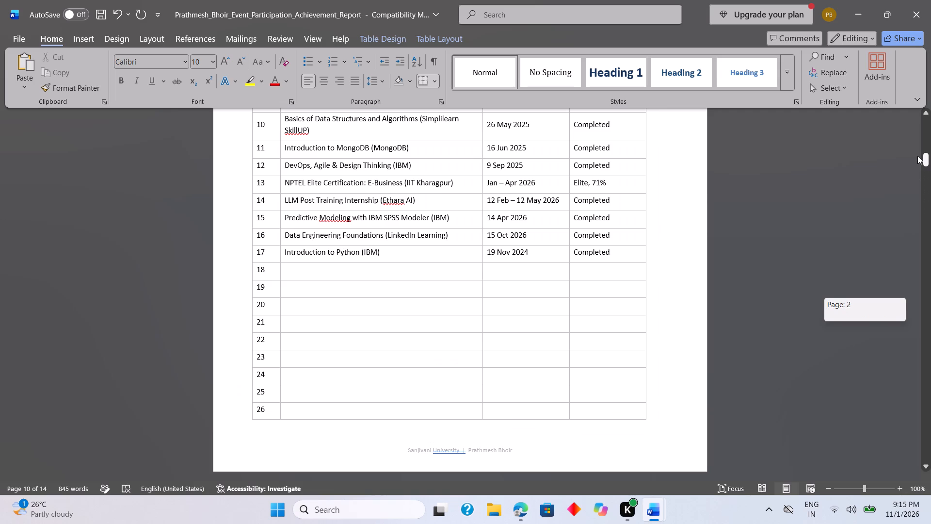
drag(917, 156, 926, 239)
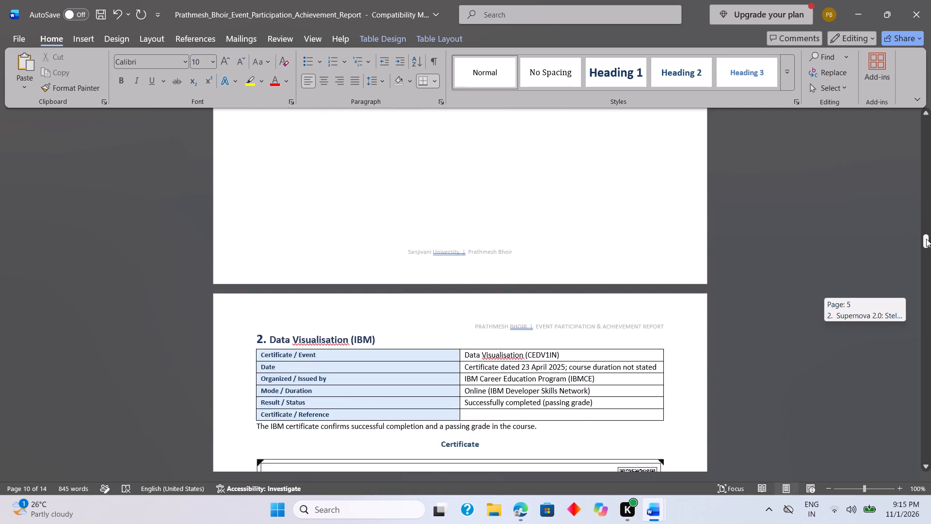
drag(926, 239, 929, 270)
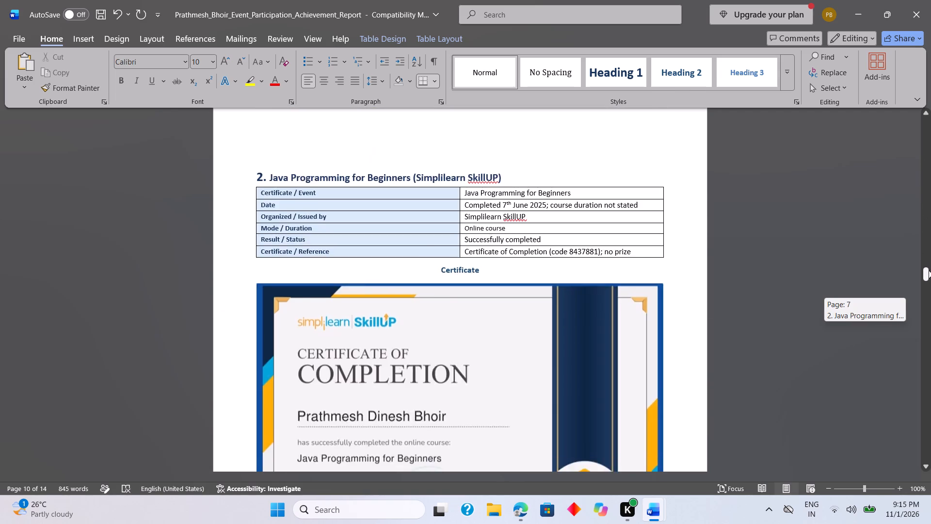
drag(929, 270, 930, 367)
Move the Predictive Modeling with IBM SPSS Modeler certificate picture to the empty line below the DevOps, Agile & Design Thinking certificate.
scroll(721, 264, up, 4)
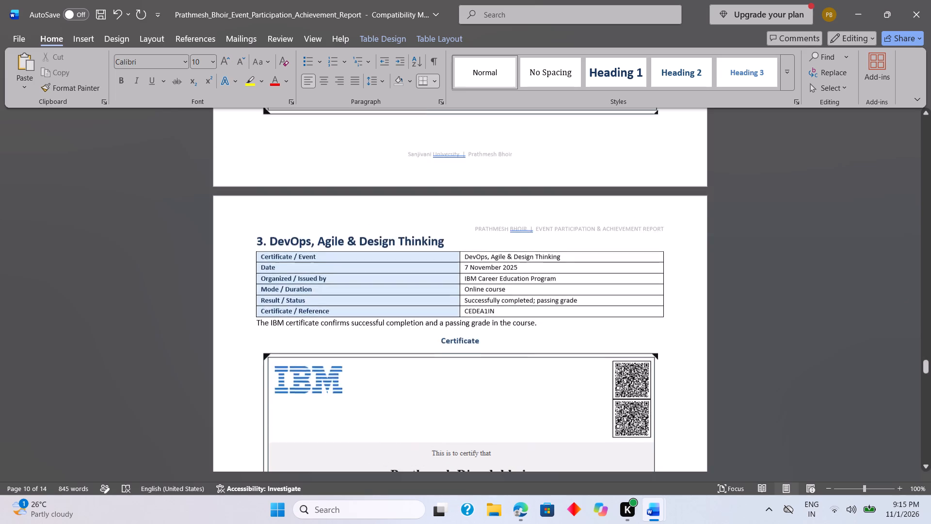
scroll(716, 261, up, 18)
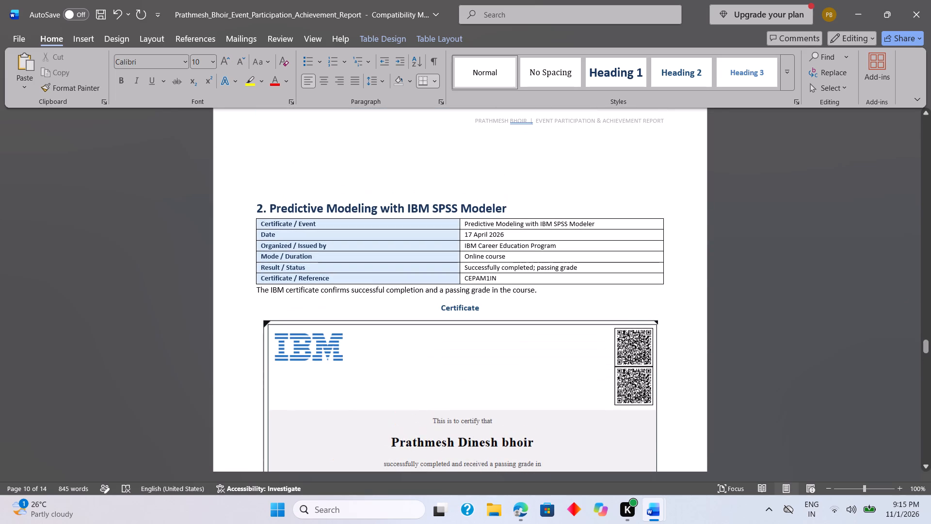
drag(242, 201, 323, 342)
scroll(323, 342, down, 5)
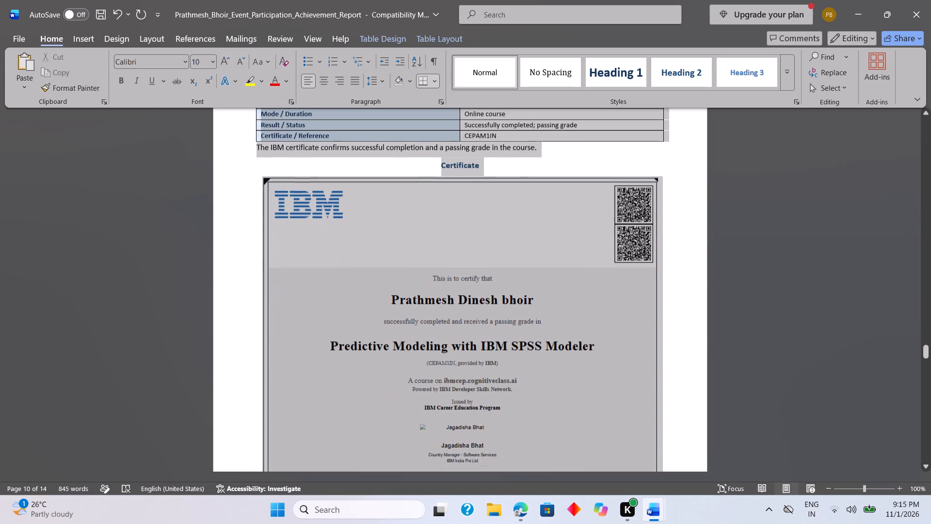
drag(323, 342, 323, 337)
drag(334, 233, 412, 396)
scroll(347, 340, down, 10)
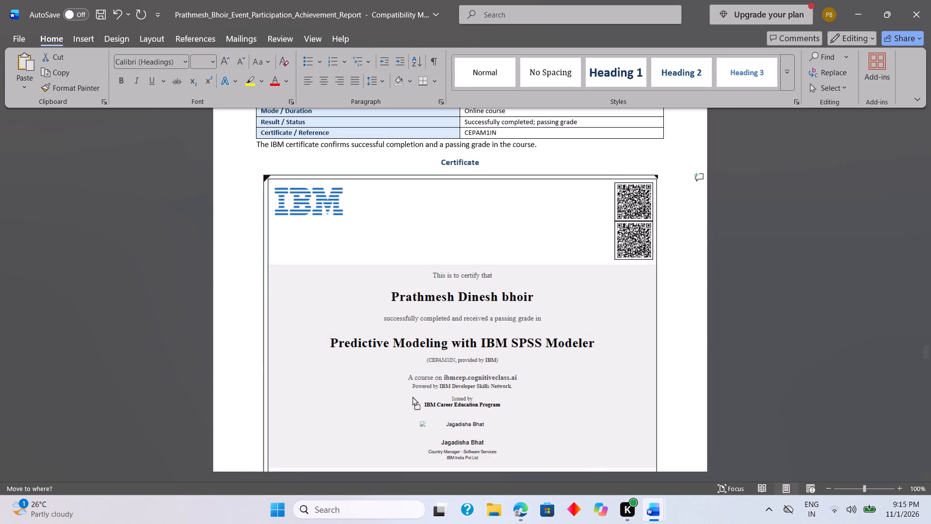
drag(412, 396, 381, 480)
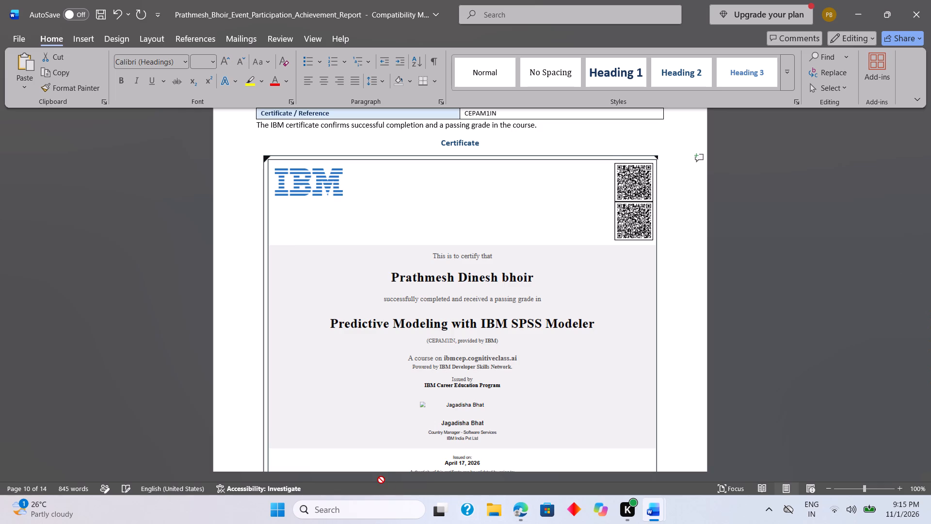
drag(381, 480, 383, 477)
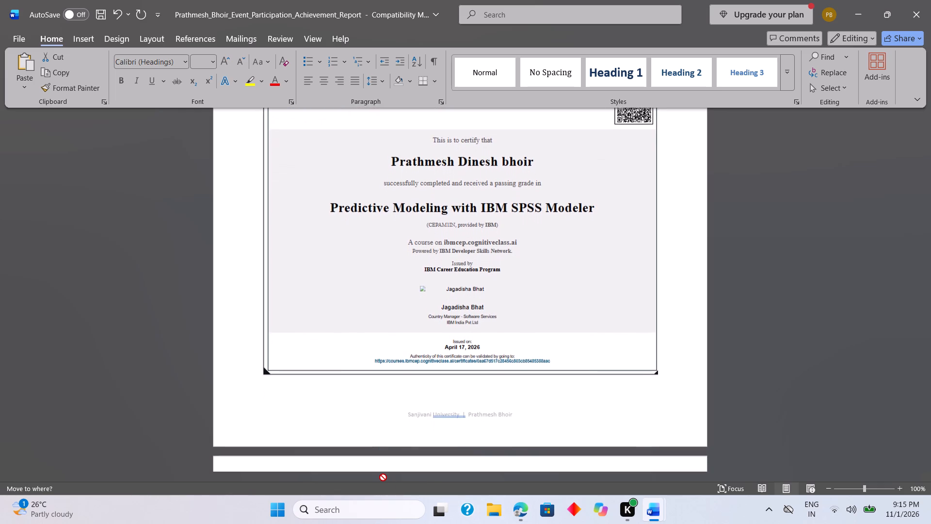
drag(383, 477, 382, 462)
scroll(382, 462, down, 6)
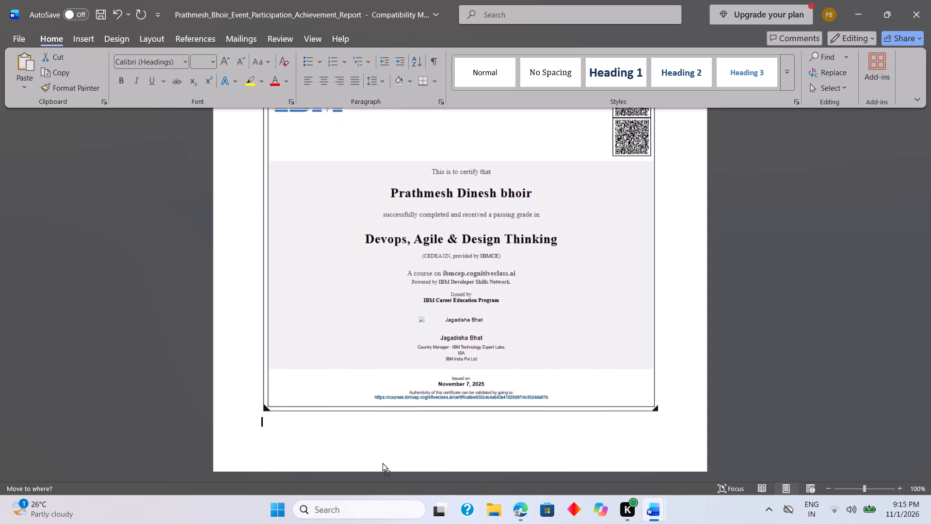
drag(382, 462, 370, 431)
Move the Predictive Modeling with IBM SPSS Modeler heading, details table, description and Certificate caption below the DevOps certificate picture.
scroll(370, 431, up, 6)
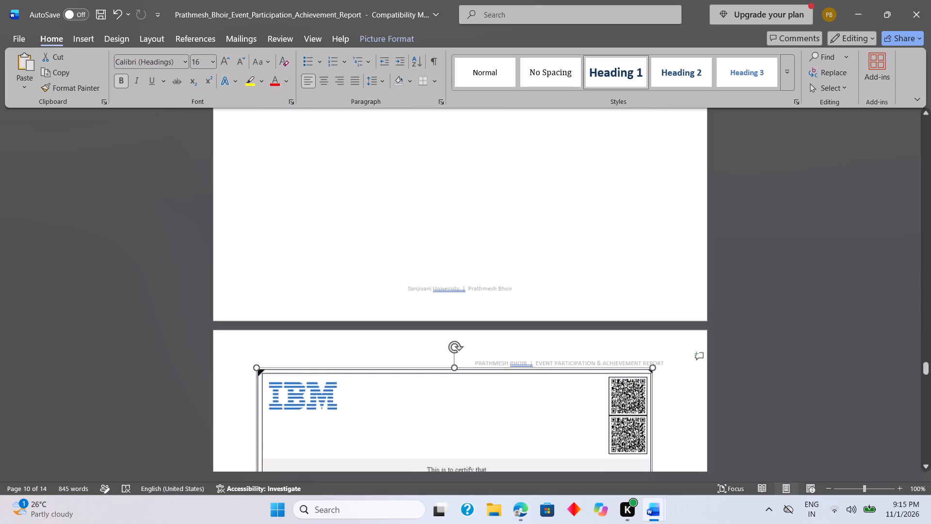
scroll(370, 431, up, 20)
scroll(370, 431, up, 16)
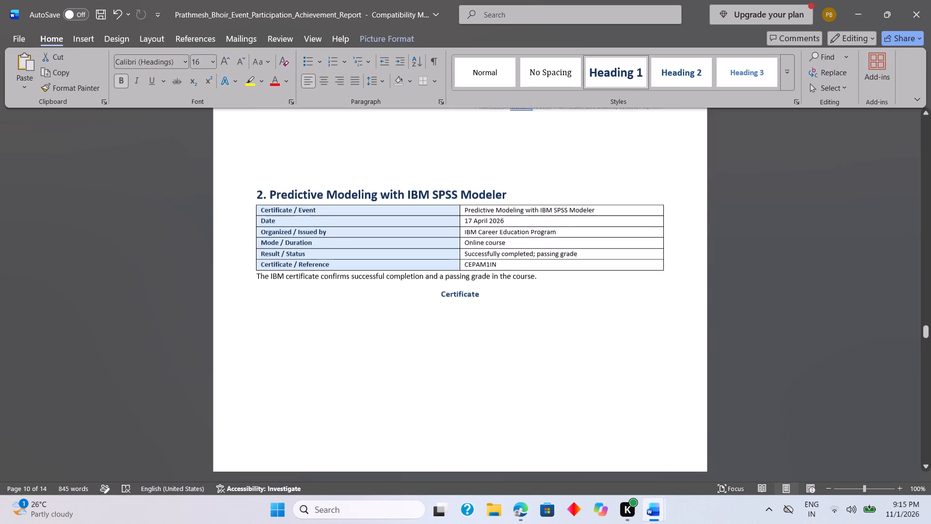
drag(257, 197, 529, 311)
drag(377, 225, 401, 458)
scroll(385, 392, down, 4)
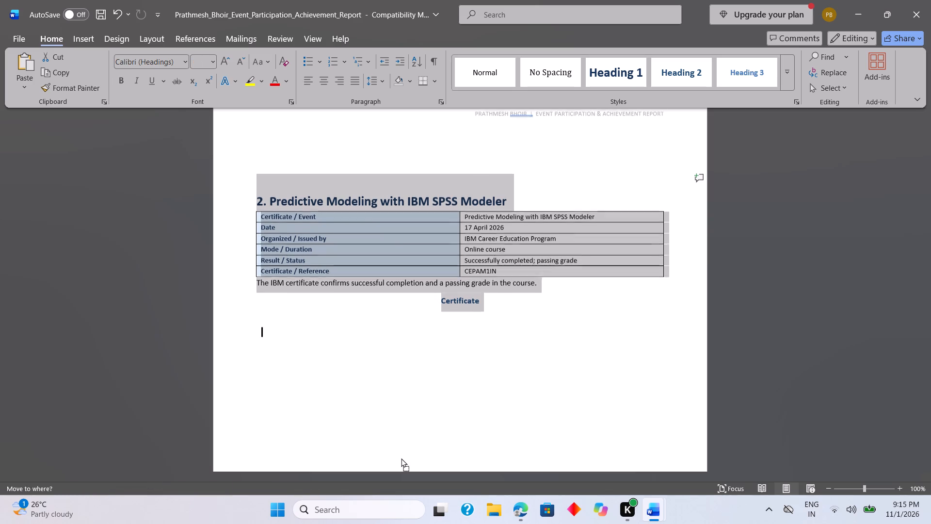
drag(401, 458, 401, 469)
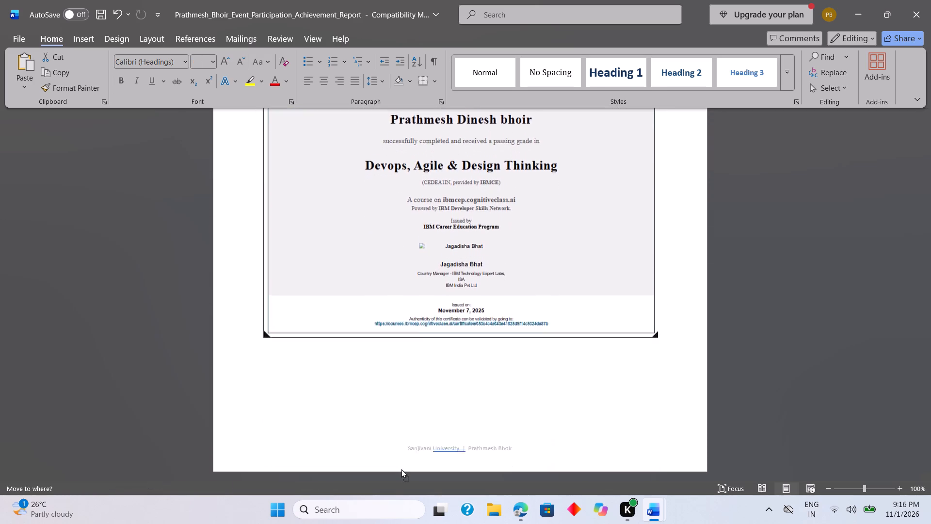
drag(401, 469, 314, 355)
Remove the blank page left between the MongoDB section and the "3. DevOps, Agile & Design Thinking" heading.
scroll(305, 280, up, 7)
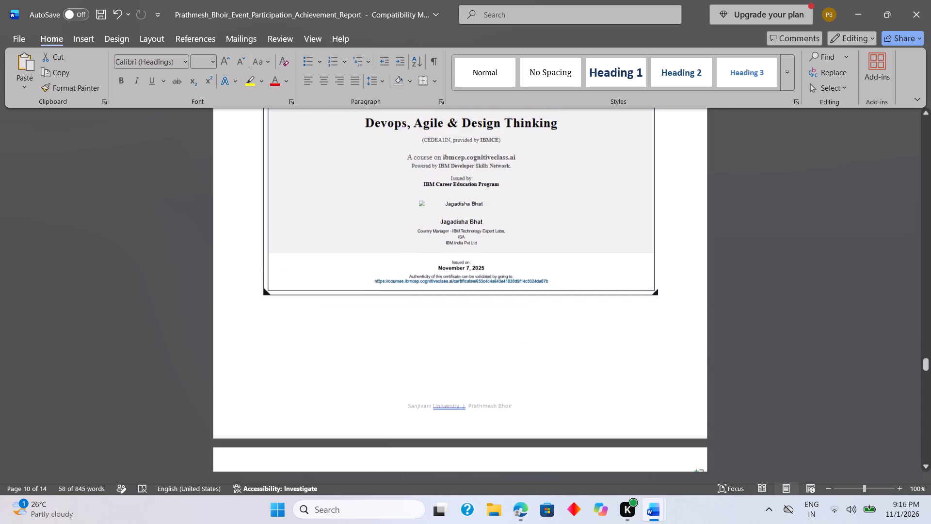
scroll(305, 280, up, 16)
click(258, 369)
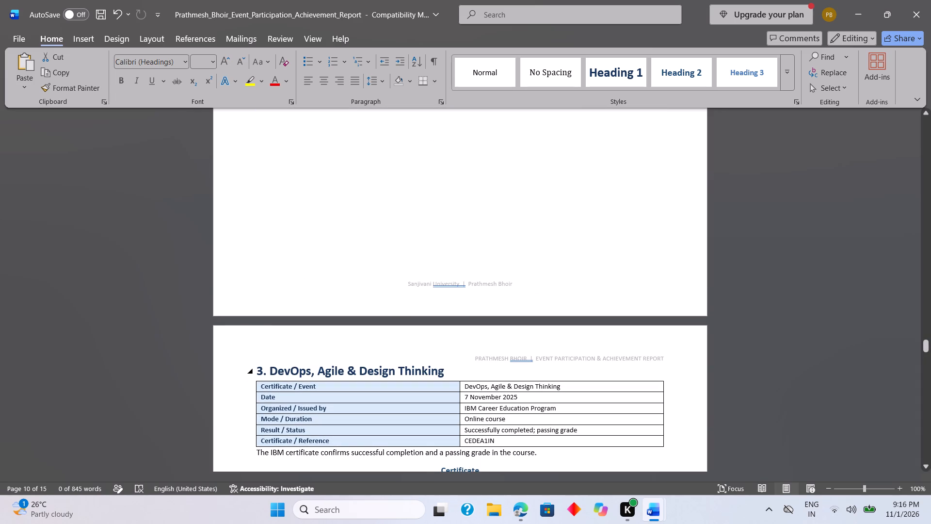
key(BackSpace)
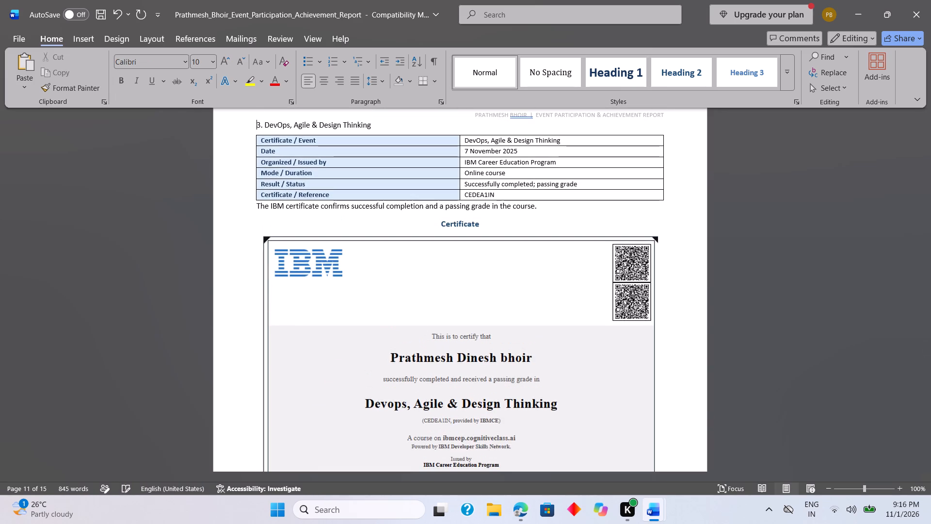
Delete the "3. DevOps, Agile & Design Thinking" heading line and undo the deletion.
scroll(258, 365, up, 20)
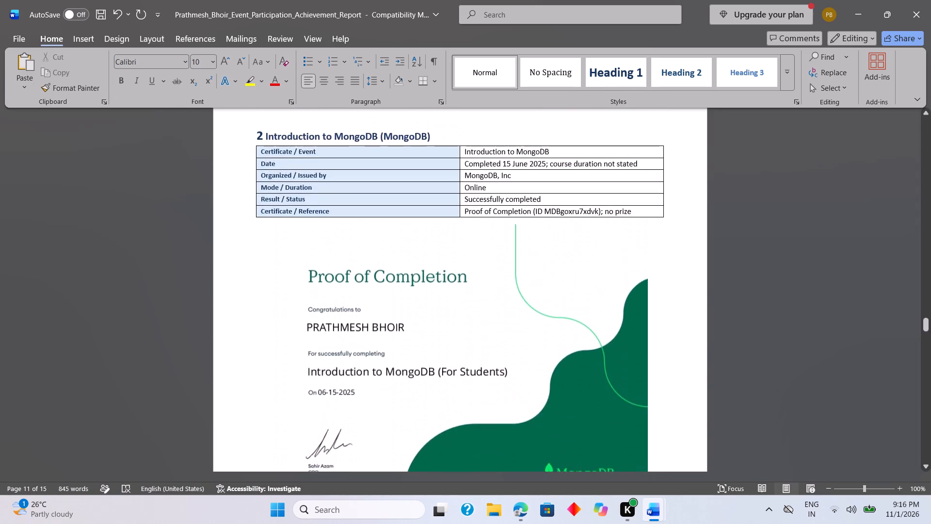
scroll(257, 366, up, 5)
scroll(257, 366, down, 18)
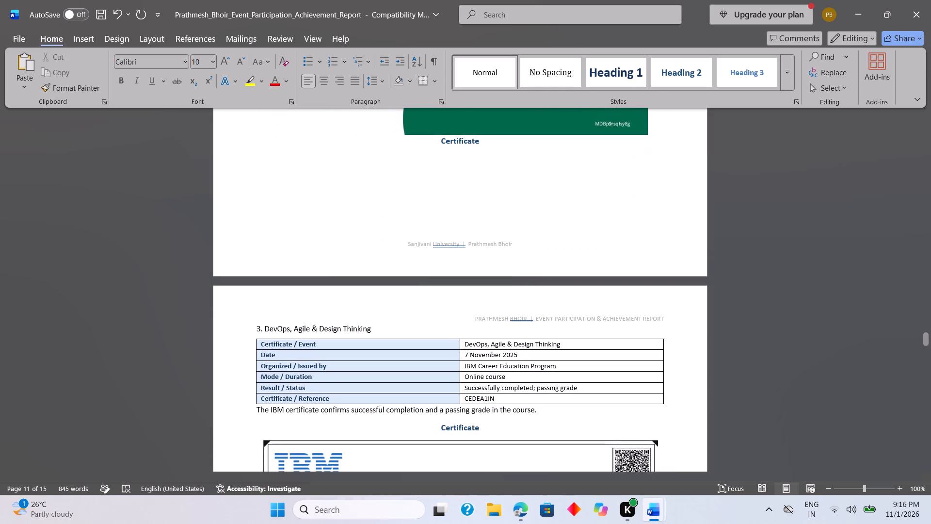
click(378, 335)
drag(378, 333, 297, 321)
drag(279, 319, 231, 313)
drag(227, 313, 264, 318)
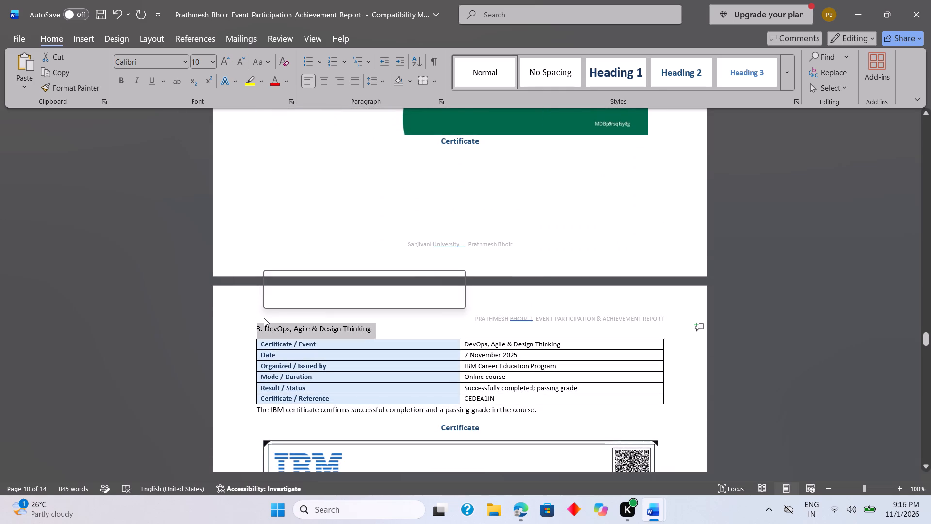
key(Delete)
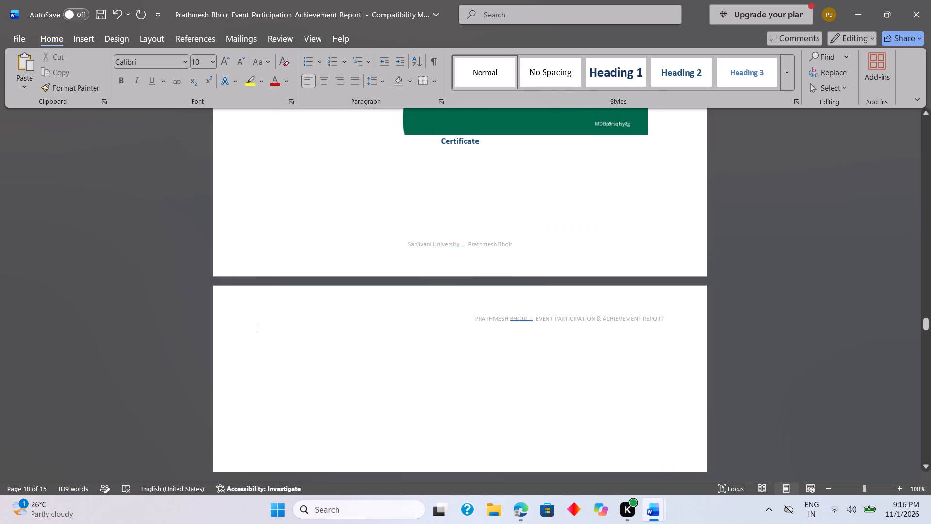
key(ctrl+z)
Insert three line breaks before the Business Ethics heading, below the Predictive Modeling certificate picture.
scroll(265, 325, down, 18)
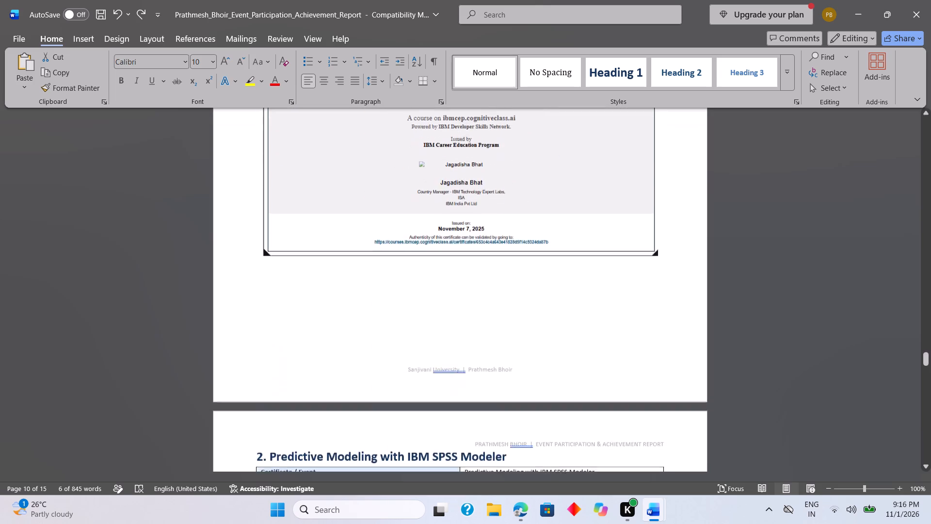
scroll(265, 325, down, 17)
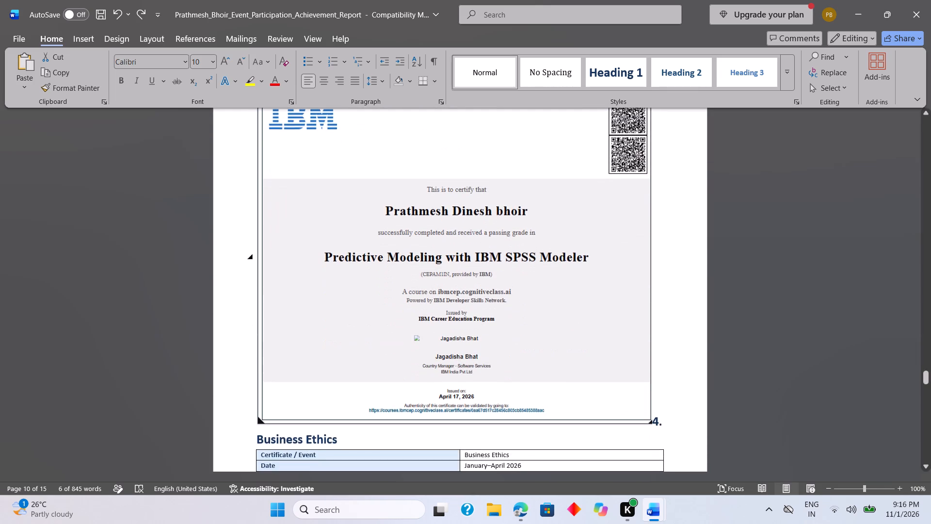
scroll(272, 382, down, 9)
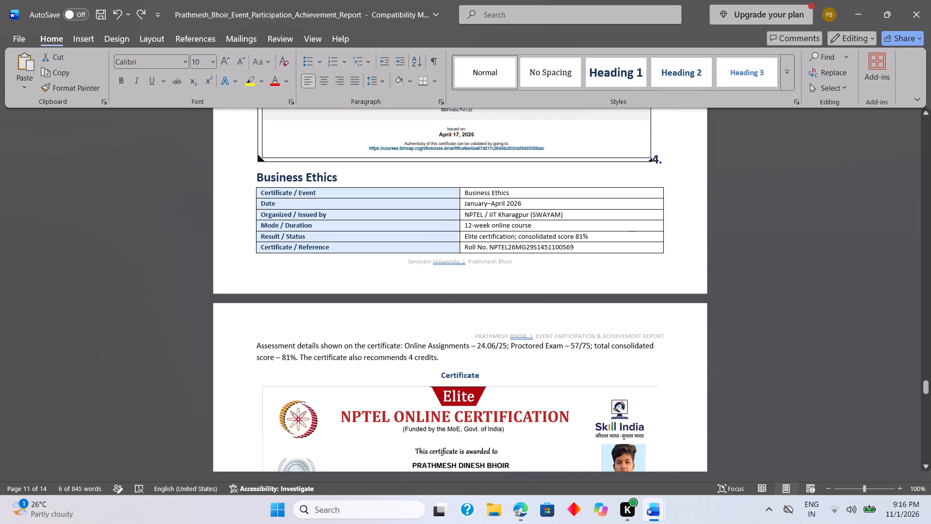
scroll(283, 310, down, 8)
scroll(285, 362, down, 6)
scroll(288, 354, up, 18)
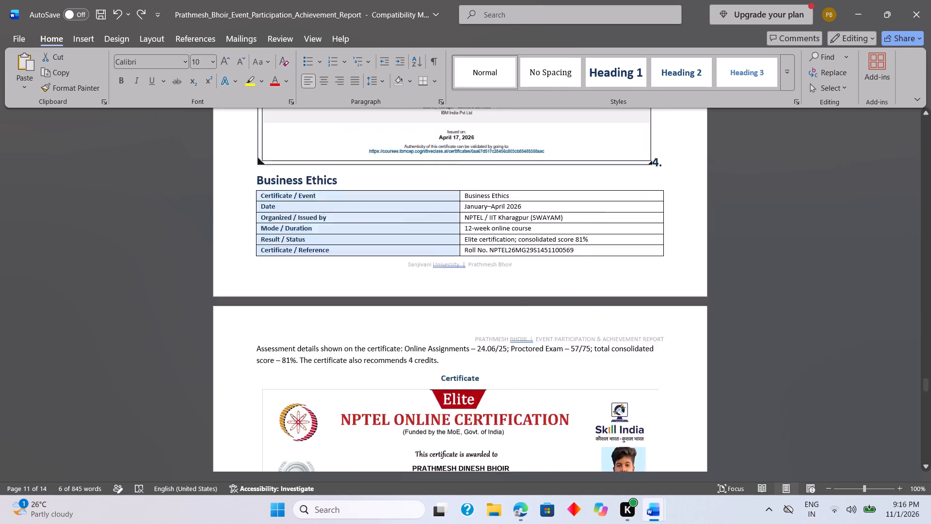
scroll(288, 349, up, 4)
scroll(288, 349, down, 5)
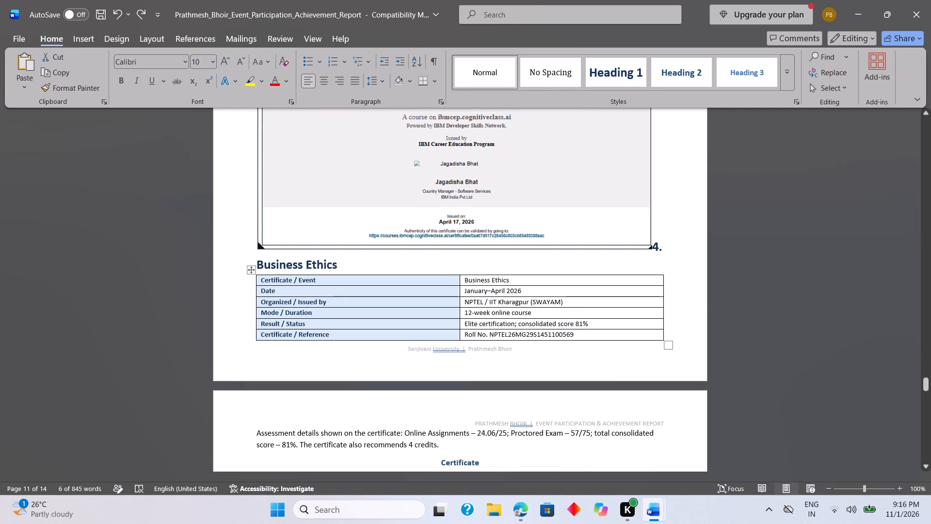
click(257, 263)
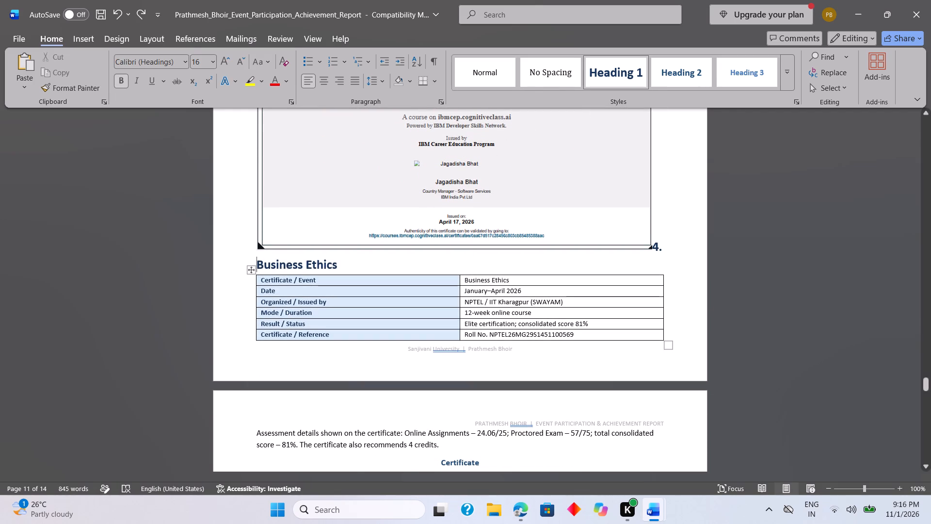
key(Return)
key(Return)
key(Return)
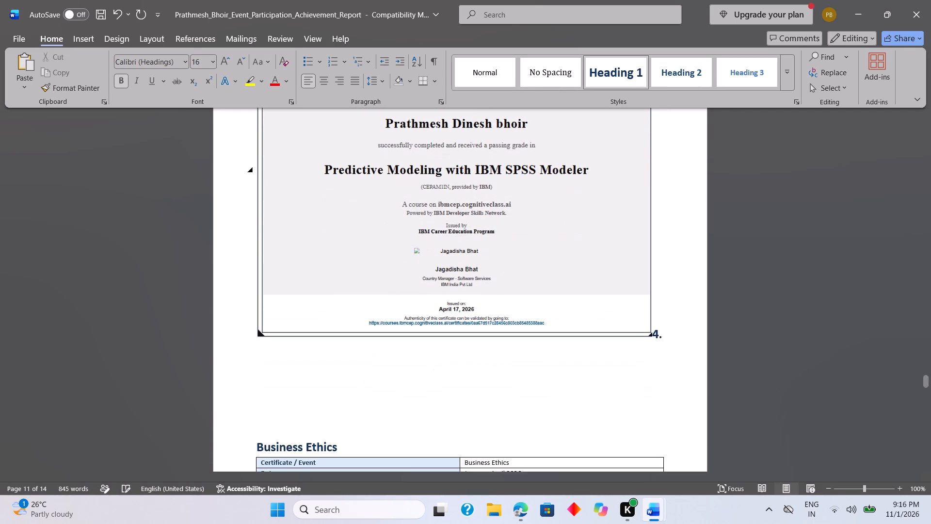
Move the Predictive Modeling certificate picture up to the Certificate caption line, directly beneath that section's description.
scroll(259, 295, up, 10)
scroll(259, 295, up, 16)
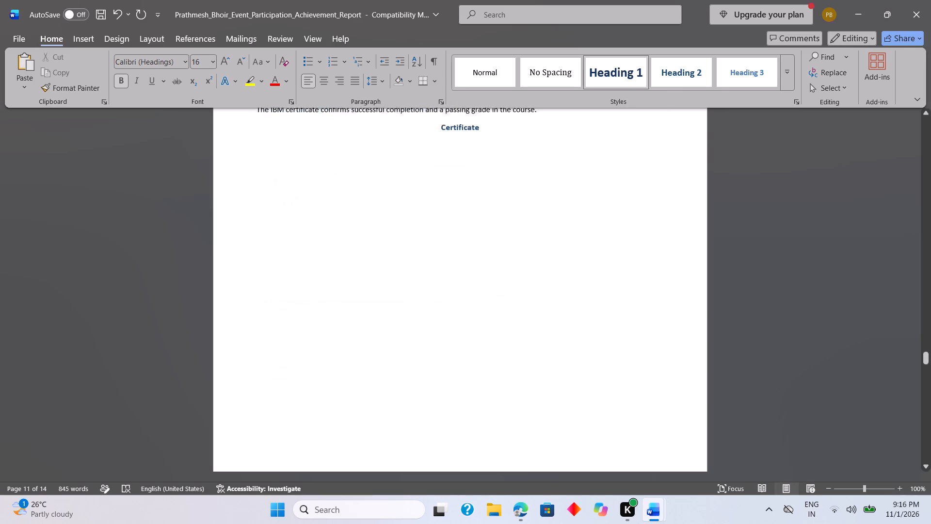
scroll(259, 295, up, 3)
scroll(259, 295, down, 19)
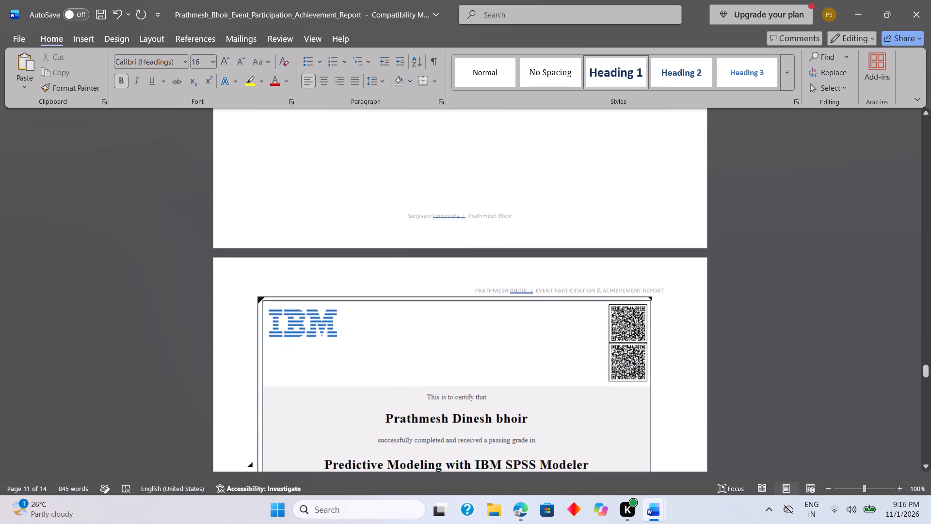
scroll(259, 299, down, 4)
drag(297, 299, 295, 124)
click(295, 124)
Clear the DevOps, Agile & Design Thinking heading text above its details table, keeping only the number 3 and a space.
scroll(300, 236, up, 14)
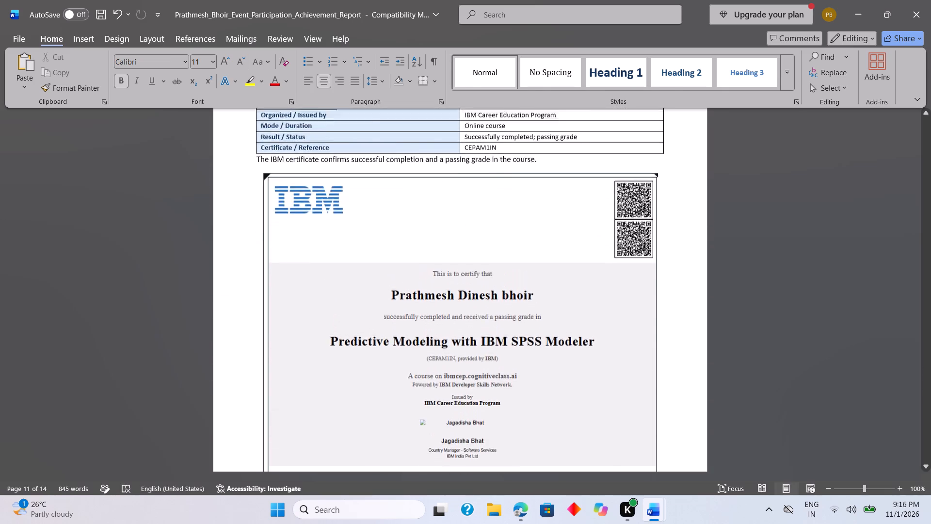
scroll(300, 236, up, 19)
scroll(300, 236, up, 3)
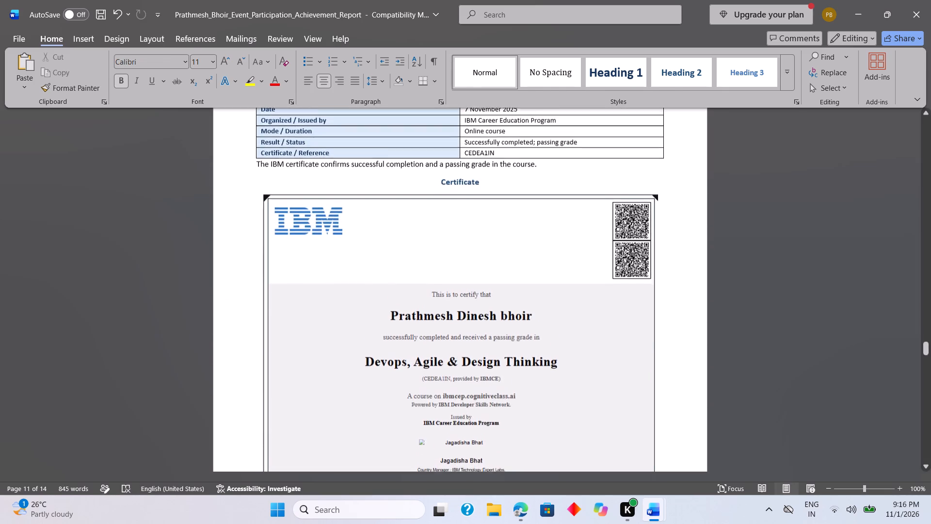
scroll(300, 236, up, 6)
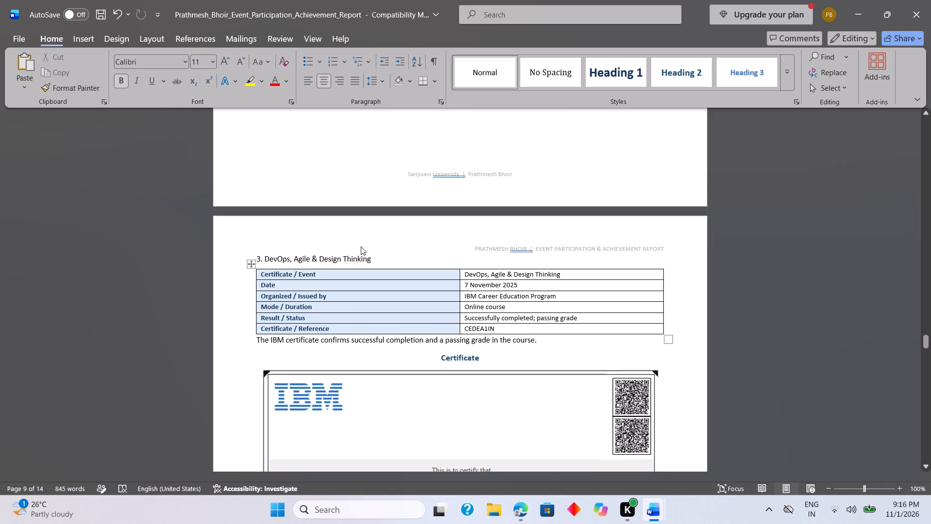
click(397, 256)
key(BackSpace)
key(BackSpace)
key(BackSpace)
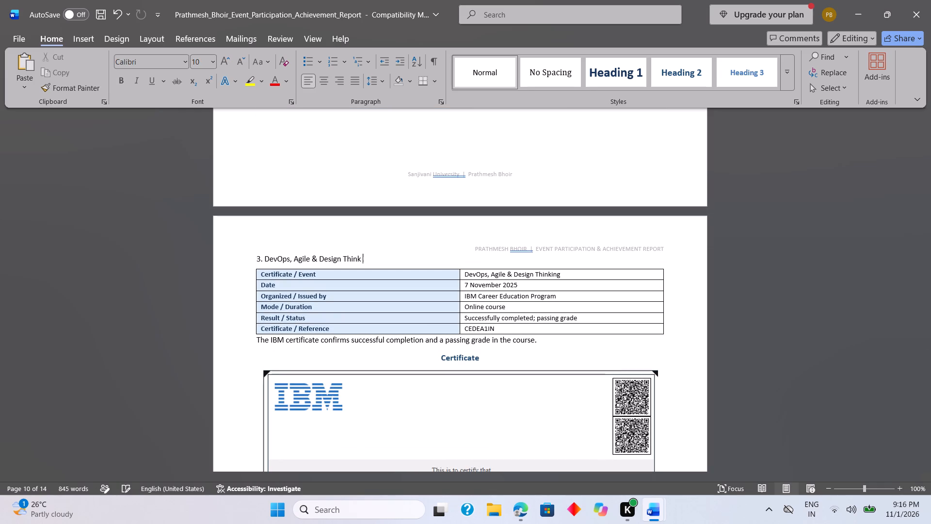
key(BackSpace)
key(BackSpace)
key(BackSpace)
key(BackSpace)
key(BackSpace)
key(BackSpace)
key(BackSpace)
key(BackSpace)
key(BackSpace)
key(BackSpace)
key(BackSpace)
key(BackSpace)
key(BackSpace)
key(BackSpace)
key(BackSpace)
key(BackSpace)
key(BackSpace)
key(BackSpace)
key(BackSpace)
key(BackSpace)
key(BackSpace)
key(BackSpace)
key(BackSpace)
key(BackSpace)
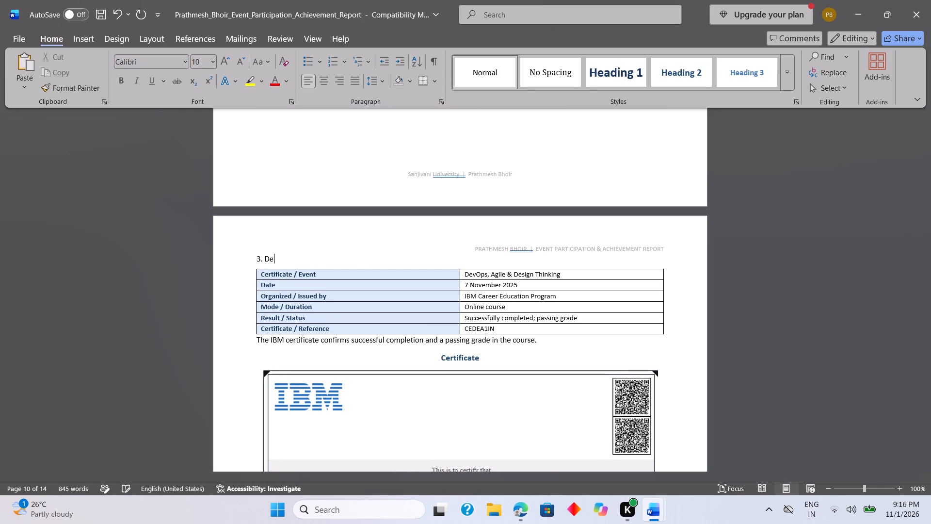
key(BackSpace)
key(BackSpace)
key(BackSpace)
key(BackSpace)
key(BackSpace)
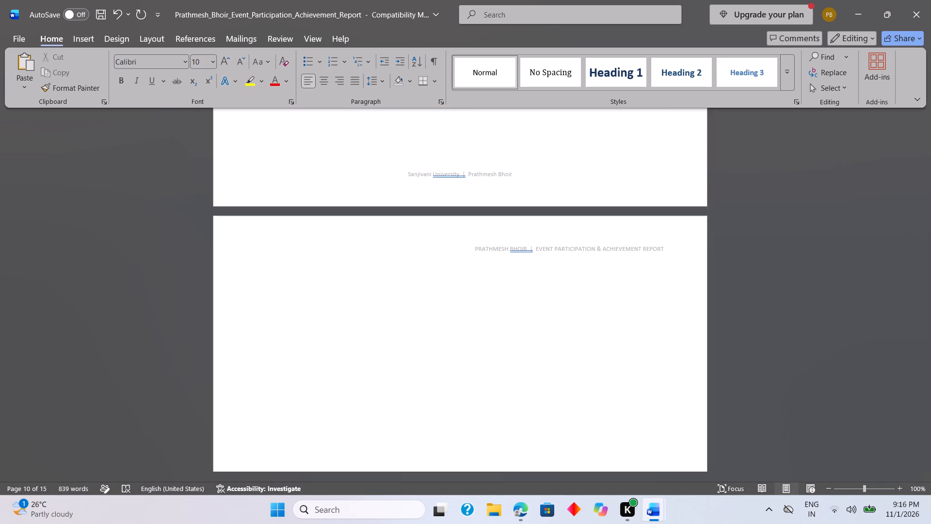
key(ctrl+z)
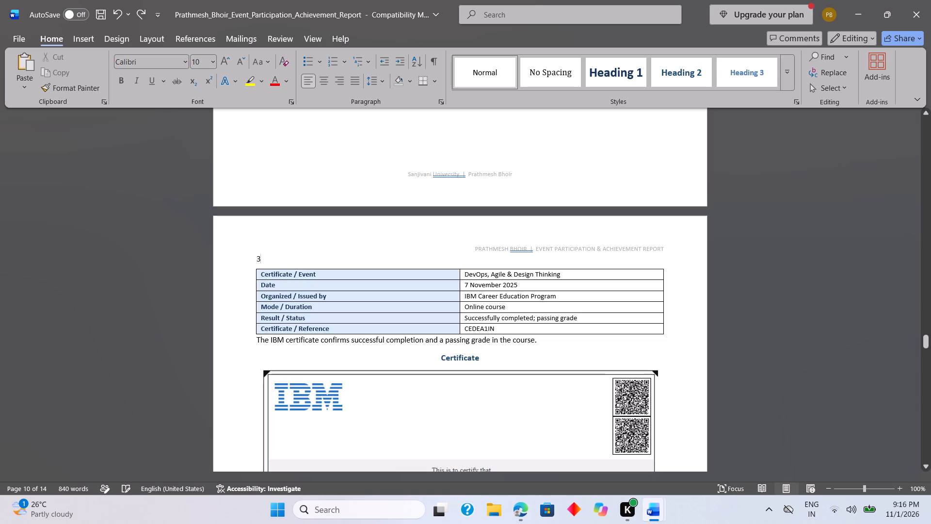
key(space)
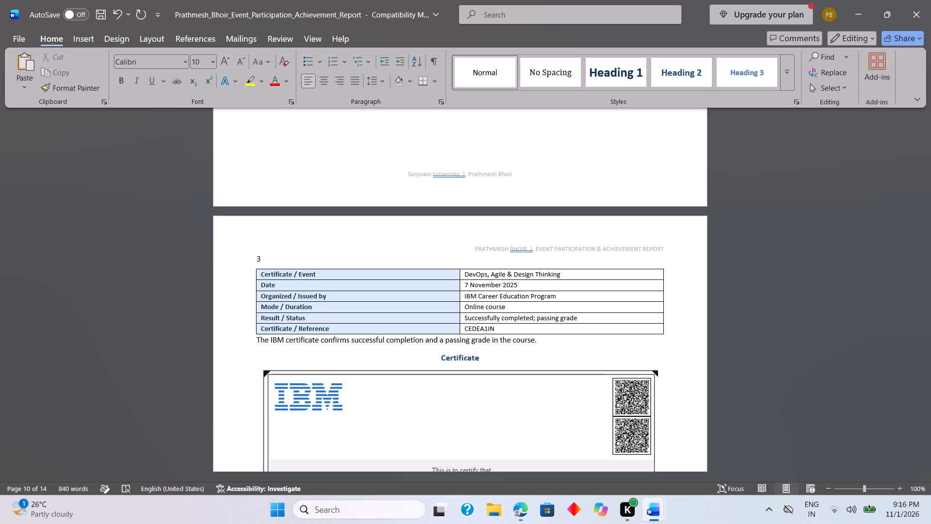
key(shift+d)
key(BackSpace)
Check the heading of the Introduction to MongoDB section.
scroll(396, 256, up, 15)
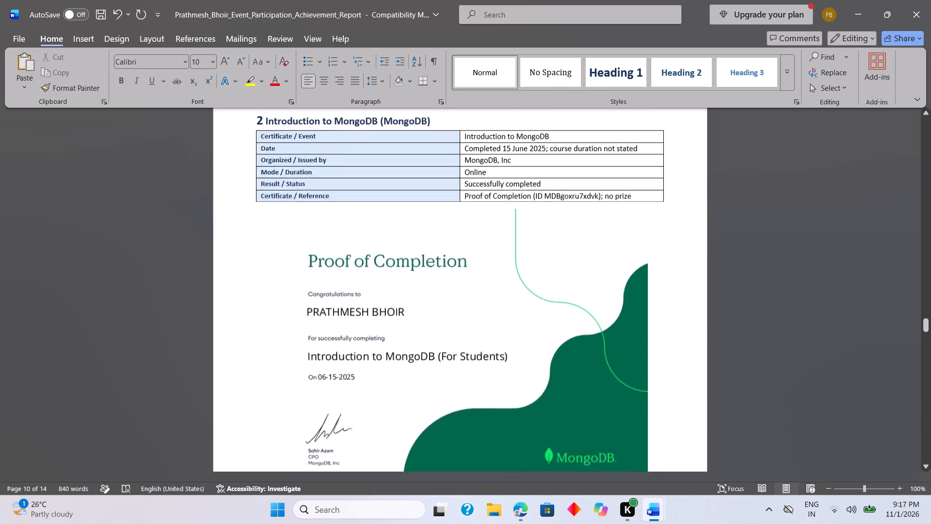
scroll(376, 244, up, 3)
drag(435, 205, 333, 208)
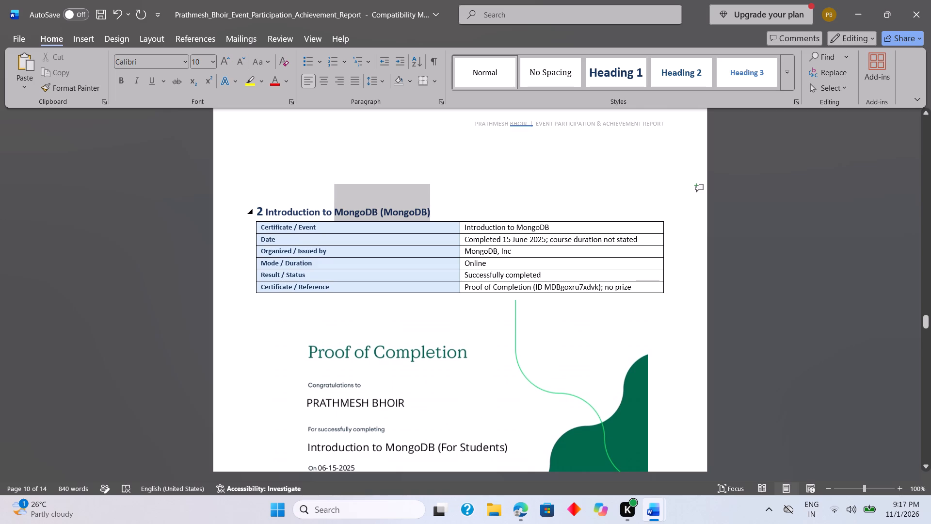
drag(333, 208, 462, 214)
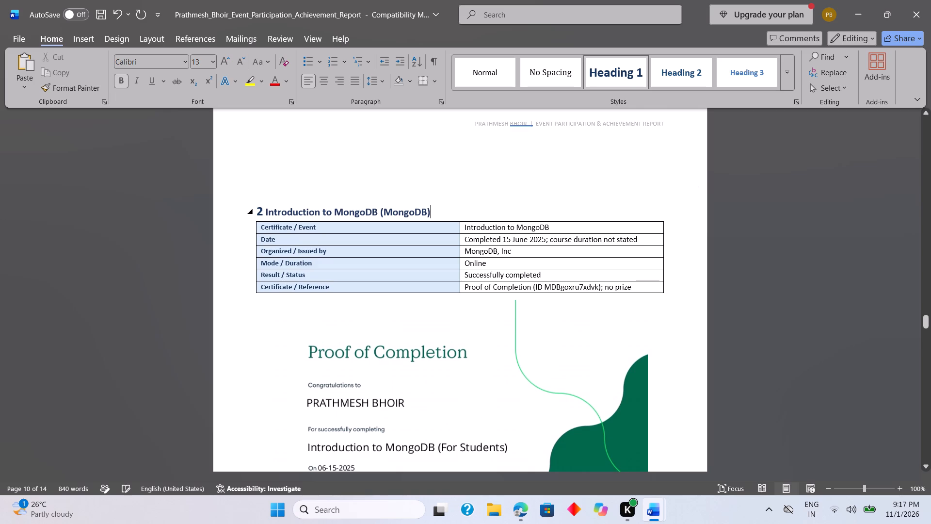
Move the heading text "DevOps, Agile & Design Thinking (IBM)" from section 21 of the reference report to after the number 3 in this report.
key(super+Left)
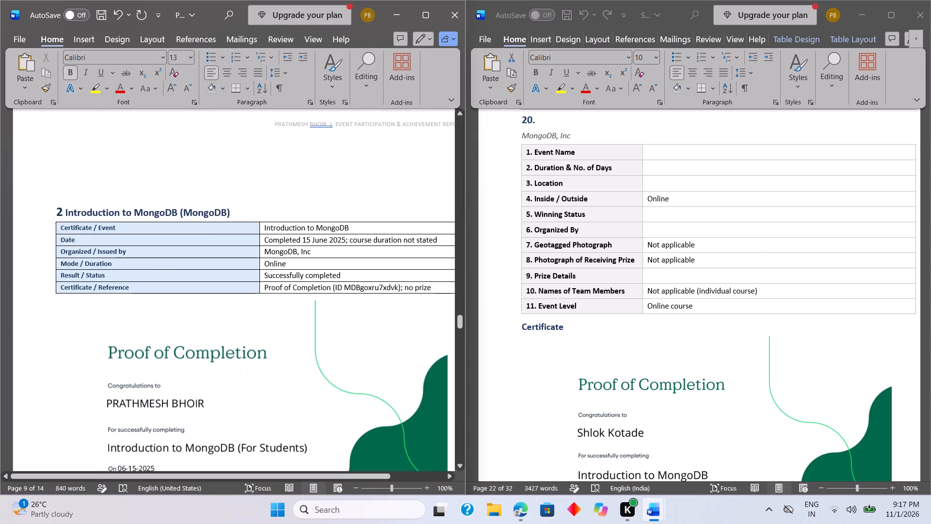
scroll(76, 347, down, 20)
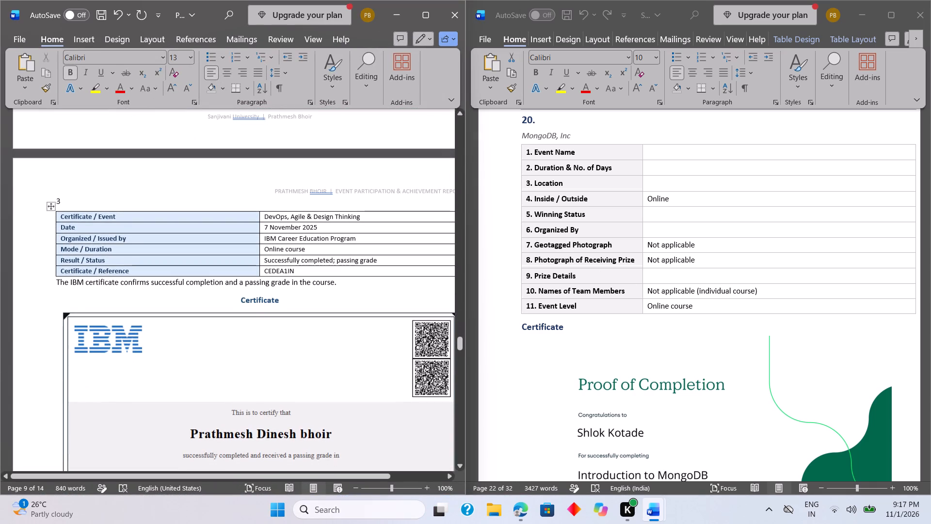
scroll(527, 327, down, 19)
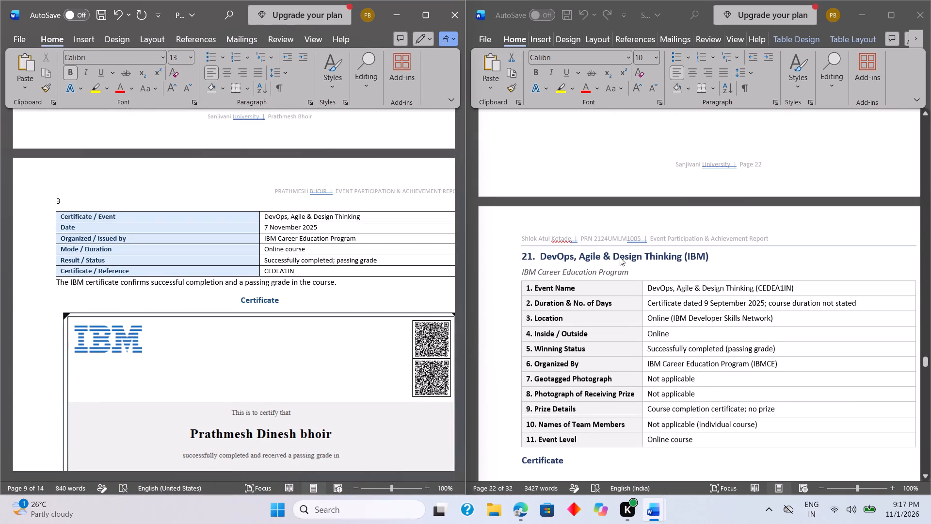
click(719, 259)
drag(719, 259, 695, 247)
drag(723, 253, 632, 254)
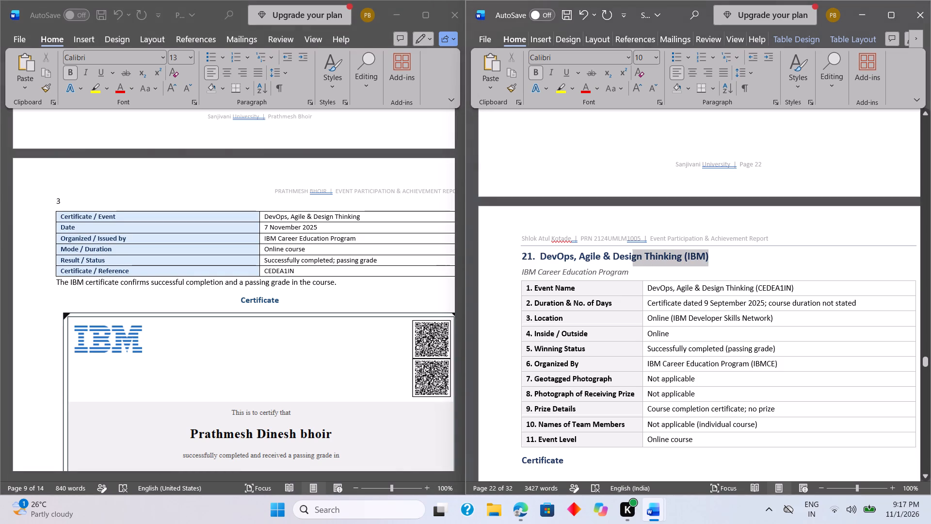
drag(632, 254, 555, 254)
drag(555, 254, 217, 198)
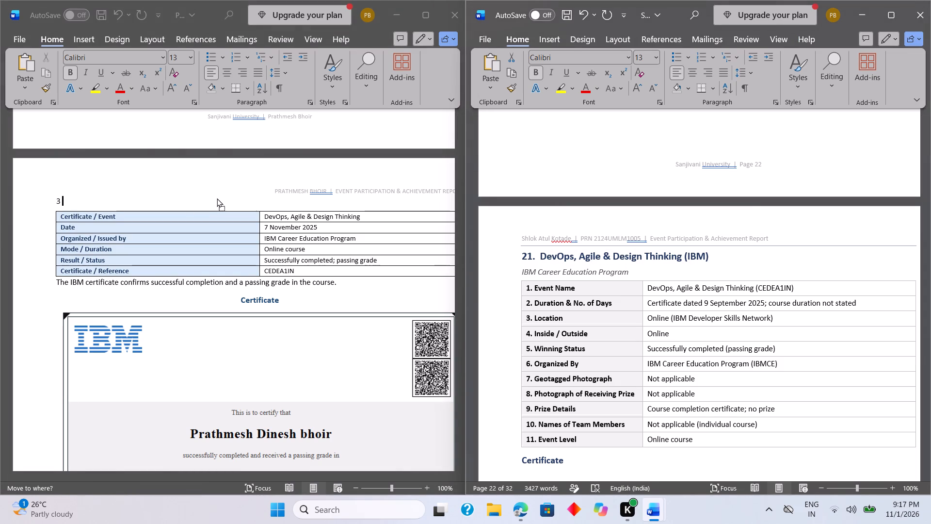
drag(217, 198, 209, 198)
click(136, 171)
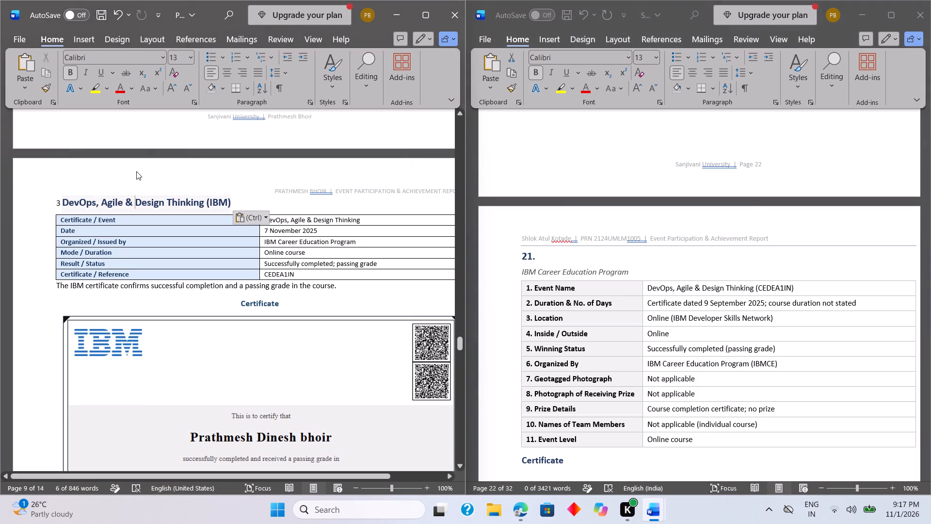
Review the order and numbering of the report's certificate sections, from the opening page through Predictive Modeling and Business Ethics.
scroll(150, 188, down, 14)
scroll(162, 234, down, 5)
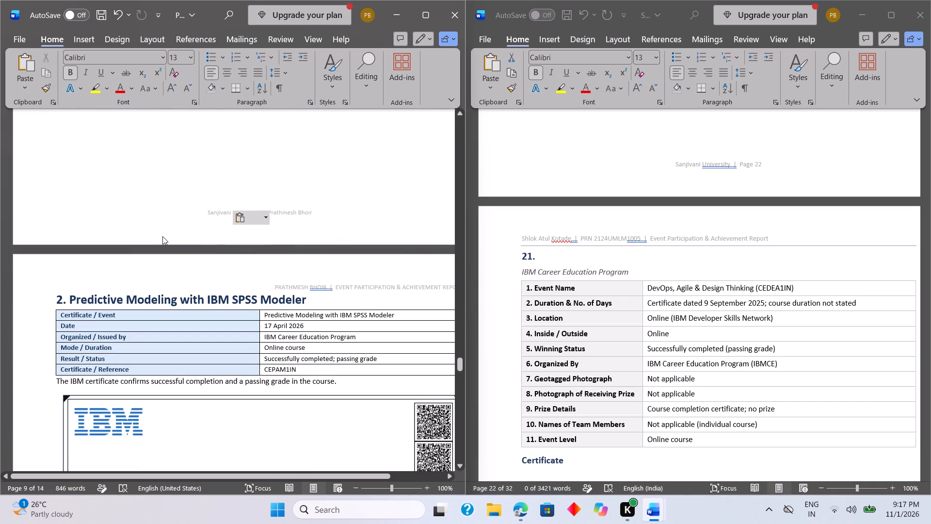
scroll(852, 317, down, 6)
scroll(759, 338, up, 4)
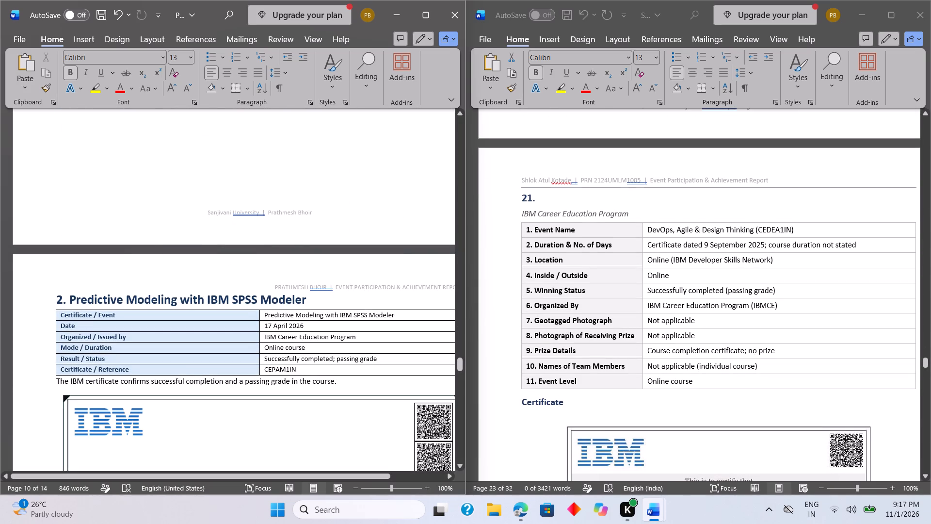
scroll(199, 196, up, 9)
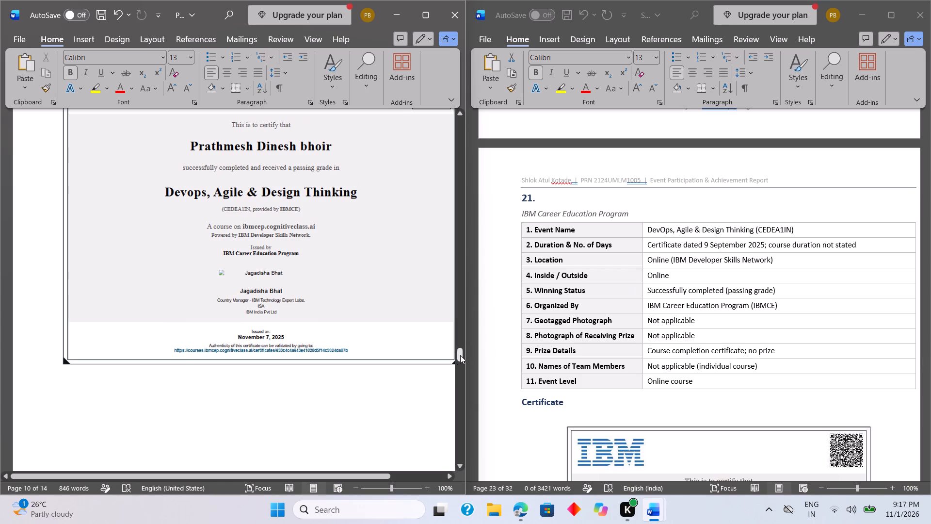
drag(460, 355, 449, 133)
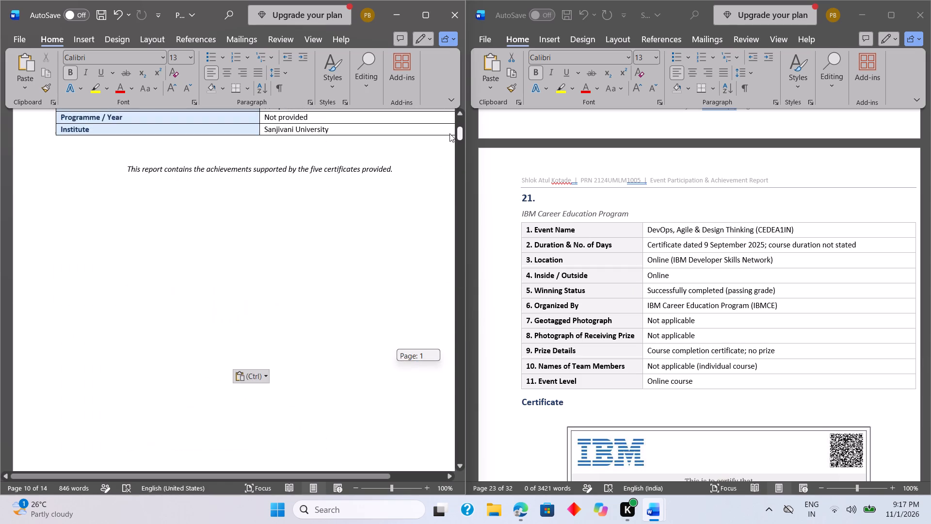
drag(449, 133, 449, 156)
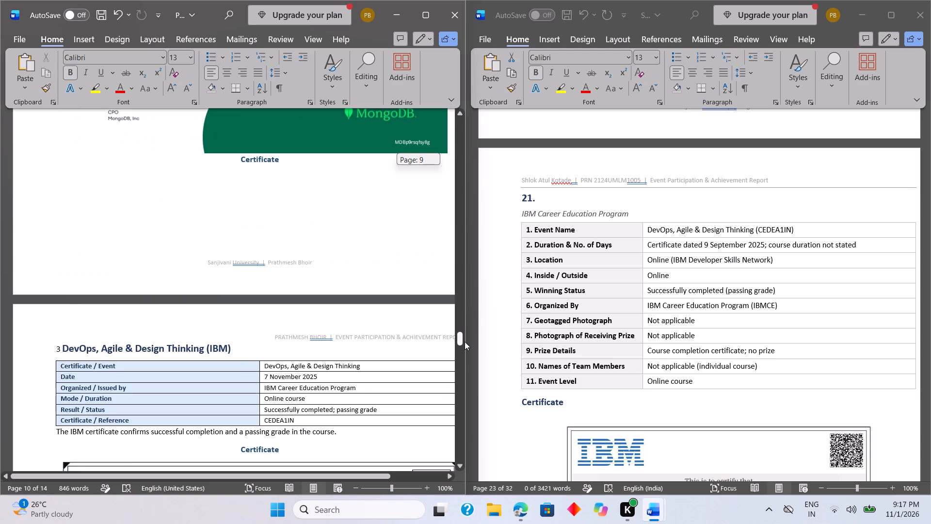
scroll(460, 350, down, 3)
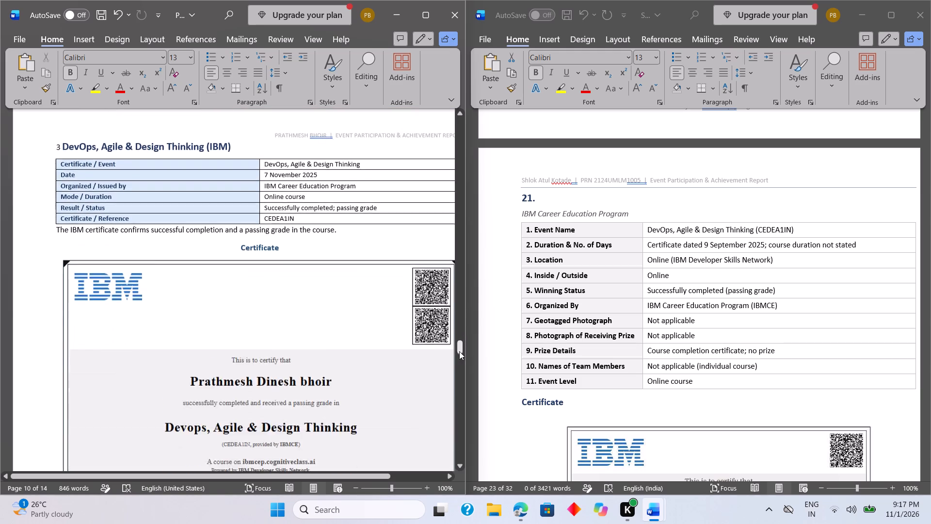
scroll(459, 351, down, 20)
scroll(459, 348, down, 11)
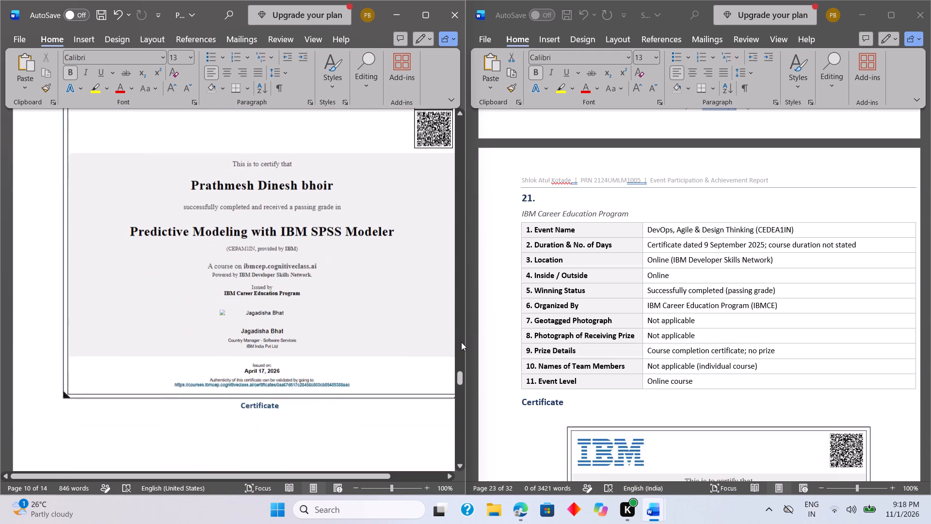
scroll(461, 342, down, 20)
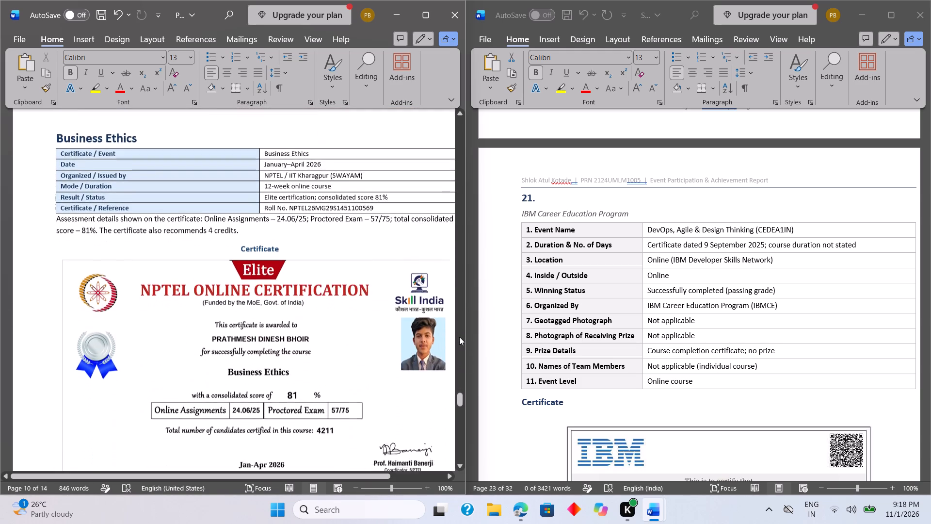
scroll(459, 335, up, 4)
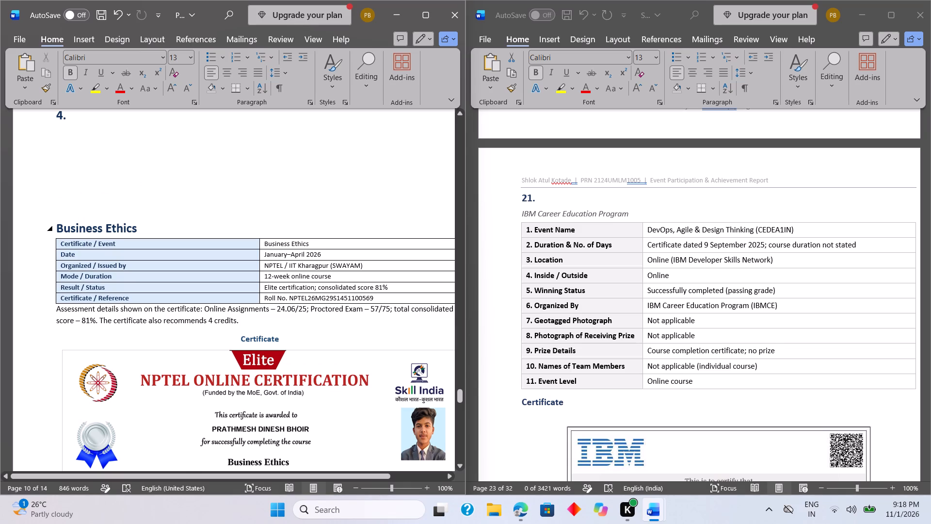
scroll(109, 498, up, 5)
scroll(87, 241, up, 2)
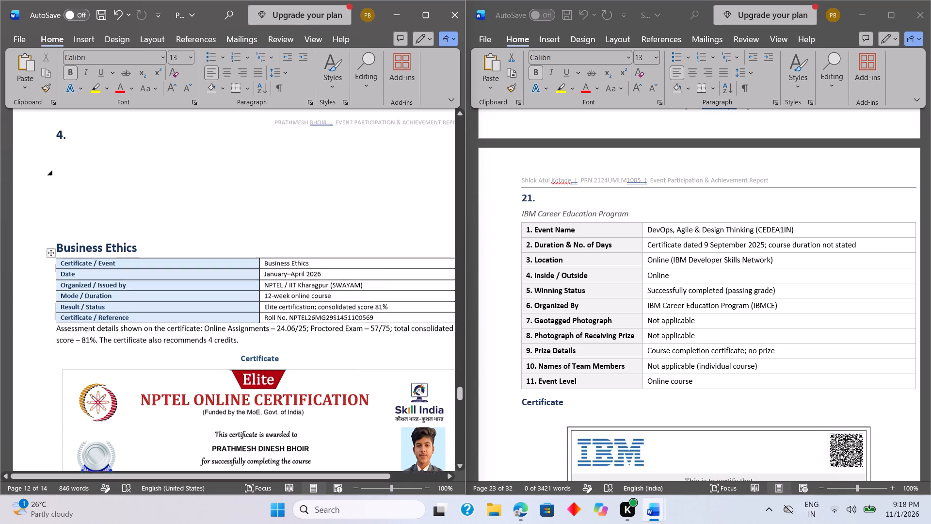
scroll(87, 241, up, 20)
scroll(87, 241, up, 5)
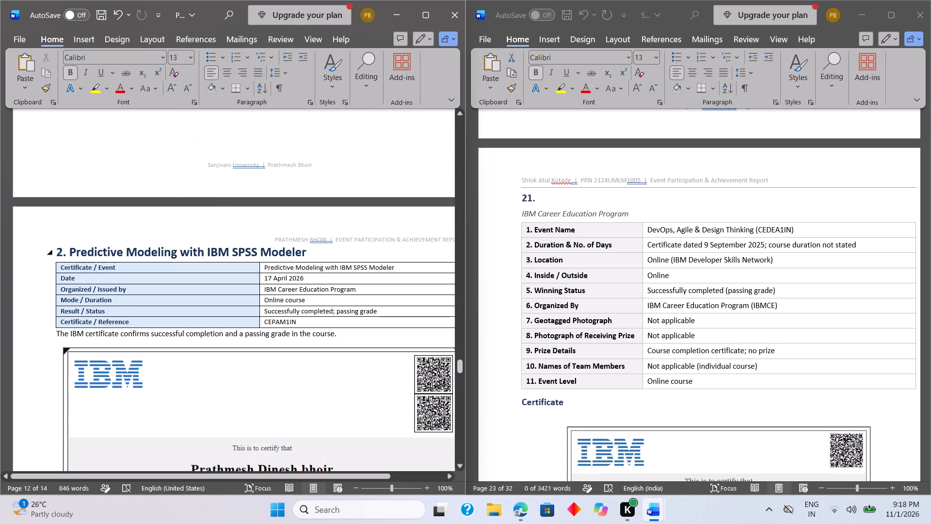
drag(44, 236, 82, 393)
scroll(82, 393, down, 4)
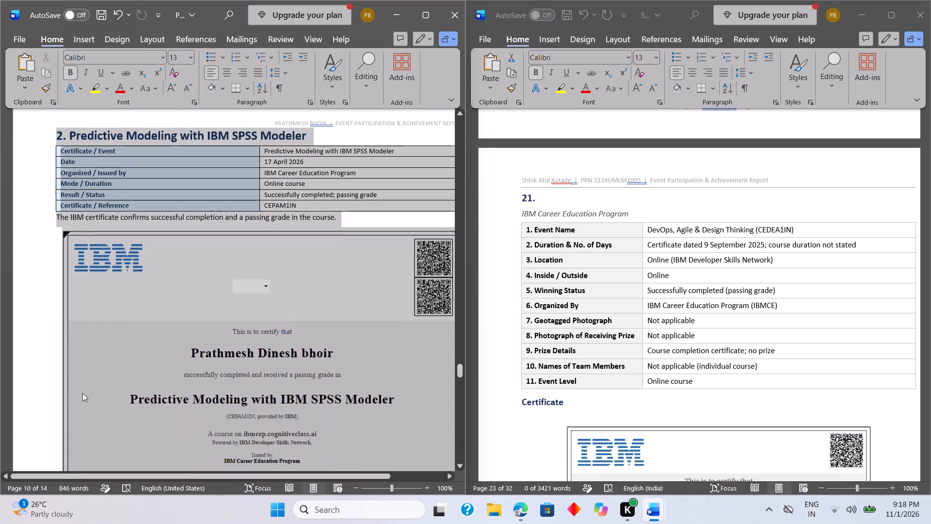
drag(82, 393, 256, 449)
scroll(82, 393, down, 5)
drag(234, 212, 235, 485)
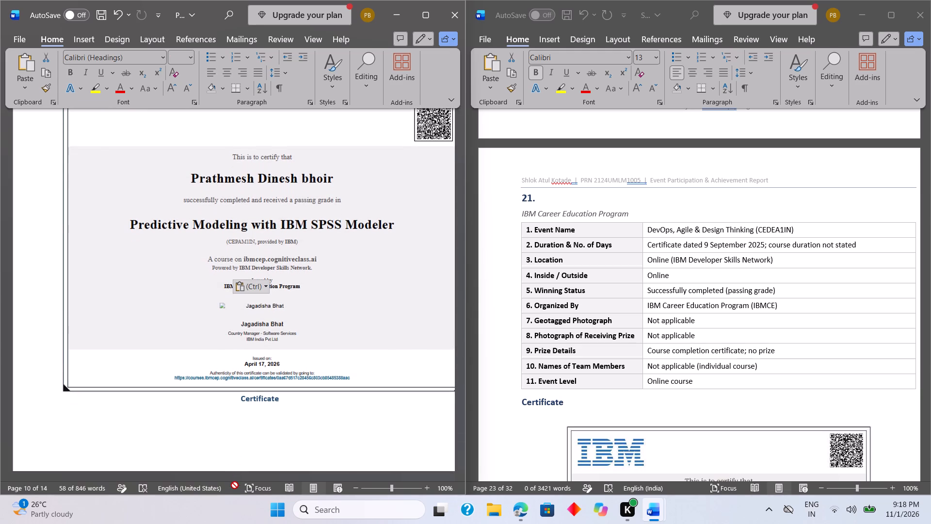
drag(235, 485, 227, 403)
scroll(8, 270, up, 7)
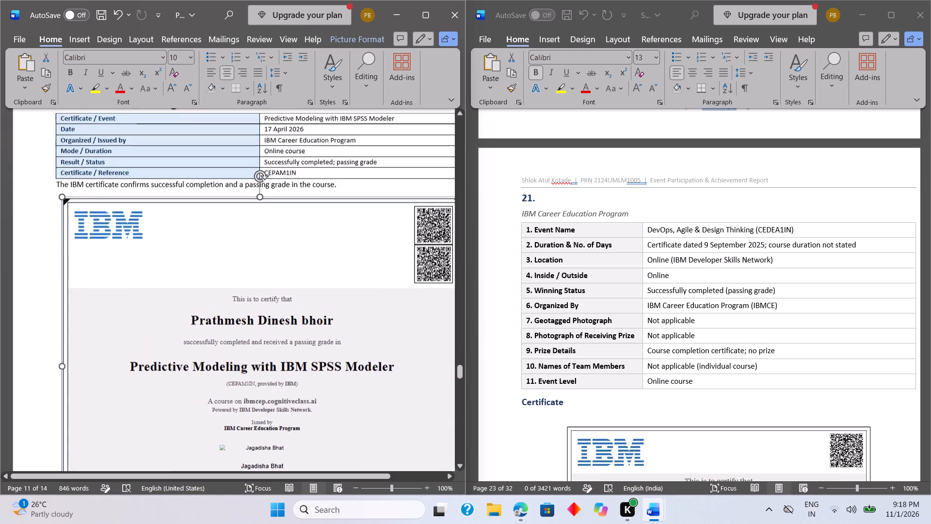
Copy the whole Predictive Modeling section, from heading to Certificate caption, and paste it below the Business Ethics certificate, before the SUNHACKS-2K25 heading.
scroll(3, 238, up, 3)
drag(56, 251, 125, 404)
scroll(125, 404, down, 5)
drag(125, 404, 345, 439)
scroll(128, 418, down, 4)
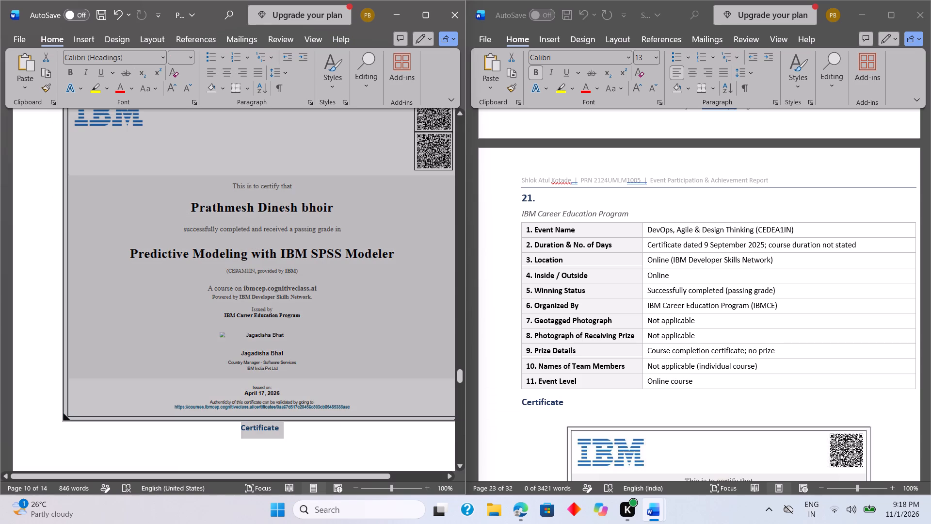
key(ctrl+c)
key(ctrl+c)
key(ctrl+c)
scroll(70, 281, up, 6)
scroll(71, 283, down, 9)
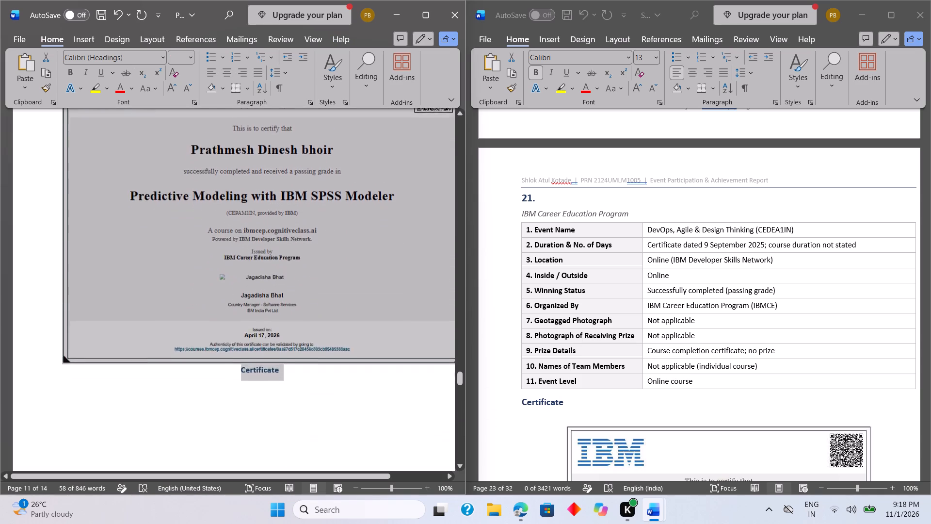
scroll(74, 283, down, 20)
scroll(74, 284, down, 11)
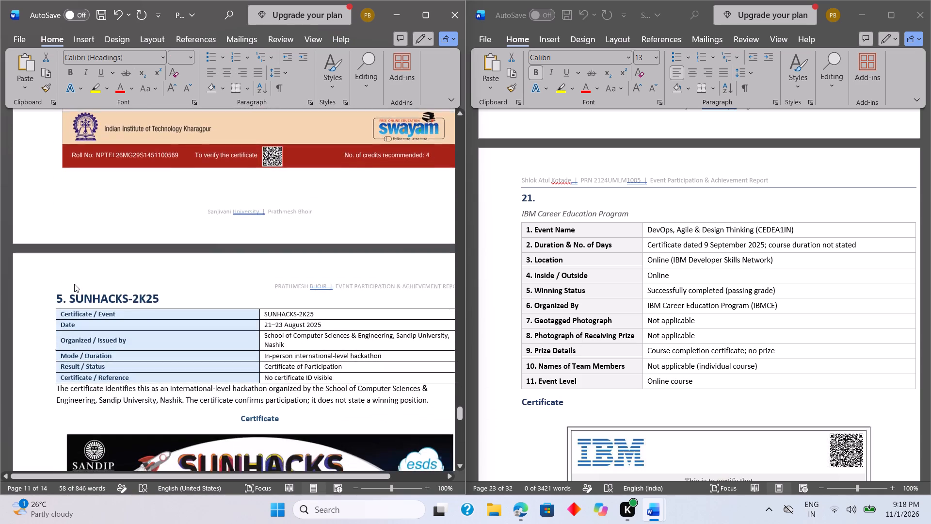
scroll(74, 284, down, 5)
scroll(74, 284, up, 8)
scroll(74, 283, down, 8)
scroll(74, 283, up, 10)
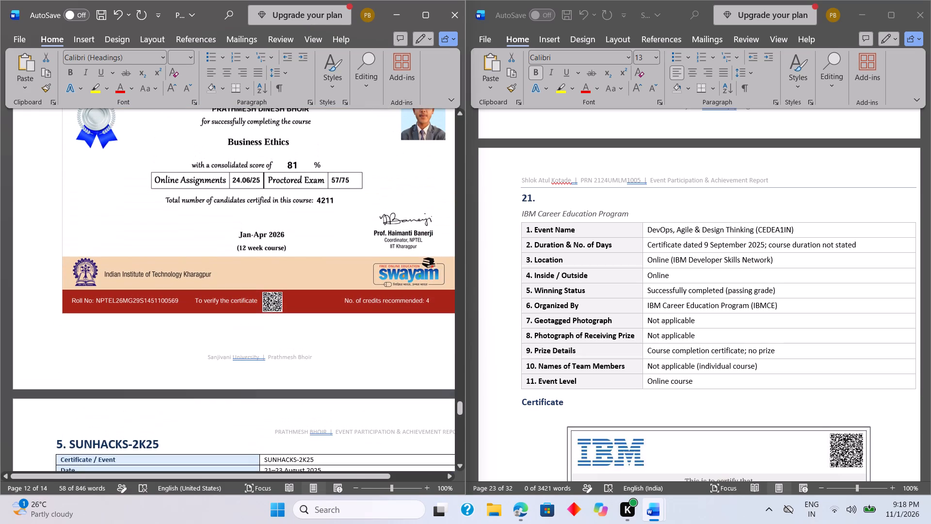
click(95, 336)
key(ctrl+v)
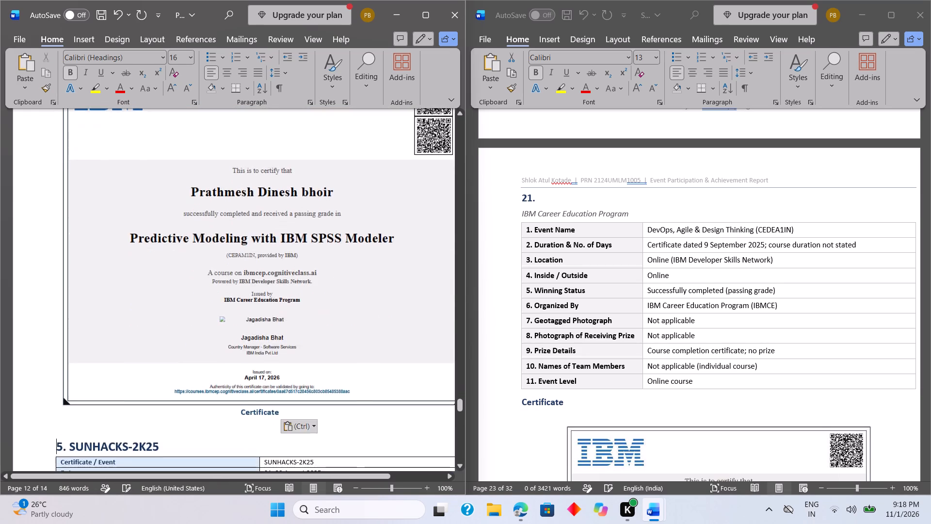
Tighten the gap directly above the Business Ethics heading by removing two line breaks and adding one back.
scroll(94, 326, up, 20)
scroll(94, 326, up, 17)
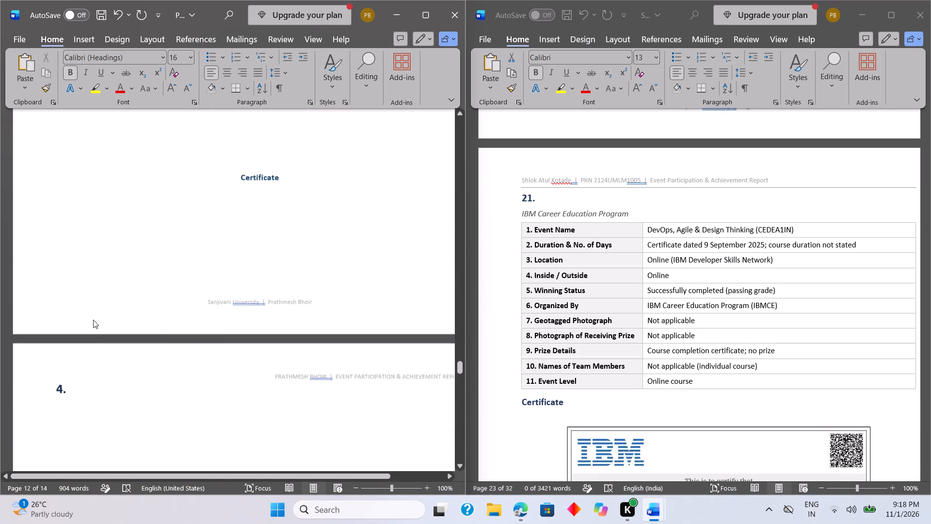
scroll(93, 320, up, 1)
scroll(93, 320, down, 8)
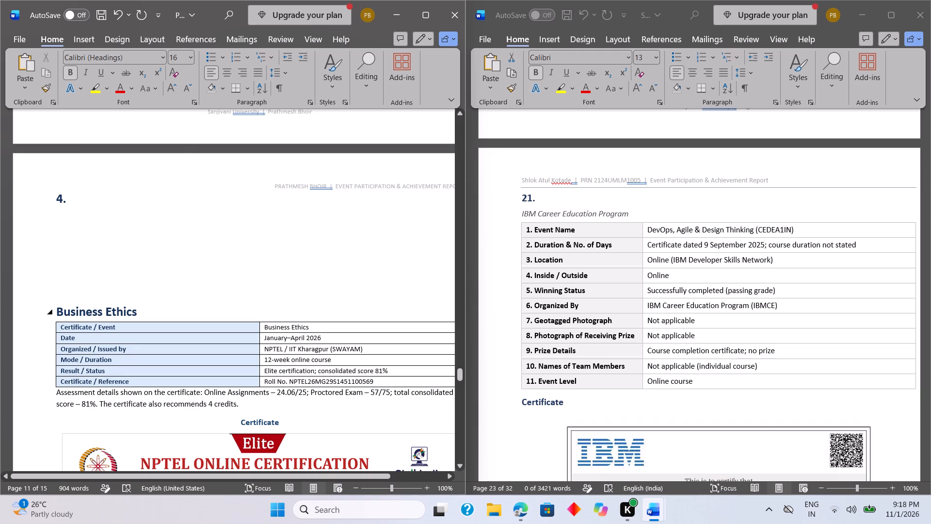
click(58, 308)
key(BackSpace)
key(BackSpace)
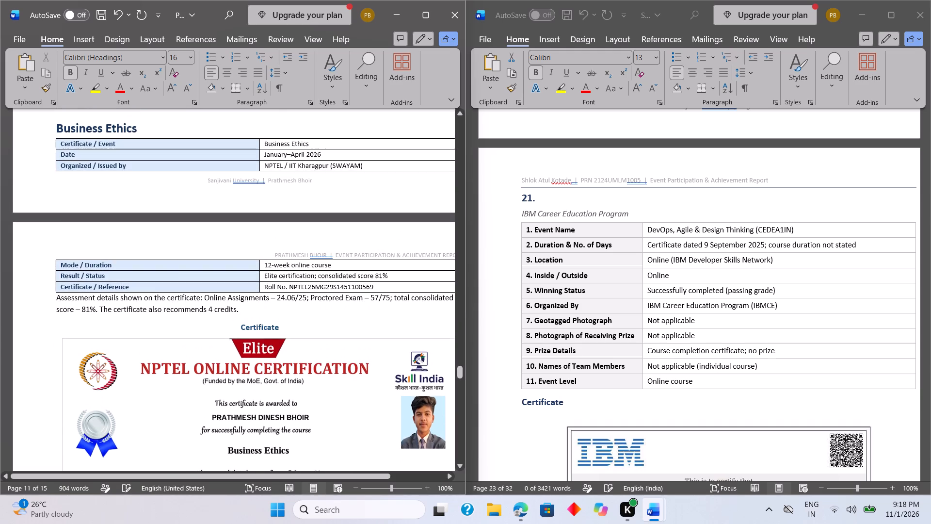
key(Return)
Delete the separate number "4." line above Business Ethics and insert two line breaks below the preceding Certificate caption.
click(68, 268)
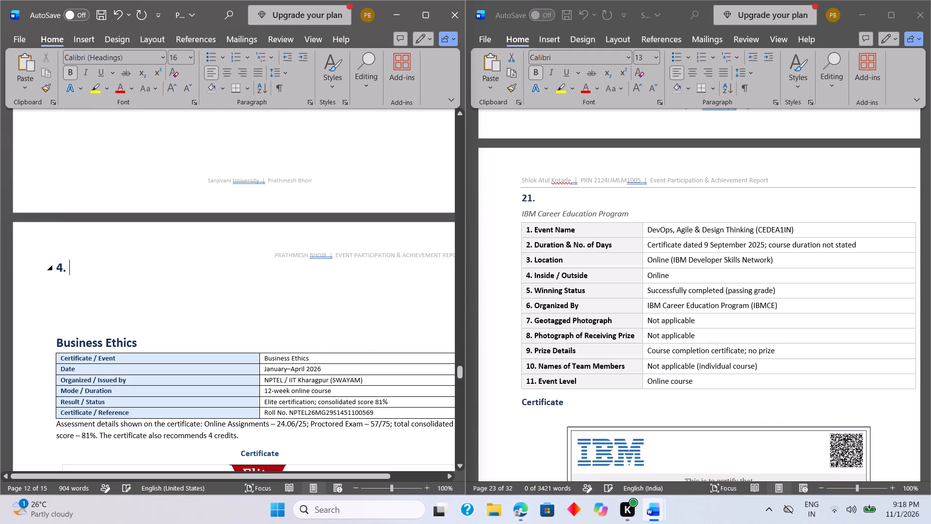
key(BackSpace)
key(BackSpace)
key(BackSpace)
key(BackSpace)
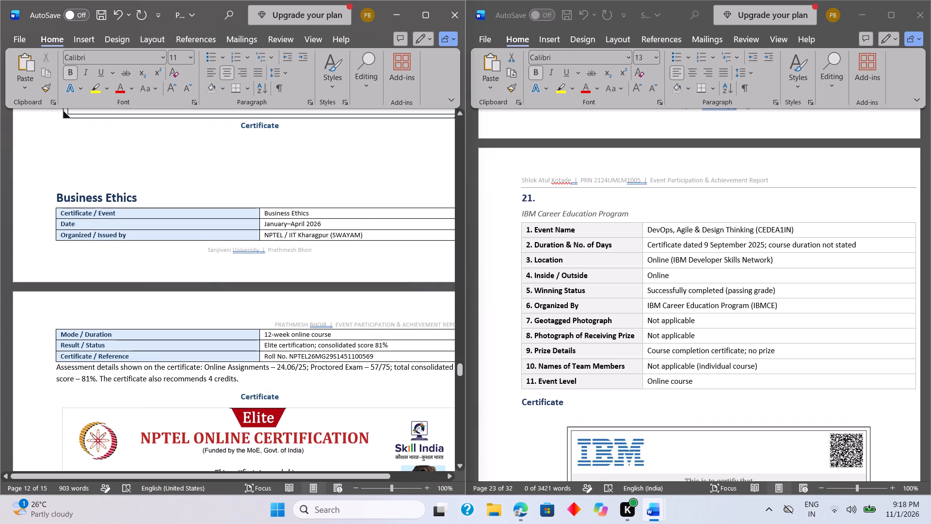
key(Return)
key(Return)
scroll(429, 491, down, 2)
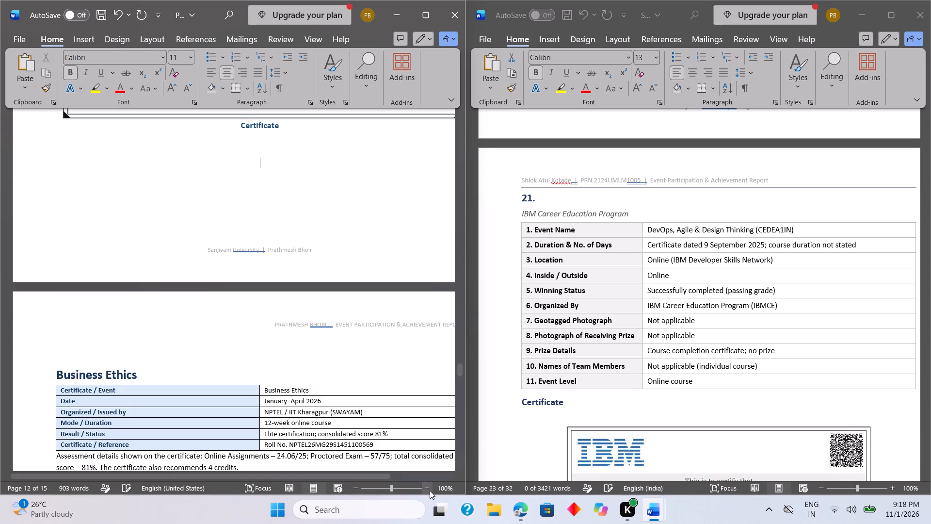
scroll(430, 491, down, 1)
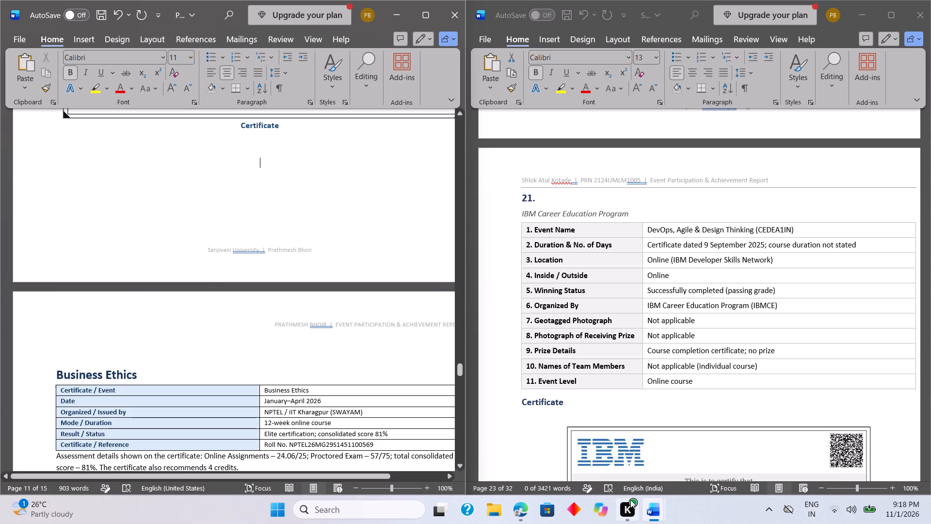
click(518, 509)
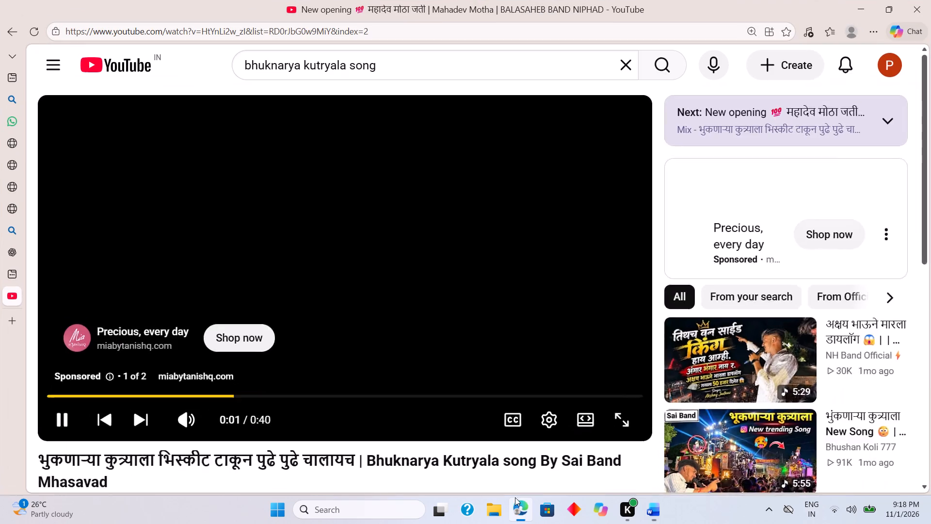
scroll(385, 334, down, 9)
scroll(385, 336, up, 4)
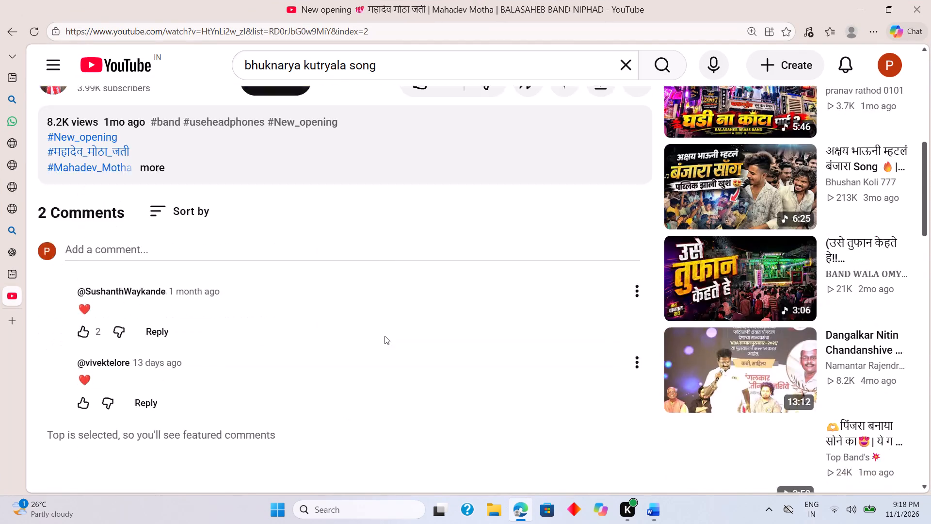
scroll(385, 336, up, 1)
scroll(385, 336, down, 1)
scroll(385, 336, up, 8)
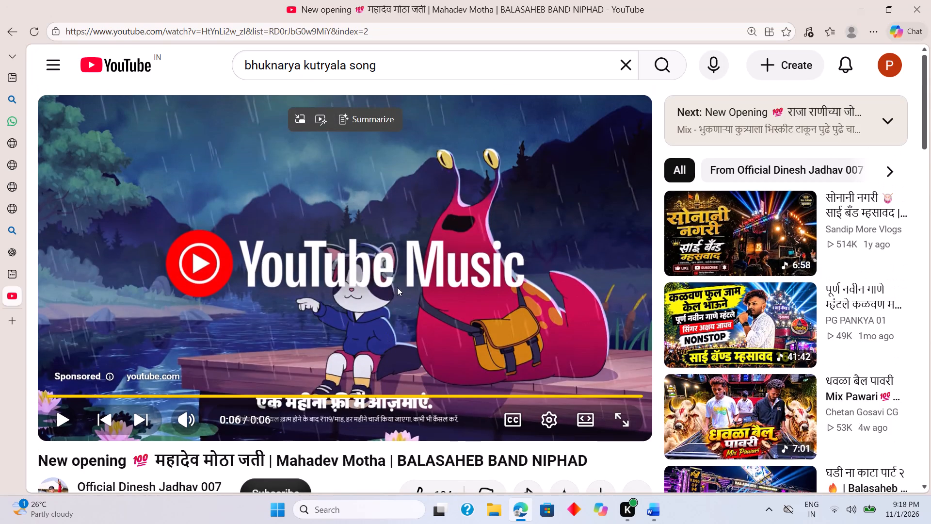
Browse the recommended band videos and play the 2:45 video "वनी गडले बंगला बांधा".
scroll(384, 311, down, 6)
scroll(711, 282, up, 6)
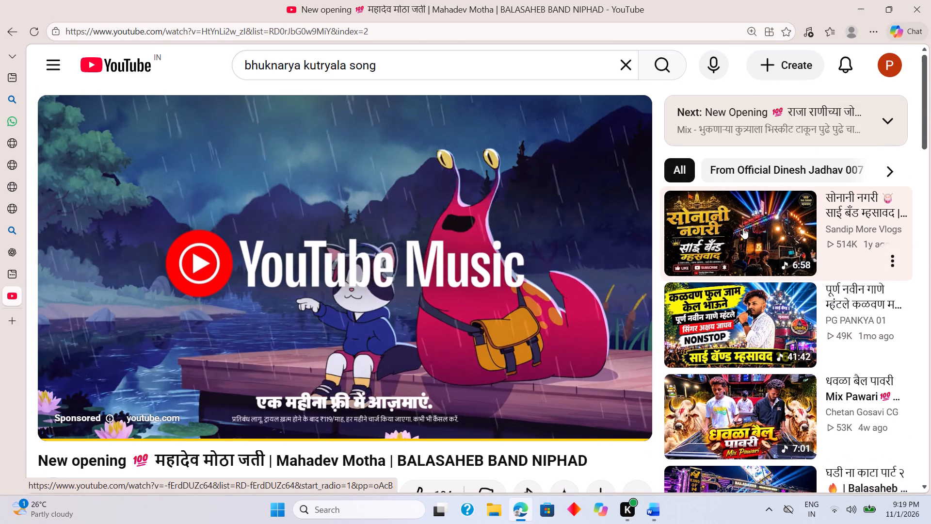
scroll(718, 271, down, 1)
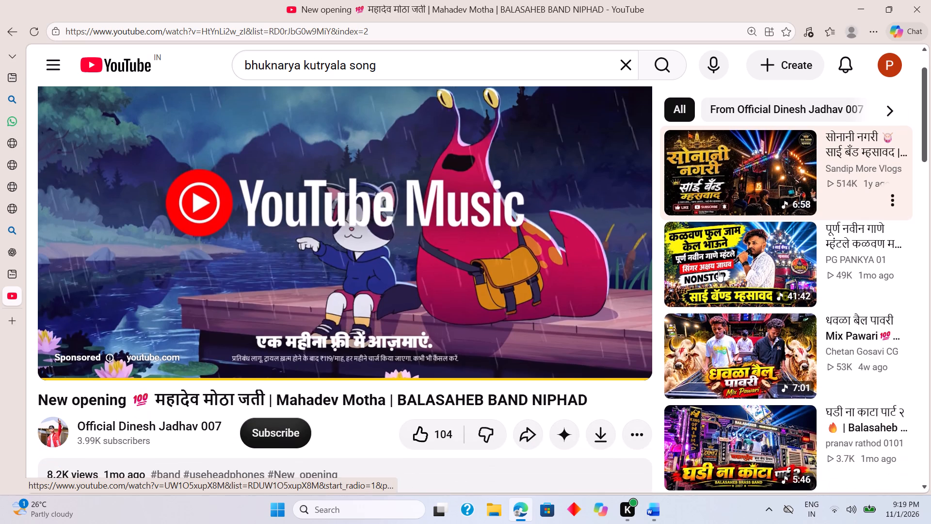
scroll(718, 271, down, 3)
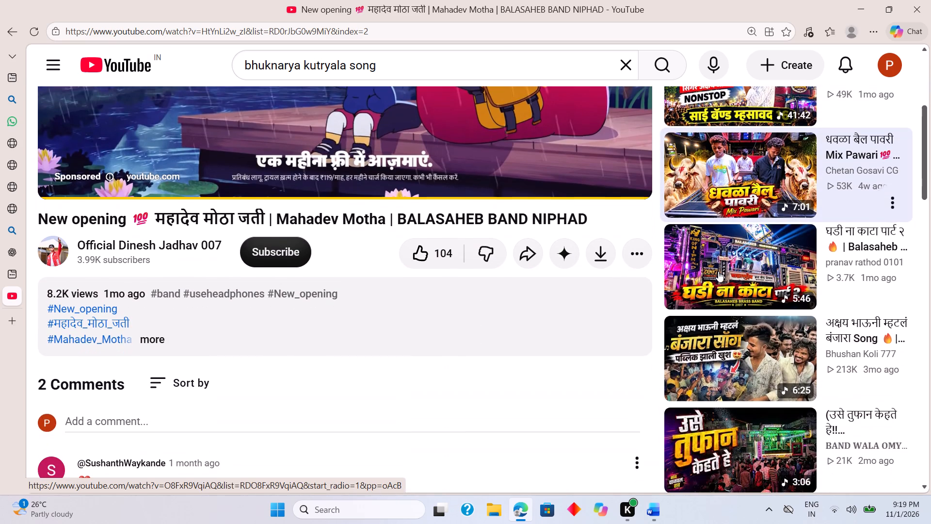
scroll(718, 285, down, 3)
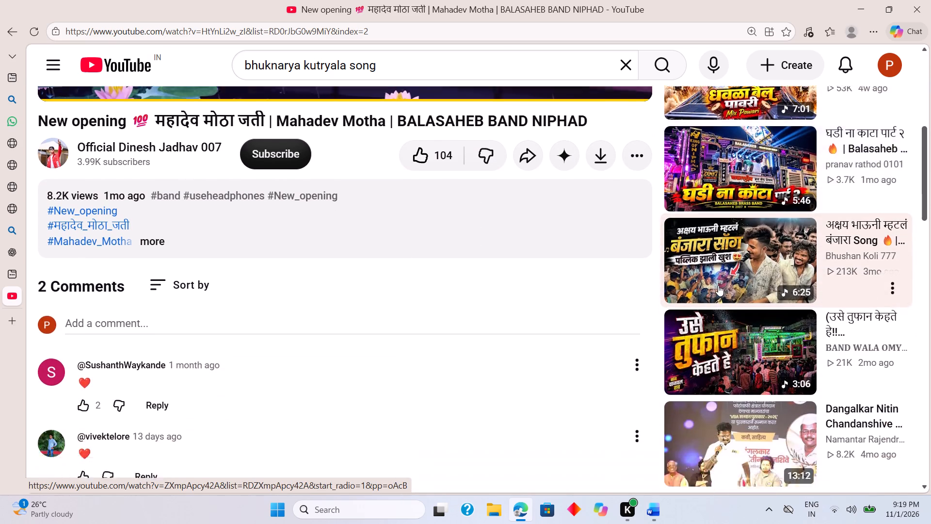
scroll(718, 285, down, 8)
scroll(718, 285, up, 4)
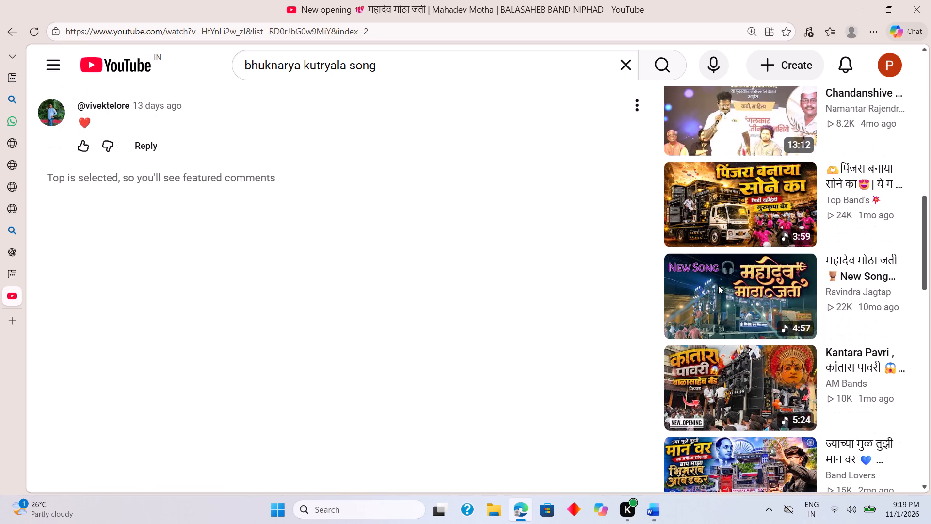
scroll(718, 285, down, 3)
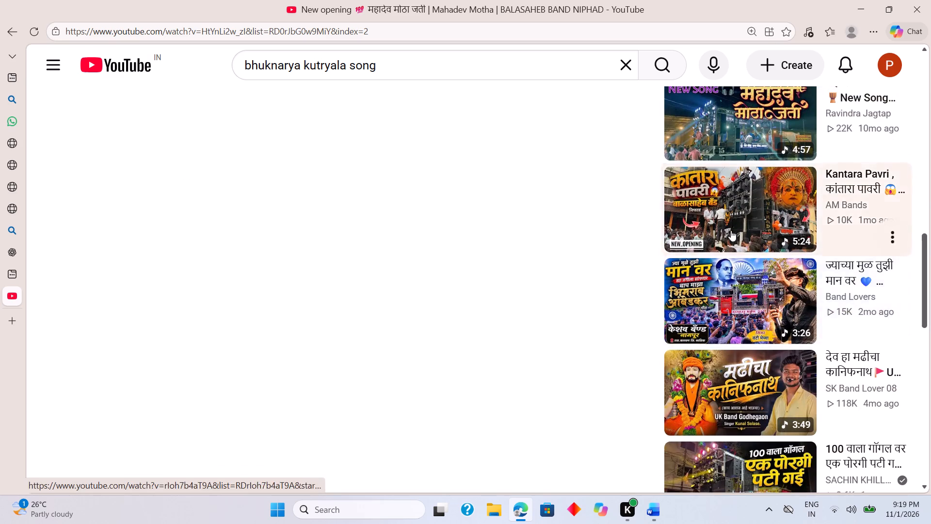
scroll(731, 229, down, 2)
scroll(731, 229, up, 1)
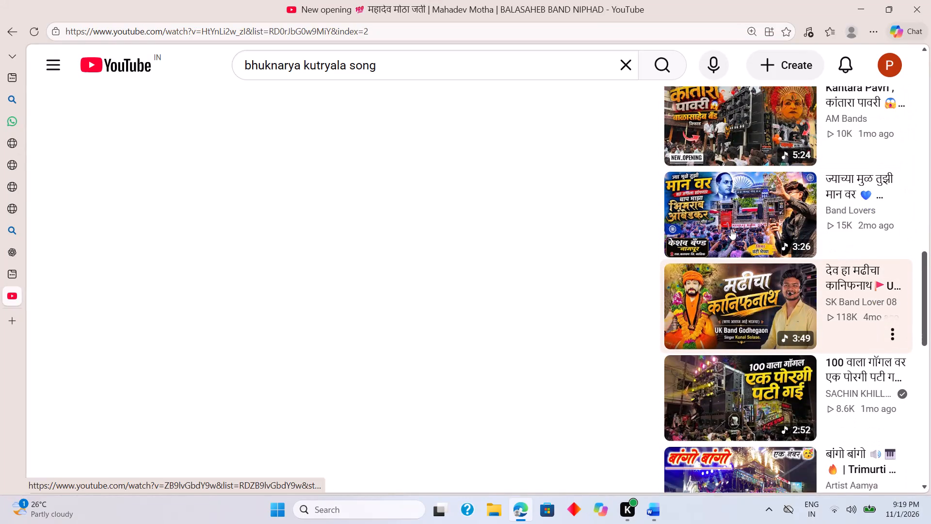
scroll(731, 229, down, 3)
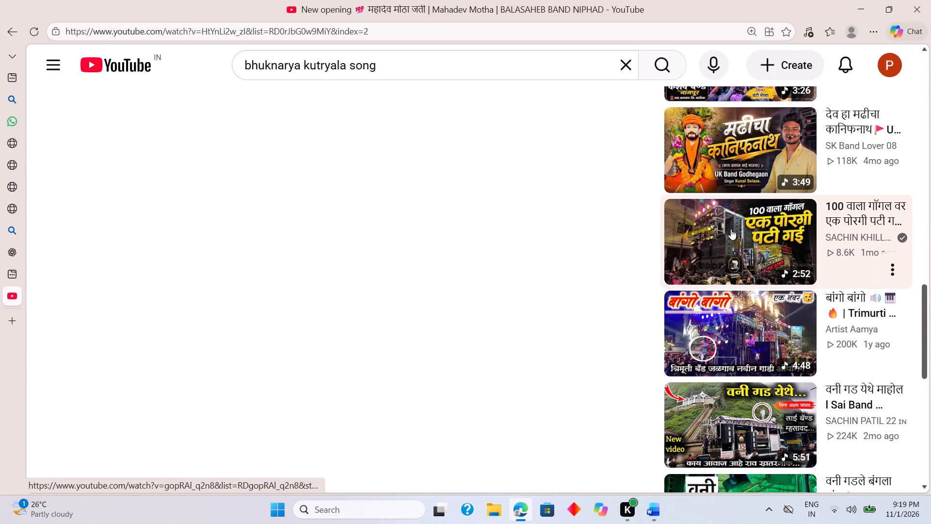
scroll(731, 229, down, 3)
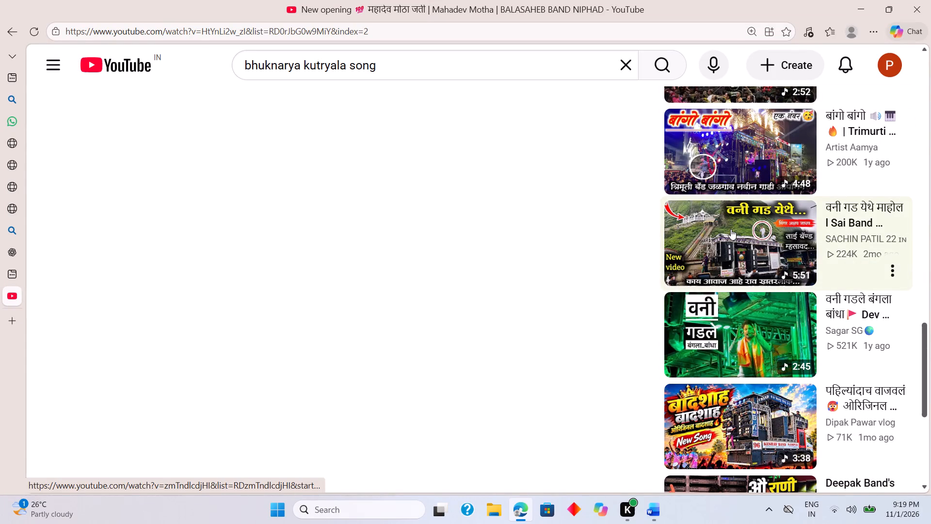
scroll(731, 229, down, 3)
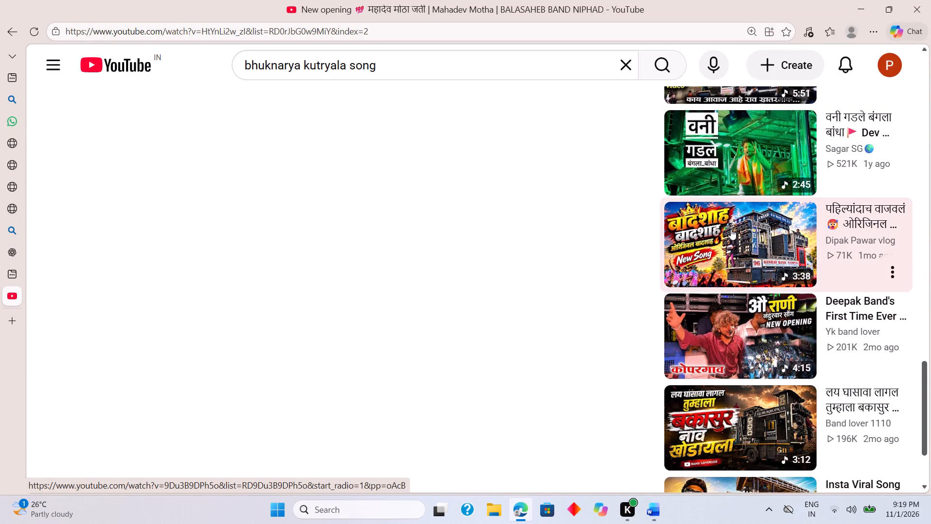
scroll(731, 229, down, 6)
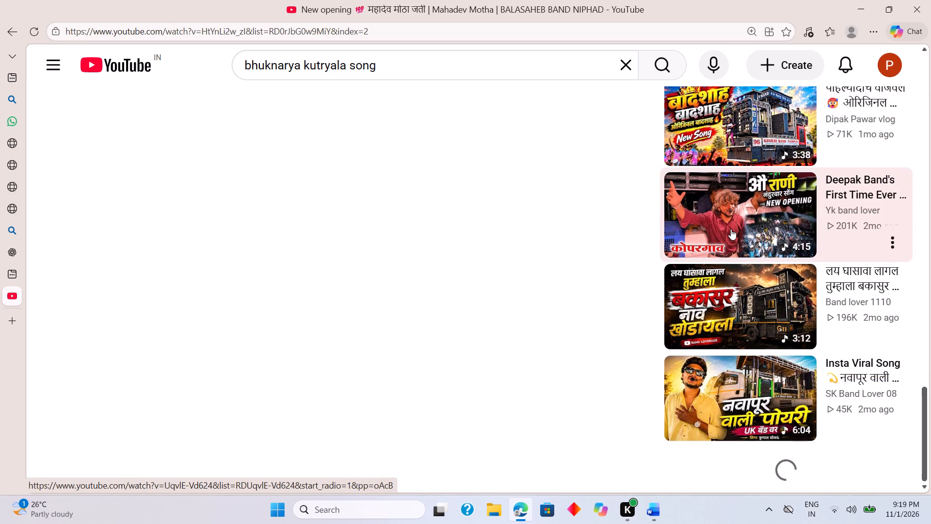
scroll(731, 229, down, 1)
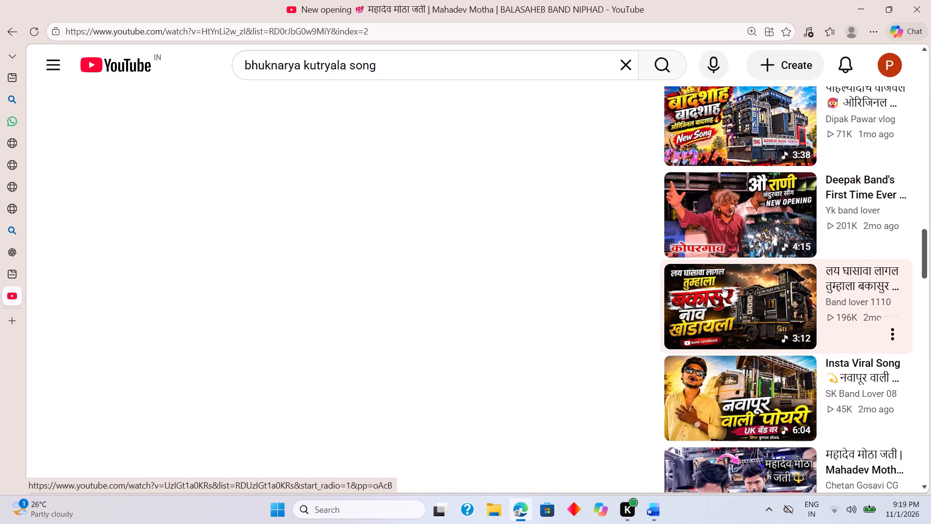
scroll(722, 287, up, 17)
scroll(722, 287, up, 10)
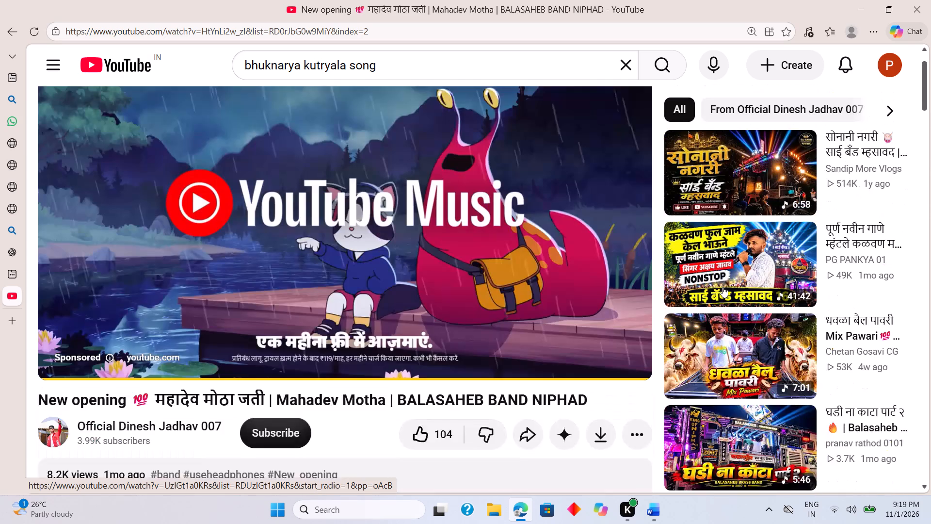
scroll(722, 287, up, 7)
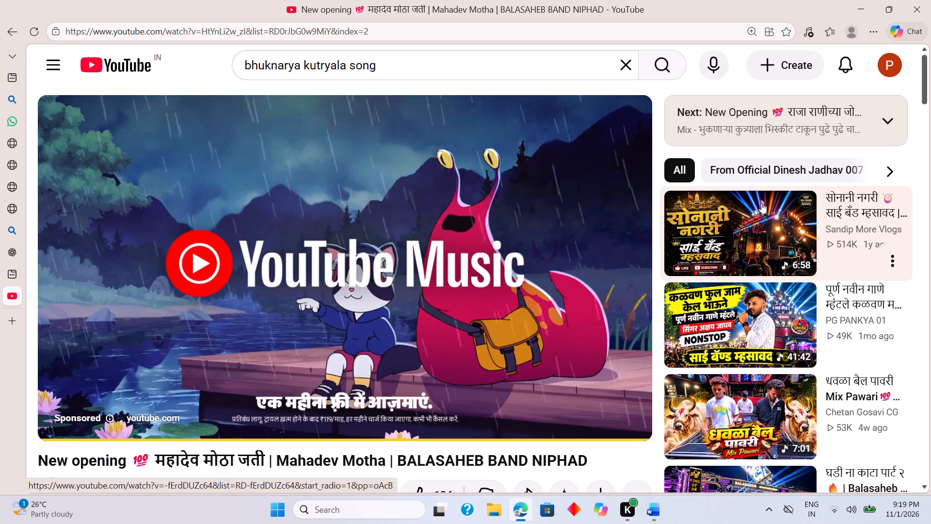
scroll(761, 203, down, 2)
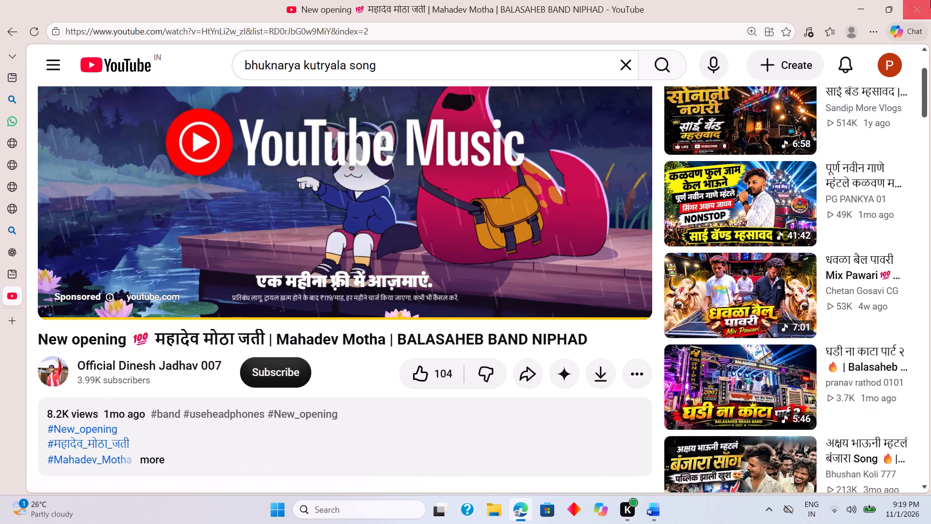
scroll(776, 362, down, 5)
scroll(762, 345, up, 3)
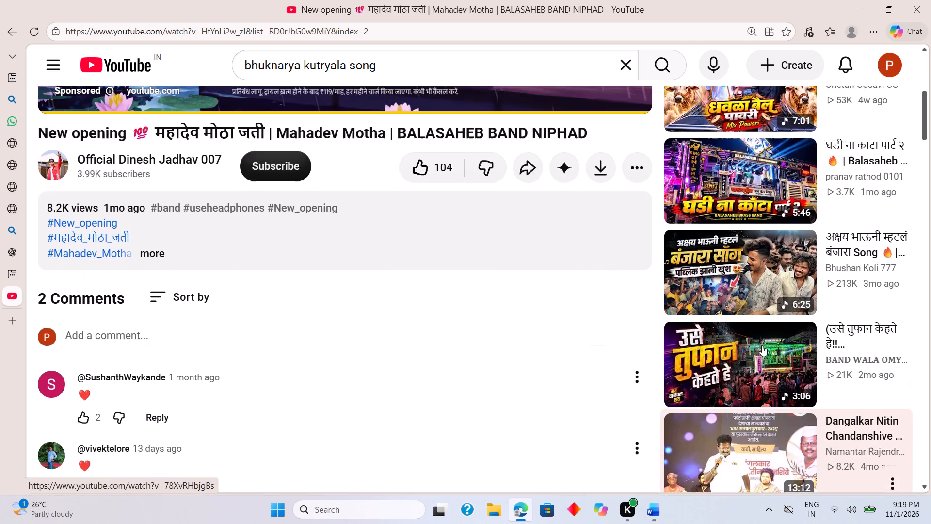
scroll(762, 345, down, 2)
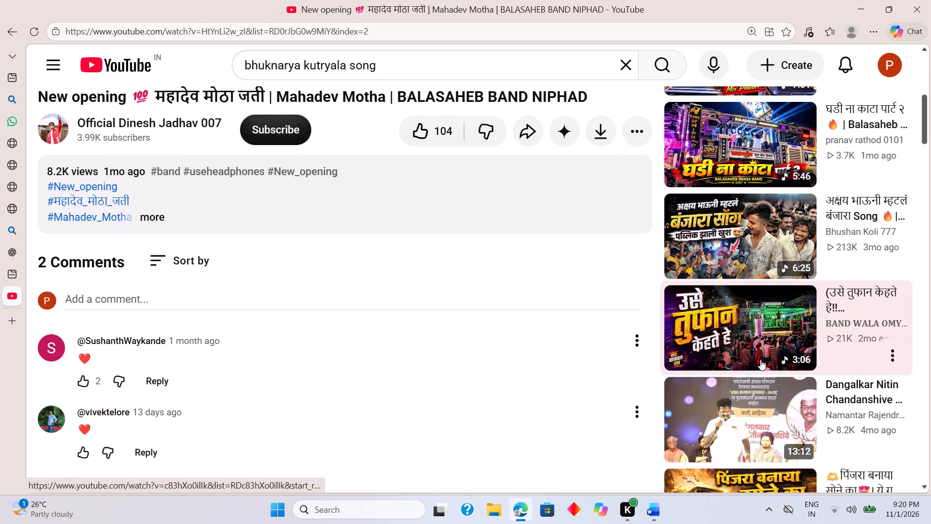
scroll(685, 493, up, 8)
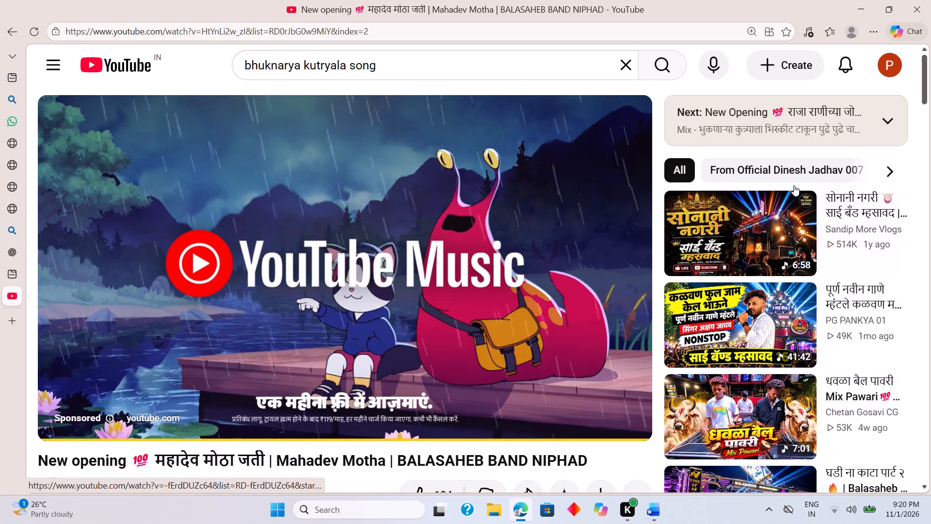
scroll(777, 223, down, 11)
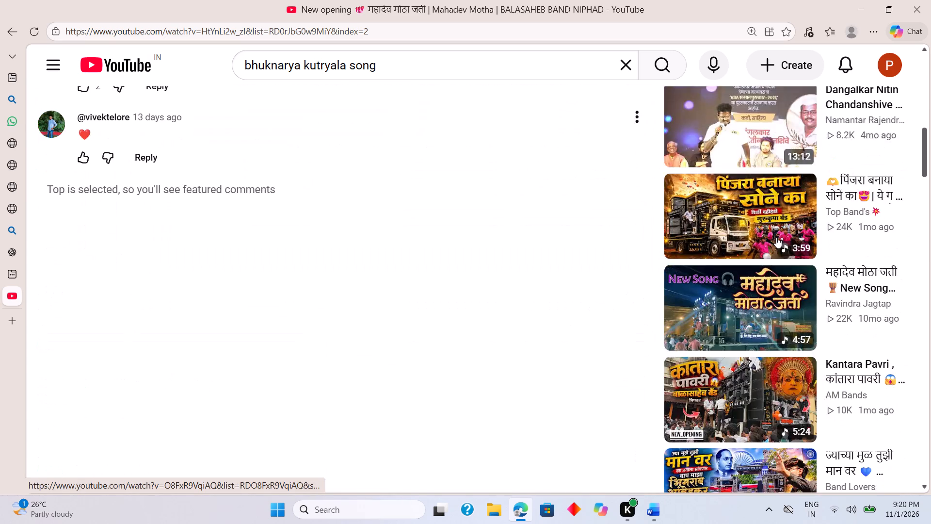
scroll(776, 237, down, 10)
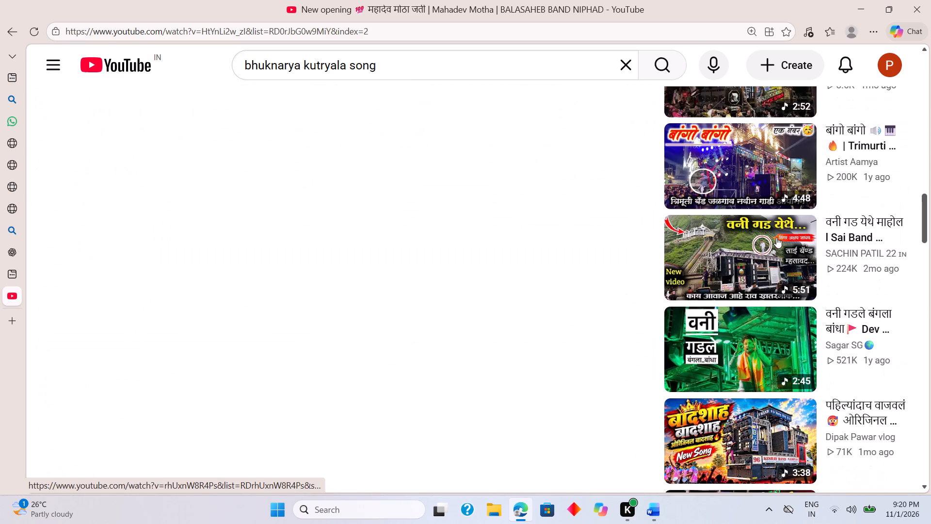
scroll(548, 293, up, 7)
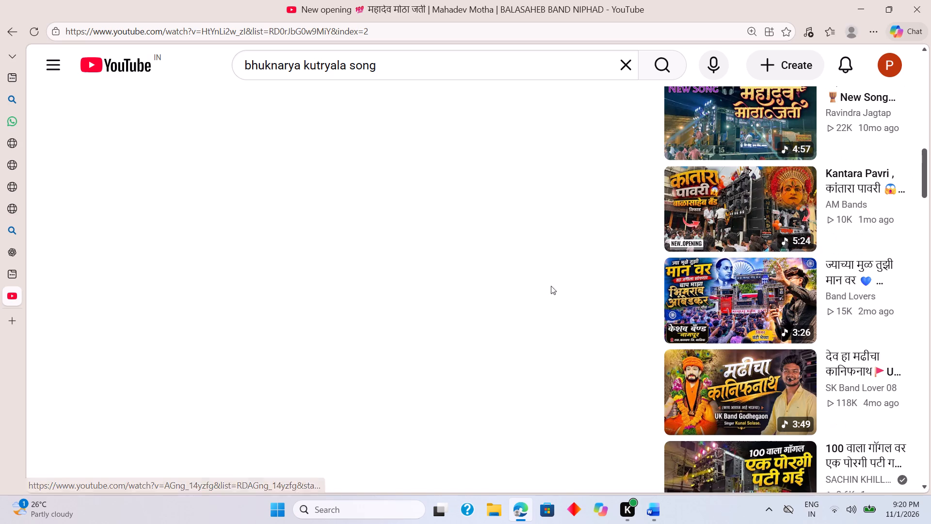
scroll(795, 317, down, 7)
click(786, 317)
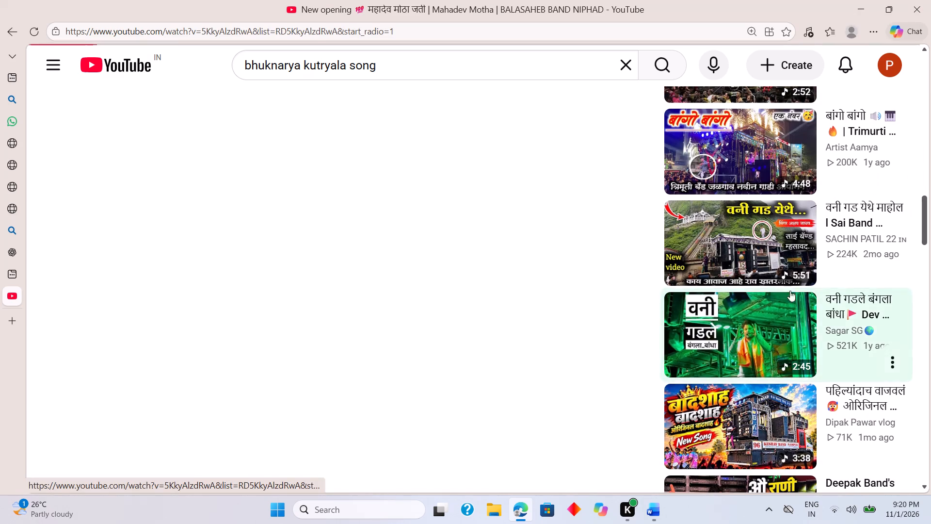
Switch back to Word and check the report's Business Ethics section and the pasted Predictive Modeling section below it.
click(841, 9)
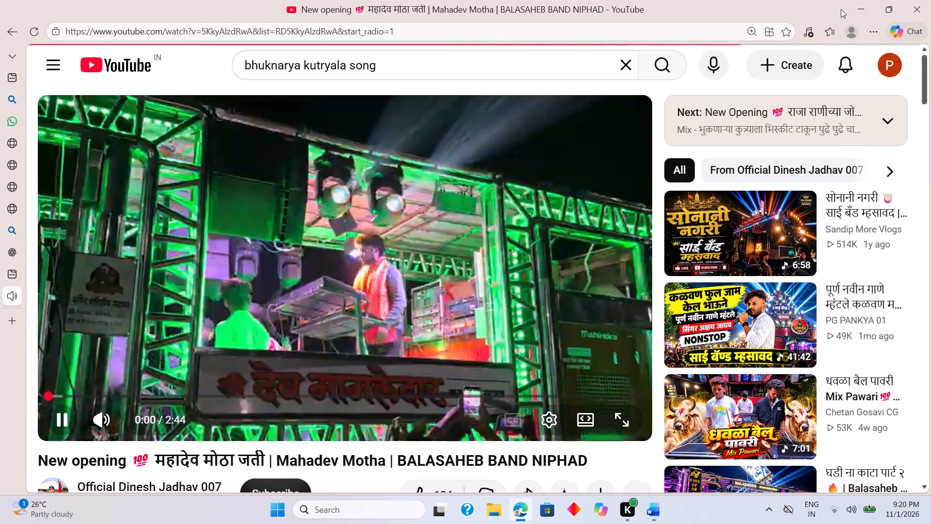
click(874, 0)
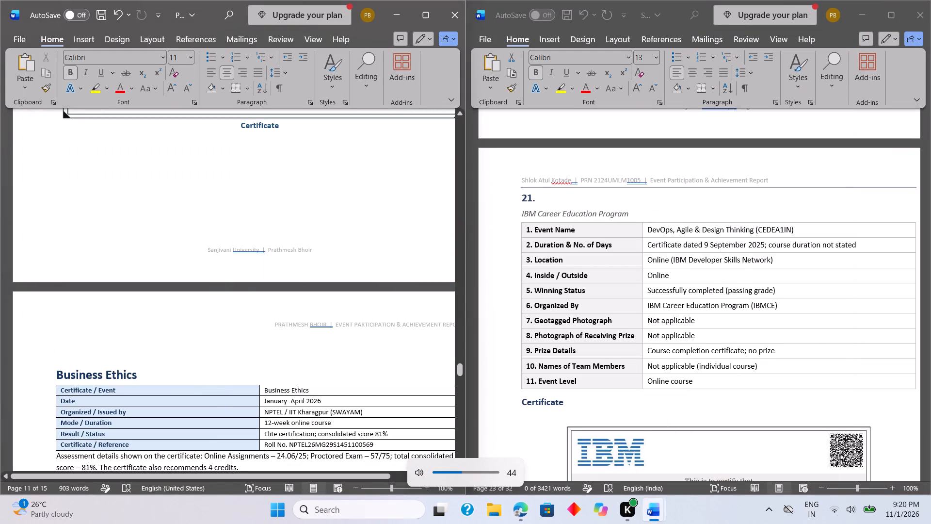
scroll(213, 289, down, 1)
scroll(213, 289, up, 4)
scroll(213, 289, down, 3)
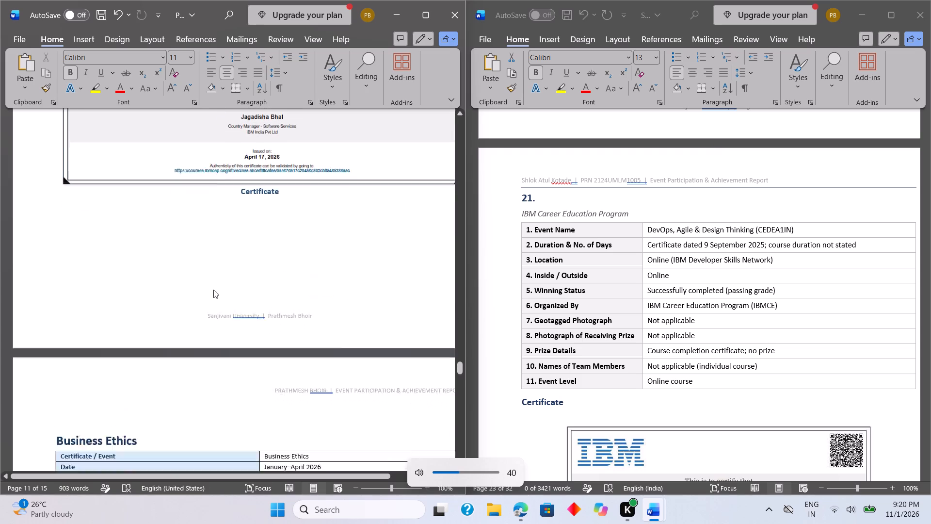
scroll(213, 290, down, 8)
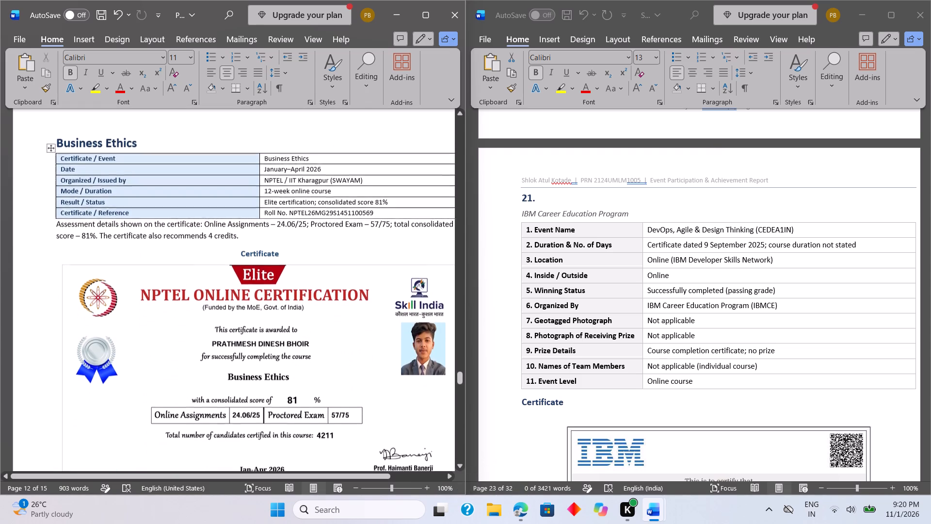
scroll(213, 290, down, 17)
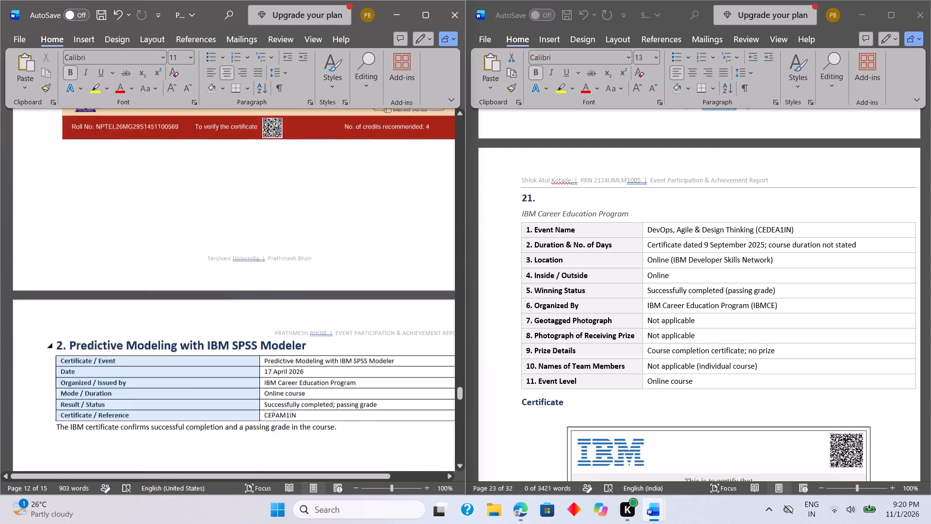
scroll(216, 287, down, 3)
scroll(216, 287, up, 6)
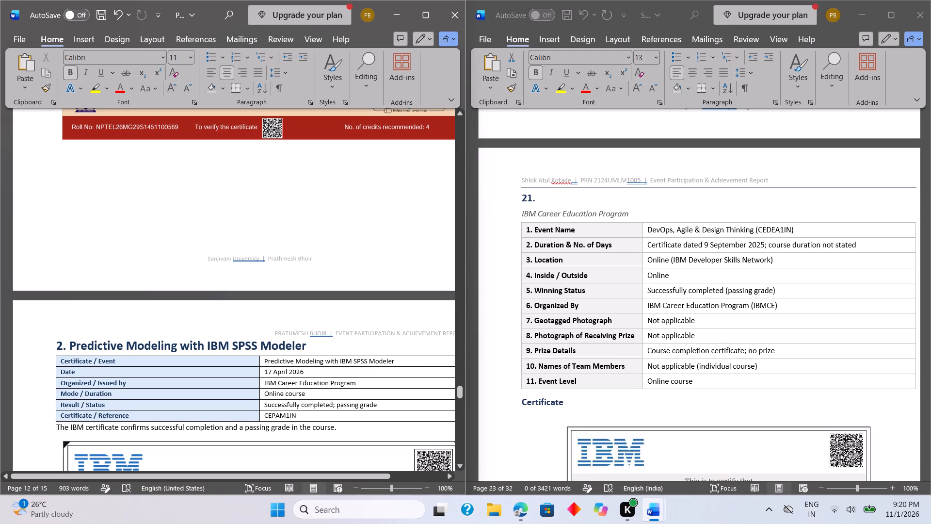
Compare the report's Internship, Workshops & Courses summary table with sections 22 and 23 of the reference report.
drag(463, 395, 460, 218)
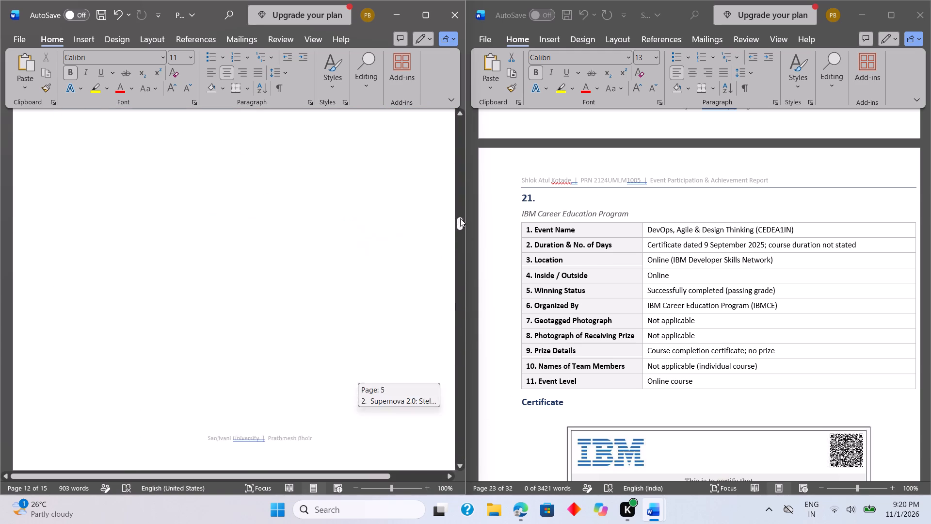
drag(460, 218, 462, 156)
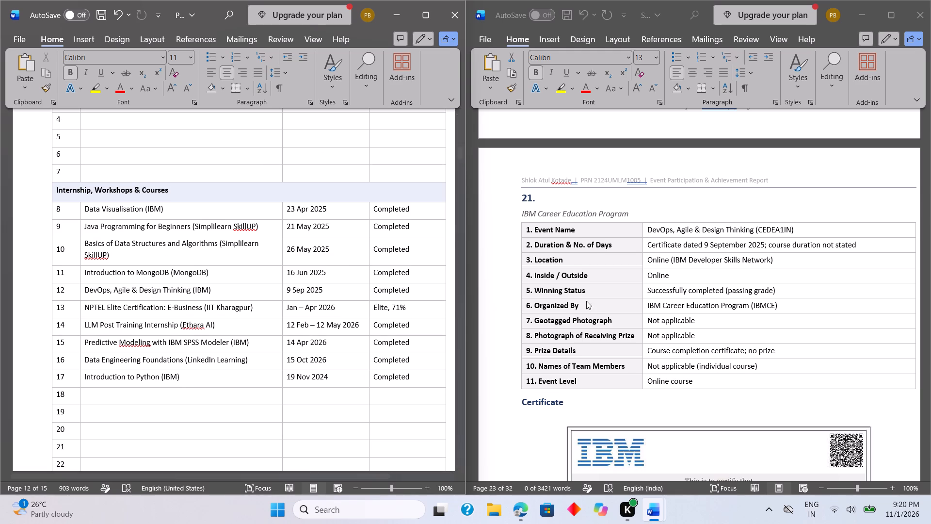
scroll(584, 312, down, 19)
scroll(580, 310, down, 7)
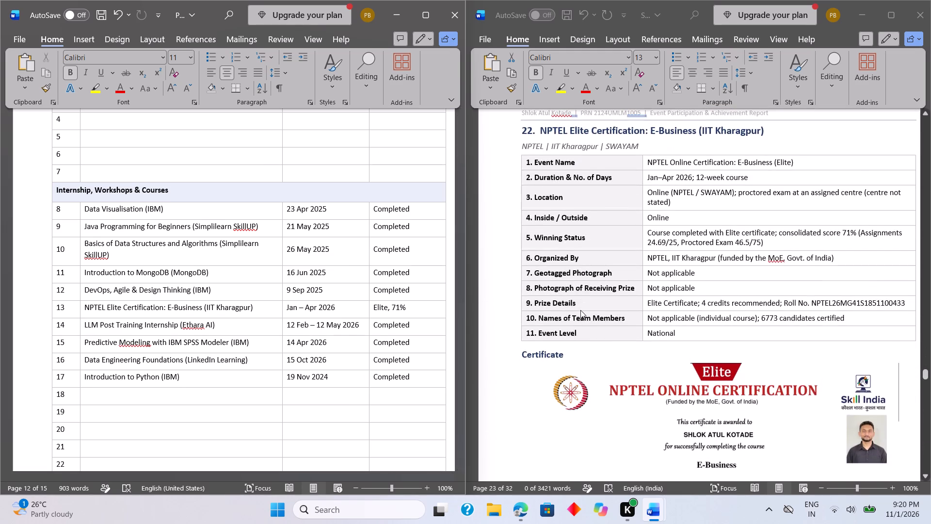
scroll(580, 310, down, 17)
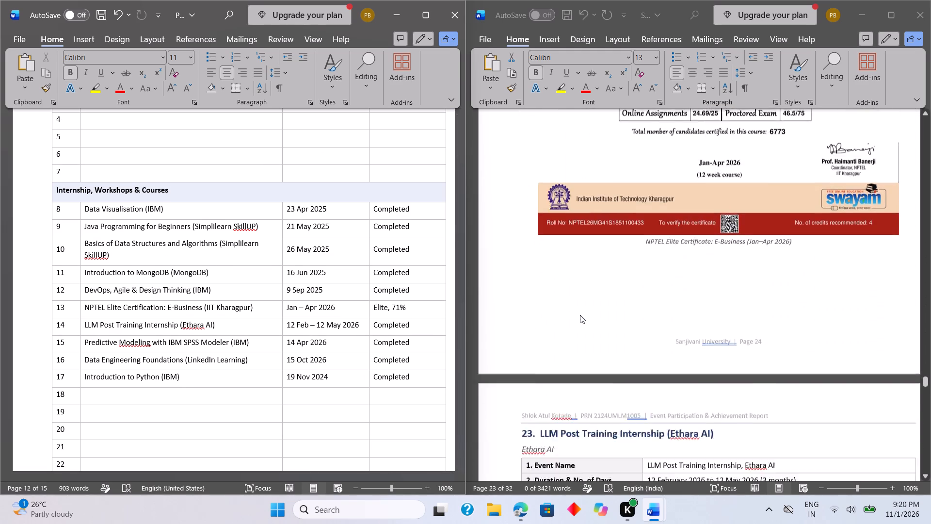
scroll(580, 315, down, 2)
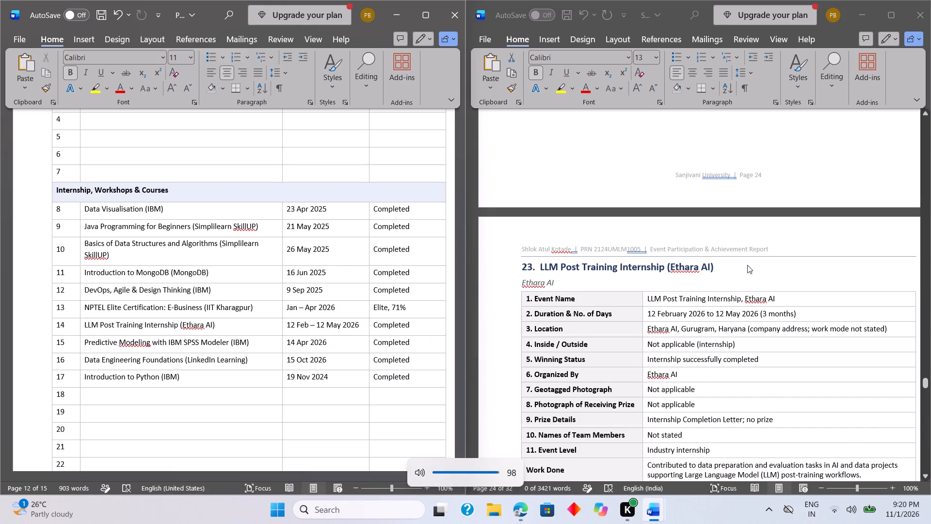
scroll(743, 285, down, 5)
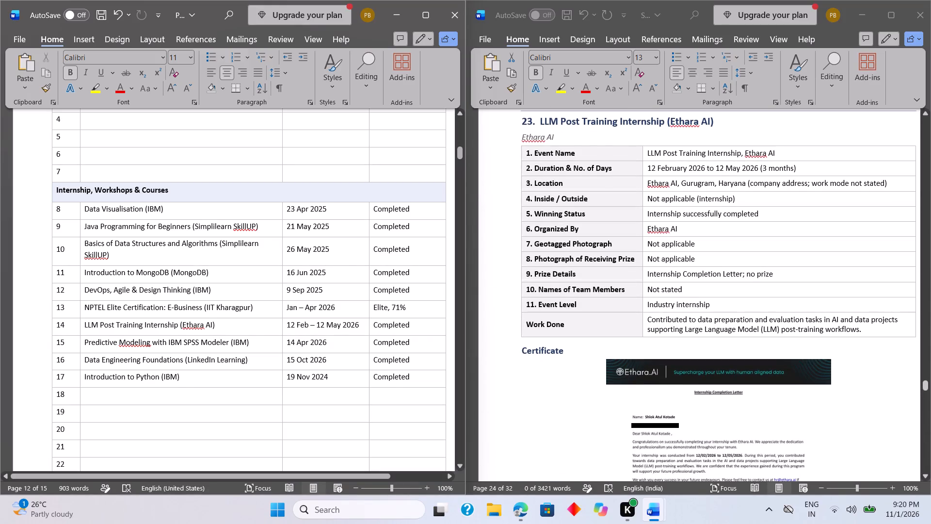
Look through the report's certificate sections from the summary table to the MongoDB, DevOps and Predictive Modeling pages.
scroll(275, 312, down, 16)
scroll(275, 311, down, 7)
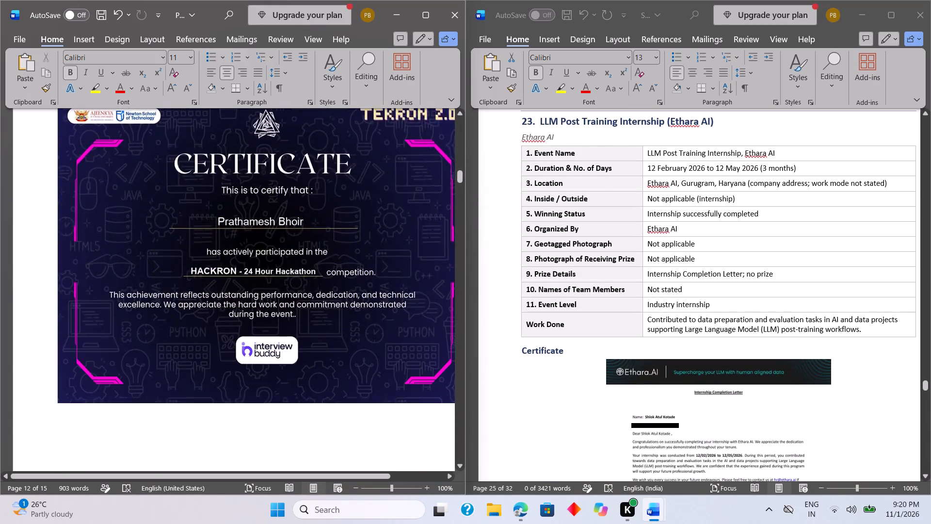
scroll(275, 311, down, 7)
drag(457, 181, 487, 316)
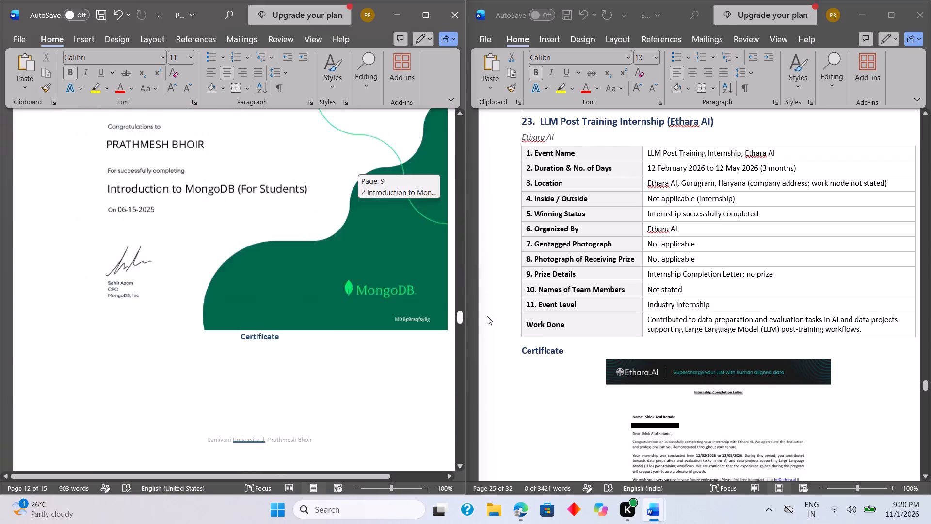
drag(487, 316, 487, 338)
scroll(411, 312, up, 7)
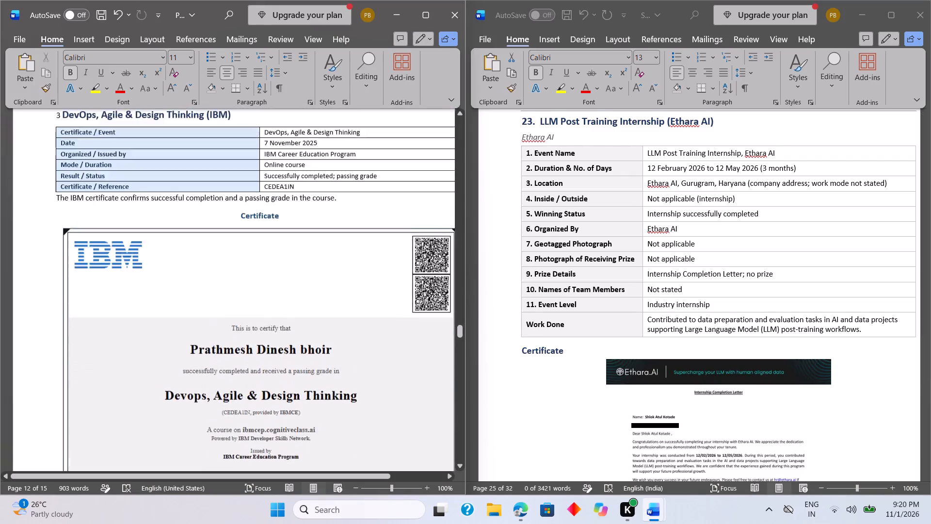
scroll(410, 312, up, 5)
scroll(173, 298, up, 4)
scroll(202, 288, down, 8)
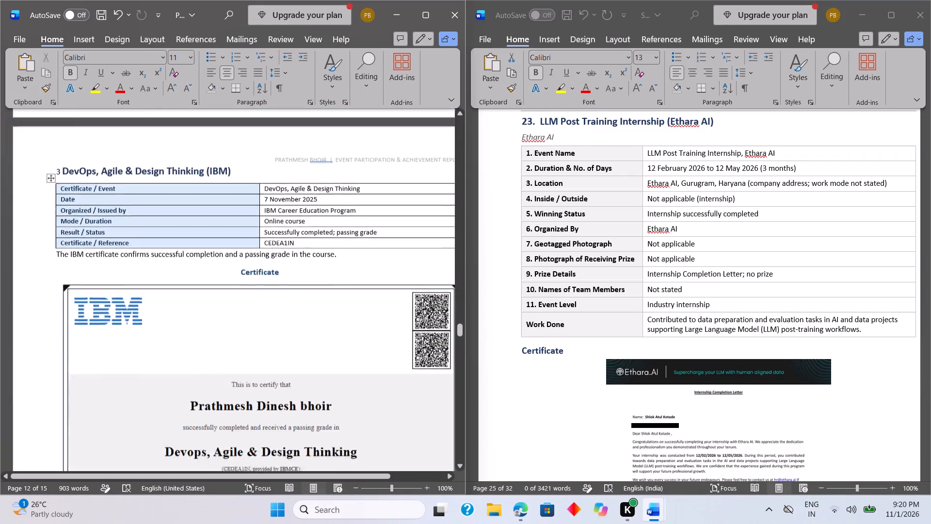
scroll(202, 291, down, 18)
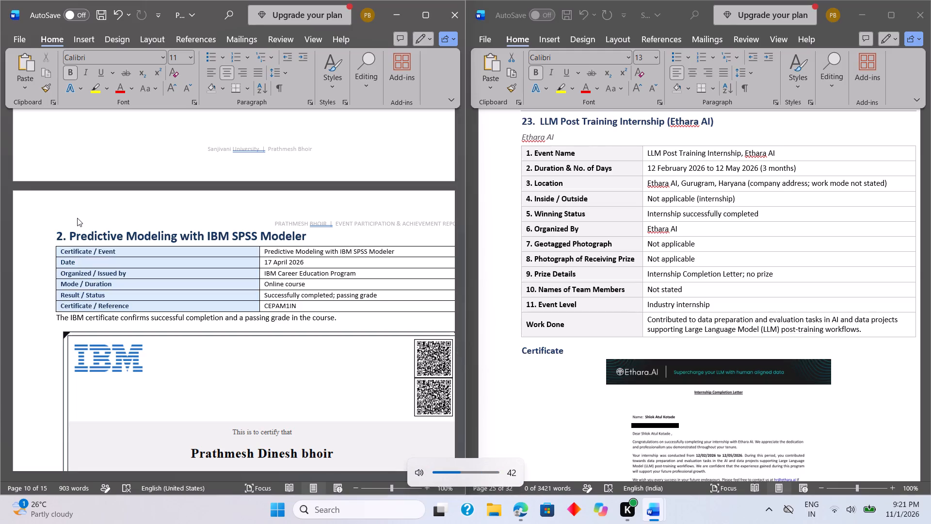
Duplicate the Predictive Modeling heading, details table and closing sentence directly above the existing section following the DevOps certificate.
scroll(67, 224, down, 2)
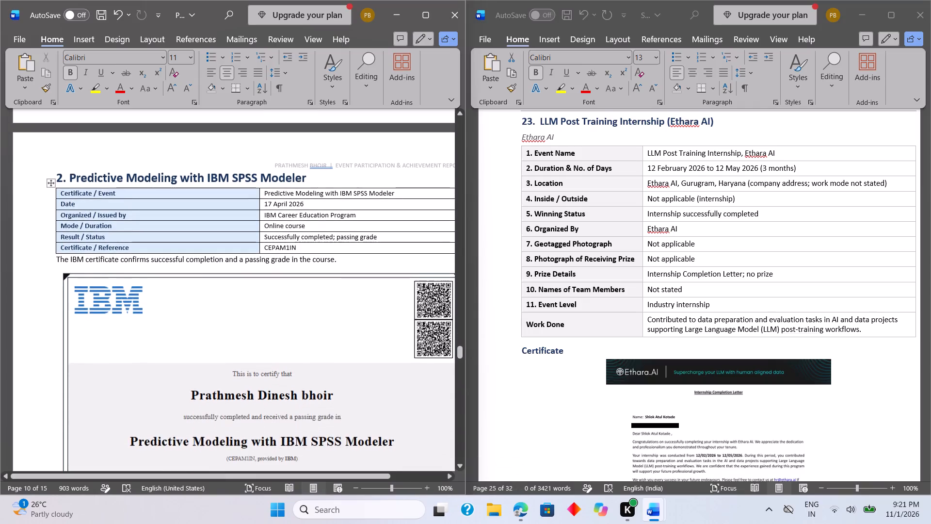
scroll(67, 224, down, 6)
scroll(67, 224, up, 7)
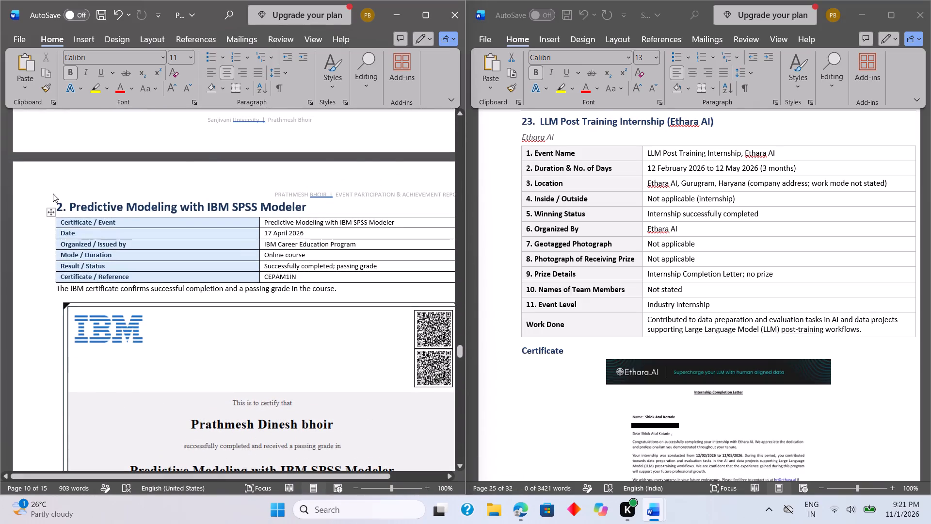
drag(53, 200, 379, 283)
key(ctrl+c)
scroll(124, 236, up, 10)
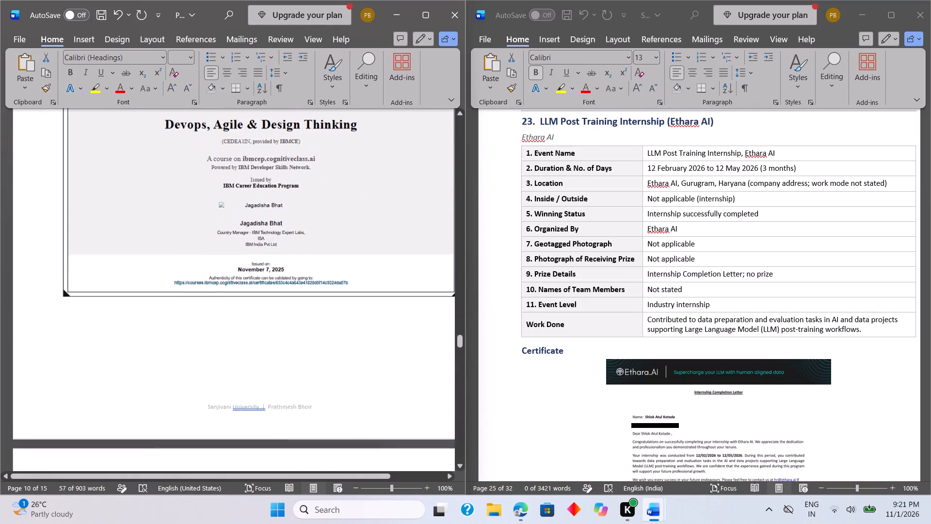
scroll(124, 236, up, 6)
scroll(124, 236, down, 2)
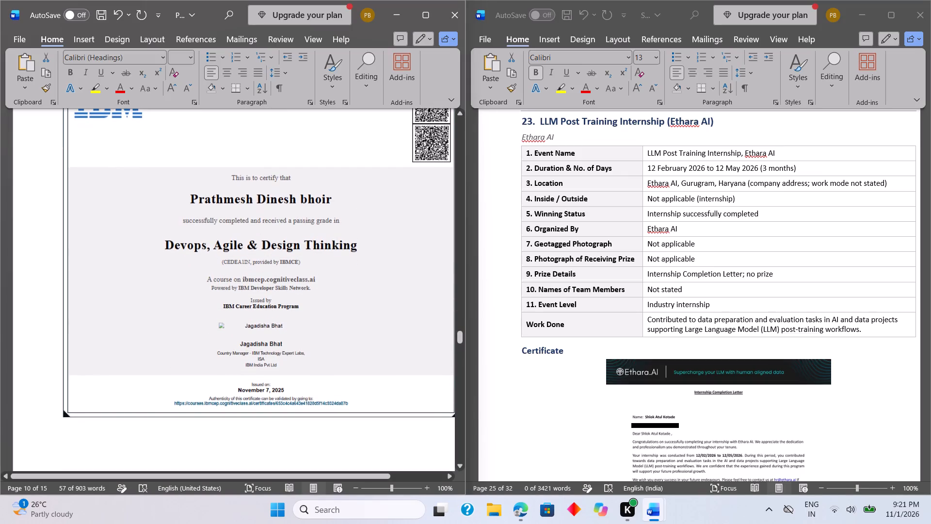
scroll(125, 231, down, 3)
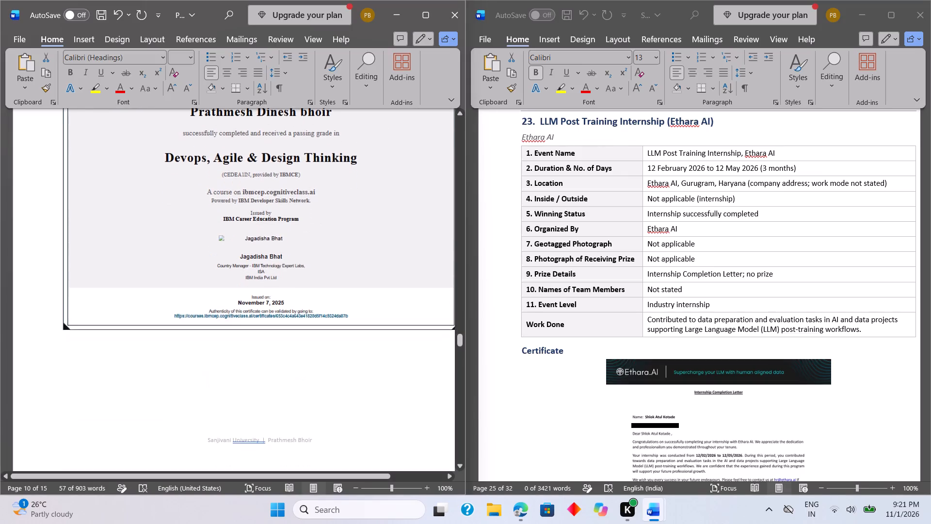
scroll(125, 239, down, 9)
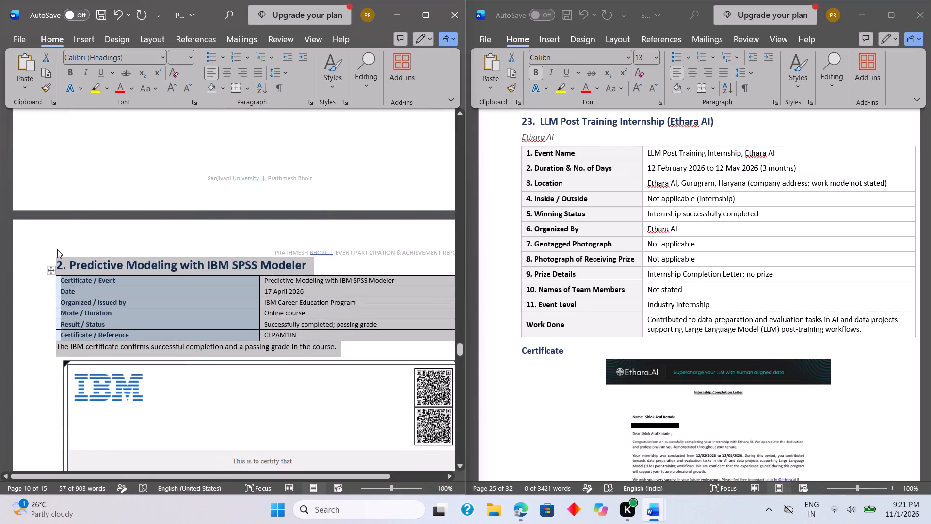
click(57, 249)
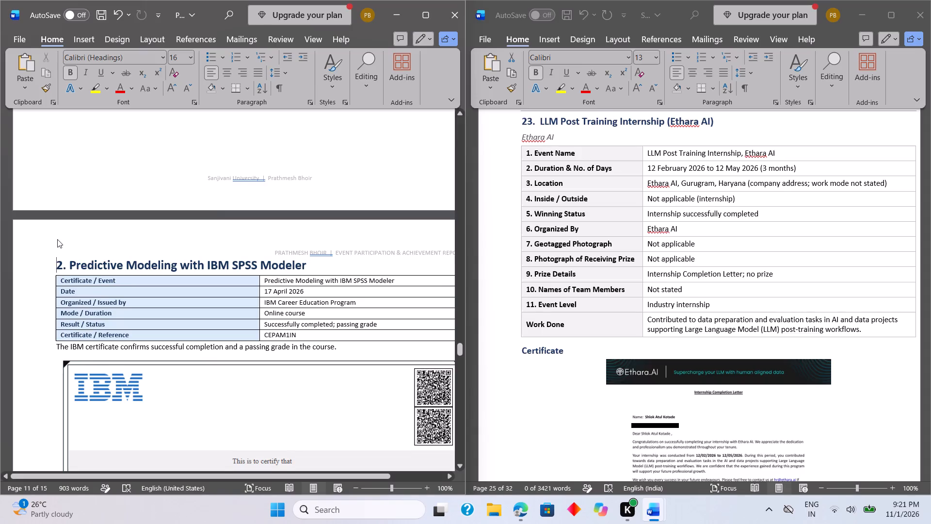
key(ctrl+v)
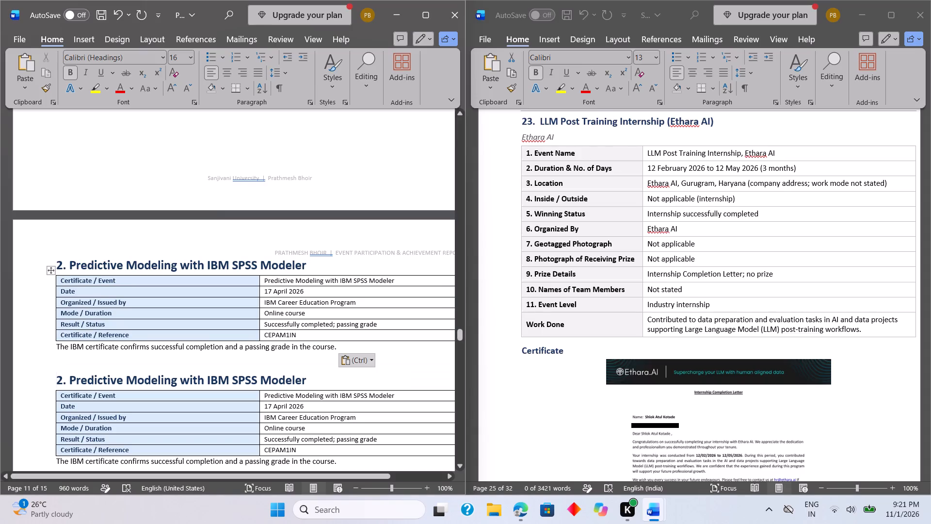
Delete the IBM certificate completion sentence beneath the first of the two Predictive Modeling tables.
drag(340, 350, 215, 348)
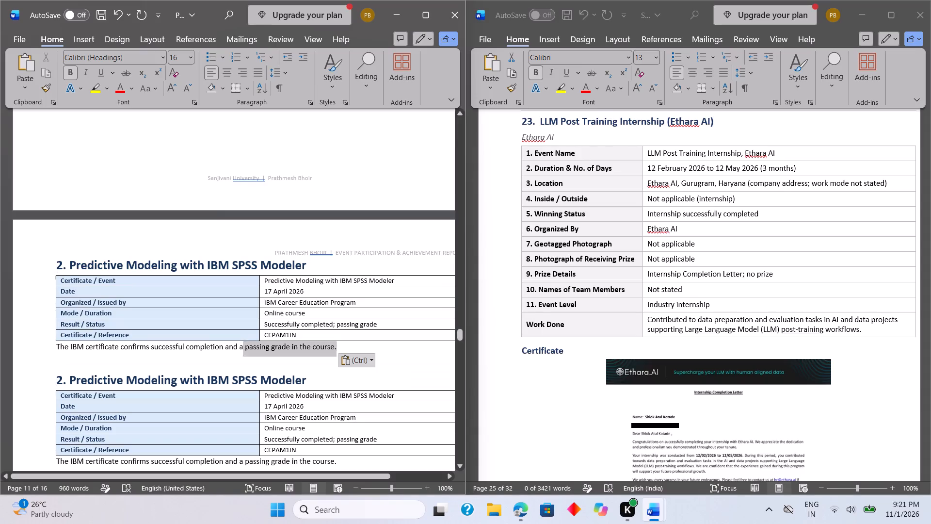
drag(215, 348, 64, 344)
key(Delete)
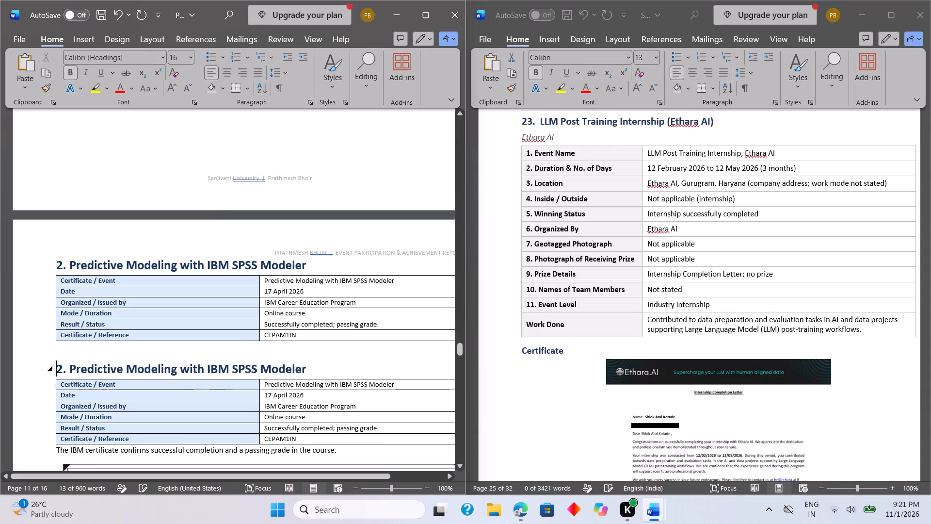
scroll(721, 308, down, 2)
scroll(705, 317, up, 2)
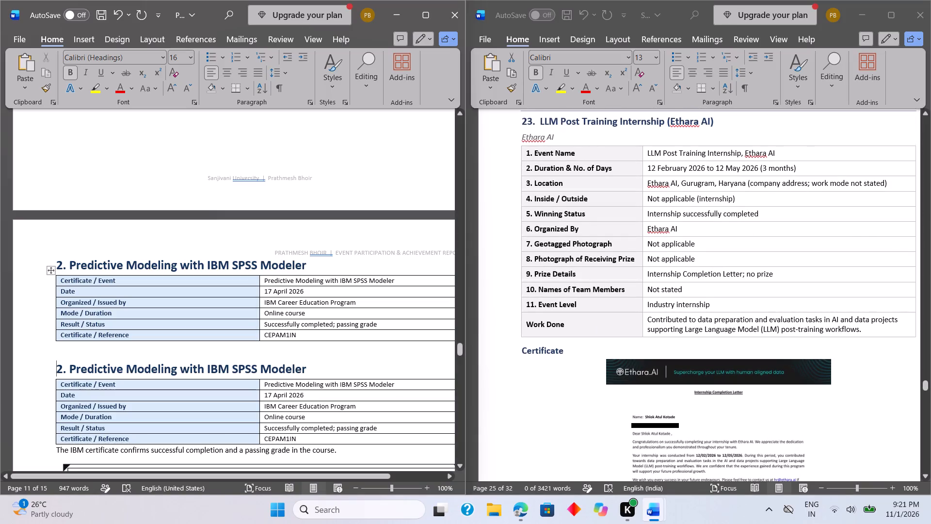
Clear all six values from the second column of the first Predictive Modeling table, keeping its row labels.
drag(265, 279, 310, 349)
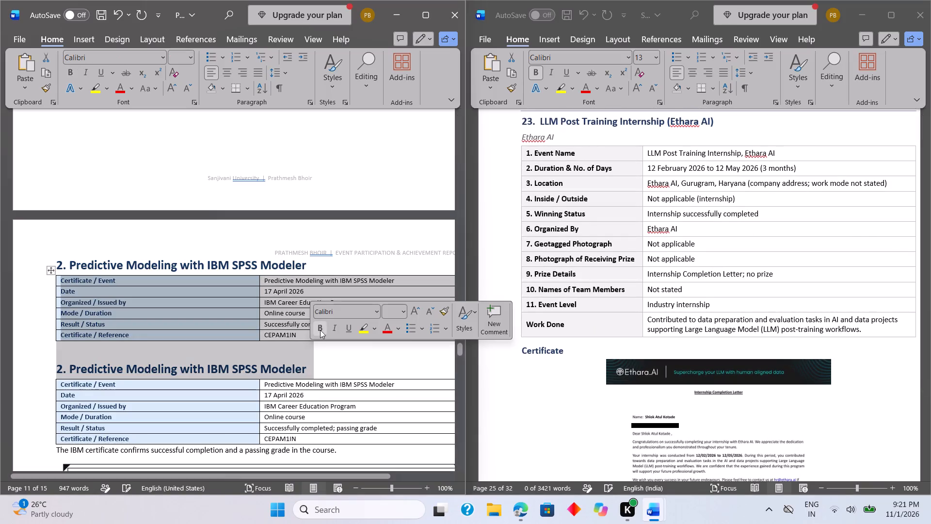
click(331, 358)
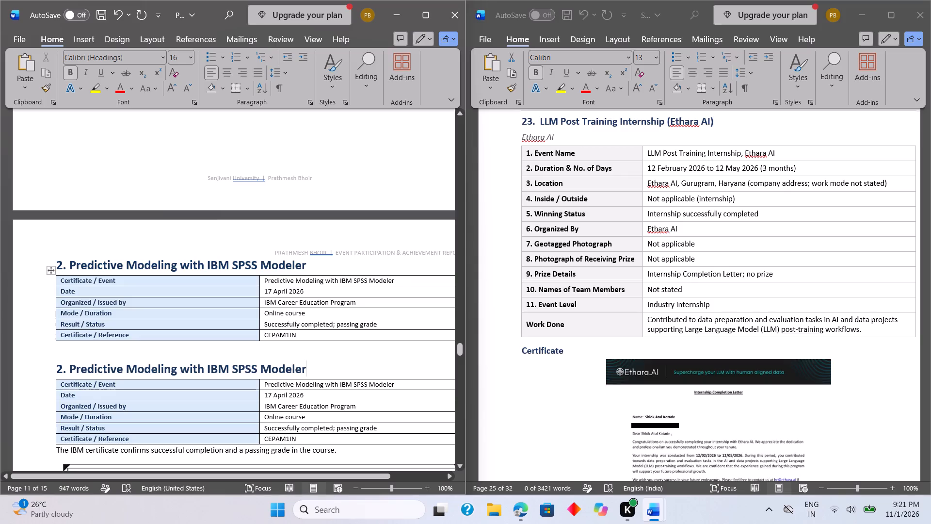
drag(266, 280, 307, 349)
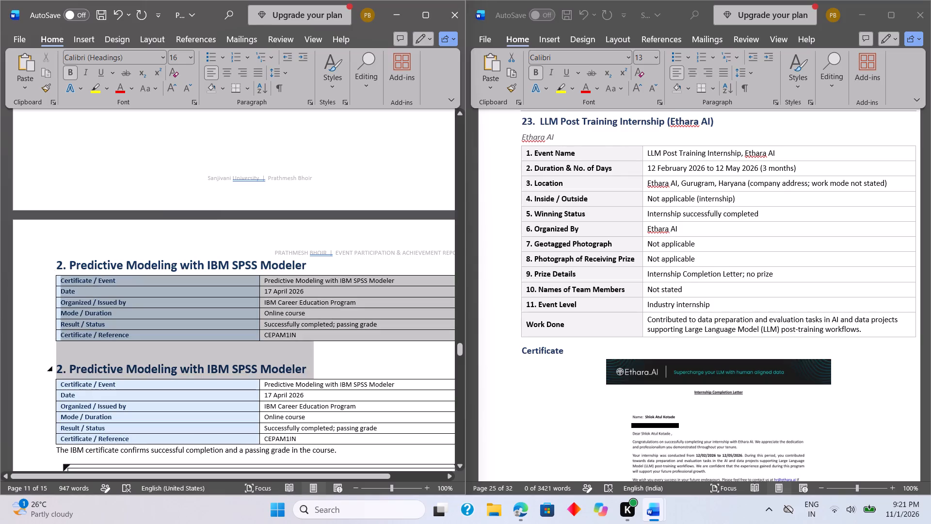
drag(307, 349, 312, 339)
key(Delete)
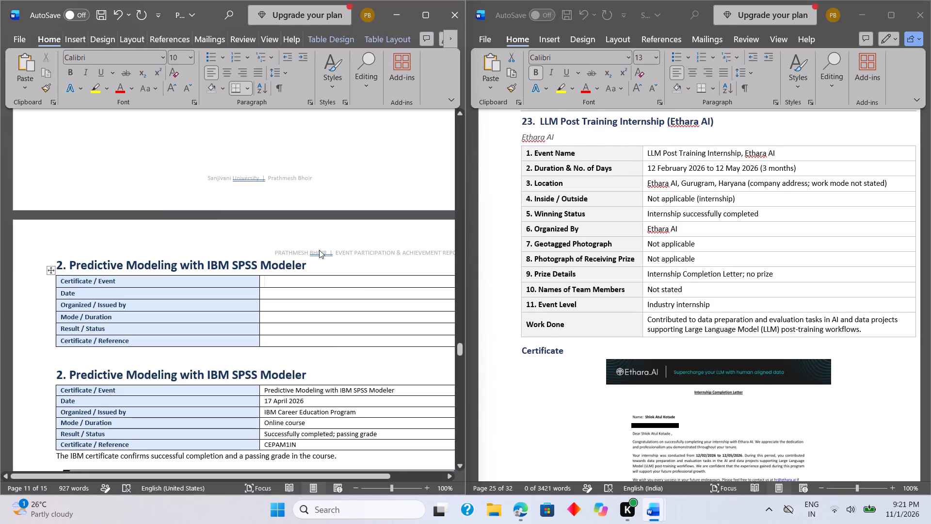
Delete the heading text above the emptied table, keeping only the number 2.
drag(317, 264, 877, 523)
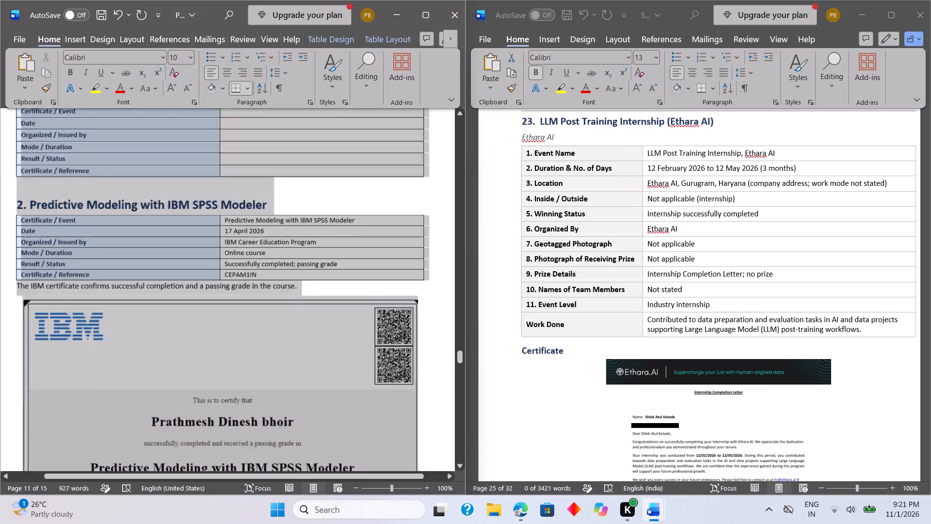
drag(877, 523, 9, 254)
scroll(9, 253, down, 6)
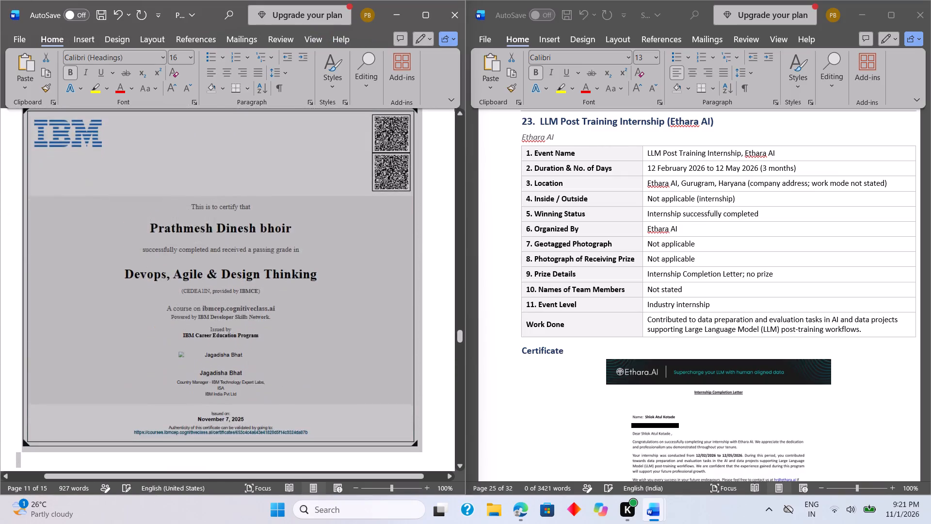
scroll(7, 283, down, 9)
click(20, 295)
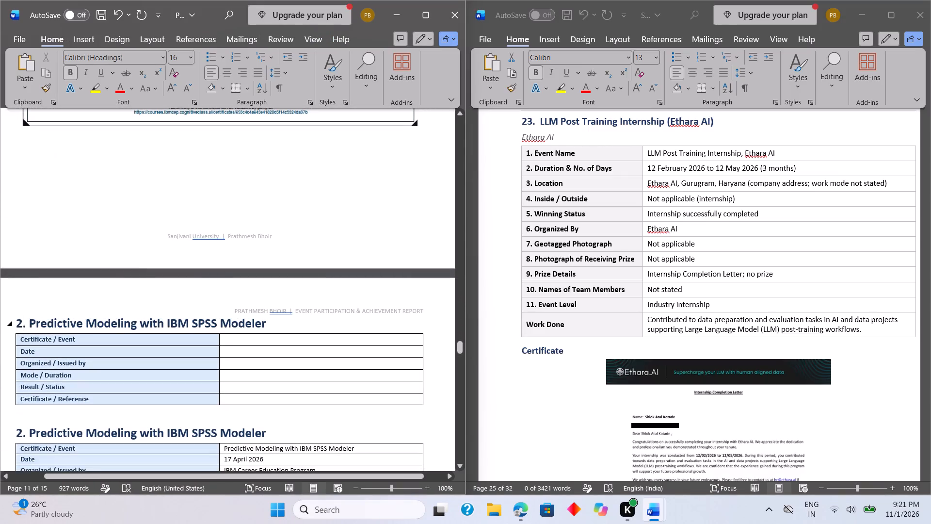
drag(27, 323, 216, 329)
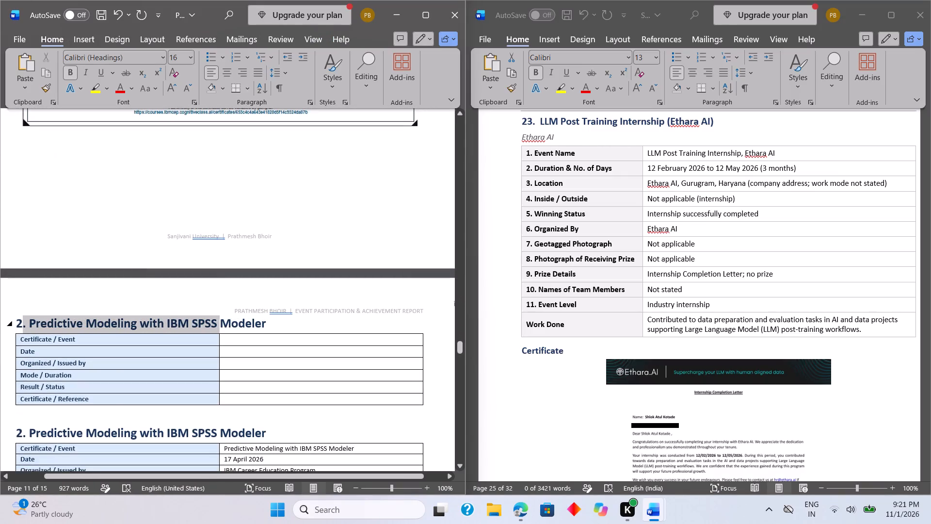
drag(216, 329, 255, 330)
key(Delete)
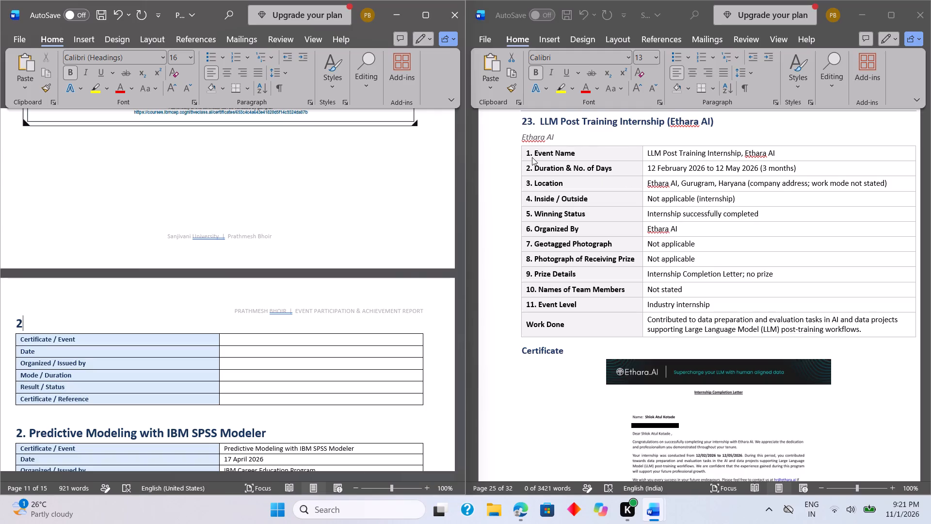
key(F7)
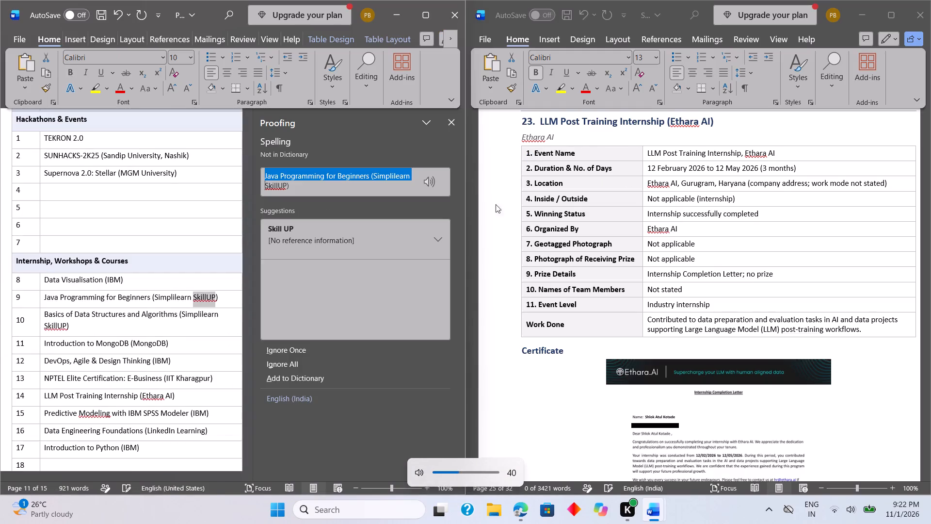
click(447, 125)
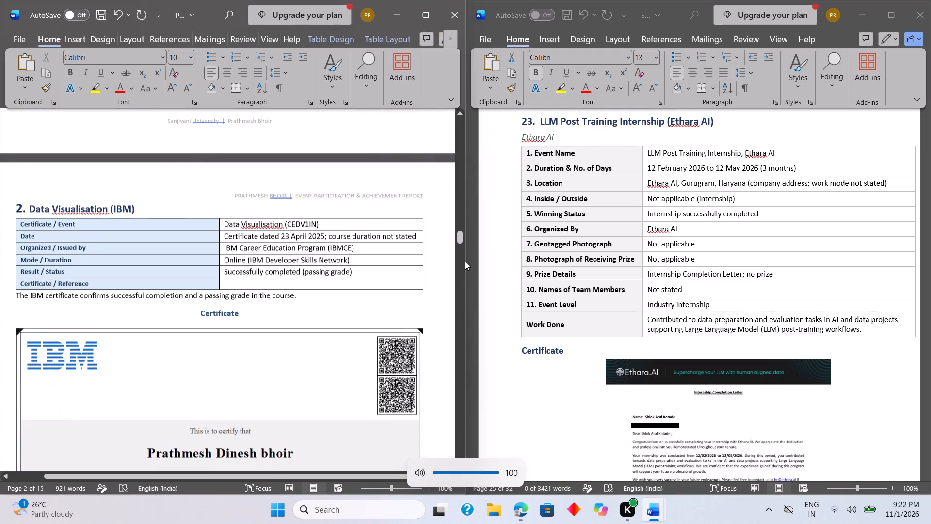
Review the report's sections from Data Visualisation through DevOps and Business Ethics to the later Predictive Modeling and SUNHACKS-2K25 pages.
drag(459, 241, 459, 255)
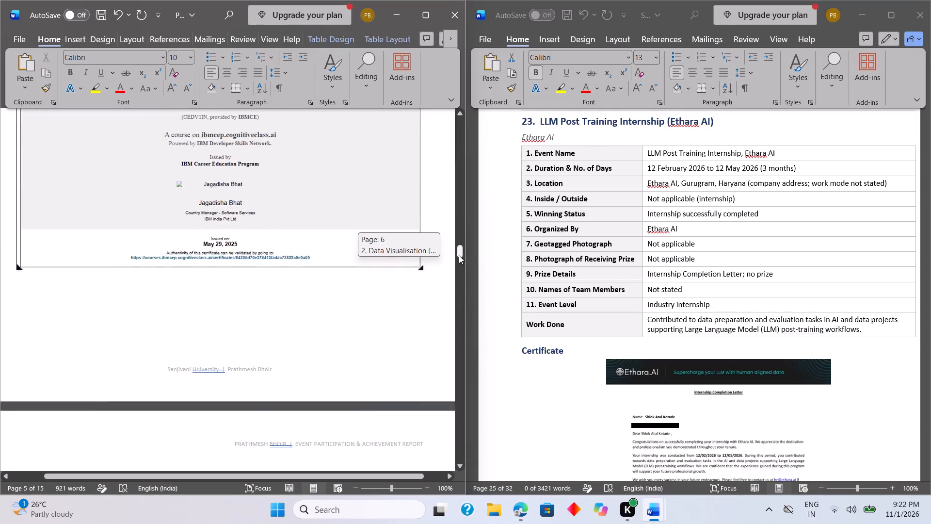
drag(459, 255, 461, 335)
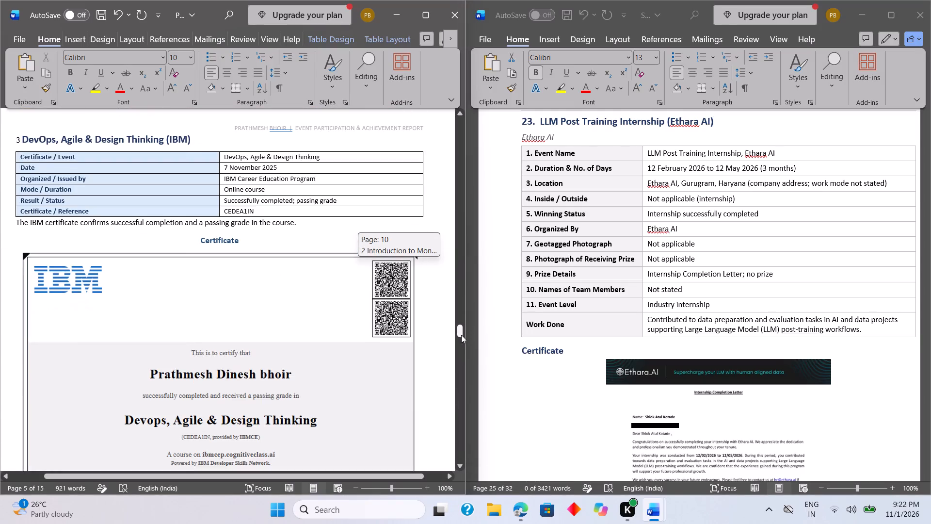
drag(461, 335, 459, 380)
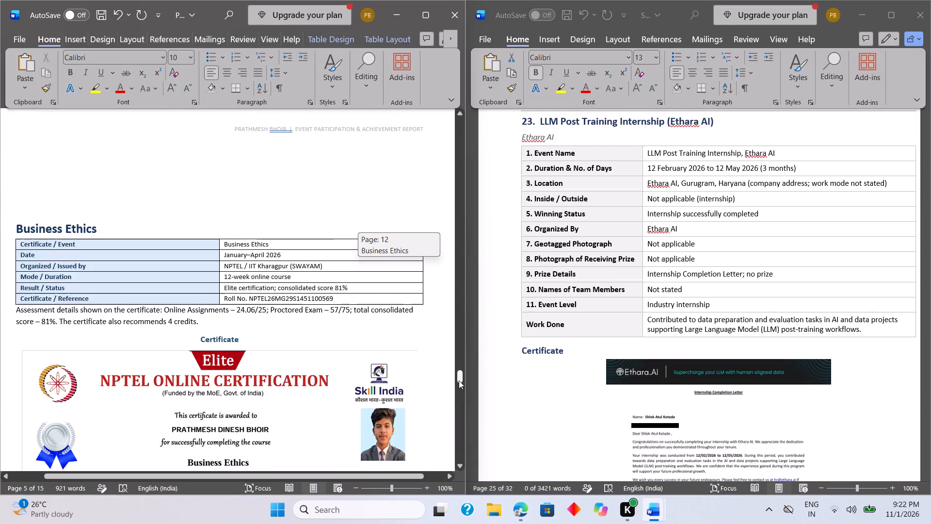
drag(459, 380, 458, 402)
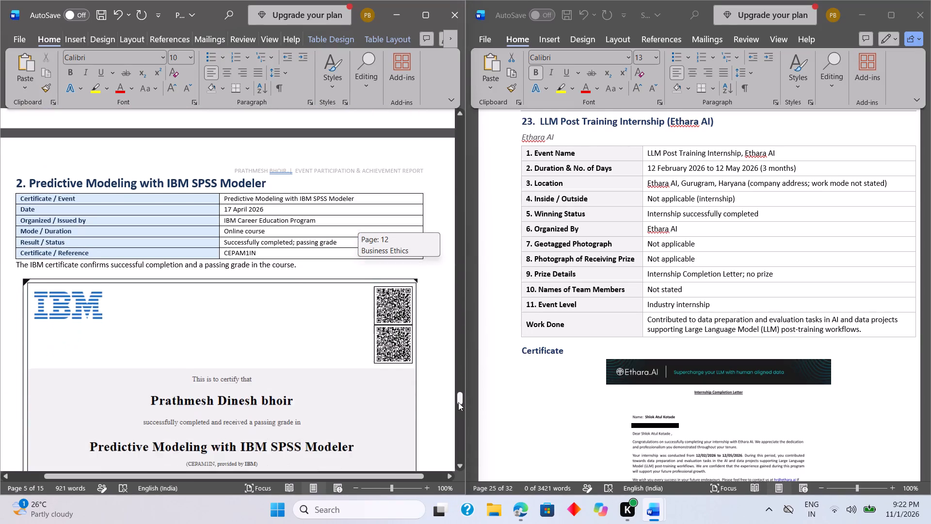
drag(458, 402, 459, 415)
scroll(179, 244, down, 2)
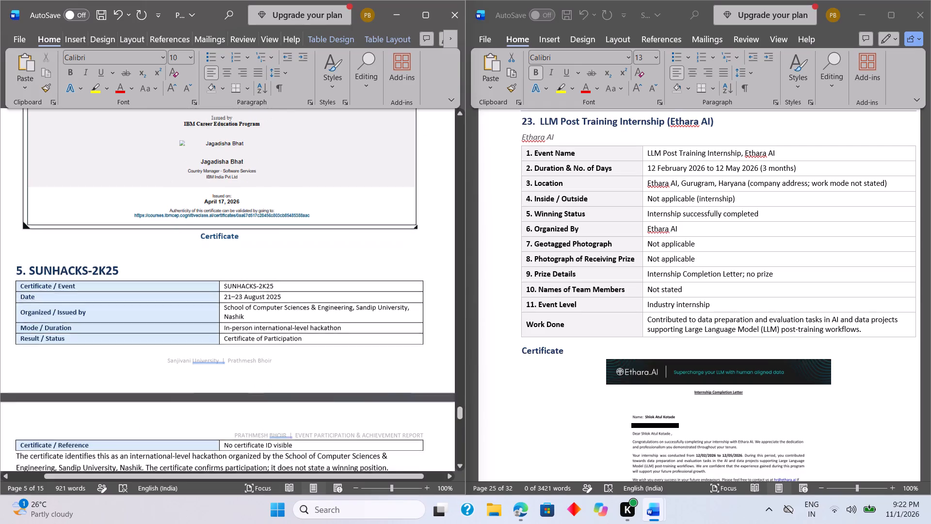
scroll(178, 244, down, 20)
scroll(181, 248, up, 17)
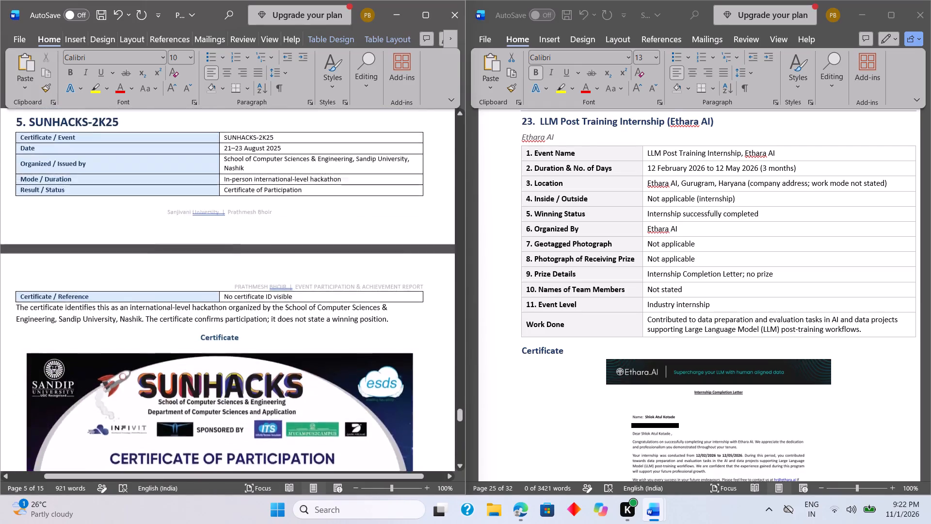
scroll(188, 240, up, 17)
scroll(190, 232, down, 6)
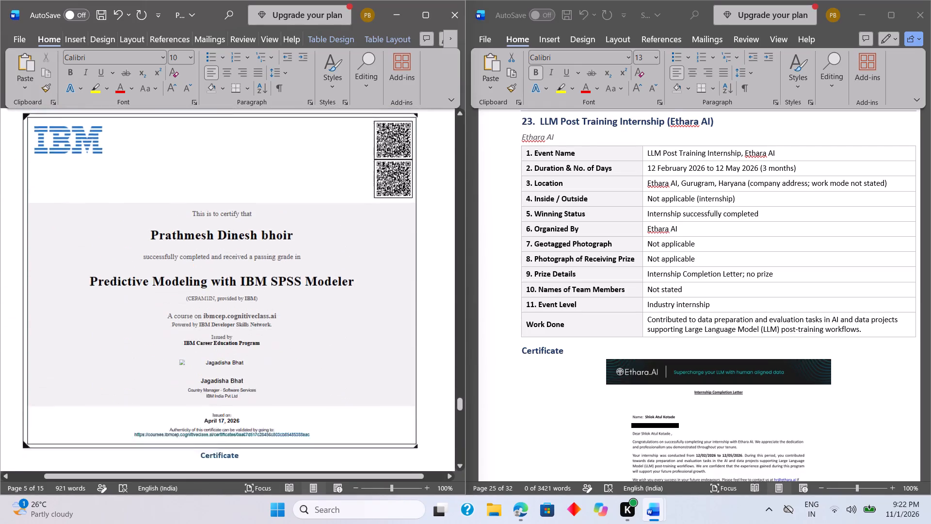
scroll(190, 232, down, 3)
scroll(190, 232, up, 13)
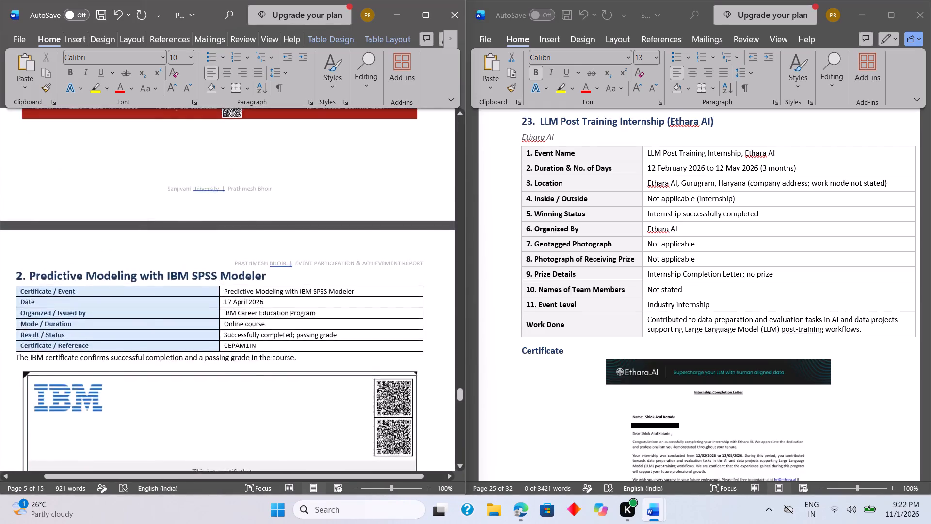
Undo the blank-template edits to the first Predictive Modeling section: the heading deletion, cleared table values, sentence deletion and duplicated table.
scroll(193, 229, up, 20)
scroll(193, 229, up, 2)
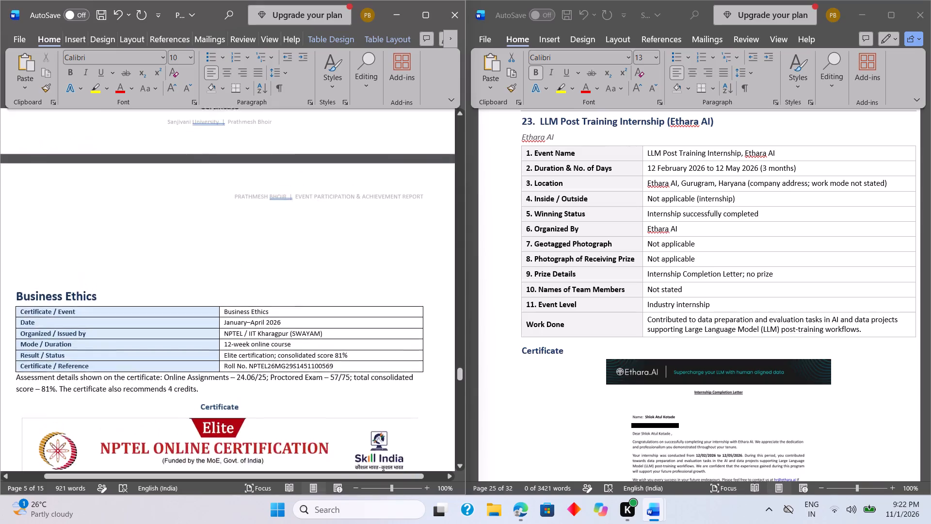
scroll(193, 229, up, 17)
scroll(193, 229, up, 4)
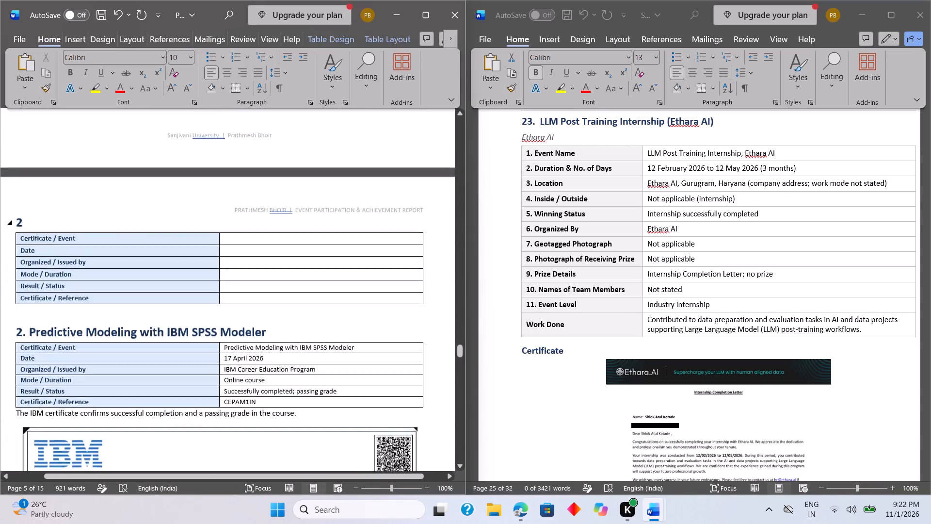
scroll(193, 229, down, 1)
key(ctrl+z)
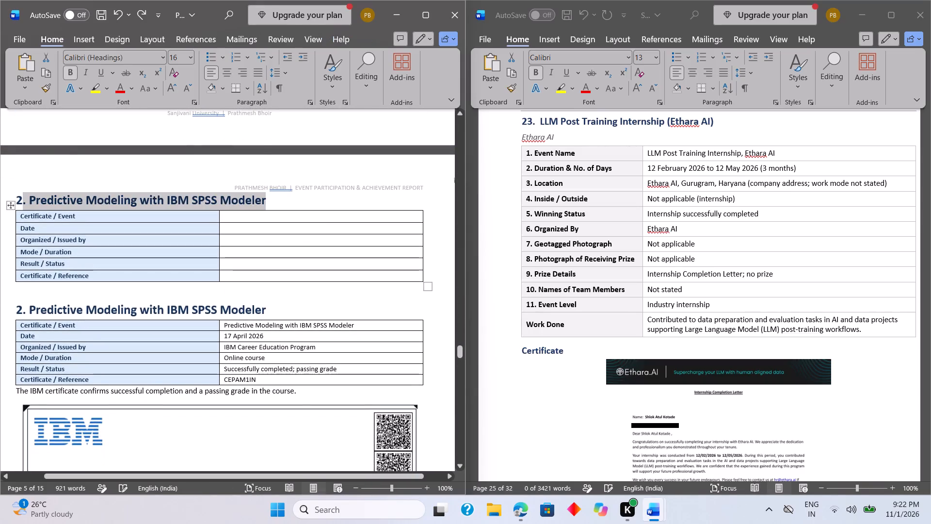
key(ctrl+z)
key(ctrl+z)
key(ctrl+z)
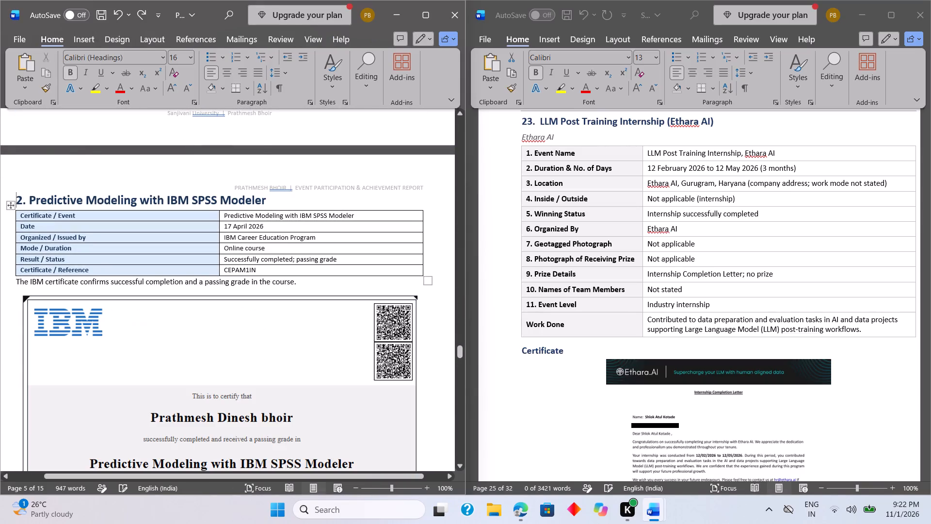
Examine the DevOps and first Predictive Modeling pages, and compare the section order with the numbered summary table near the report's beginning.
scroll(193, 229, up, 10)
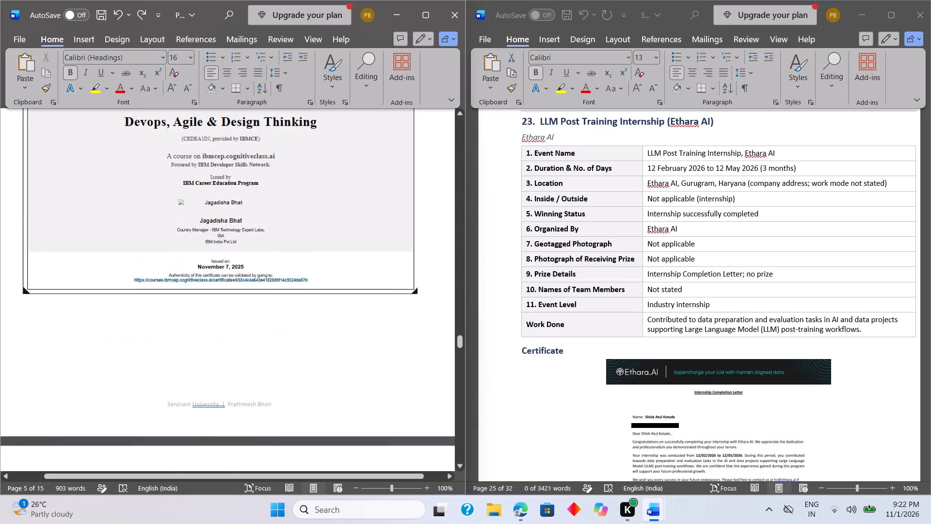
scroll(193, 229, up, 11)
scroll(193, 226, down, 4)
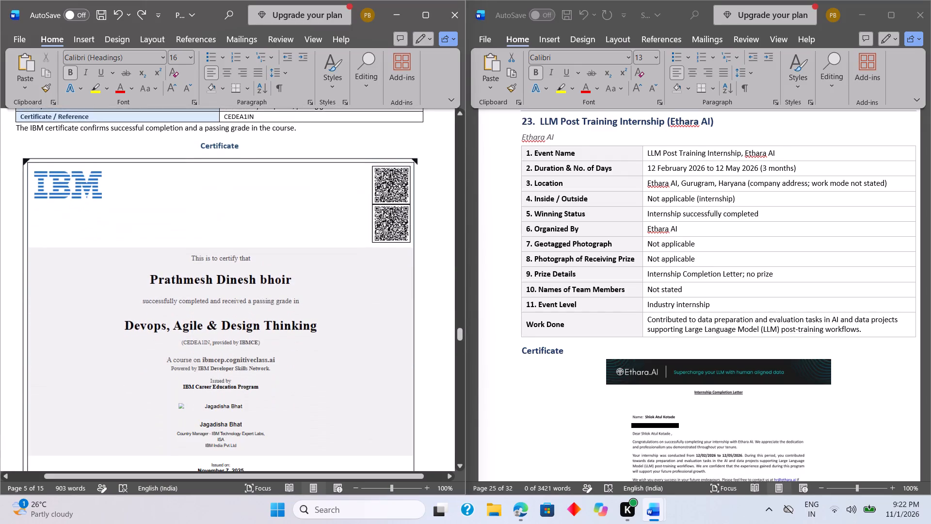
scroll(193, 226, down, 13)
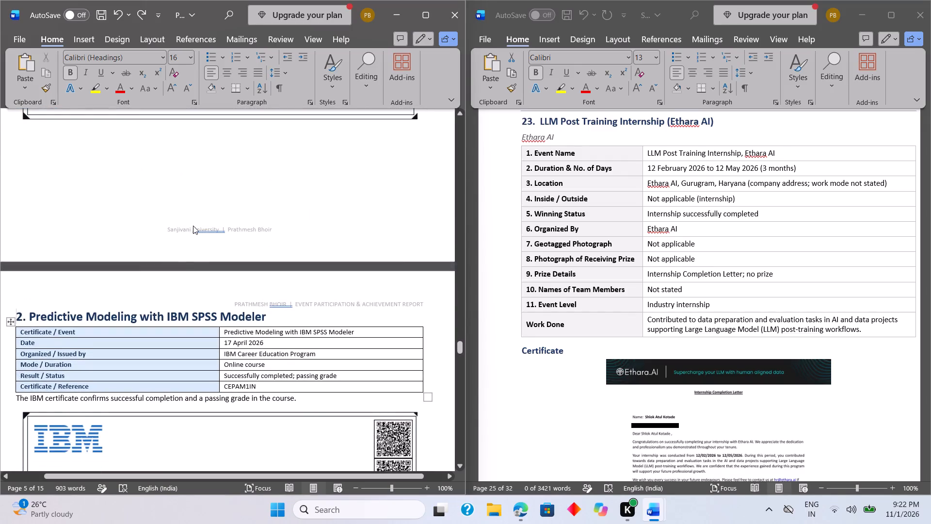
scroll(193, 226, down, 2)
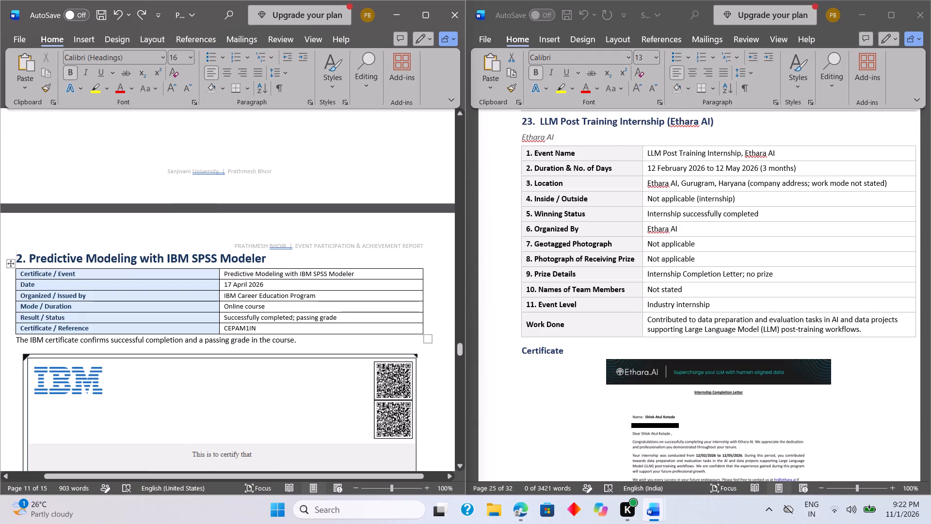
scroll(175, 273, down, 2)
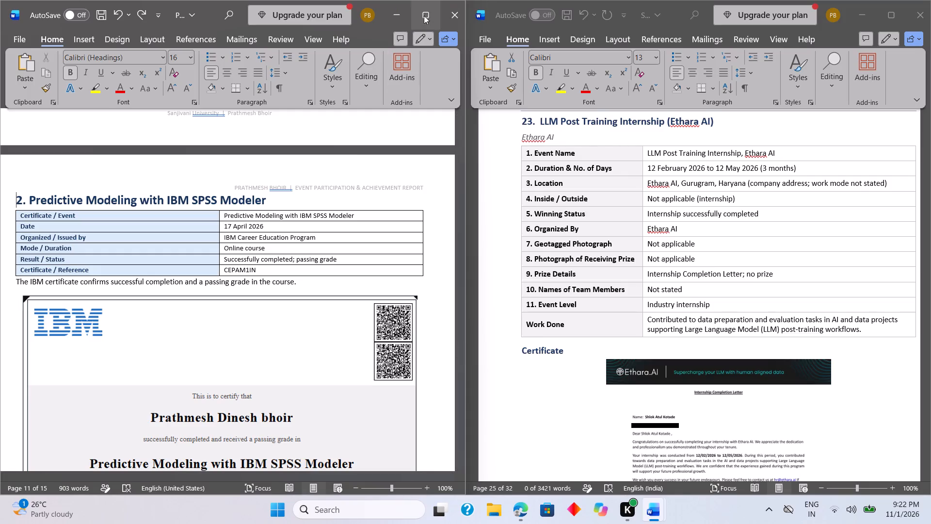
drag(462, 349, 453, 195)
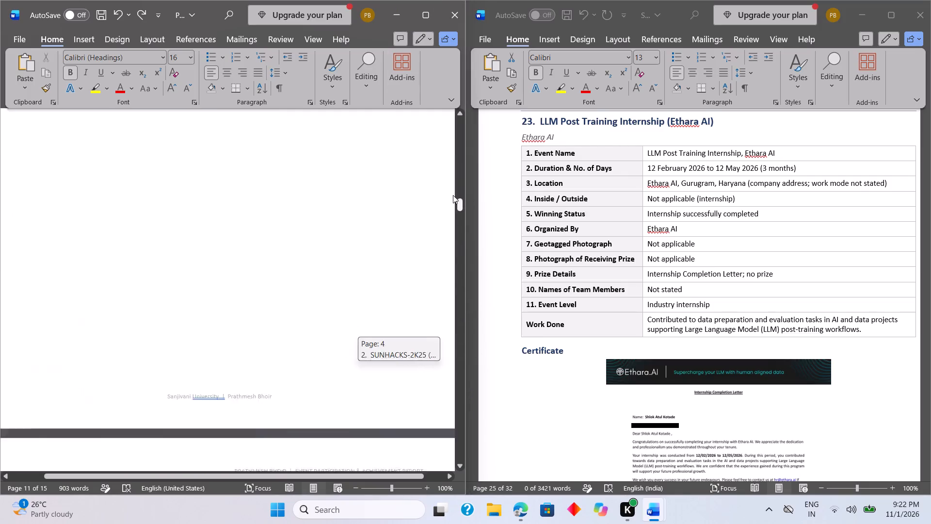
drag(453, 195, 448, 154)
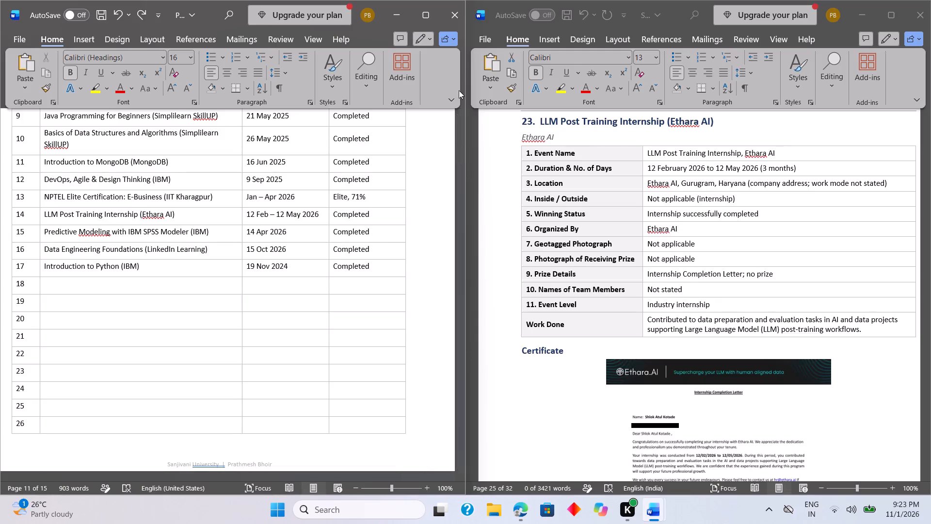
drag(458, 160, 457, 247)
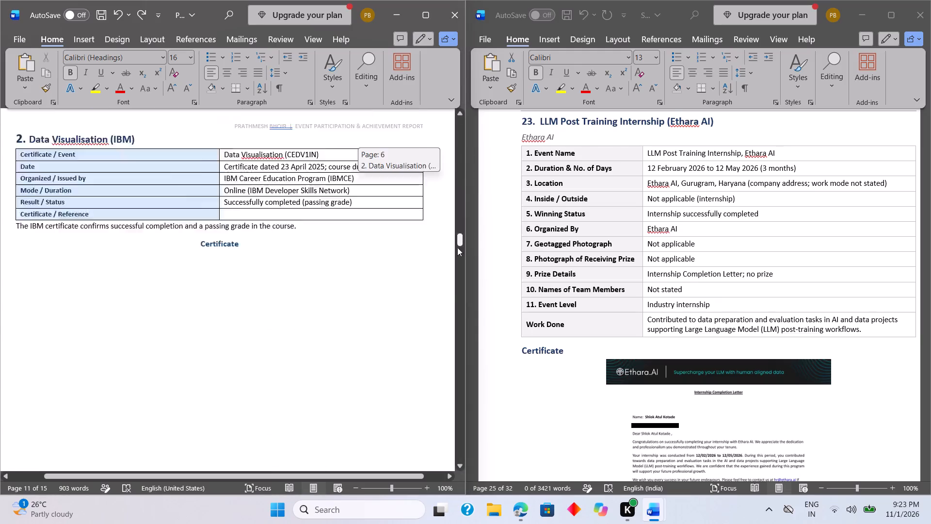
drag(457, 247, 455, 350)
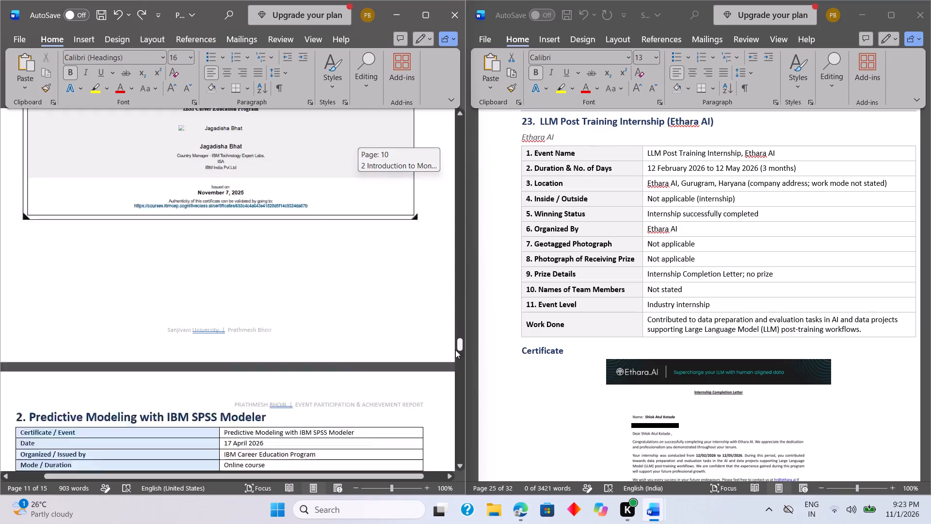
drag(455, 350, 455, 340)
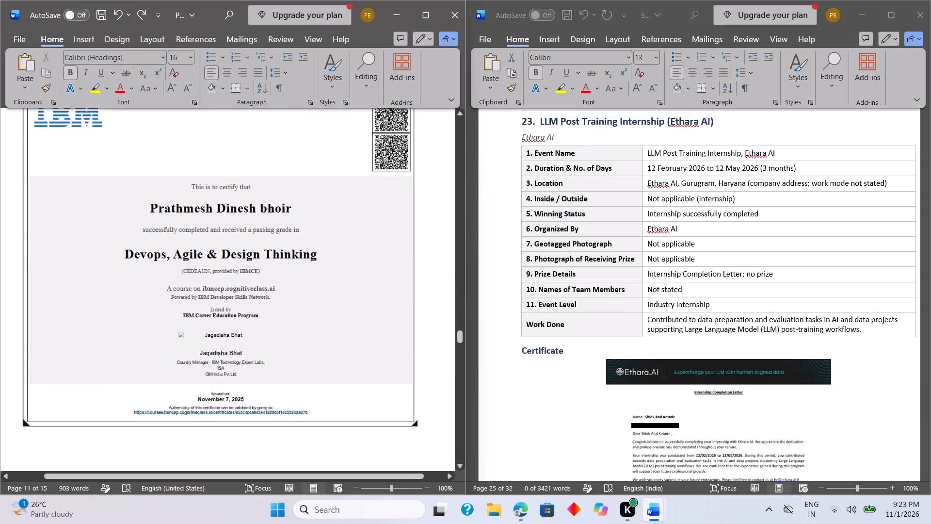
Review the sections from the DevOps certificate through Predictive Modeling, Business Ethics and SUNHACKS-2K25 to the Declaration, including the second Predictive Modeling copy.
scroll(292, 227, down, 16)
scroll(272, 221, down, 13)
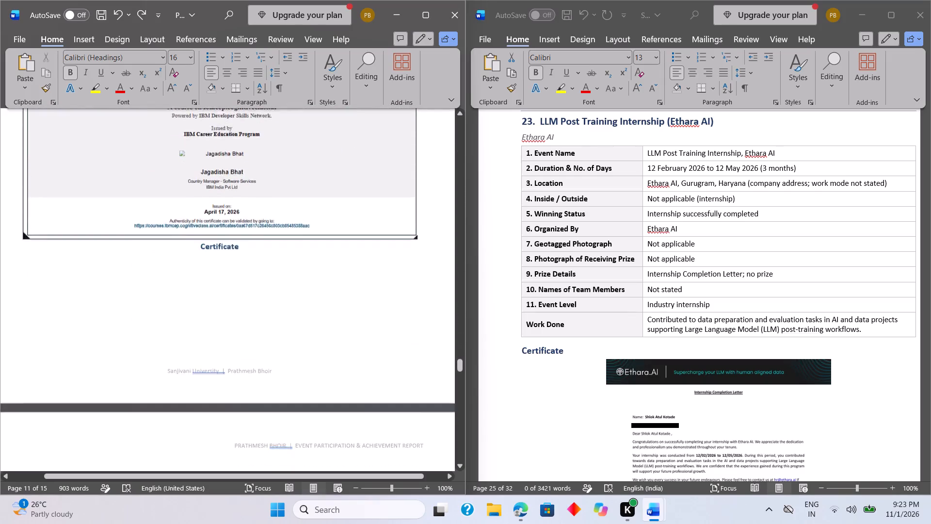
scroll(258, 185, down, 20)
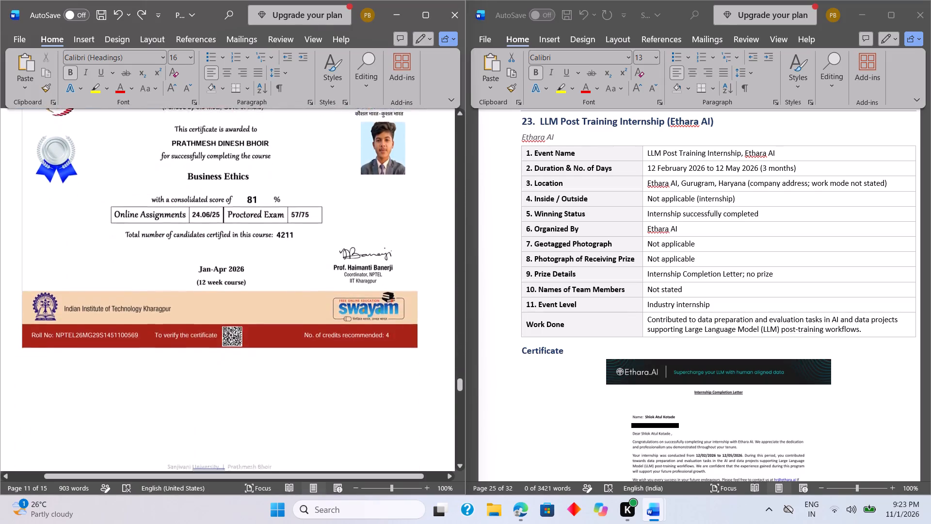
scroll(258, 185, down, 17)
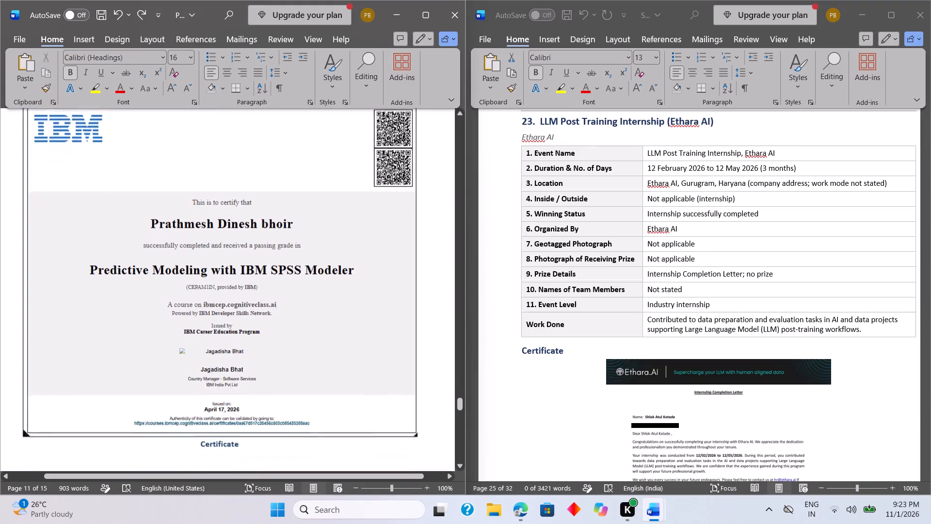
scroll(258, 185, up, 16)
scroll(258, 185, down, 13)
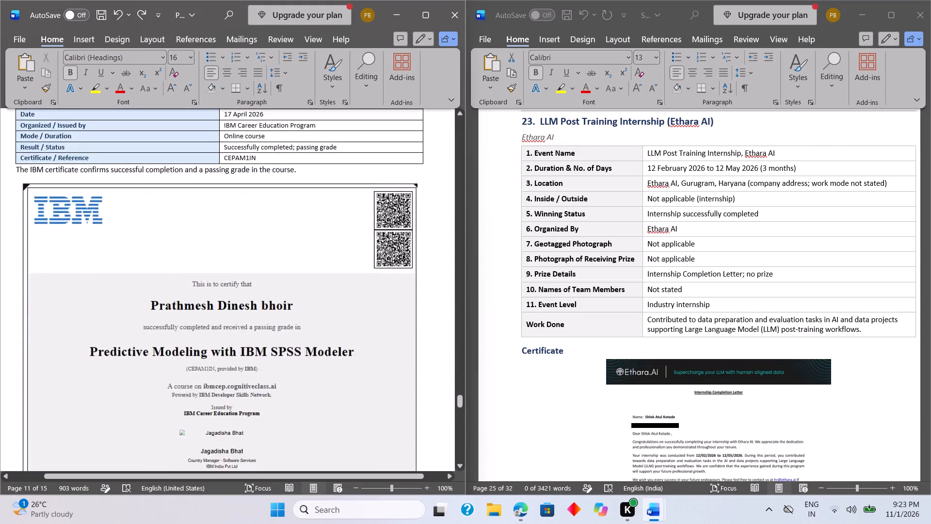
scroll(259, 185, down, 9)
scroll(259, 179, up, 10)
scroll(71, 168, up, 2)
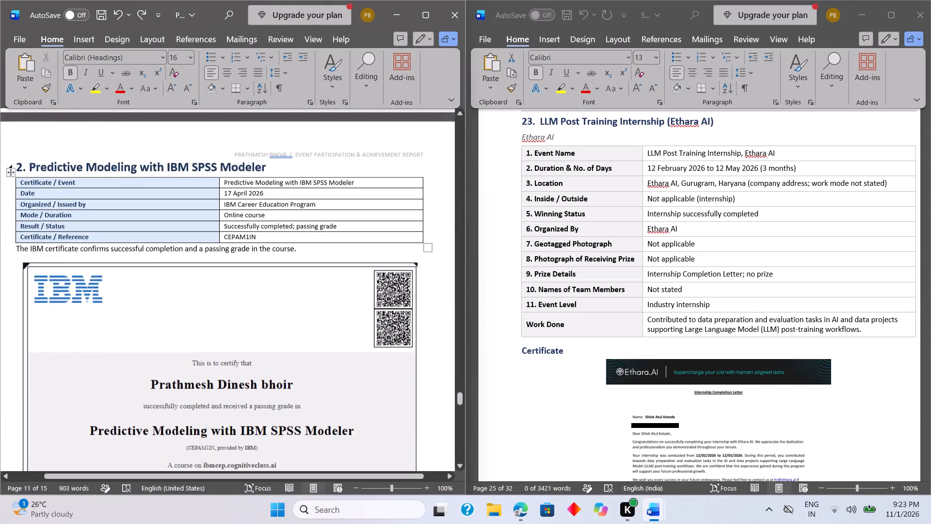
scroll(84, 223, down, 20)
scroll(84, 223, down, 15)
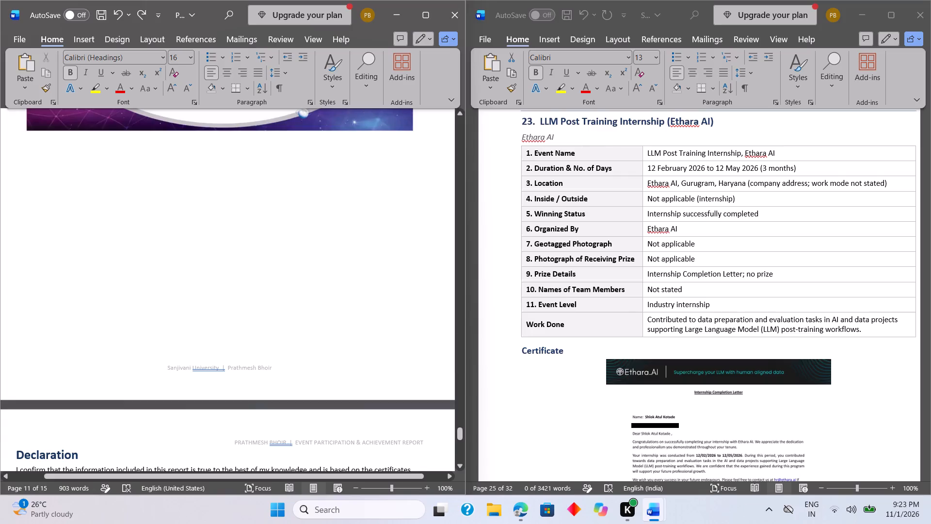
scroll(90, 216, down, 12)
scroll(90, 220, up, 12)
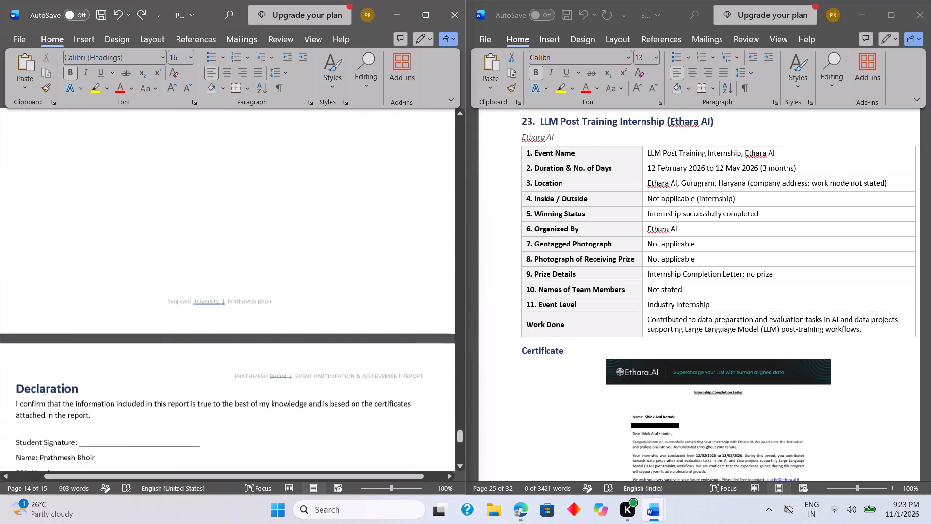
scroll(90, 220, up, 14)
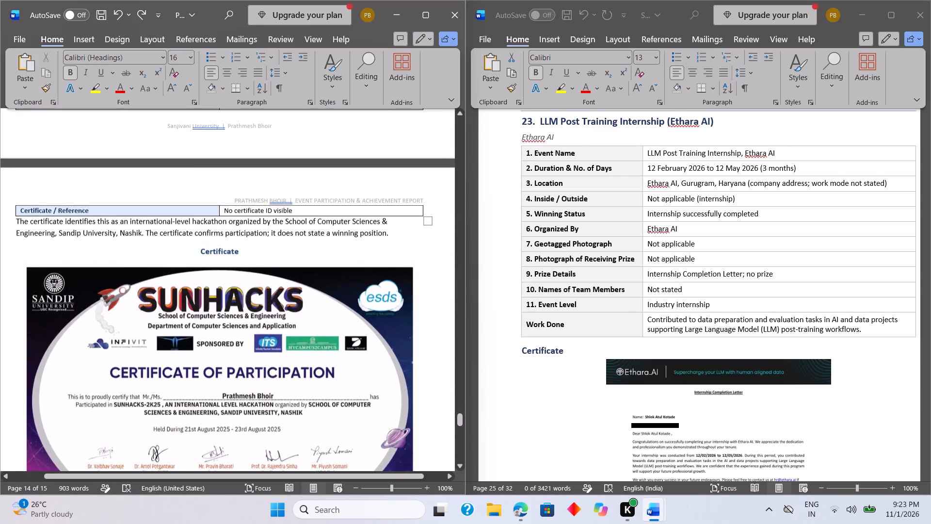
scroll(90, 222, up, 7)
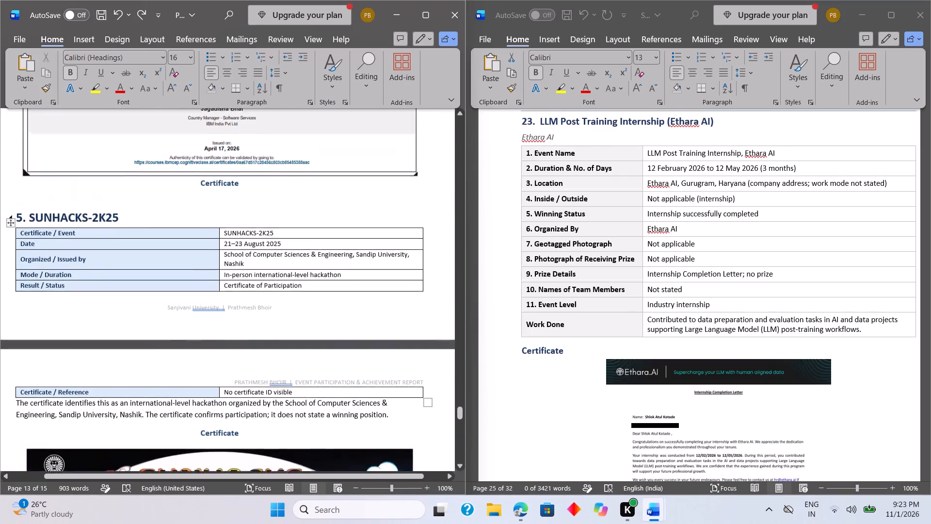
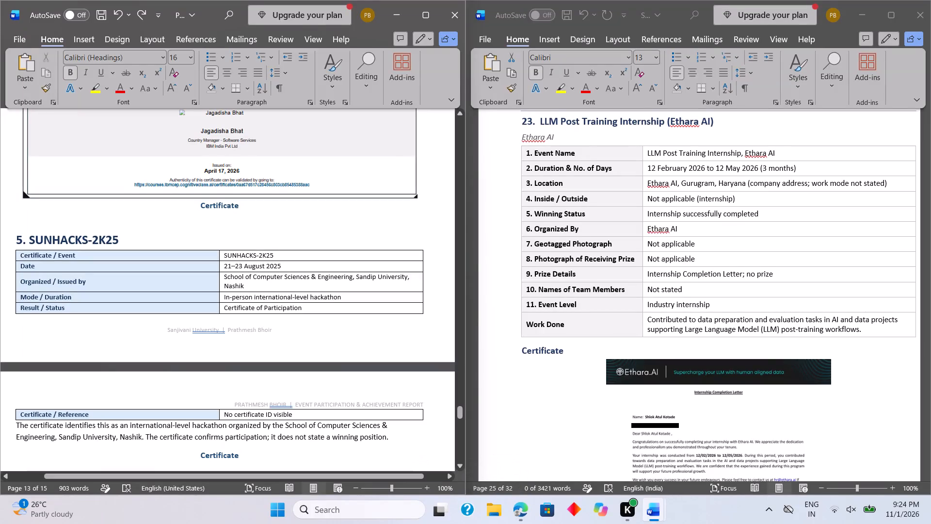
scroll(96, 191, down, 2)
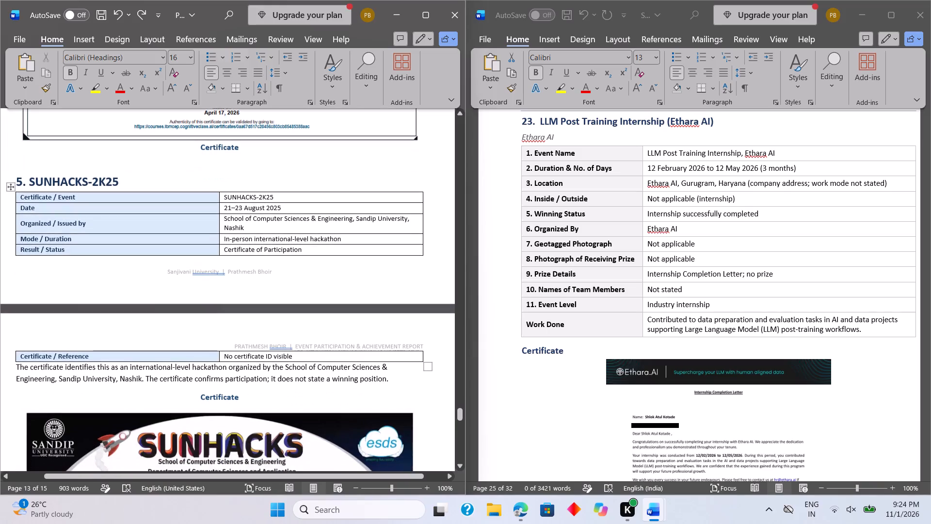
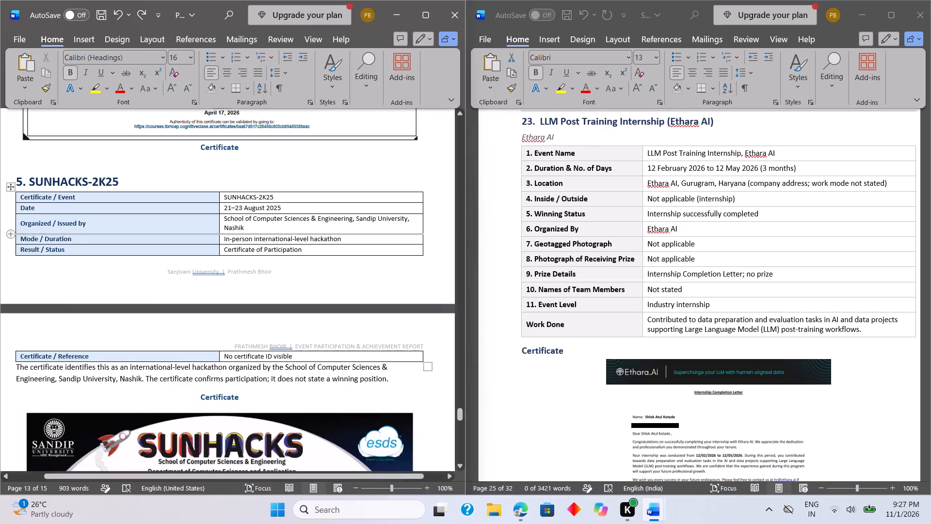
Copy the Business Ethics heading and its details table, and paste them above the Predictive Modeling with IBM SPSS Modeler section.
scroll(54, 187, up, 10)
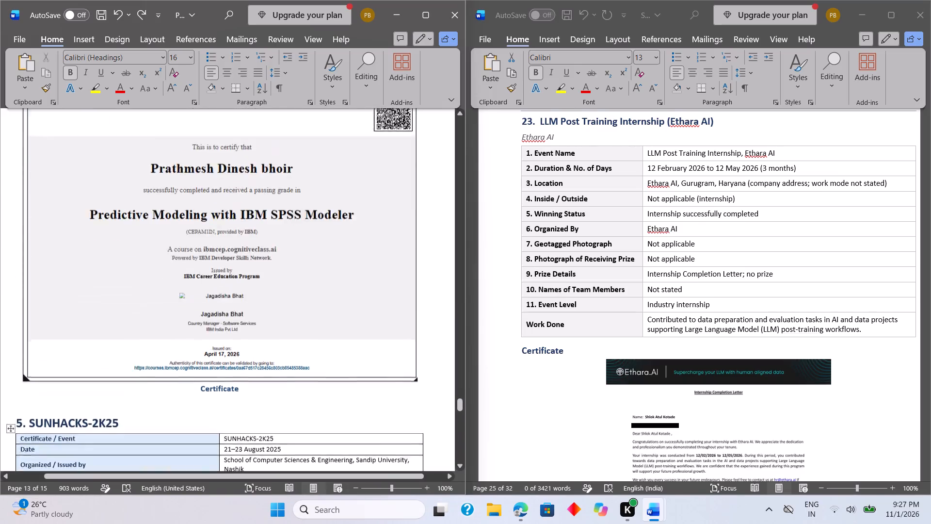
scroll(54, 187, up, 12)
scroll(54, 187, down, 8)
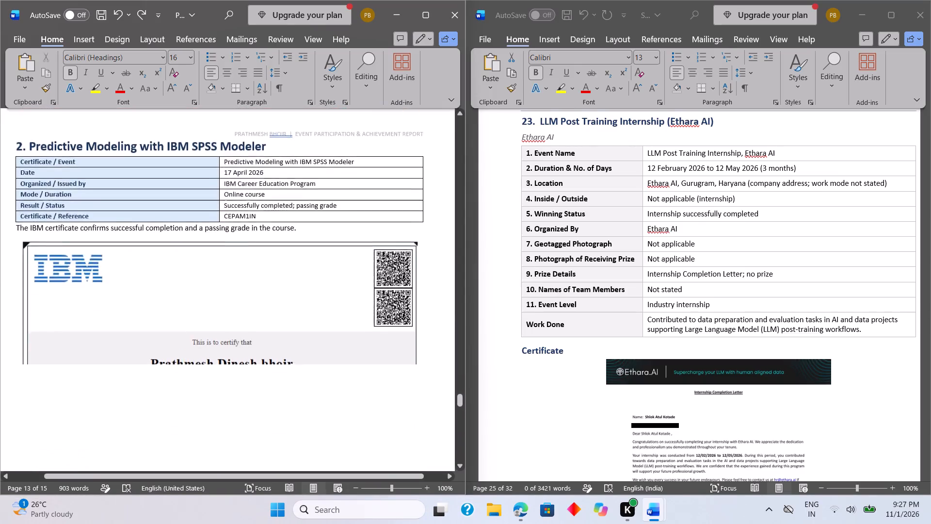
scroll(54, 191, down, 13)
scroll(54, 191, up, 18)
scroll(54, 191, up, 7)
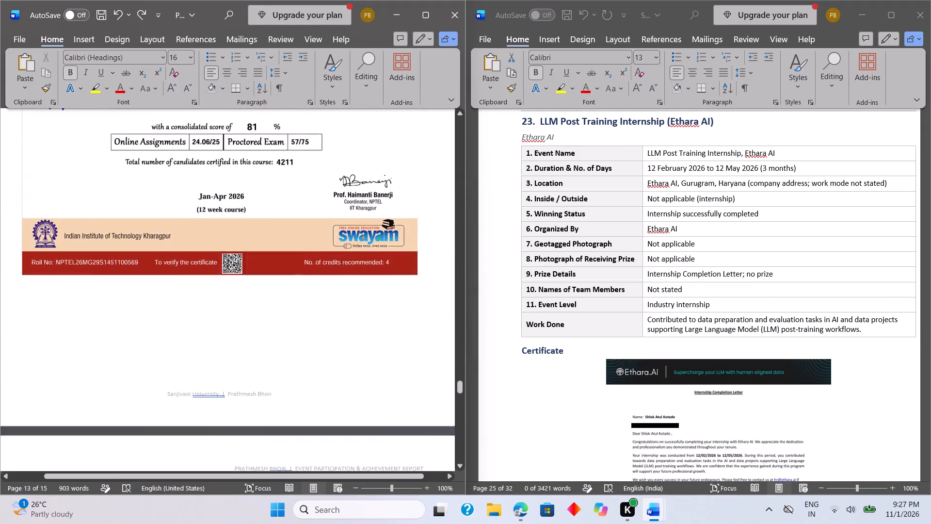
scroll(54, 191, up, 19)
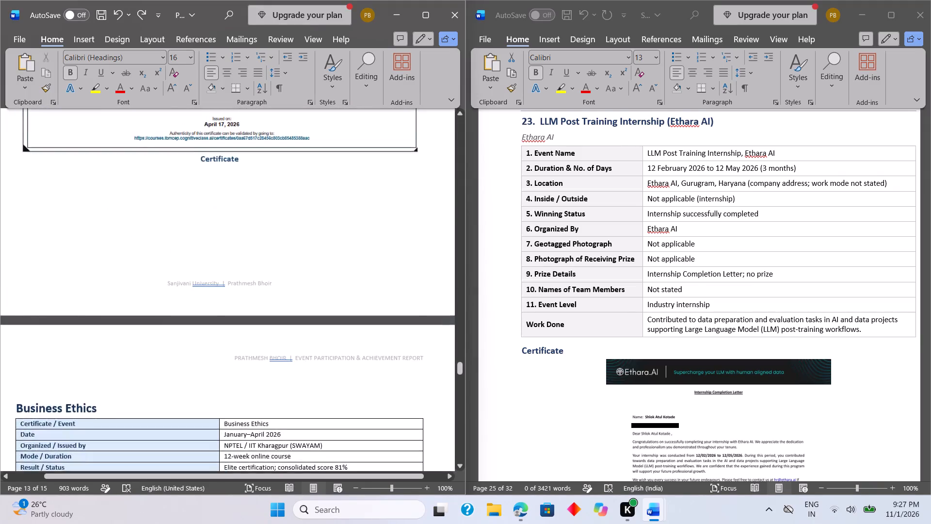
scroll(54, 191, up, 7)
scroll(54, 191, down, 15)
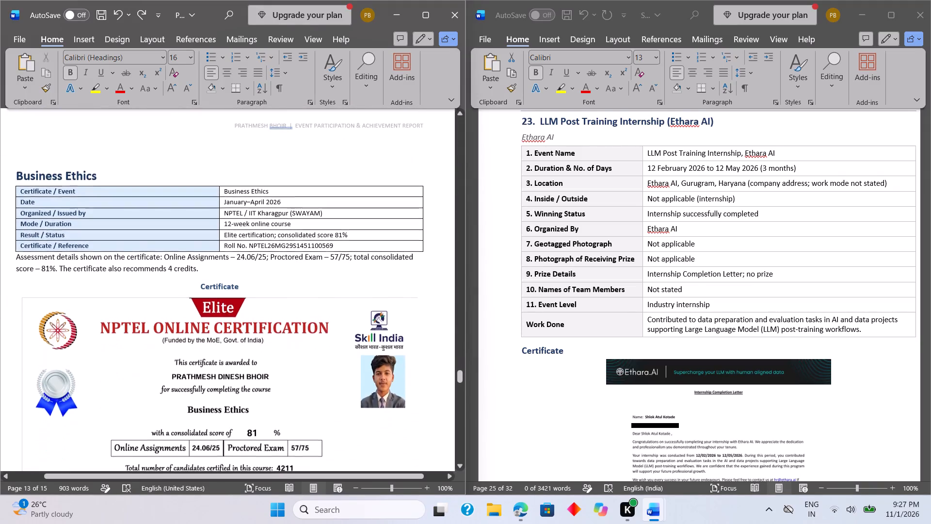
drag(13, 170, 133, 252)
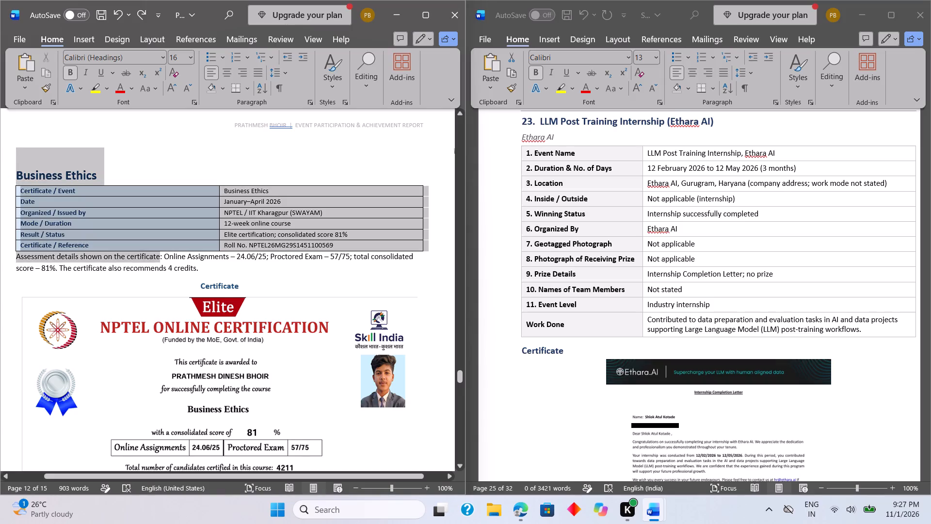
drag(133, 252, 139, 240)
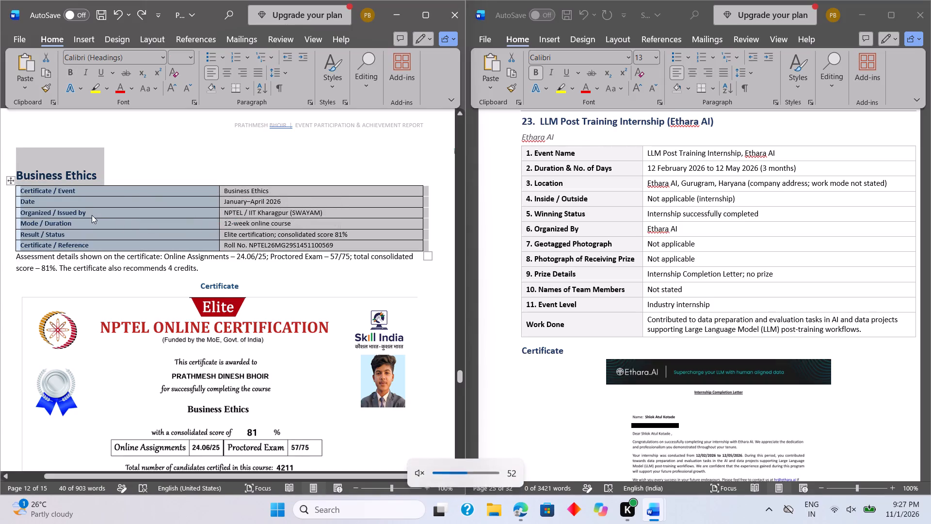
right_click(94, 202)
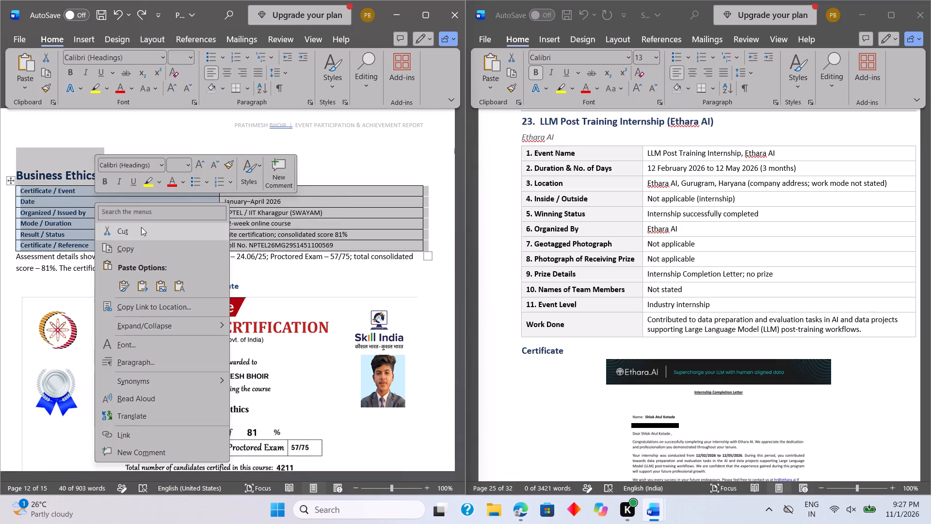
click(141, 247)
scroll(140, 247, down, 13)
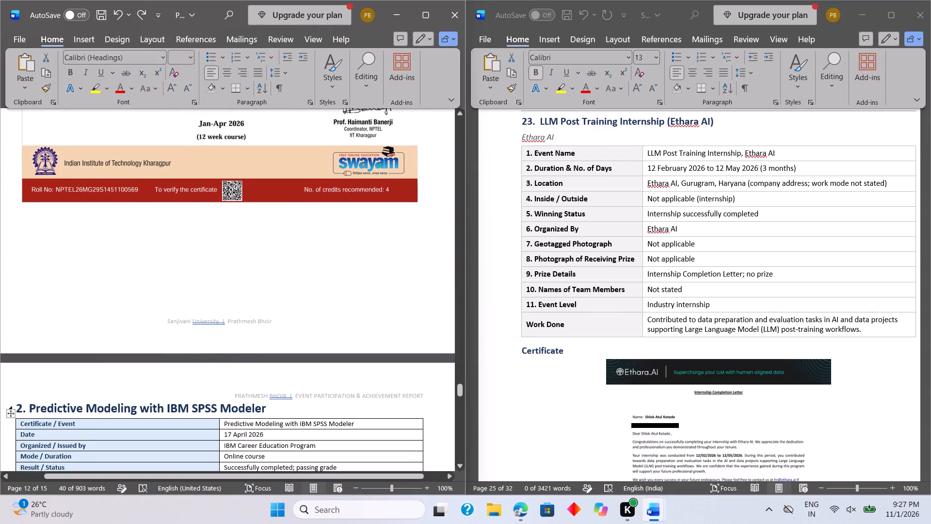
click(16, 401)
key(ctrl+v)
scroll(28, 378, down, 5)
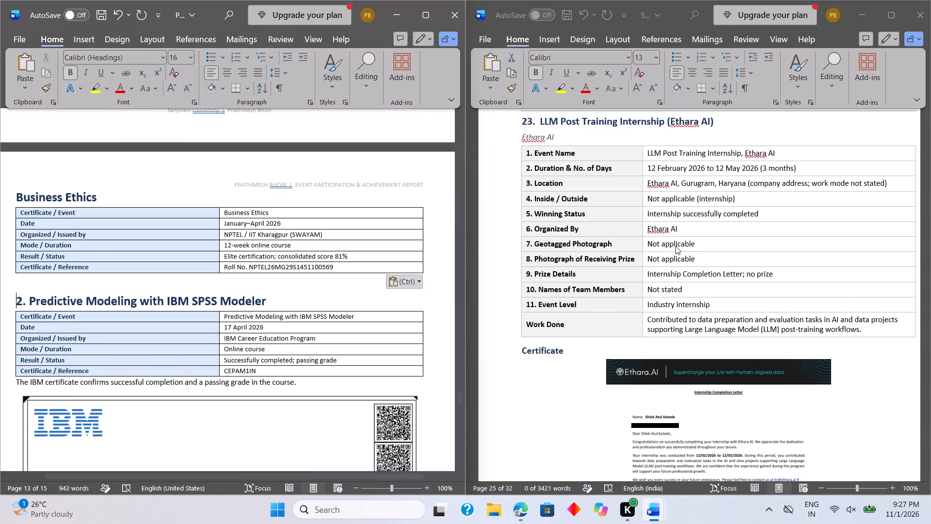
Replace the pasted Business Ethics heading with "LLM Post Training Internship (Ethara AI)", moved over from the reference report's section 23 heading.
scroll(675, 246, up, 1)
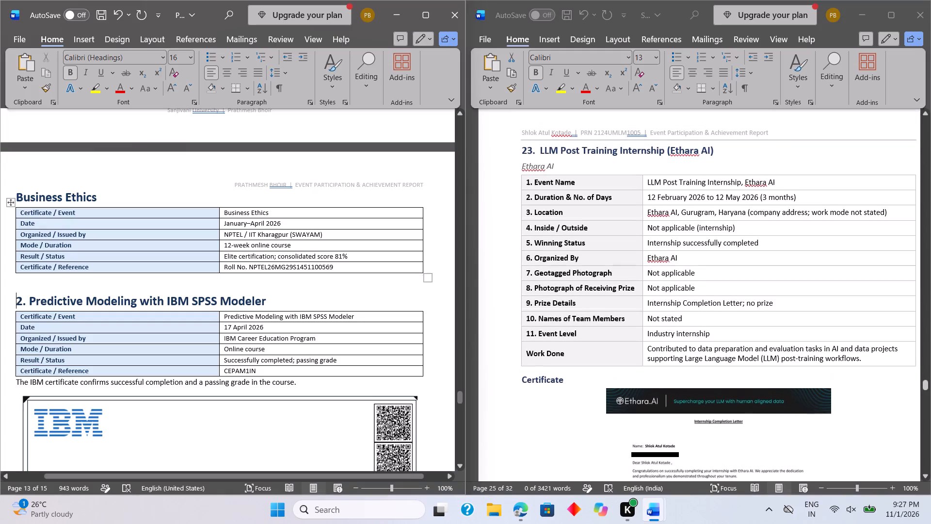
click(107, 192)
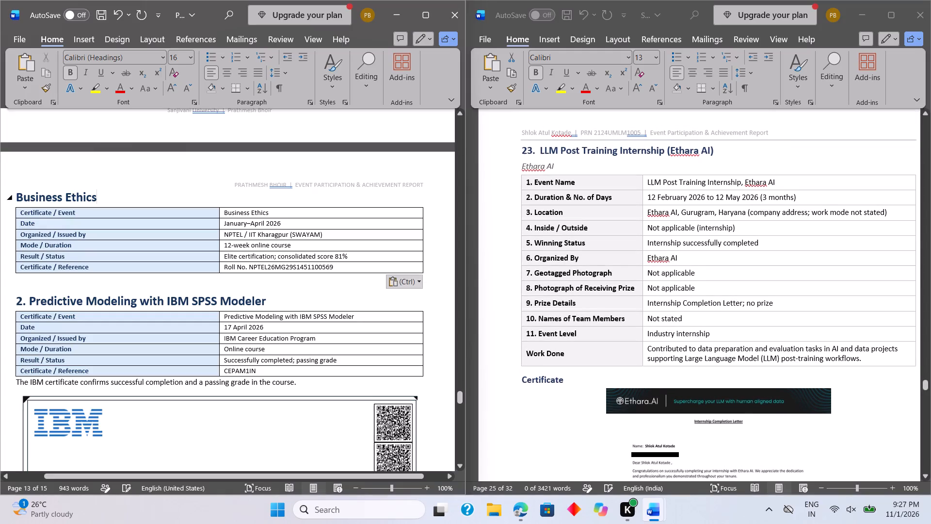
key(BackSpace)
key(BackSpace)
key(BackSpace)
key(BackSpace)
key(BackSpace)
key(BackSpace)
key(BackSpace)
key(BackSpace)
key(BackSpace)
key(BackSpace)
key(BackSpace)
key(BackSpace)
key(BackSpace)
key(BackSpace)
key(BackSpace)
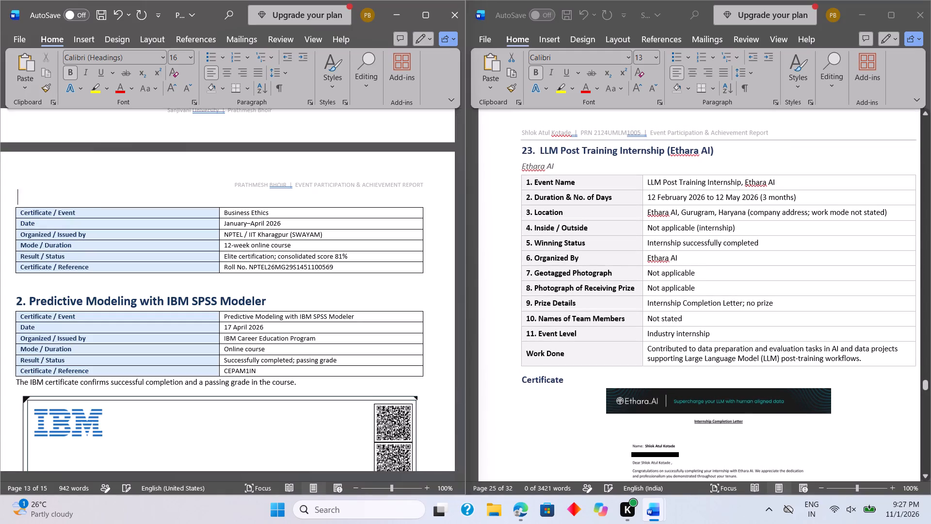
click(717, 147)
drag(718, 150, 542, 148)
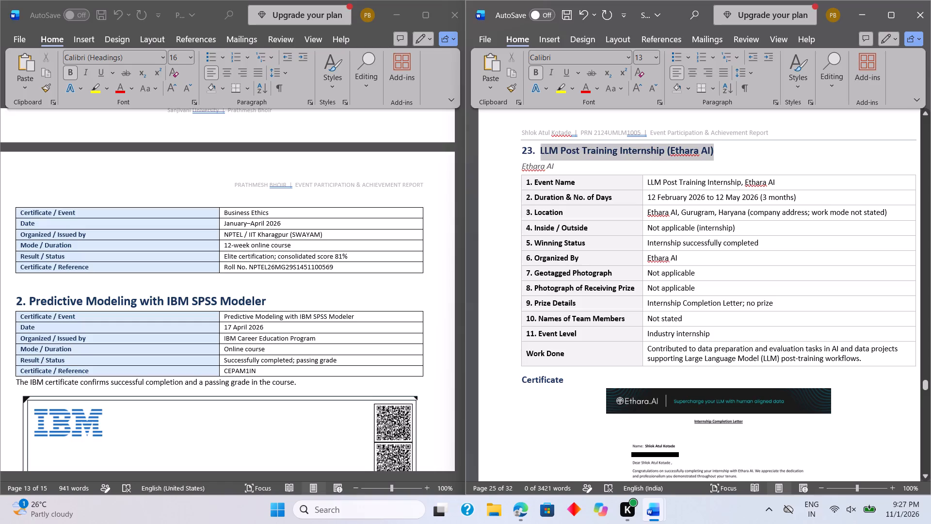
drag(542, 148, 541, 148)
drag(570, 151, 330, 173)
click(295, 210)
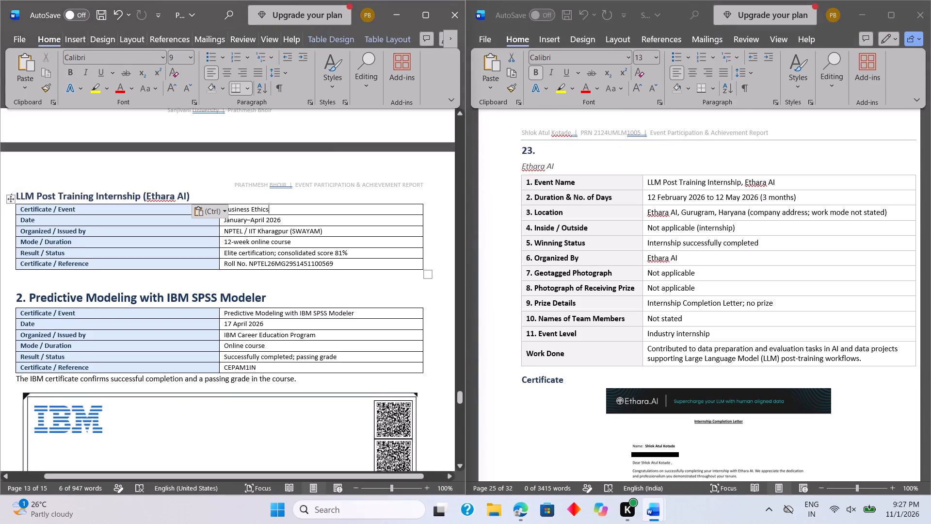
click(261, 195)
Clear all the Business Ethics values from the second column of the new internship table.
click(344, 268)
drag(342, 267, 330, 259)
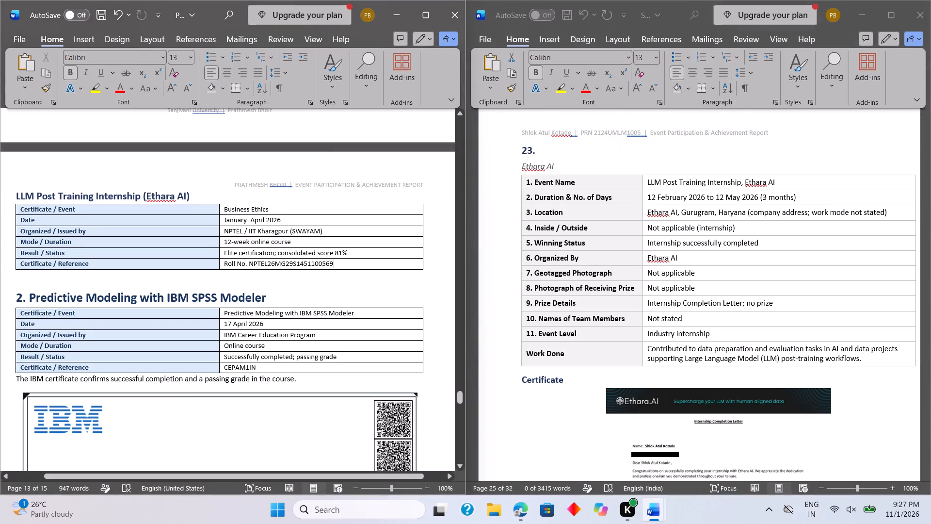
drag(330, 259, 289, 213)
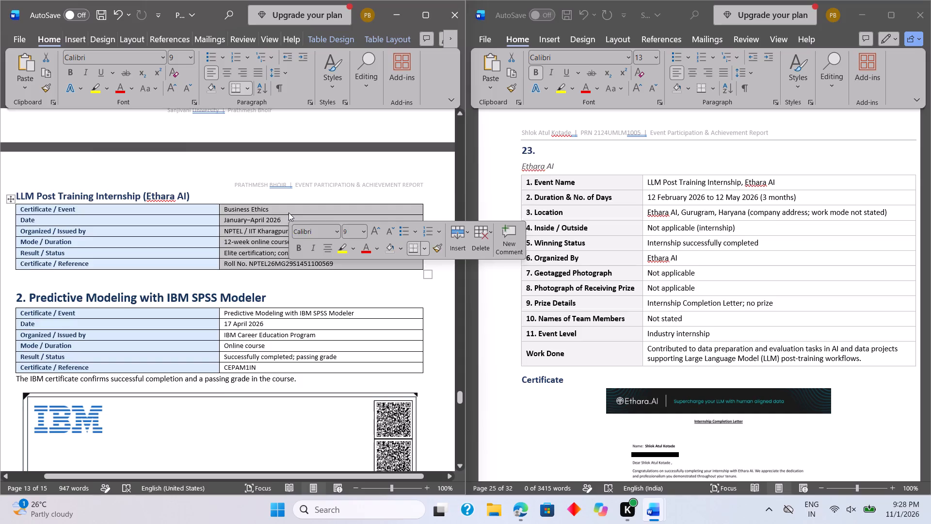
key(Delete)
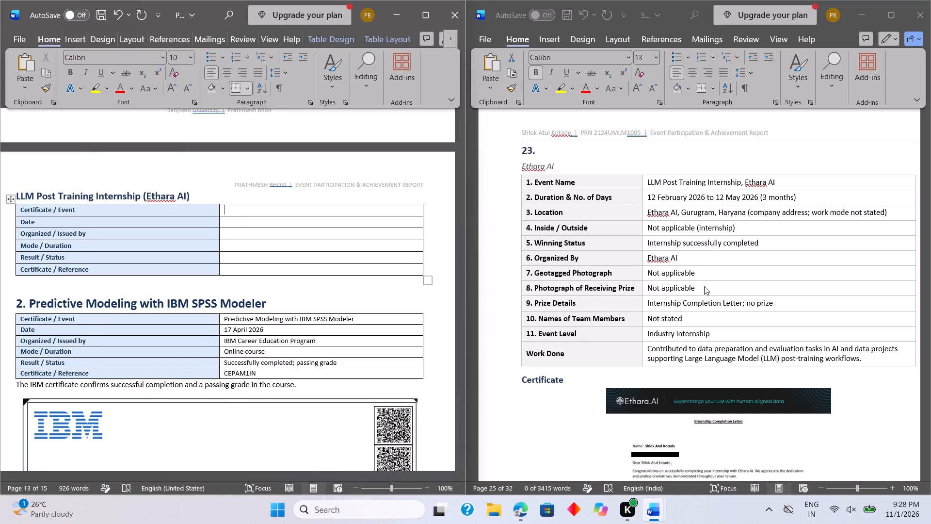
Move the event name "LLM Post Training Internship, Ethara AI" from the reference table into the new table's Certificate / Event cell.
click(650, 177)
click(798, 183)
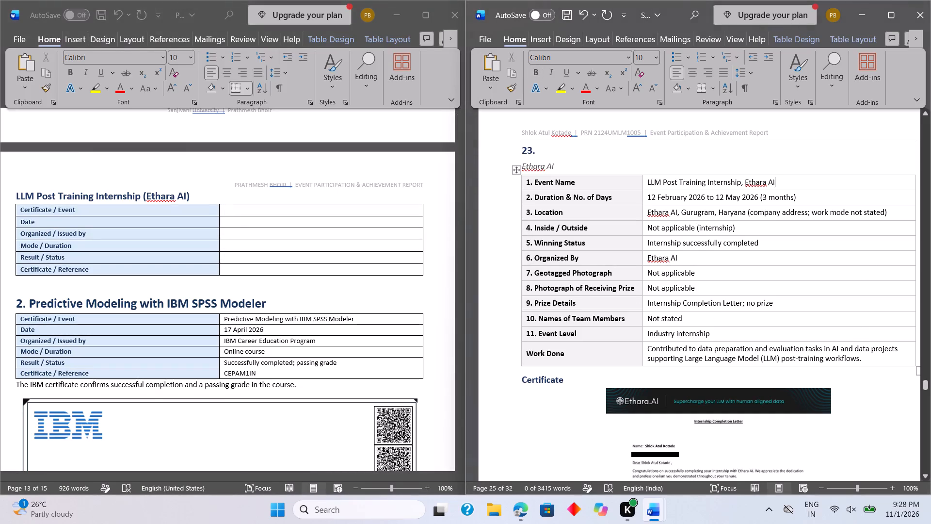
drag(798, 183, 652, 181)
click(671, 186)
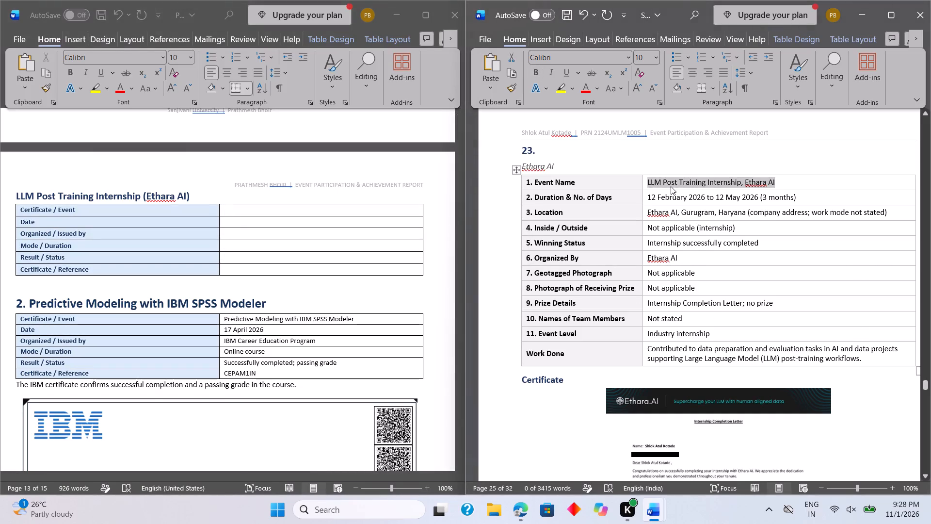
drag(802, 186, 676, 187)
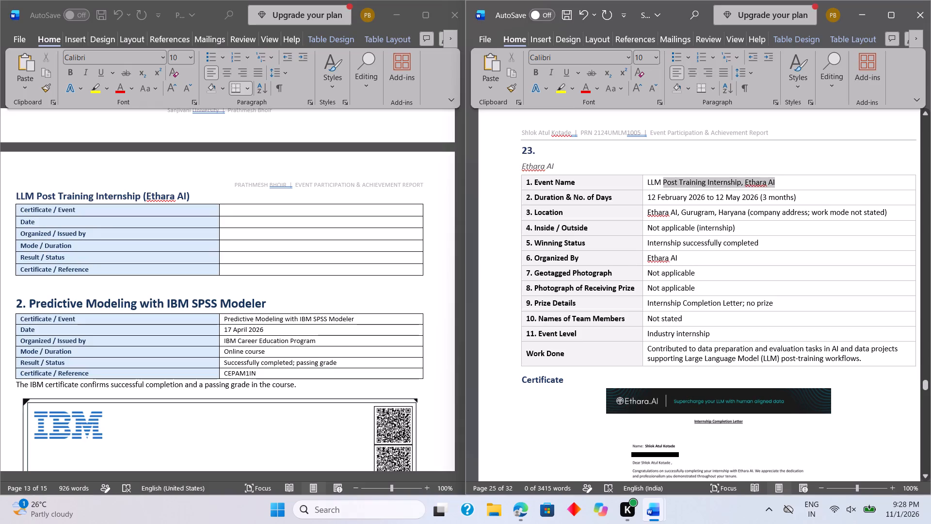
drag(676, 187, 647, 189)
drag(665, 180, 366, 213)
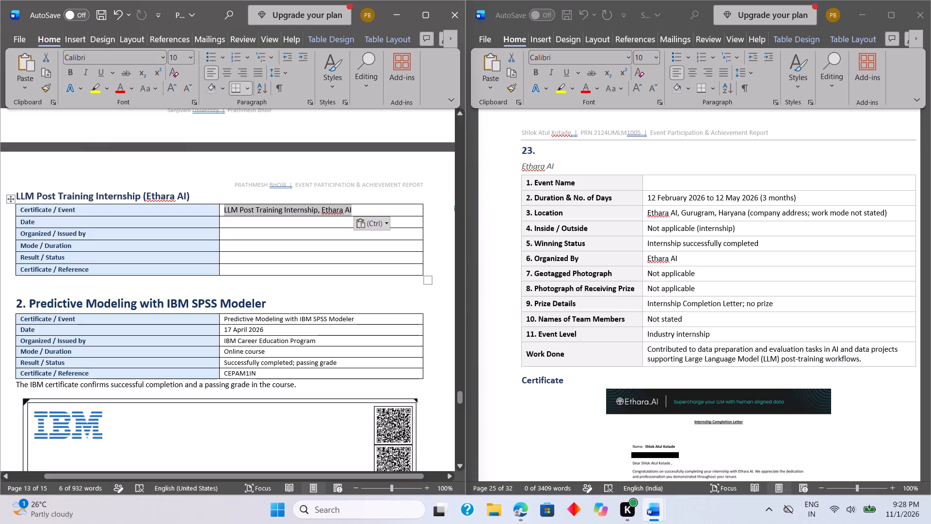
Move the duration "12 February 2026 to 12 May 2026 (3 months)" from the reference table into the new table's Date cell.
click(285, 222)
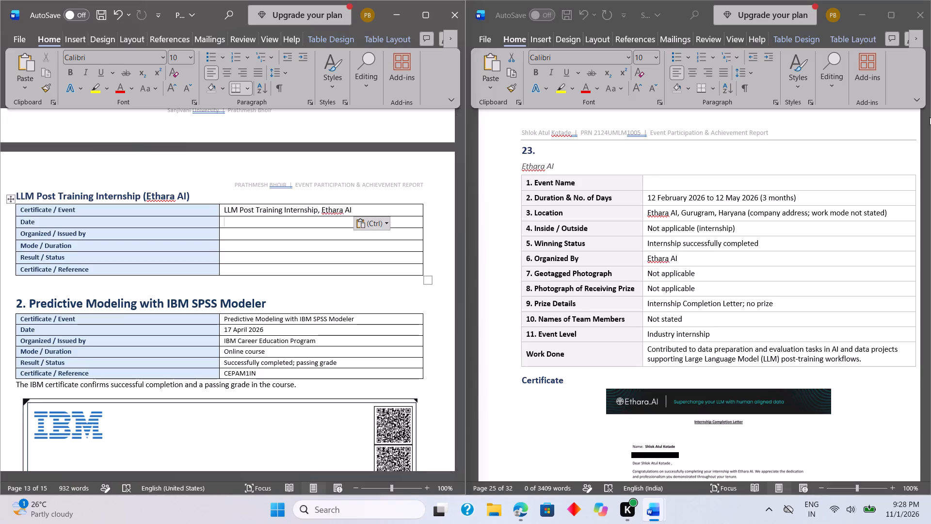
click(810, 194)
click(808, 198)
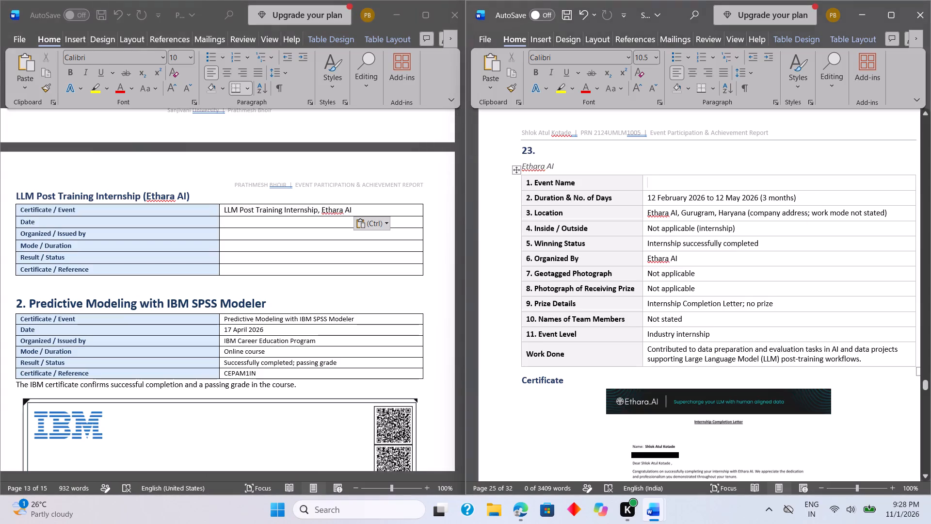
drag(808, 198, 678, 194)
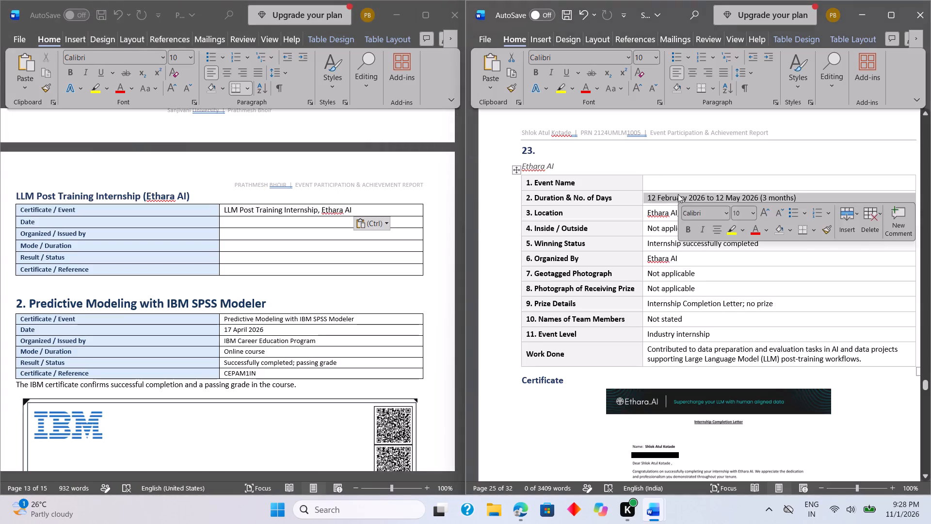
drag(678, 195, 232, 220)
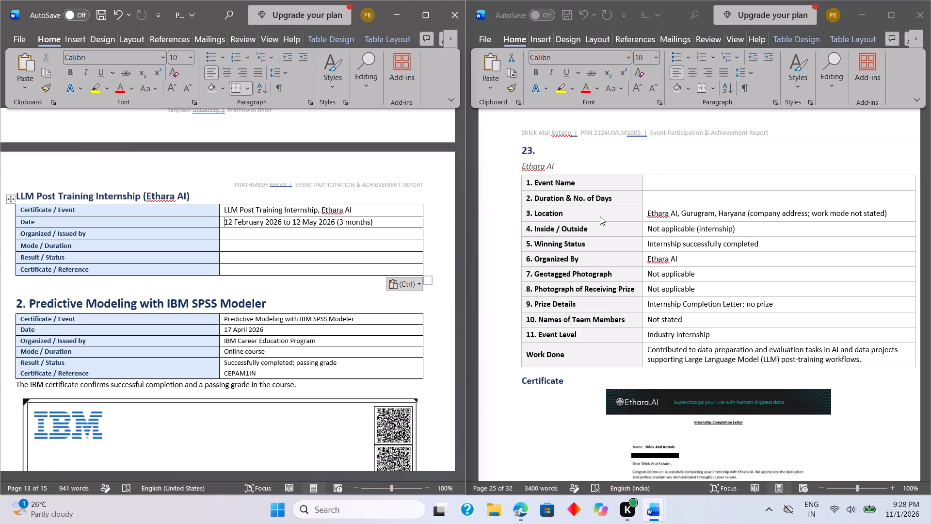
Move the organizer from the reference table into the Organized / Issued by cell and edit it to read "Ethara.AI".
click(681, 262)
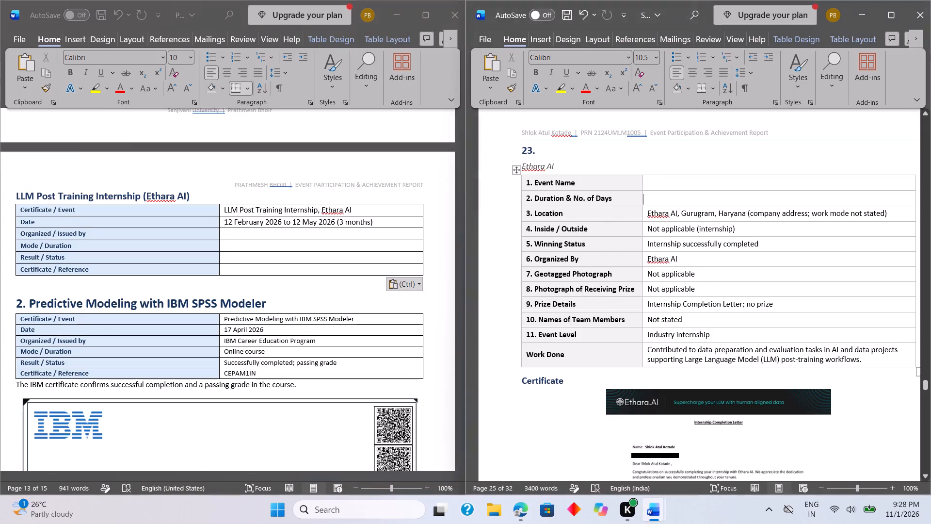
drag(681, 262, 673, 260)
click(713, 257)
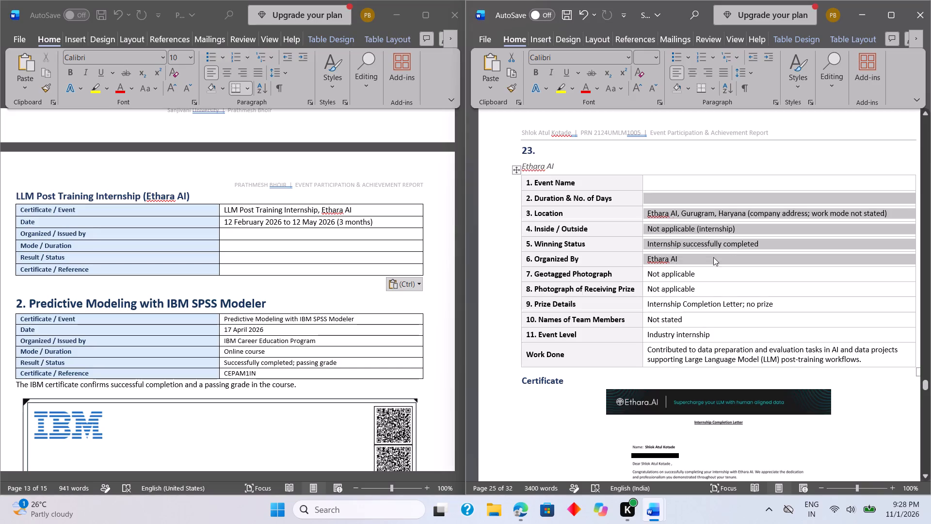
drag(693, 259, 658, 257)
drag(659, 257, 291, 236)
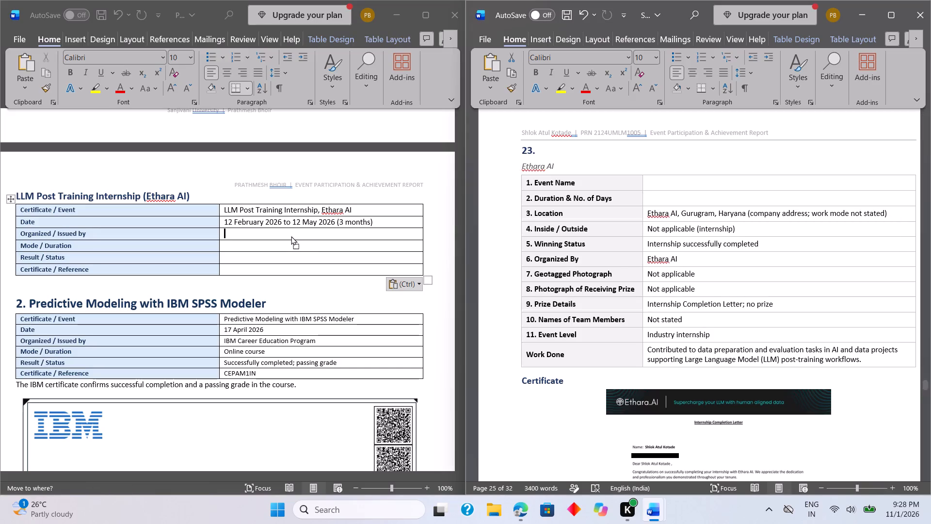
drag(291, 236, 291, 233)
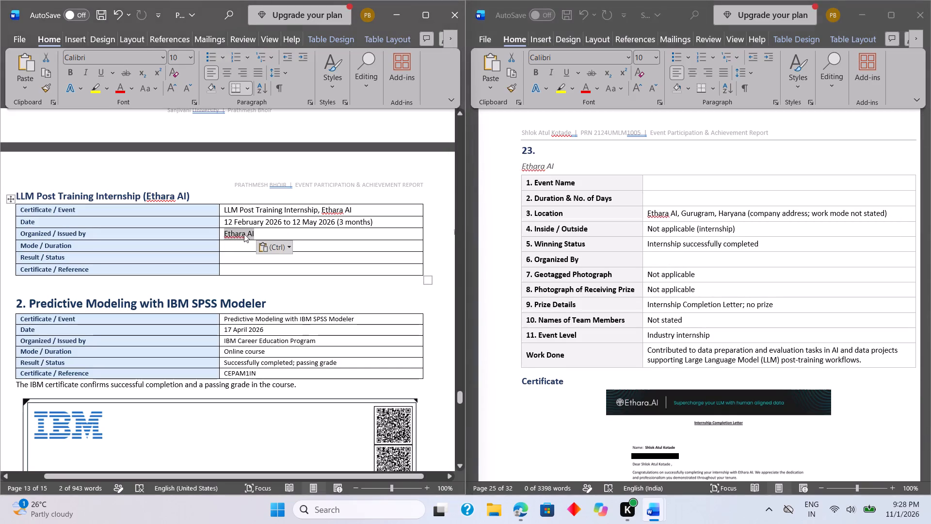
click(246, 234)
key(BackSpace)
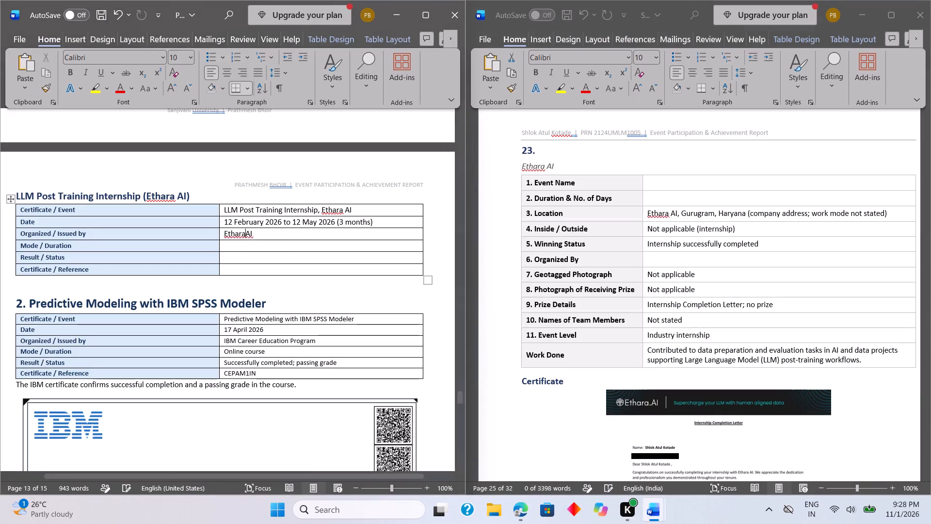
key(period)
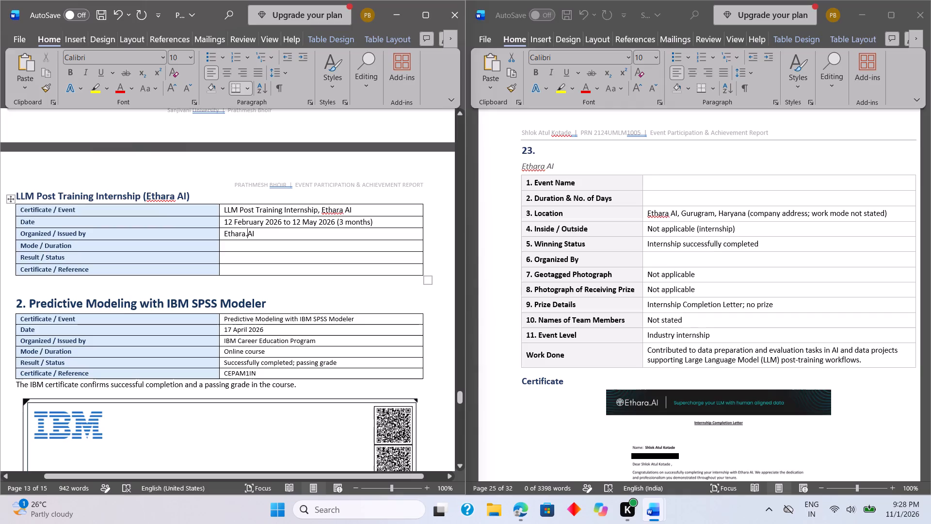
Move the winning status "Internship successfully completed" from the reference table into the new internship table's Result / Status cell.
click(256, 246)
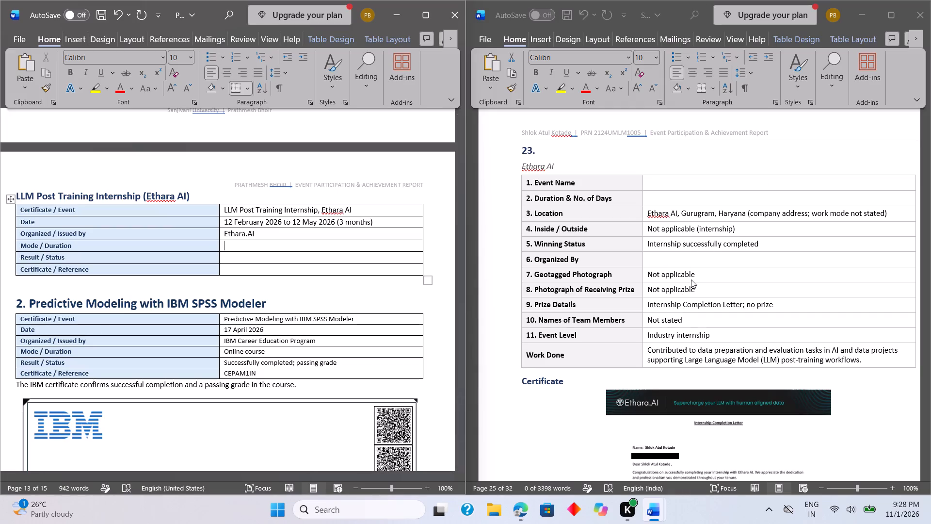
click(770, 243)
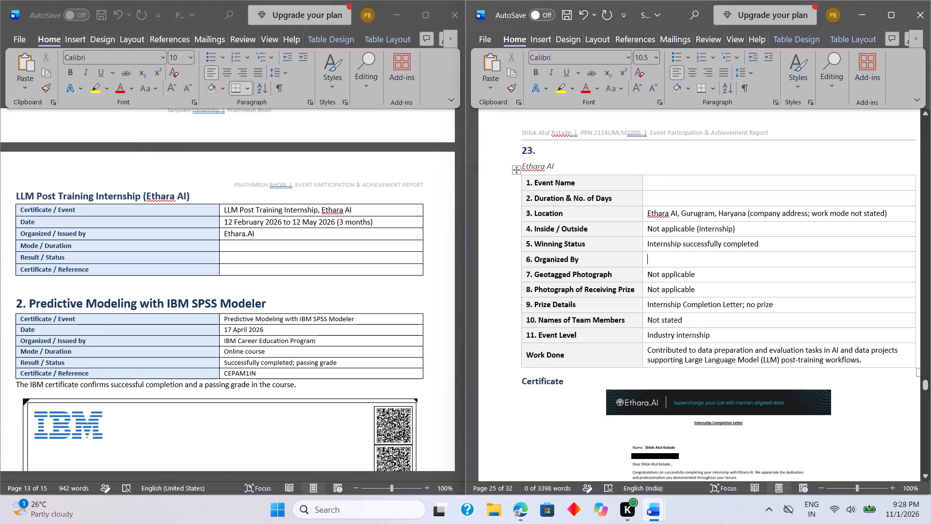
drag(770, 243, 685, 247)
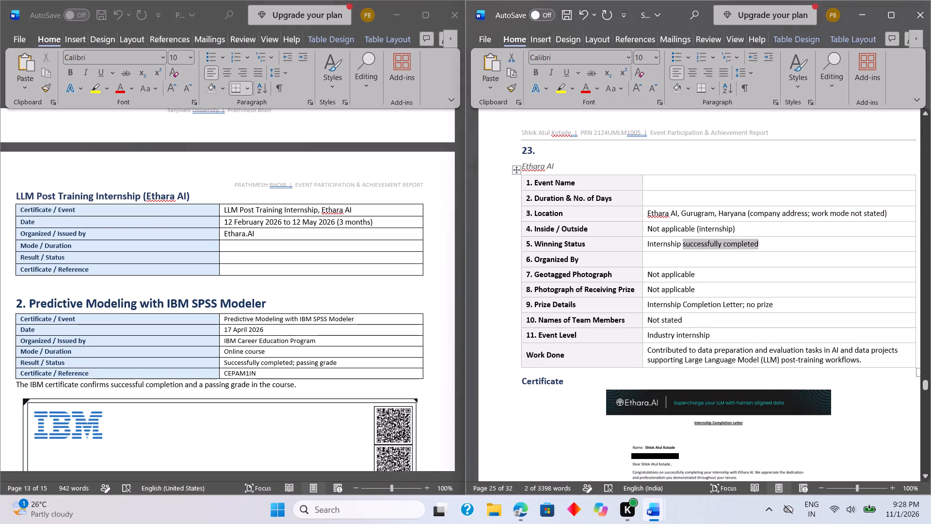
click(657, 244)
drag(648, 244, 731, 247)
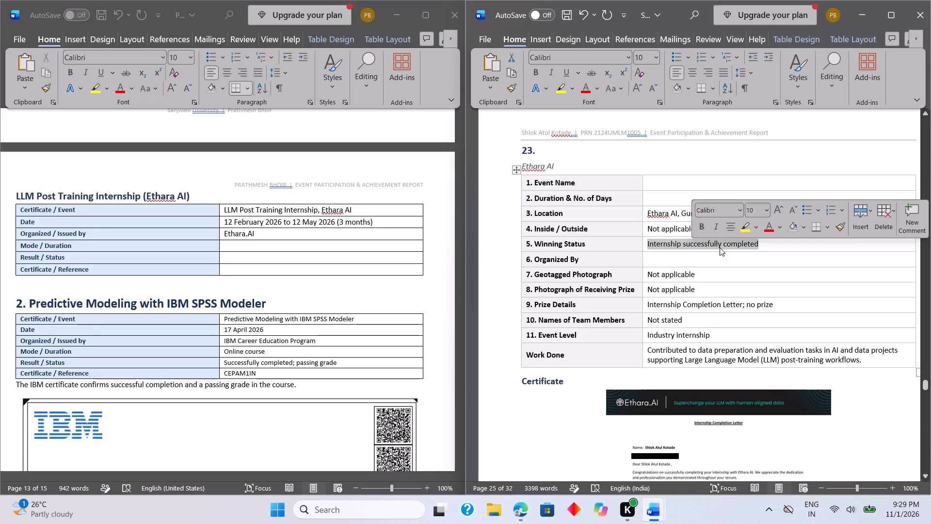
drag(710, 247, 338, 252)
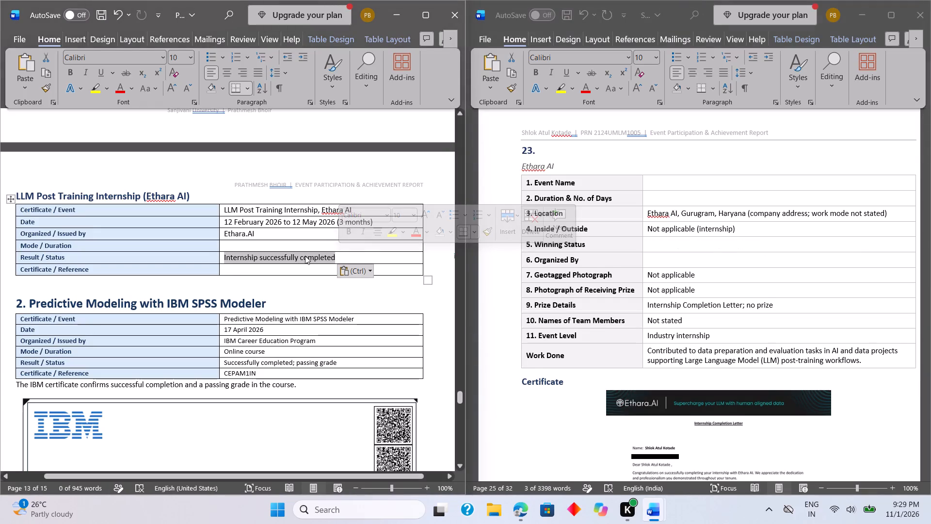
Fill in the internship table's Mode / Duration cell with "Online".
click(304, 243)
text(Online)
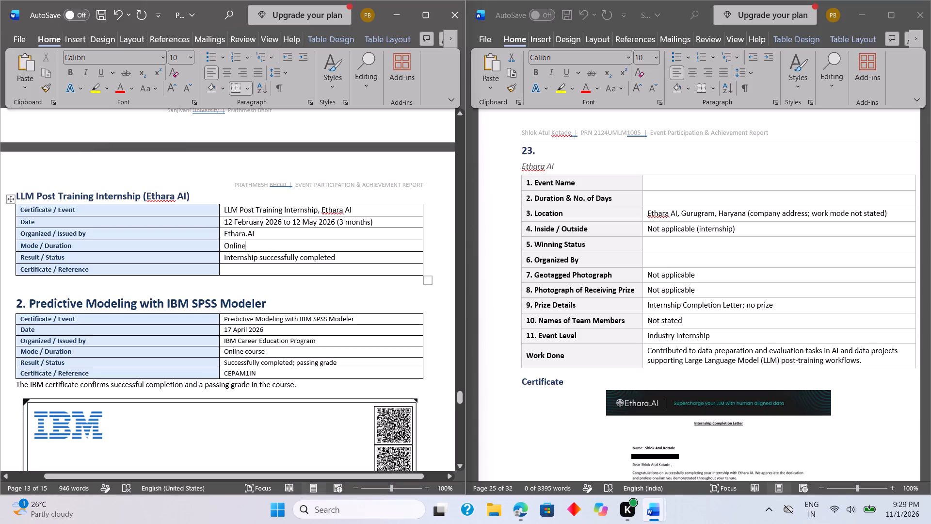
Move the prize details "Internship Completion Letter; no prize" from the reference table into the internship table's Certificate / Reference cell.
double_click(251, 271)
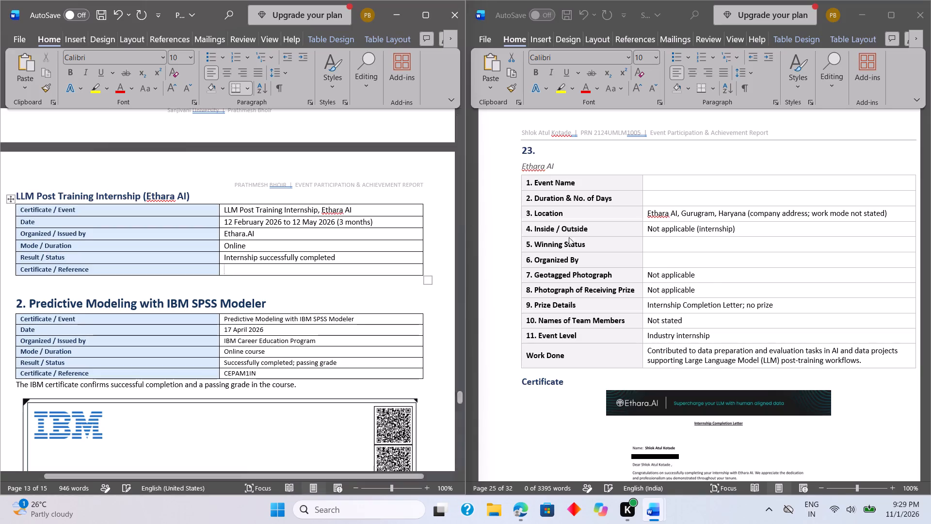
click(784, 306)
drag(782, 307, 677, 311)
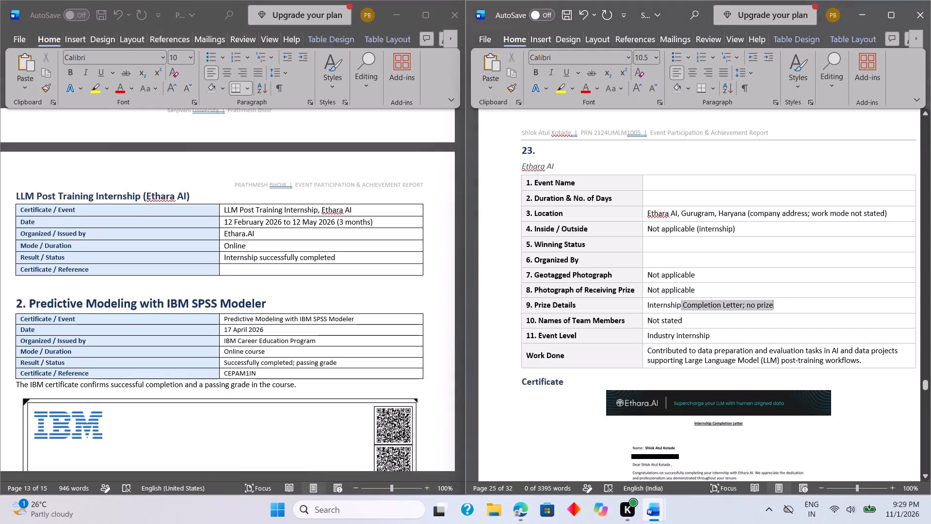
drag(677, 311, 644, 309)
drag(697, 303, 392, 340)
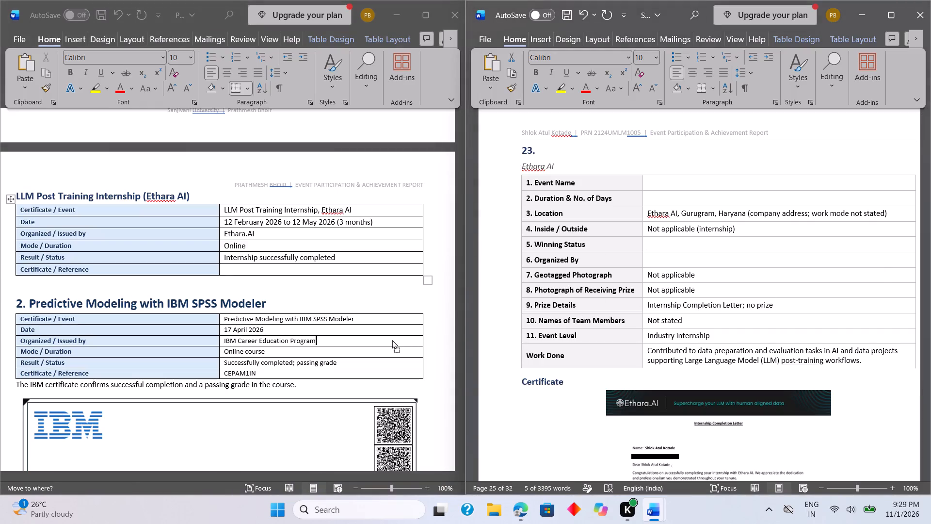
drag(392, 340, 373, 270)
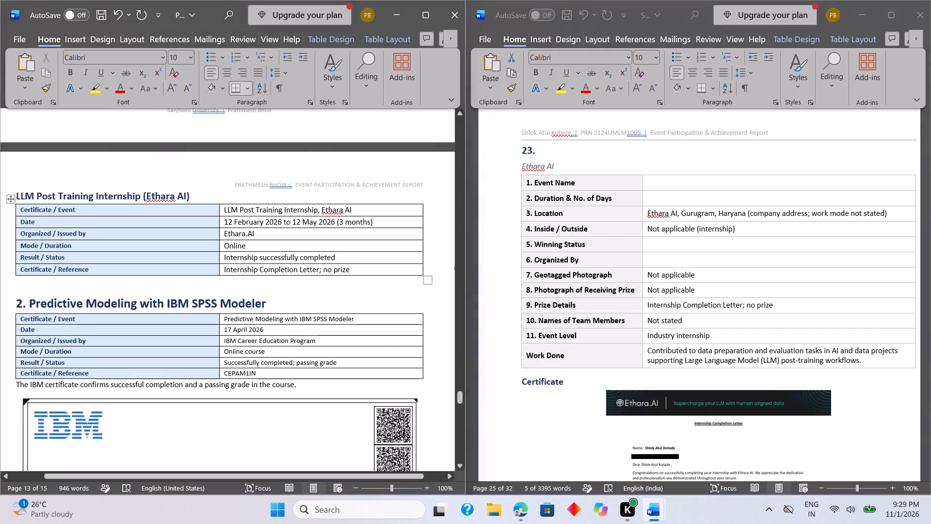
click(303, 294)
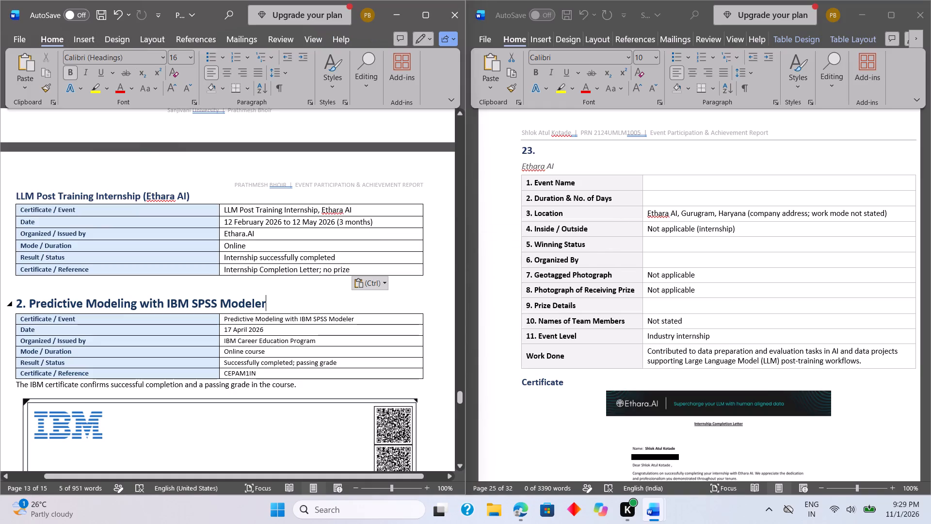
click(432, 278)
click(327, 289)
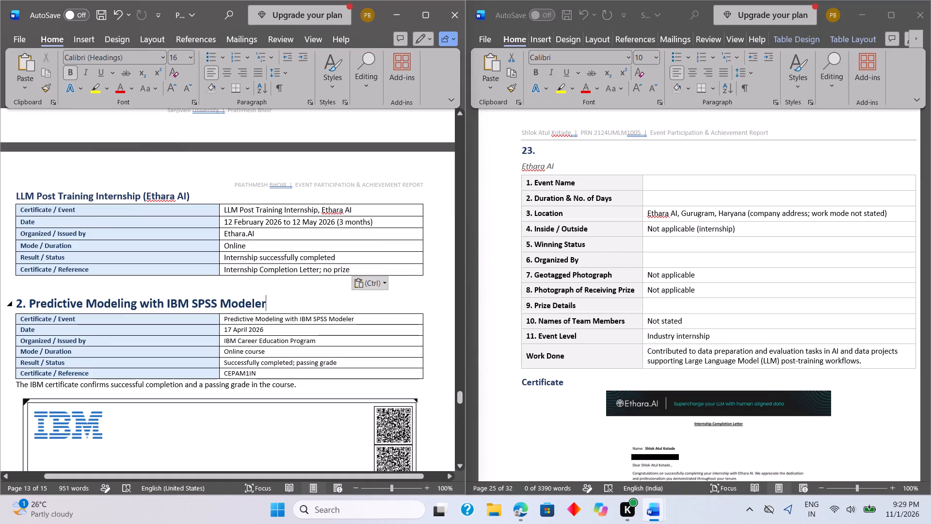
click(12, 295)
click(419, 15)
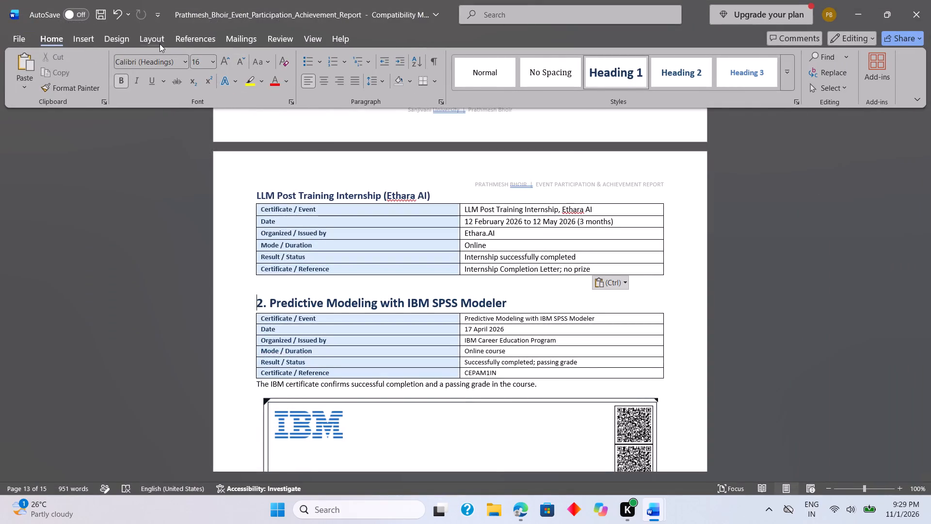
click(78, 44)
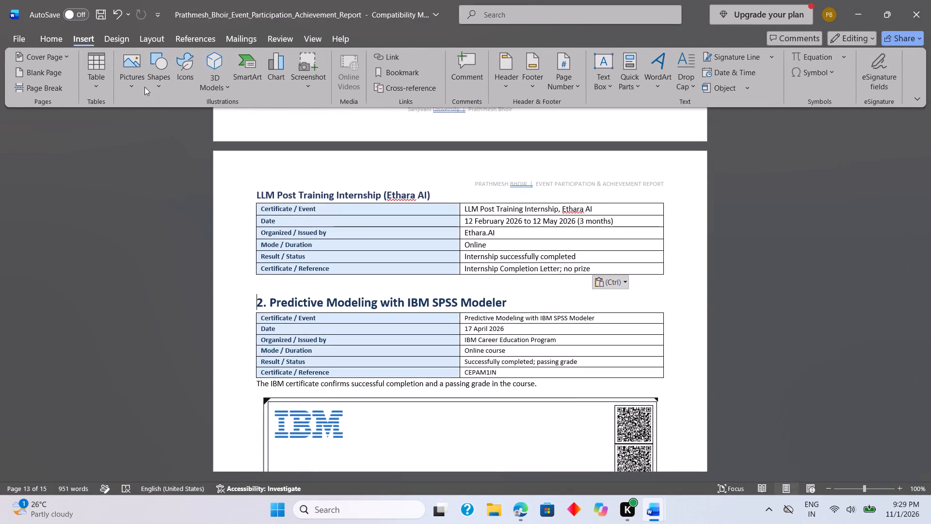
click(142, 87)
click(153, 120)
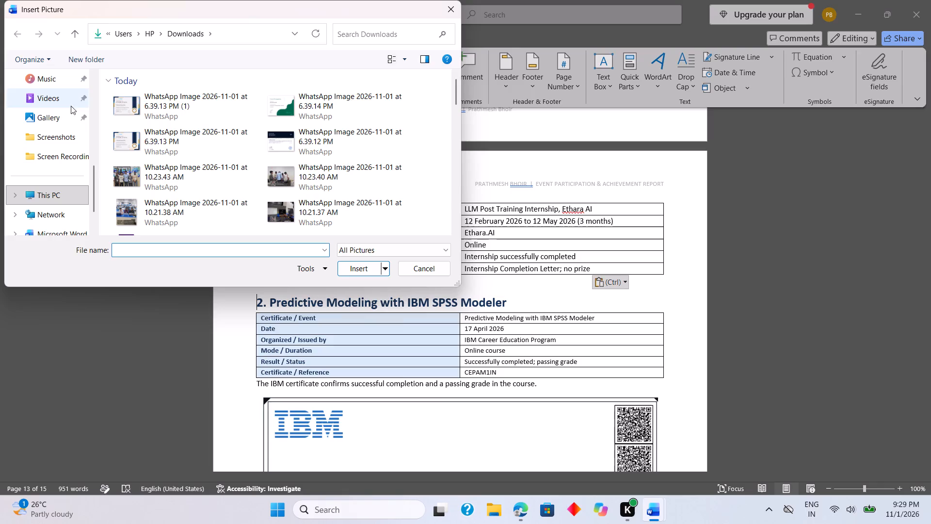
click(70, 118)
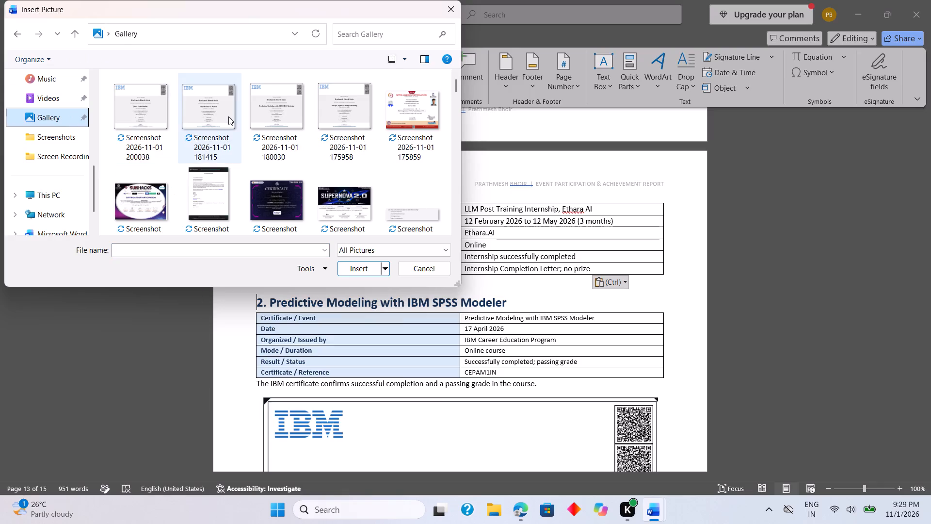
scroll(228, 116, down, 1)
click(204, 172)
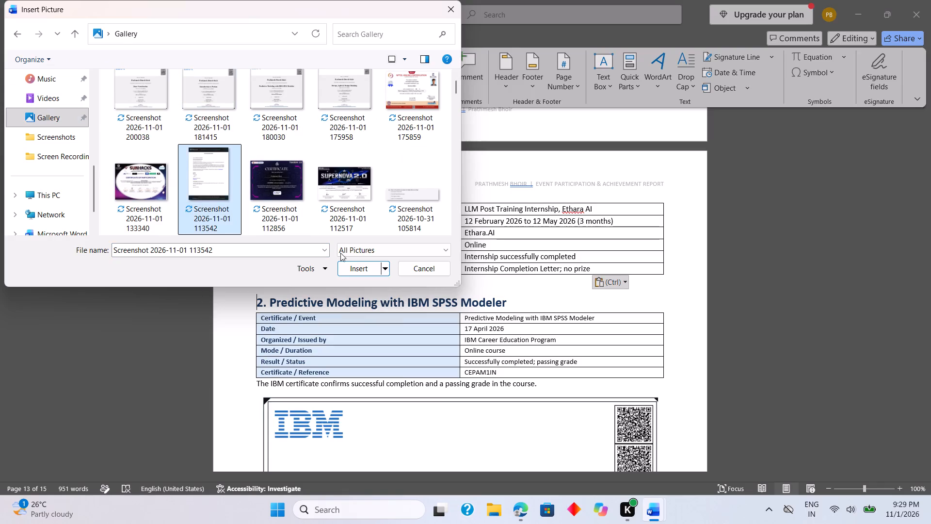
click(366, 264)
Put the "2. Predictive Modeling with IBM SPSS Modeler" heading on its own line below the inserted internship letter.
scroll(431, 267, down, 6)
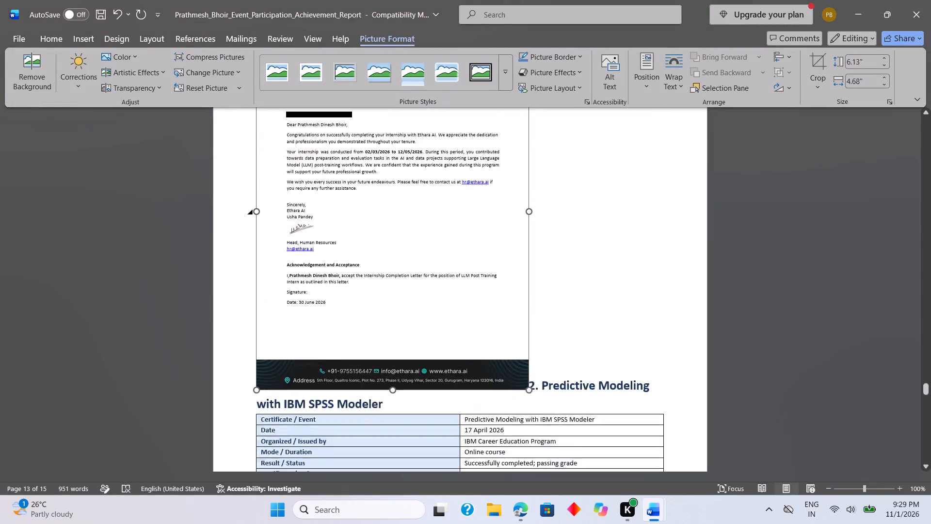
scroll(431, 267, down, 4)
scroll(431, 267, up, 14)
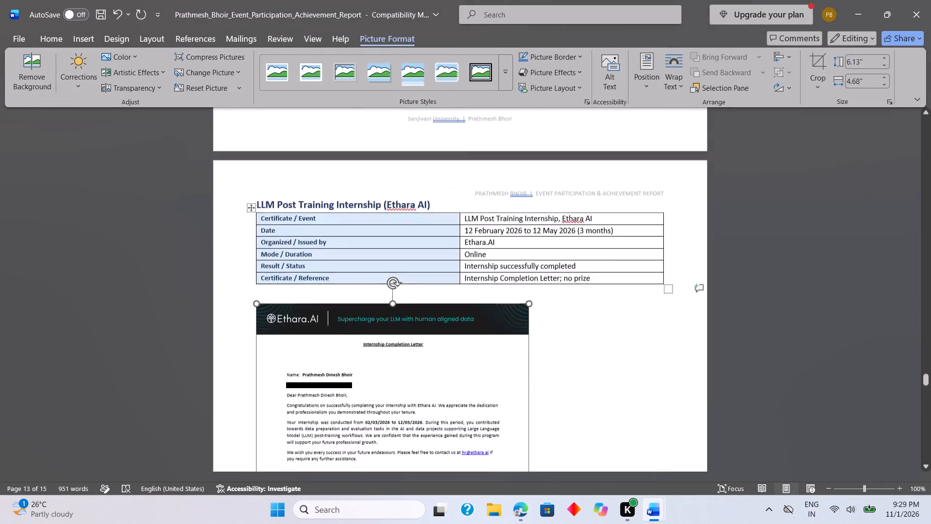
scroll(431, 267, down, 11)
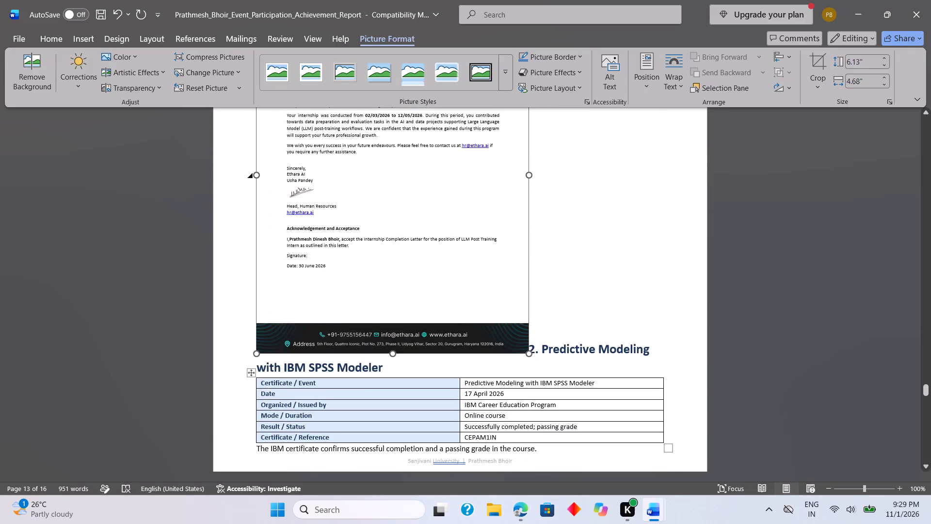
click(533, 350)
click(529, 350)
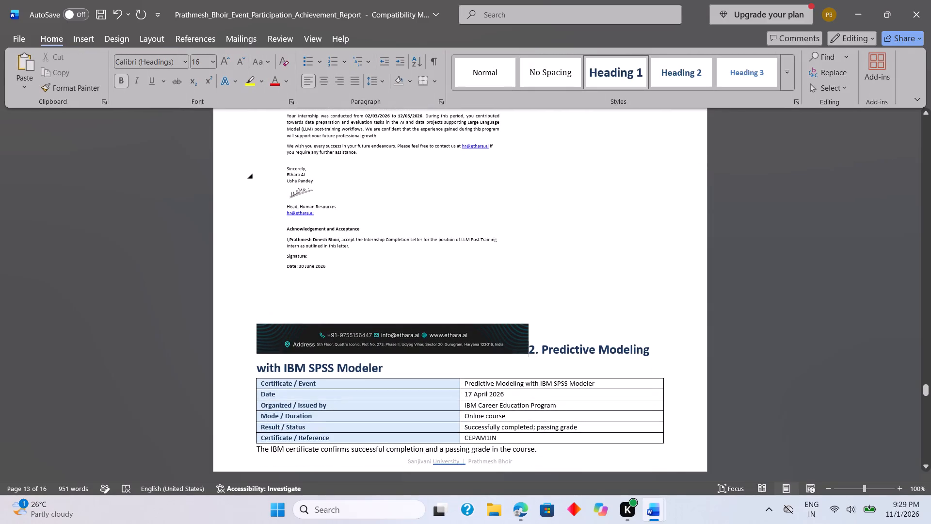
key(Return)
Look through the report, checking the summary table, the declaration page and the layout around the Ethara AI internship section.
scroll(515, 366, down, 4)
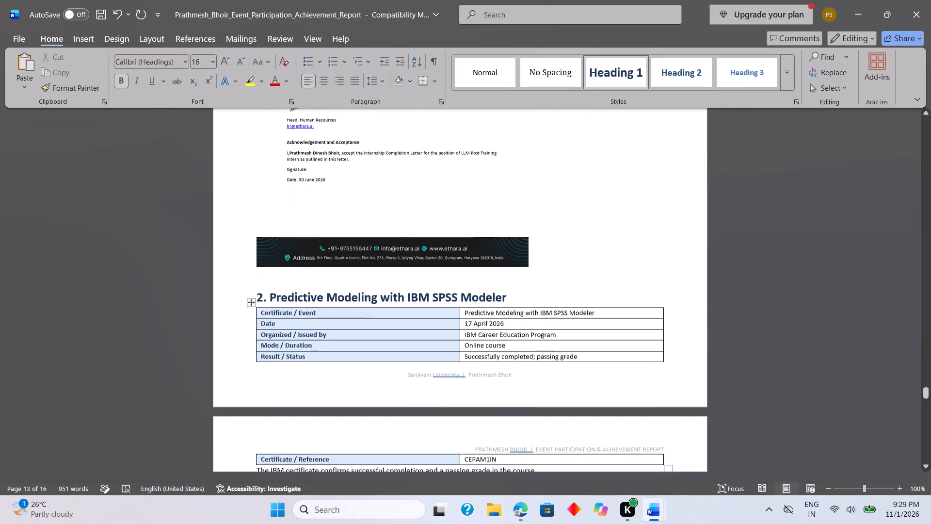
scroll(515, 368, down, 6)
scroll(516, 381, up, 12)
scroll(560, 360, down, 7)
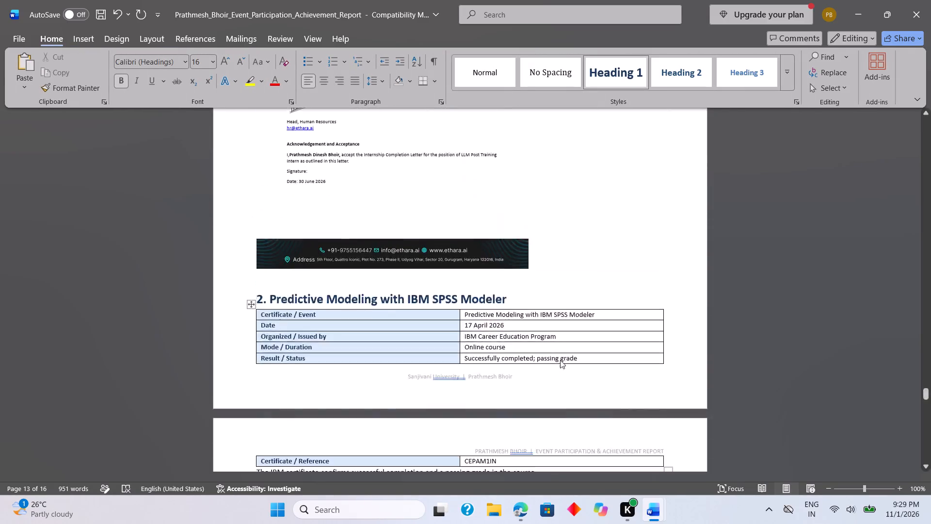
scroll(560, 360, down, 4)
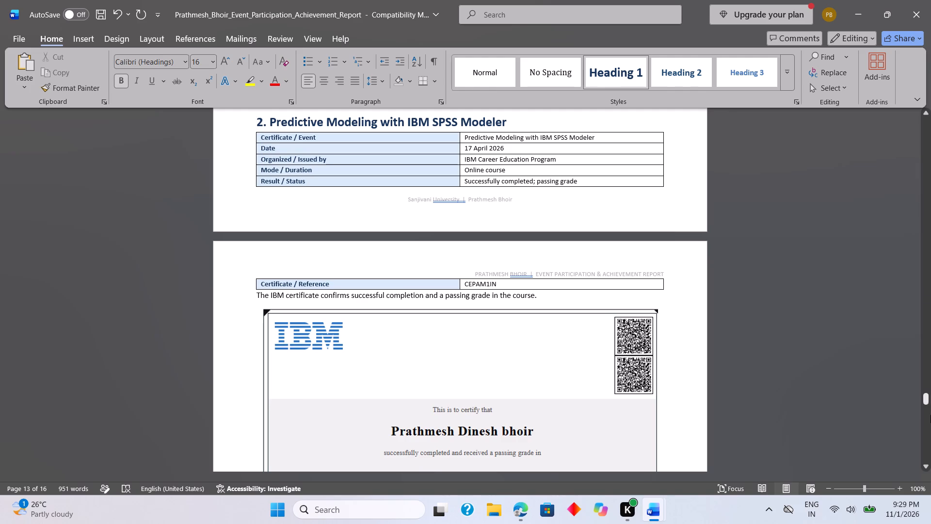
drag(926, 395, 872, 175)
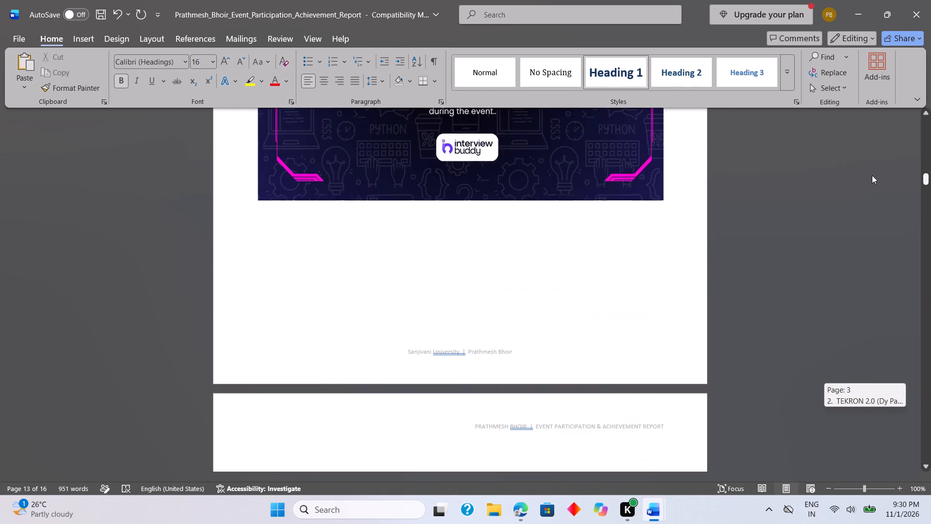
drag(872, 175, 872, 146)
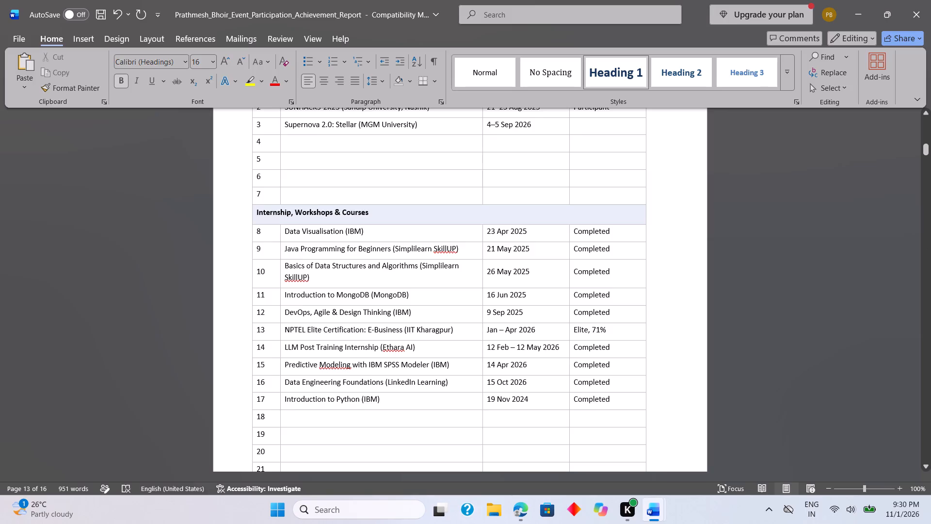
drag(925, 154, 930, 451)
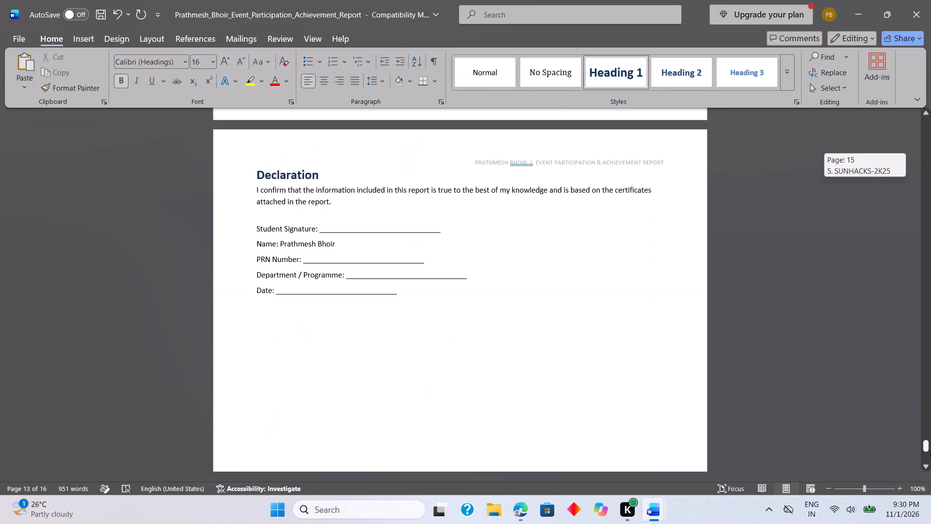
drag(930, 451, 930, 379)
scroll(437, 334, down, 8)
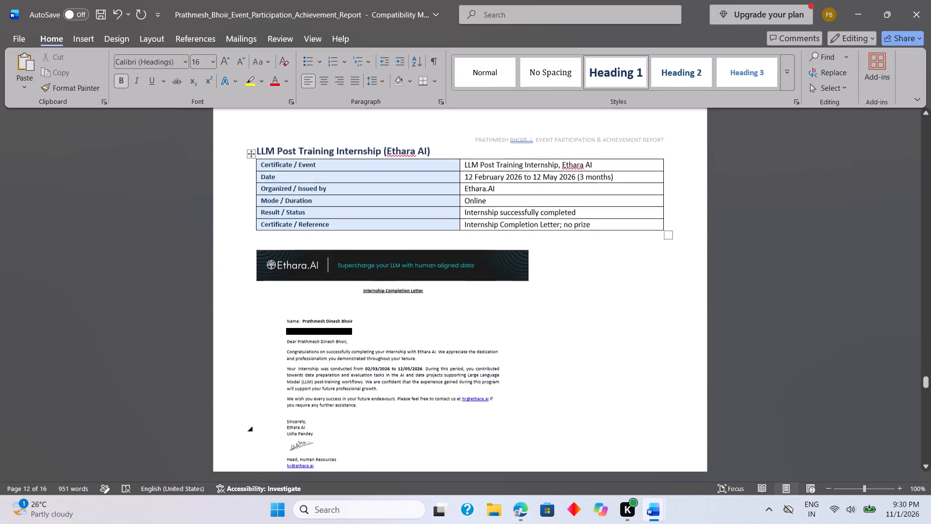
scroll(437, 334, down, 14)
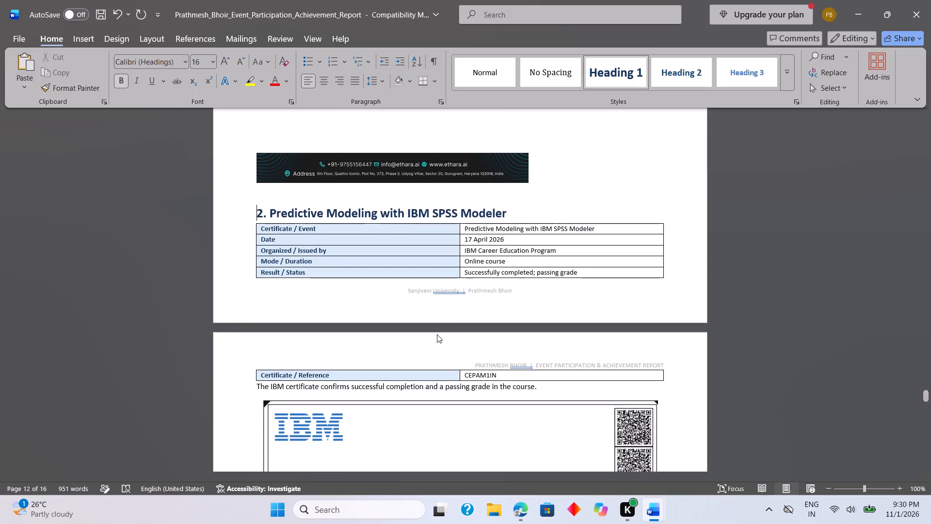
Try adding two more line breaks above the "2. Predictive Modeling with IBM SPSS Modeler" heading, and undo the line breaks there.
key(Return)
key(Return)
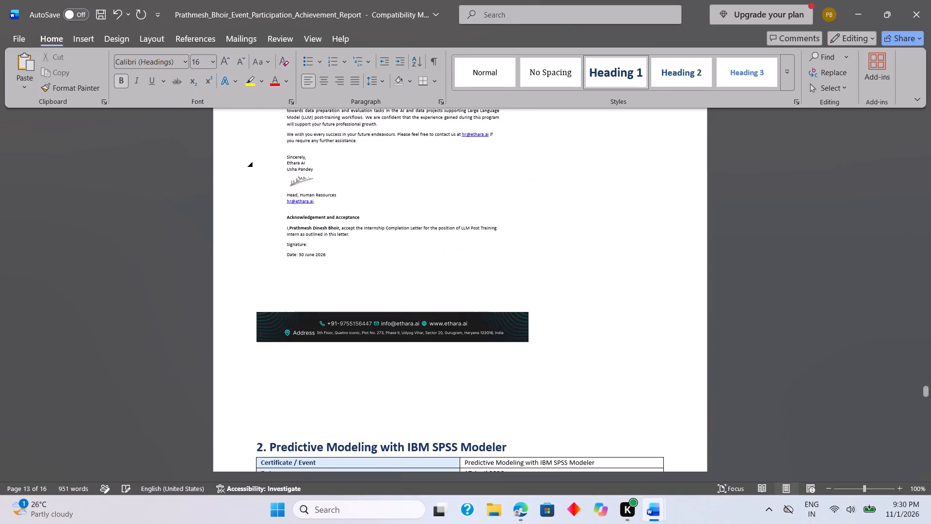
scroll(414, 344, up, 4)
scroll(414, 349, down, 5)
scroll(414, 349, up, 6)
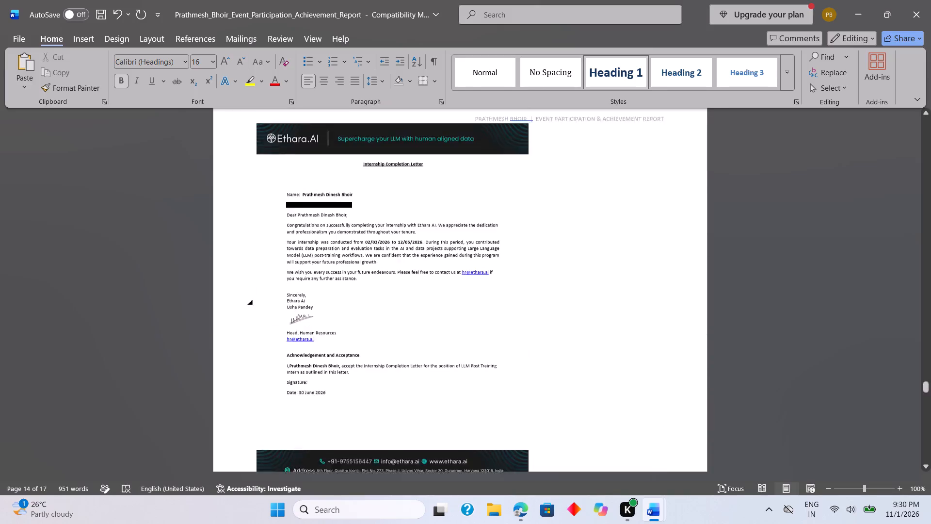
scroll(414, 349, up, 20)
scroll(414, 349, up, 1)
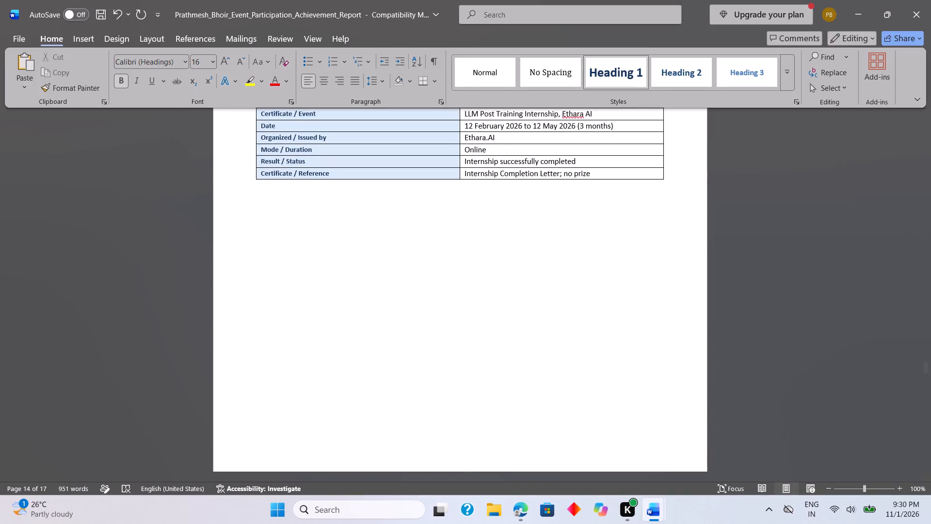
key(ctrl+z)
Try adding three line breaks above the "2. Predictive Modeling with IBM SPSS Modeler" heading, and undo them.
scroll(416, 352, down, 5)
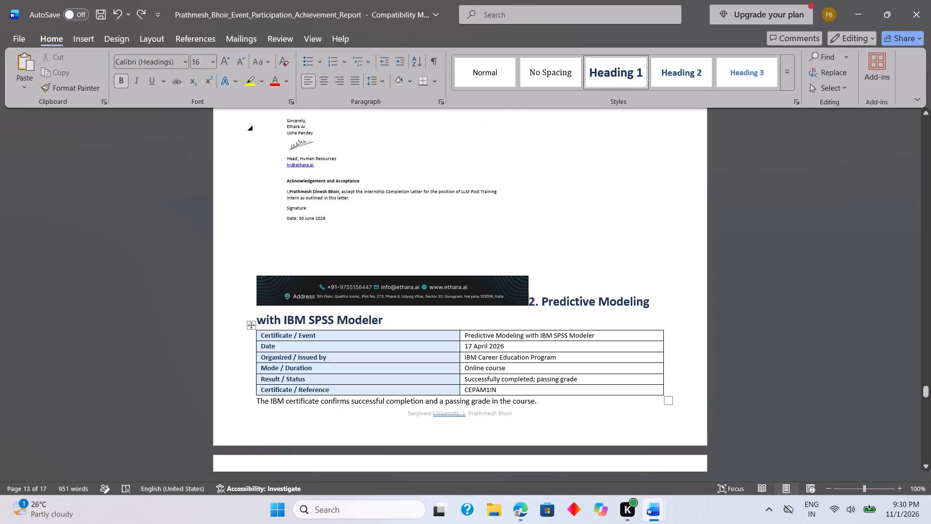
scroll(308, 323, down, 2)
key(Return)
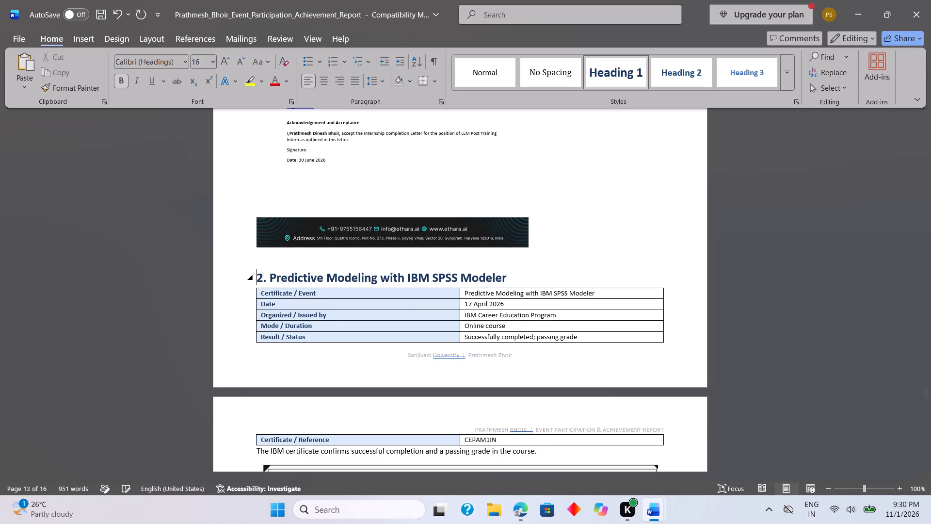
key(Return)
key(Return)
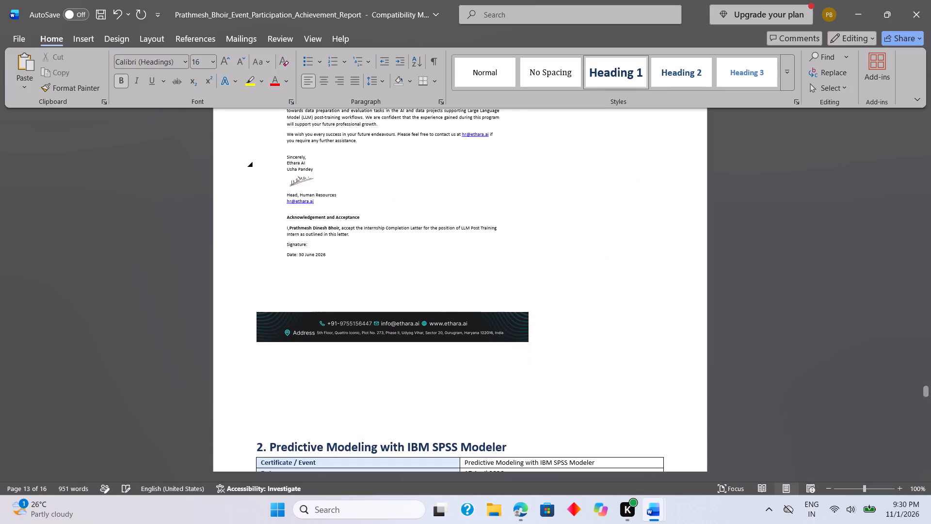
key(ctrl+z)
Put the "2. Predictive Modeling with IBM SPSS Modeler" heading on its own line below the internship letter.
scroll(609, 290, down, 1)
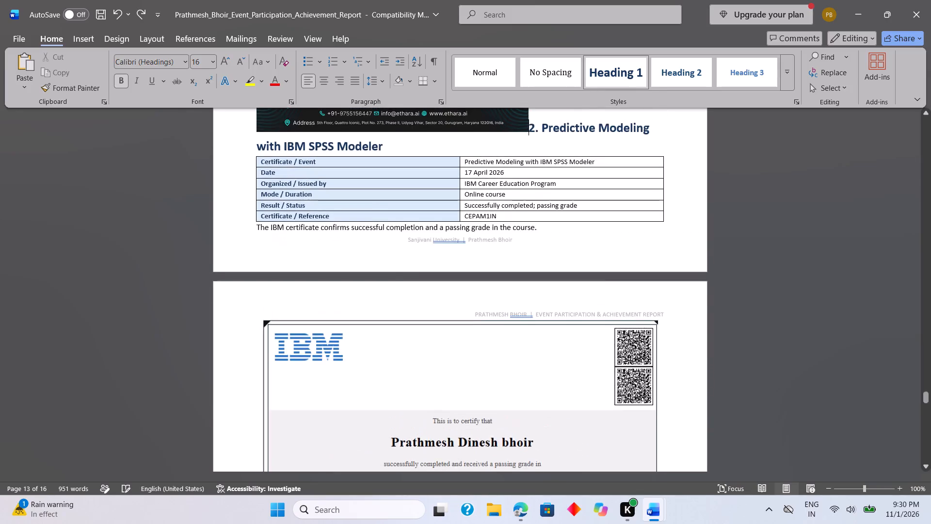
scroll(609, 290, up, 4)
key(Return)
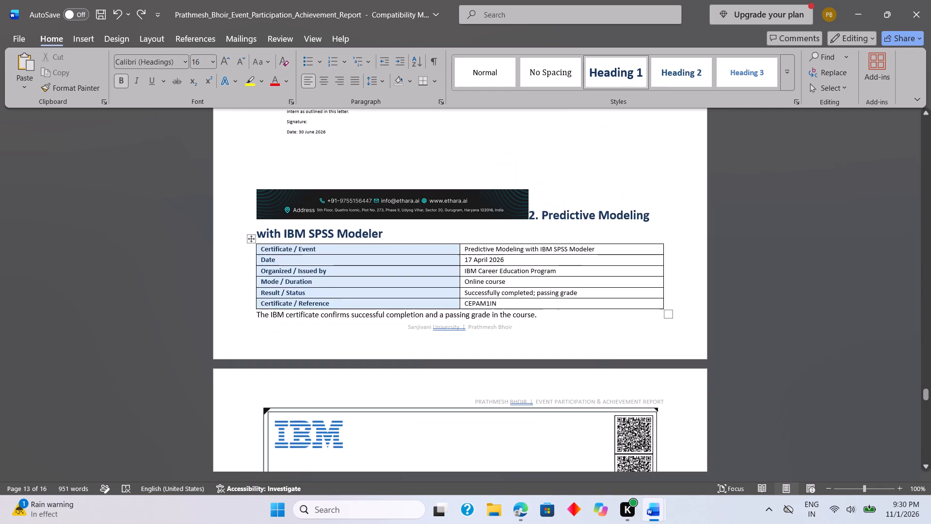
Delete the SUNHACKS certificate of participation picture that belongs to section "5. SUNHACKS-2K25".
scroll(609, 287, down, 11)
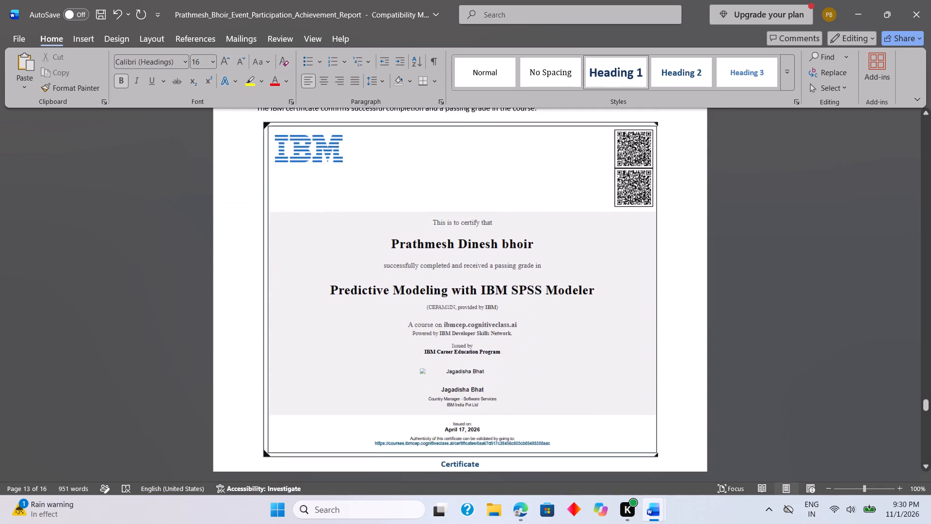
scroll(609, 287, up, 4)
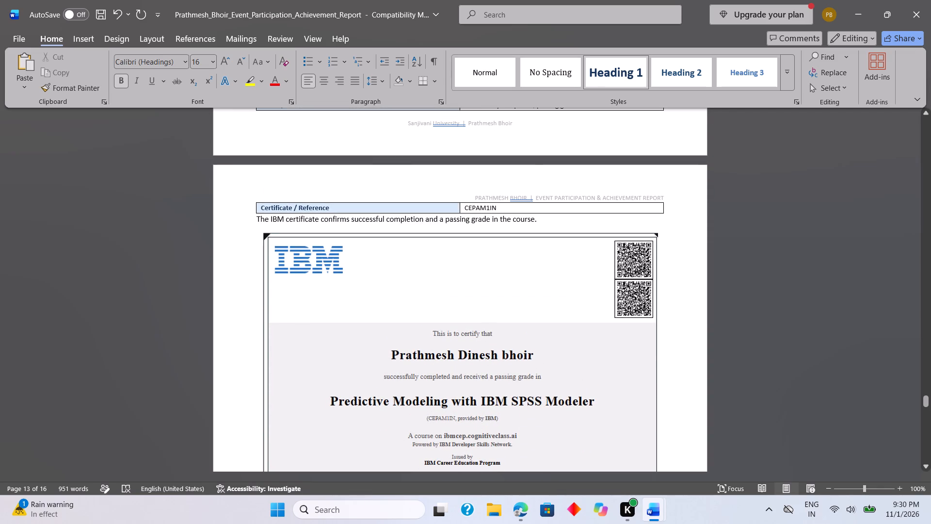
scroll(490, 228, down, 12)
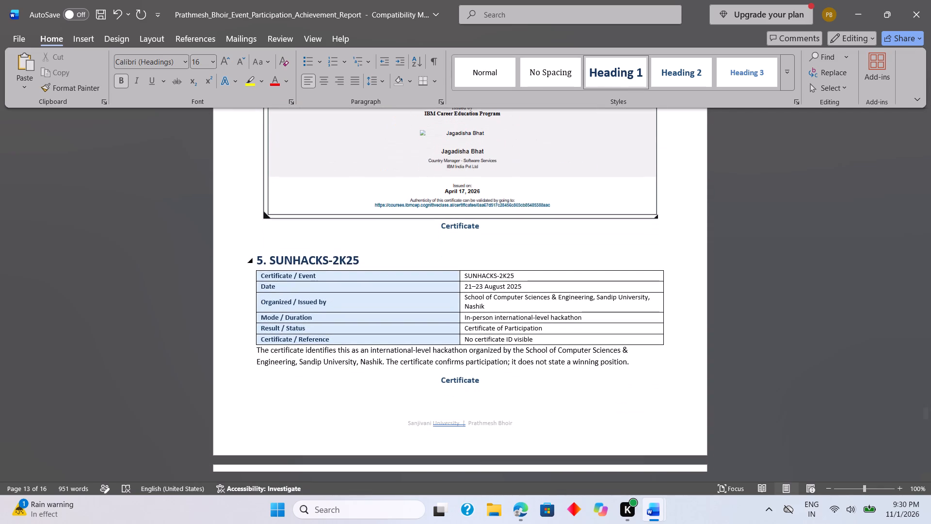
scroll(490, 248, down, 5)
scroll(451, 242, up, 3)
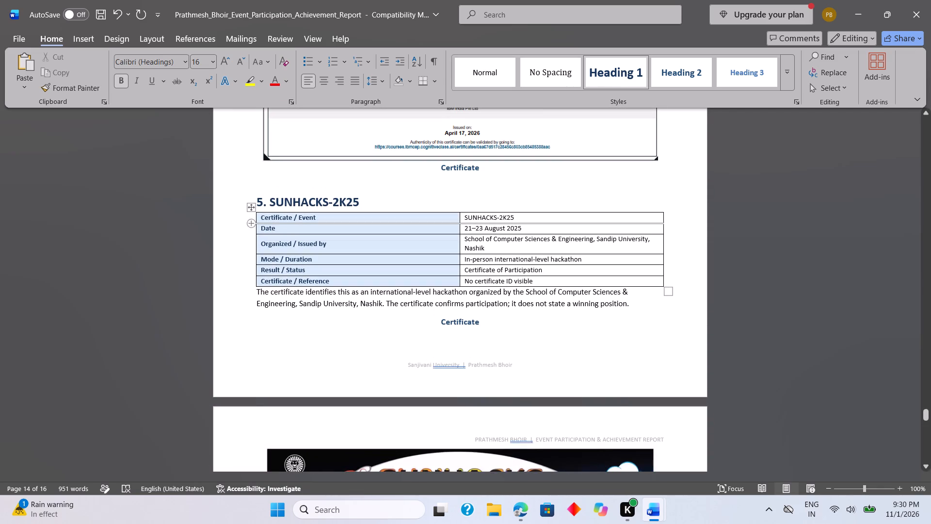
drag(257, 197, 342, 437)
scroll(342, 437, down, 3)
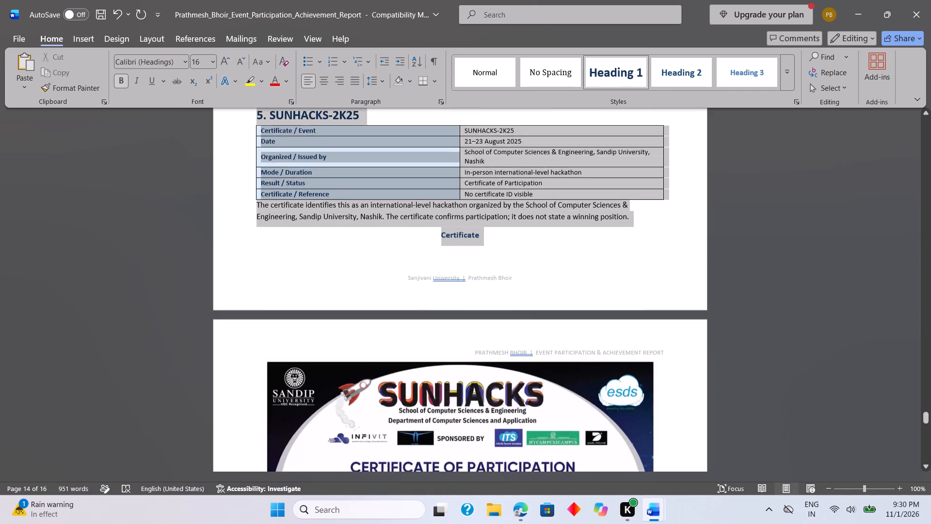
drag(342, 437, 355, 402)
scroll(342, 434, down, 10)
scroll(355, 405, up, 4)
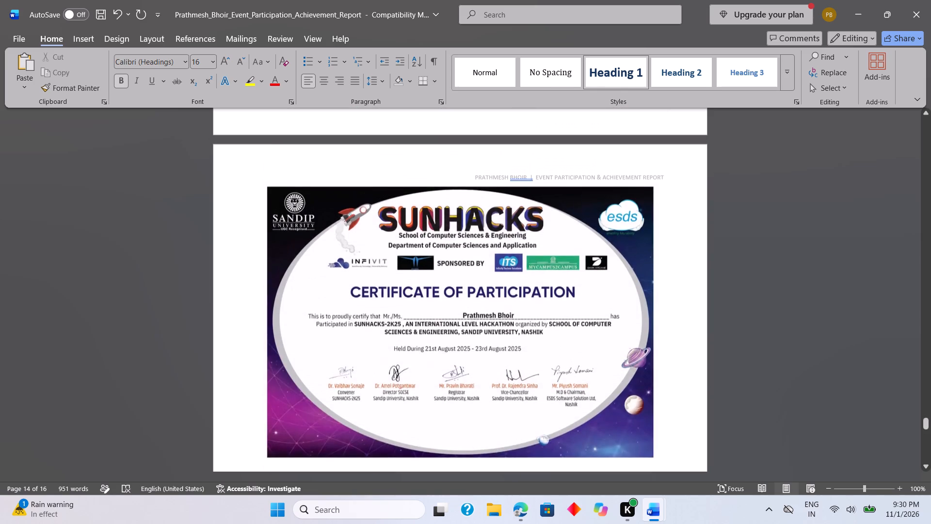
drag(355, 402, 355, 401)
click(381, 200)
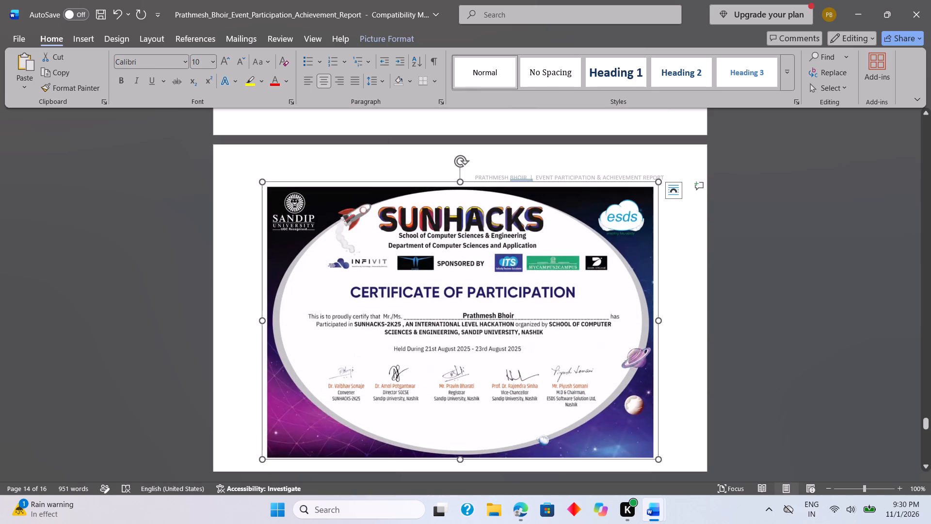
key(Delete)
Delete the description paragraph about the international-level hackathon below the "5. SUNHACKS-2K25" table.
scroll(354, 241, up, 6)
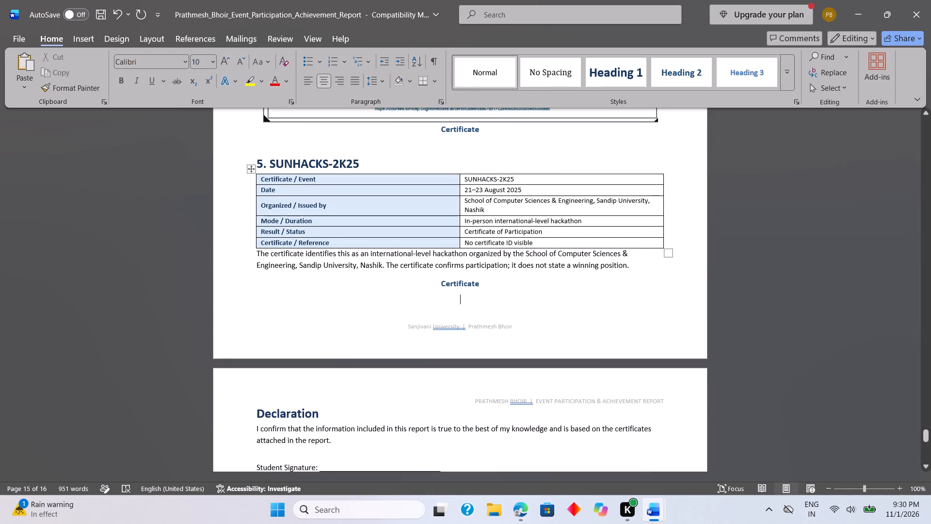
drag(633, 266, 381, 253)
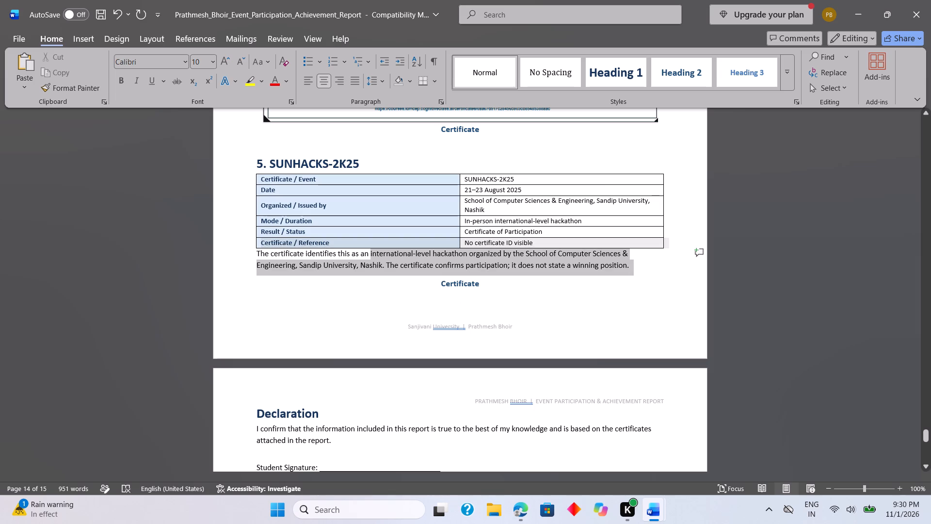
drag(381, 253, 258, 254)
key(Delete)
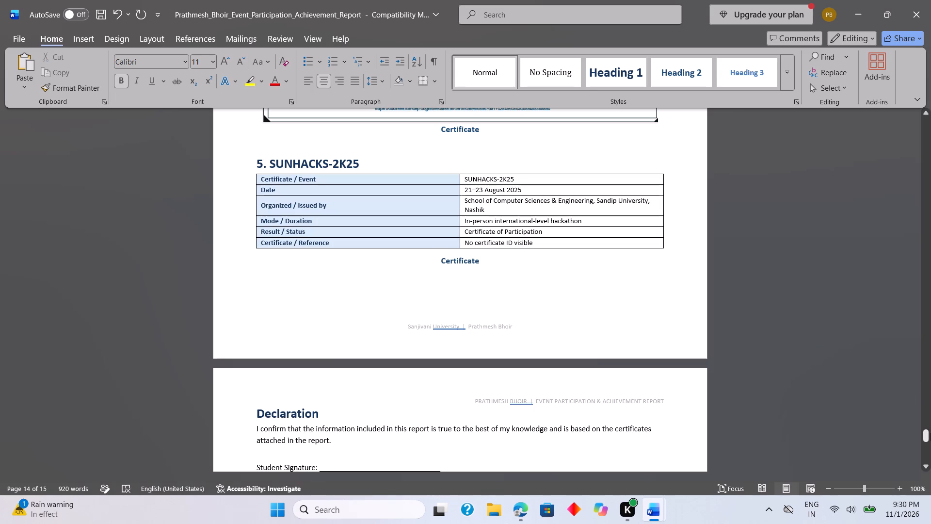
Look through the report, checking the summary table of certificates against the existing certificate sections.
drag(926, 431, 847, 199)
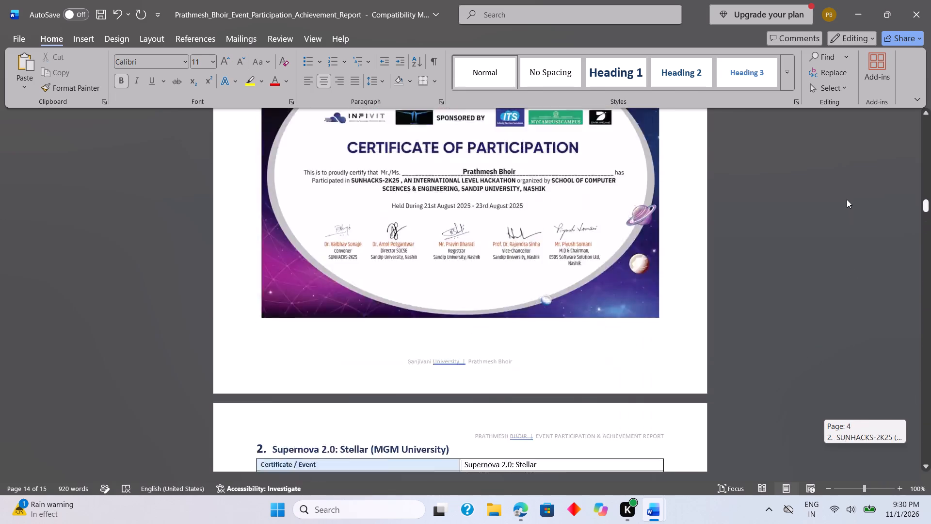
drag(847, 199, 844, 152)
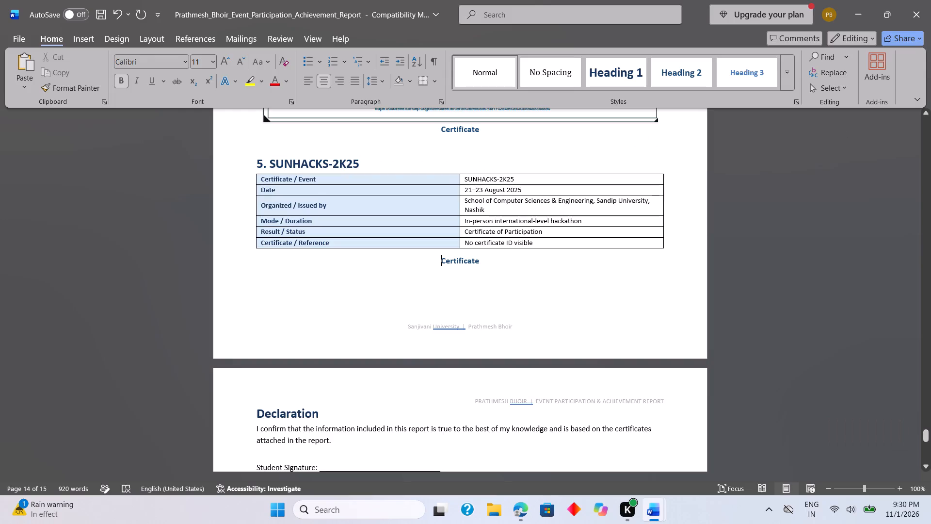
scroll(699, 265, up, 5)
scroll(699, 265, up, 20)
scroll(699, 265, up, 6)
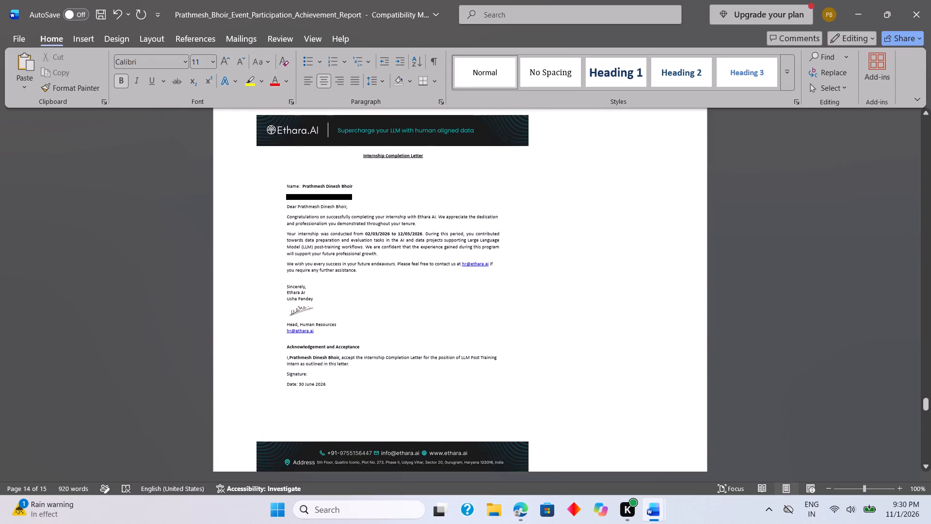
drag(922, 400, 916, 152)
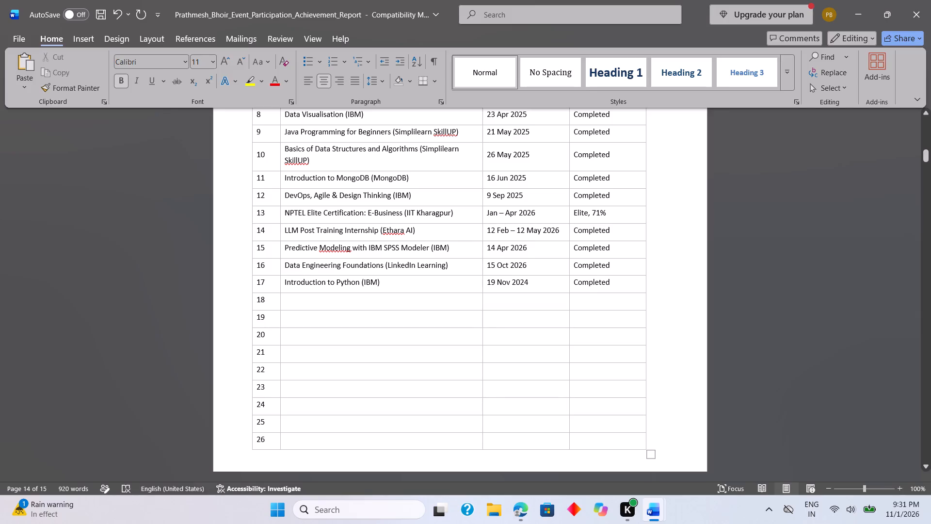
drag(925, 160, 930, 313)
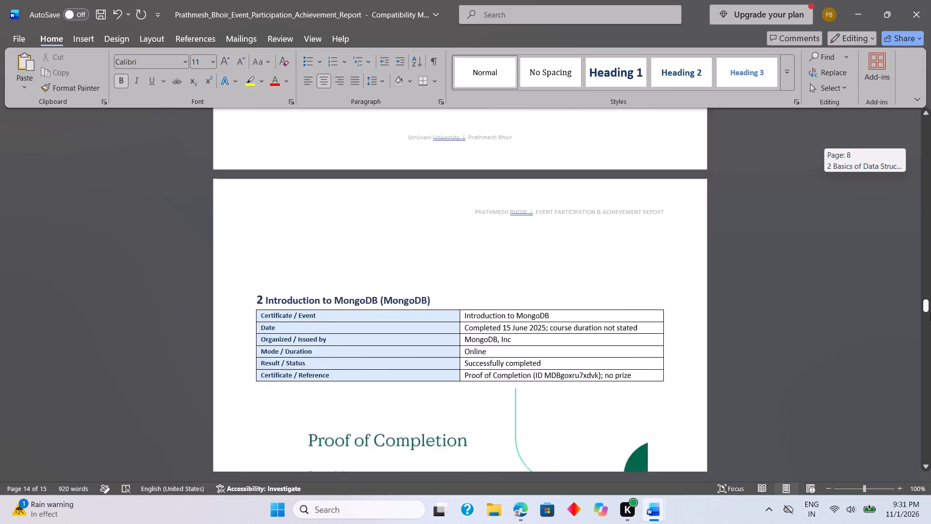
drag(930, 313, 930, 422)
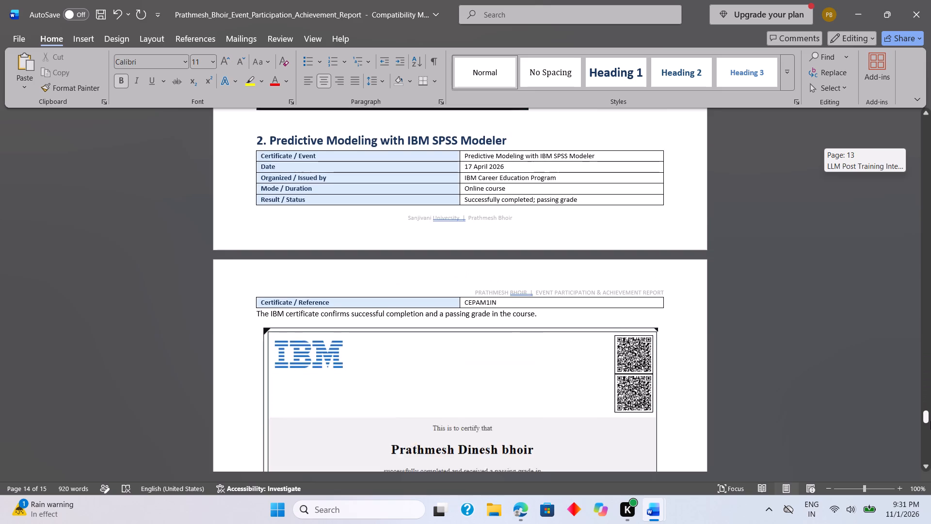
drag(930, 422, 930, 441)
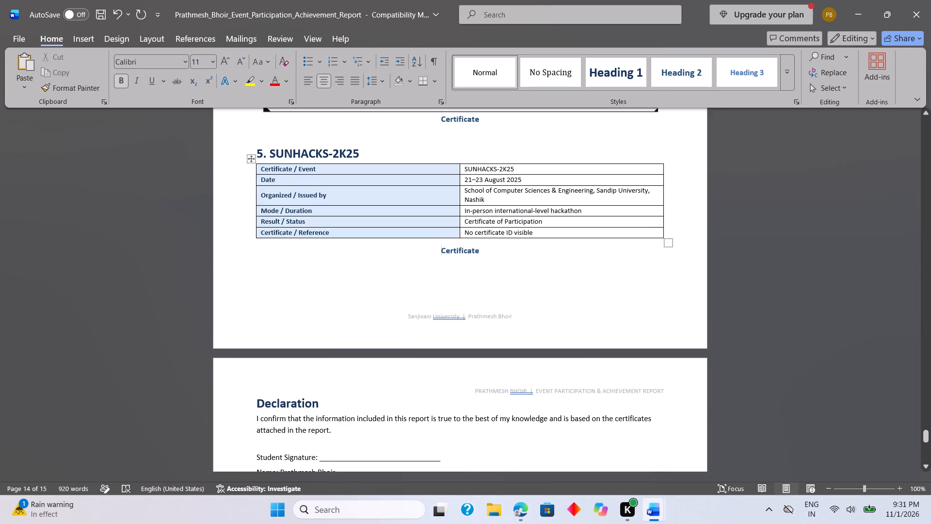
Clear all values in the second column of the "5. SUNHACKS-2K25" table and place the report beside the other report.
drag(465, 167, 520, 231)
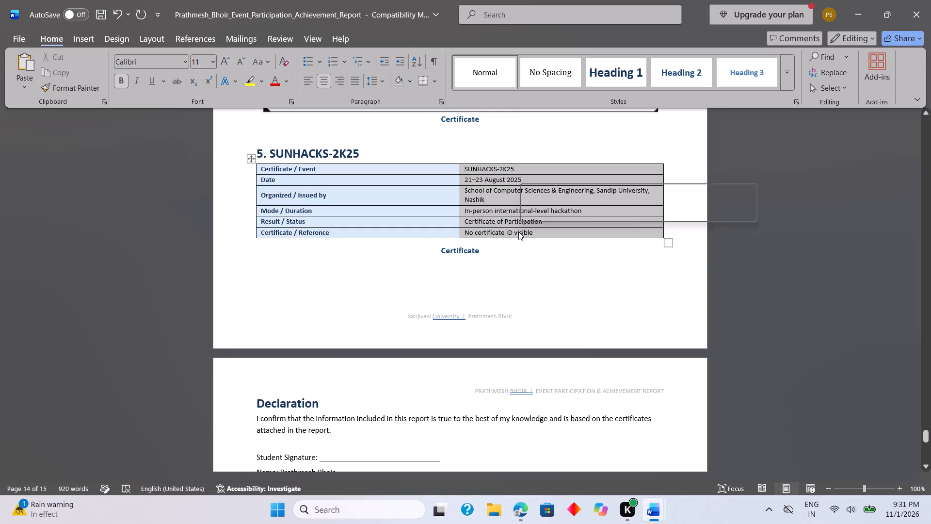
key(Delete)
key(super+Left)
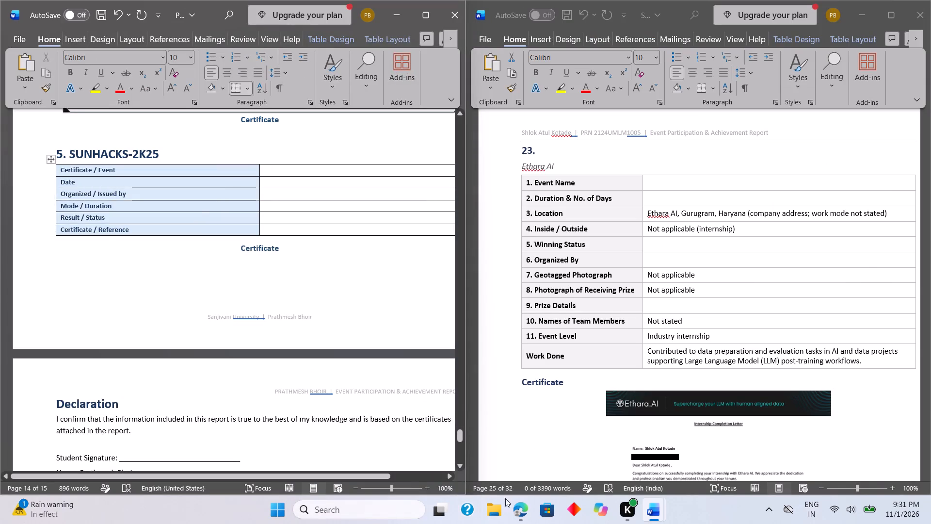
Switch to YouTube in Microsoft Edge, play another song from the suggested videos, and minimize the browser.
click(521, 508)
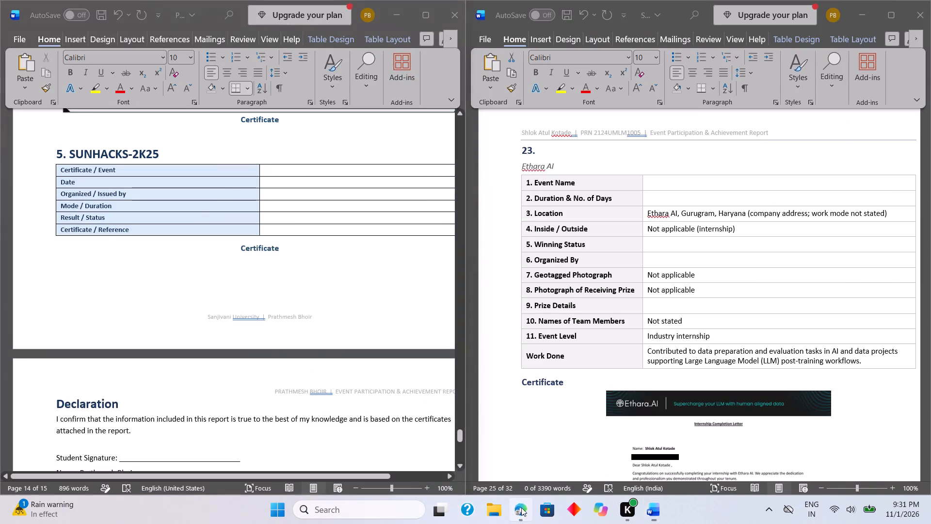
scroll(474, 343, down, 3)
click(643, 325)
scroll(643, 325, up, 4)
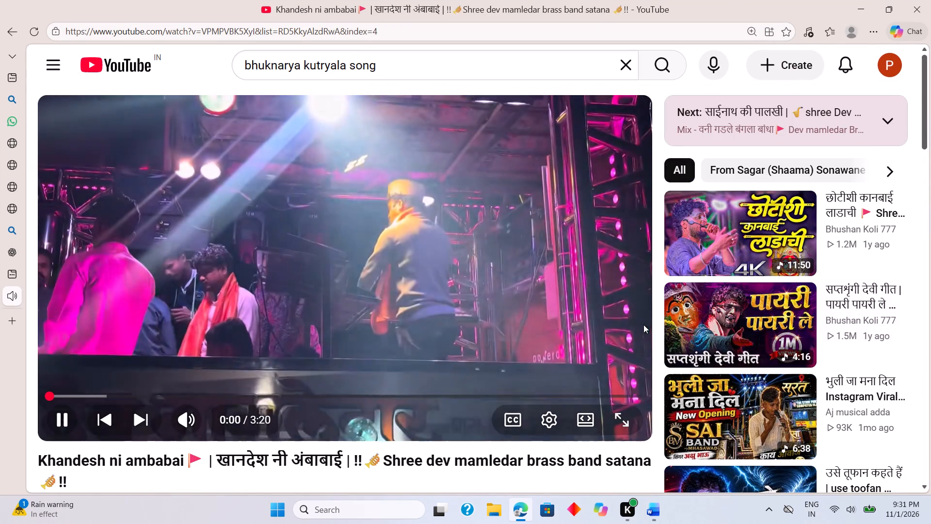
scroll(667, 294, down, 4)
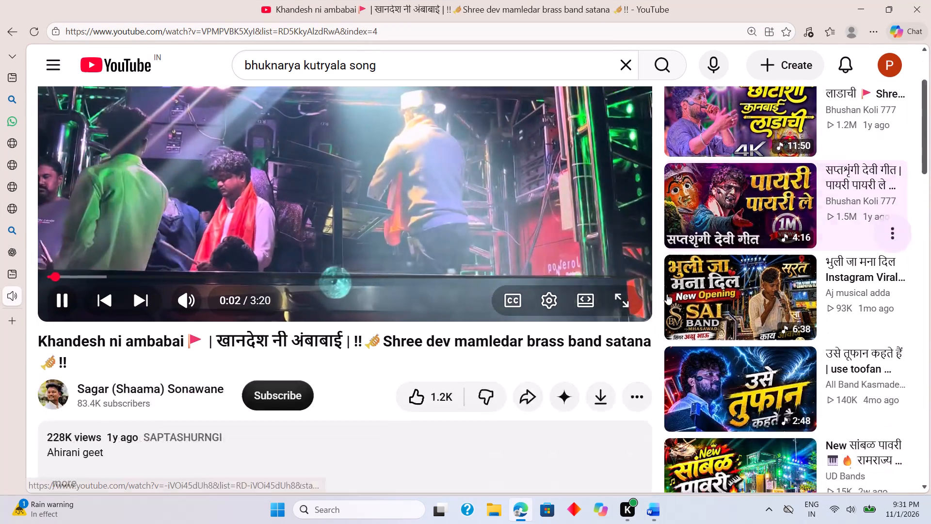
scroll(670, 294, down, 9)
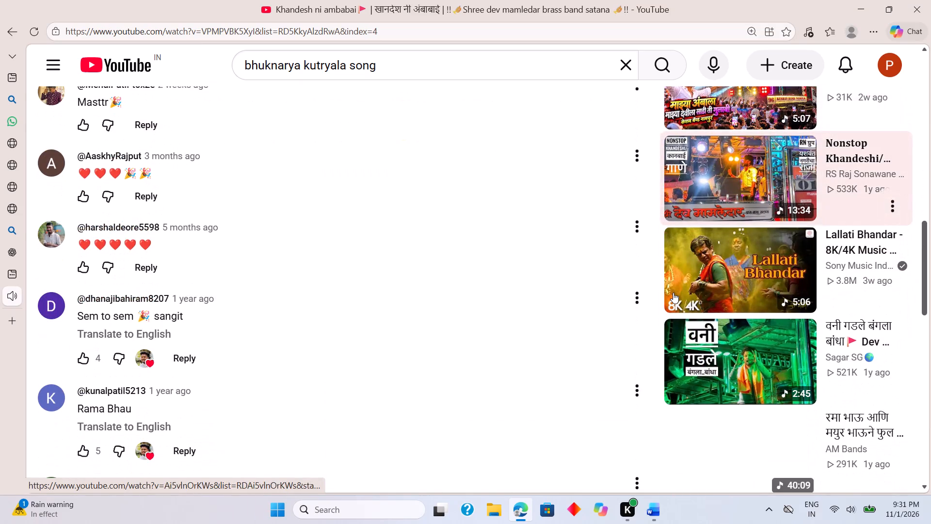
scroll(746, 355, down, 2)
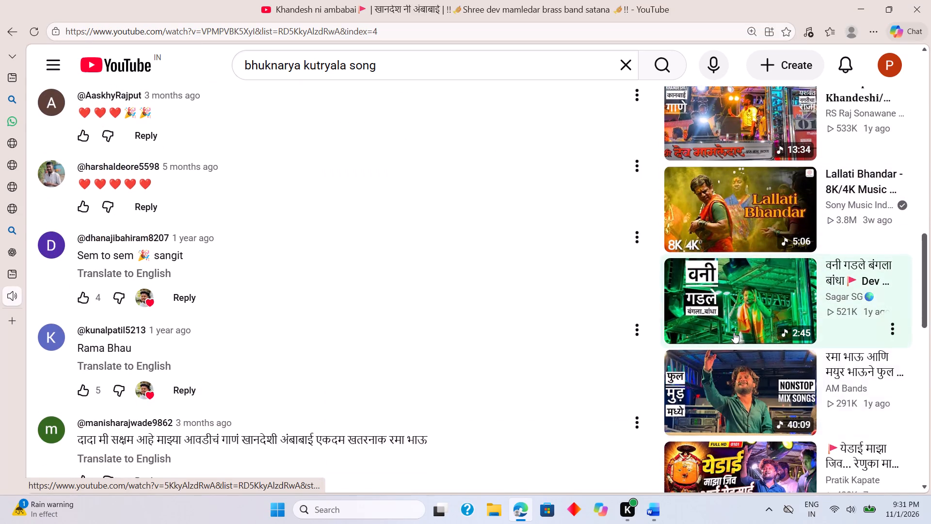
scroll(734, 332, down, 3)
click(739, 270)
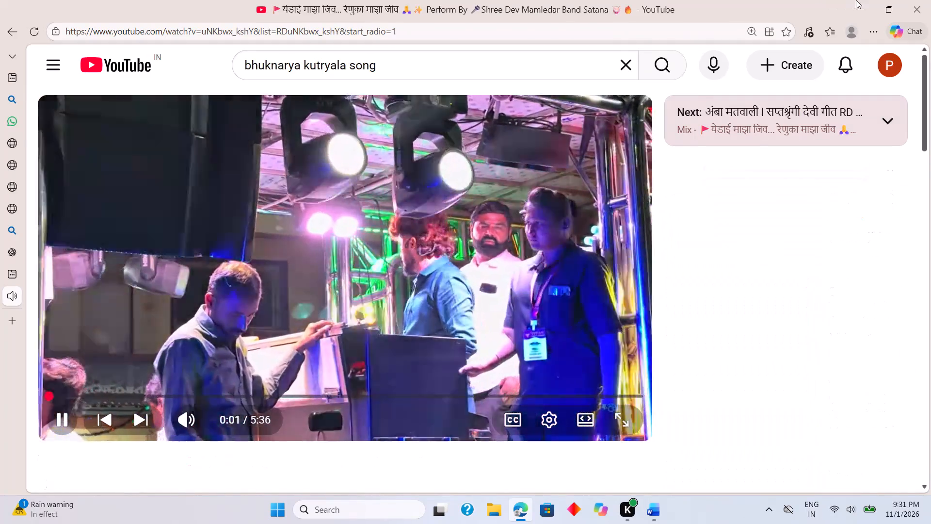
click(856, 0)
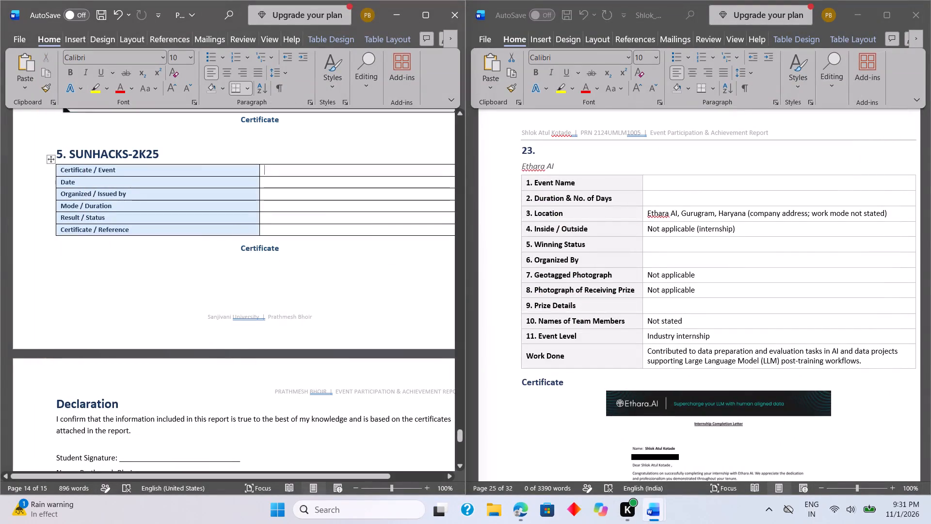
Move the heading text "Data Engineering Foundations (LinkedIn Learning)" from section 25 of the other report to the end of the "5. SUNHACKS-2K25" heading.
scroll(631, 294, down, 20)
scroll(631, 294, down, 8)
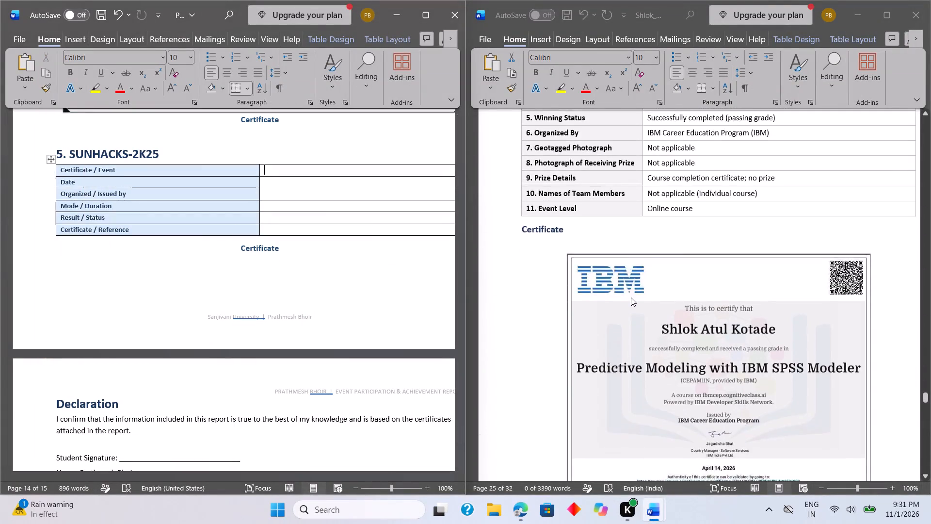
scroll(631, 297, down, 15)
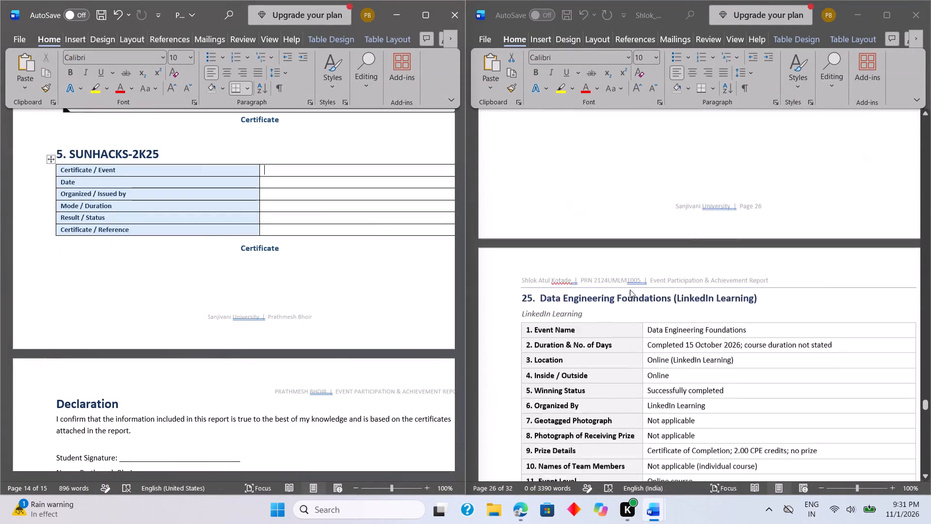
scroll(630, 290, down, 8)
scroll(629, 290, up, 3)
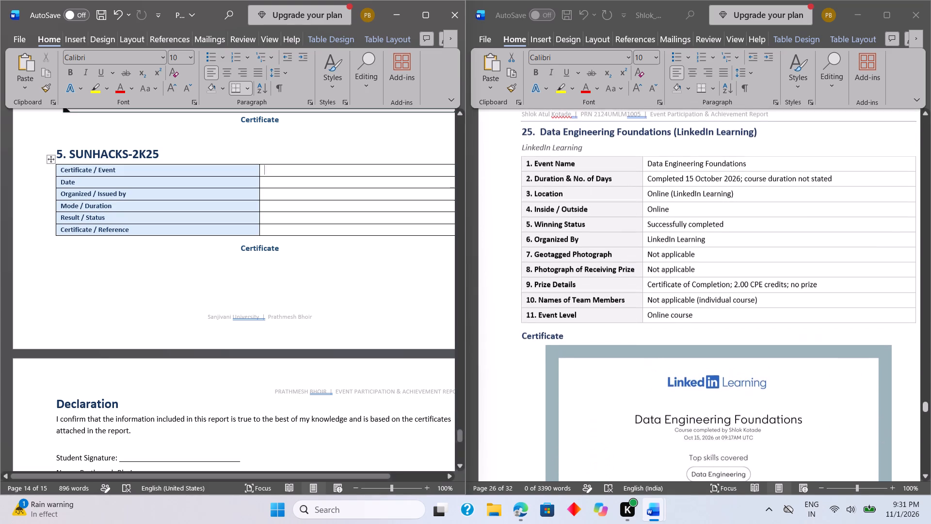
click(759, 133)
drag(759, 133, 554, 141)
drag(561, 132, 187, 159)
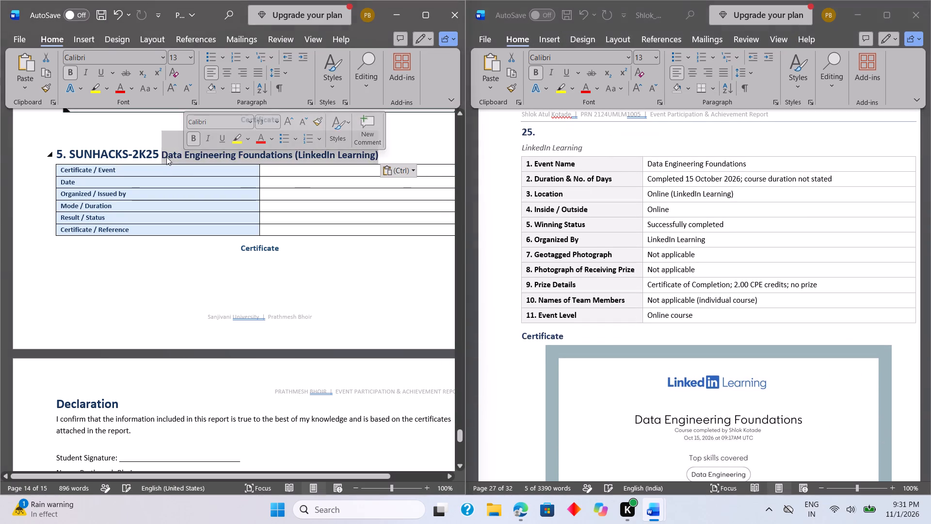
Delete the "5. SUNHACKS-2K25" text from the section heading, keeping only "Data Engineering Foundations (LinkedIn Learning)".
click(158, 153)
key(BackSpace)
key(BackSpace)
key(BackSpace)
key(BackSpace)
key(BackSpace)
key(BackSpace)
key(BackSpace)
key(BackSpace)
key(BackSpace)
key(BackSpace)
key(BackSpace)
key(BackSpace)
key(BackSpace)
key(BackSpace)
key(BackSpace)
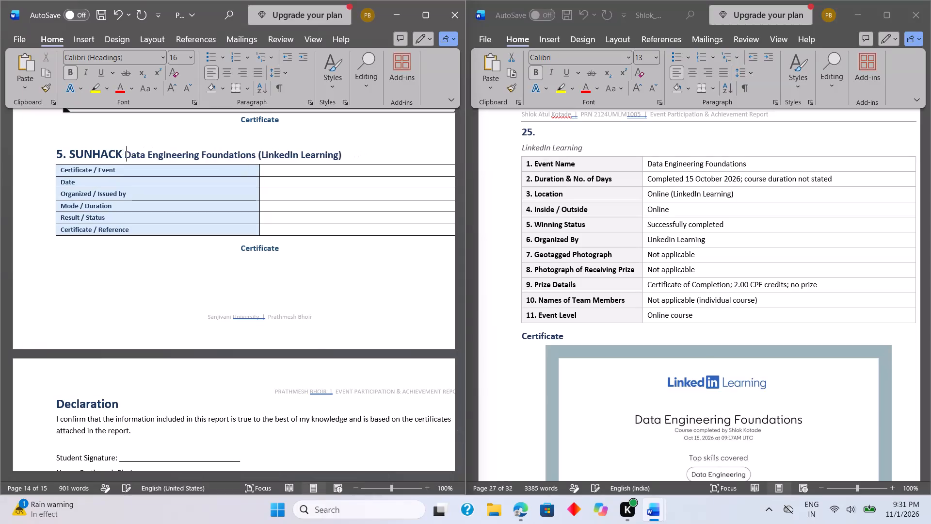
key(BackSpace)
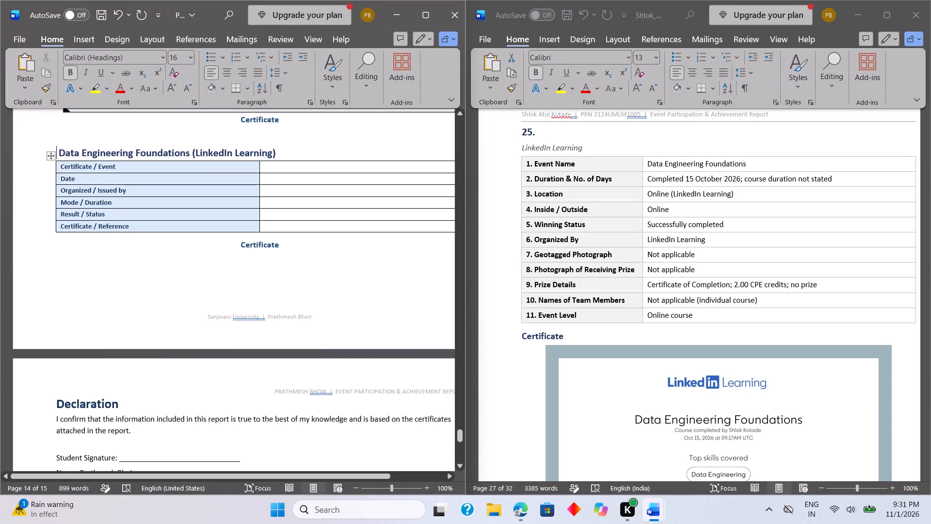
Move the Event Name value "Data Engineering Foundations" from section 25 of the other report into the empty Certificate / Event cell.
click(311, 163)
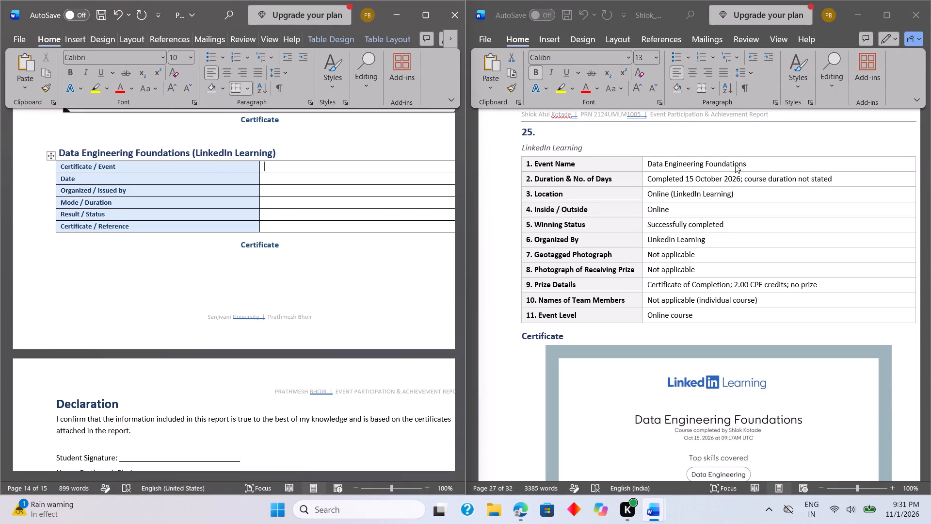
click(766, 164)
drag(766, 164, 694, 160)
click(693, 152)
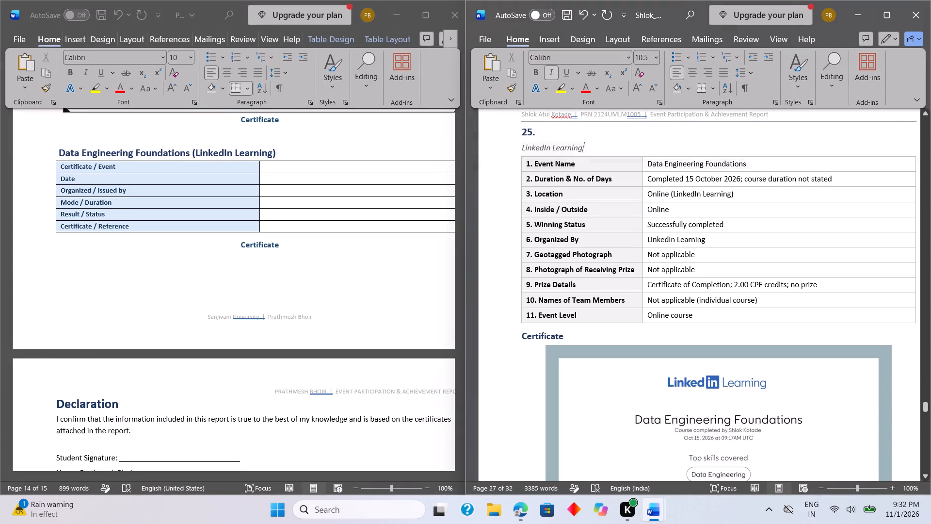
click(754, 167)
drag(754, 165, 663, 166)
drag(663, 166, 353, 170)
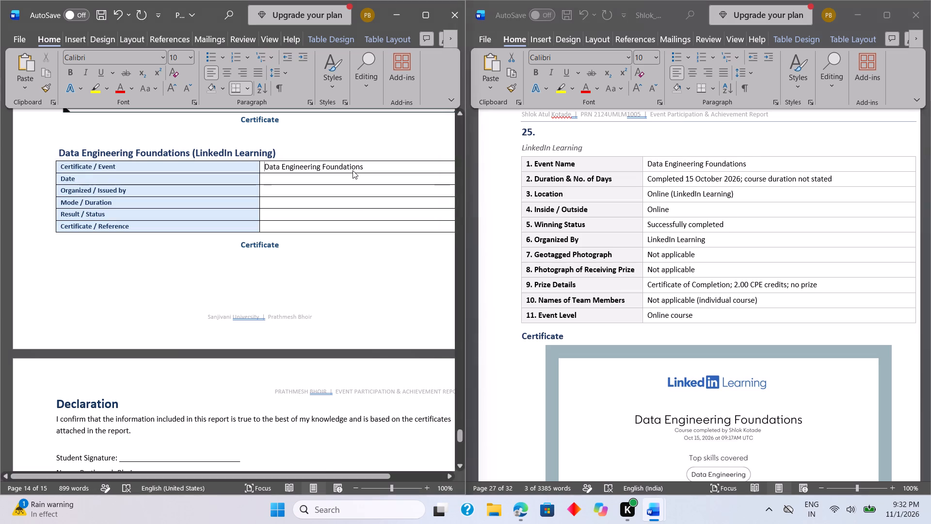
Move "Completed 15 October 2026; course duration not stated" from the other report's Duration & No. of Days row into the Date cell.
click(860, 173)
click(856, 177)
drag(856, 177, 653, 183)
drag(653, 181, 293, 181)
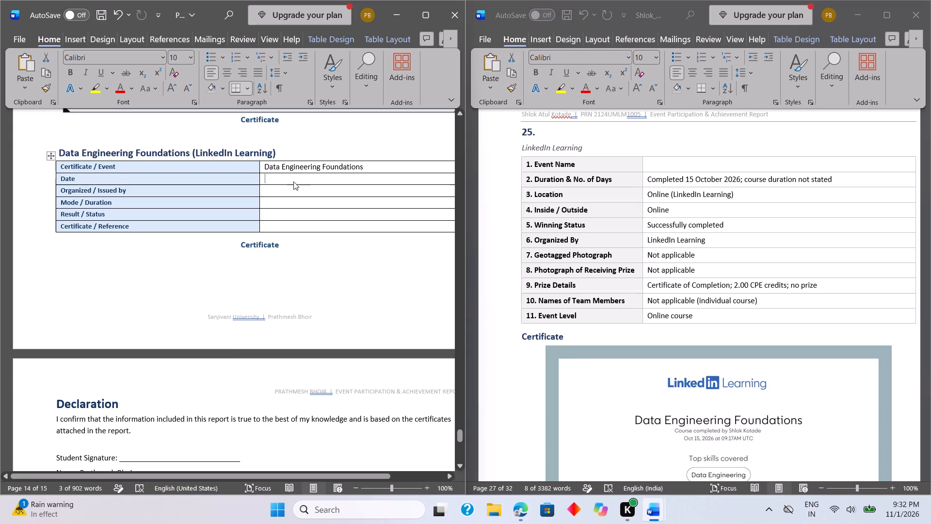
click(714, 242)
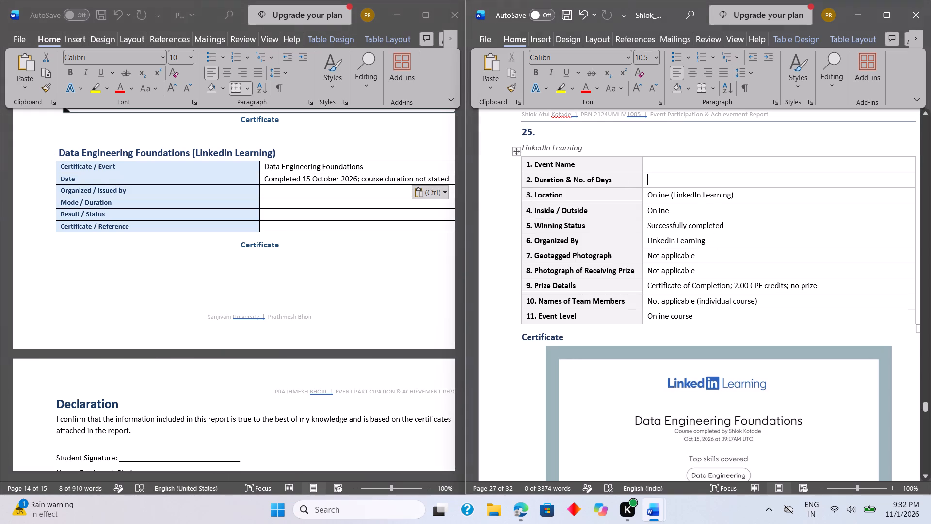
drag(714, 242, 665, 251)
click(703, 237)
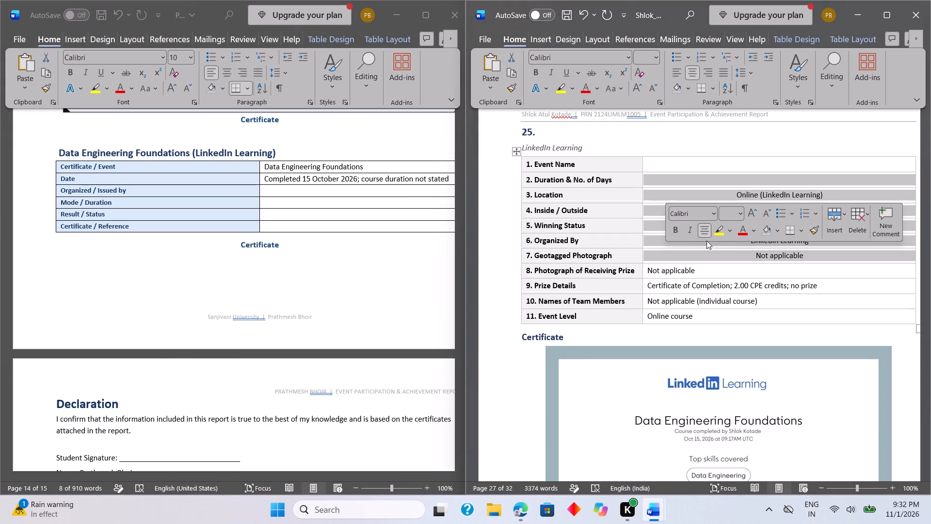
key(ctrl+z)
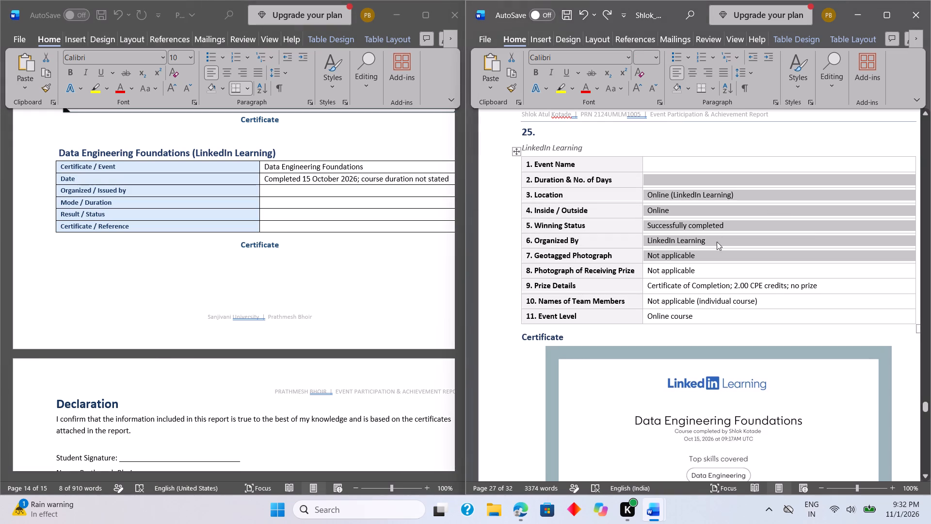
Move the Organized By value "LinkedIn Learning" from the other report's table into the Organized / Issued by cell.
click(717, 238)
drag(717, 238, 658, 235)
drag(658, 235, 362, 211)
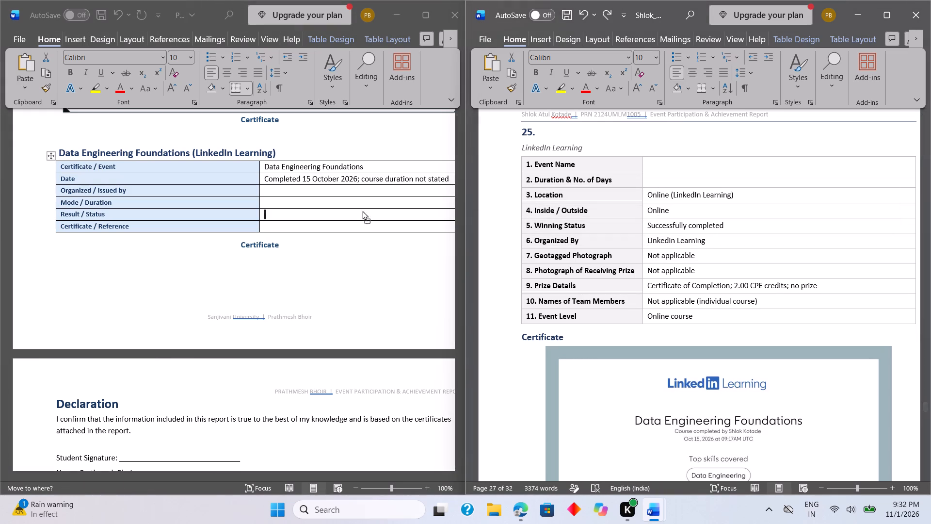
drag(362, 211, 355, 192)
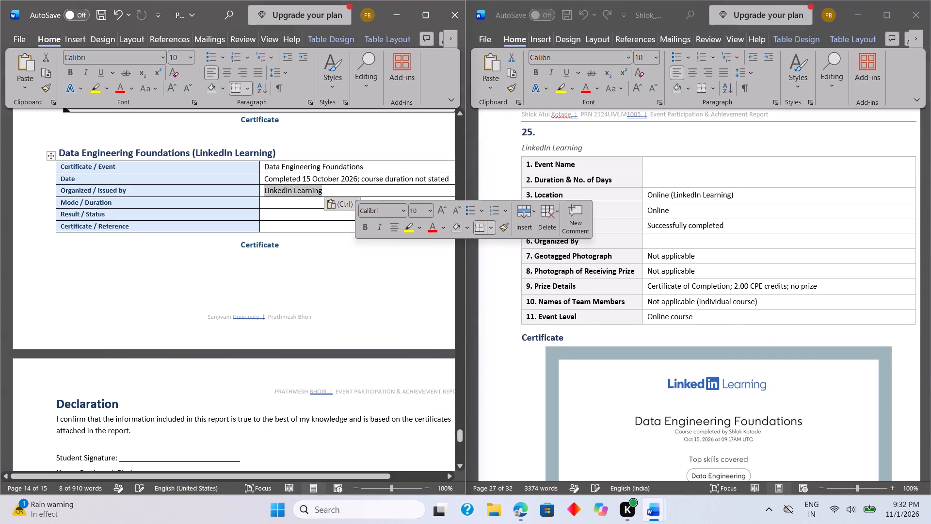
Move the Winning Status value "Successfully completed" from the other report's table into the Result / Status cell.
click(688, 224)
double_click(730, 223)
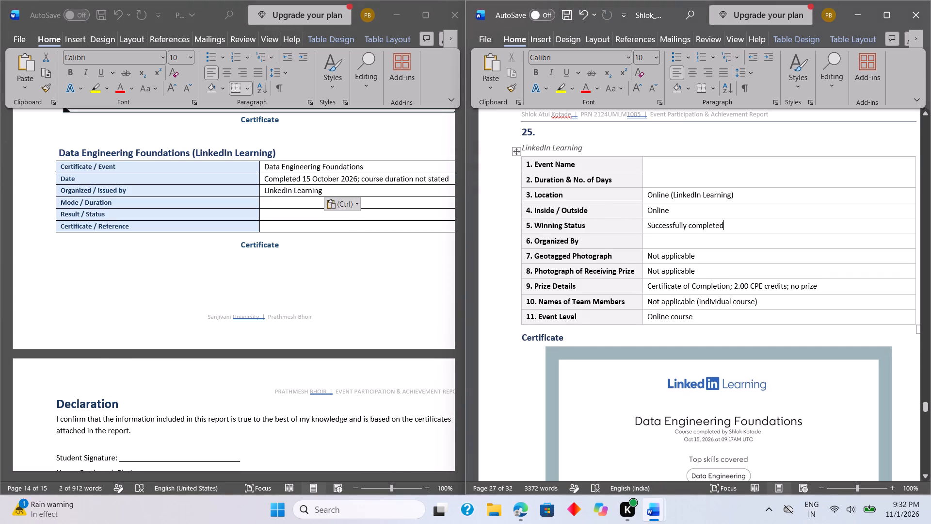
drag(730, 223, 650, 225)
drag(650, 225, 557, 209)
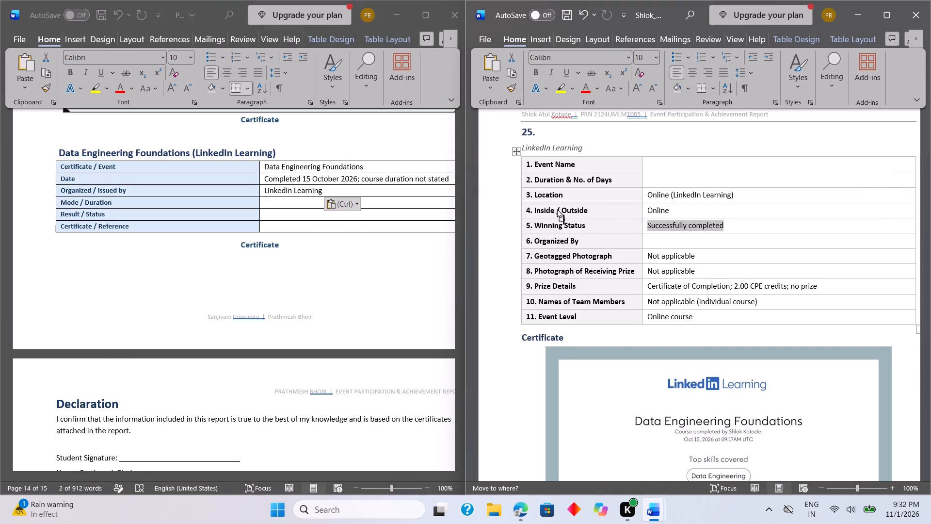
drag(557, 209, 337, 218)
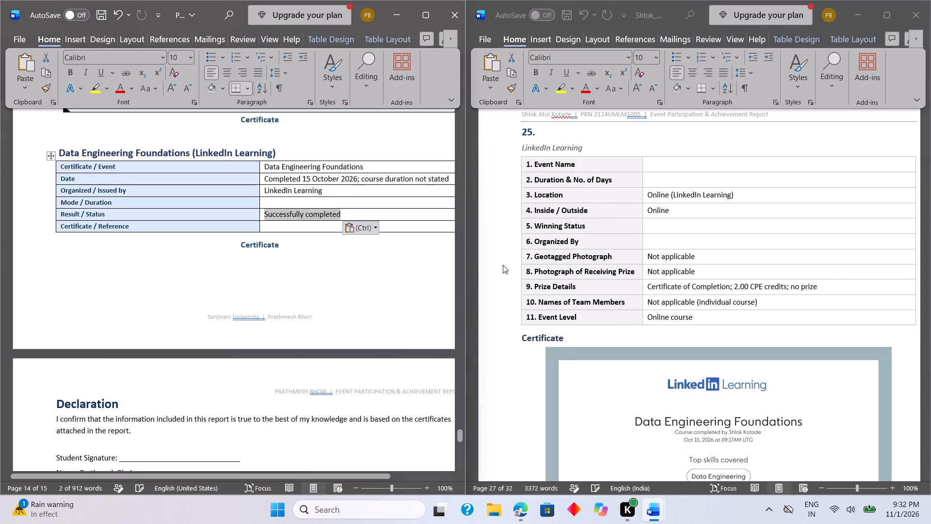
Move the Prize Details value "Certificate of Completion; 2.00 CPE credits; no prize" from the other report into the Certificate / Reference cell.
click(825, 288)
click(825, 288)
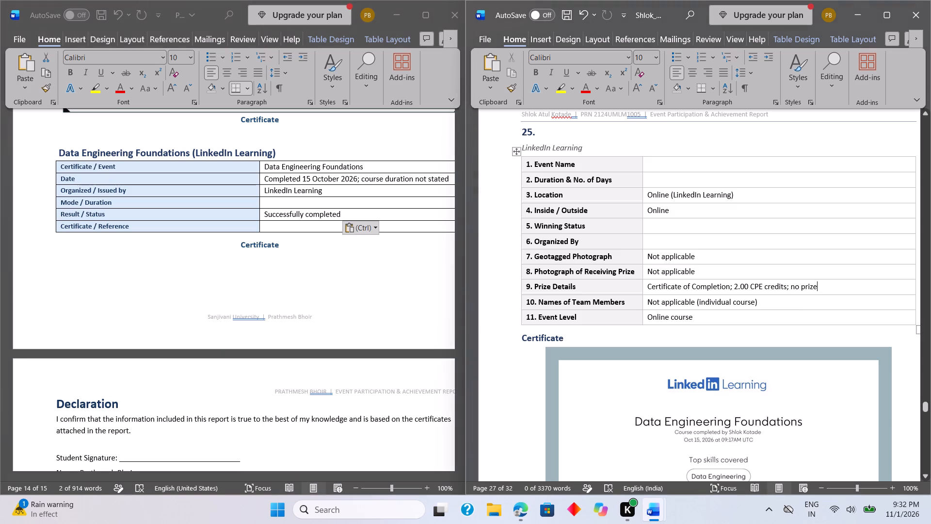
drag(825, 288, 663, 291)
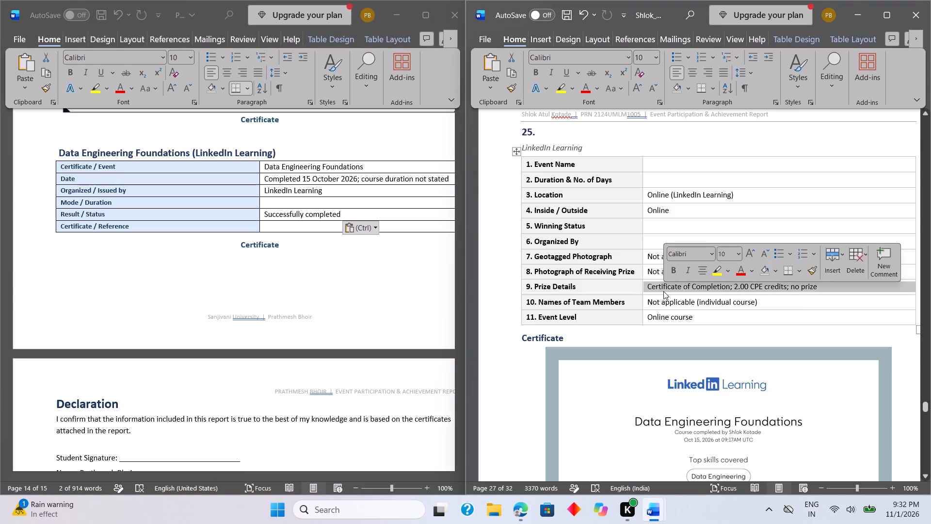
drag(660, 288, 271, 229)
Move the Location value "Online (LinkedIn Learning)" from the other report's table into the Mode / Duration cell.
click(733, 198)
click(740, 198)
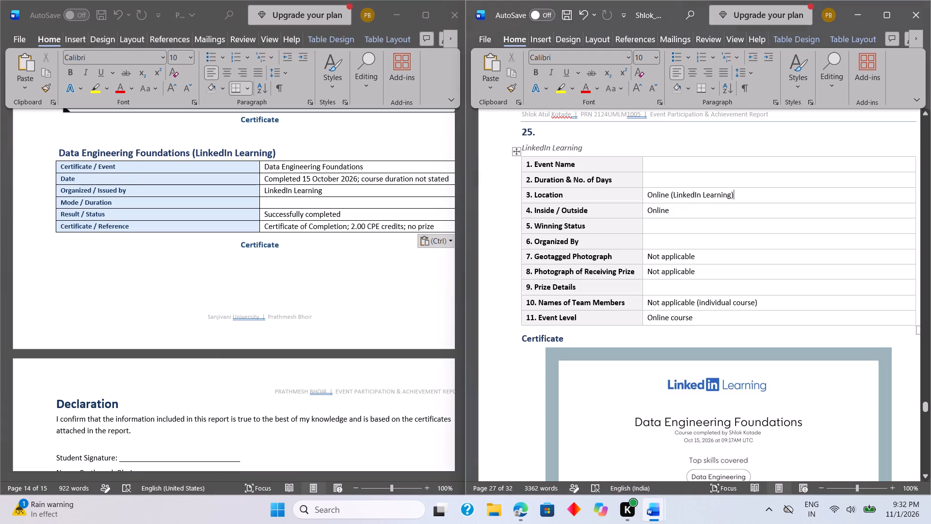
drag(740, 198, 653, 199)
drag(653, 195, 335, 207)
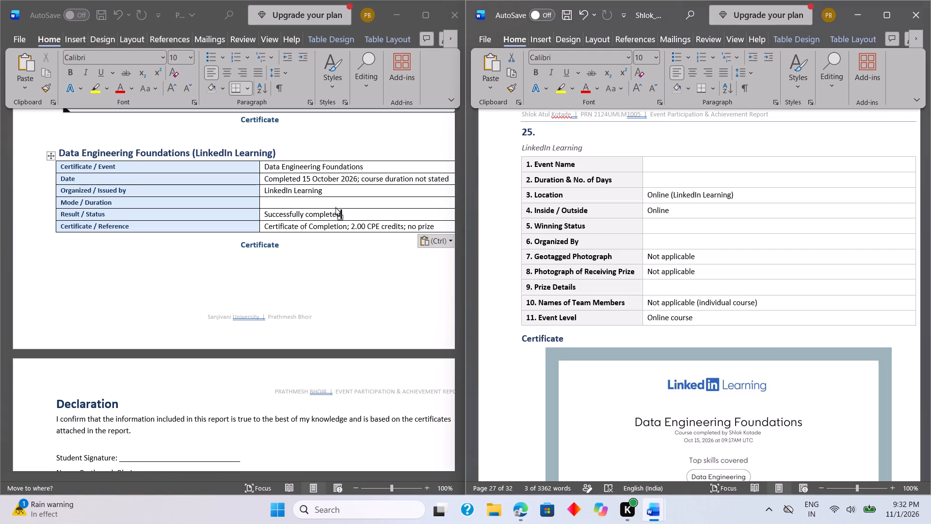
Finish moving the Location value "Online (LinkedIn Learning)" into the Mode / Duration cell, and place the cursor below that section's Certificate heading.
drag(335, 207, 334, 204)
click(317, 269)
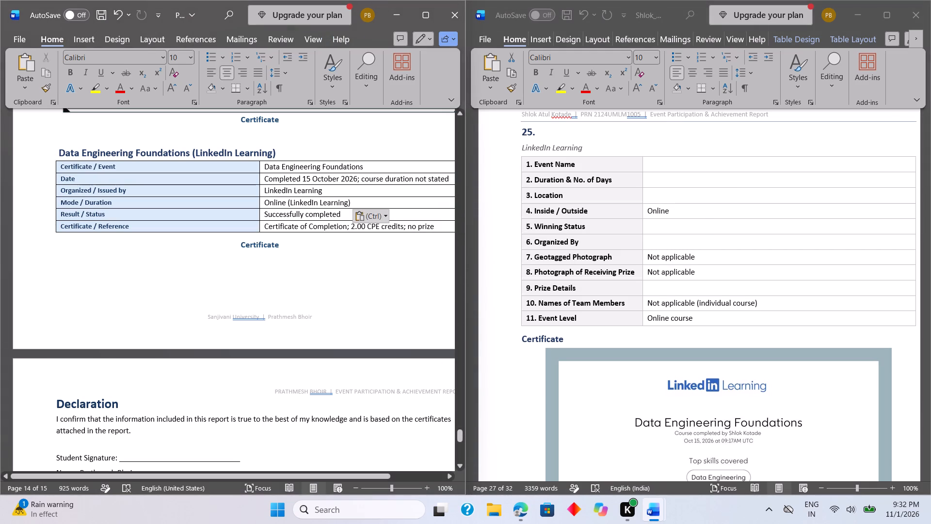
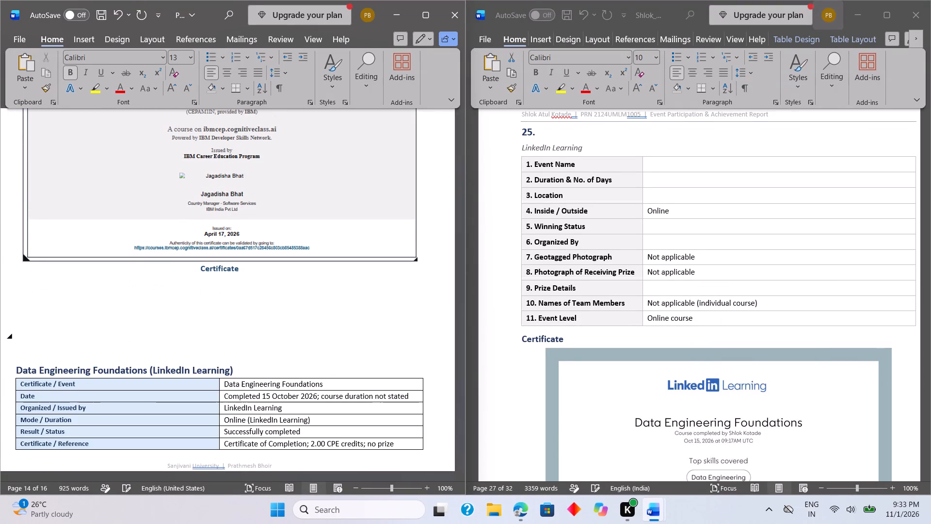
Insert three blank lines above the Data Engineering Foundations (LinkedIn Learning) heading to push the heading and its table onto the next page.
key(Return)
key(Return)
key(Return)
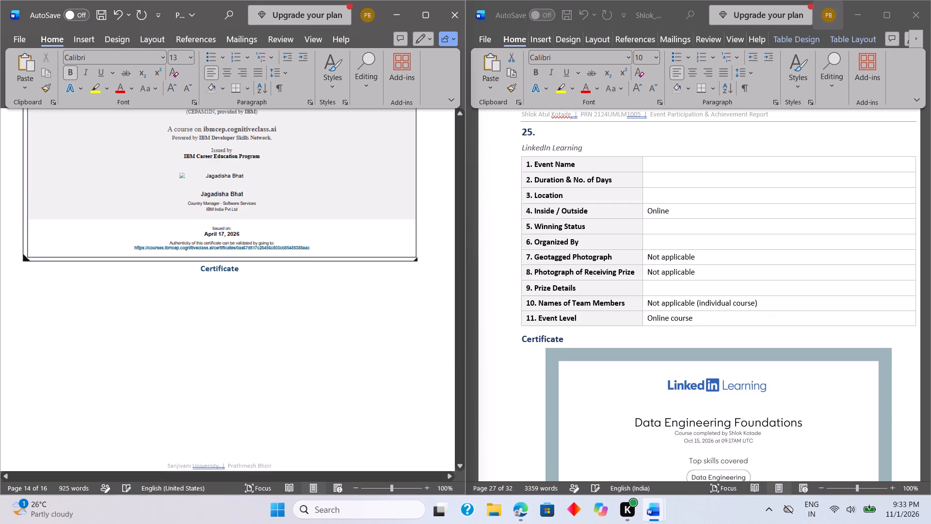
scroll(105, 262, up, 13)
scroll(105, 263, down, 3)
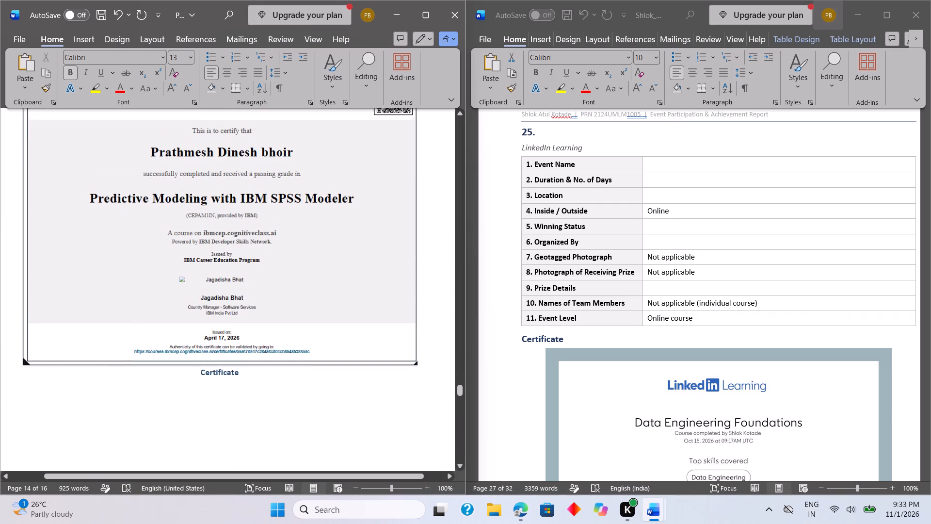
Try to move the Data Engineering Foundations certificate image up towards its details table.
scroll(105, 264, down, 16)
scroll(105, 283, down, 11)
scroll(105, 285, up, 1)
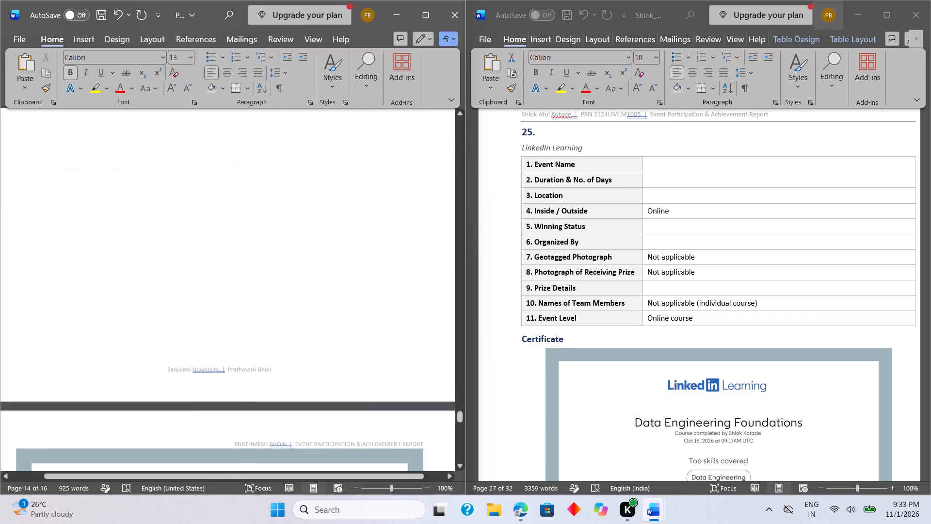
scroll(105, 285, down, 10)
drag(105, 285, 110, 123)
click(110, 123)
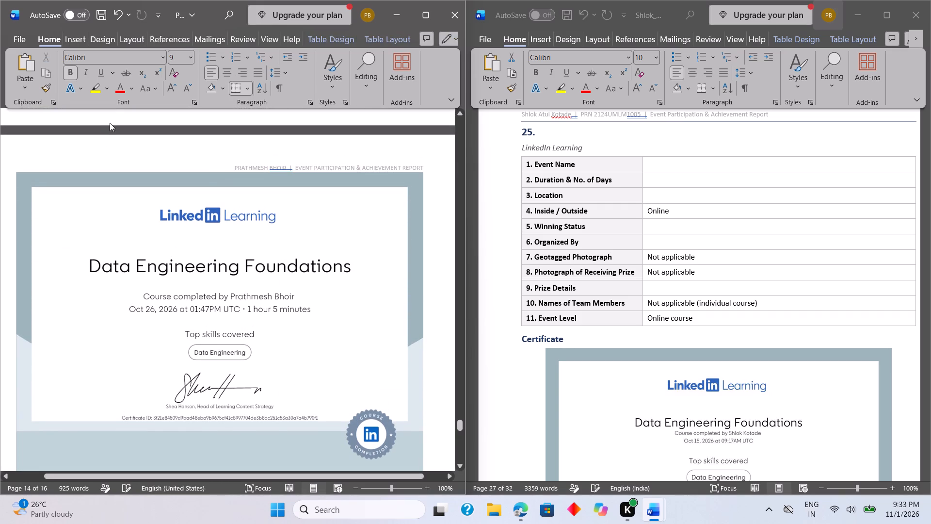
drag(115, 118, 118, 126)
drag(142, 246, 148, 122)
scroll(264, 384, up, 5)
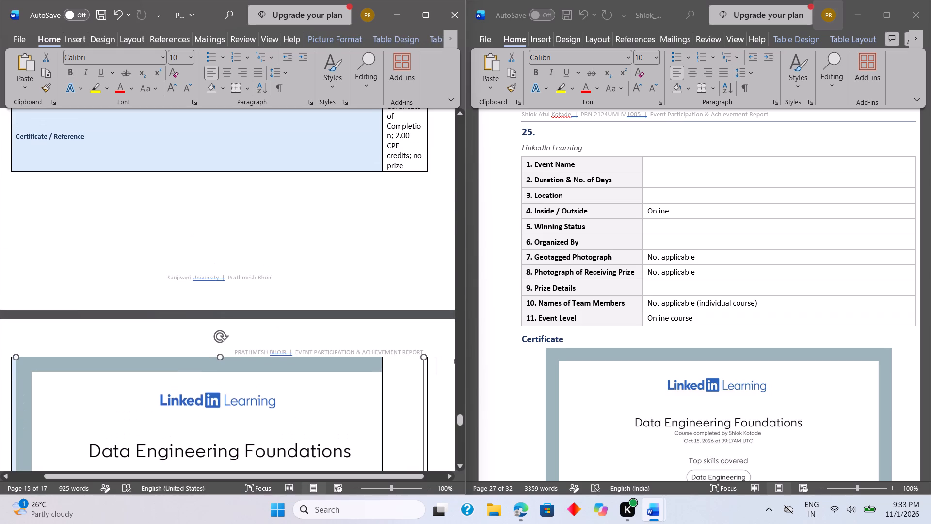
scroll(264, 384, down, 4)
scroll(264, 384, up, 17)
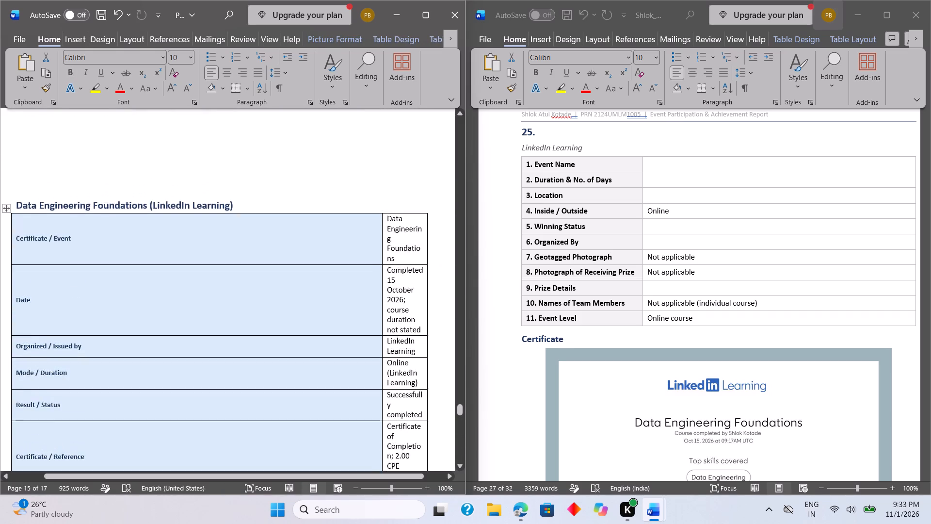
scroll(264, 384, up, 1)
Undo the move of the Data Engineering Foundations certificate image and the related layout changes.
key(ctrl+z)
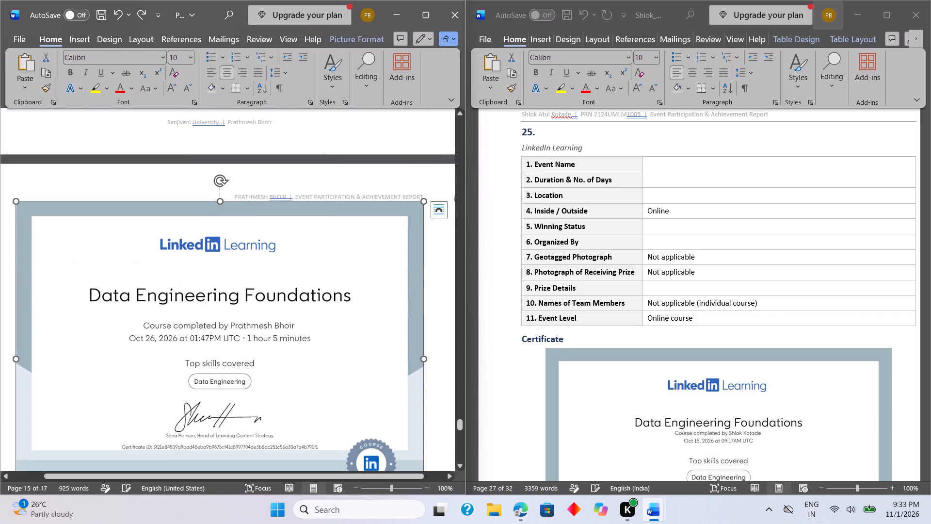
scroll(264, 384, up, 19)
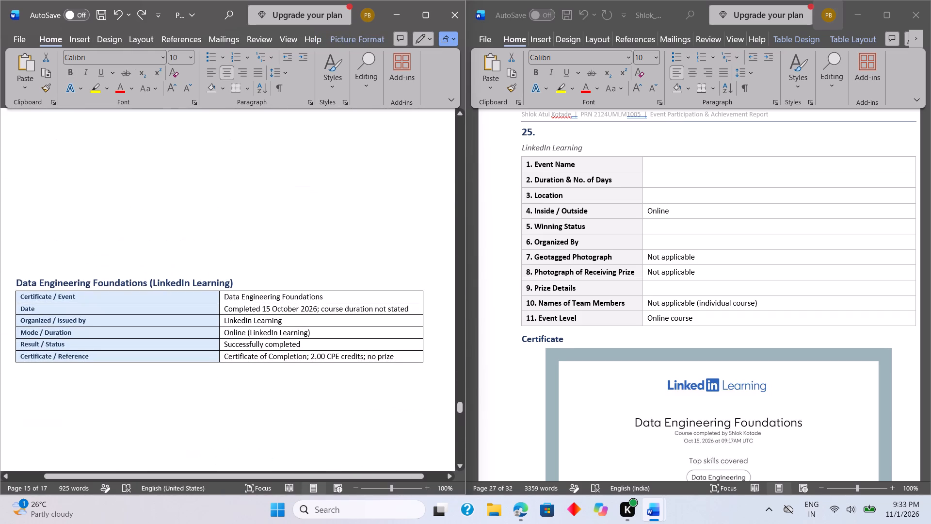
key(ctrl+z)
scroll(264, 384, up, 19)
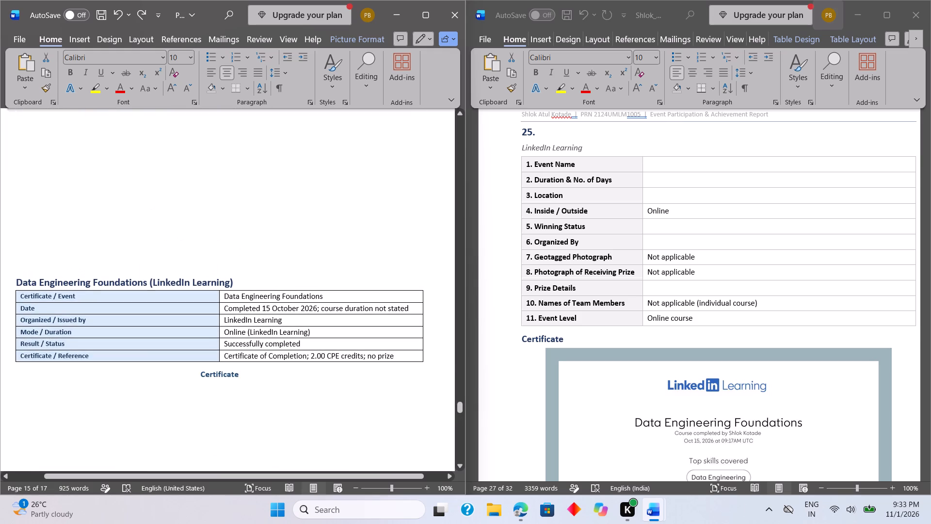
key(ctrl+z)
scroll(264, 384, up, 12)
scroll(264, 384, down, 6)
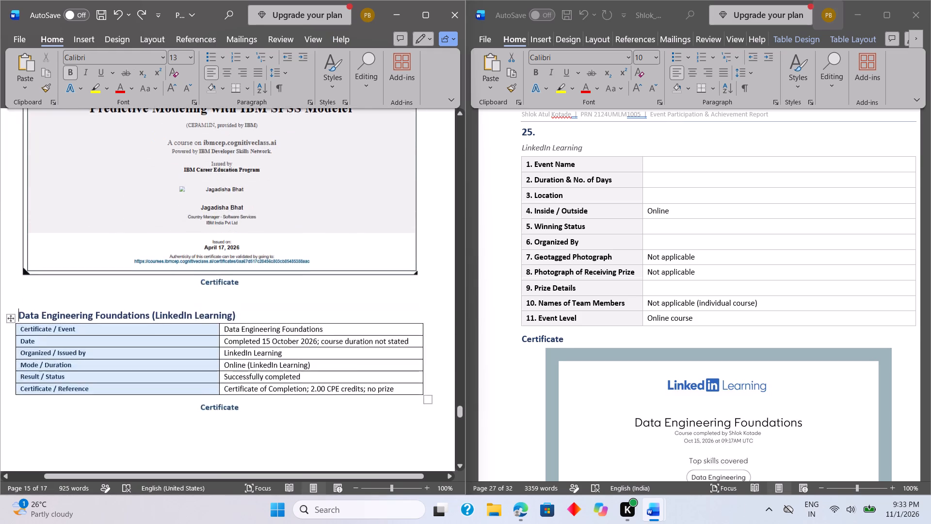
Review the end of the report, from the Data Engineering Foundations certificate to the Declaration.
scroll(264, 384, down, 18)
scroll(265, 408, down, 9)
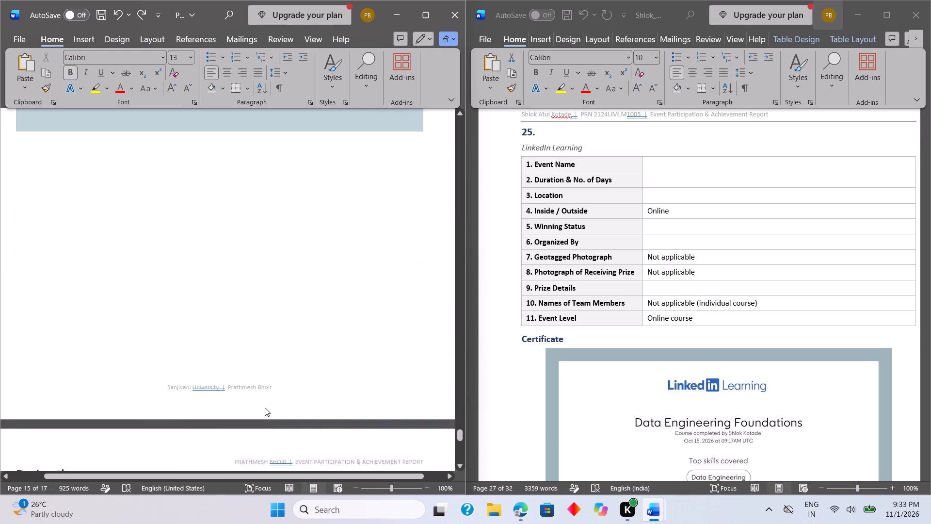
scroll(265, 408, down, 3)
scroll(265, 408, up, 4)
scroll(265, 408, down, 7)
scroll(265, 408, up, 12)
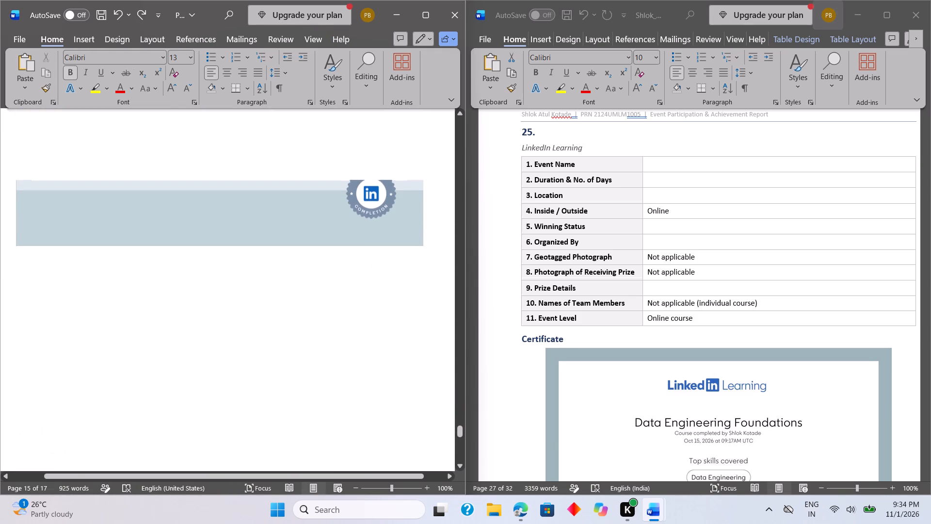
click(258, 365)
scroll(258, 365, down, 6)
scroll(537, 259, down, 4)
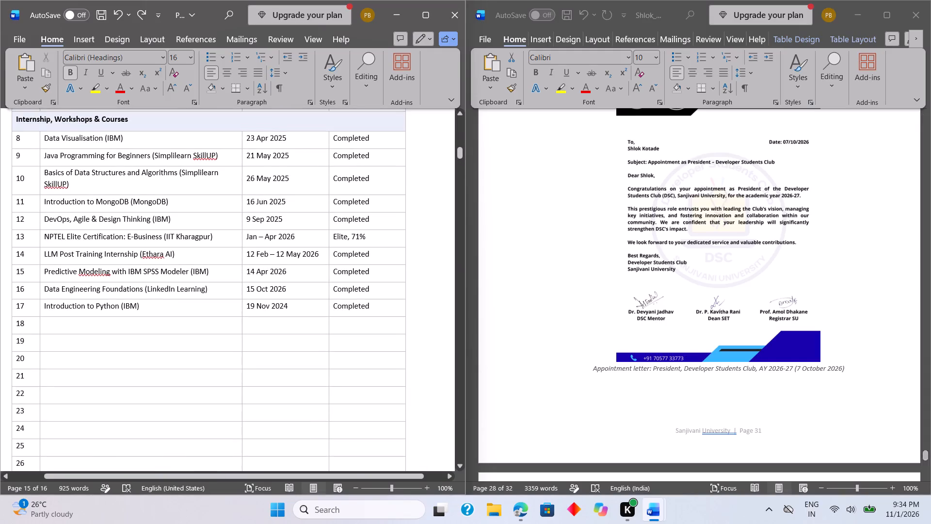
scroll(123, 292, down, 3)
scroll(123, 293, down, 20)
scroll(123, 293, down, 3)
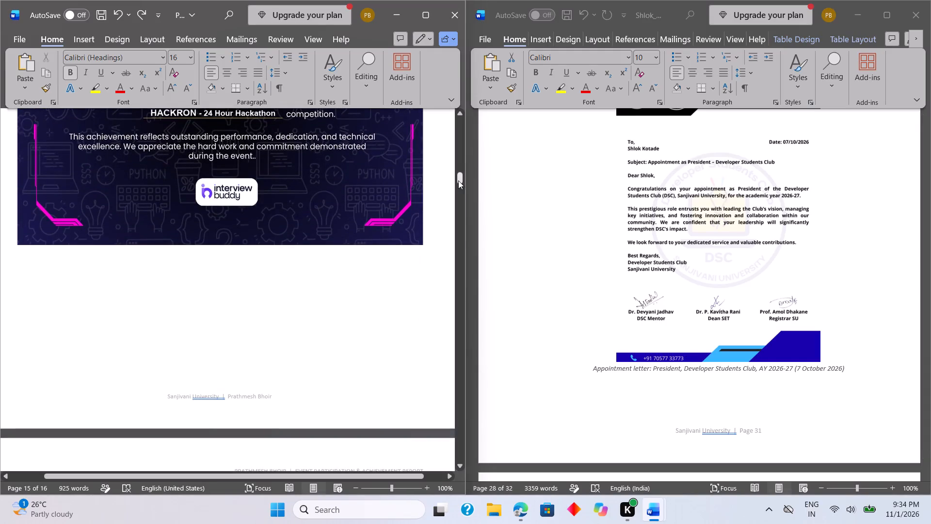
drag(458, 180, 484, 402)
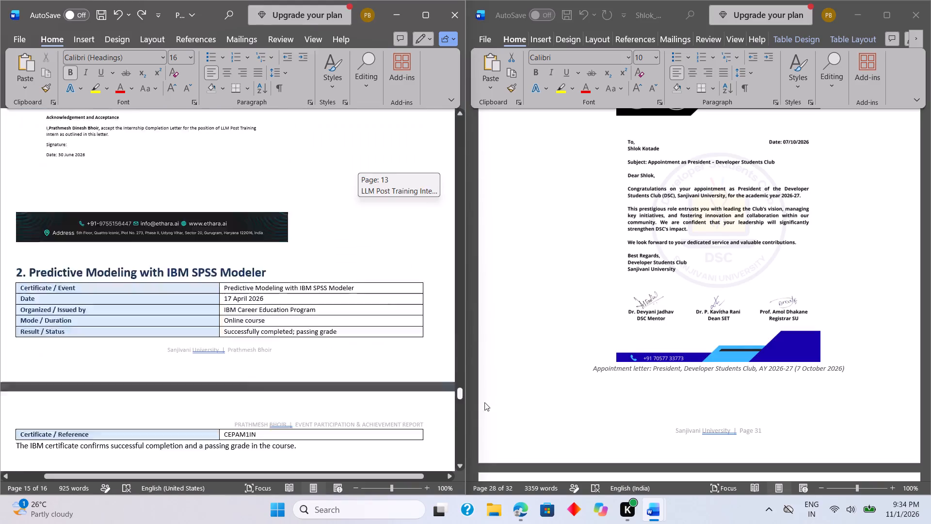
drag(484, 402, 482, 427)
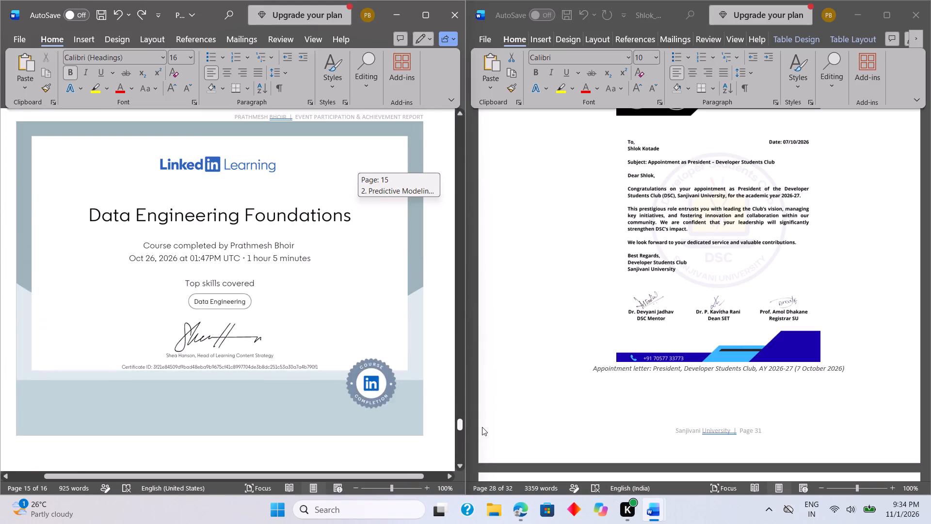
drag(482, 427, 485, 437)
scroll(126, 320, up, 16)
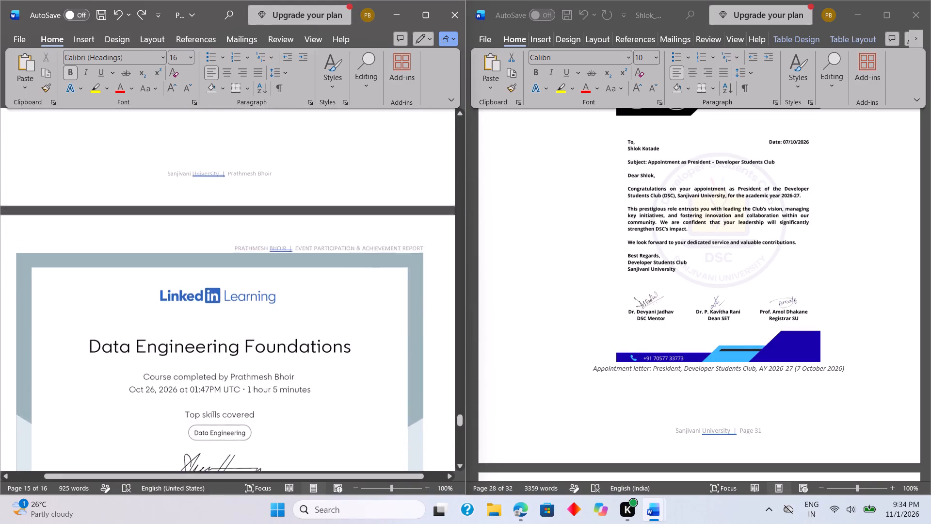
scroll(131, 314, up, 4)
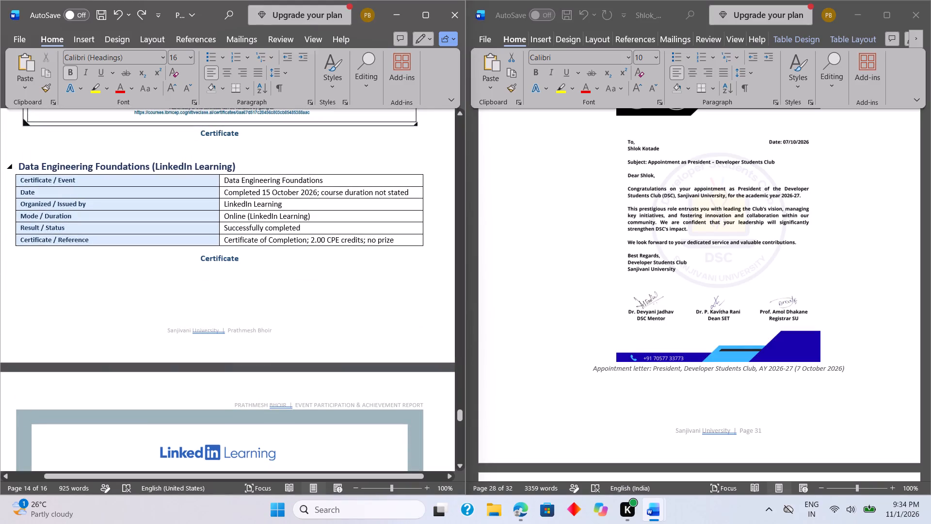
Copy the Data Engineering Foundations heading, details table and Certificate caption, and paste the copy just before the Declaration heading.
drag(19, 163, 227, 257)
drag(177, 186, 195, 268)
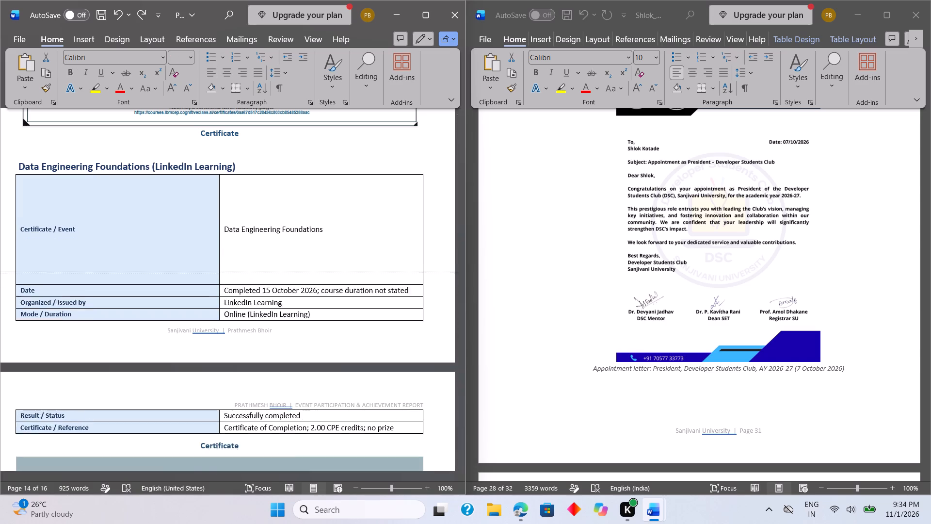
drag(195, 268, 193, 193)
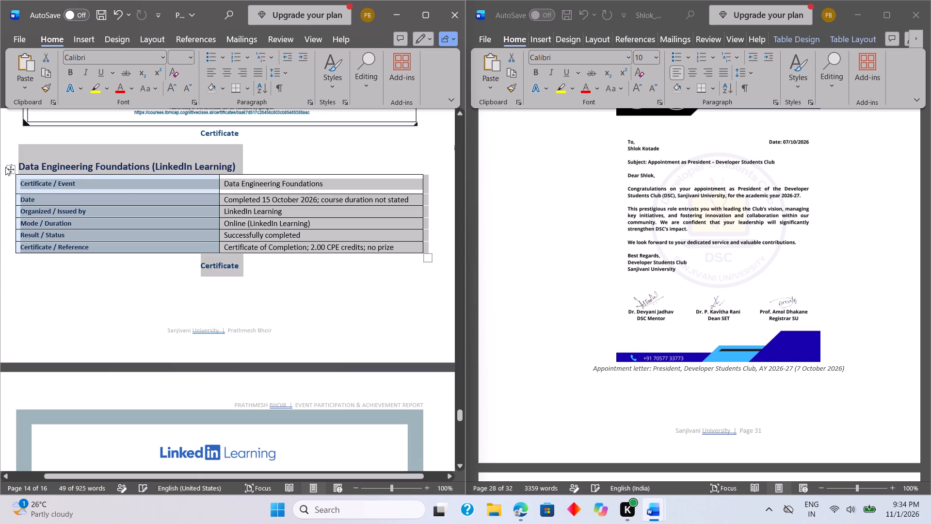
right_click(85, 163)
click(121, 192)
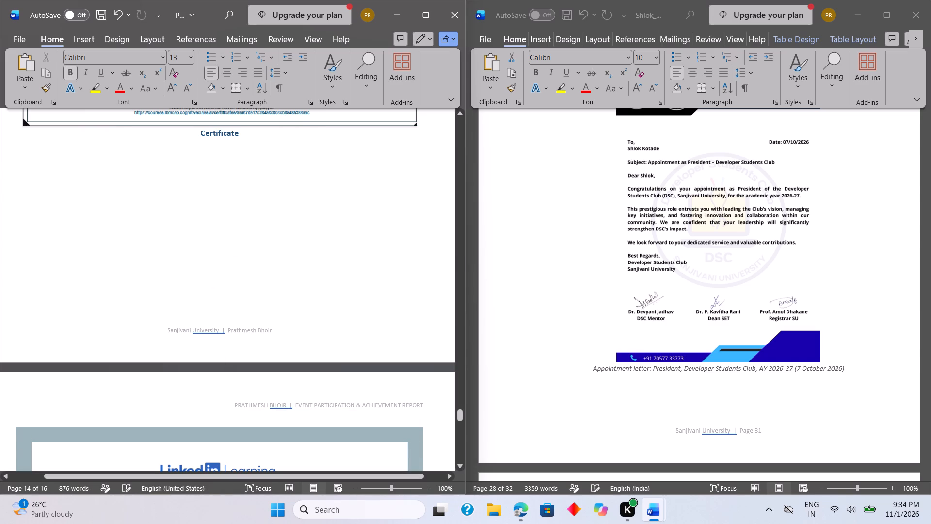
key(ctrl+z)
right_click(103, 208)
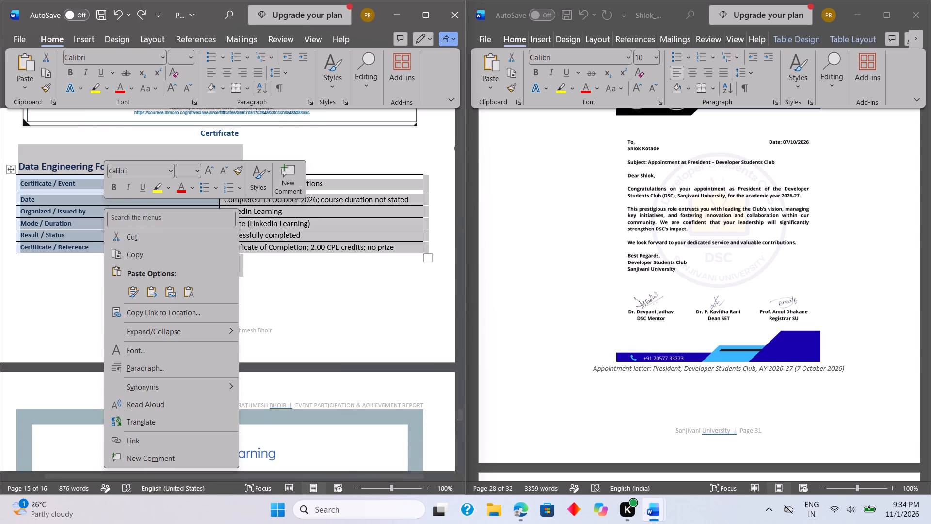
click(144, 253)
scroll(143, 259, down, 14)
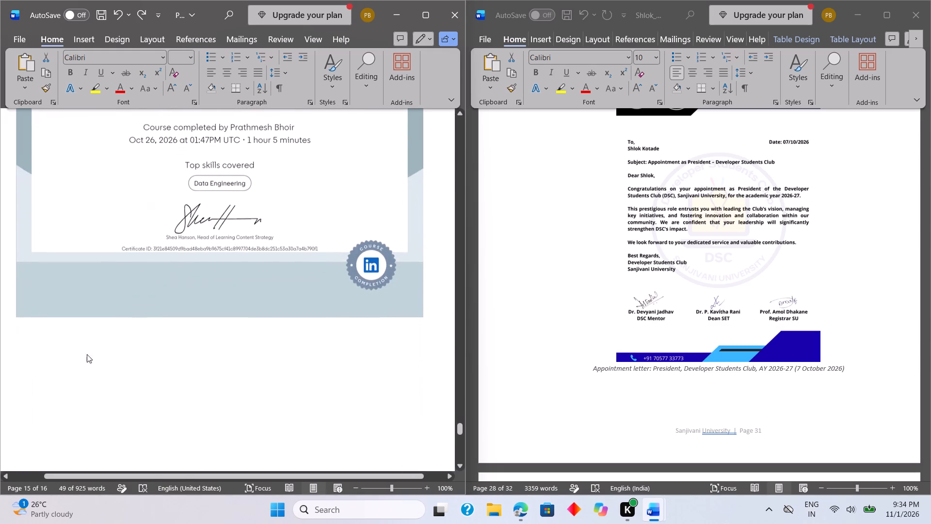
scroll(87, 355, down, 3)
click(88, 334)
key(ctrl+v)
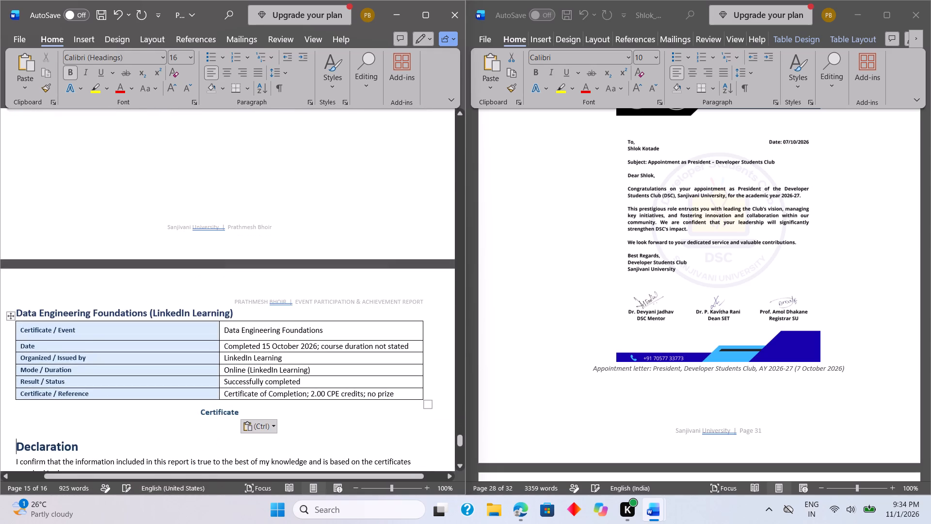
Clear all the value cells in the copied details table above the Declaration.
scroll(88, 331, up, 10)
scroll(88, 332, down, 15)
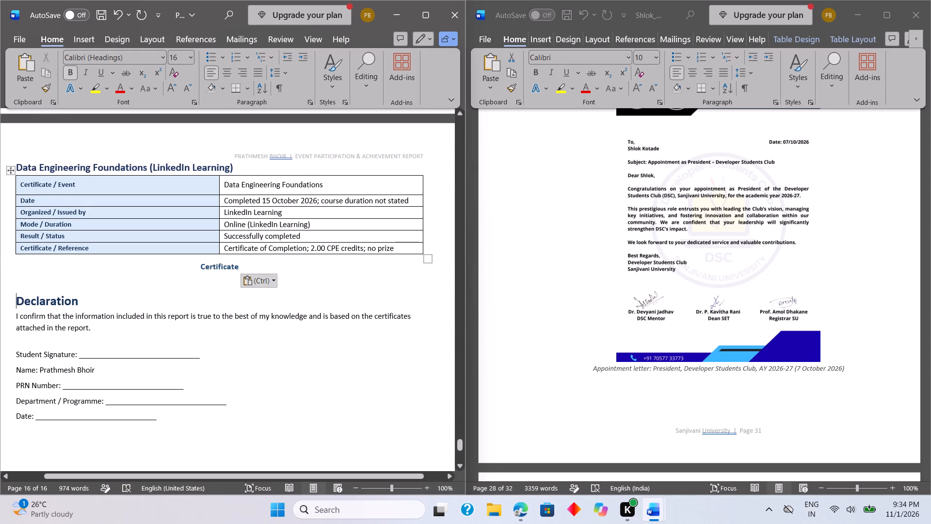
drag(226, 183, 381, 248)
key(Delete)
Look through the other report, including its events summary, to locate the Introduction to Python (IBM) section.
scroll(609, 232, up, 6)
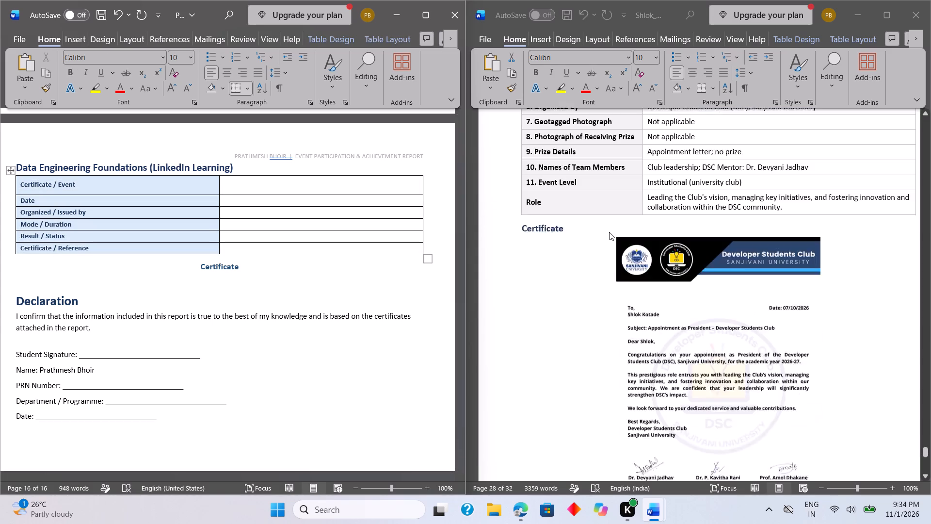
scroll(609, 232, up, 8)
drag(927, 445, 908, 90)
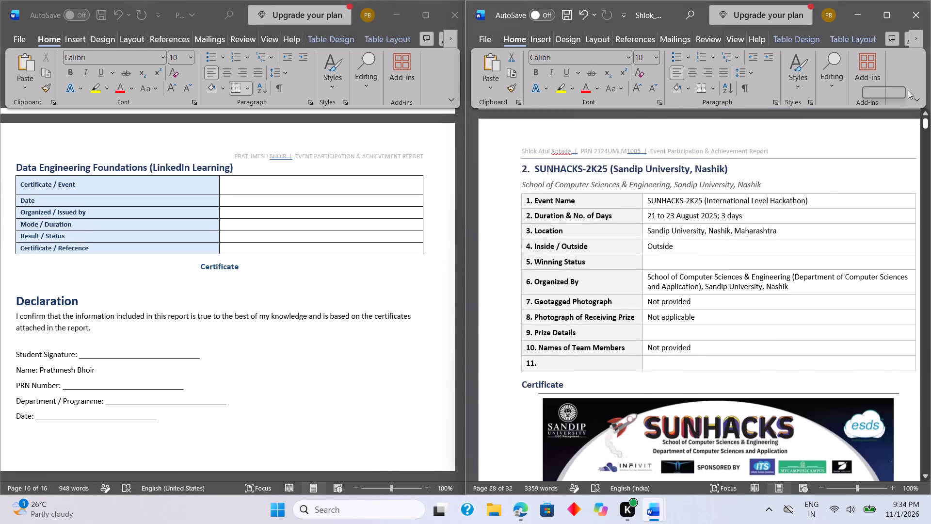
drag(908, 90, 908, 88)
scroll(776, 307, down, 4)
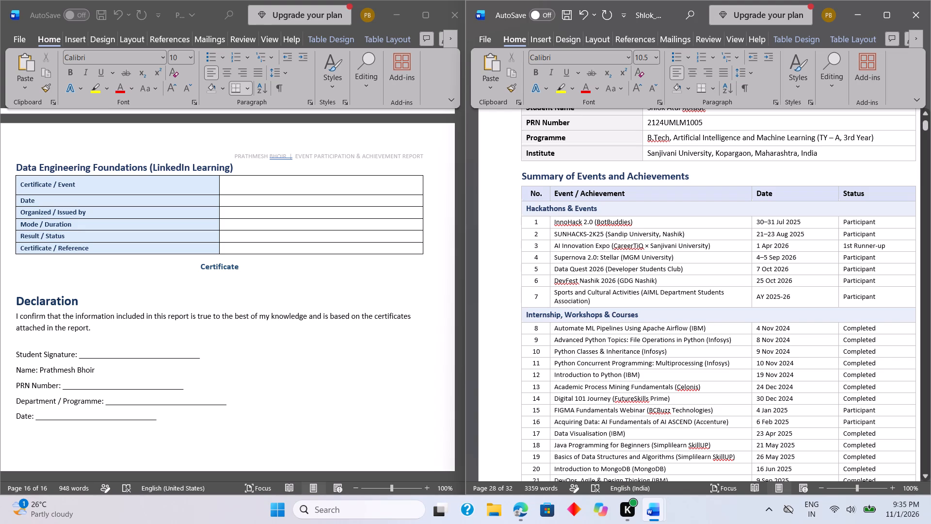
scroll(765, 296, down, 1)
scroll(765, 296, down, 20)
scroll(765, 296, down, 11)
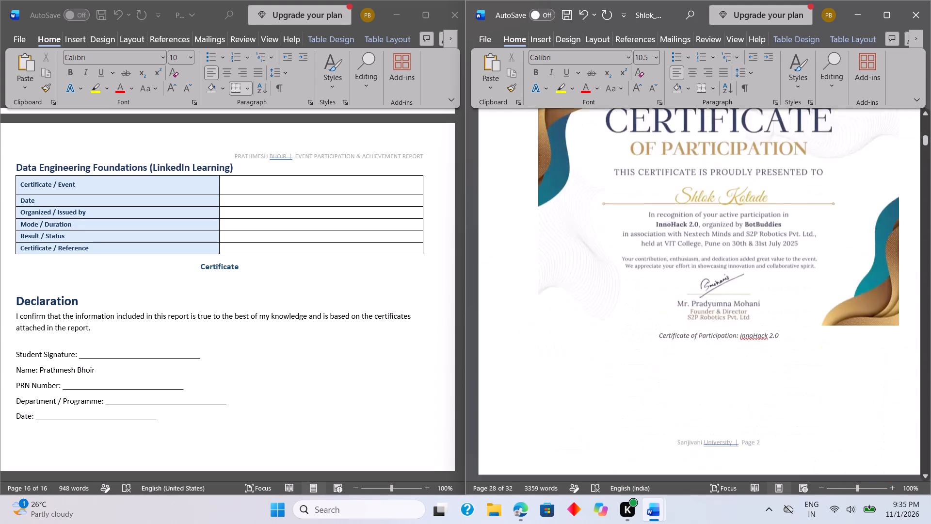
scroll(741, 416, down, 20)
scroll(741, 416, down, 9)
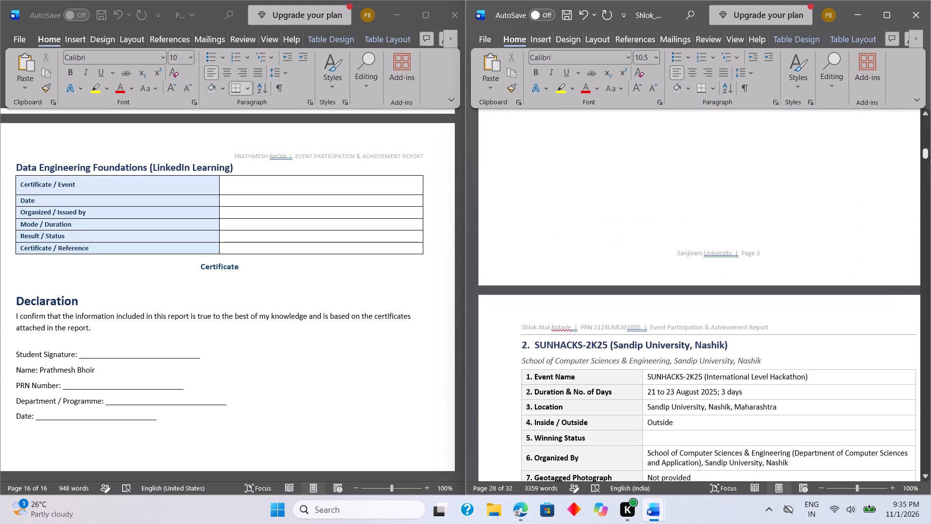
drag(930, 157, 930, 244)
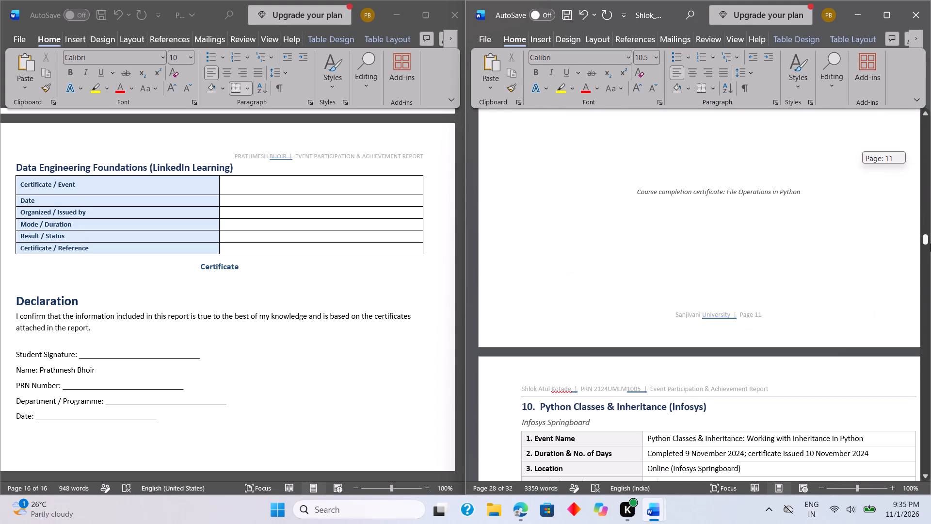
drag(930, 244, 930, 262)
scroll(900, 263, down, 13)
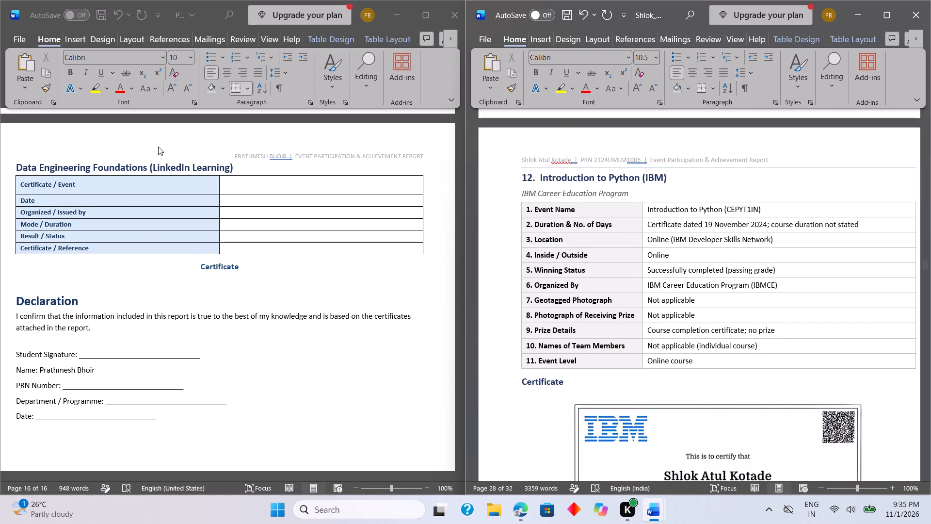
Replace the heading of the blank section above the Declaration with "Introduction to Python (IBM)" copied from the other report.
scroll(189, 246, up, 2)
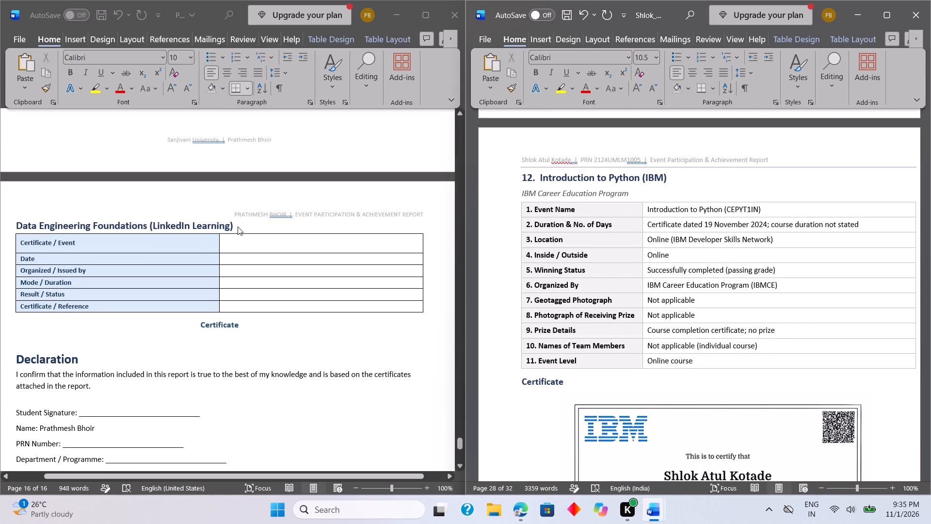
click(238, 227)
drag(238, 227, 14, 224)
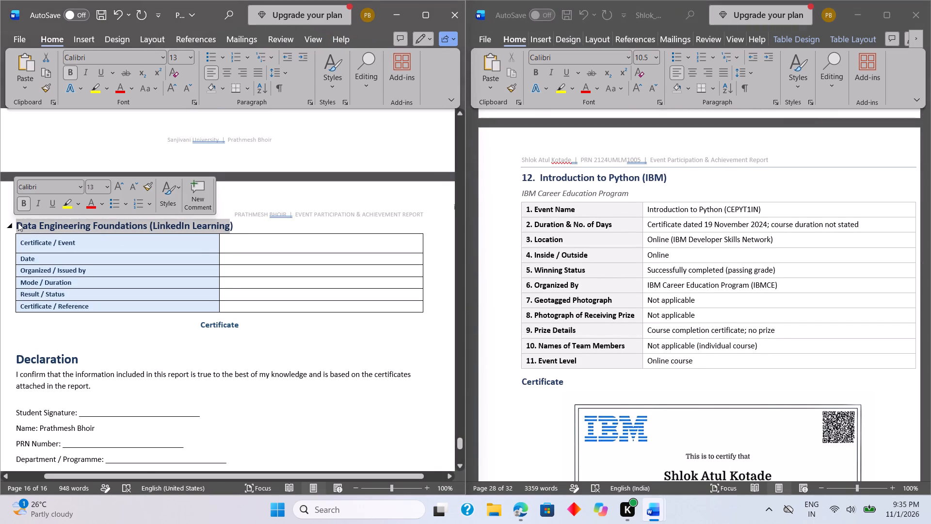
key(Delete)
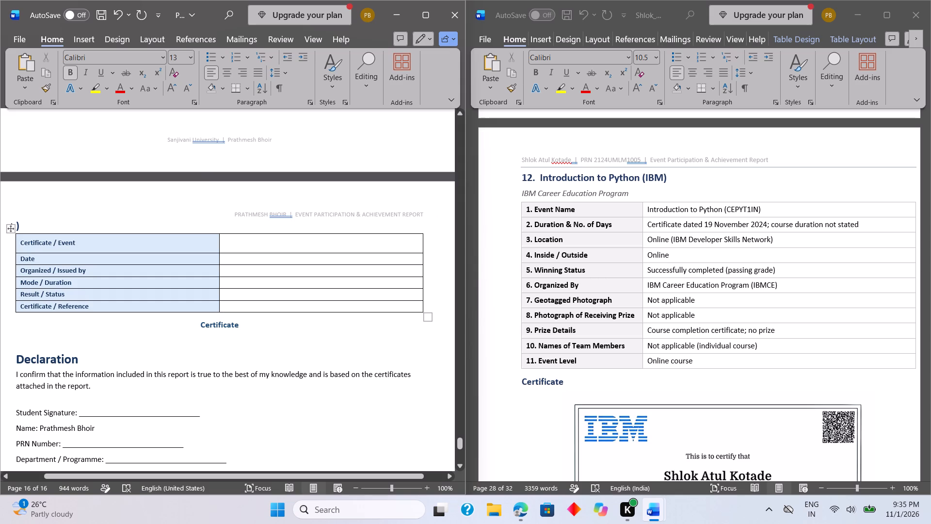
click(181, 228)
key(BackSpace)
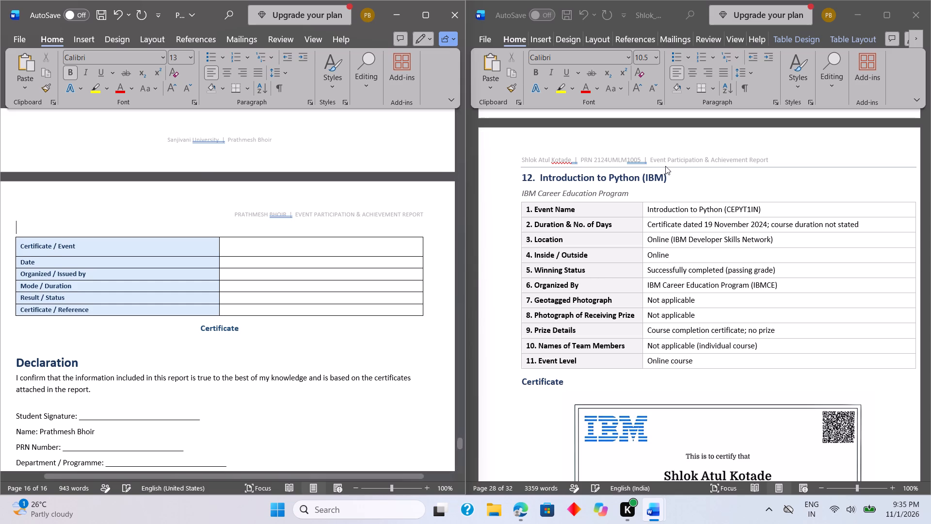
click(689, 172)
drag(683, 174, 522, 180)
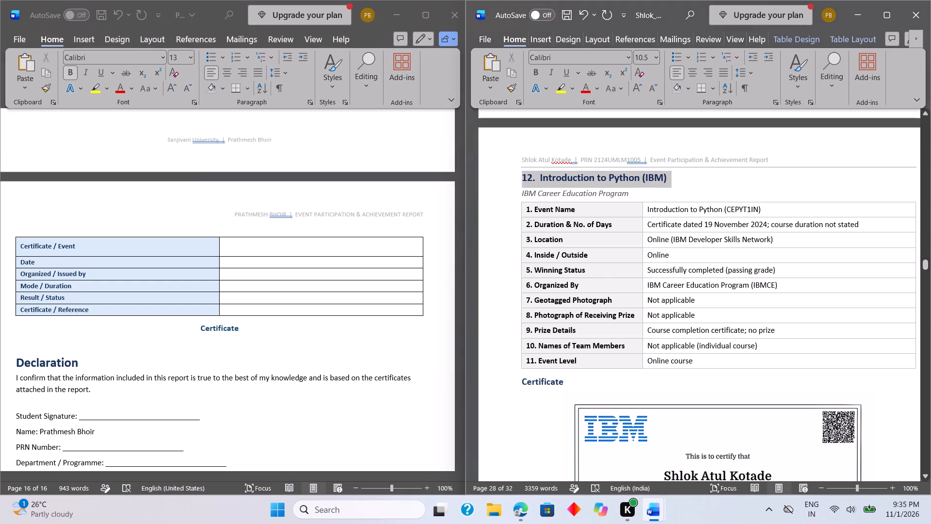
drag(522, 180, 539, 180)
key(ctrl+c)
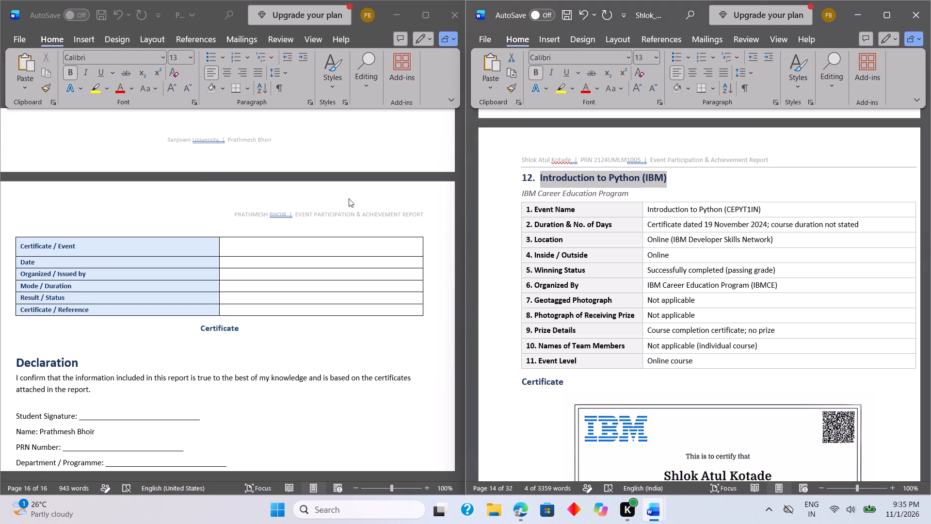
click(326, 225)
key(ctrl+v)
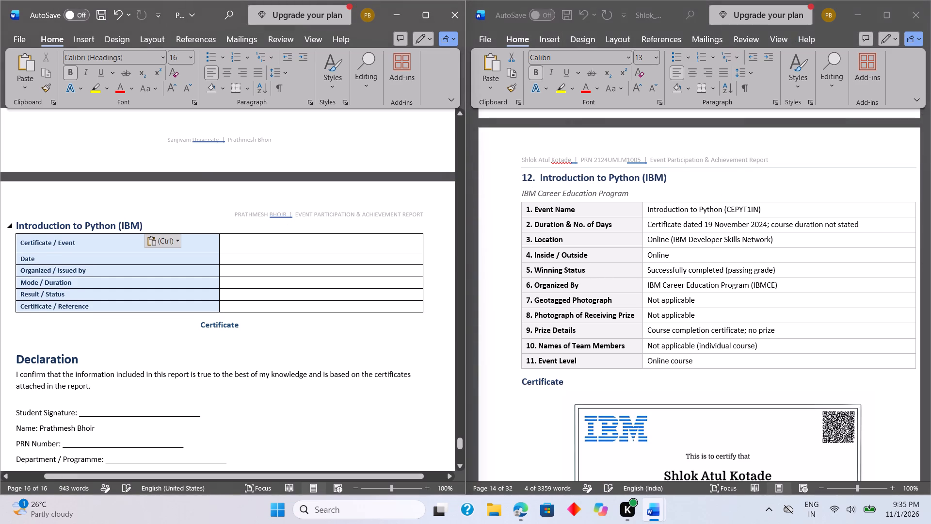
Move "Introduction to Python (CEPYT1IN)" and "Certificate dated 19 November 2024; course duration not stated" from the other report into Certificate / Event and Date.
click(249, 249)
click(767, 205)
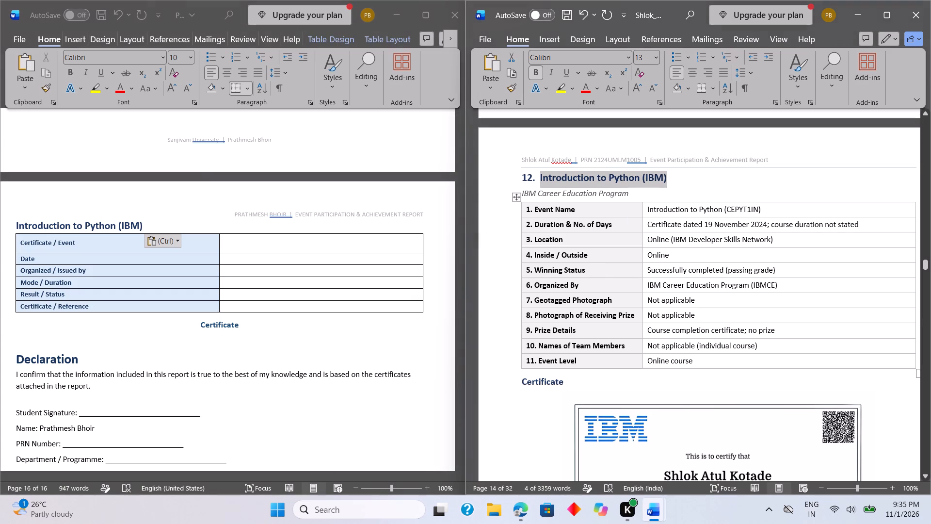
click(767, 209)
drag(767, 210, 671, 212)
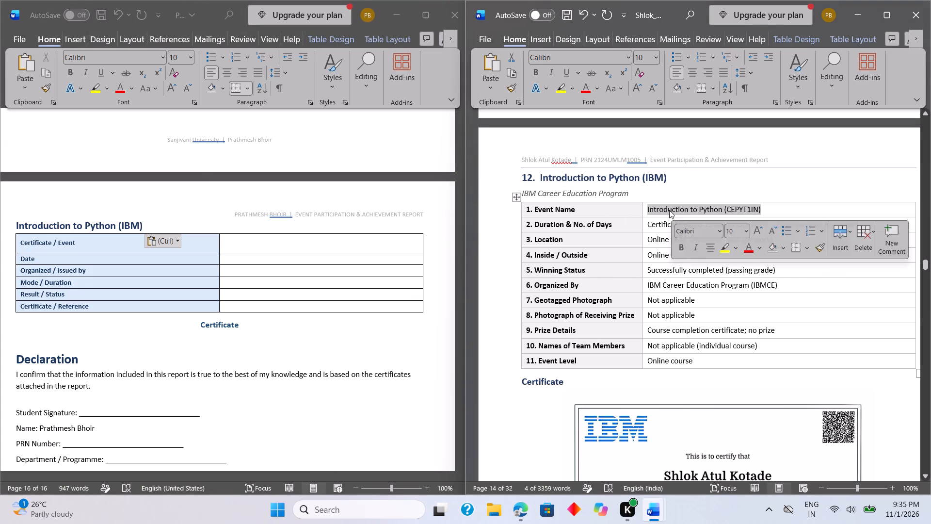
drag(669, 210, 254, 244)
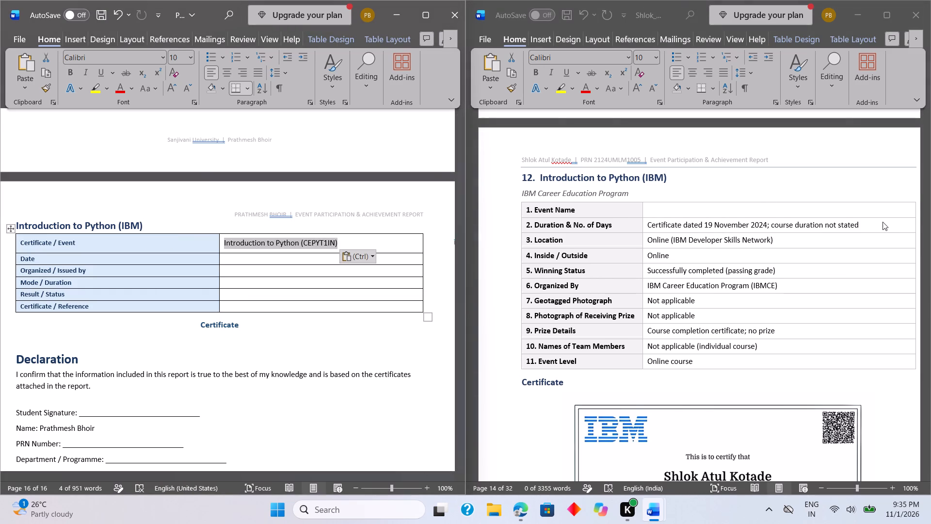
click(883, 222)
drag(882, 224, 675, 222)
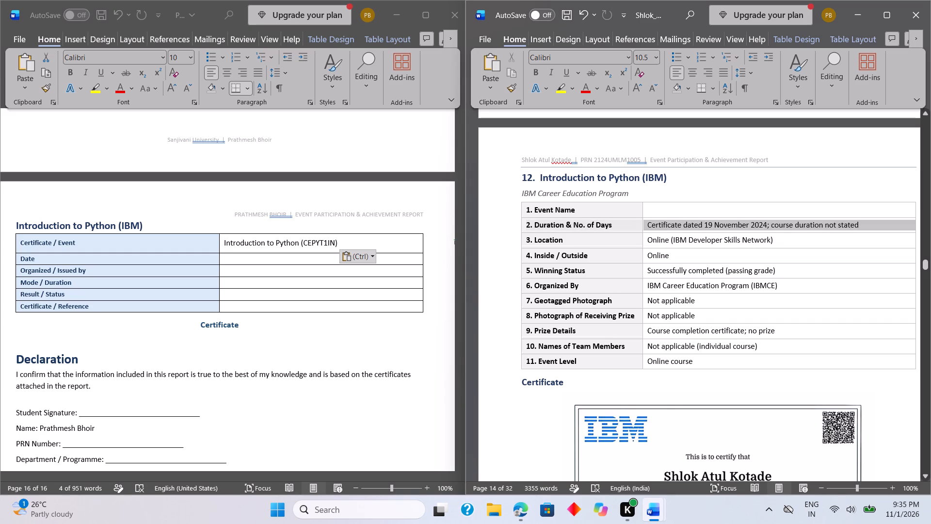
drag(675, 222, 675, 223)
drag(675, 223, 335, 255)
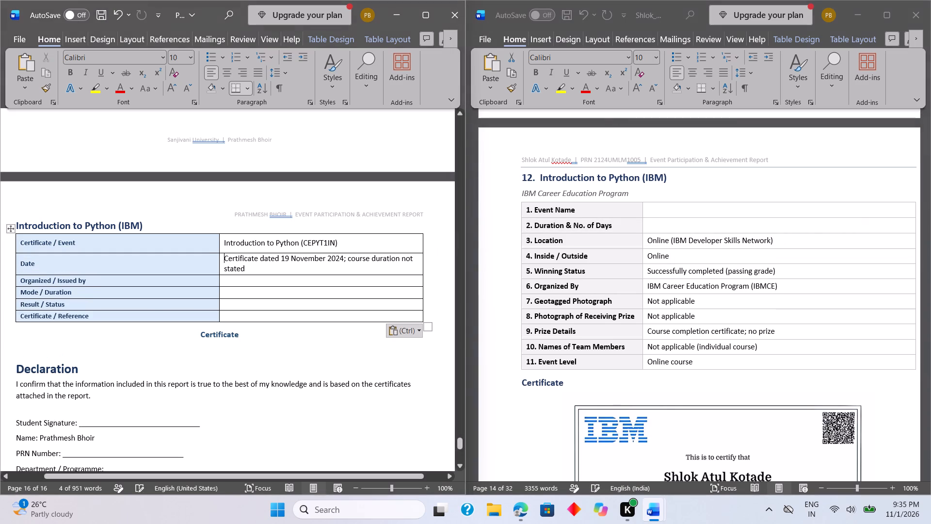
Move "IBM Career Education Program (IBMCE)" from the other report's Organized By row into the Organized / Issued by cell.
click(305, 281)
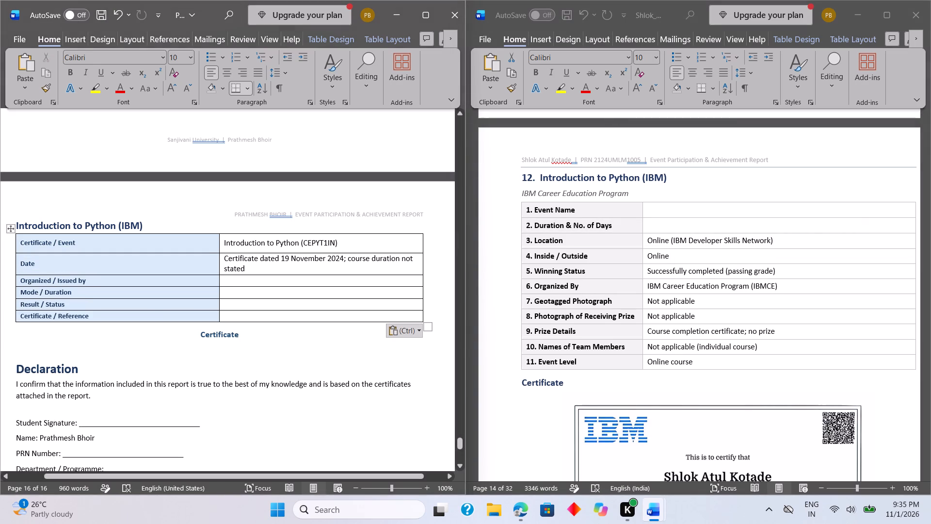
click(787, 284)
drag(787, 284, 743, 288)
click(816, 285)
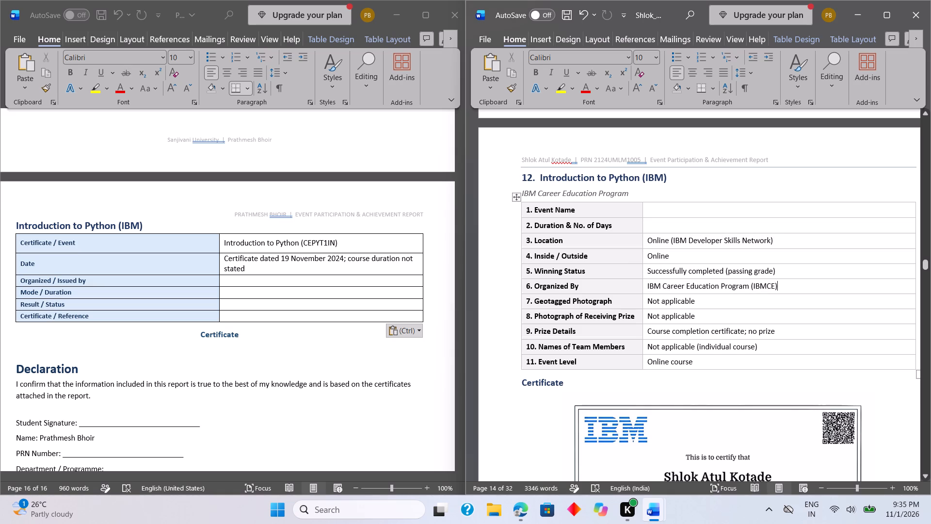
click(765, 286)
click(781, 282)
drag(780, 287, 703, 292)
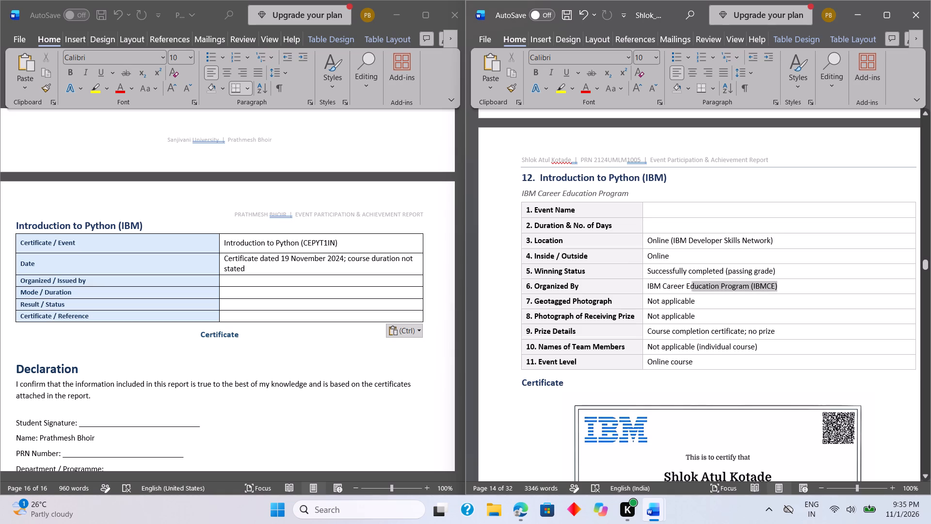
drag(703, 292, 661, 291)
drag(660, 289, 365, 285)
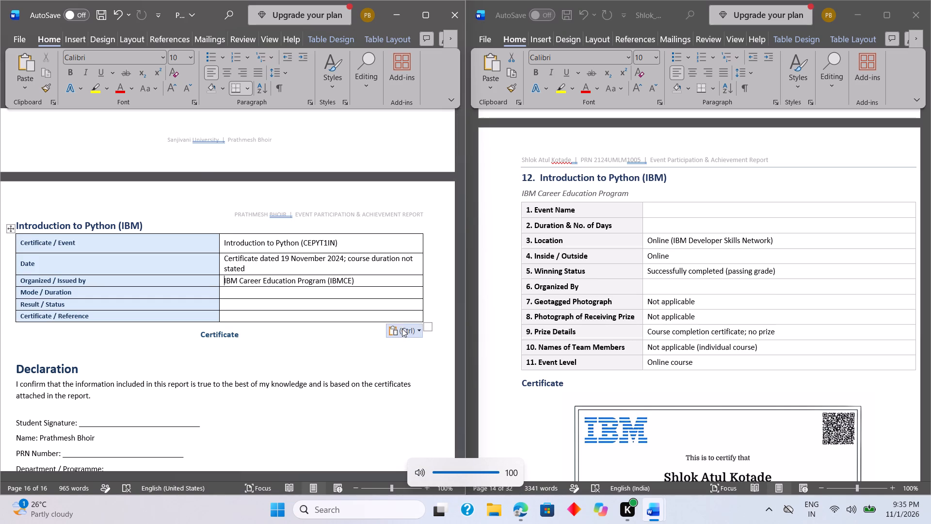
Move "Online" from the other report's Inside / Outside row into the Mode / Duration cell.
double_click(344, 295)
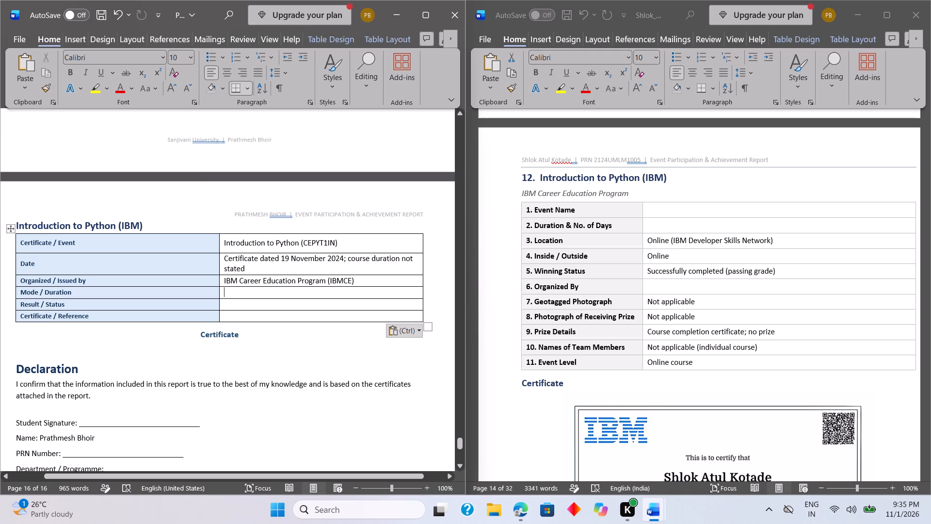
click(681, 252)
drag(678, 256, 642, 256)
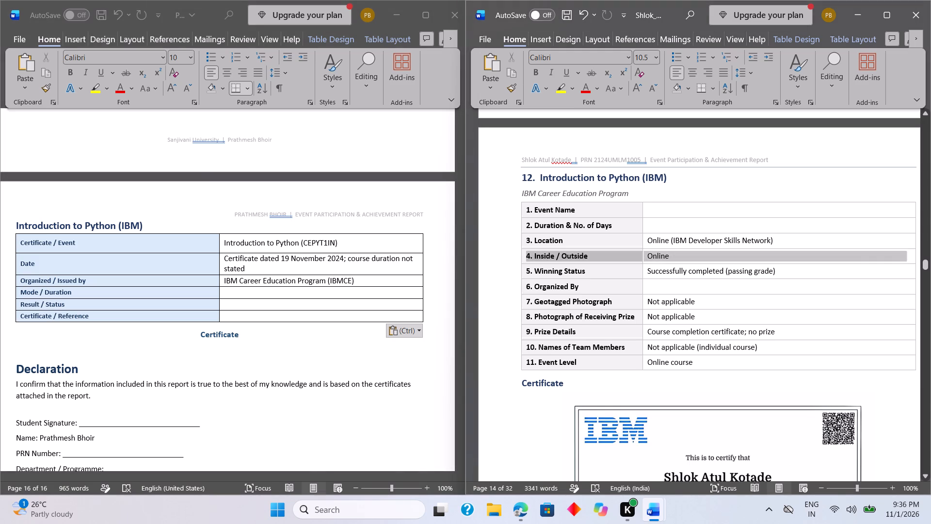
drag(642, 256, 652, 256)
drag(658, 259, 320, 289)
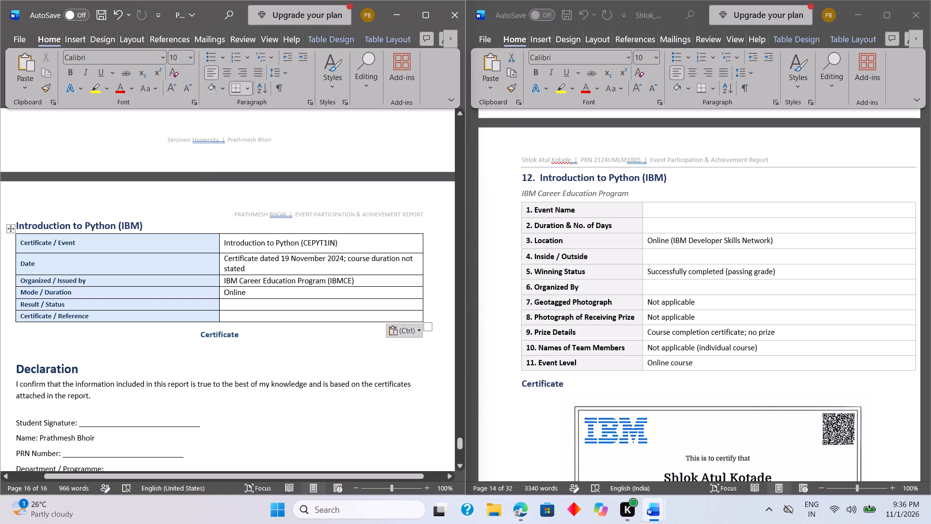
Move "IBM Career Education Program (IBMCE)" from the Organized / Issued by cell down to the Certificate / Reference cell.
click(366, 282)
drag(366, 282, 231, 281)
drag(238, 280, 230, 301)
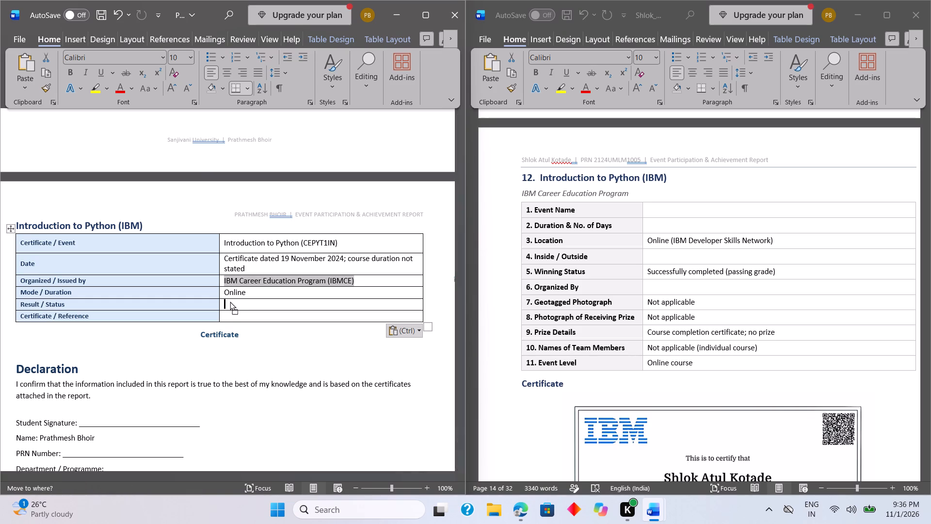
drag(230, 301, 230, 318)
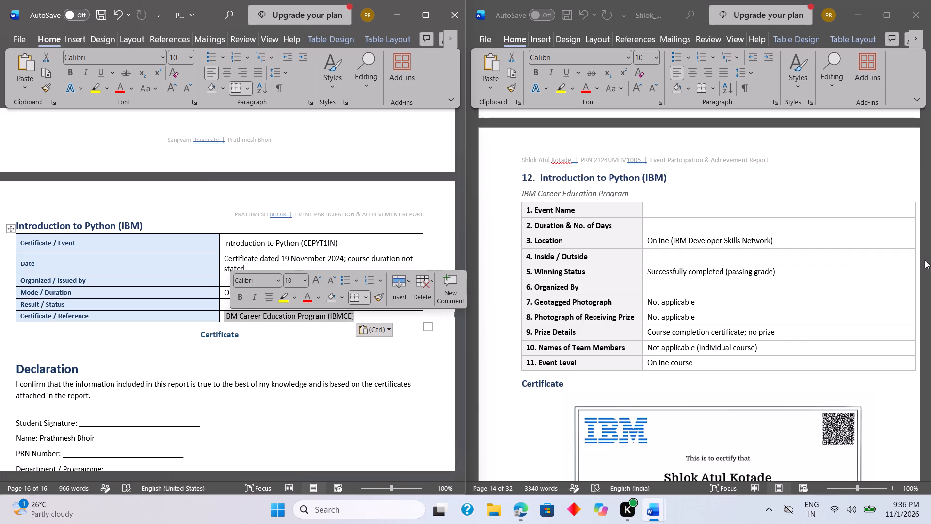
Move "Online (IBM Developer Skills Network)" from the other report's Location row into the Organized / Issued by cell.
click(778, 236)
drag(778, 236, 664, 244)
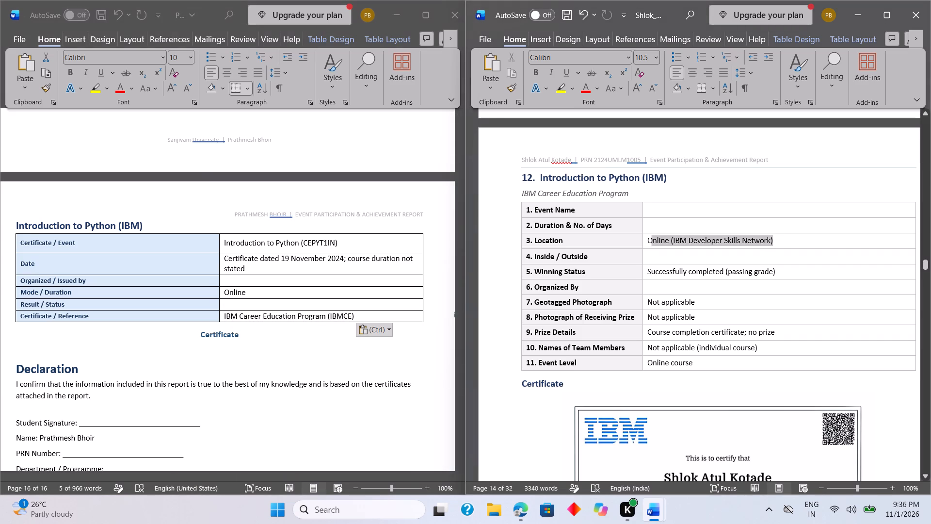
drag(664, 244, 660, 244)
drag(665, 238, 312, 279)
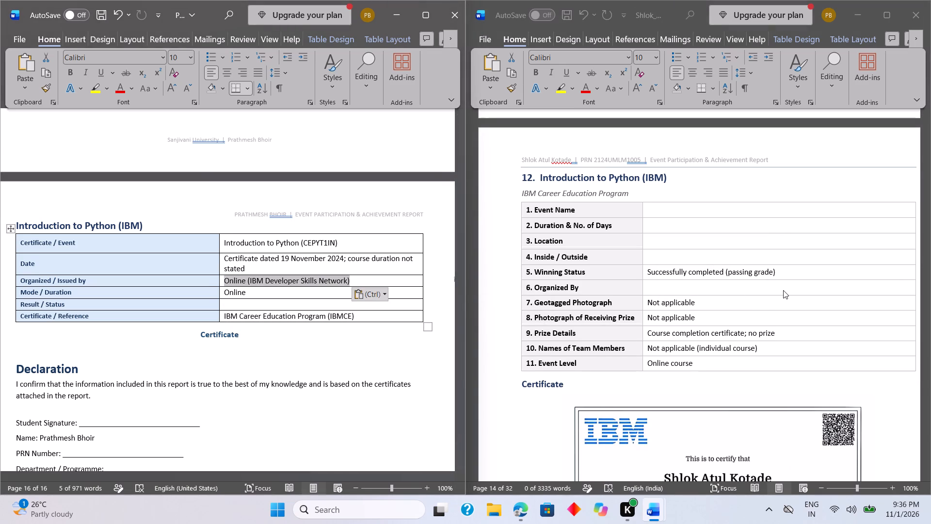
Move "Successfully completed (passing grade)" from the other report's Winning Status row into the Result / Status cell.
click(801, 278)
click(798, 277)
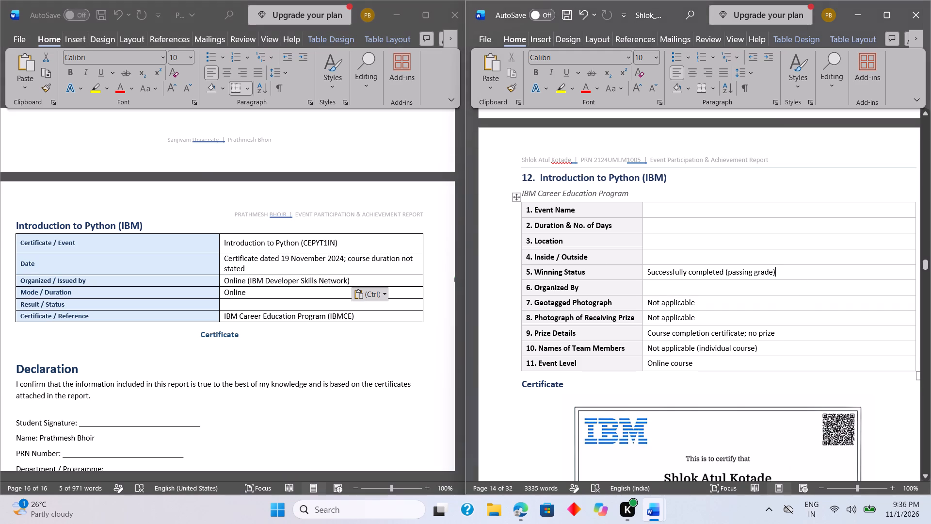
drag(797, 277, 664, 277)
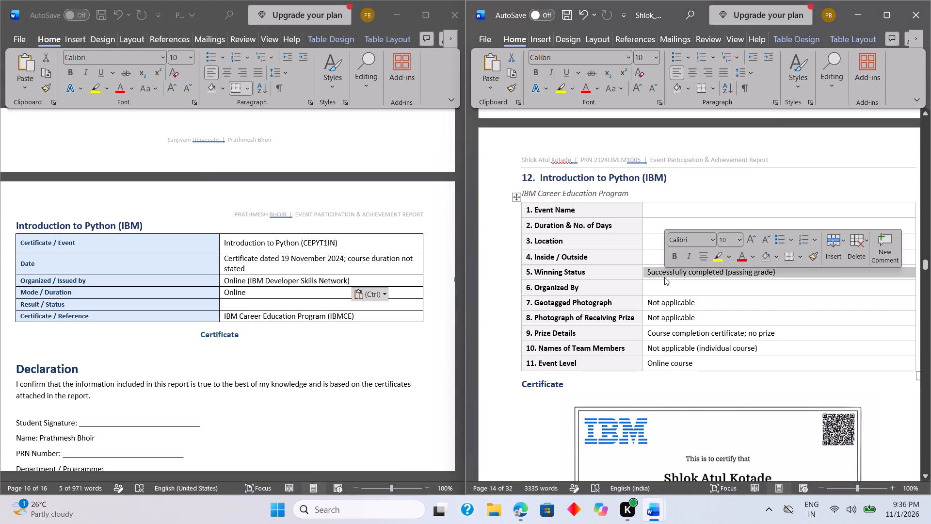
double_click(664, 277)
click(784, 279)
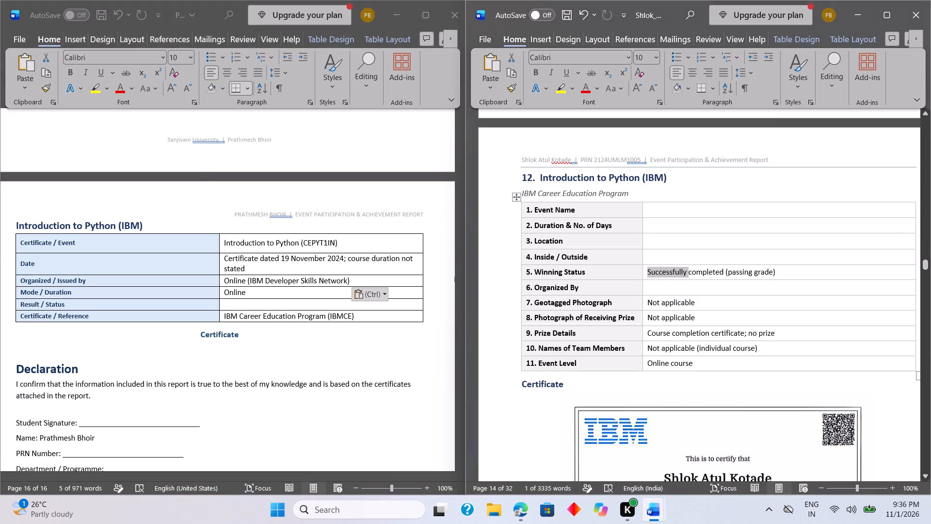
click(787, 273)
drag(787, 273, 668, 276)
drag(671, 271, 671, 273)
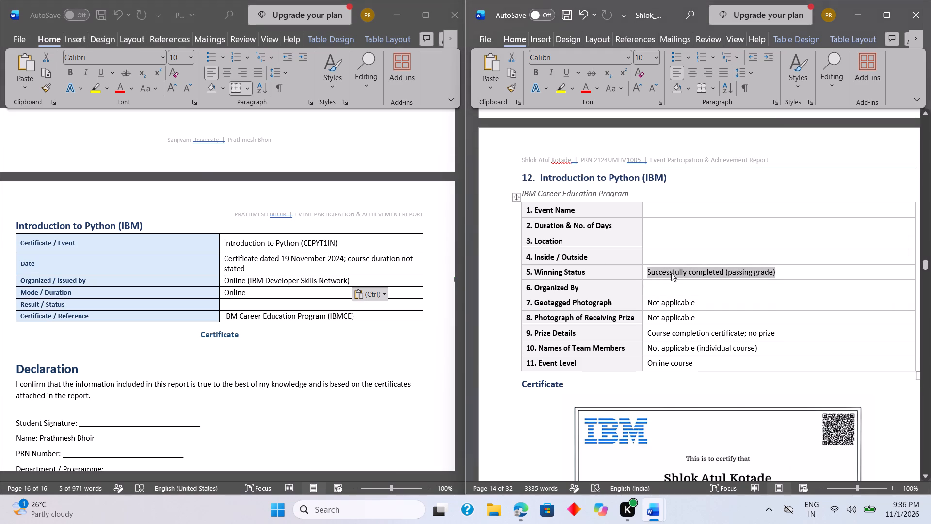
drag(671, 273, 336, 300)
click(313, 343)
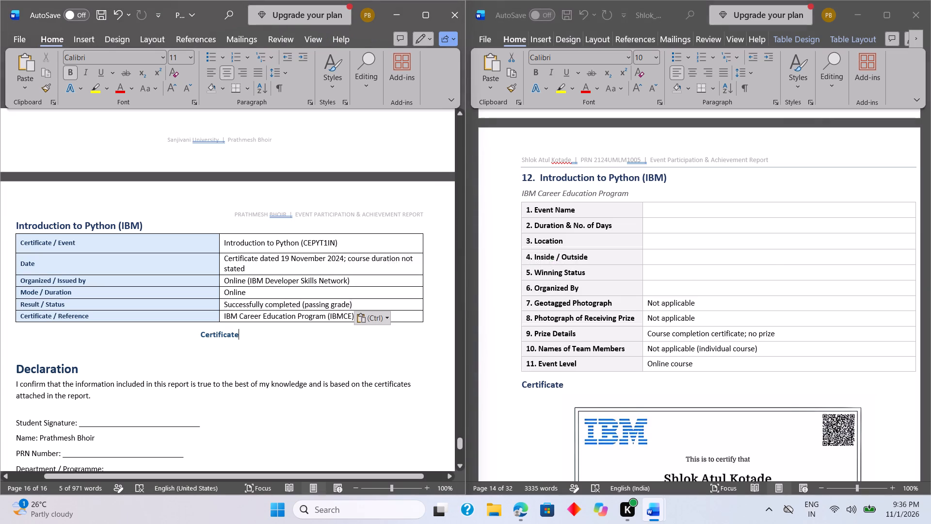
scroll(311, 347, down, 4)
scroll(313, 346, up, 3)
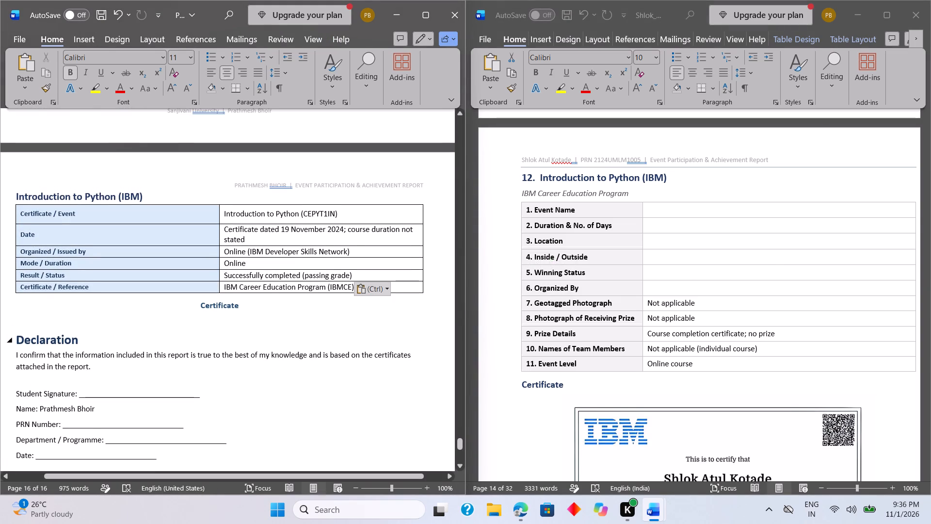
key(Return)
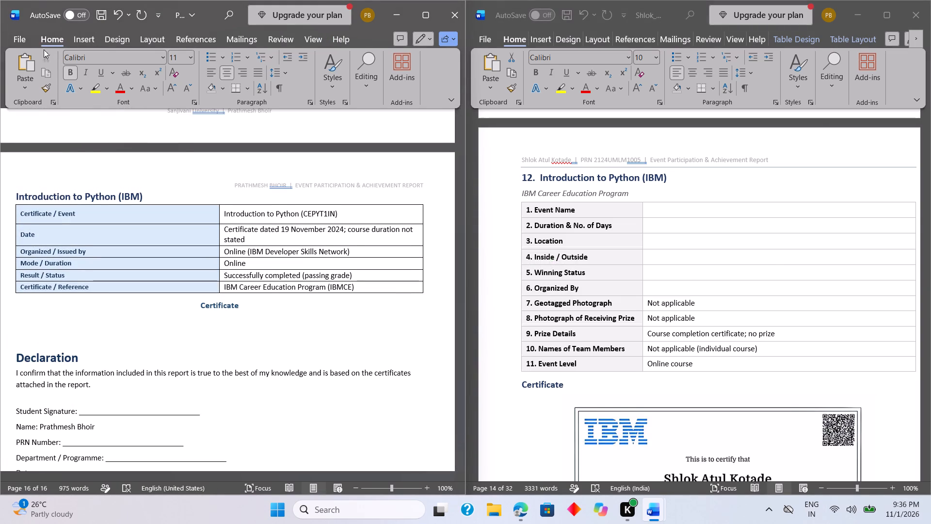
click(418, 5)
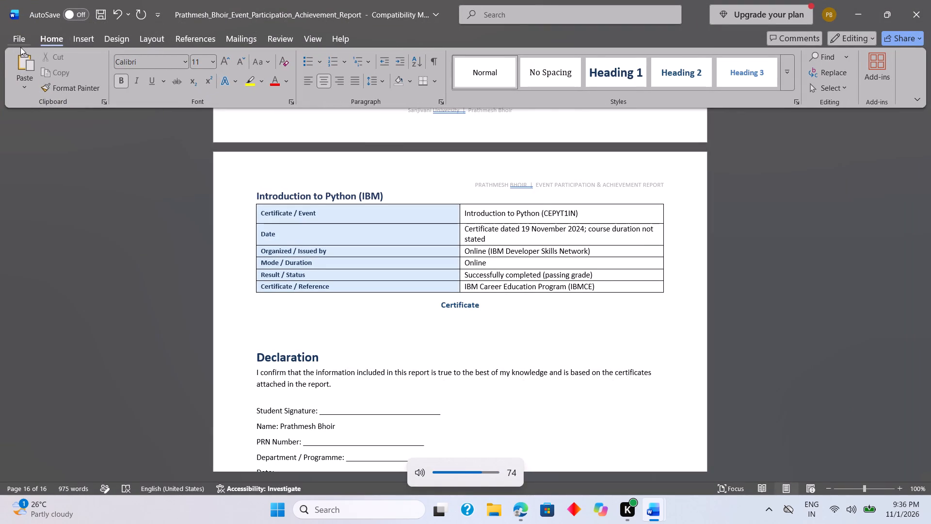
click(92, 43)
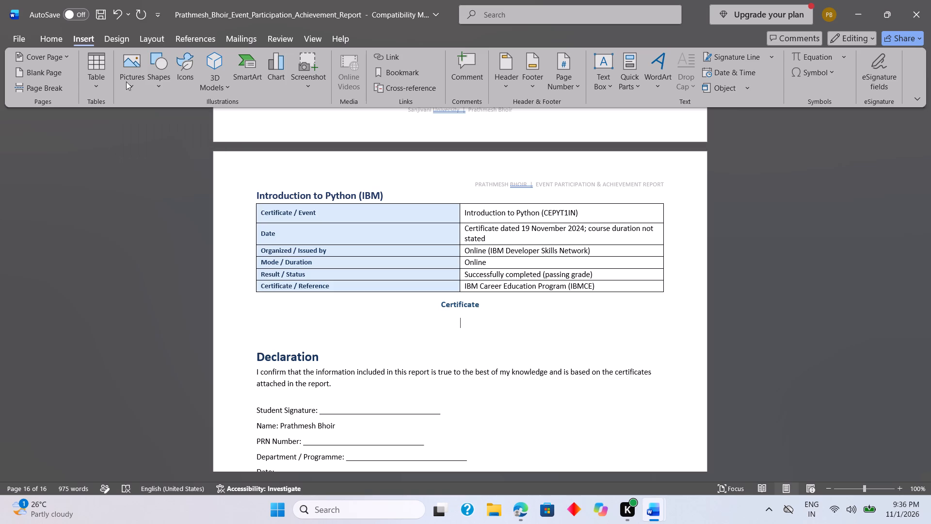
click(140, 82)
click(153, 122)
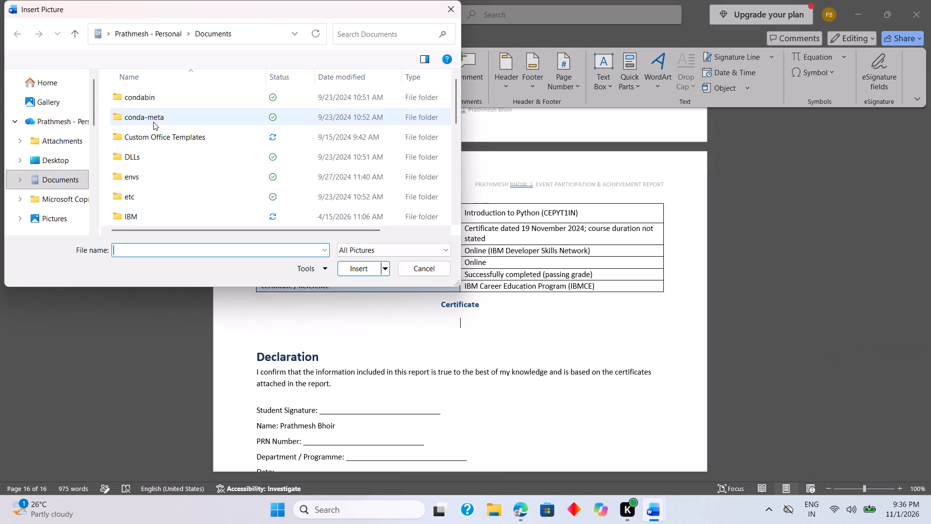
click(46, 99)
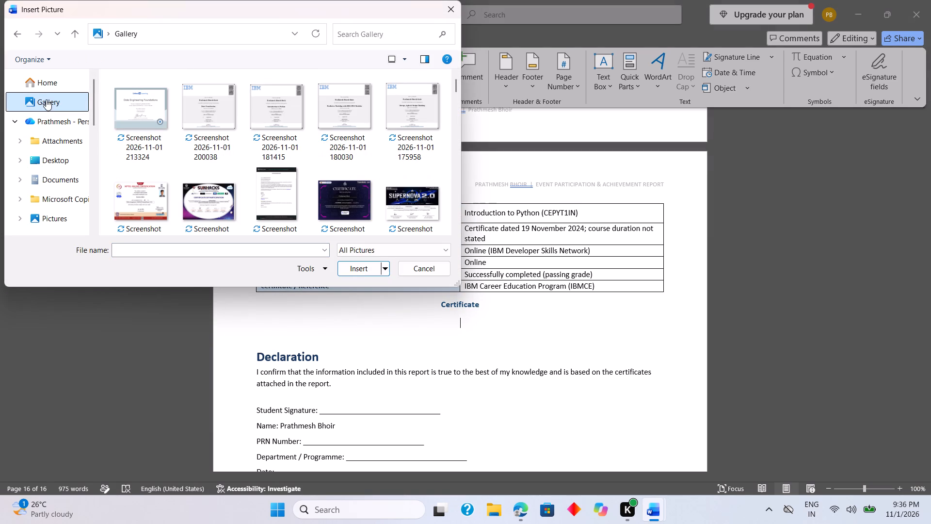
click(274, 124)
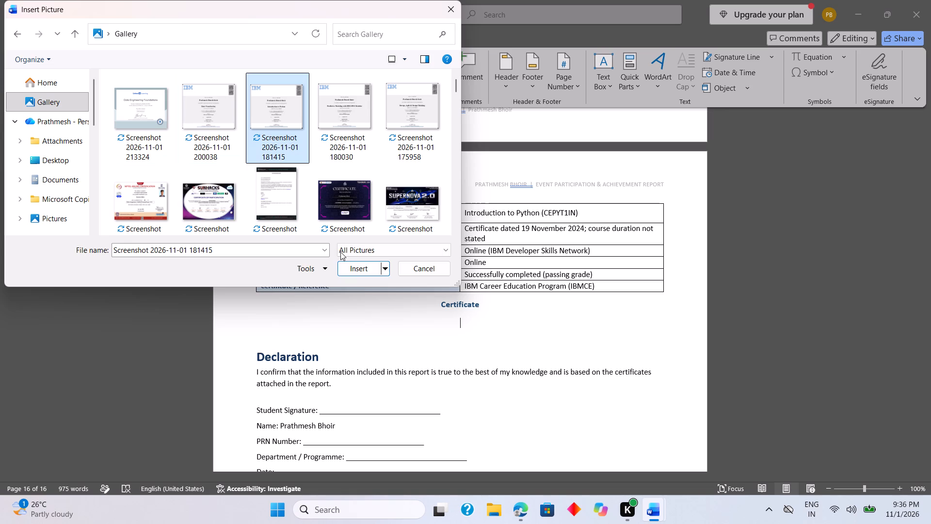
click(358, 268)
scroll(346, 254, down, 2)
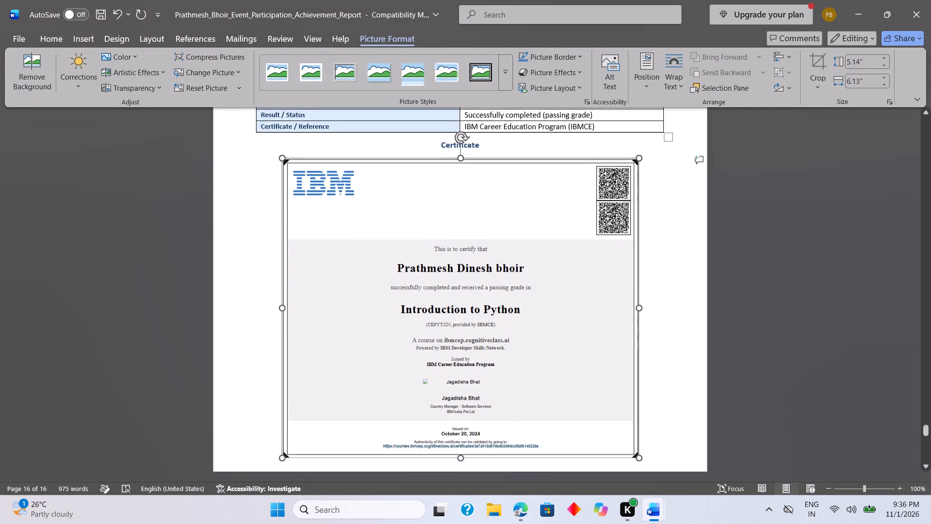
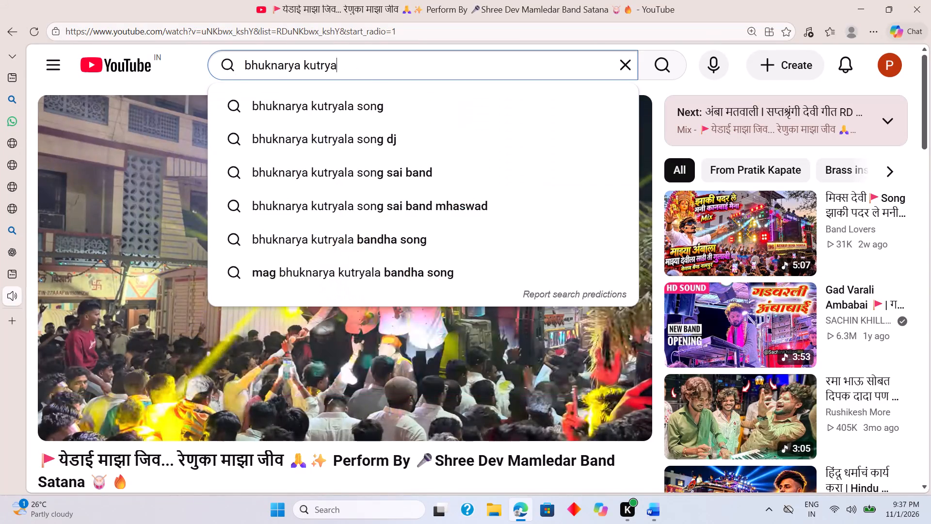
Search YouTube for "dg ajj pn bhiti", play the "Aaj Pan Bhiti Ka Vatte Tumhala Javal Yayala" sound check video, and return to Word.
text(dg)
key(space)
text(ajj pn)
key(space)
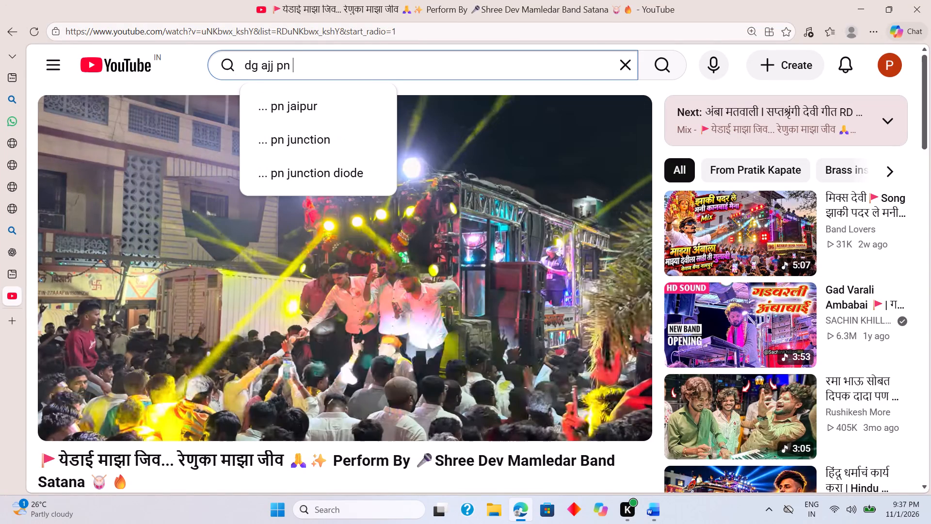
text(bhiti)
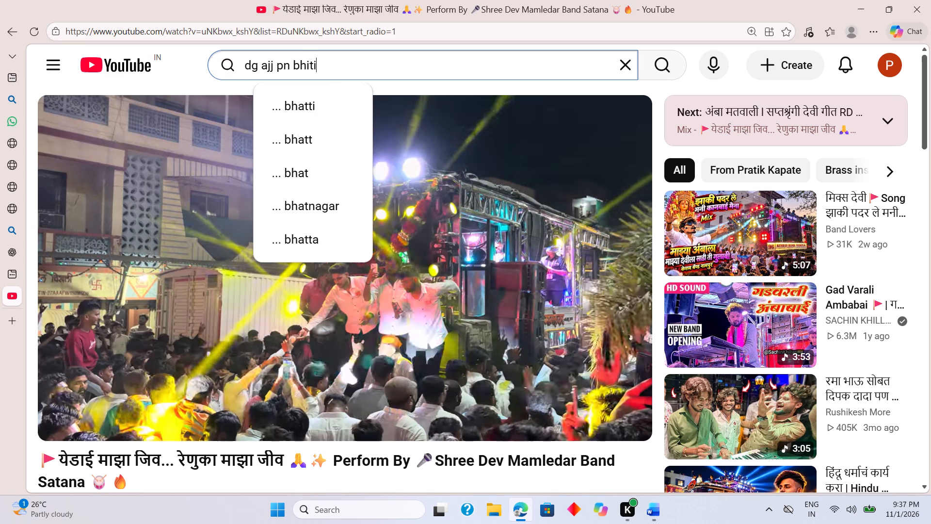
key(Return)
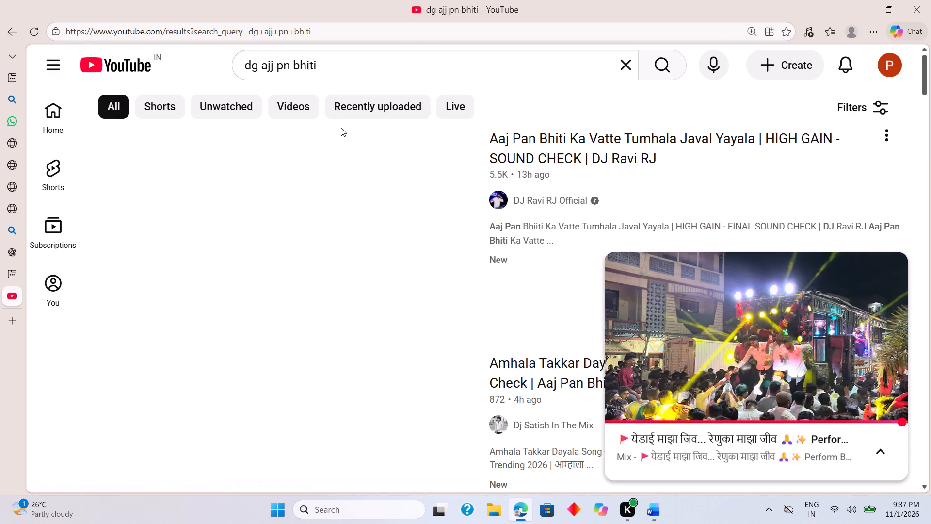
click(258, 67)
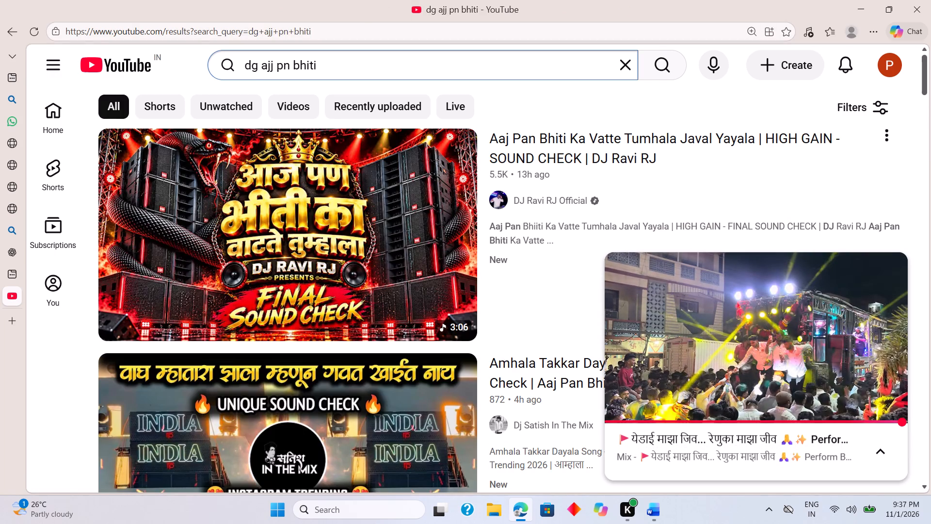
click(303, 182)
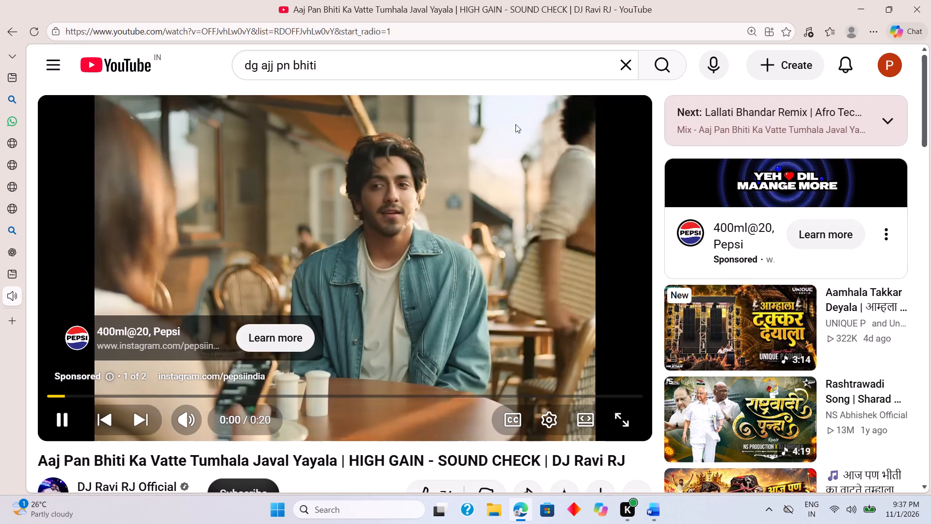
click(867, 0)
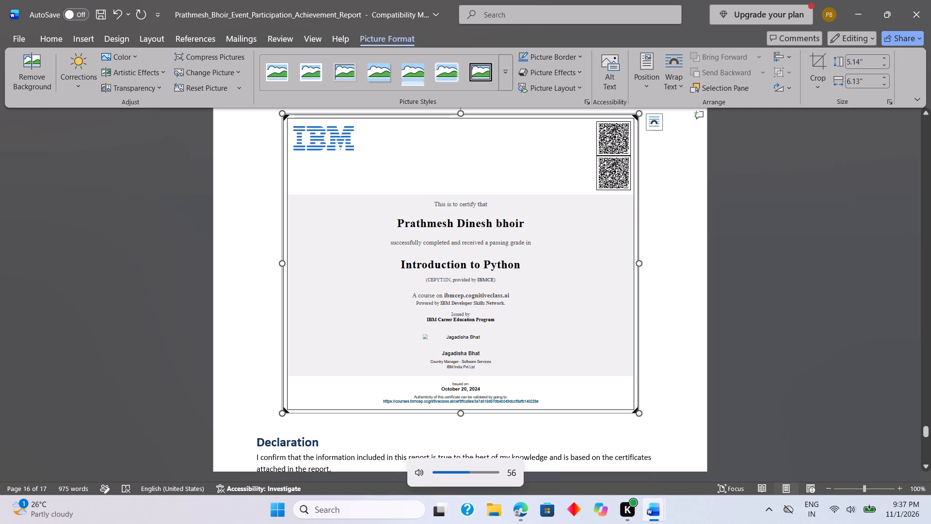
Review the Introduction to Python (IBM) section's table and certificate picture down to the Declaration.
scroll(352, 237, down, 4)
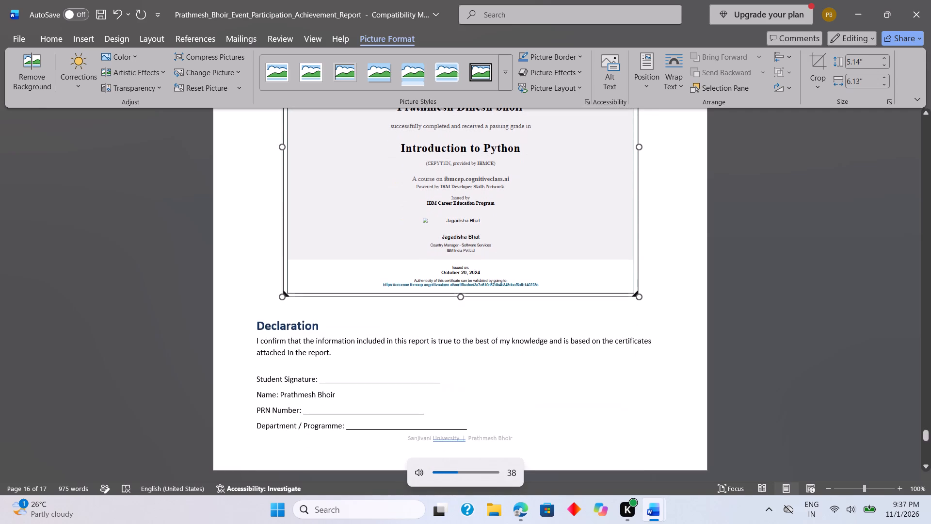
scroll(354, 228, up, 10)
scroll(356, 244, down, 2)
scroll(356, 245, up, 1)
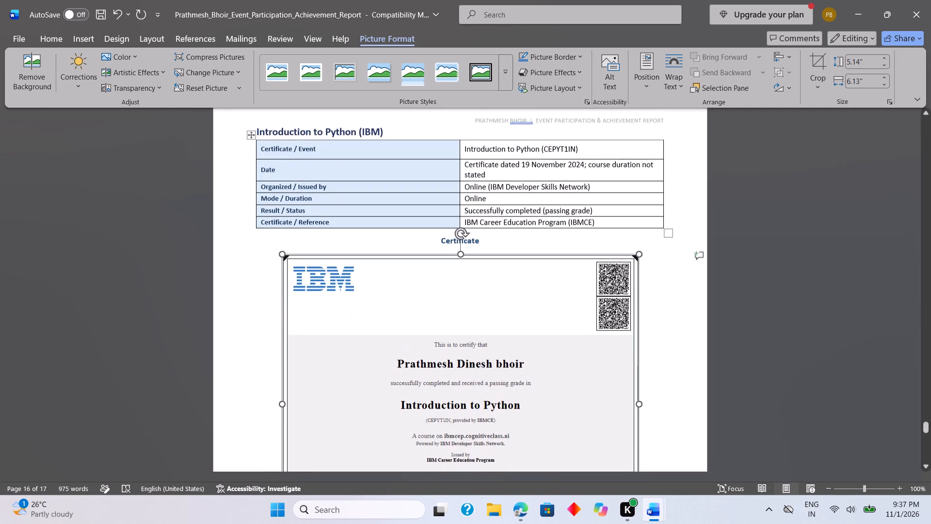
scroll(356, 245, up, 1)
drag(256, 162, 313, 218)
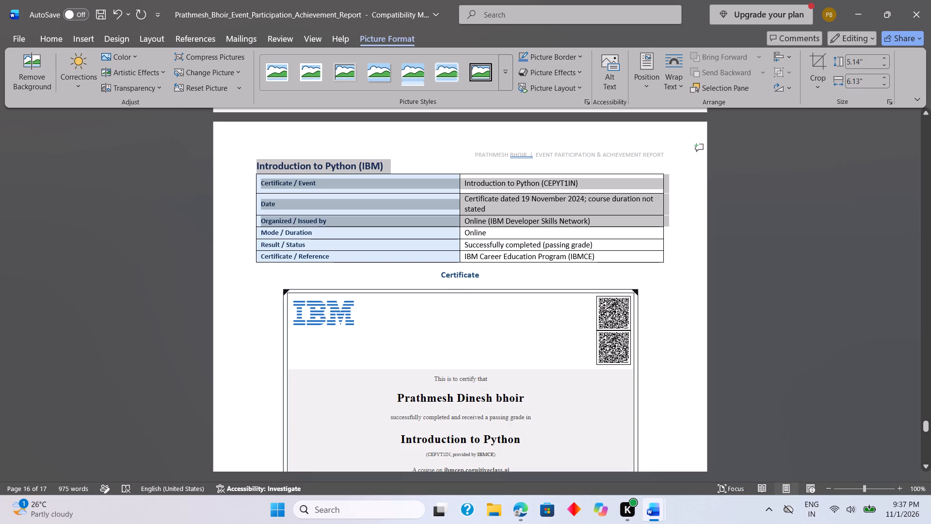
drag(313, 218, 284, 177)
click(229, 134)
click(281, 162)
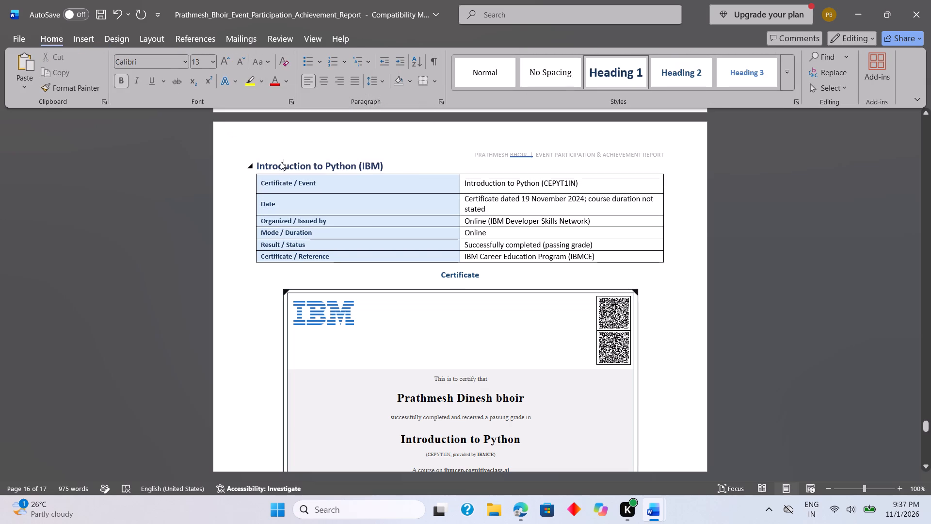
Change the certificate date in the Introduction to Python (IBM) table's Date cell to 20 October 2024.
scroll(555, 187, down, 4)
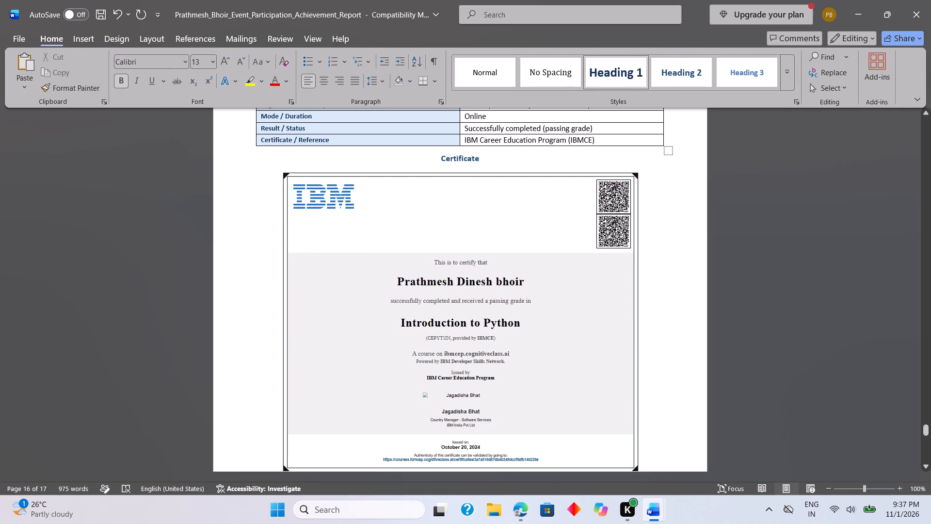
scroll(520, 180, up, 4)
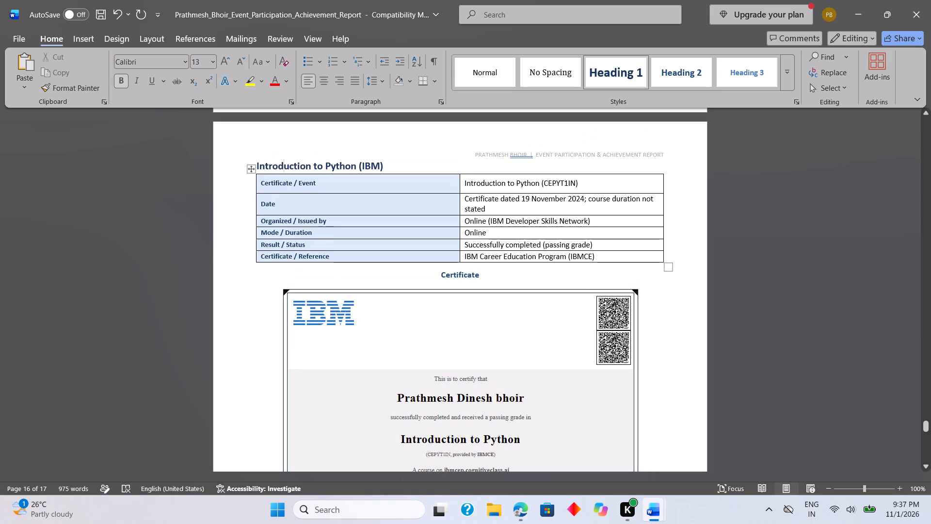
click(564, 201)
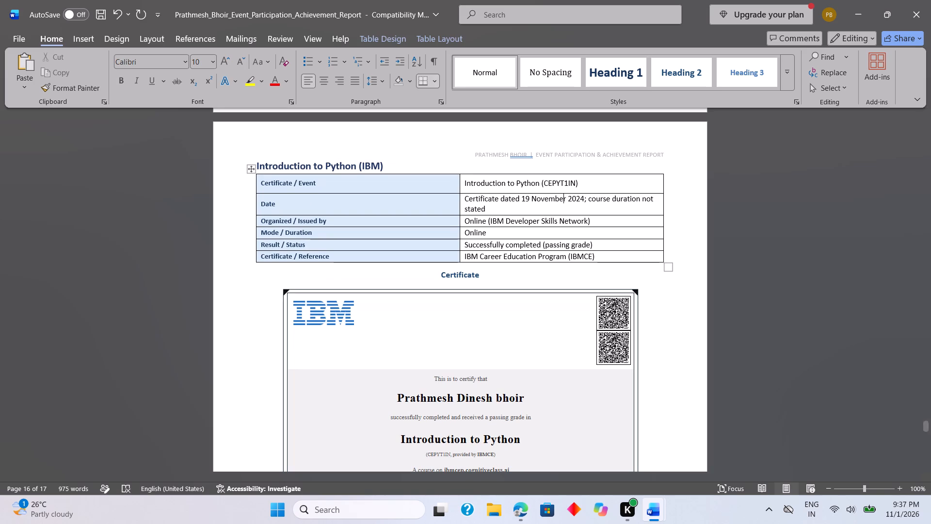
key(Right)
key(BackSpace)
key(BackSpace)
key(BackSpace)
key(BackSpace)
key(BackSpace)
key(BackSpace)
key(BackSpace)
key(BackSpace)
key(BackSpace)
key(BackSpace)
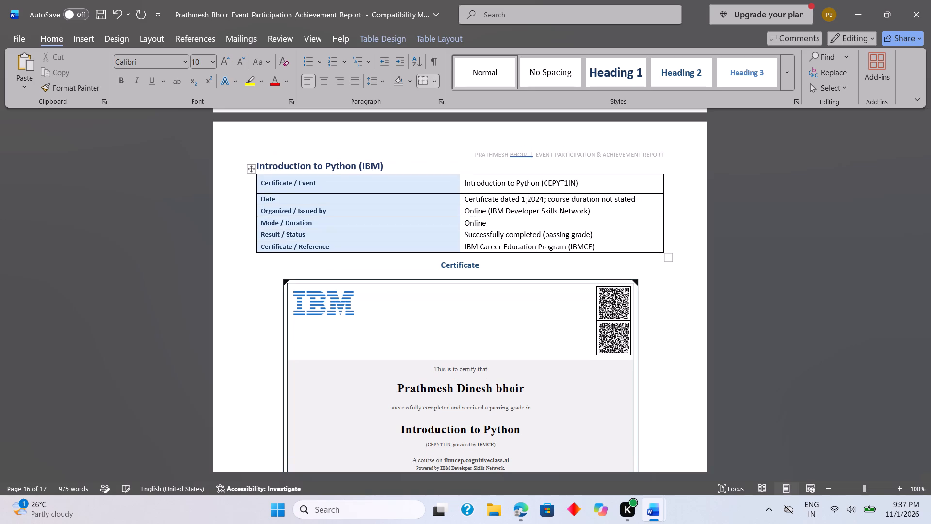
key(BackSpace)
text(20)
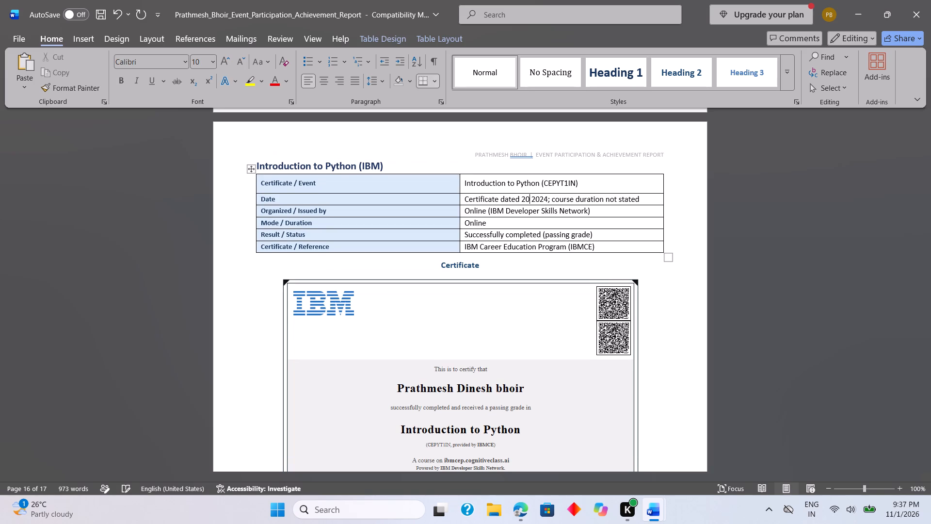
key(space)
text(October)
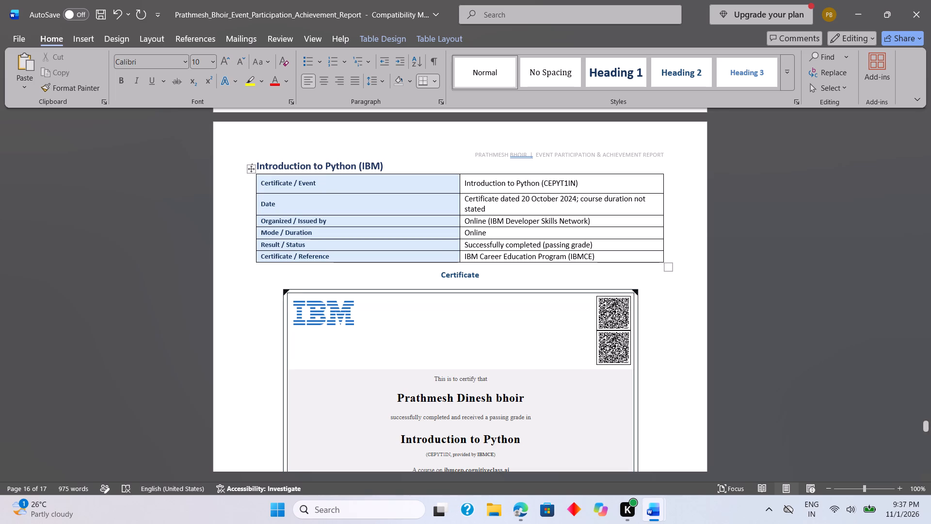
Switch to the YouTube video, skip its advertisement, and return to the report in Word.
click(517, 509)
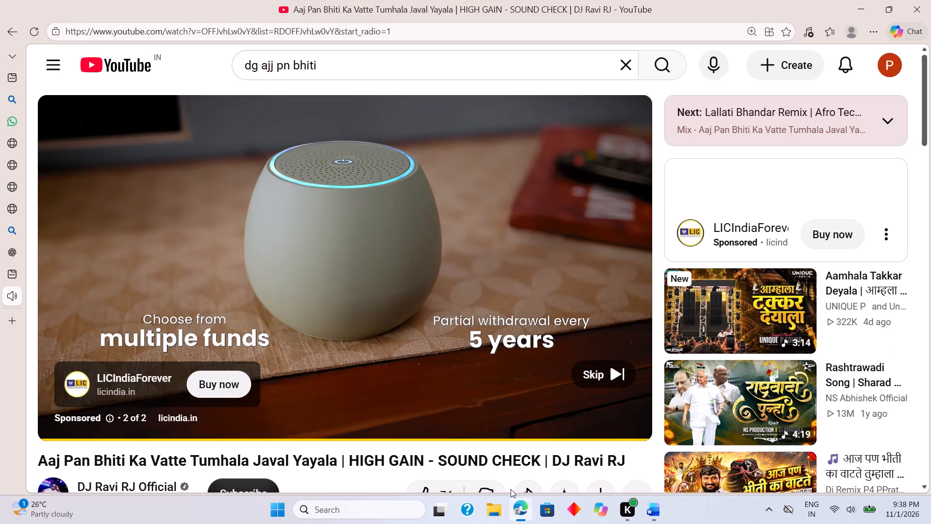
click(597, 381)
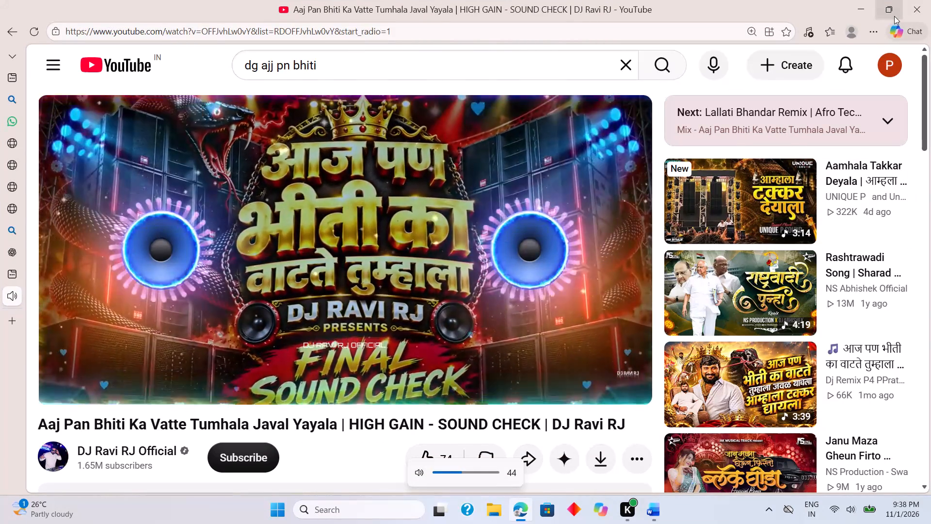
click(875, 16)
Check the Introduction to Python (IBM) section's table, certificate picture and the Declaration that follows it.
scroll(419, 269, down, 1)
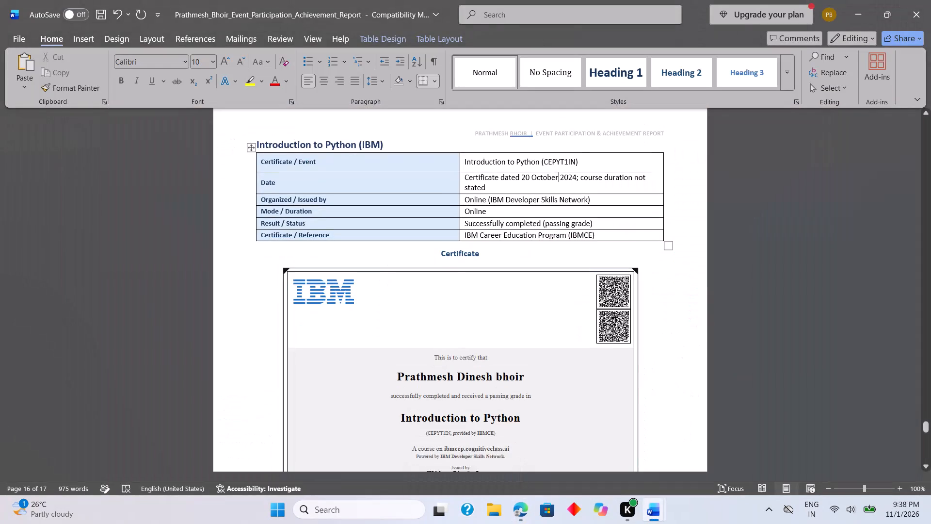
scroll(401, 252, down, 8)
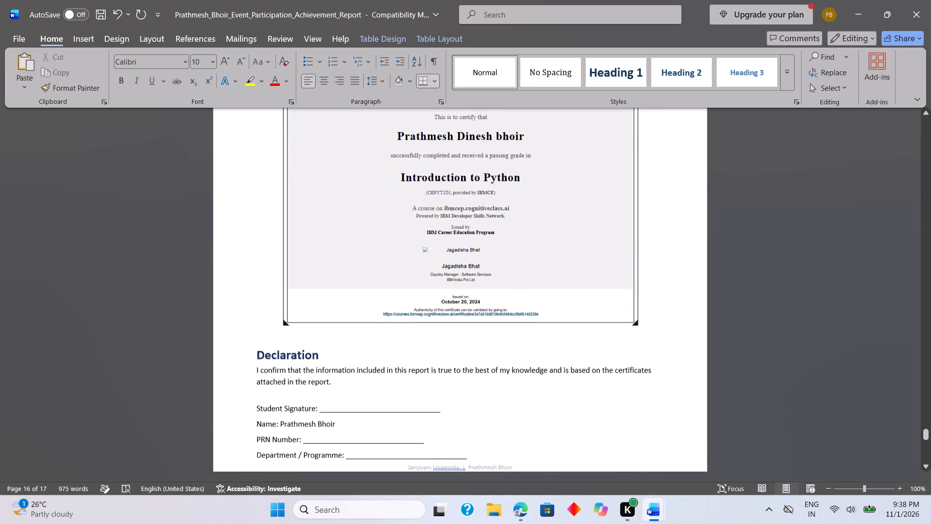
scroll(401, 252, down, 5)
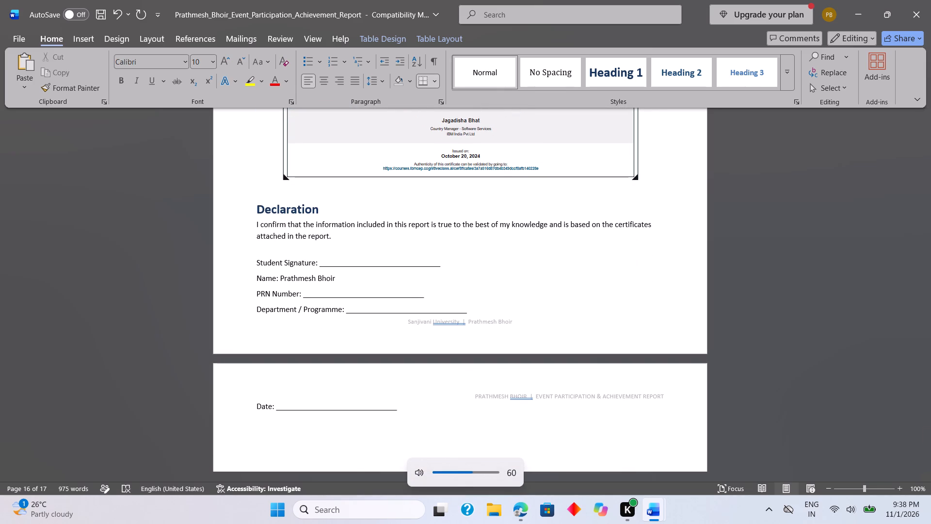
scroll(401, 252, up, 11)
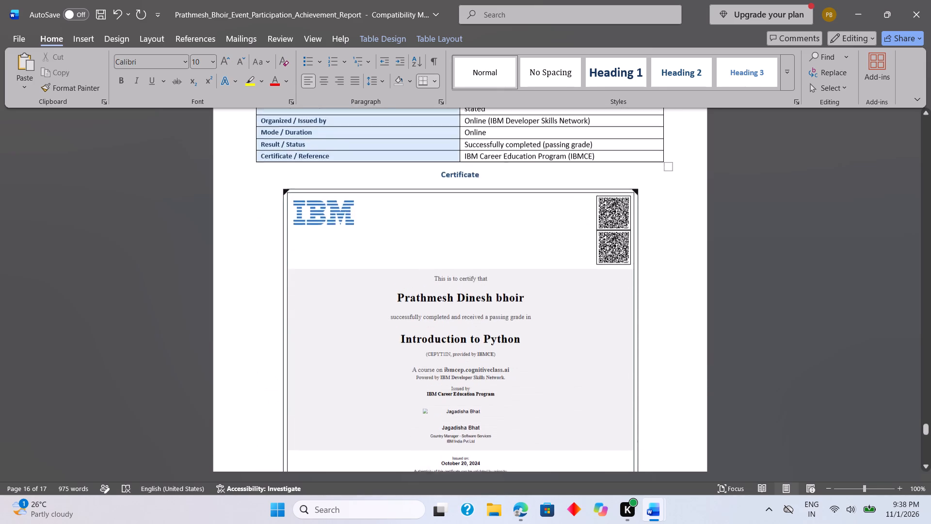
scroll(427, 263, up, 8)
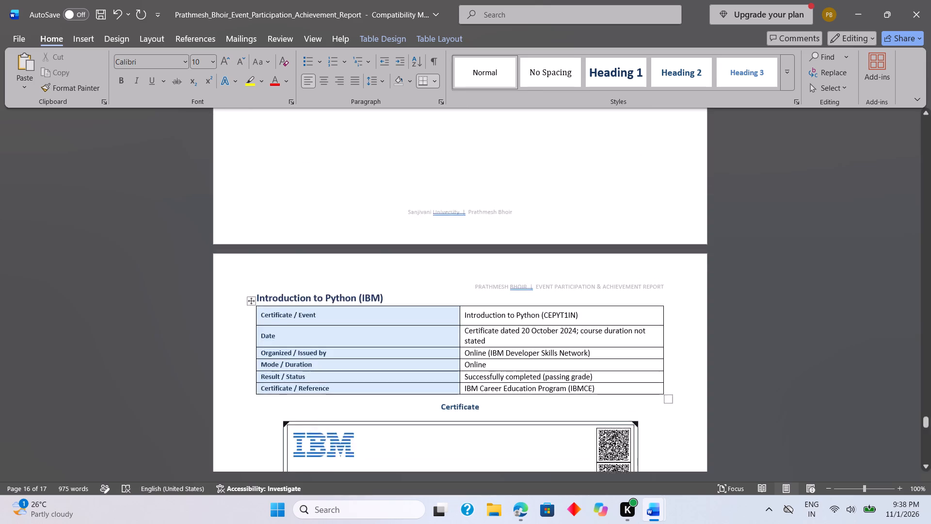
Change the completion date in the Data Engineering Foundations (LinkedIn Learning) table's Date cell to 26 October 2026.
scroll(427, 263, up, 20)
scroll(427, 263, up, 3)
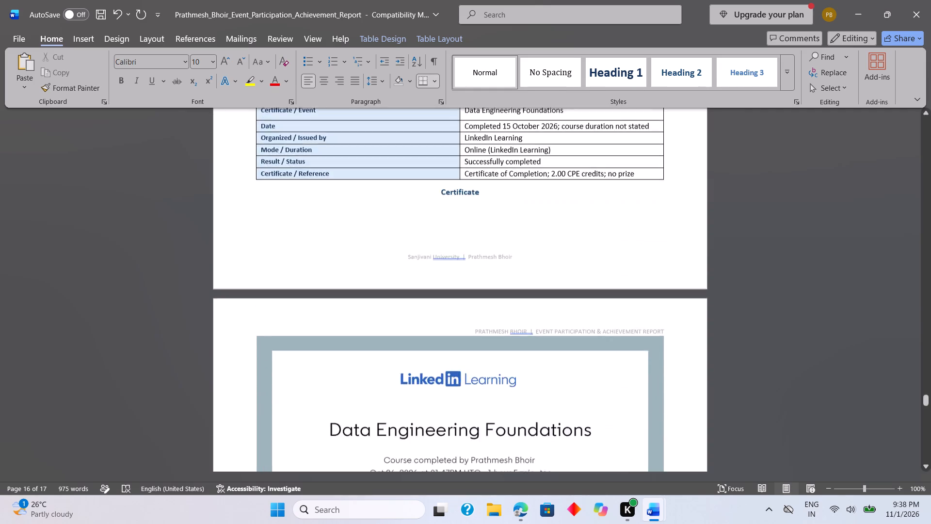
scroll(427, 263, up, 4)
scroll(427, 263, down, 7)
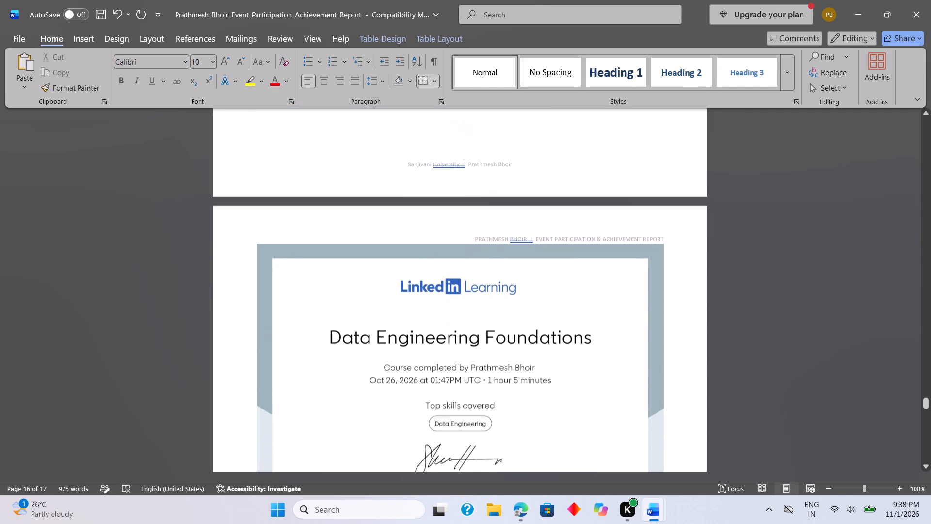
scroll(427, 263, up, 7)
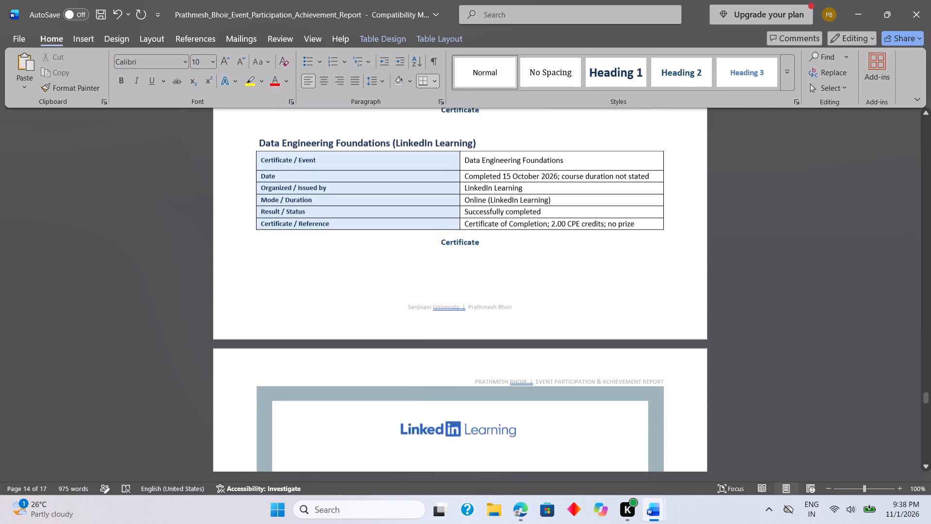
click(511, 232)
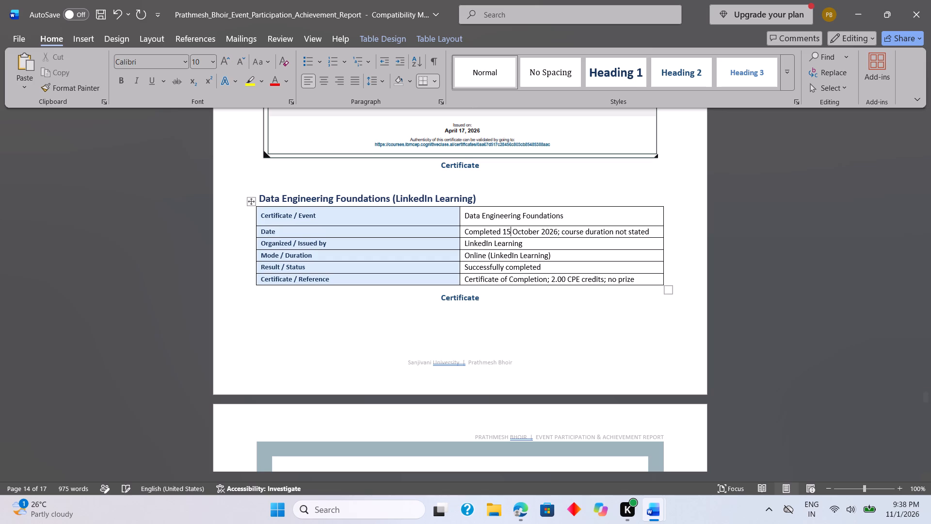
key(BackSpace)
key(BackSpace)
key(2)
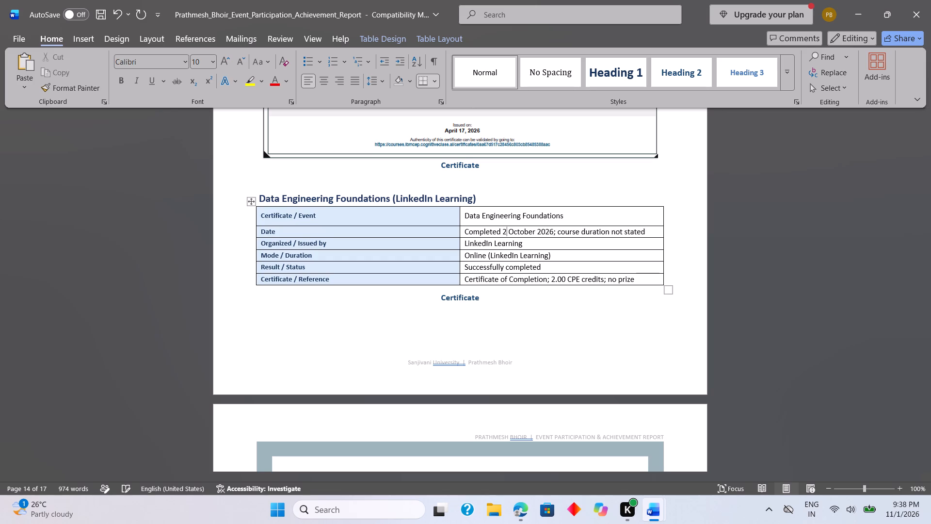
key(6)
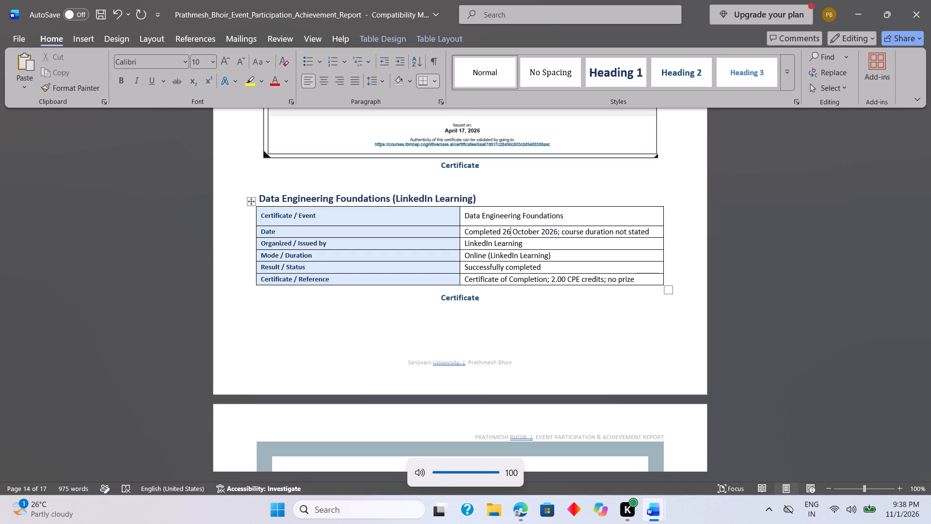
Check the Predictive Modeling with IBM SPSS Modeler section's table details against its certificate picture.
scroll(382, 249, up, 14)
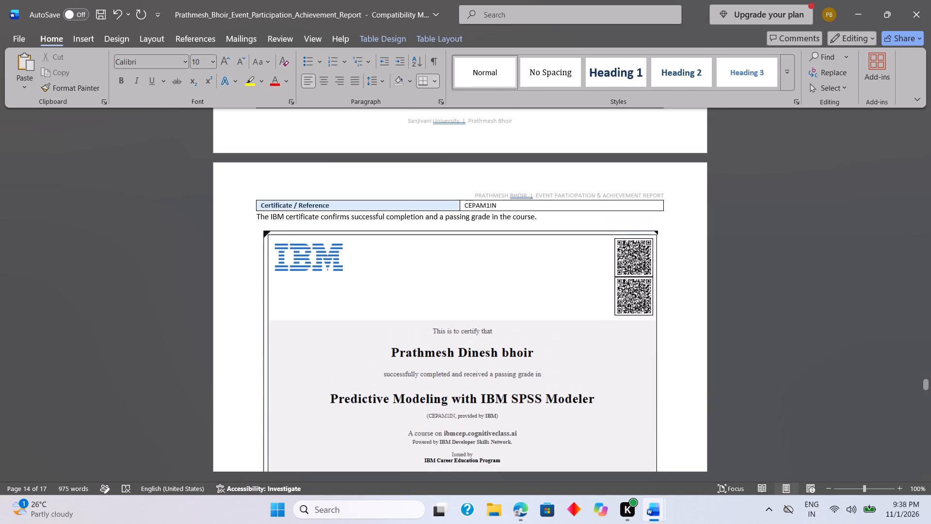
scroll(382, 249, up, 4)
scroll(382, 249, down, 3)
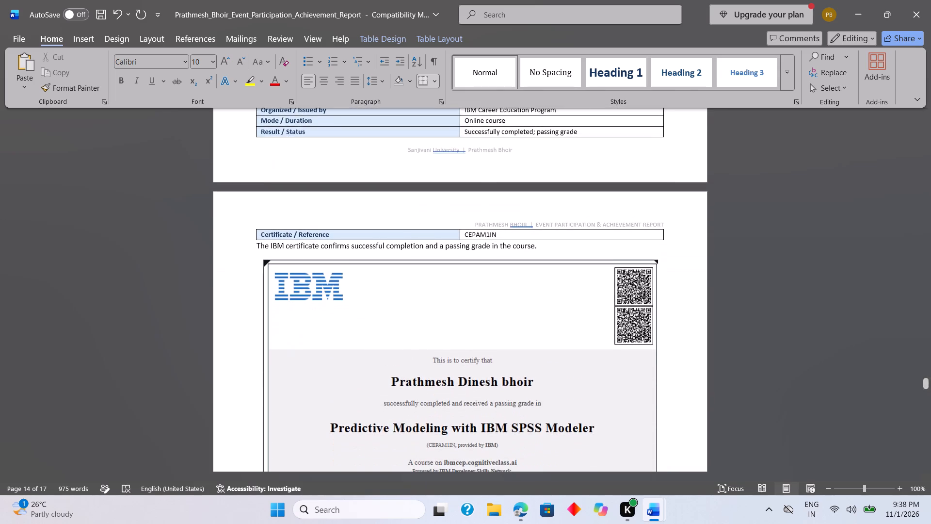
scroll(382, 249, down, 4)
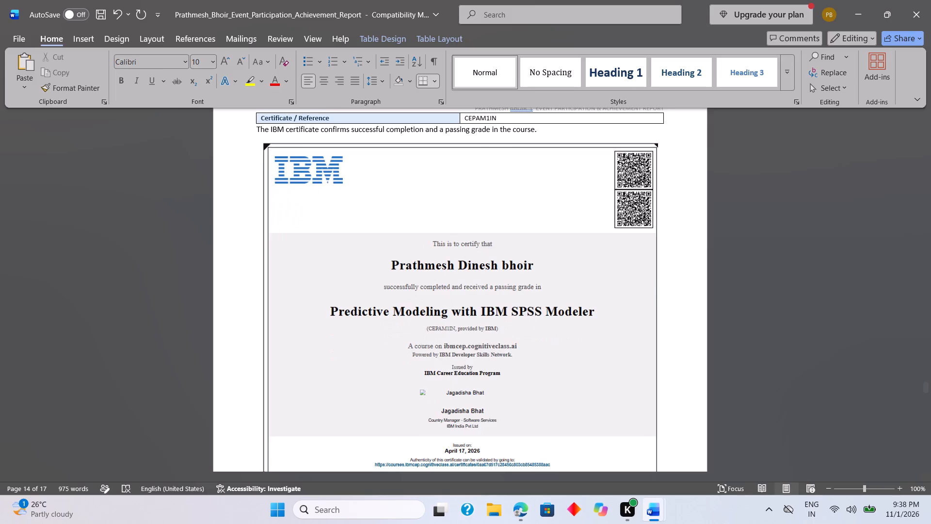
scroll(382, 249, up, 17)
scroll(382, 249, up, 10)
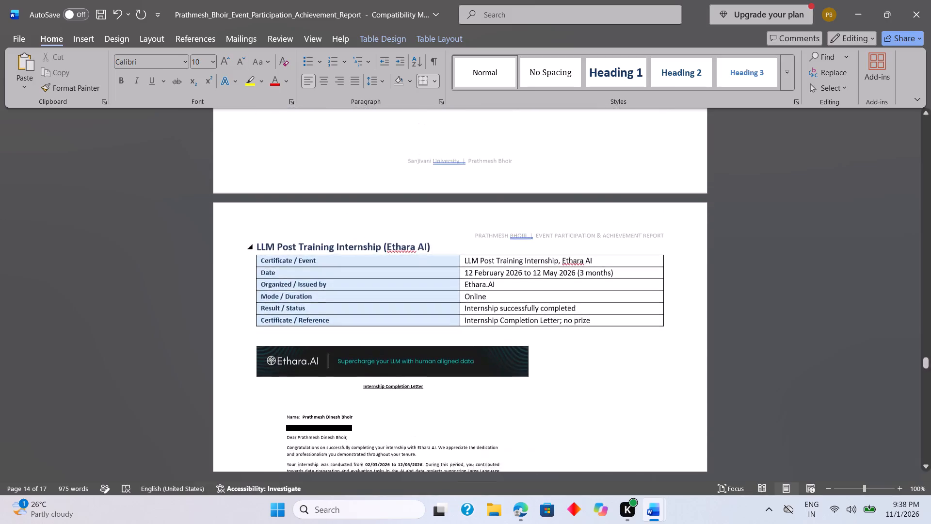
Change the start date in the LLM Post Training Internship (Ethara AI) table's Date cell to 2 March 2026, matching the completion letter.
scroll(382, 249, down, 9)
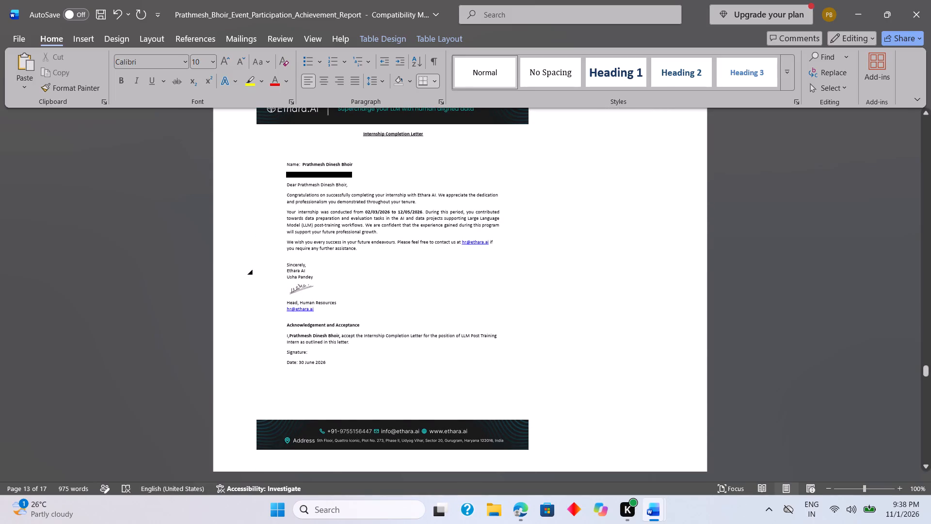
scroll(389, 256, up, 7)
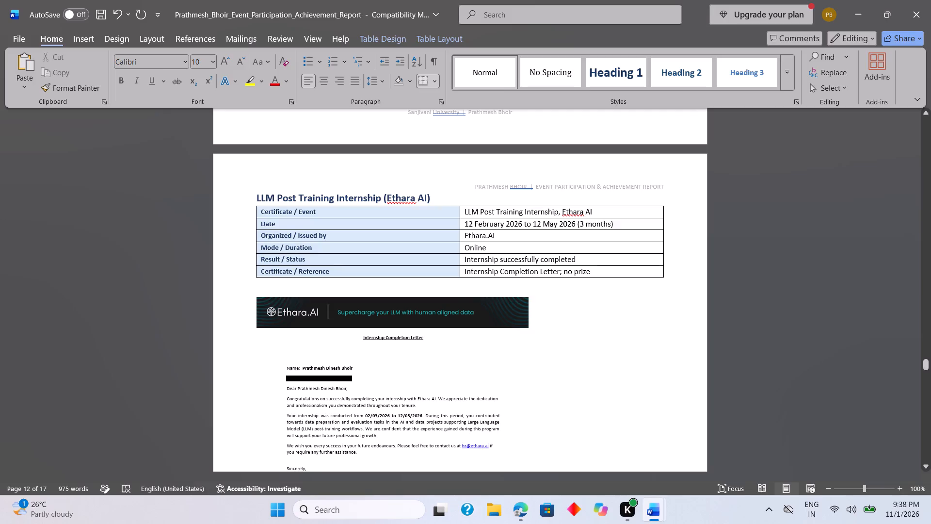
scroll(482, 229, down, 3)
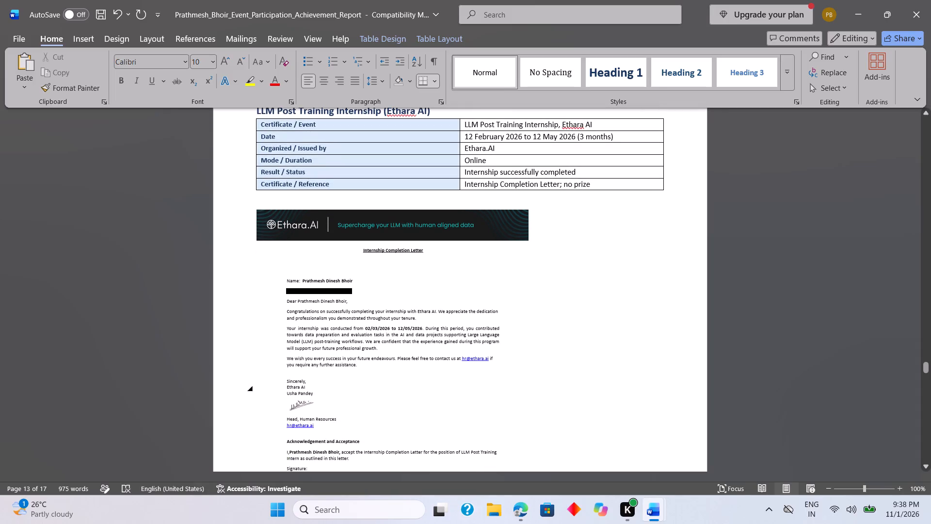
scroll(479, 231, up, 3)
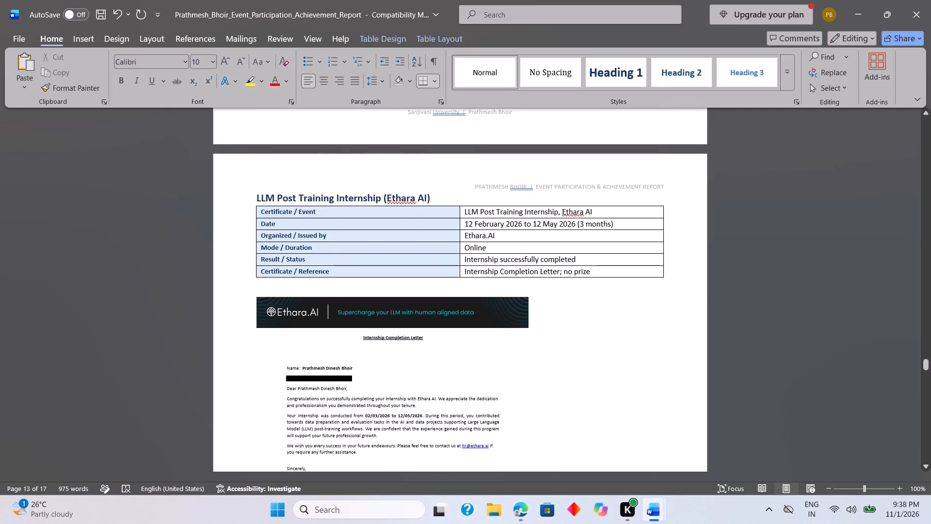
click(503, 226)
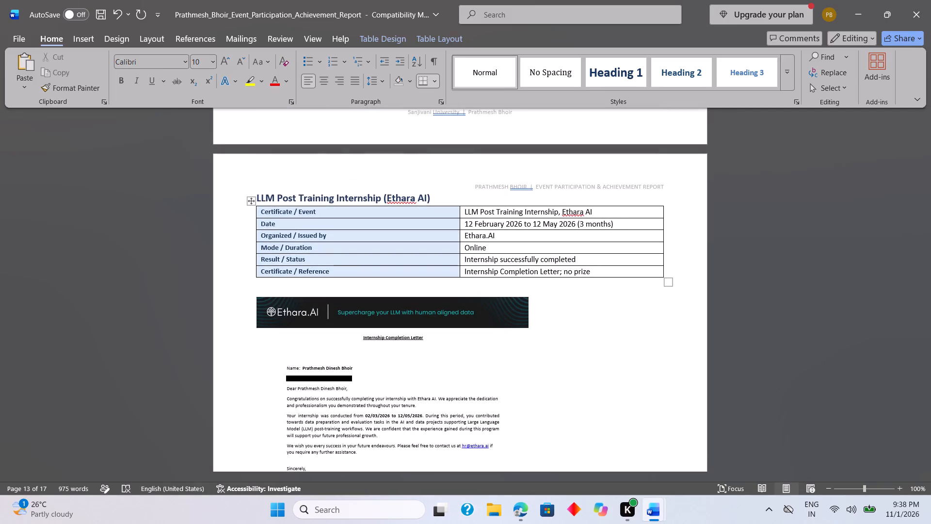
key(BackSpace)
key(BackSpace)
key(BackSpace)
key(BackSpace)
key(BackSpace)
key(BackSpace)
key(BackSpace)
key(BackSpace)
key(BackSpace)
key(BackSpace)
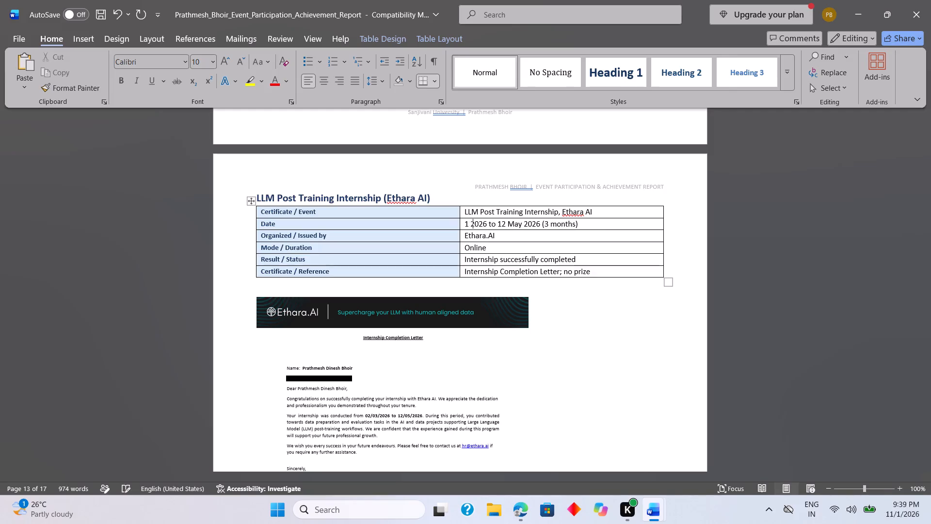
key(BackSpace)
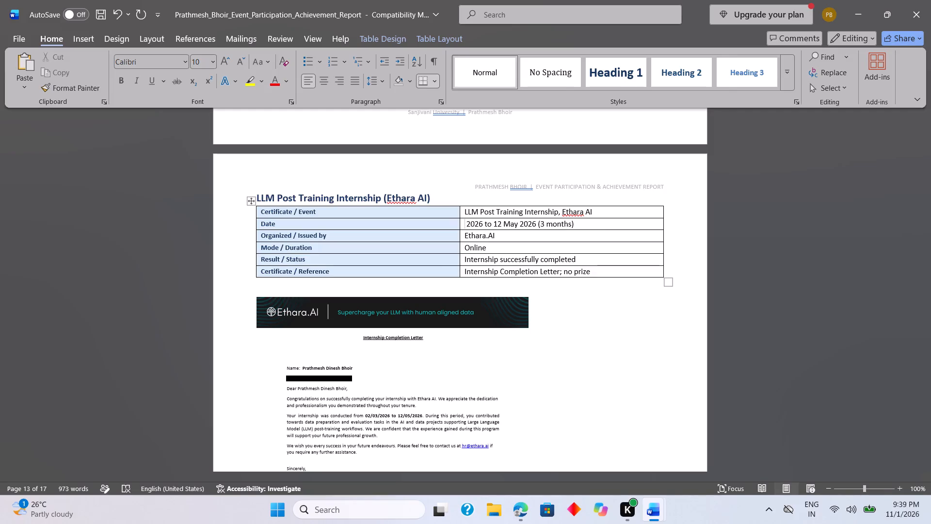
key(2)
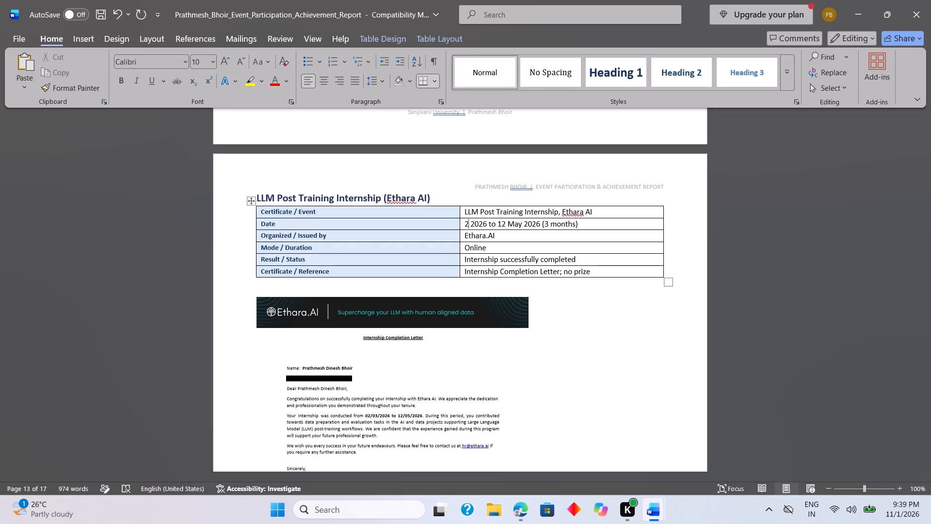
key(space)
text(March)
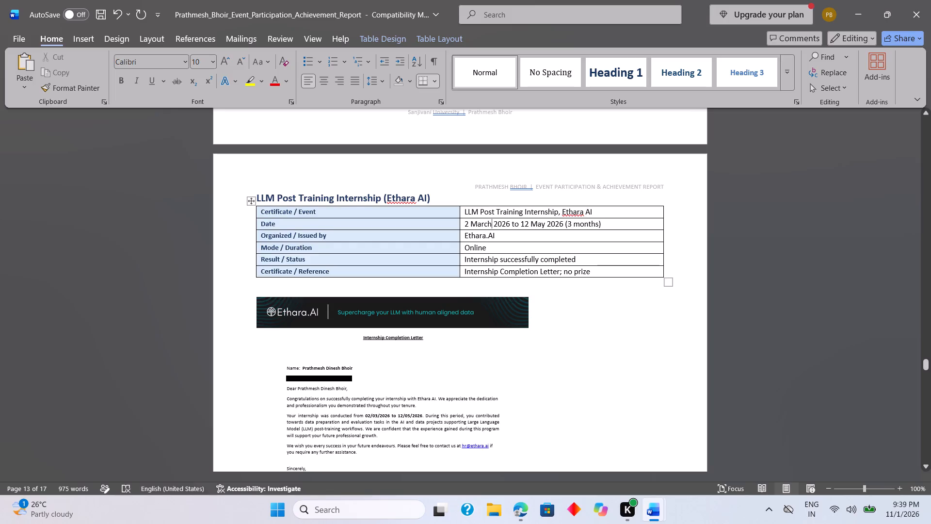
Check the Business Ethics and Predictive Modeling with IBM SPSS Modeler tables preceding the internship section against their certificates.
scroll(524, 246, down, 3)
scroll(524, 246, up, 7)
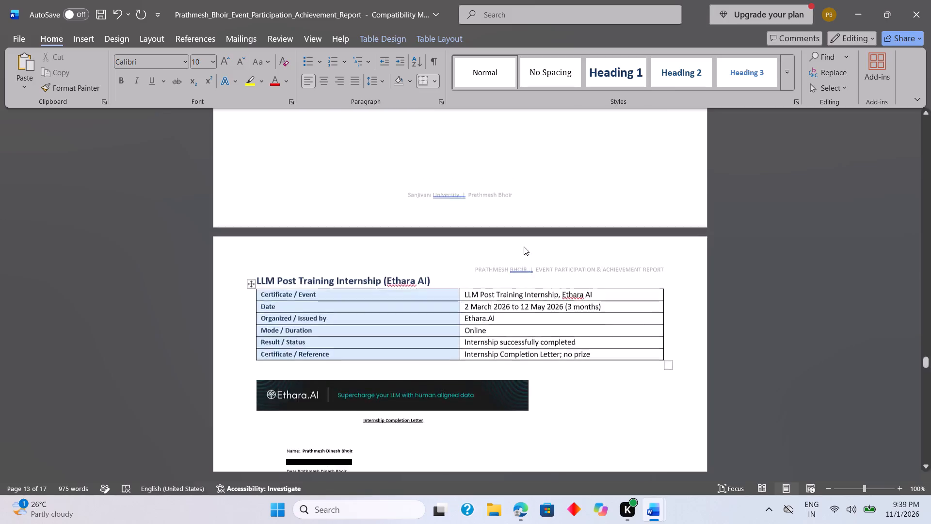
scroll(524, 246, up, 18)
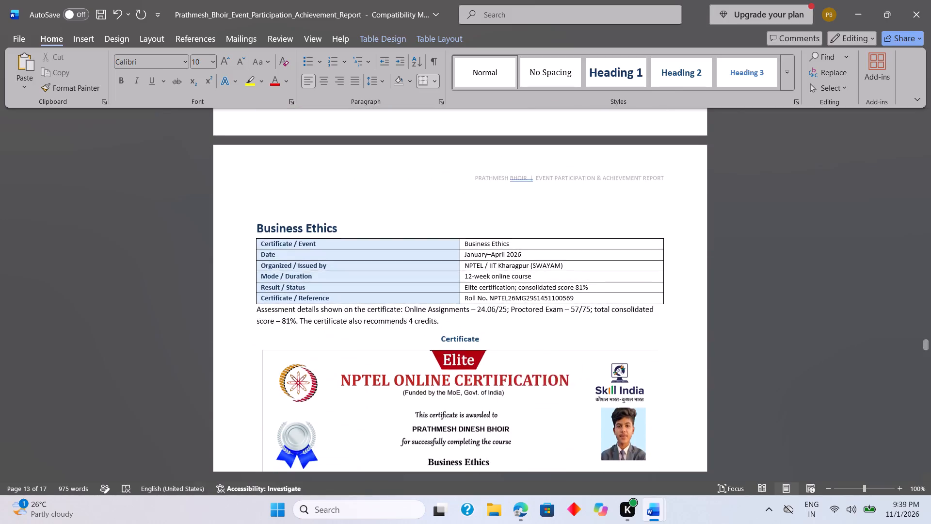
scroll(524, 246, up, 14)
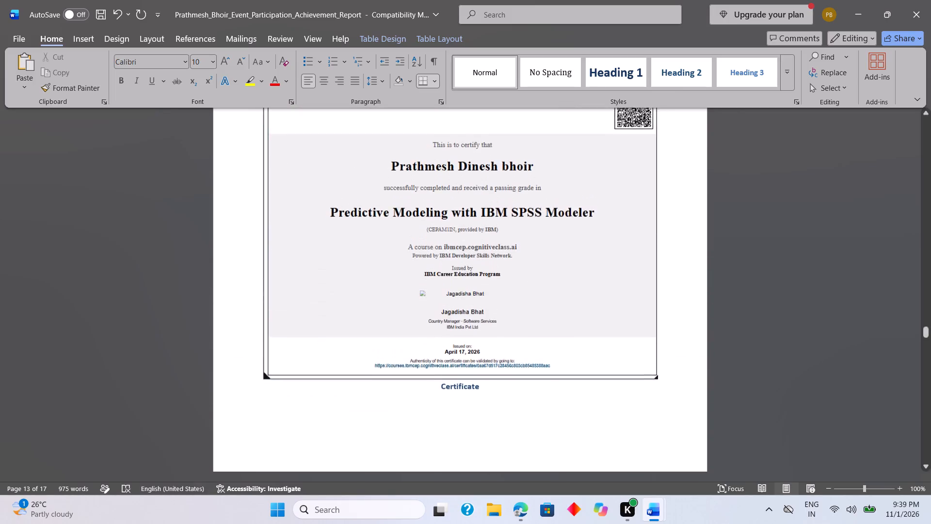
scroll(524, 246, up, 7)
scroll(524, 246, down, 2)
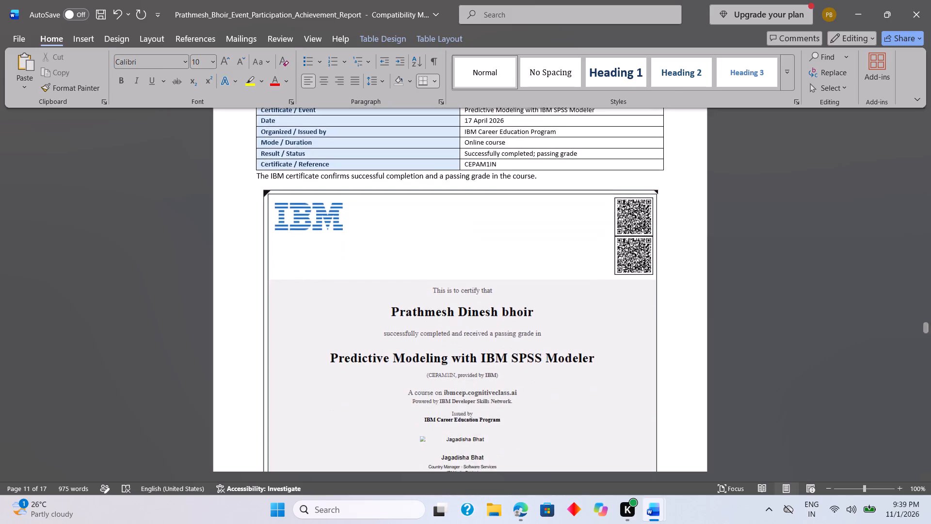
scroll(524, 246, down, 11)
scroll(524, 246, down, 17)
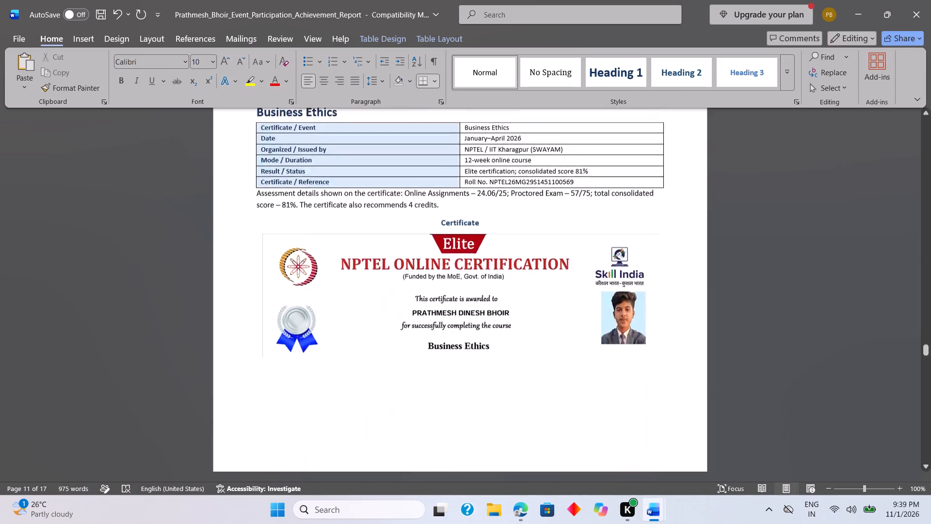
scroll(524, 247, down, 10)
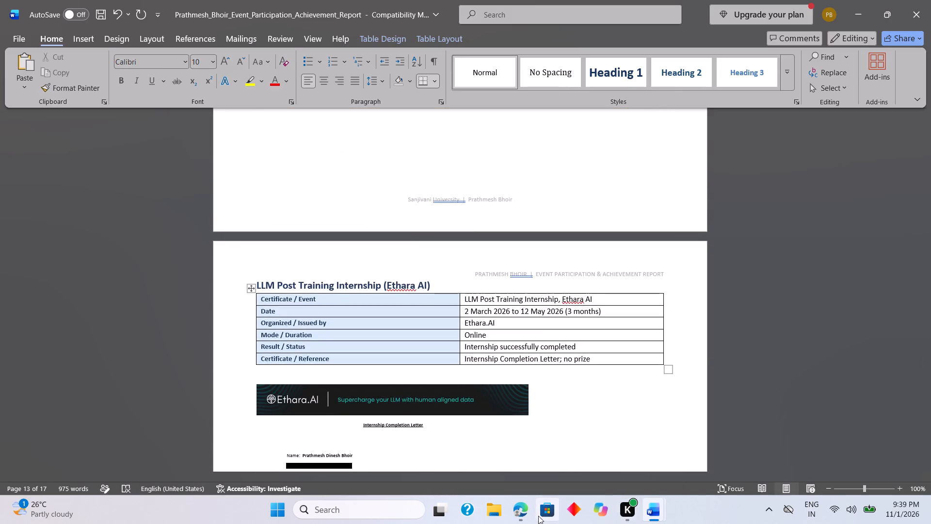
Switch to YouTube in the browser, play the recommended Rashtrawadi Song video, and return to the report in Word.
click(518, 511)
scroll(751, 296, down, 2)
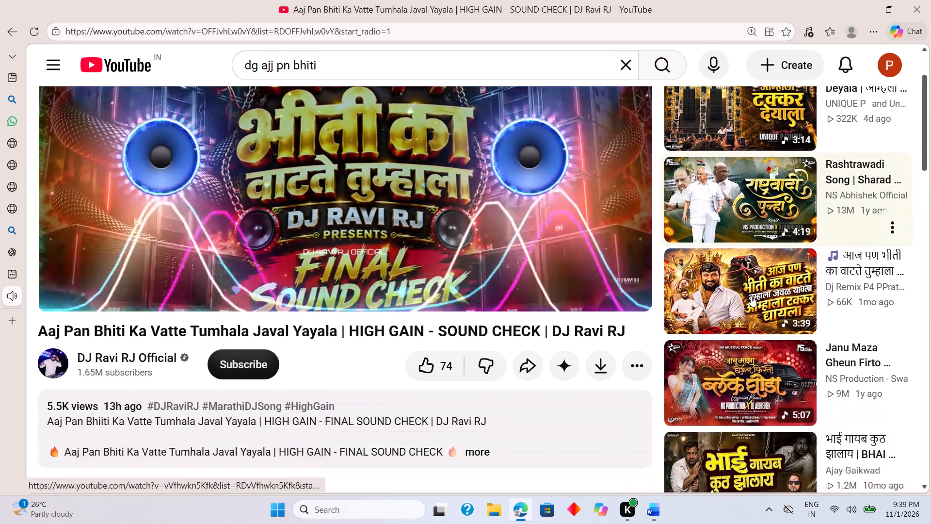
scroll(751, 296, down, 2)
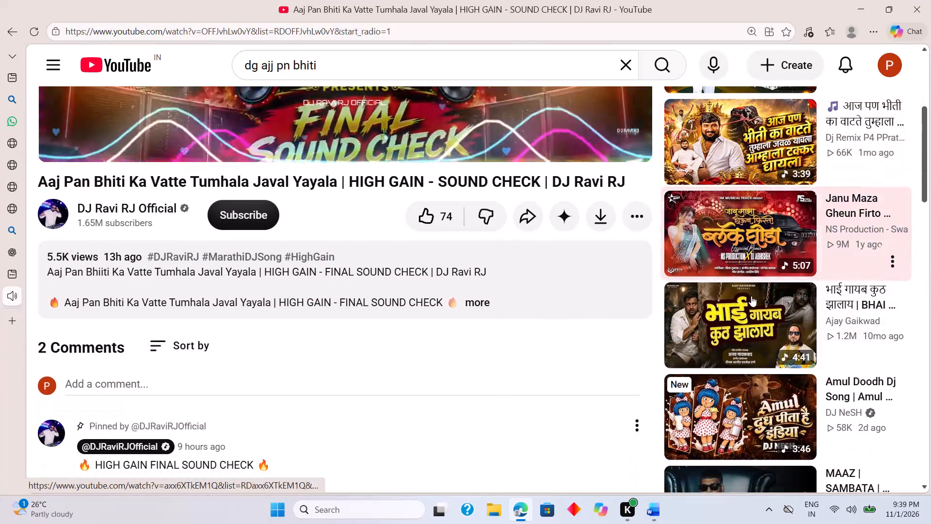
scroll(751, 296, down, 5)
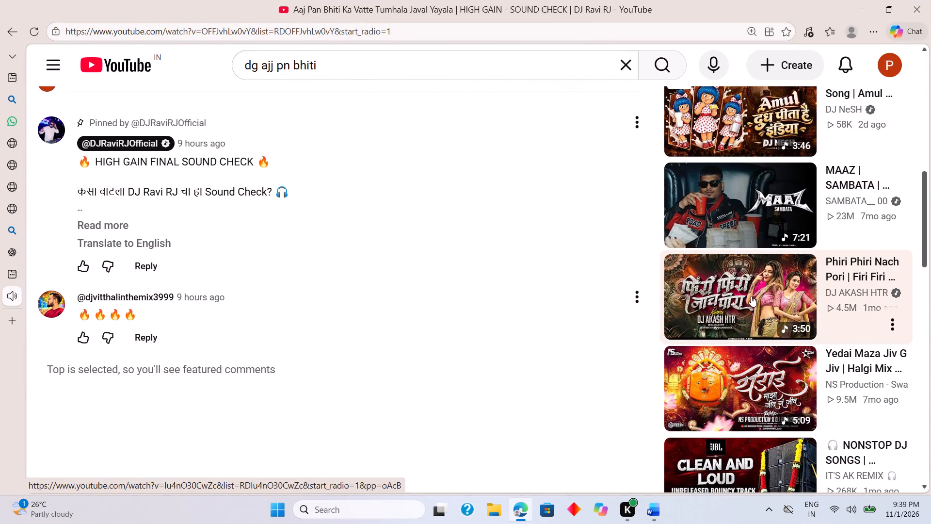
scroll(751, 296, down, 3)
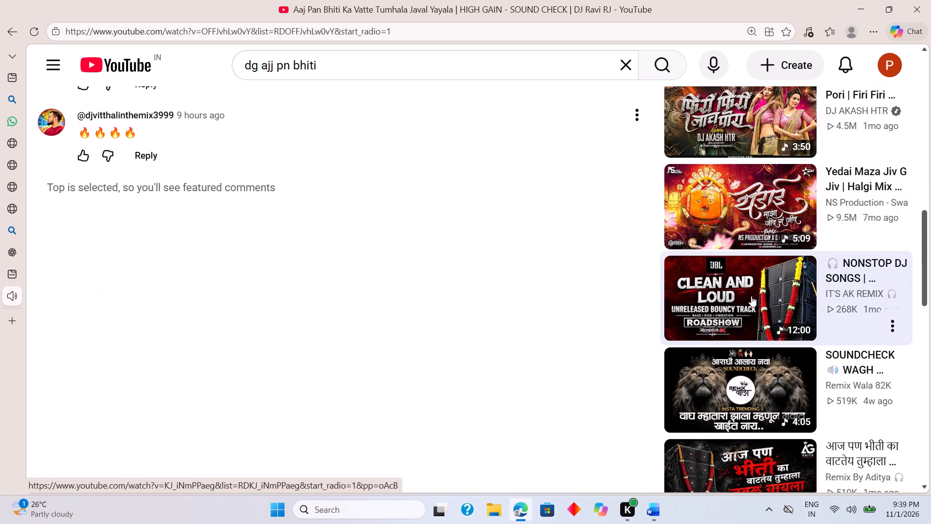
scroll(751, 296, down, 4)
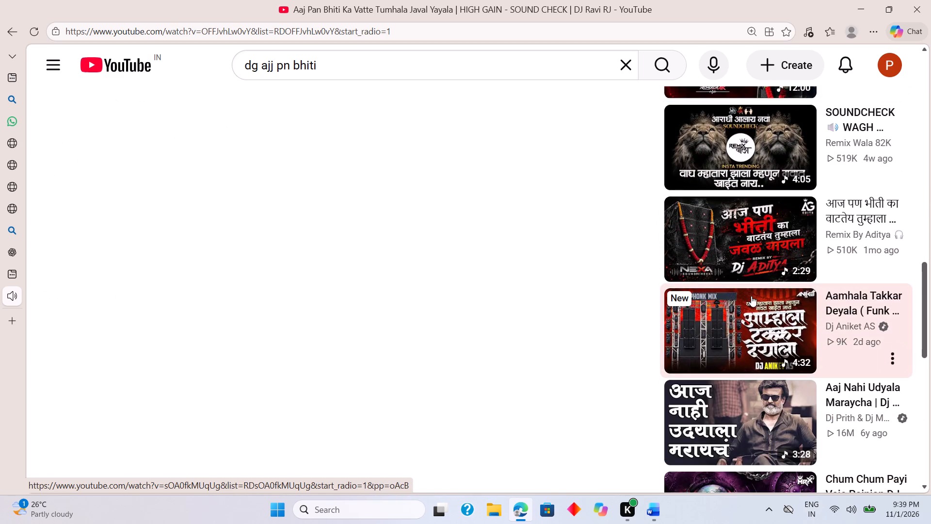
scroll(751, 296, down, 2)
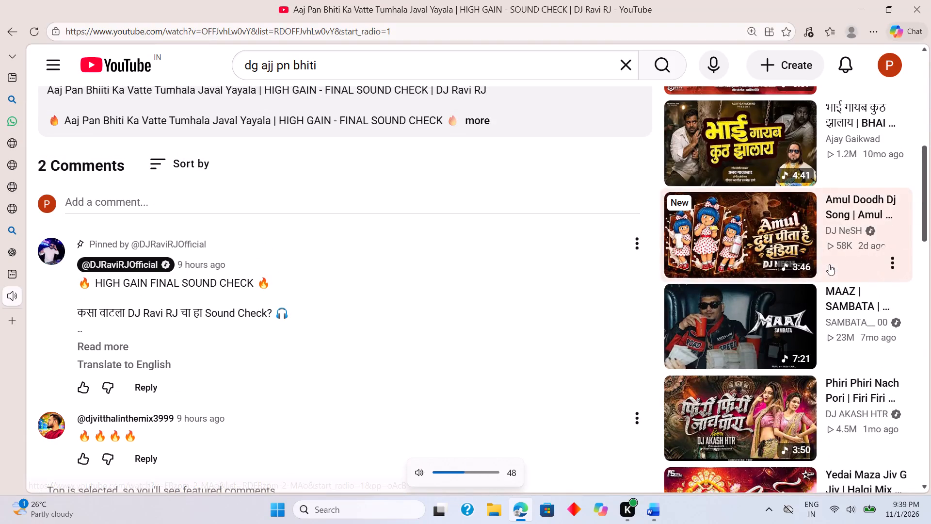
scroll(829, 264, up, 5)
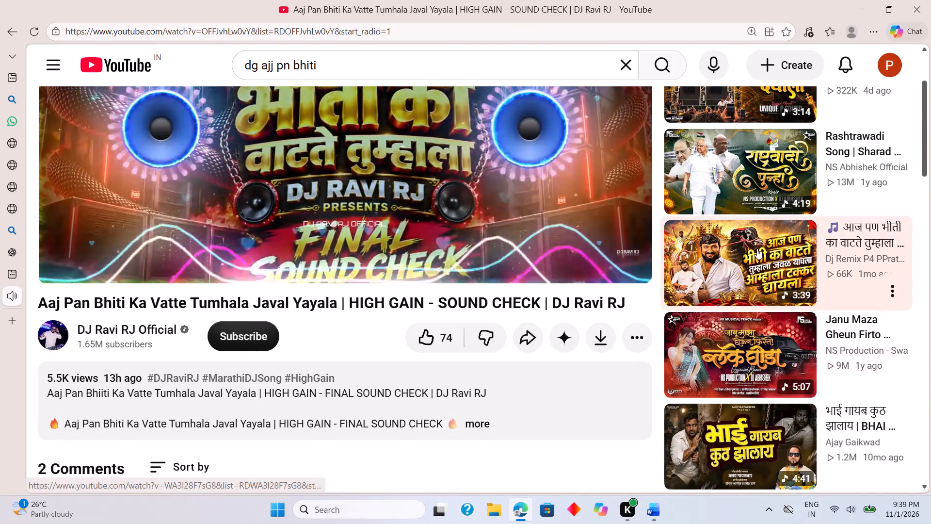
scroll(757, 248, up, 1)
click(757, 248)
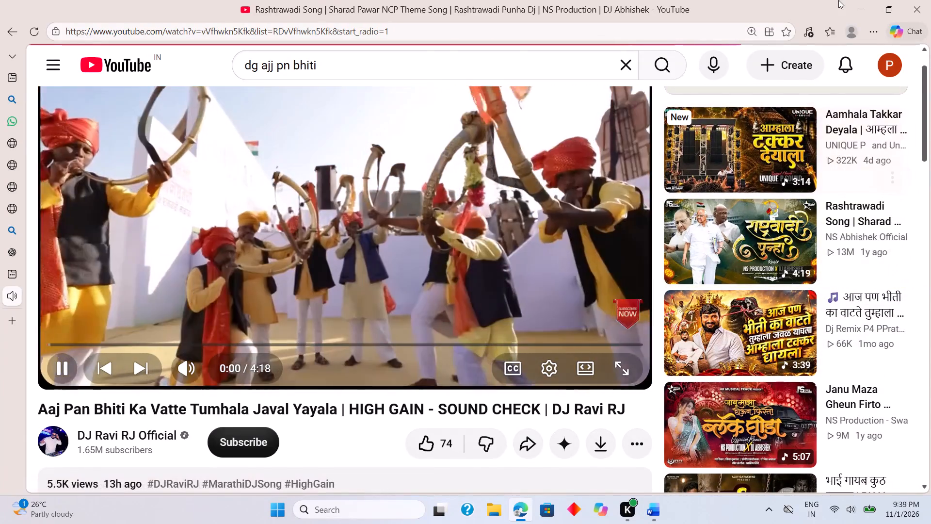
click(850, 0)
Review the sections from LLM Post Training Internship through Introduction to Python (IBM), comparing the Python table's date with its certificate.
scroll(514, 365, down, 4)
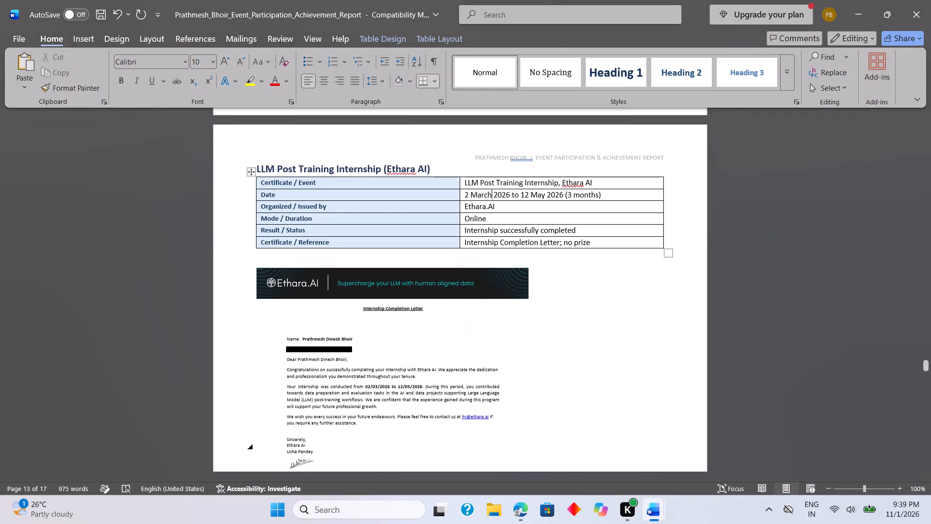
scroll(497, 355, down, 17)
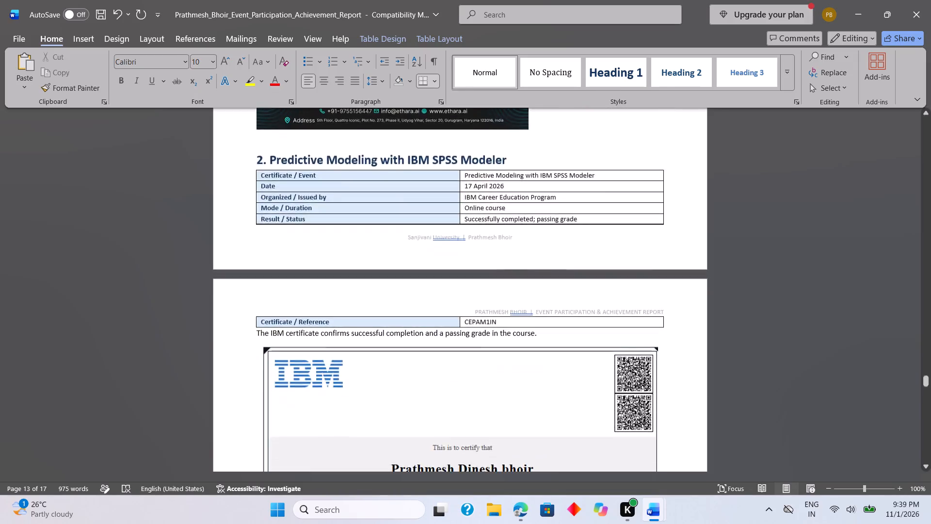
scroll(497, 355, down, 20)
scroll(497, 355, down, 20)
scroll(497, 355, down, 8)
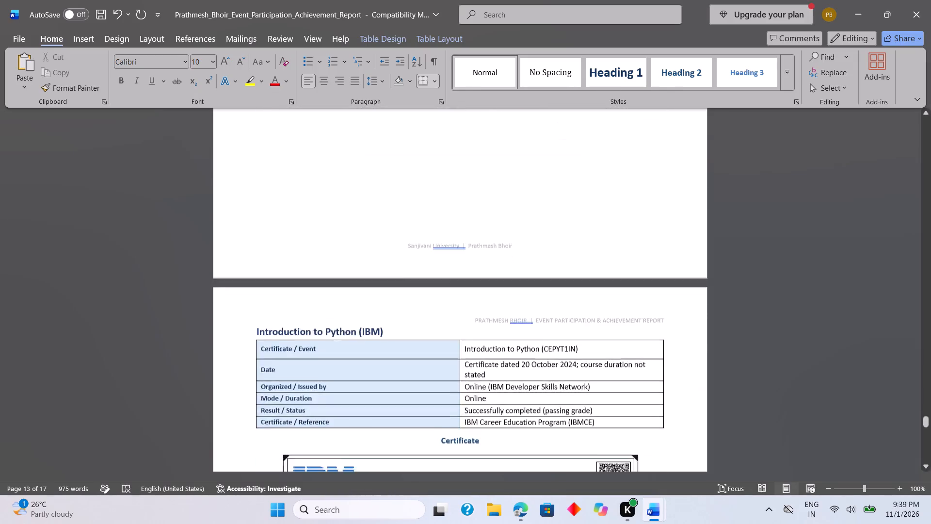
scroll(498, 370, down, 20)
scroll(498, 370, down, 1)
scroll(498, 370, up, 15)
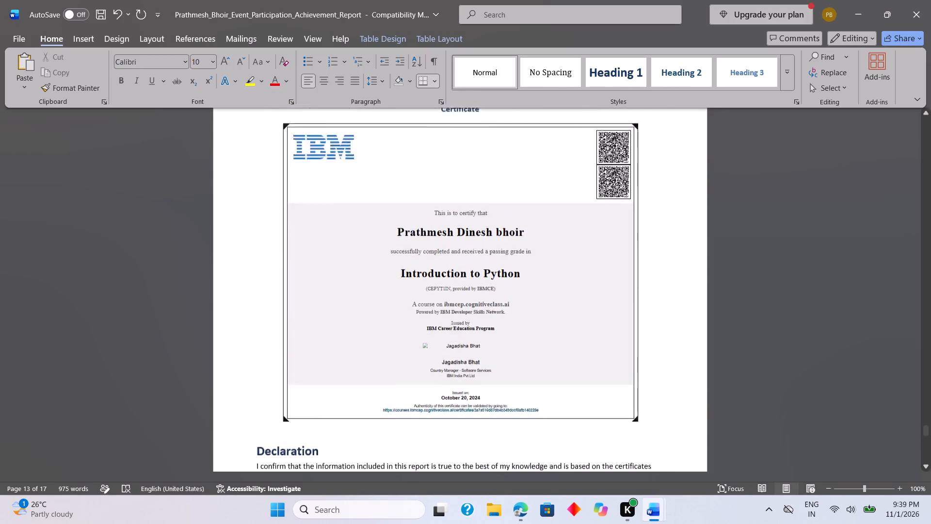
scroll(498, 370, up, 5)
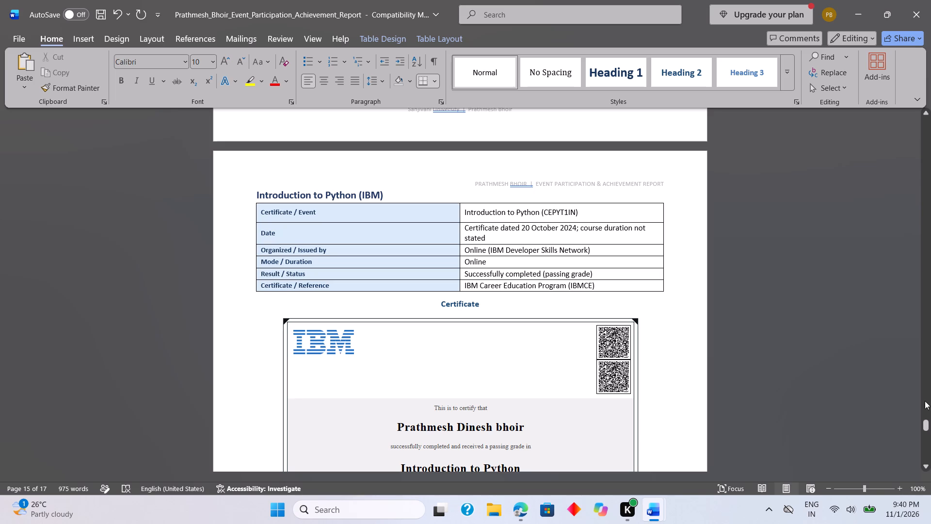
Review the Summary of Events and Achievements table, checking the listed events, courses and dates through to the TEKRON 2.0 section.
drag(923, 426, 878, 203)
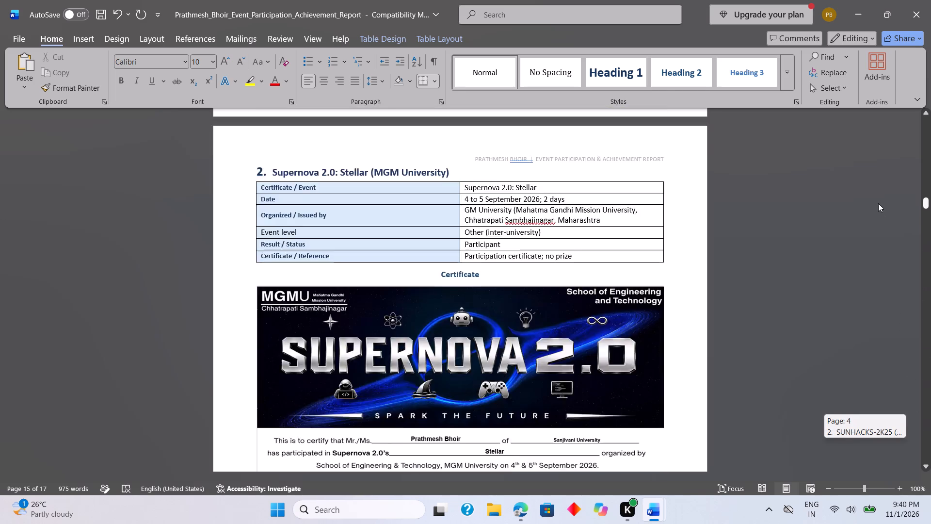
drag(878, 203, 876, 145)
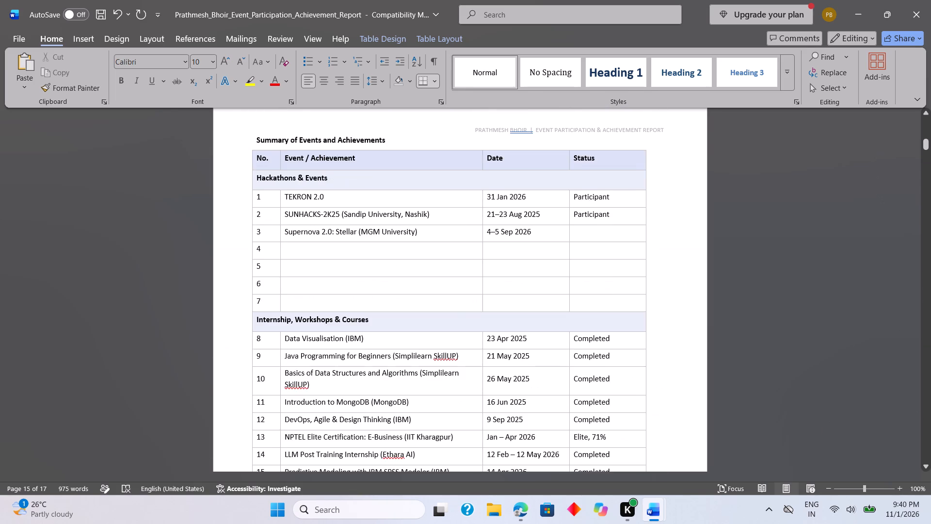
scroll(552, 409, down, 8)
scroll(552, 409, up, 2)
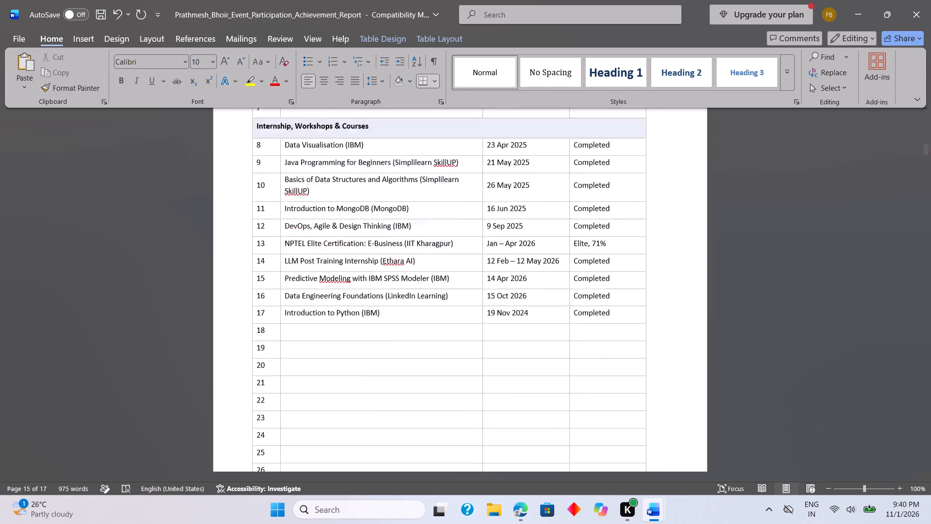
scroll(552, 409, up, 8)
scroll(552, 409, down, 5)
scroll(552, 409, up, 6)
scroll(206, 414, down, 3)
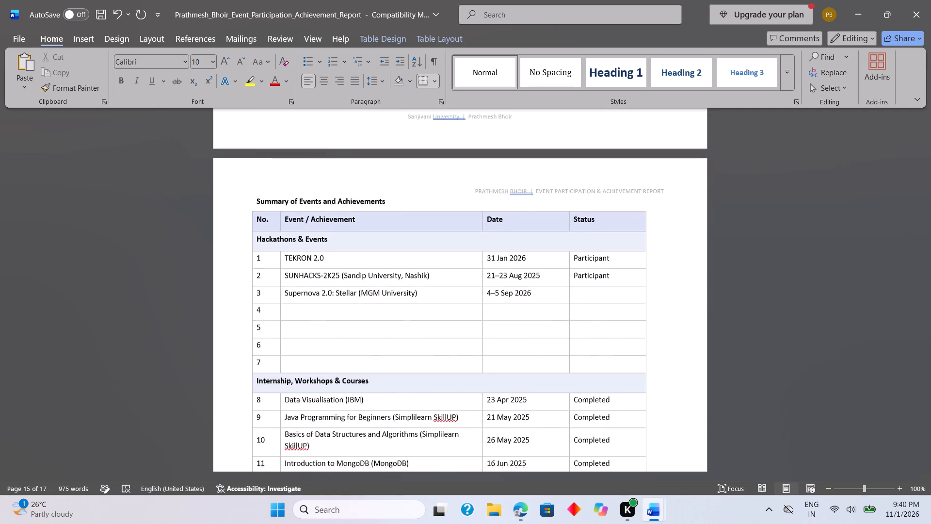
scroll(206, 414, down, 18)
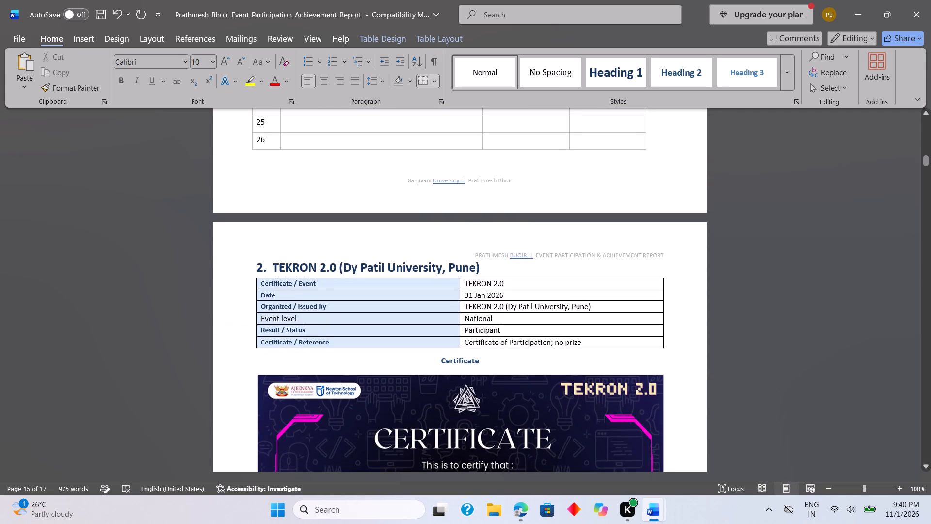
Number the hackathon section headings in sequence: TEKRON 2.0 as 1, SUNHACKS-2K25 as 2, and Supernova 2.0: Stellar as 3.
scroll(250, 321, up, 2)
click(263, 324)
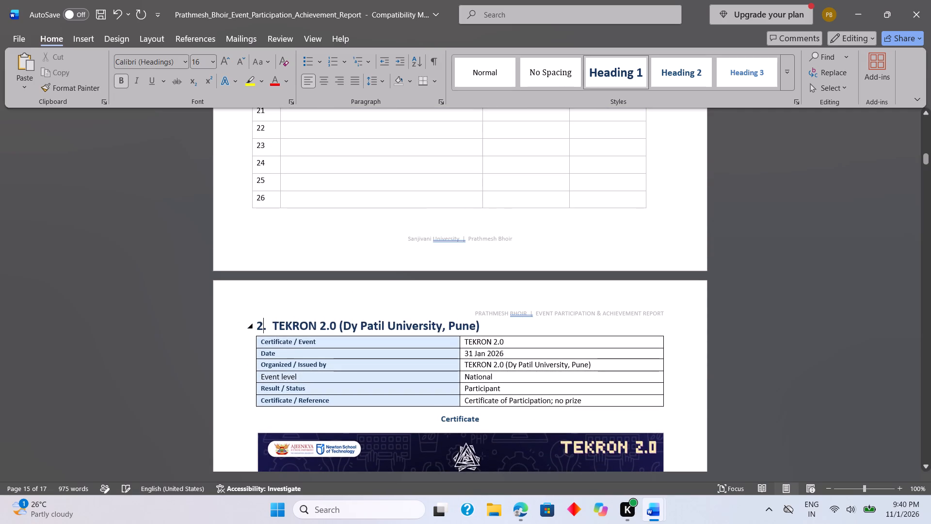
key(BackSpace)
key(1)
scroll(267, 331, down, 9)
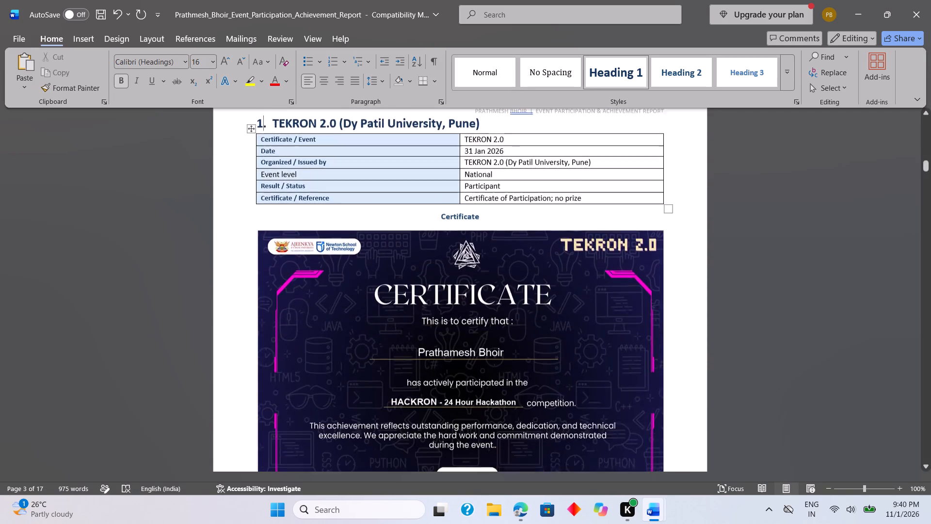
scroll(272, 338, down, 18)
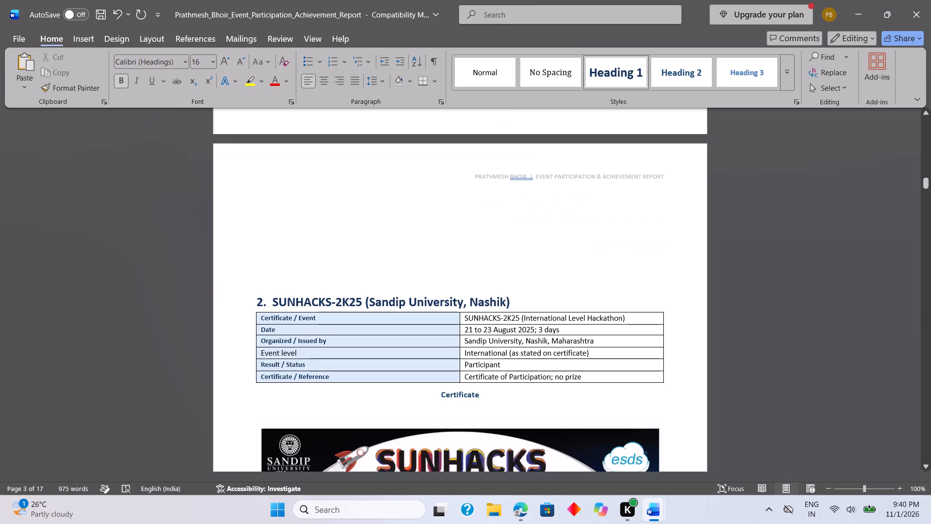
click(261, 296)
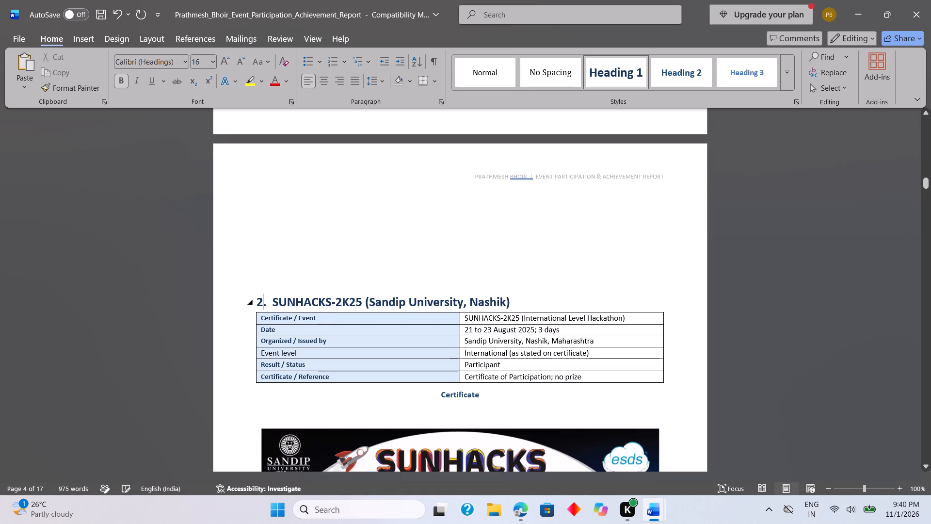
key(BackSpace)
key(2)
scroll(262, 298, down, 19)
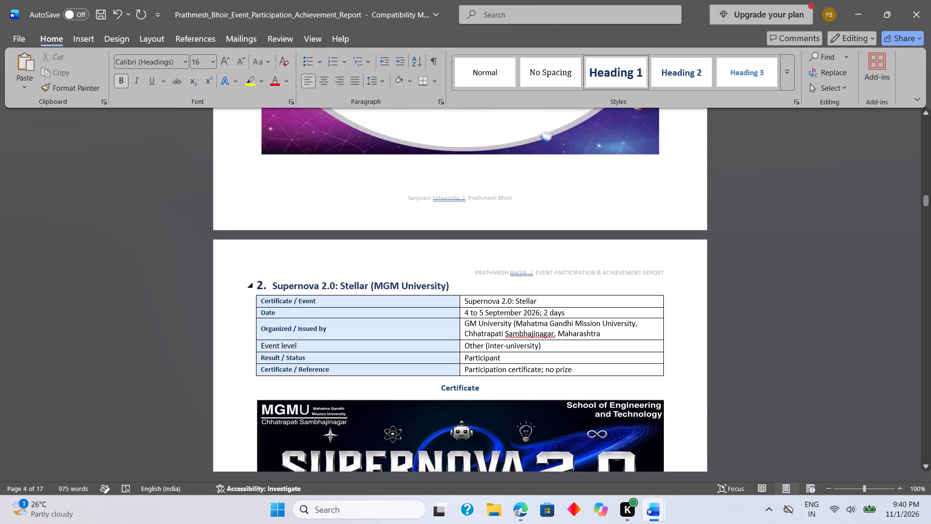
click(264, 285)
key(BackSpace)
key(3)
Change the section number in the Data Visualisation (IBM) heading to 4.
scroll(268, 282, down, 6)
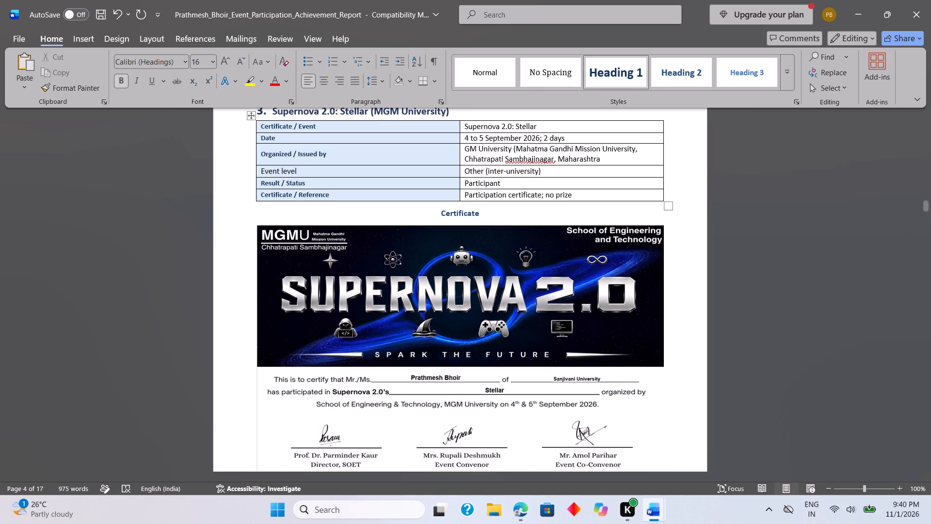
scroll(268, 282, down, 16)
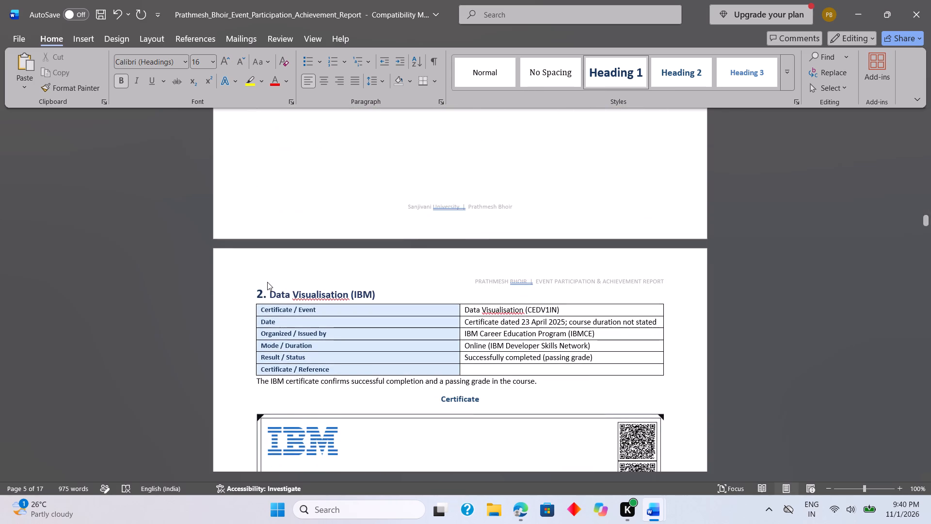
click(265, 289)
key(Left)
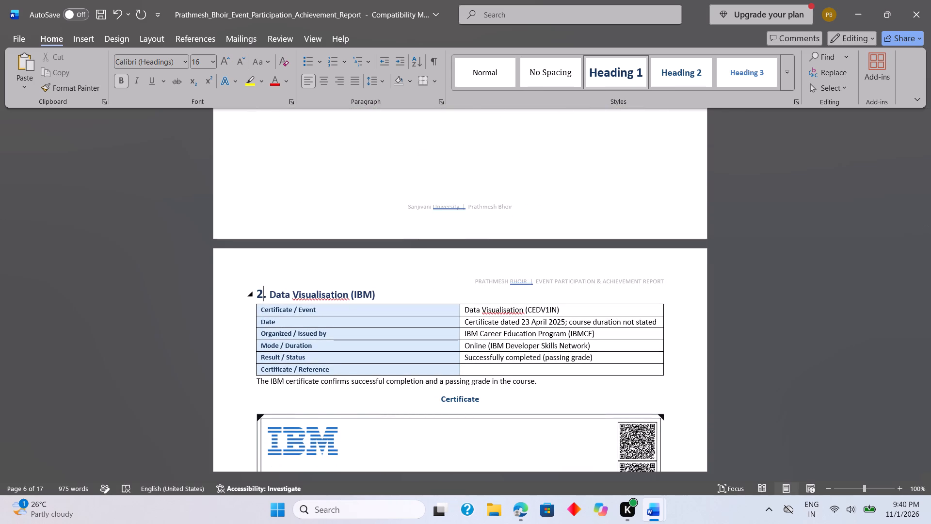
key(BackSpace)
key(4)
Fill the empty Certificate / Reference cell in the Data Visualisation (IBM) table with "Online".
scroll(266, 289, down, 4)
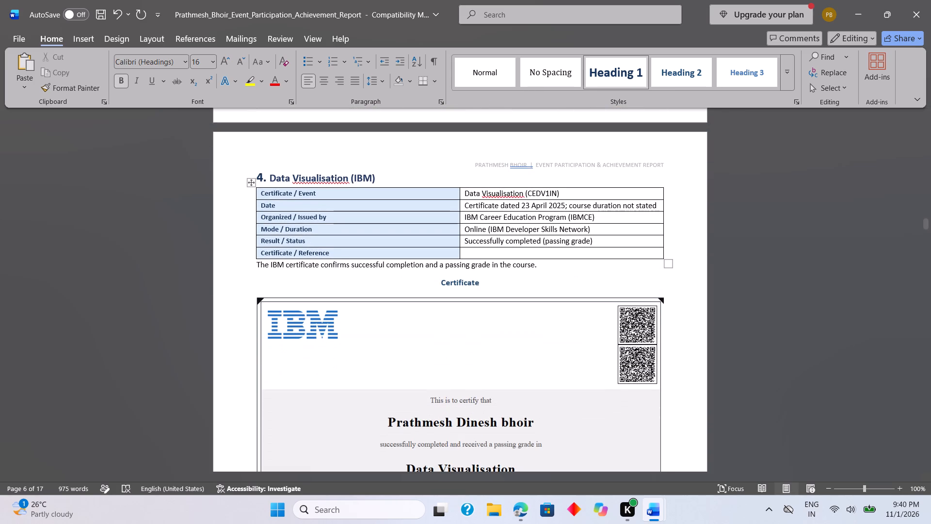
scroll(266, 289, down, 3)
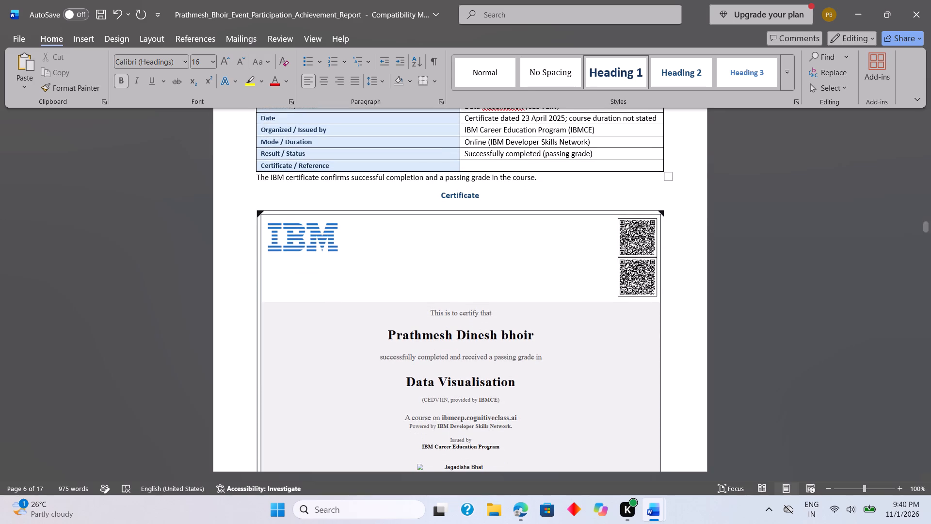
click(516, 167)
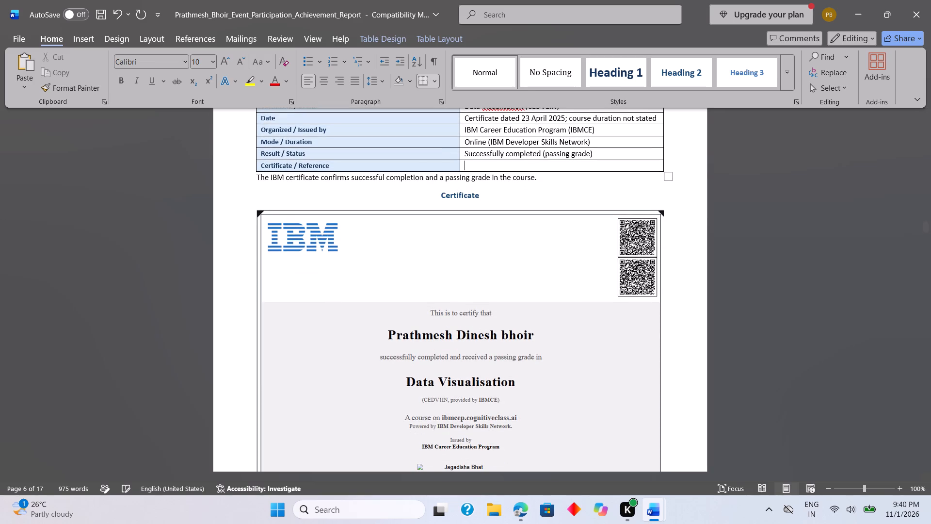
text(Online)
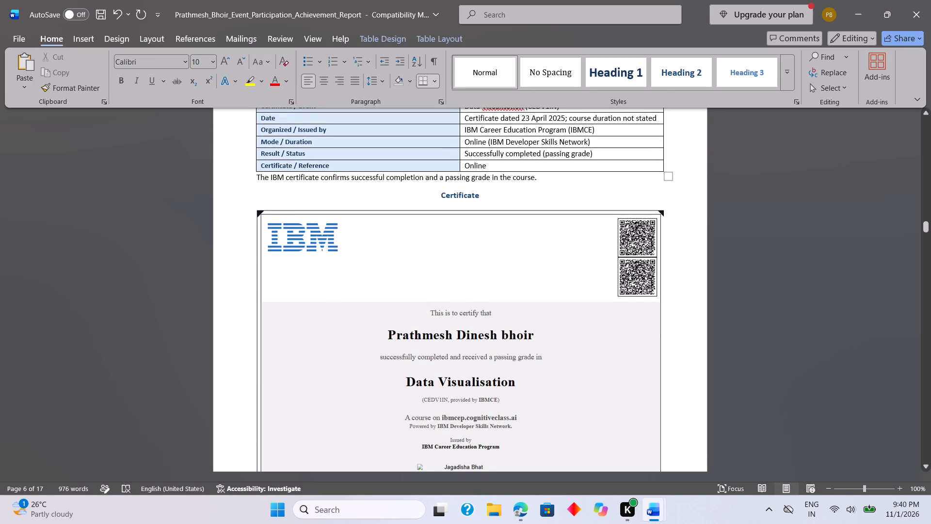
Change the Data Visualisation (IBM) table's certificate date to 29 May 2025, matching the issue date on its certificate.
scroll(567, 163, up, 1)
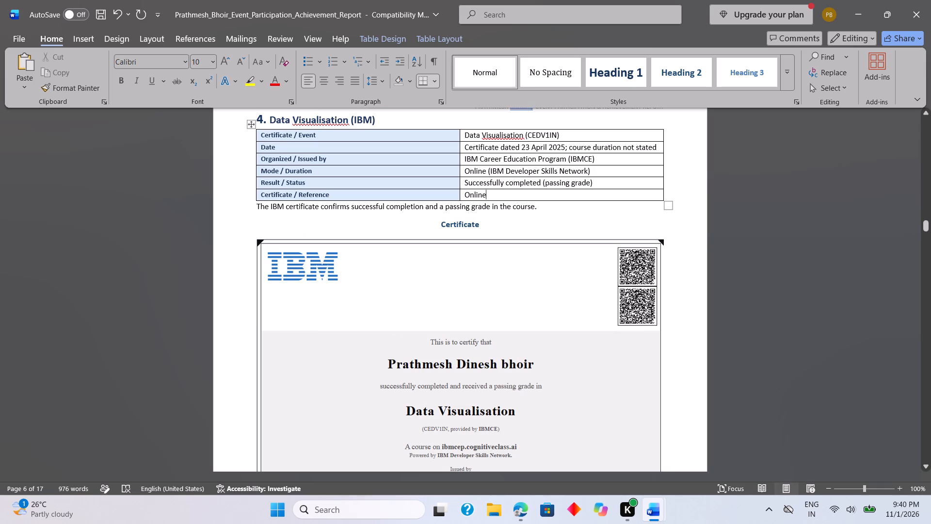
scroll(487, 201, down, 2)
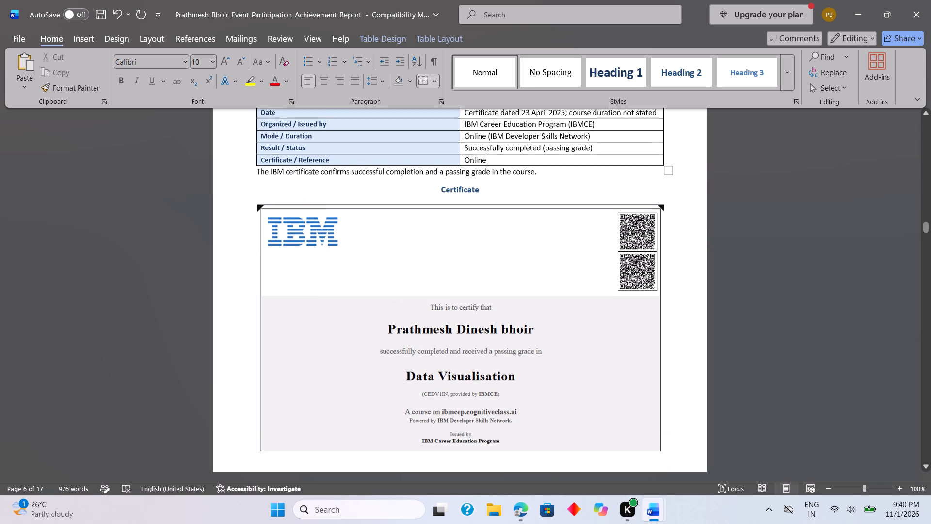
scroll(487, 201, down, 2)
scroll(487, 201, up, 2)
scroll(487, 201, down, 2)
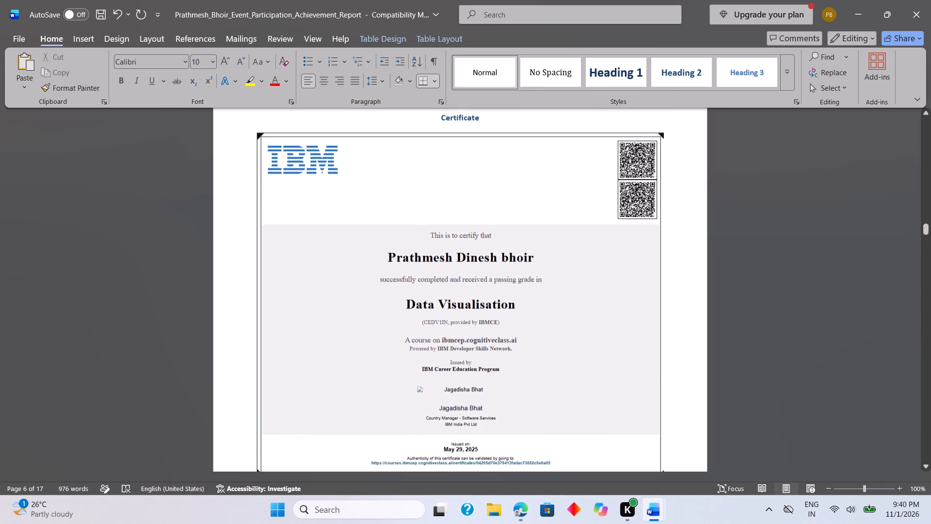
scroll(487, 201, up, 5)
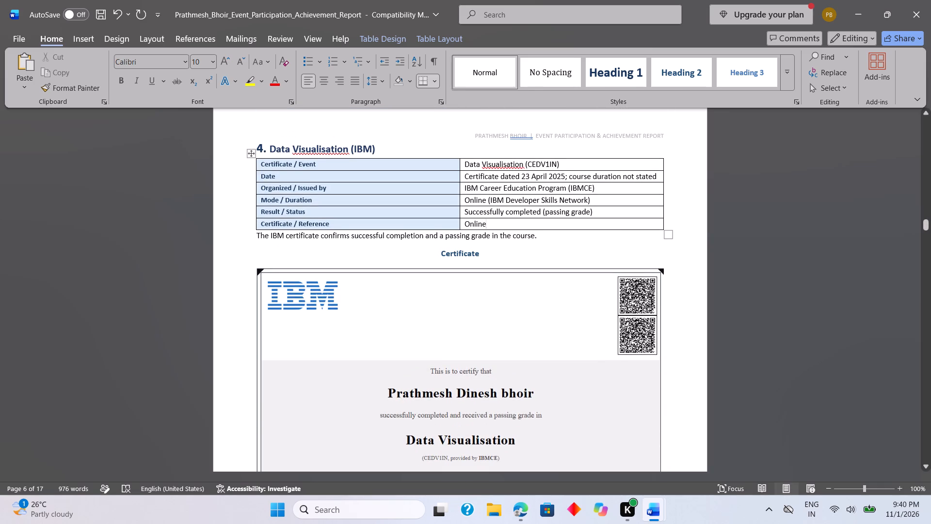
click(547, 179)
key(BackSpace)
key(BackSpace)
key(BackSpace)
key(BackSpace)
key(BackSpace)
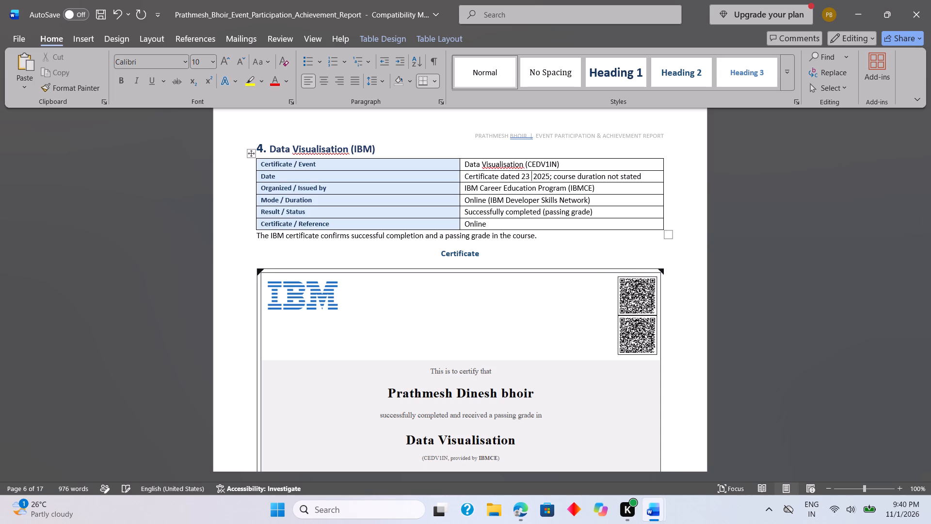
key(BackSpace)
key(BackSpace)
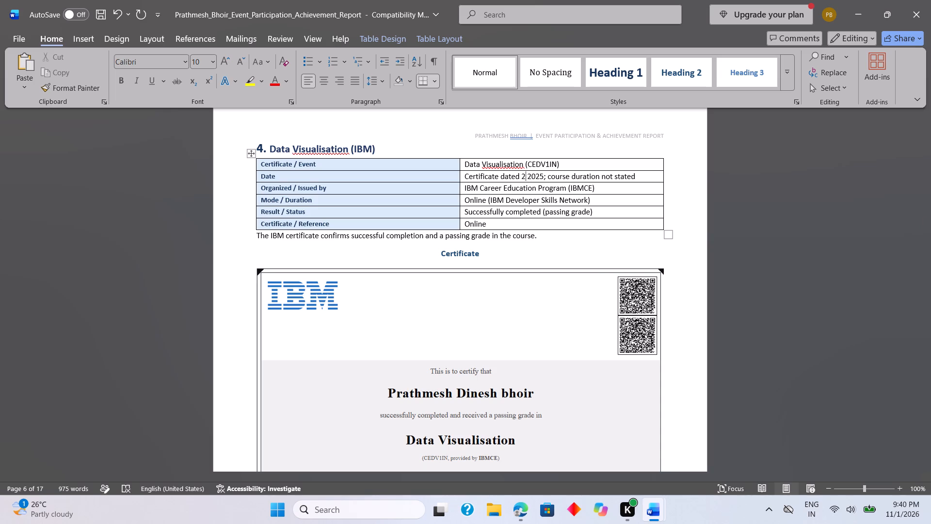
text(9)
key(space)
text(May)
Change the section number in the Java Programming for Beginners (Simplilearn SkillUP) heading to 5.
scroll(547, 179, down, 5)
scroll(390, 210, down, 7)
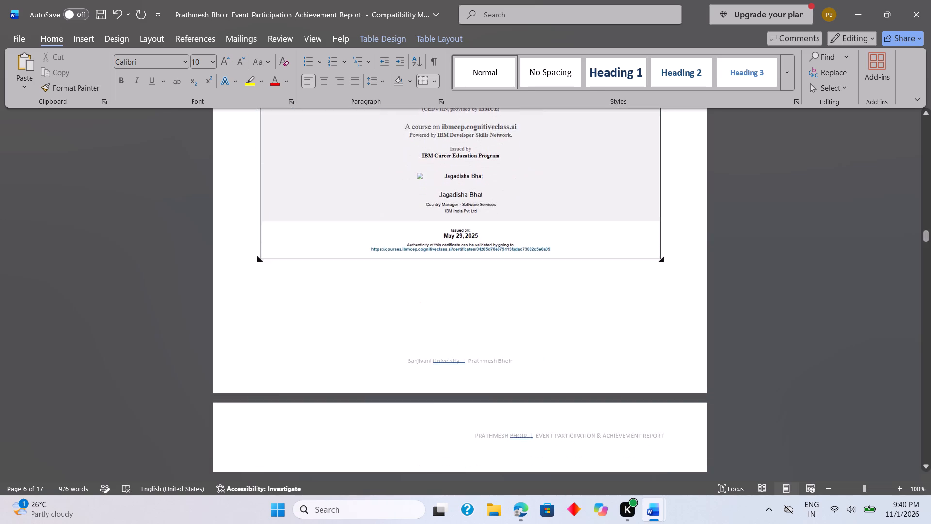
scroll(302, 227, up, 12)
scroll(273, 227, down, 20)
scroll(273, 227, down, 3)
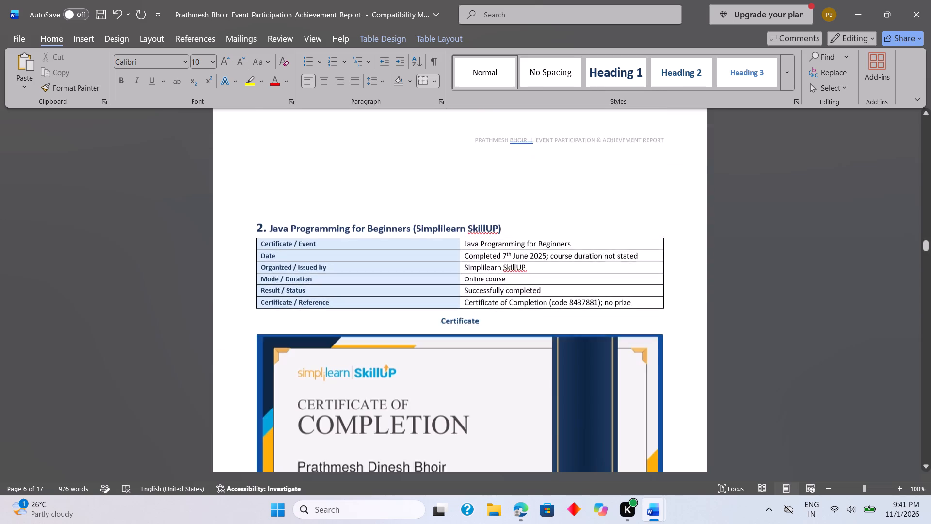
click(263, 204)
key(BackSpace)
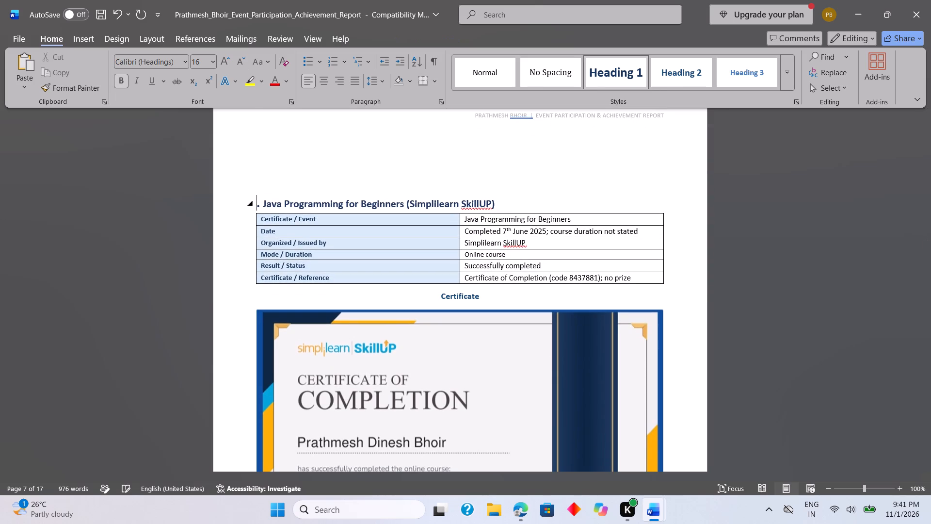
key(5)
Renumber the Basics of Data Structures and Algorithms heading as 6 and the Introduction to MongoDB heading as 7.
scroll(252, 177, down, 4)
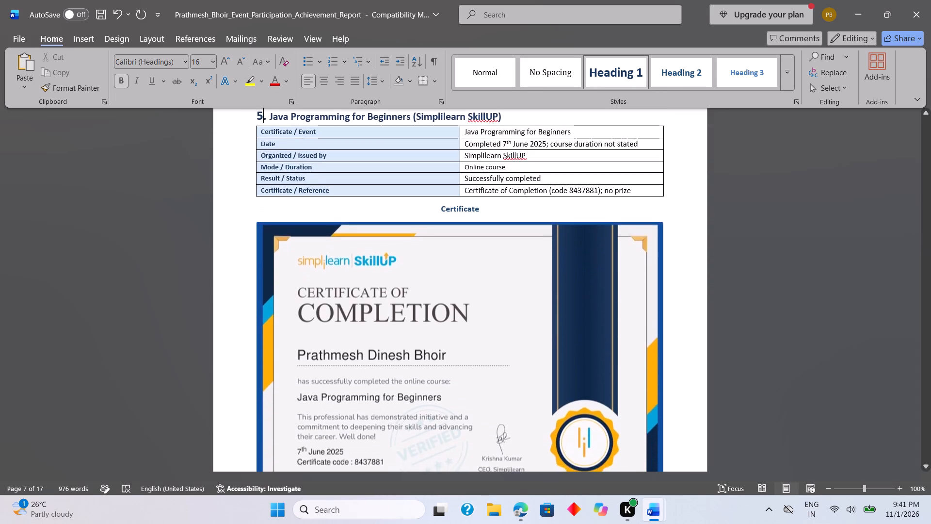
scroll(252, 178, down, 18)
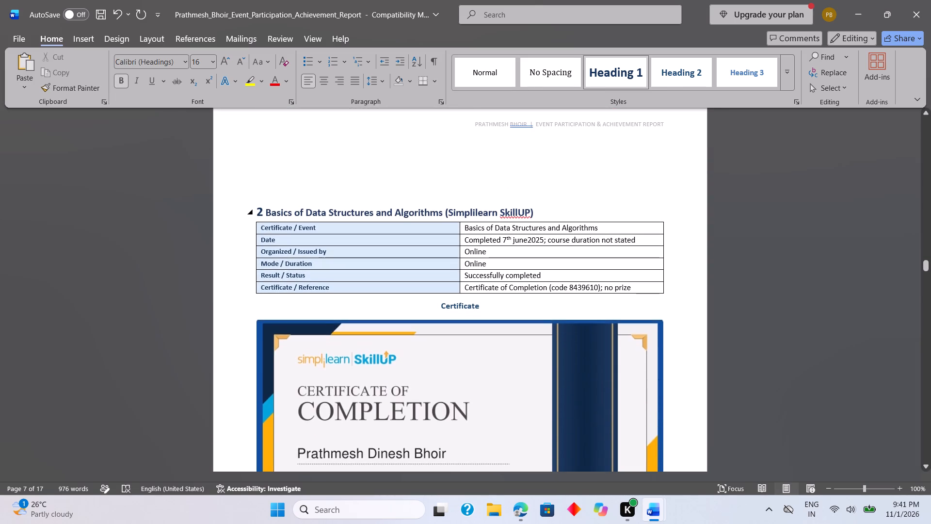
click(260, 207)
key(BackSpace)
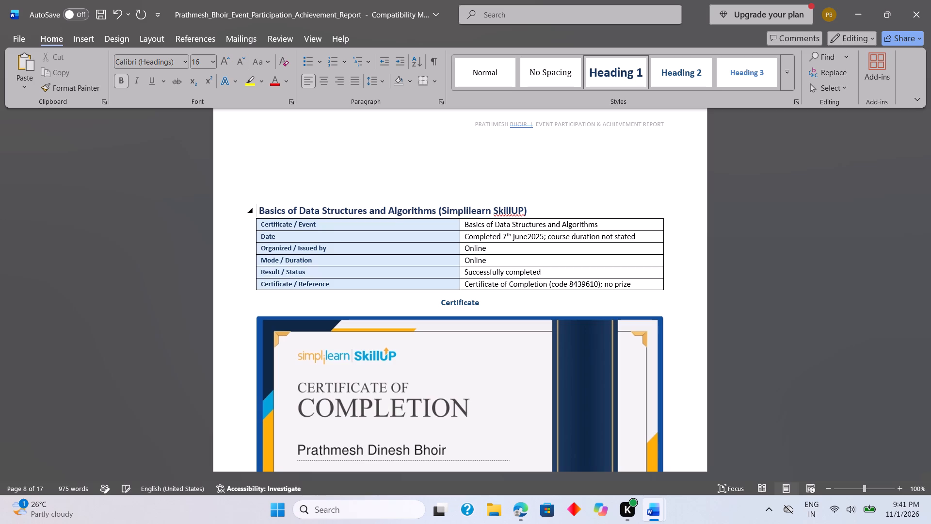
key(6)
scroll(259, 204, down, 8)
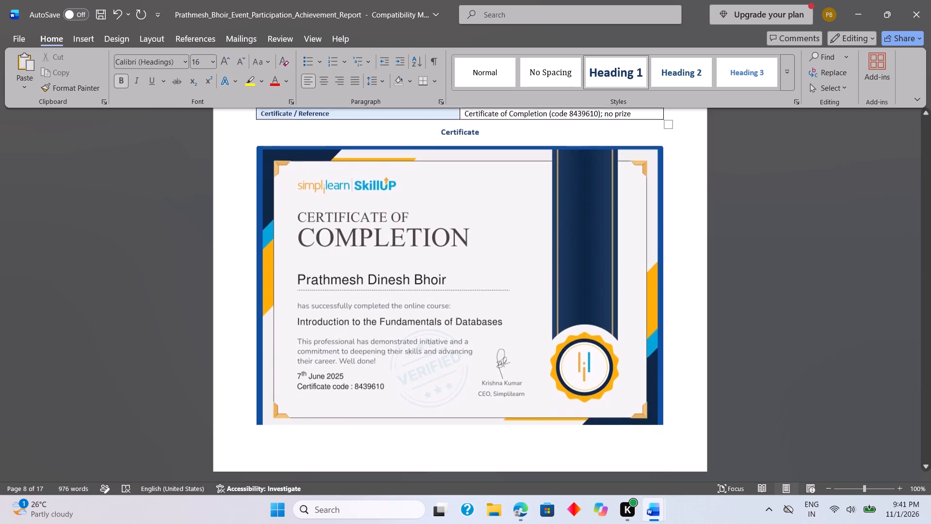
scroll(259, 205, down, 15)
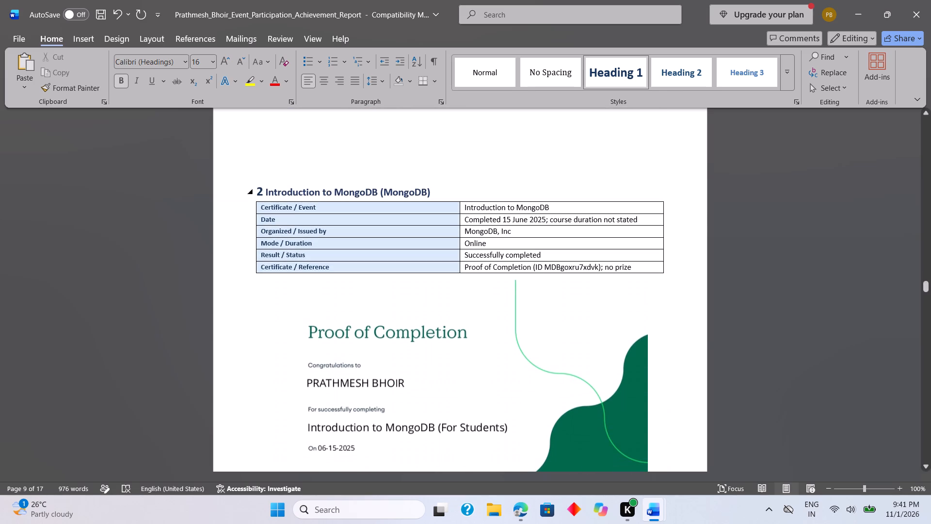
click(262, 189)
key(BackSpace)
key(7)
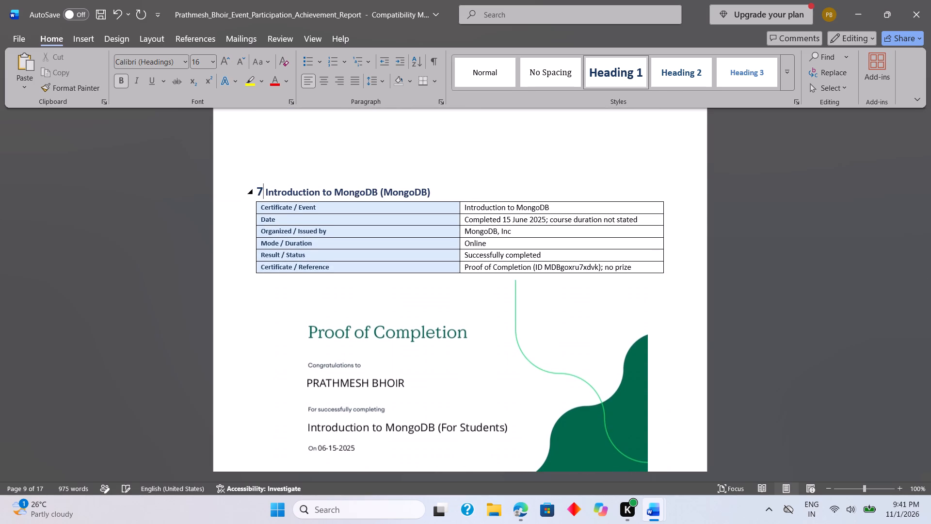
Change the section number of the DevOps, Agile & Design Thinking (IBM) heading to 8.
scroll(108, 120, down, 17)
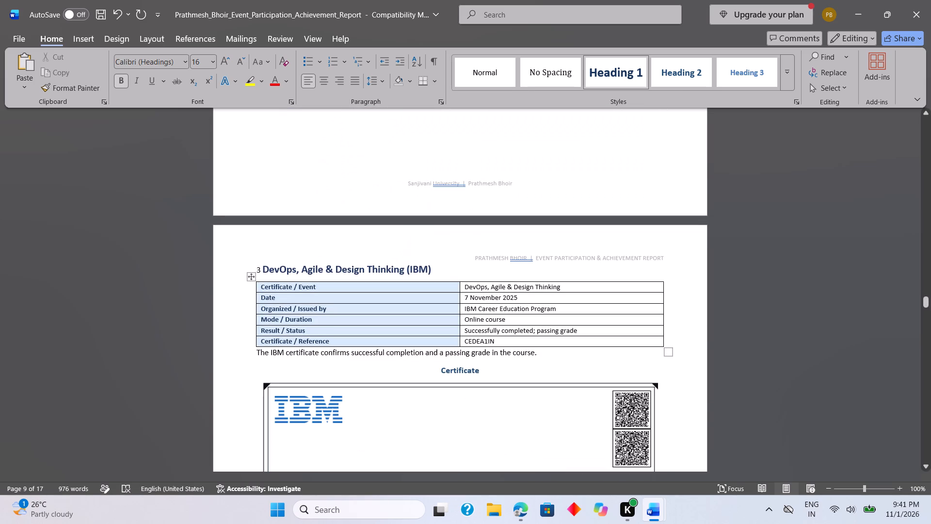
click(262, 267)
key(BackSpace)
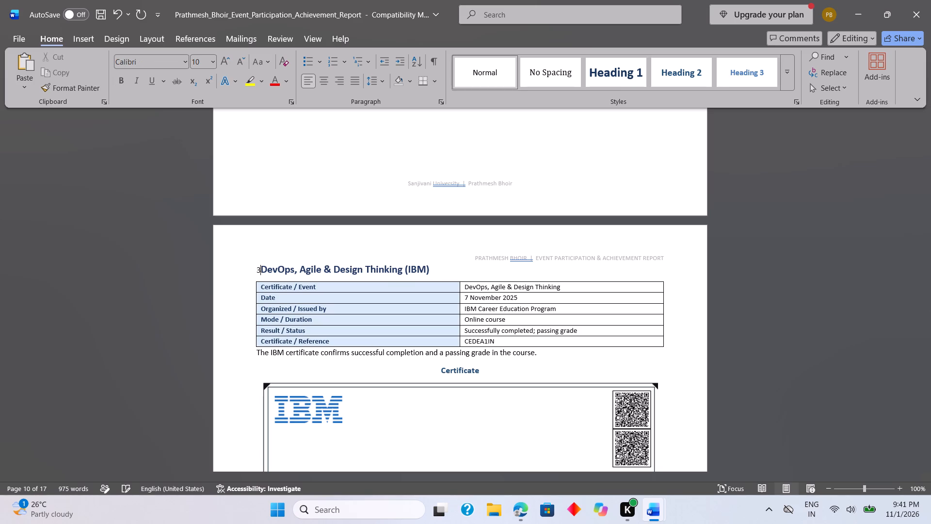
key(BackSpace)
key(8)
key(BackSpace)
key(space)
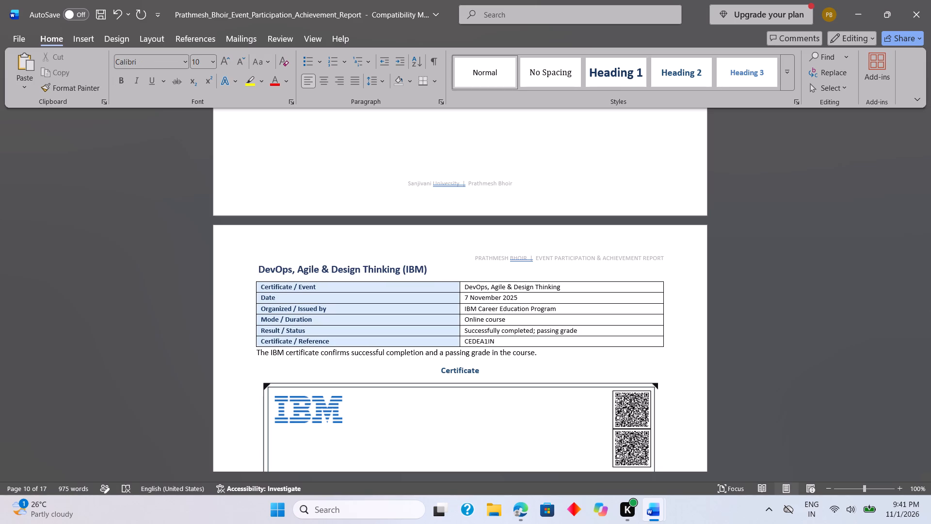
key(shift+asterisk)
key(BackSpace)
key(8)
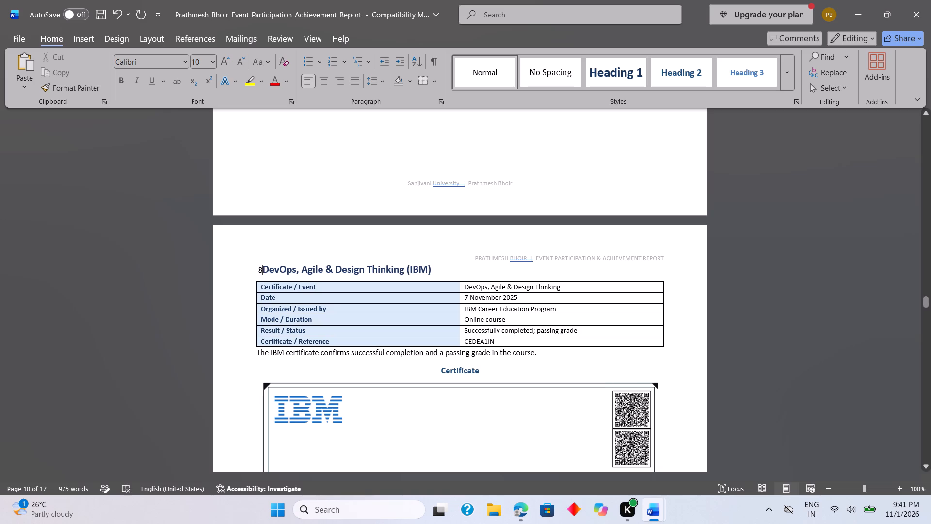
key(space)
Change the section number to 9 in the Predictive Modeling with IBM SPSS Modeler heading that follows the DevOps section.
scroll(246, 265, down, 19)
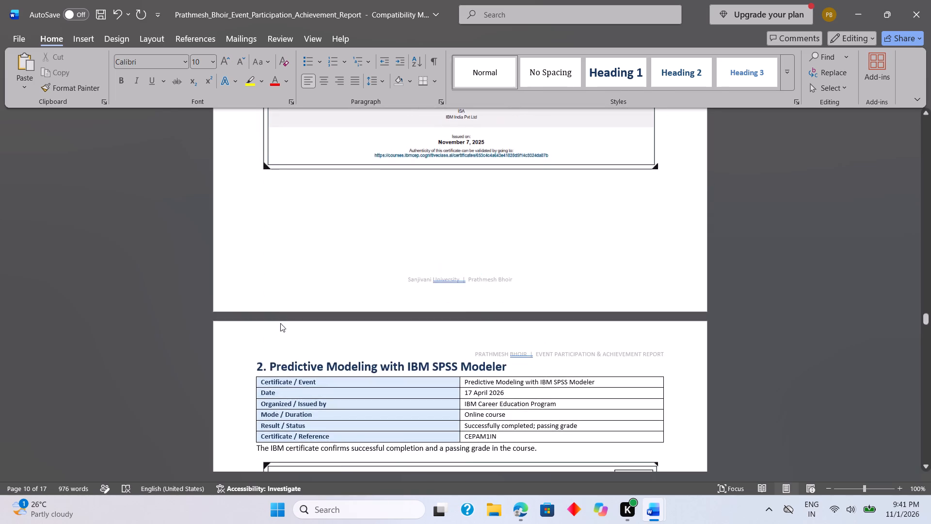
scroll(280, 318, down, 3)
click(264, 280)
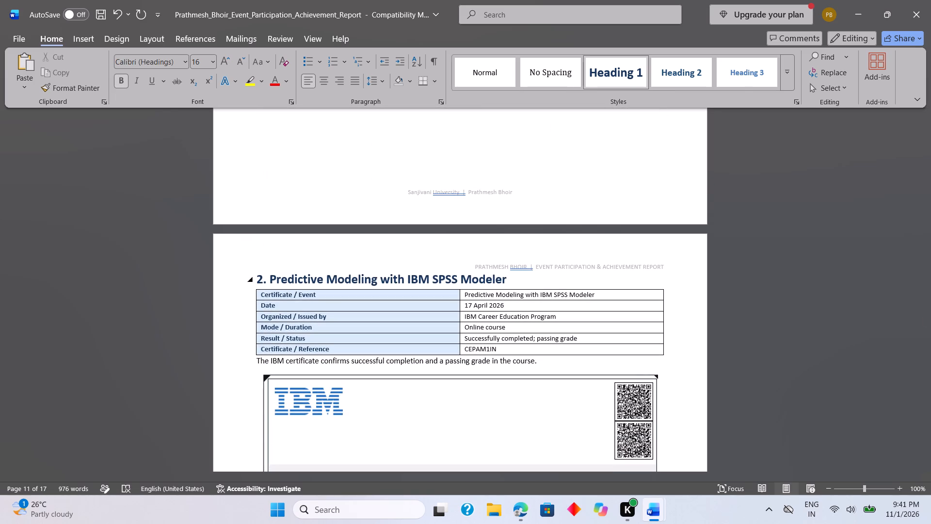
key(BackSpace)
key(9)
Add a period after the number 8 in the DevOps, Agile & Design Thinking (IBM) heading.
scroll(264, 280, up, 8)
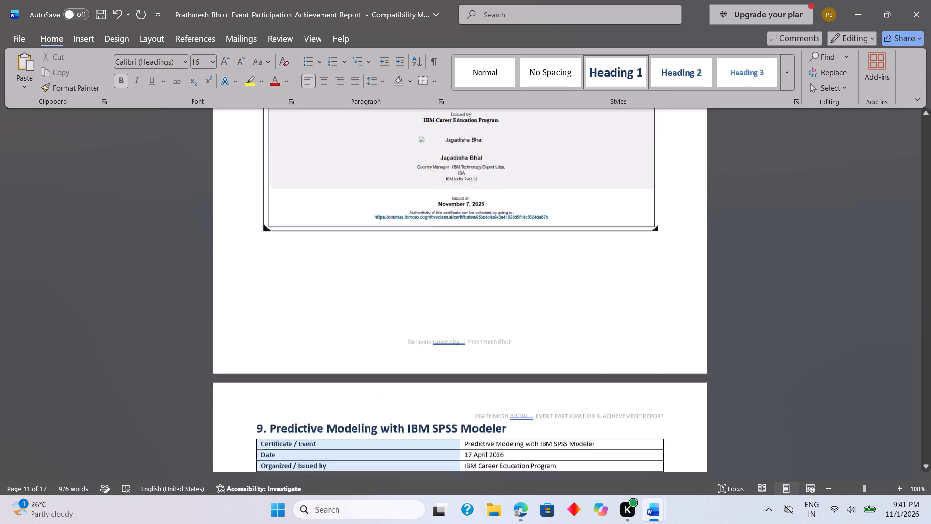
scroll(264, 281, up, 17)
scroll(271, 311, down, 2)
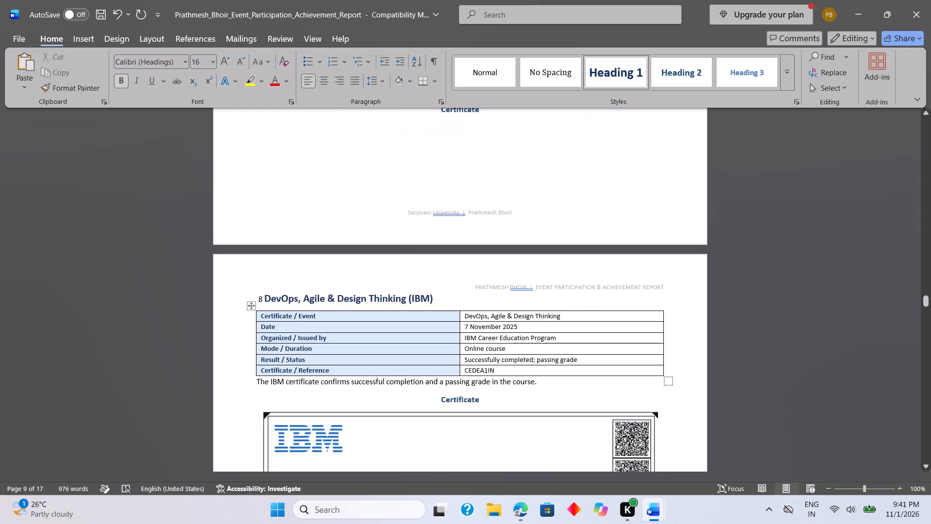
click(263, 299)
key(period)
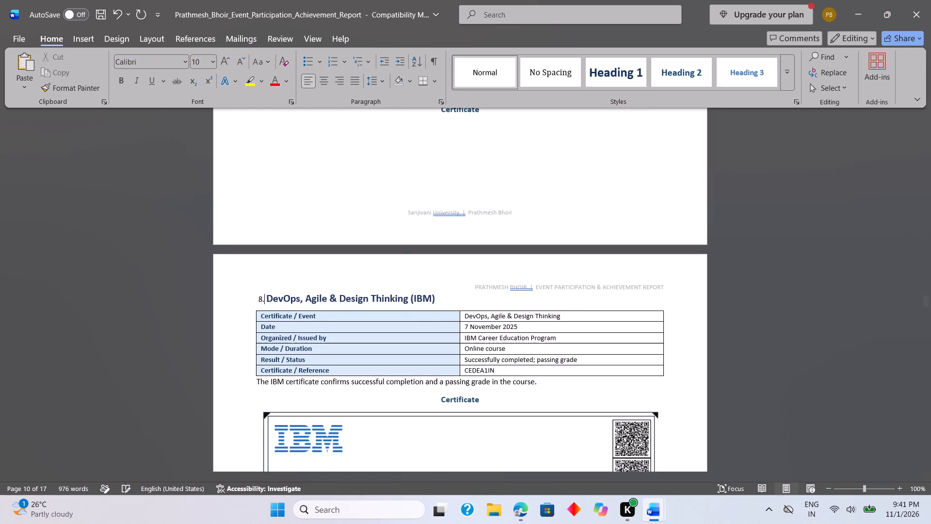
Number the Business Ethics heading as "10.".
scroll(279, 328, down, 20)
scroll(279, 328, down, 10)
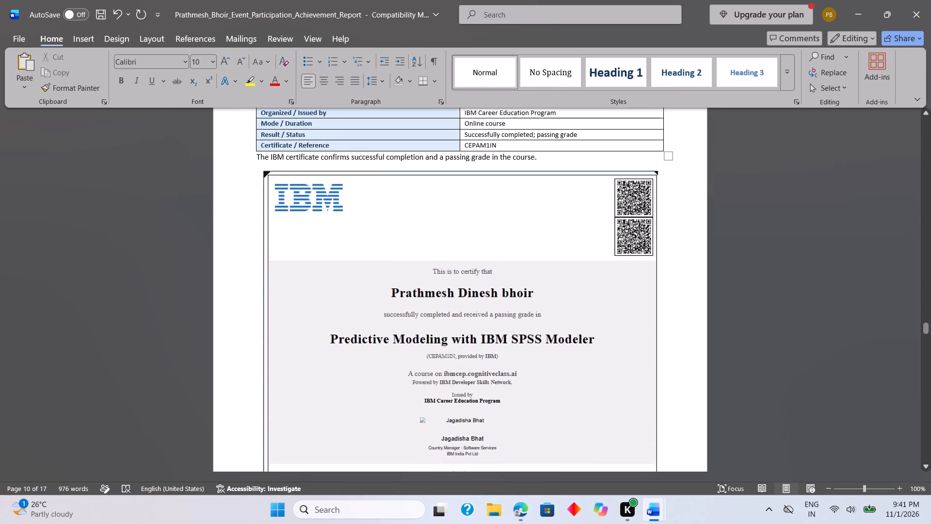
scroll(280, 373, up, 5)
scroll(280, 373, down, 20)
scroll(280, 373, down, 2)
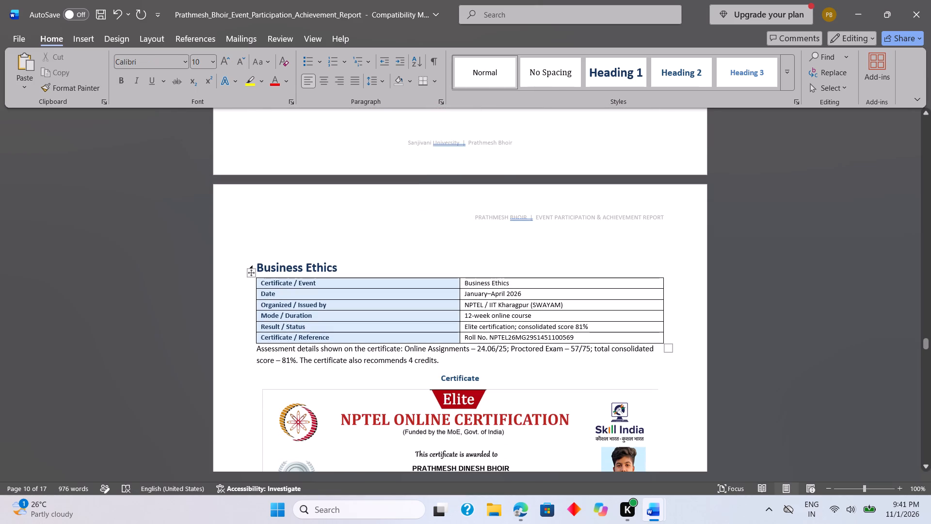
click(257, 263)
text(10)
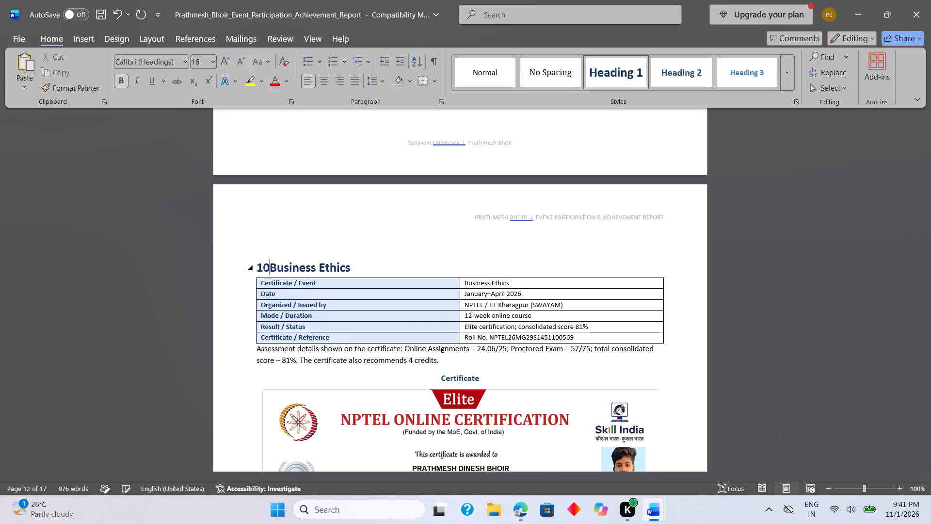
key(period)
Number the LLM Post Training Internship (Ethara AI) heading as 11 and the Predictive Modeling heading below its completion letter as 12.
scroll(246, 252, down, 16)
scroll(259, 301, down, 3)
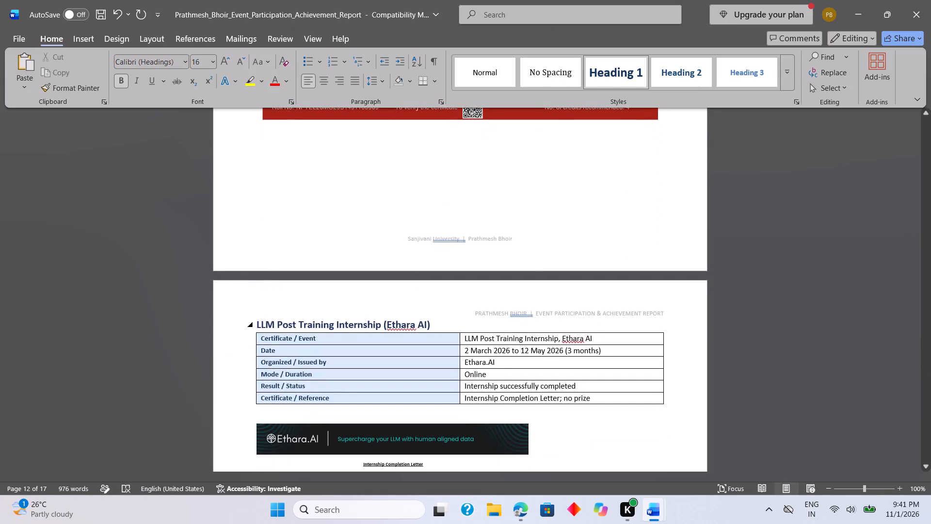
click(256, 325)
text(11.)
scroll(261, 326, down, 12)
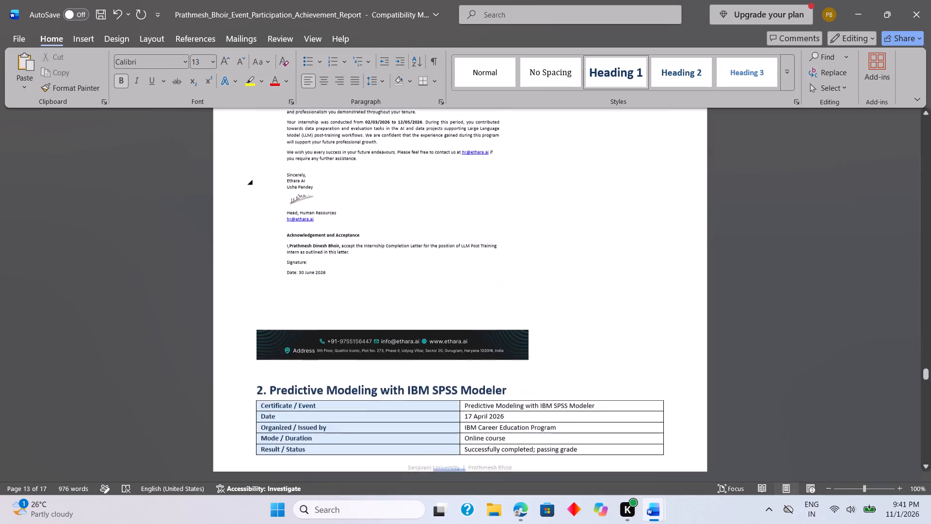
scroll(261, 327, down, 4)
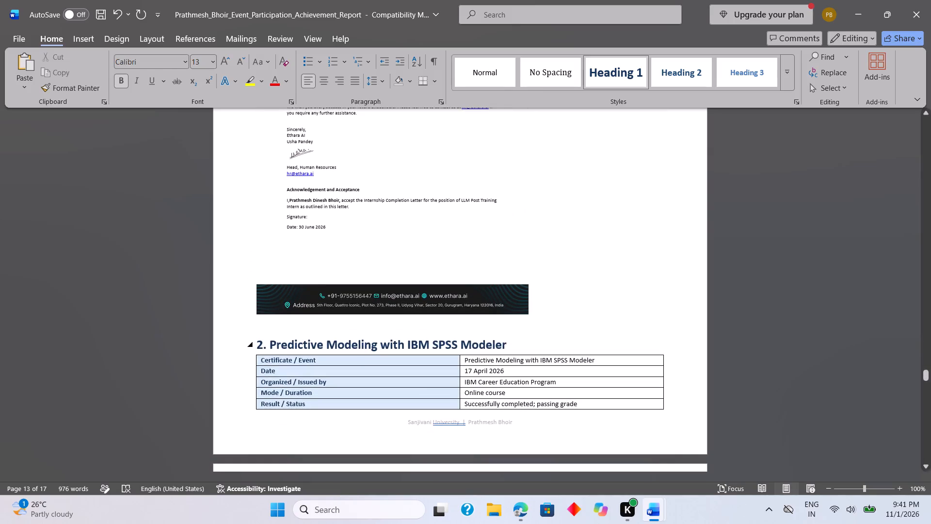
click(257, 343)
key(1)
Number the Data Engineering Foundations (LinkedIn Learning) heading as "13.".
scroll(257, 343, down, 14)
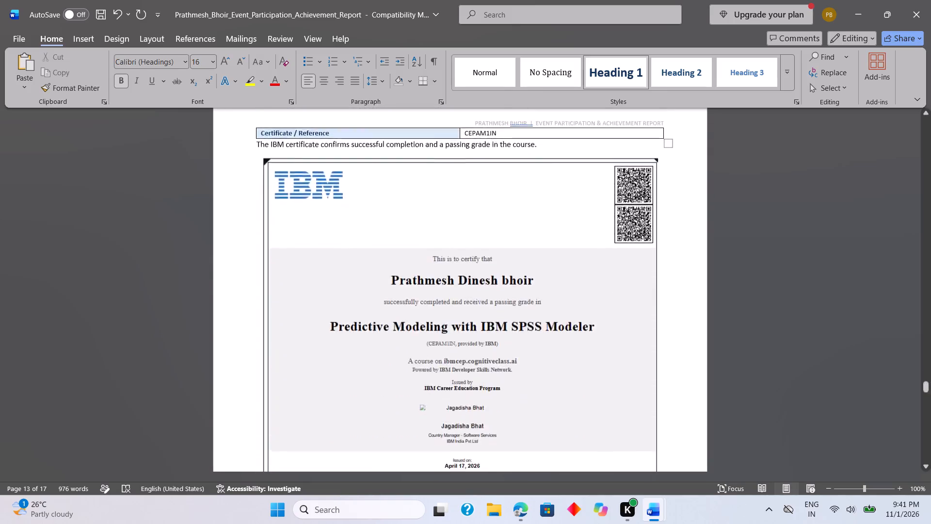
scroll(260, 344, down, 11)
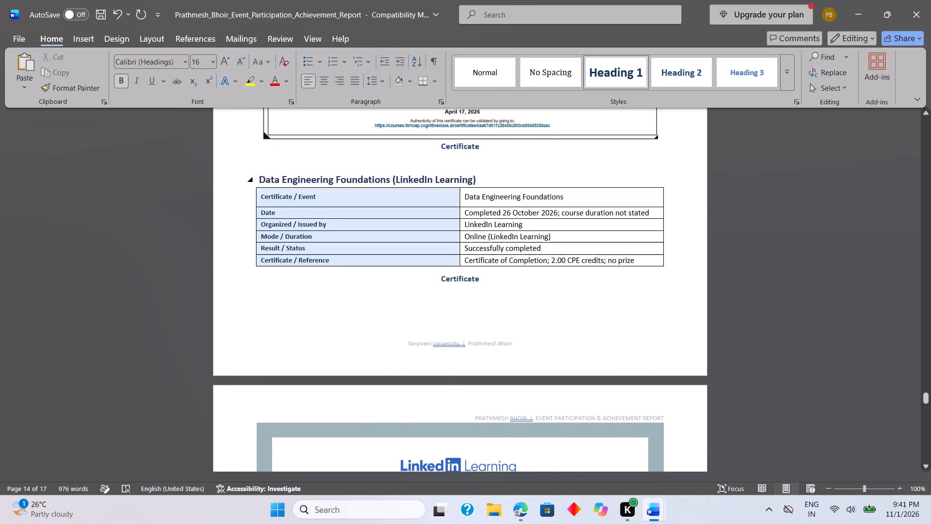
click(259, 179)
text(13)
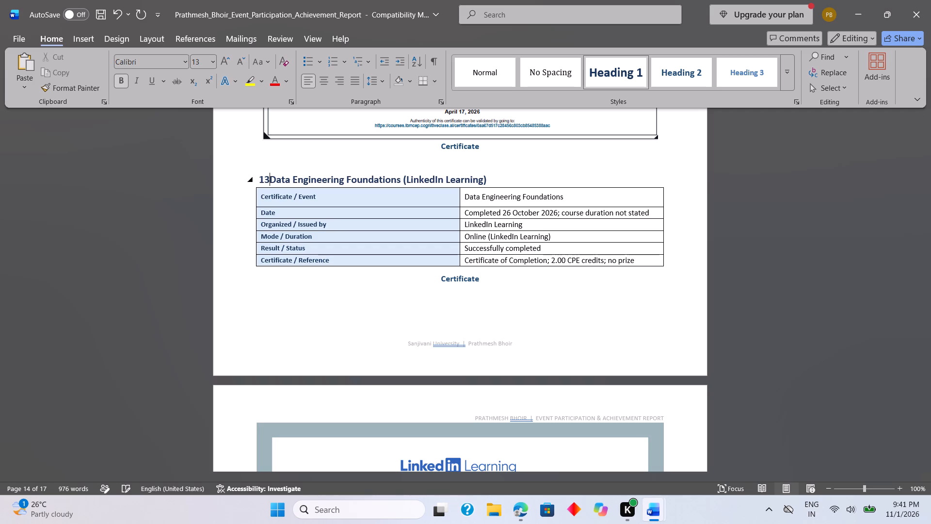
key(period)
Number the Introduction to Python (IBM) heading as "14.".
scroll(259, 179, down, 6)
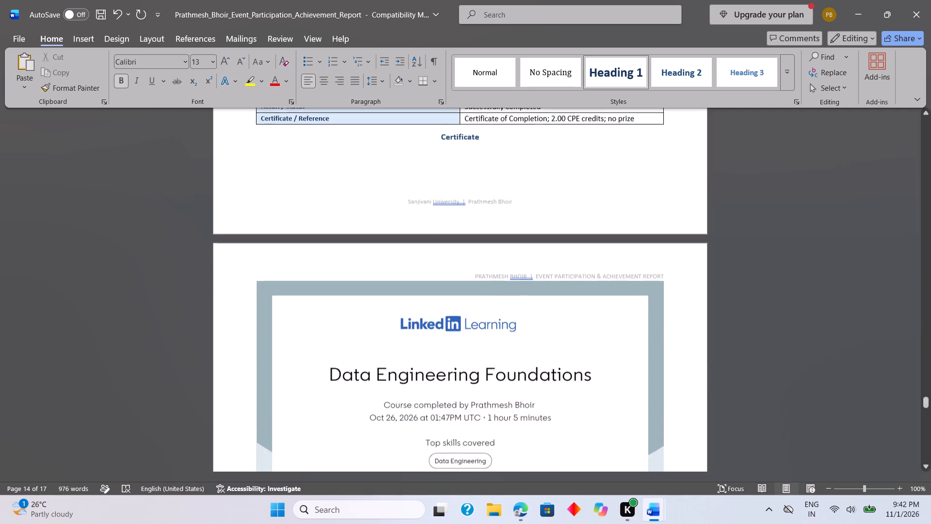
scroll(258, 179, down, 11)
scroll(285, 223, down, 5)
scroll(300, 262, down, 5)
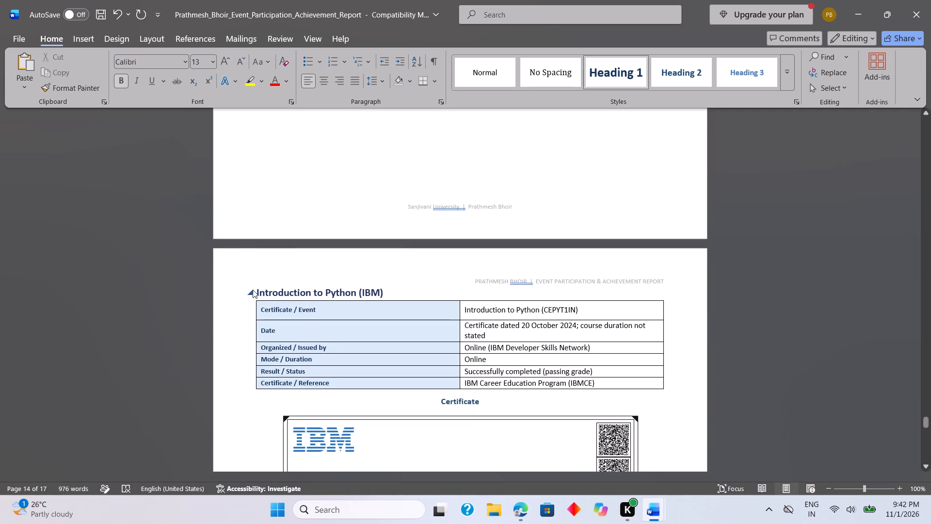
click(258, 289)
key(Left)
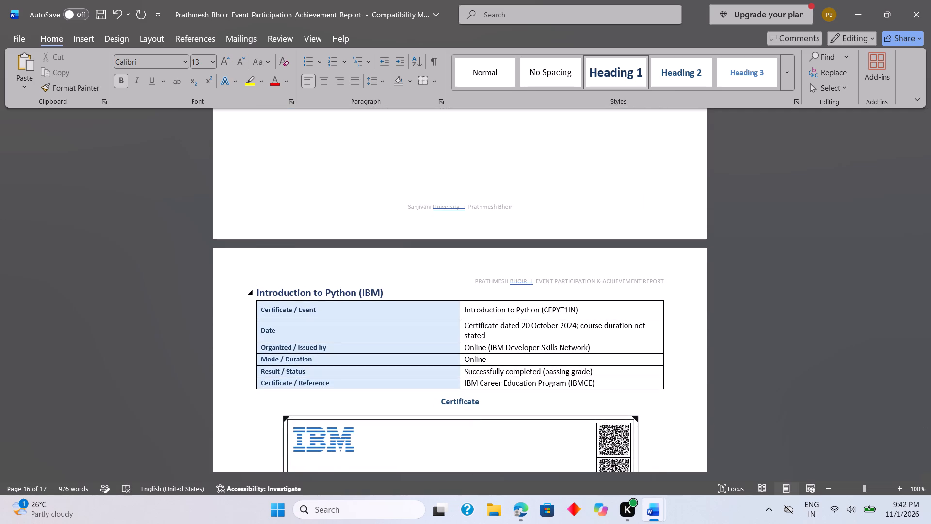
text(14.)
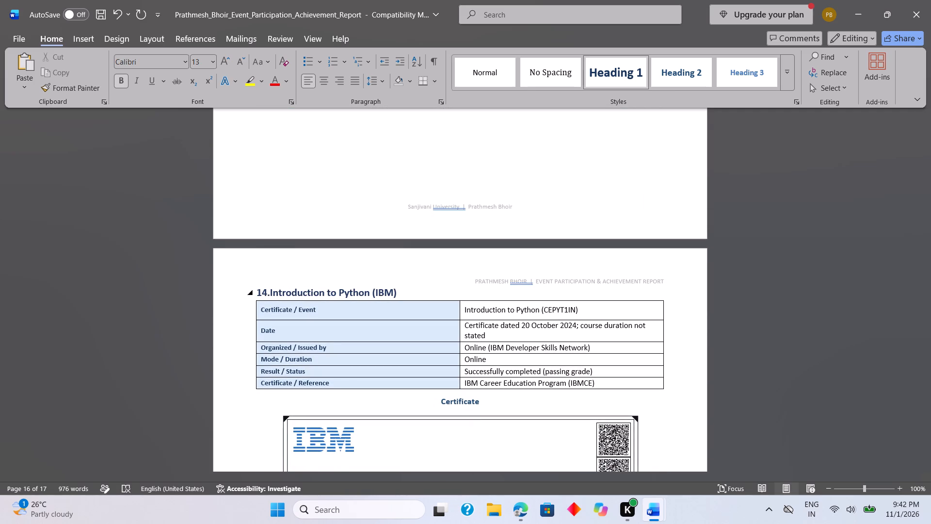
scroll(262, 289, down, 19)
scroll(268, 333, down, 2)
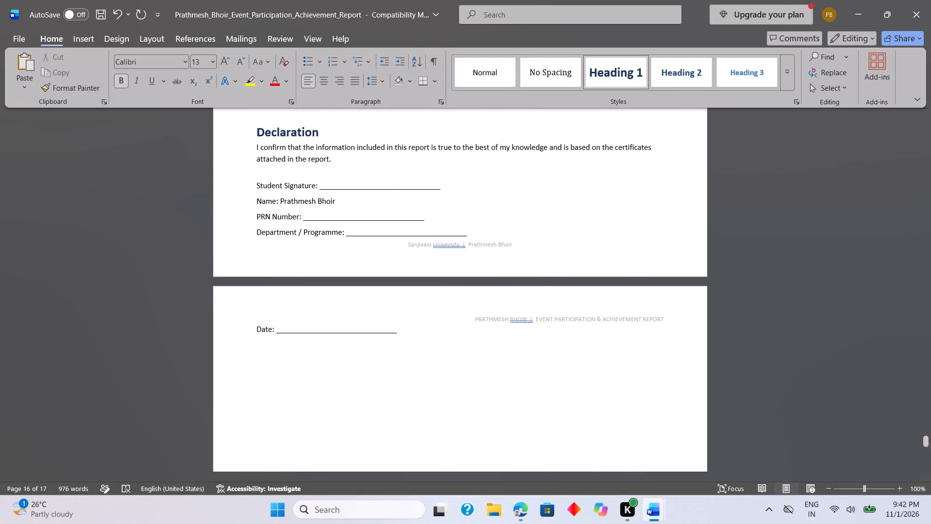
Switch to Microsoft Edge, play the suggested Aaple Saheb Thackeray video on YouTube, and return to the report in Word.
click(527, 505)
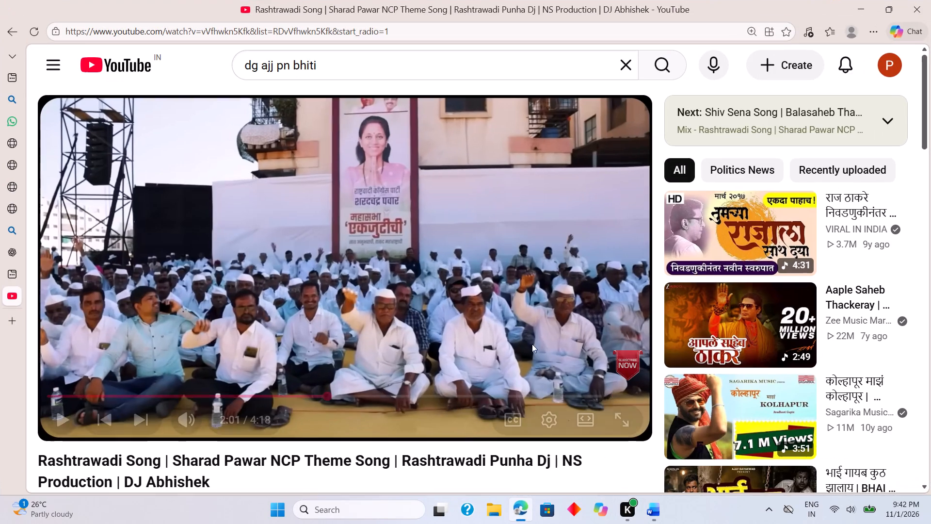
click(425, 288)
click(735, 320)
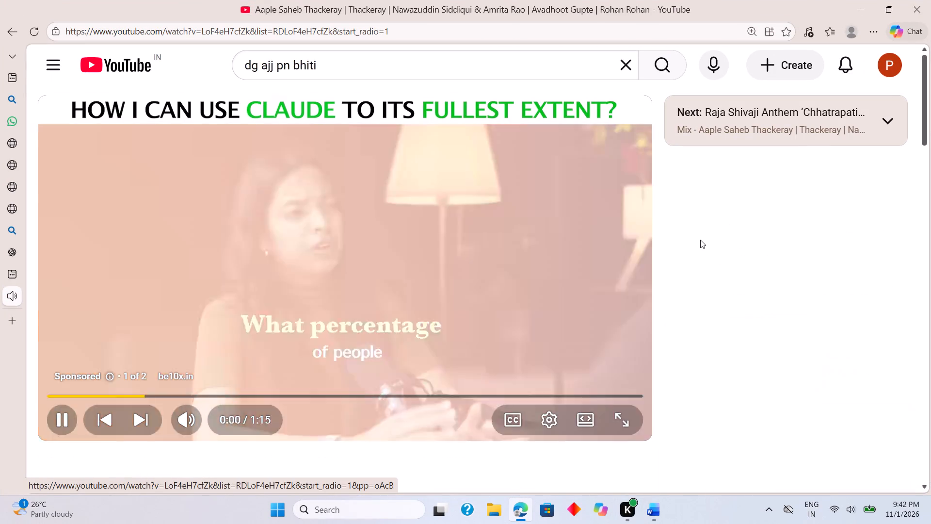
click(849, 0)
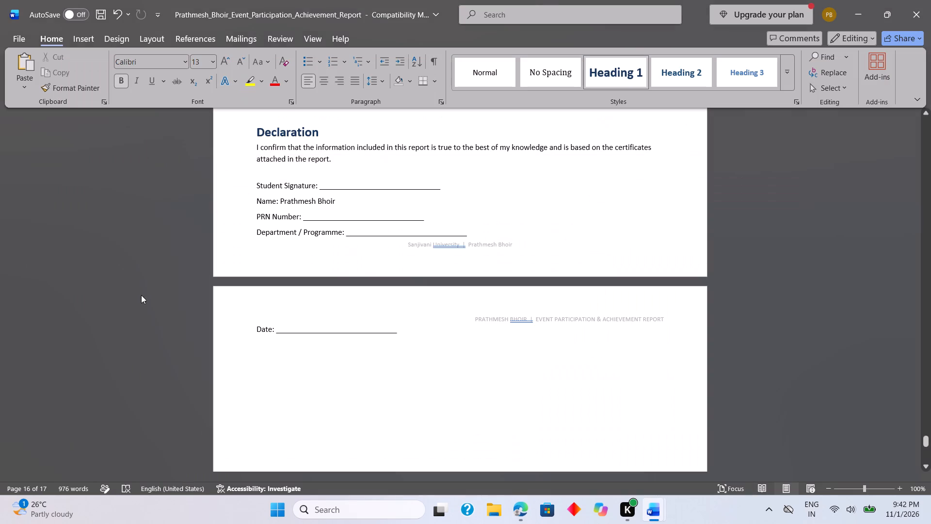
Replace the blank line after Student Signature in the Declaration with the student's first name.
scroll(279, 289, up, 1)
click(339, 210)
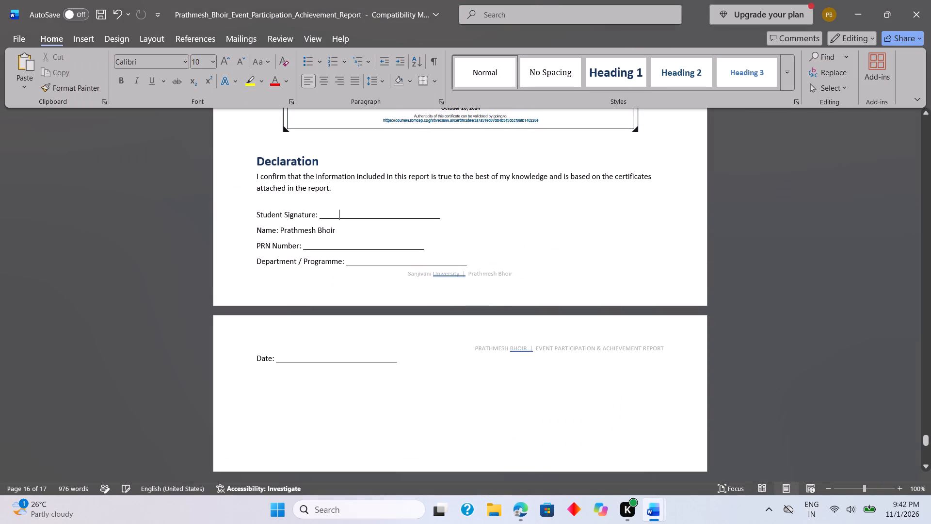
click(464, 219)
key(BackSpace)
key(BackSpace)
key(BackSpace)
key(BackSpace)
key(BackSpace)
key(BackSpace)
key(BackSpace)
key(BackSpace)
key(BackSpace)
key(BackSpace)
key(BackSpace)
key(BackSpace)
key(BackSpace)
key(BackSpace)
key(BackSpace)
key(BackSpace)
key(BackSpace)
key(BackSpace)
key(BackSpace)
key(BackSpace)
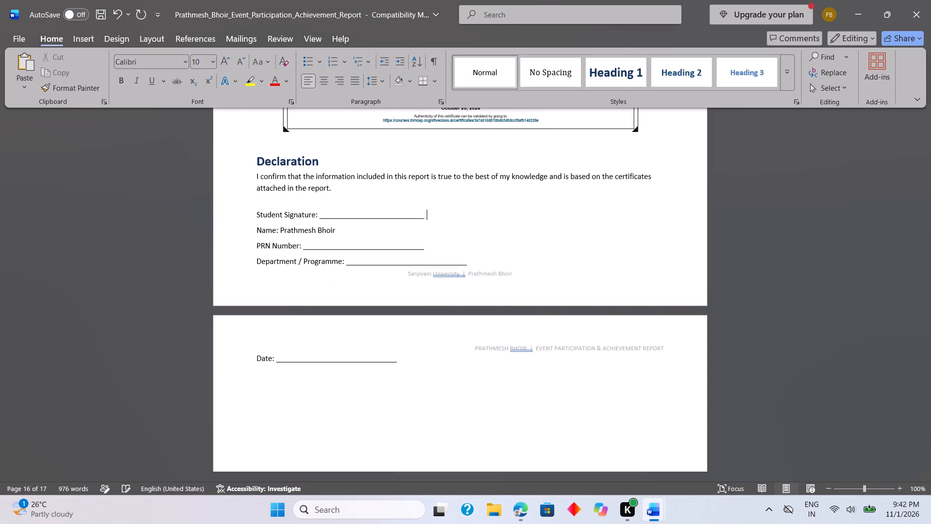
key(BackSpace)
key(BackSpace)
key(BackSpace)
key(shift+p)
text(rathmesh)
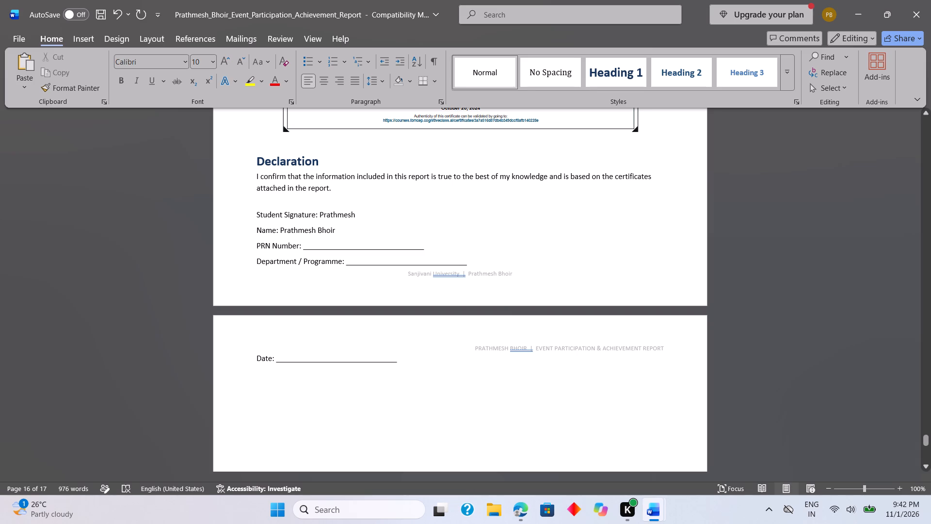
Replace the blank line after PRN Number in the Declaration with the student's PRN.
click(357, 250)
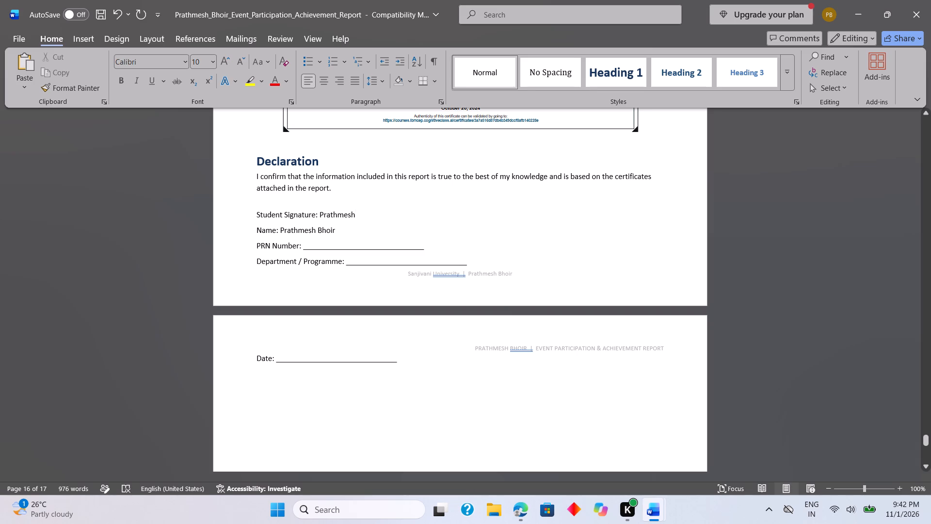
click(457, 246)
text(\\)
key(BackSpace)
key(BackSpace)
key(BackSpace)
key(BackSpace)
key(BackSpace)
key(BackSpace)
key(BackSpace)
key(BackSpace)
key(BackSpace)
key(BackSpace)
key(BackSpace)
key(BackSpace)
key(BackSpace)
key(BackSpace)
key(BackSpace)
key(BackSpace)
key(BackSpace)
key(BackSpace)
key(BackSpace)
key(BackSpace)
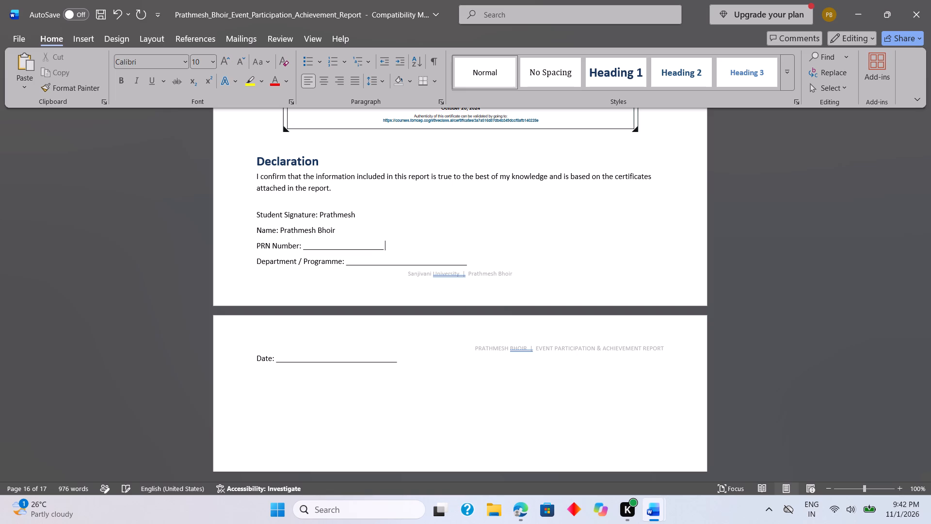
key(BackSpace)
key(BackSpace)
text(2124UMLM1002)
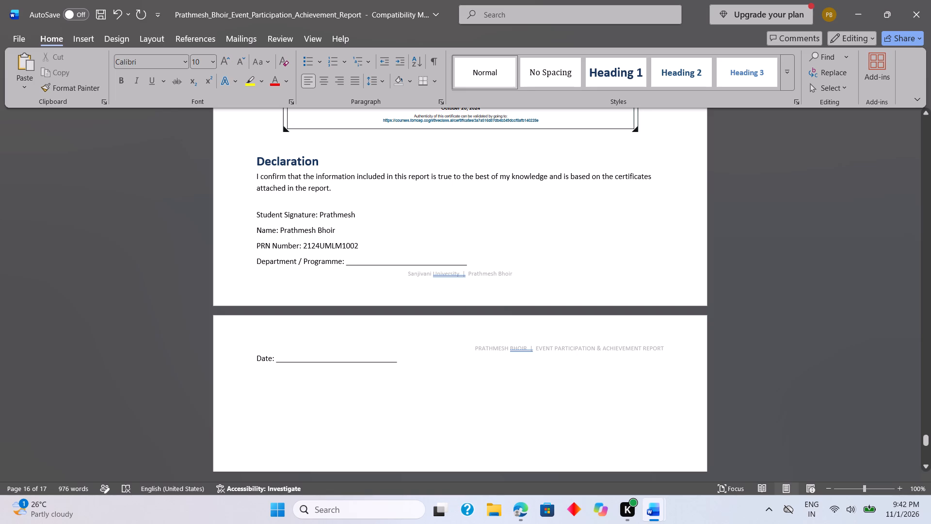
Replace the blank line after Department / Programme in the Declaration with AIML.
click(478, 263)
key(BackSpace)
key(BackSpace)
key(BackSpace)
key(BackSpace)
key(BackSpace)
key(BackSpace)
key(BackSpace)
key(BackSpace)
key(BackSpace)
key(BackSpace)
key(BackSpace)
key(BackSpace)
key(BackSpace)
key(BackSpace)
key(BackSpace)
key(BackSpace)
key(BackSpace)
key(BackSpace)
key(BackSpace)
key(BackSpace)
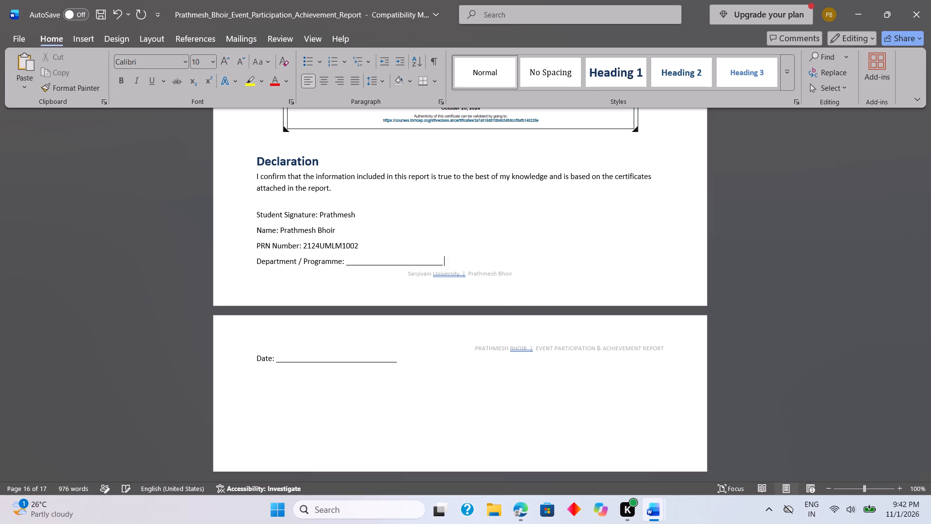
key(BackSpace)
key(BackSpace)
key(BackSpace)
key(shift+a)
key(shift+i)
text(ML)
Replace the blank line after Date in the Declaration with 1/11/2026.
click(321, 349)
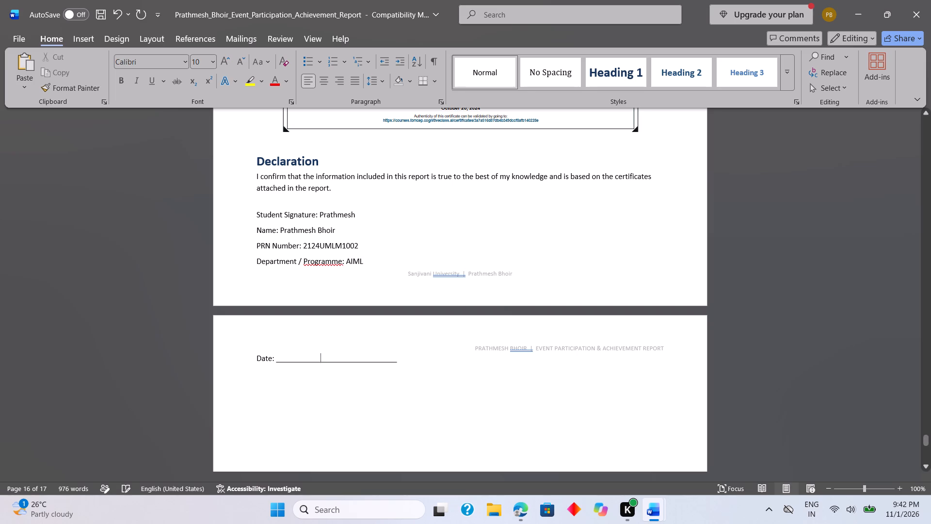
click(392, 359)
click(417, 364)
key(BackSpace)
key(BackSpace)
key(BackSpace)
key(BackSpace)
key(BackSpace)
key(BackSpace)
key(BackSpace)
key(BackSpace)
key(BackSpace)
key(BackSpace)
key(BackSpace)
key(BackSpace)
key(BackSpace)
key(BackSpace)
key(BackSpace)
key(BackSpace)
key(BackSpace)
key(BackSpace)
key(BackSpace)
key(BackSpace)
key(BackSpace)
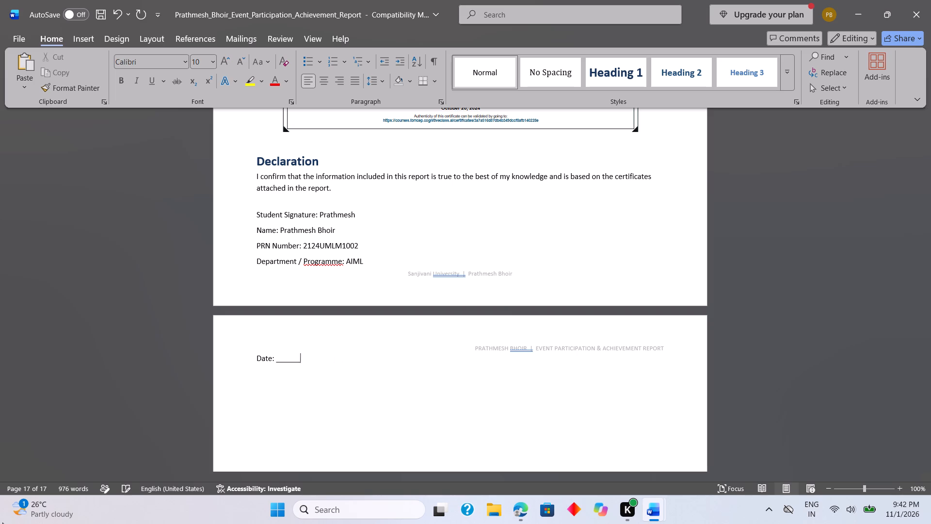
key(BackSpace)
key(BackSpace)
key(BackSpace)
key(BackSpace)
key(BackSpace)
key(BackSpace)
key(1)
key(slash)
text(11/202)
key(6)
In the Summary of Events and Achievements table, move the Participant status from the SUNHACKS-2K25 row to the Supernova 2.0: Stellar row.
scroll(71, 502, down, 4)
scroll(495, 267, up, 14)
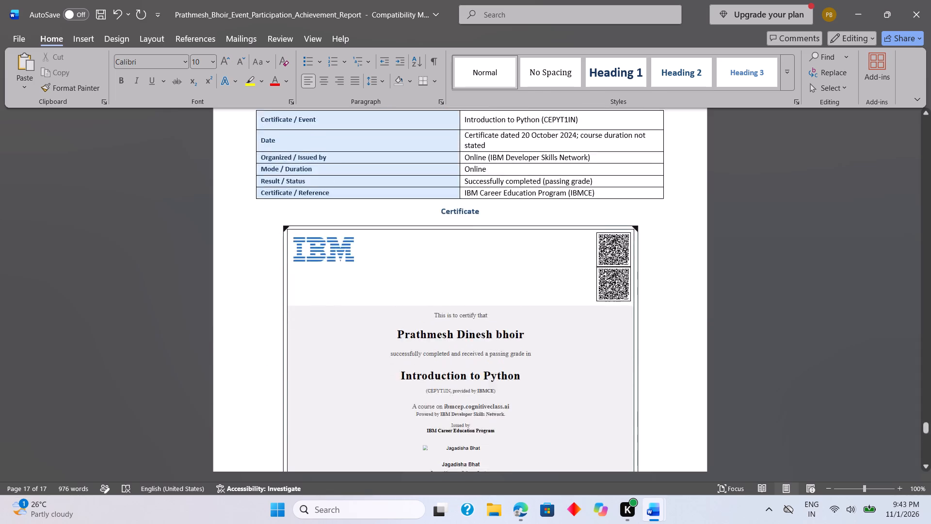
scroll(484, 266, up, 4)
drag(928, 435, 883, 128)
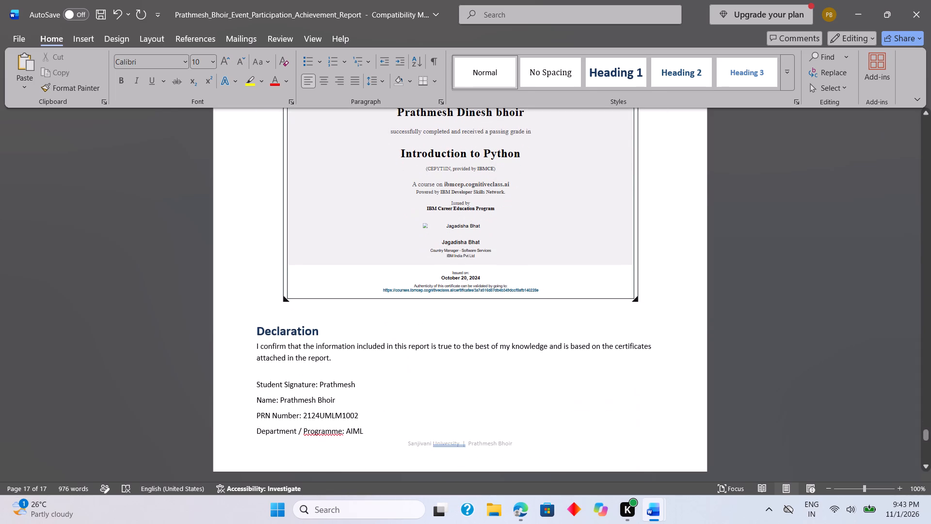
drag(930, 433, 894, 145)
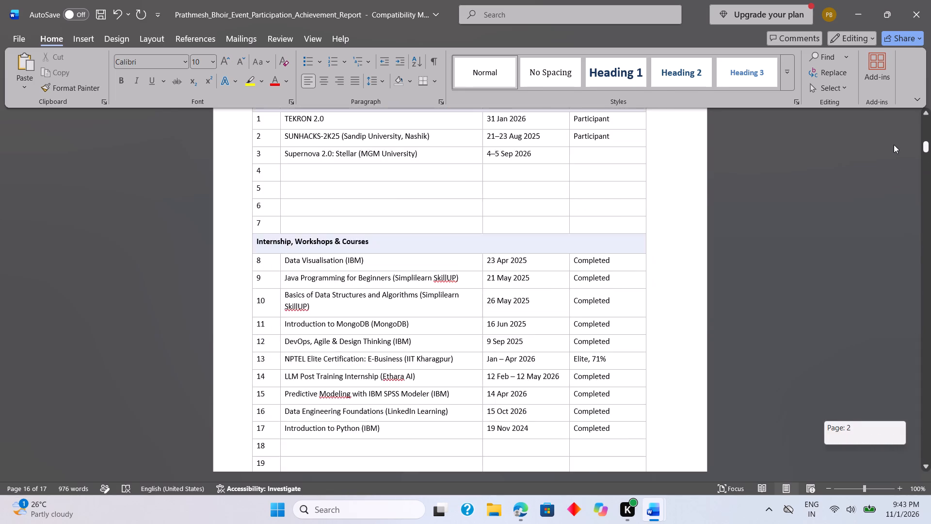
drag(894, 145, 895, 147)
scroll(721, 185, up, 4)
scroll(564, 260, up, 2)
click(610, 233)
drag(610, 233, 590, 233)
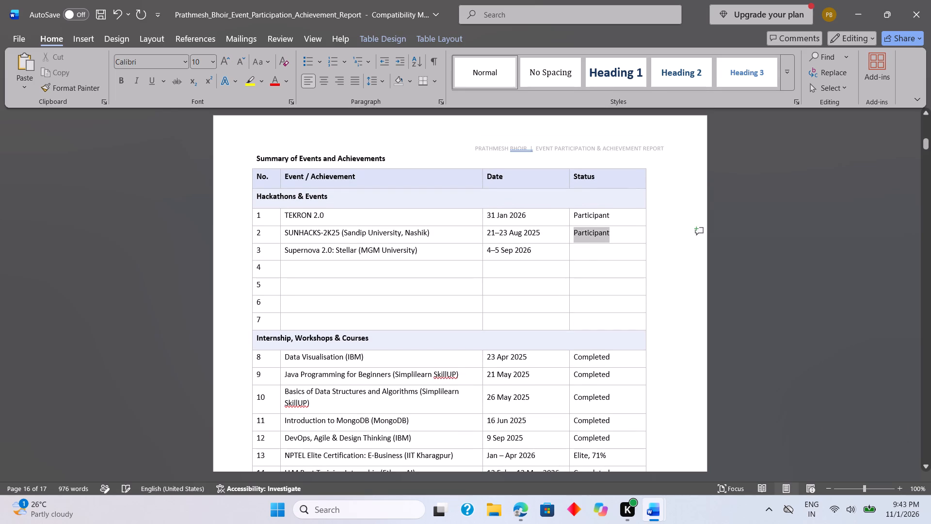
drag(590, 233, 588, 233)
drag(588, 233, 587, 249)
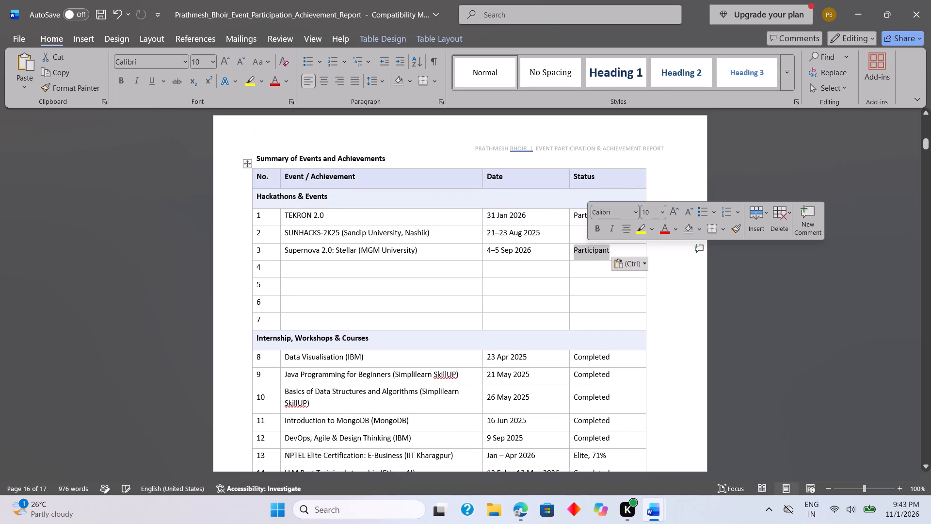
Copy the Participant status from the Supernova 2.0: Stellar row into the empty status cell of the SUNHACKS-2K25 row.
right_click(590, 250)
click(623, 226)
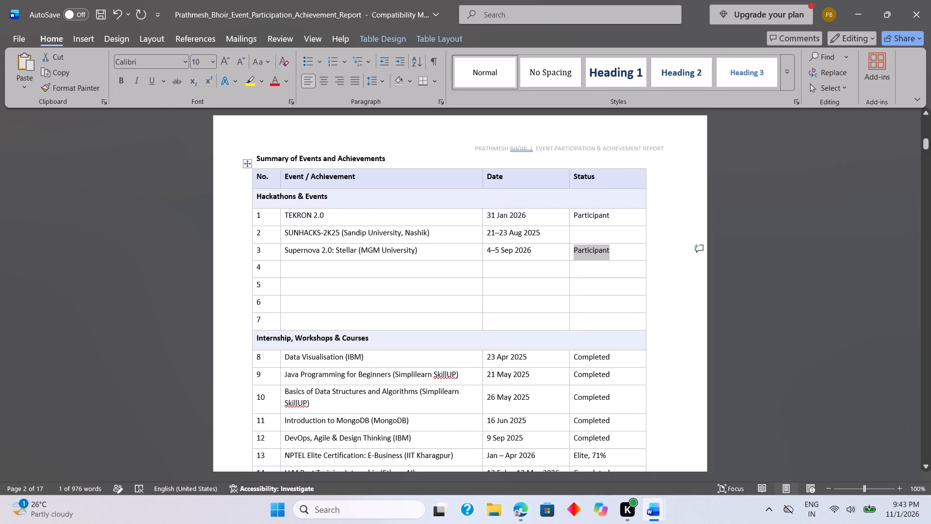
right_click(589, 239)
right_click(583, 232)
right_click(582, 233)
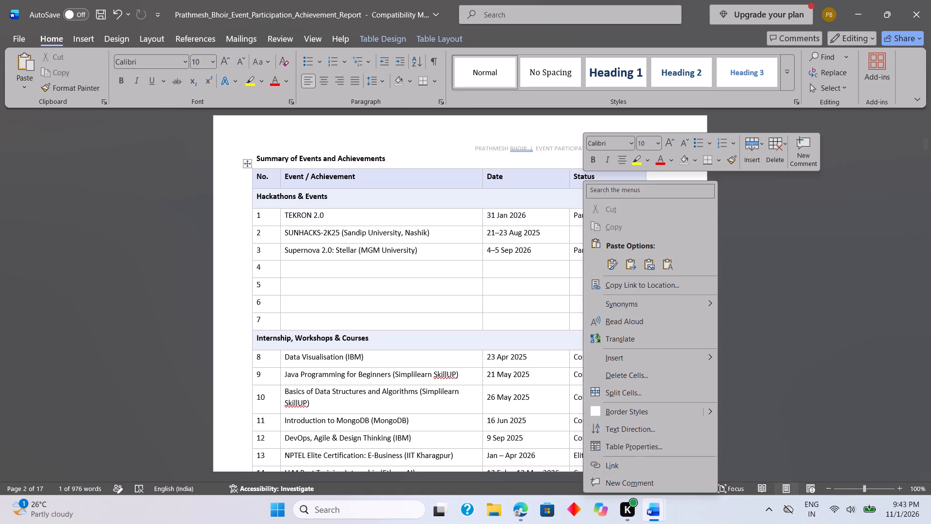
right_click(582, 233)
click(582, 233)
right_click(582, 233)
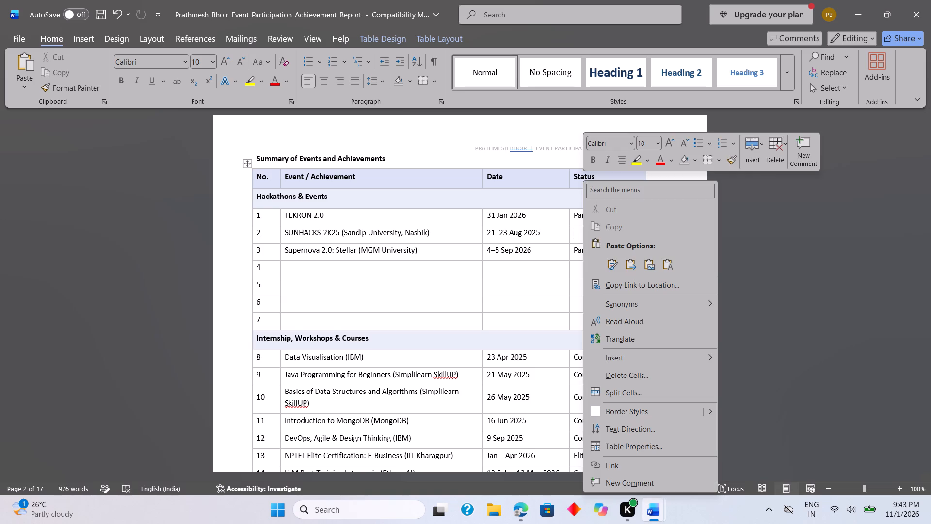
click(627, 242)
click(614, 261)
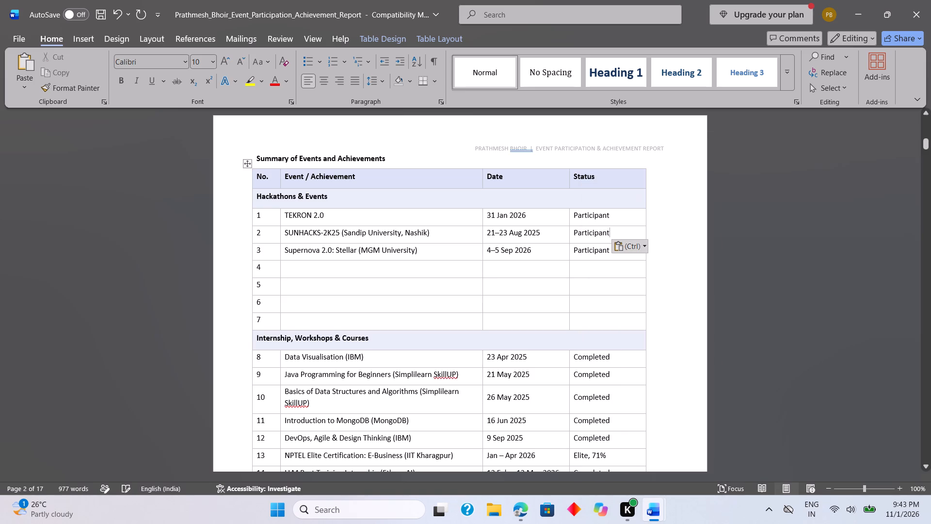
click(696, 268)
Set the percentage in the status of the NPTEL Elite Certification: E-Business row to 81%.
scroll(558, 292, down, 6)
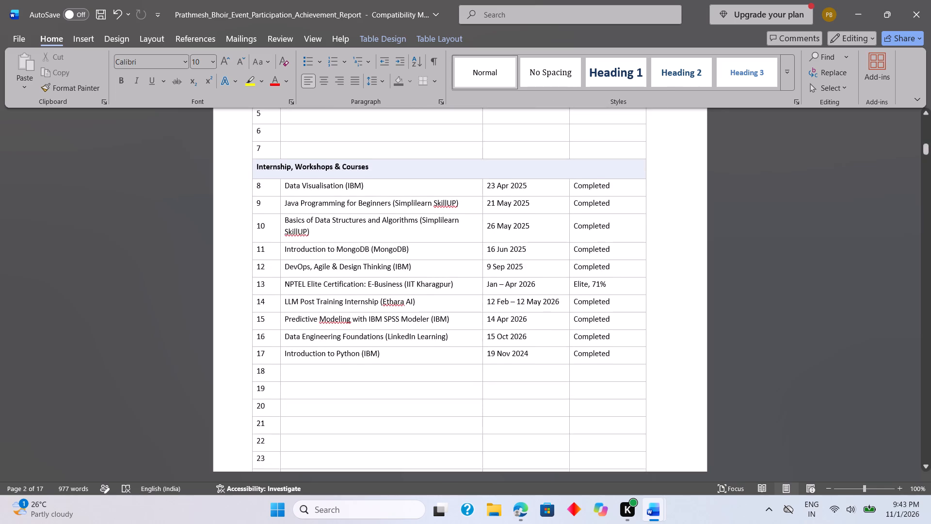
click(601, 282)
key(BackSpace)
key(BackSpace)
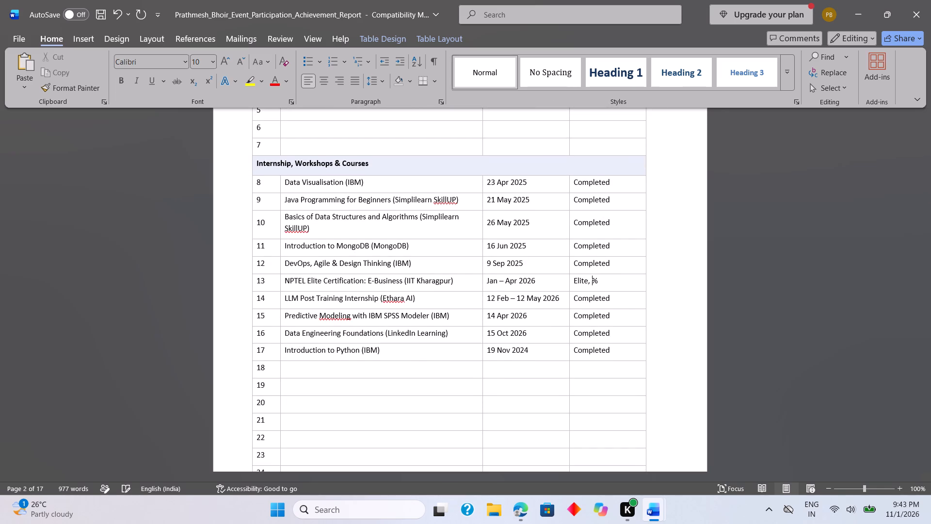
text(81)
Save the edited report under its current file name.
scroll(581, 282, down, 5)
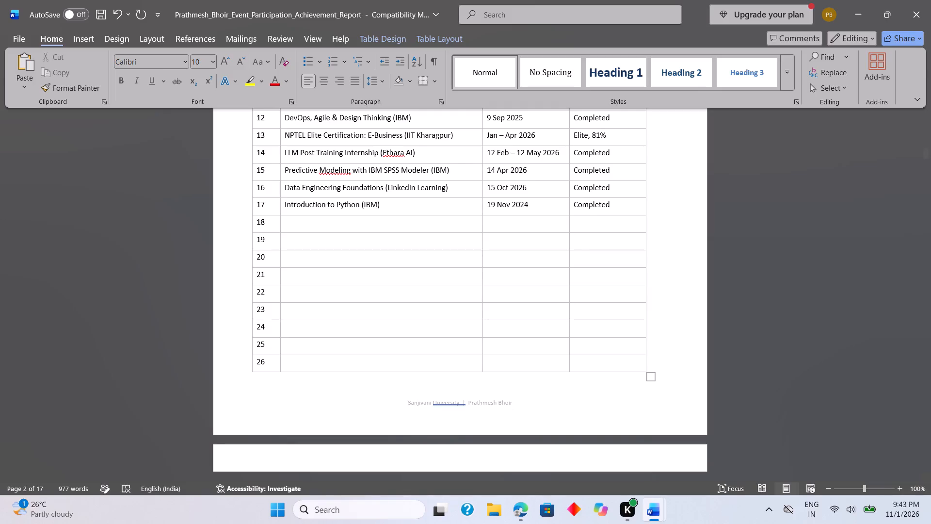
scroll(581, 282, down, 12)
click(741, 211)
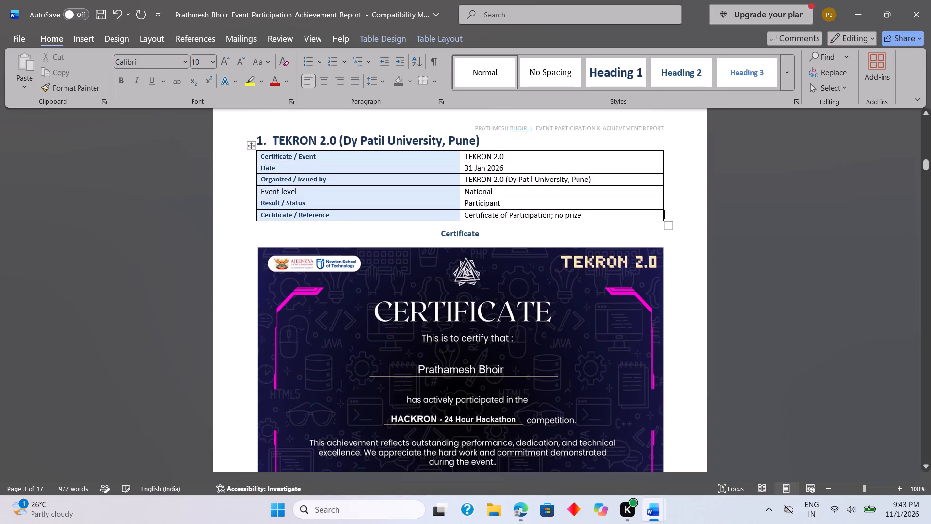
key(ctrl+s)
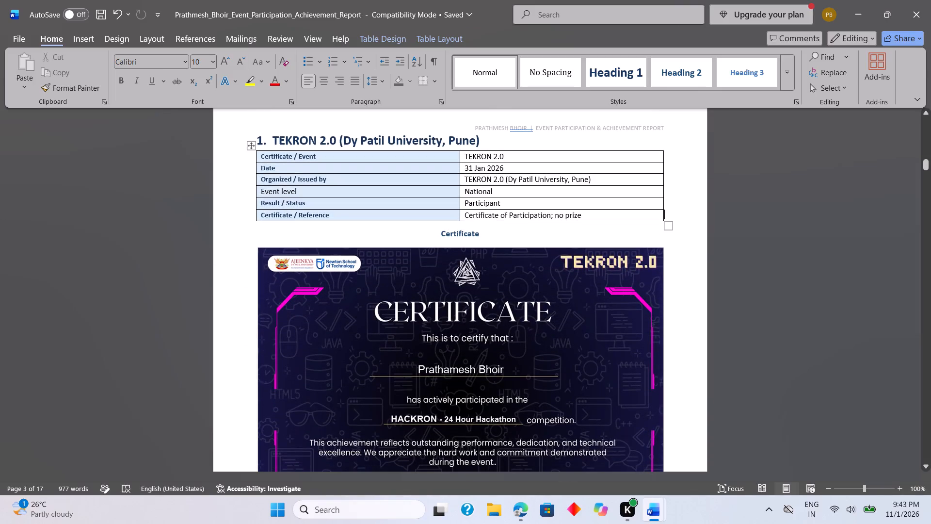
Save a copy of the report in Downloads as a Word Document, named with the student's PRN, first name and 02.
click(13, 43)
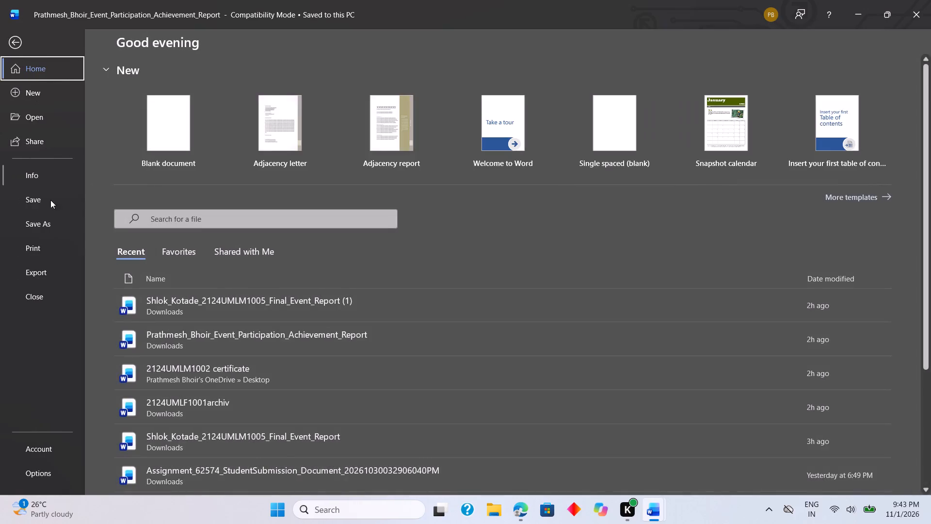
click(51, 223)
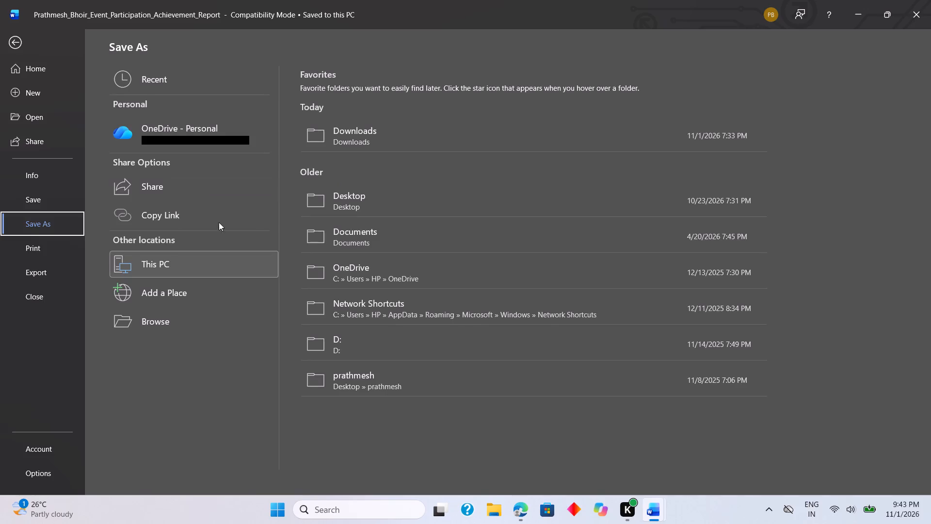
click(369, 153)
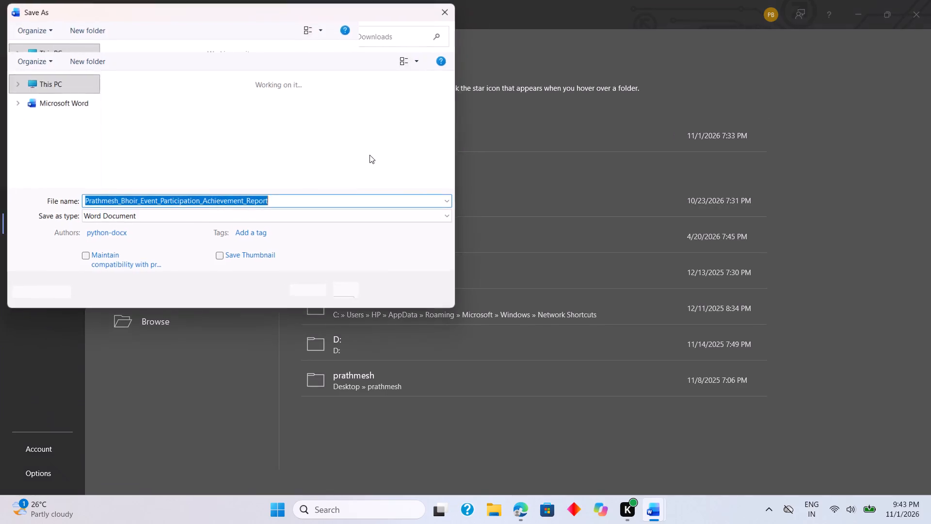
key(BackSpace)
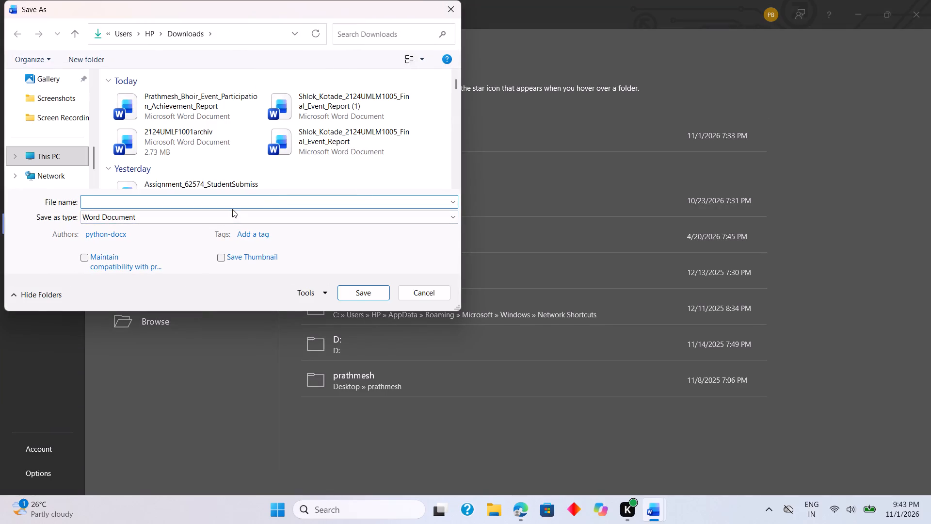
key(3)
key(BackSpace)
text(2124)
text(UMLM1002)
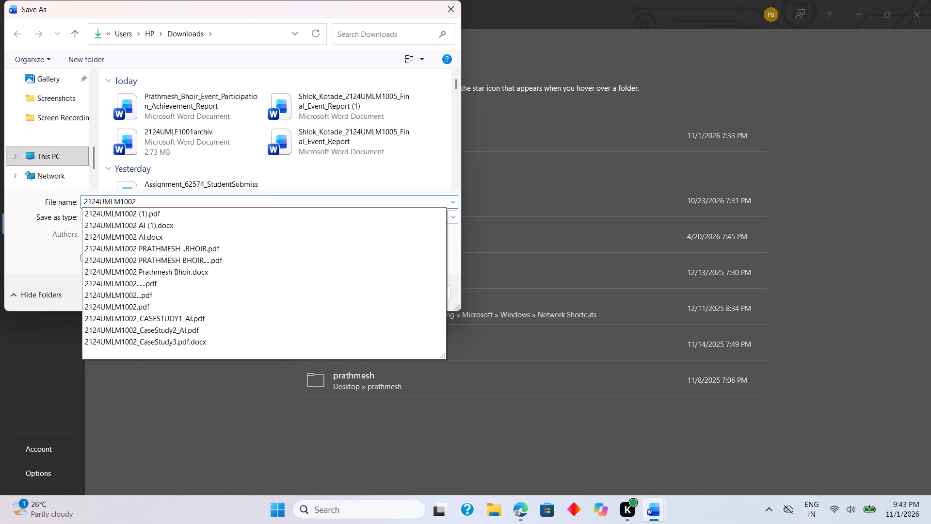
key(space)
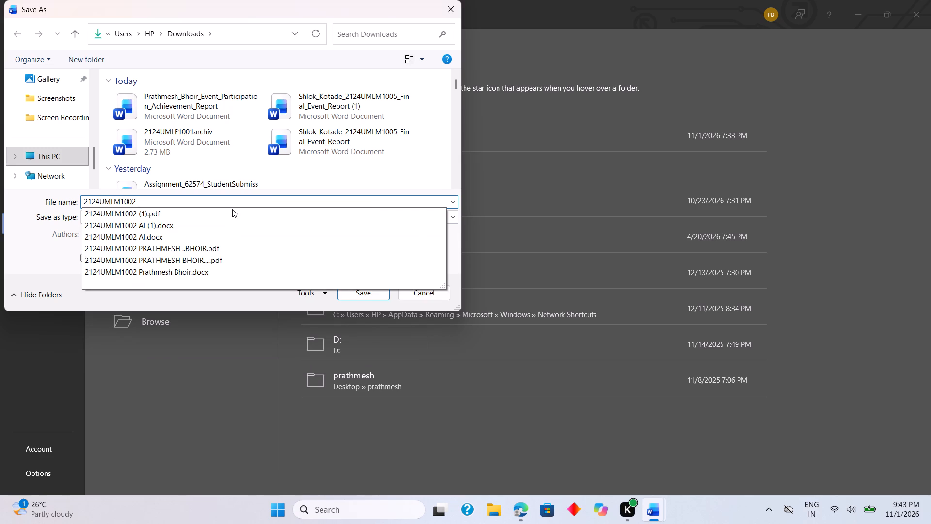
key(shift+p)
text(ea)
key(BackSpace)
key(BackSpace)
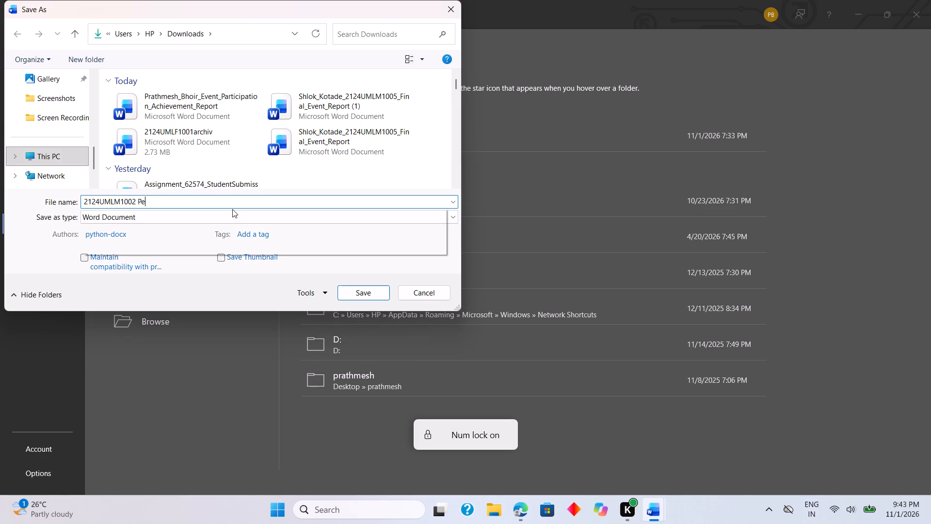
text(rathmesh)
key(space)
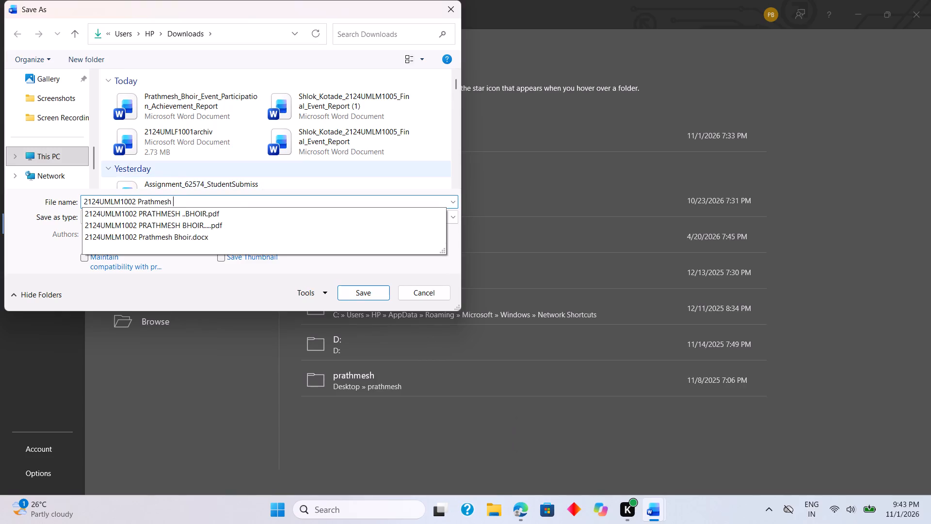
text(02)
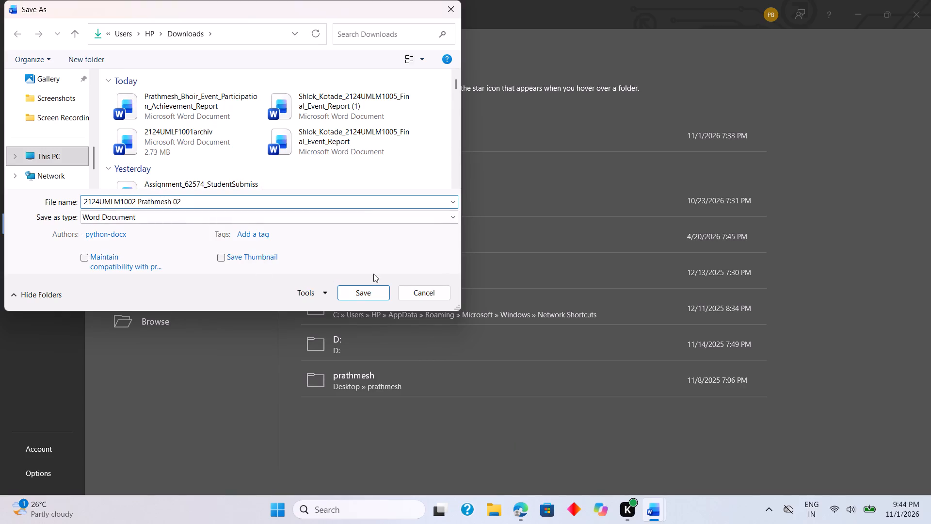
click(375, 284)
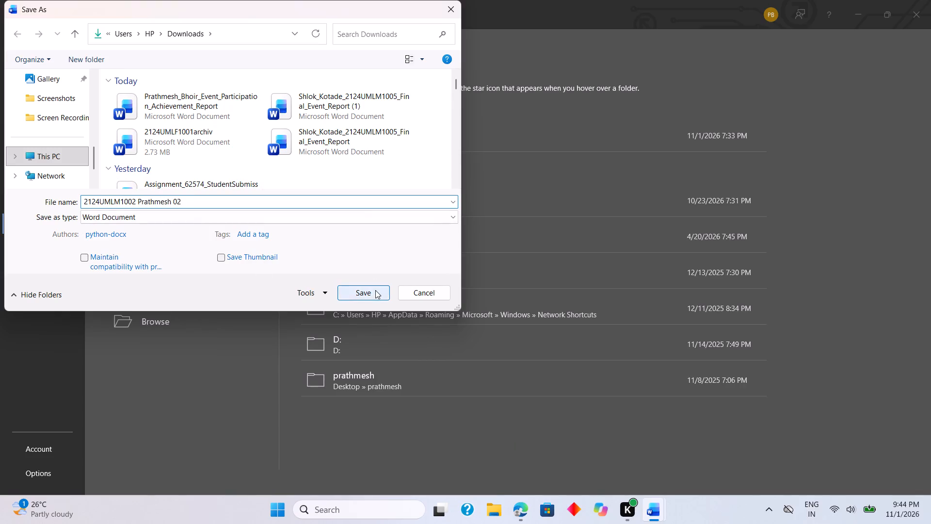
click(375, 290)
click(505, 280)
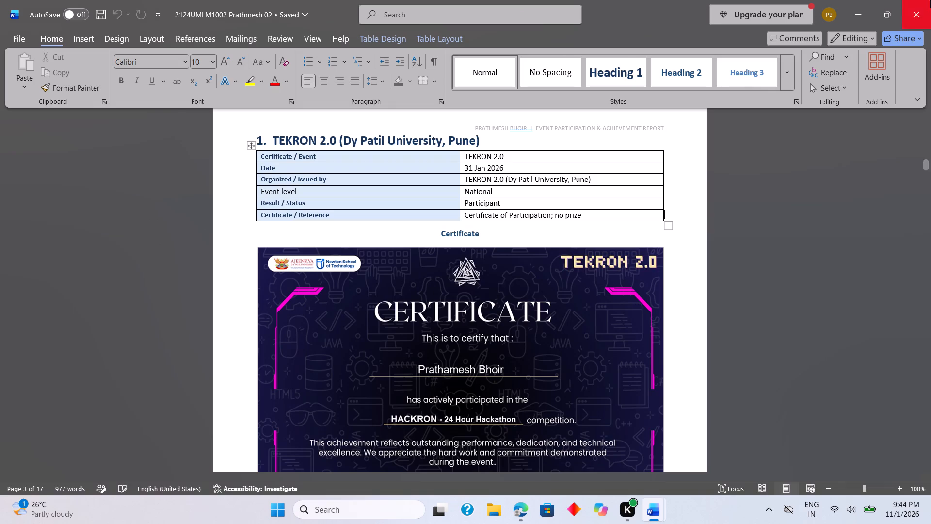
Minimise the window of the newly saved report copy.
click(867, 12)
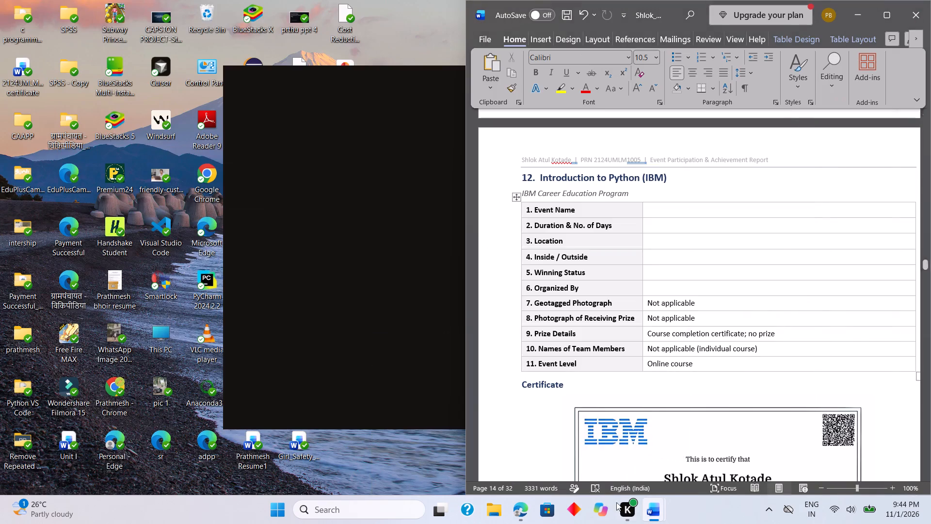